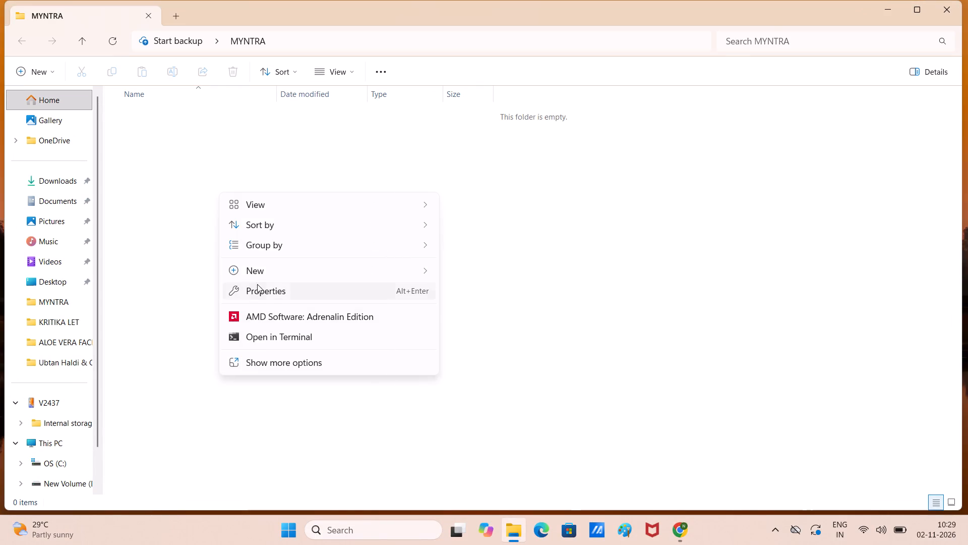
Create a new Microsoft Excel worksheet in the MYNTRA folder, keeping its default name.
{"action": "left_click", "coordinate": [262, 279]}
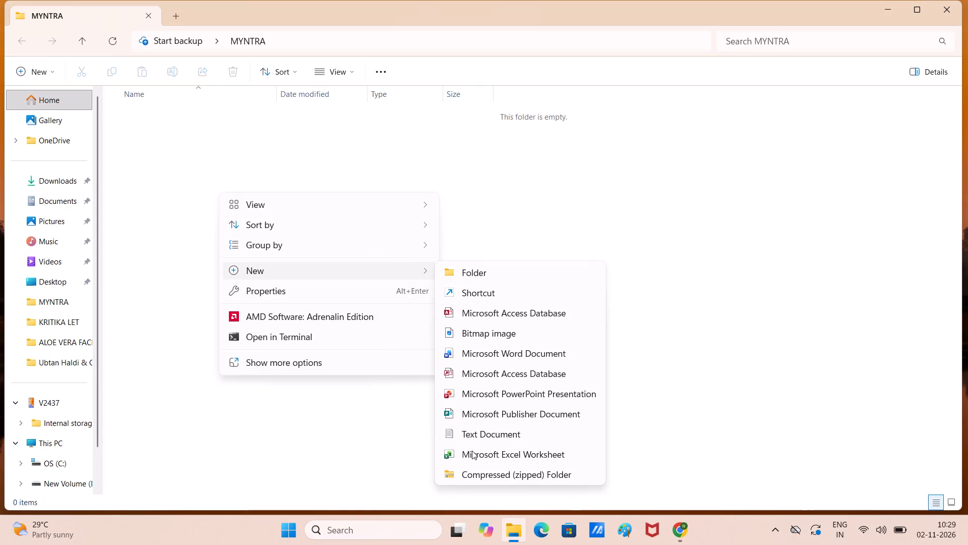
{"action": "left_click", "coordinate": [474, 452]}
{"action": "left_click", "coordinate": [567, 359]}
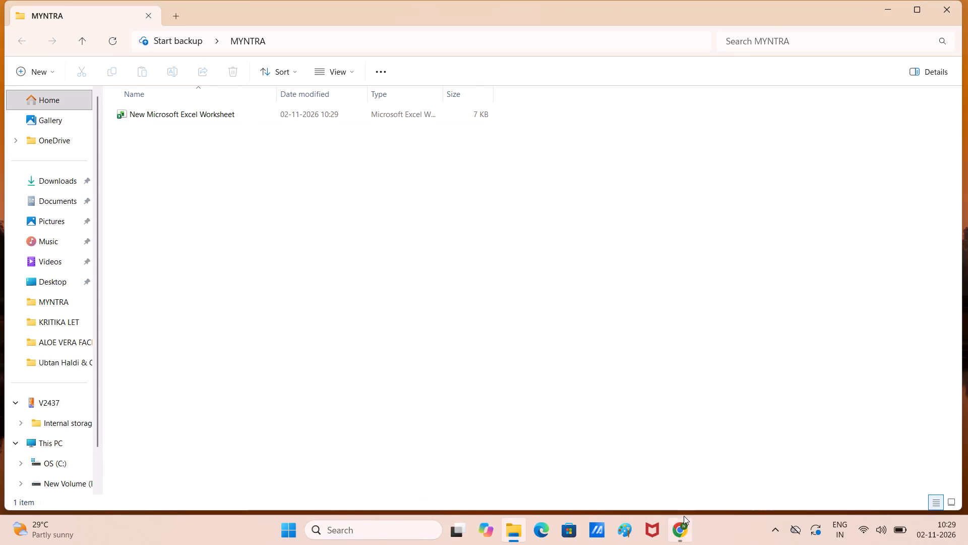
Switch to the Chrome window that has the seller portals open.
{"action": "left_click", "coordinate": [684, 516]}
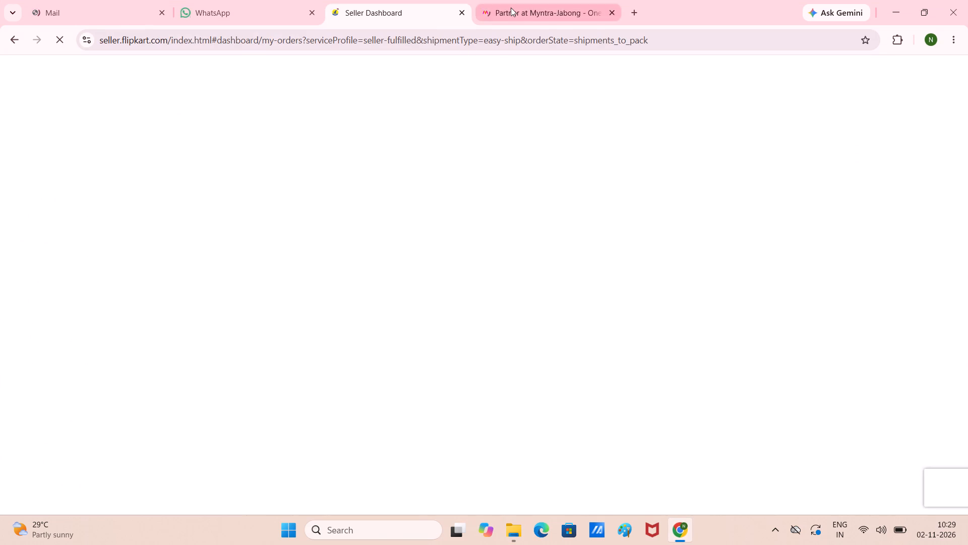
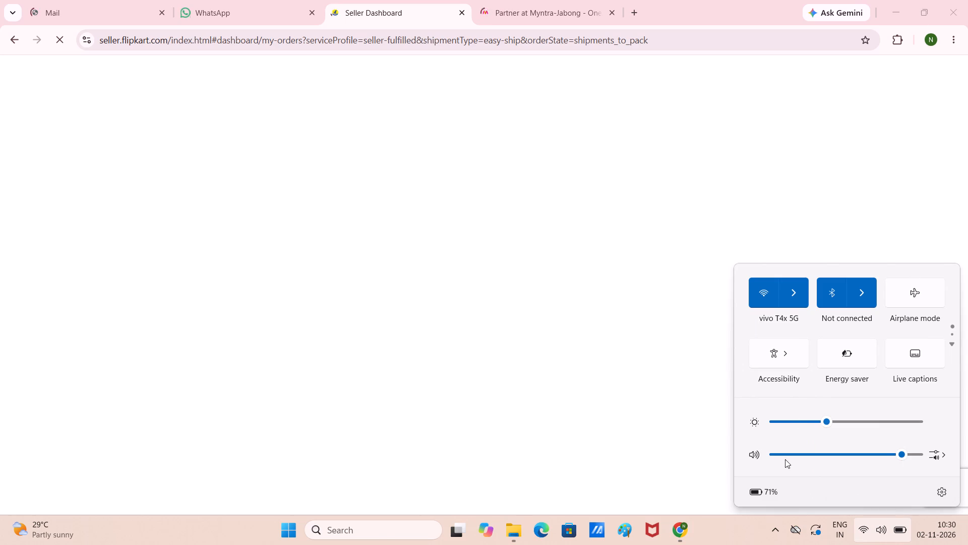
Dismiss the quick settings flyout and bring up the Myntra partner site in the browser.
{"action": "left_click", "coordinate": [615, 331]}
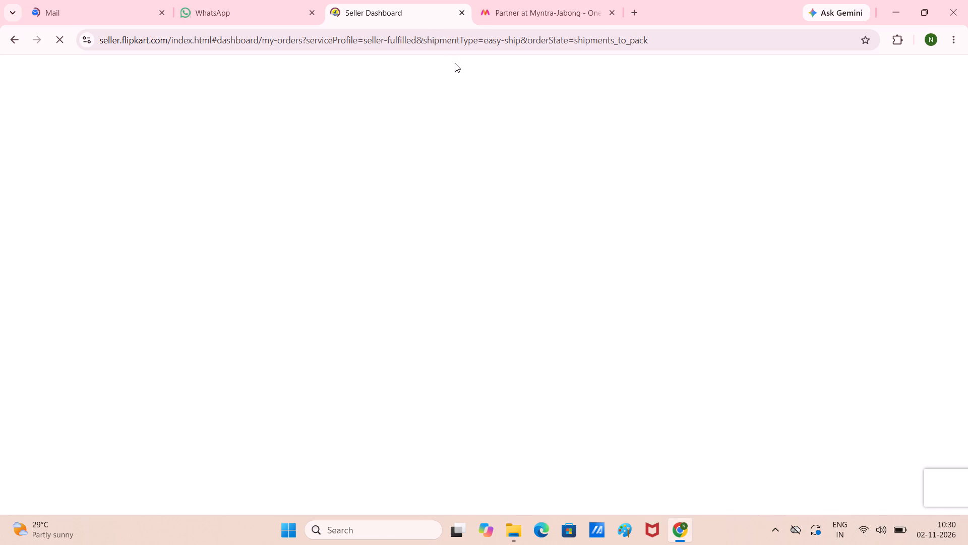
{"action": "left_click", "coordinate": [531, 19]}
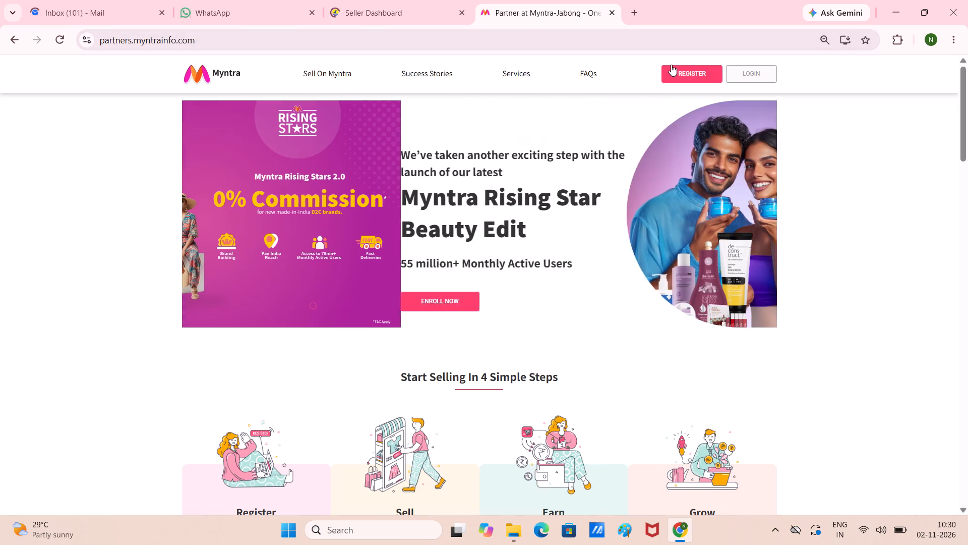
Return to the Flipkart Seller Dashboard with the forward orders.
{"action": "left_click", "coordinate": [421, 0]}
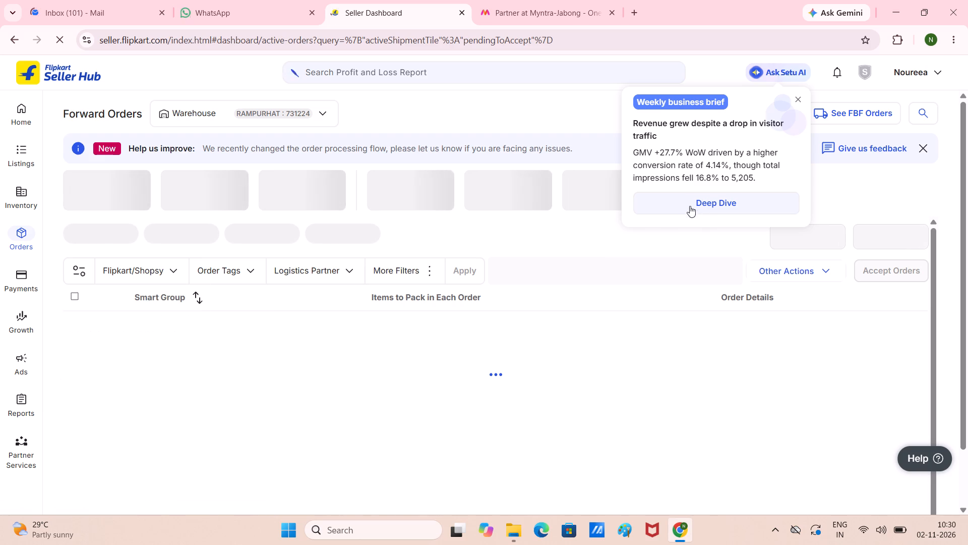
Dismiss the weekly business brief pop-up on the Flipkart Forward Orders page.
{"action": "left_click", "coordinate": [798, 104]}
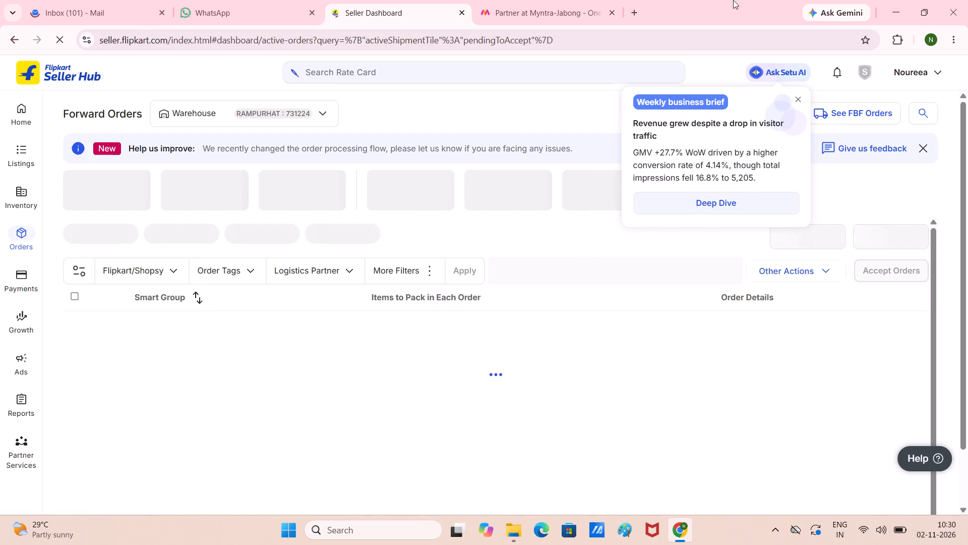
{"action": "left_click", "coordinate": [802, 98]}
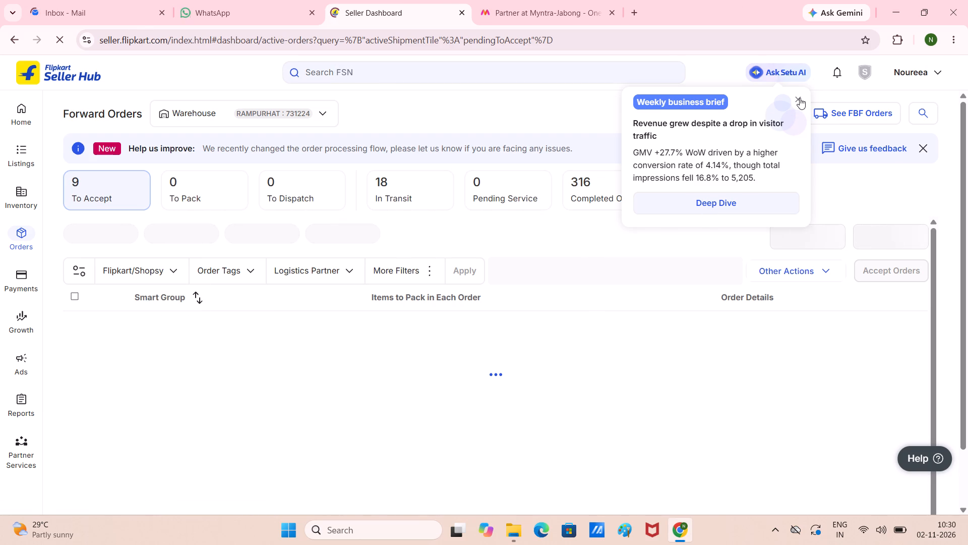
{"action": "left_click", "coordinate": [800, 98]}
Switch to the Myntra partner site and go to its seller dashboard.
{"action": "left_click", "coordinate": [532, 1]}
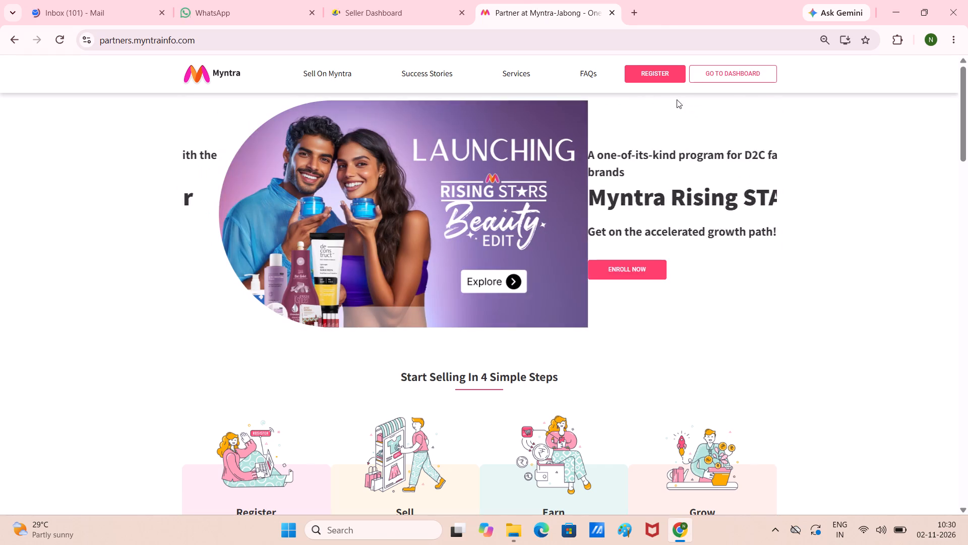
{"action": "left_click", "coordinate": [717, 80]}
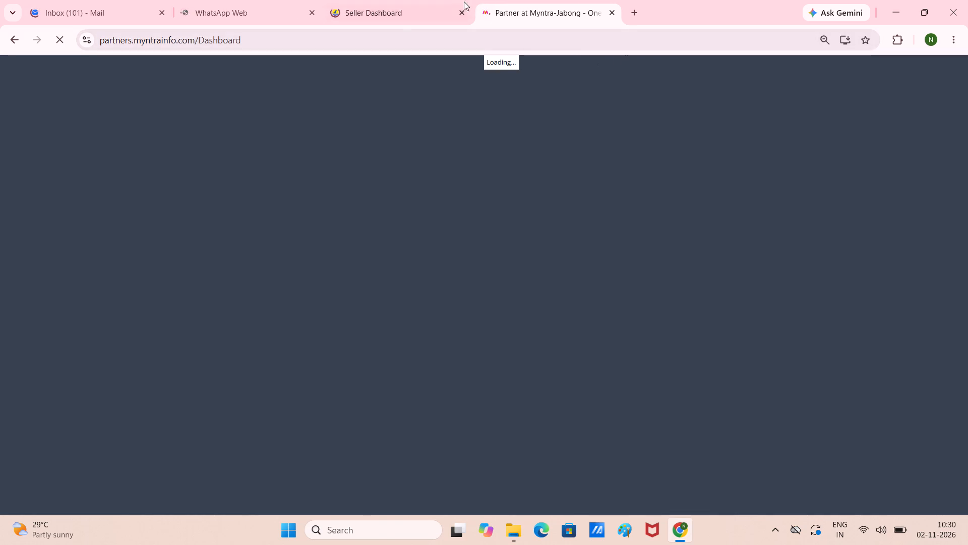
Return to the Flipkart seller dashboard and dismiss the banner asking for feedback on the order processing flow.
{"action": "left_click", "coordinate": [407, 0]}
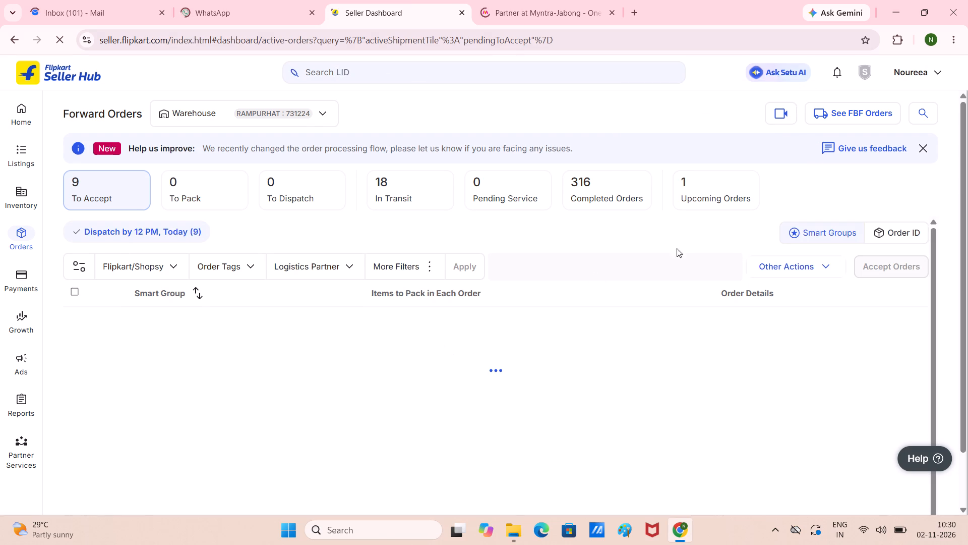
{"action": "left_click", "coordinate": [927, 149]}
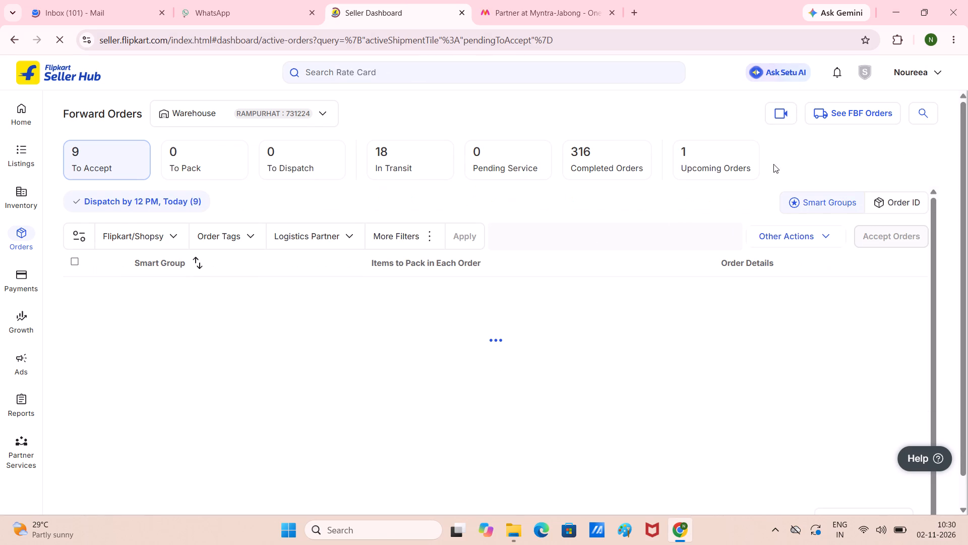
Select all smart groups in Flipkart's To Accept list and accept their orders together.
{"action": "left_click", "coordinate": [545, 4]}
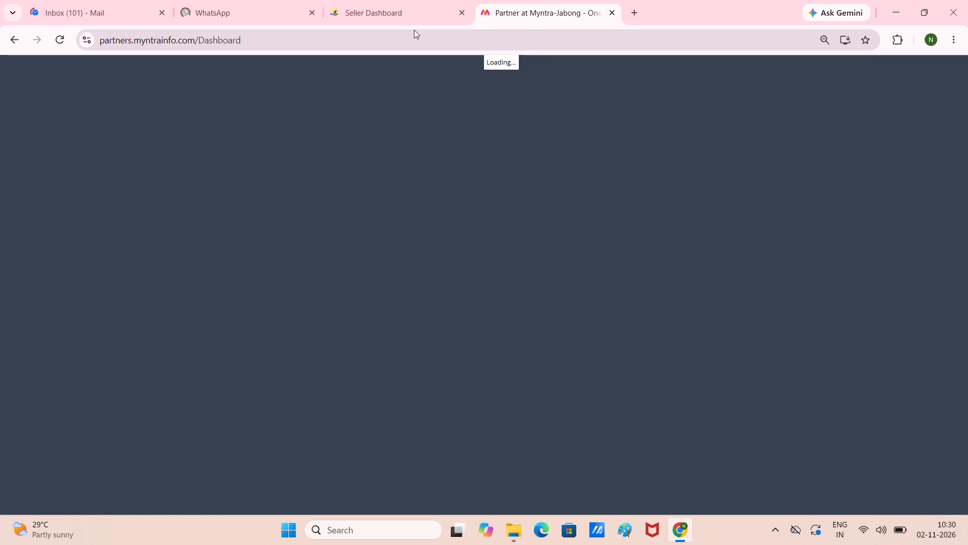
{"action": "left_click", "coordinate": [391, 0]}
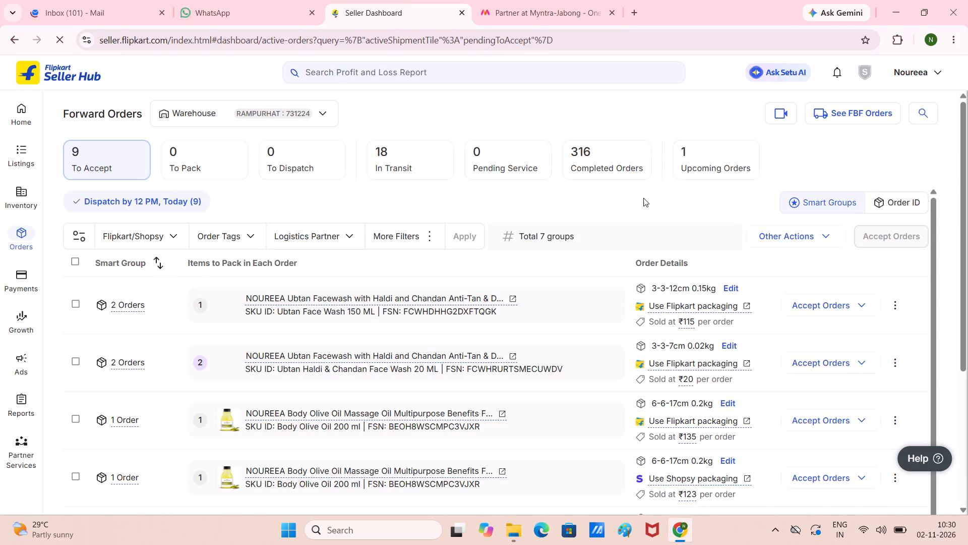
{"action": "scroll", "coordinate": [200, 258], "scroll_direction": "down", "scroll_amount": 2}
{"action": "left_click", "coordinate": [77, 259]}
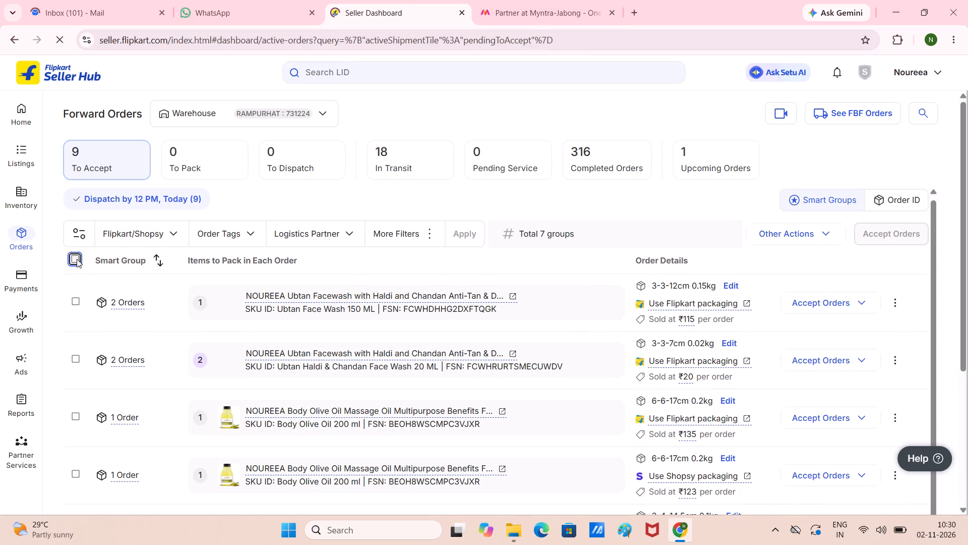
{"action": "scroll", "coordinate": [341, 344], "scroll_direction": "down", "scroll_amount": 6}
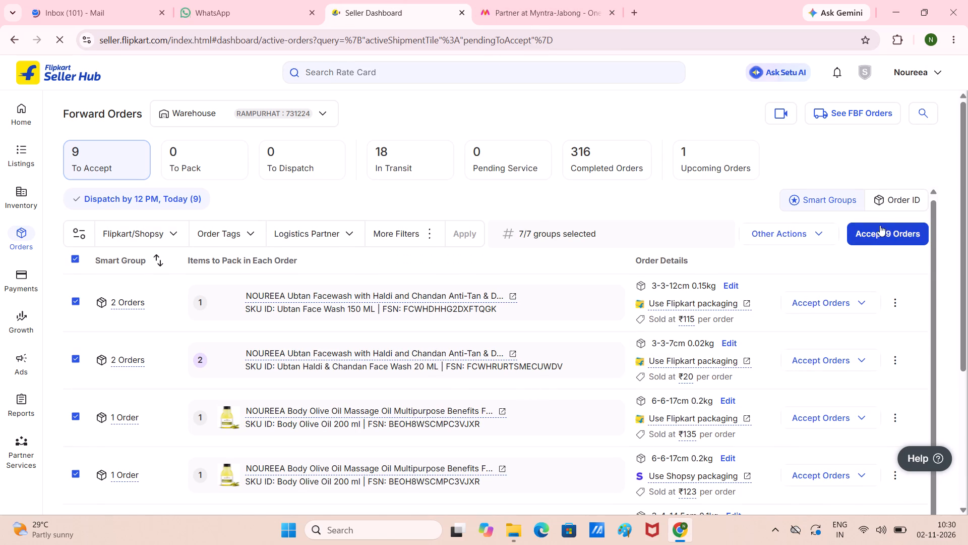
{"action": "left_click", "coordinate": [883, 236]}
Open the New Microsoft Excel Worksheet from the MYNTRA folder in File Explorer, and return to the Myntra dashboard in the browser.
{"action": "left_click", "coordinate": [547, 0]}
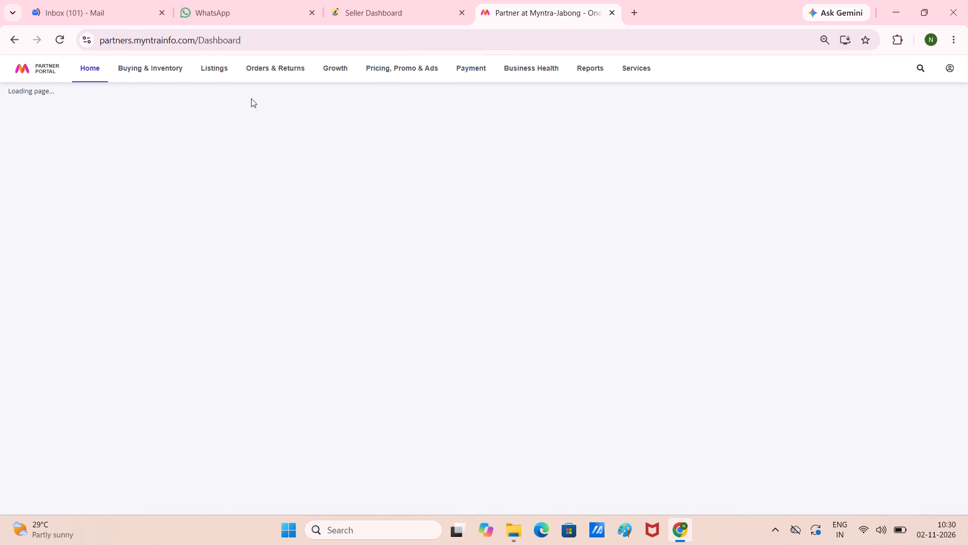
{"action": "left_click", "coordinate": [889, 15]}
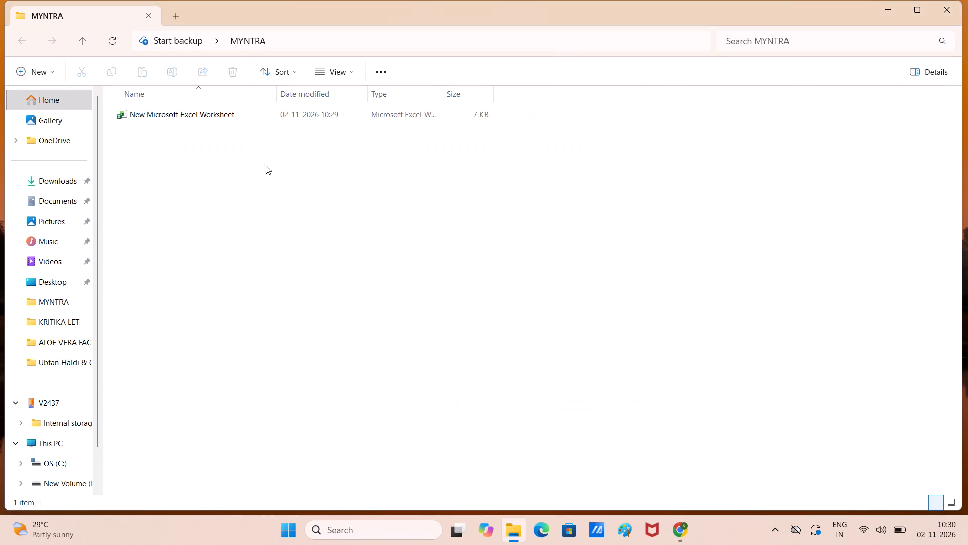
{"action": "double_click", "coordinate": [238, 109]}
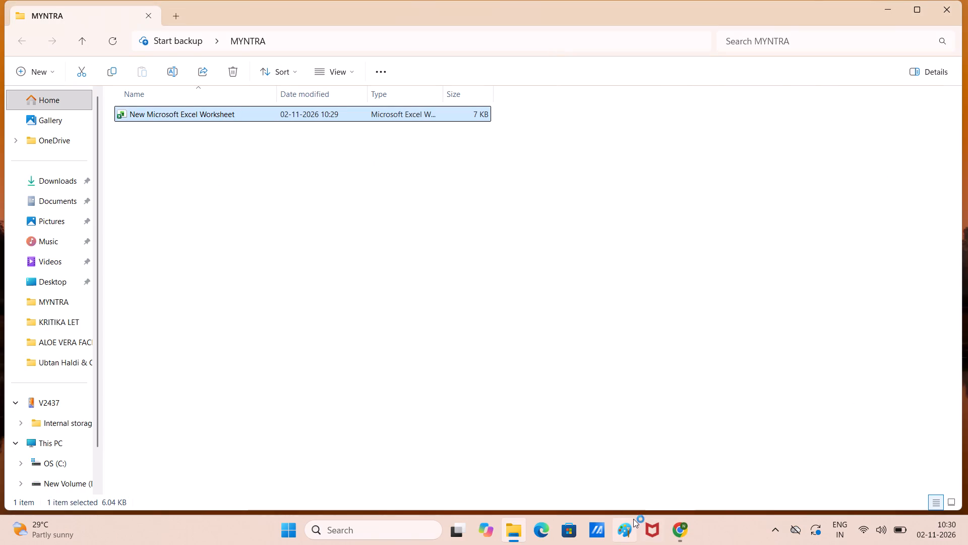
{"action": "left_click", "coordinate": [670, 535]}
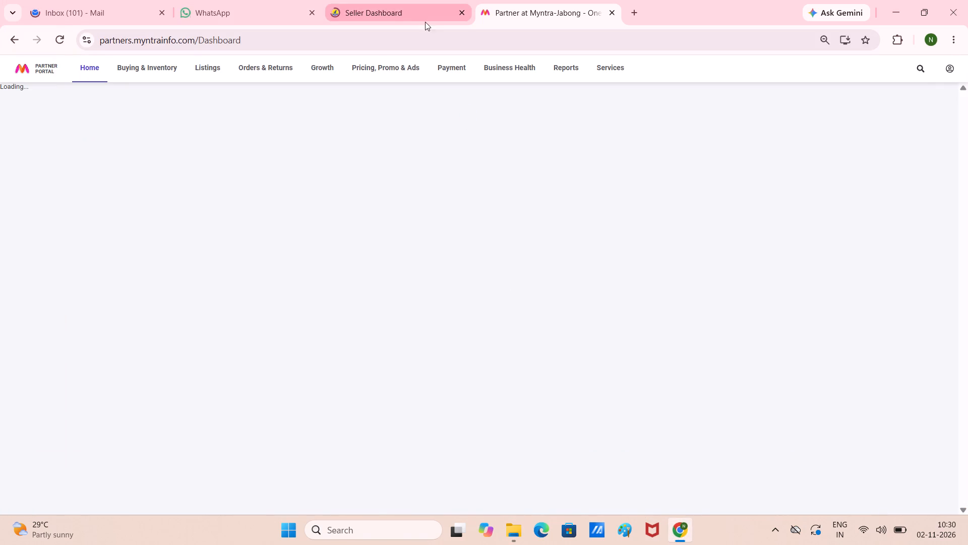
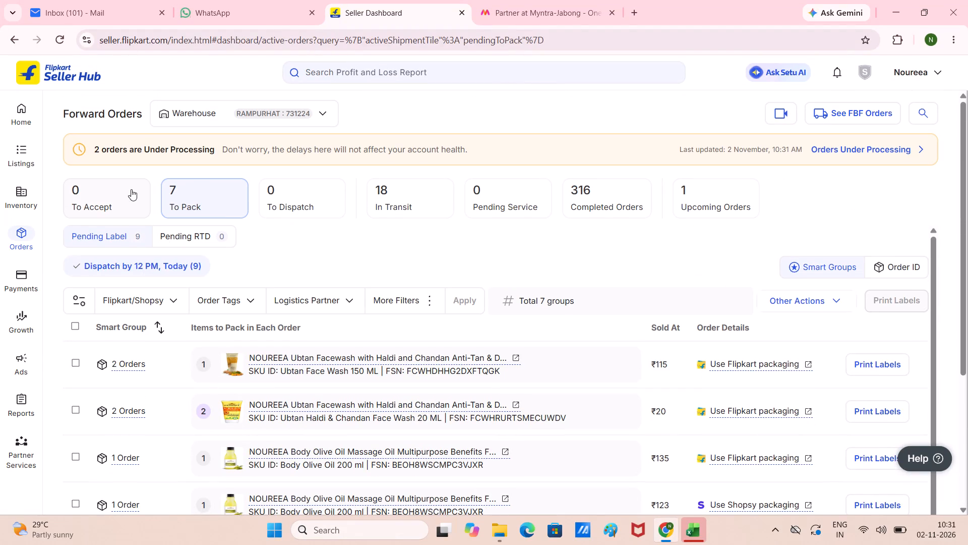
Switch to the Myntra partner dashboard and open the Payment Details from its Payments overview.
{"action": "left_click", "coordinate": [193, 207]}
{"action": "left_click", "coordinate": [523, 0]}
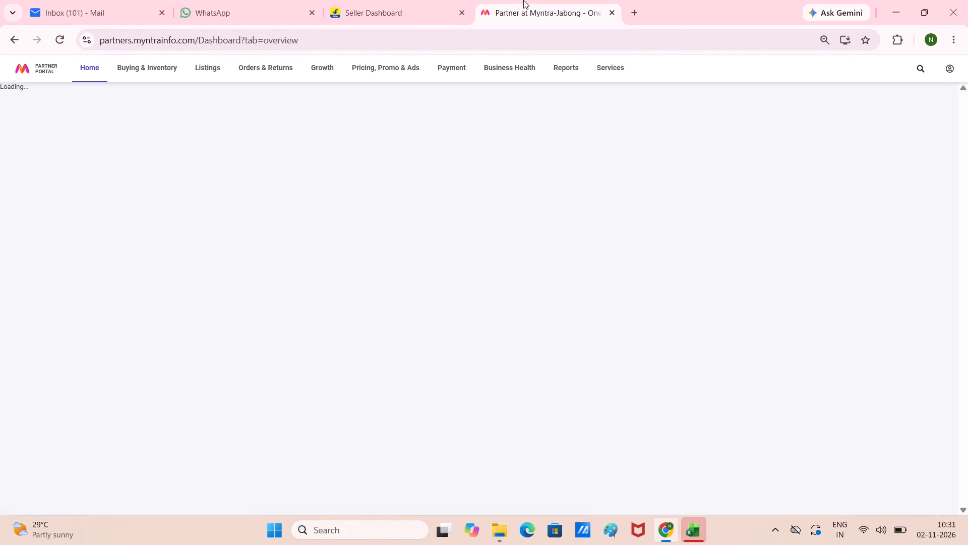
{"action": "scroll", "coordinate": [119, 375], "scroll_direction": "down", "scroll_amount": 3}
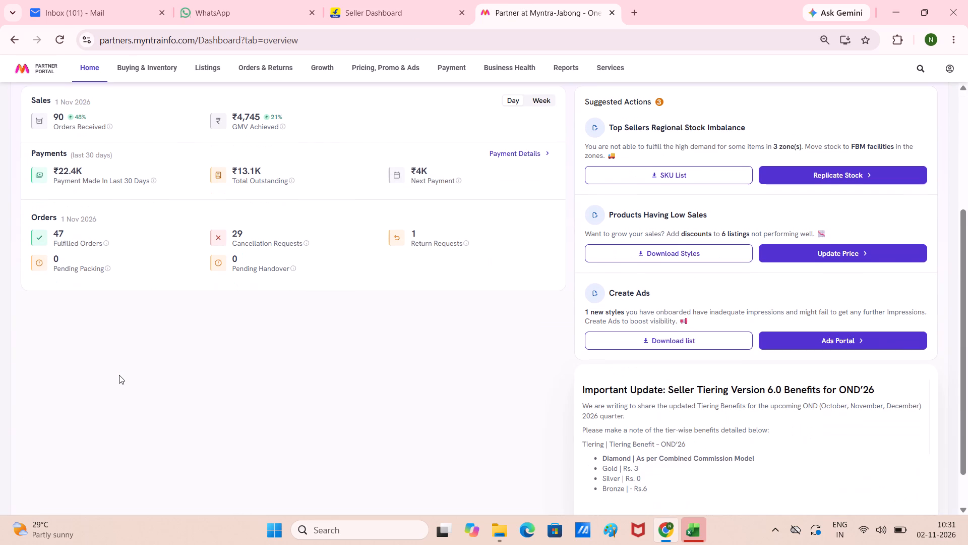
{"action": "scroll", "coordinate": [119, 375], "scroll_direction": "up", "scroll_amount": 2}
{"action": "left_click", "coordinate": [502, 276]}
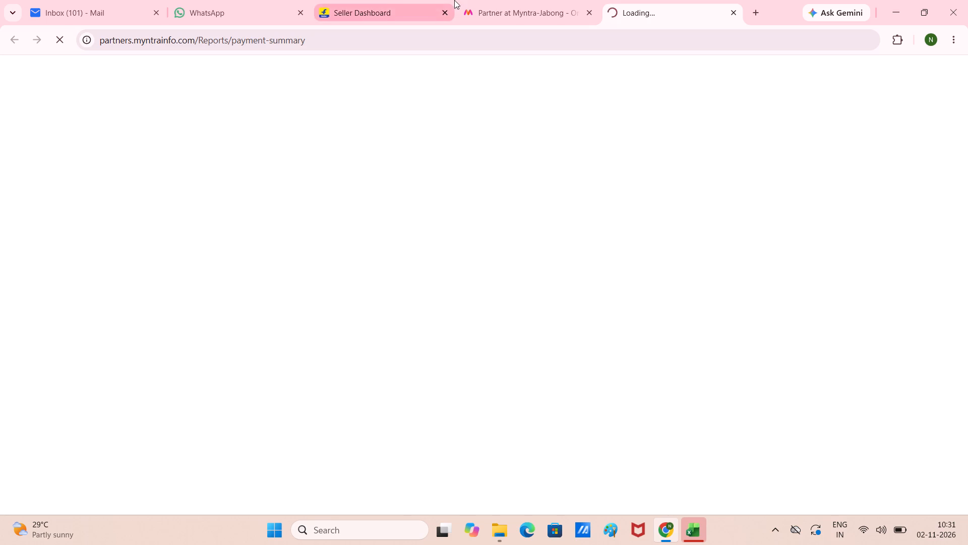
Return to the Flipkart seller dashboard, open the To Pack orders, and try to select all smart groups.
{"action": "left_click", "coordinate": [382, 1]}
{"action": "left_click", "coordinate": [216, 161]}
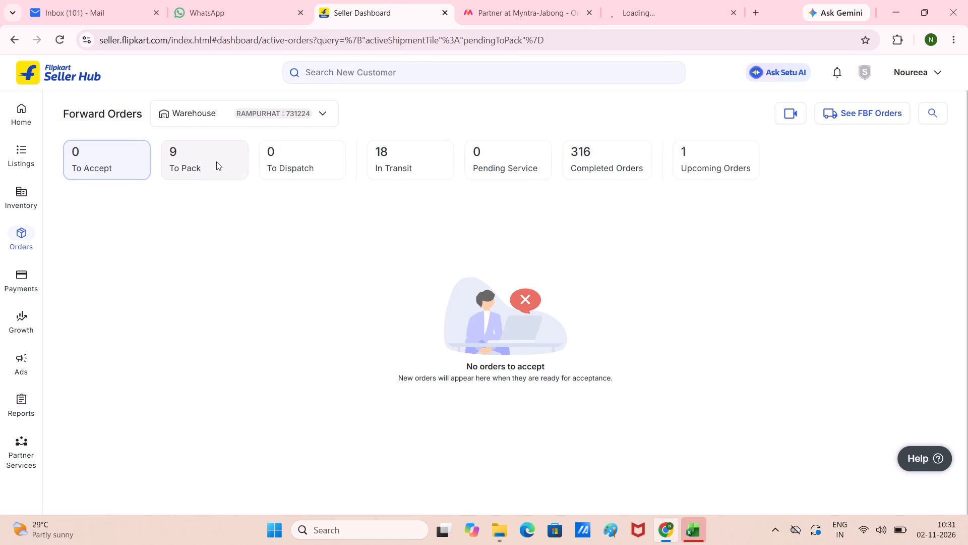
{"action": "left_click", "coordinate": [74, 308]}
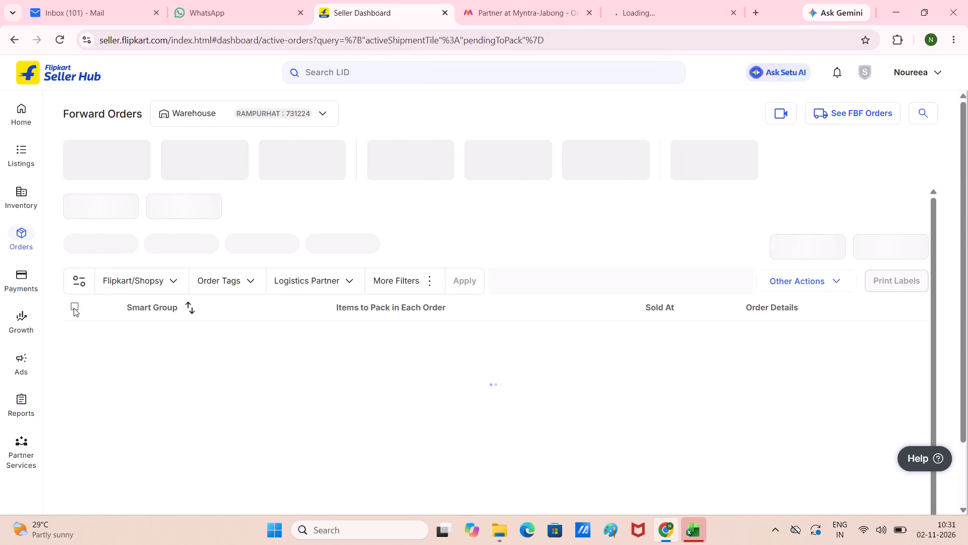
{"action": "left_click", "coordinate": [306, 384]}
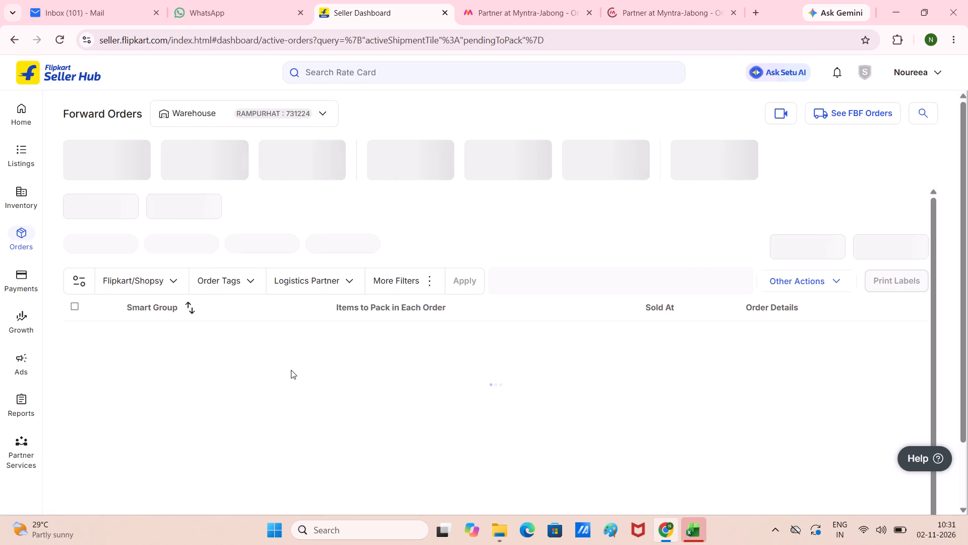
{"action": "left_click", "coordinate": [77, 304]}
{"action": "scroll", "coordinate": [325, 360], "scroll_direction": "down", "scroll_amount": 1}
{"action": "scroll", "coordinate": [324, 360], "scroll_direction": "up", "scroll_amount": 1}
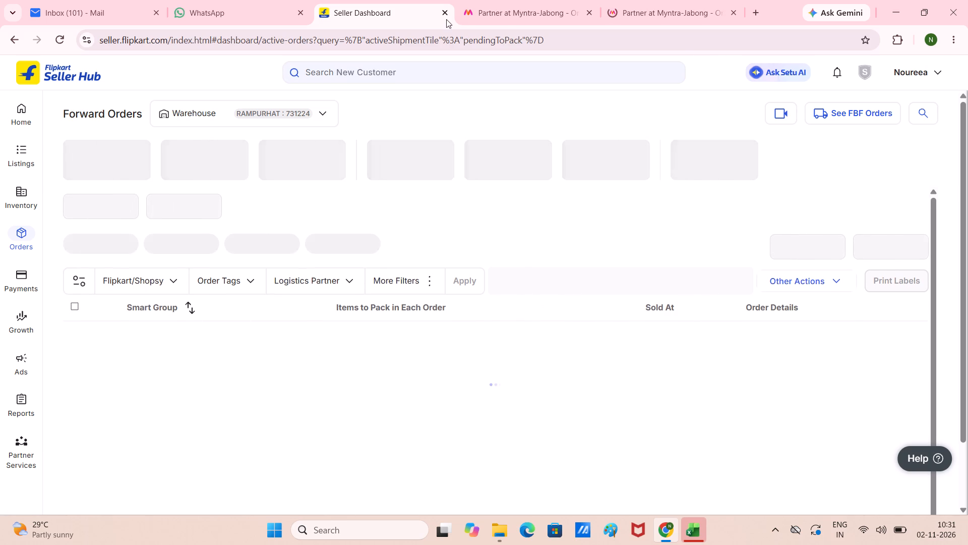
Check the Myntra dashboard and its payment summary page, and return to Flipkart's To Pack orders.
{"action": "left_click", "coordinate": [543, 0]}
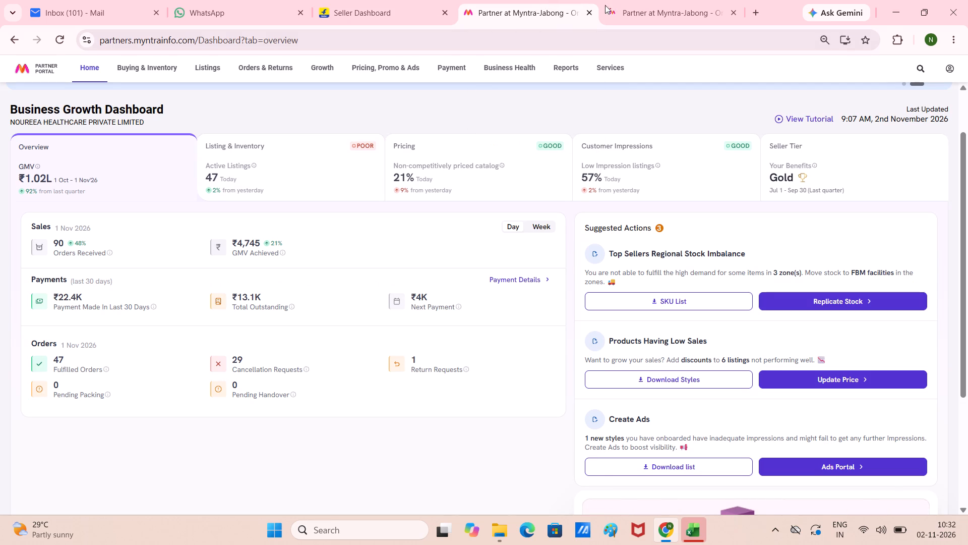
{"action": "left_click", "coordinate": [632, 0]}
{"action": "left_click", "coordinate": [333, 3]}
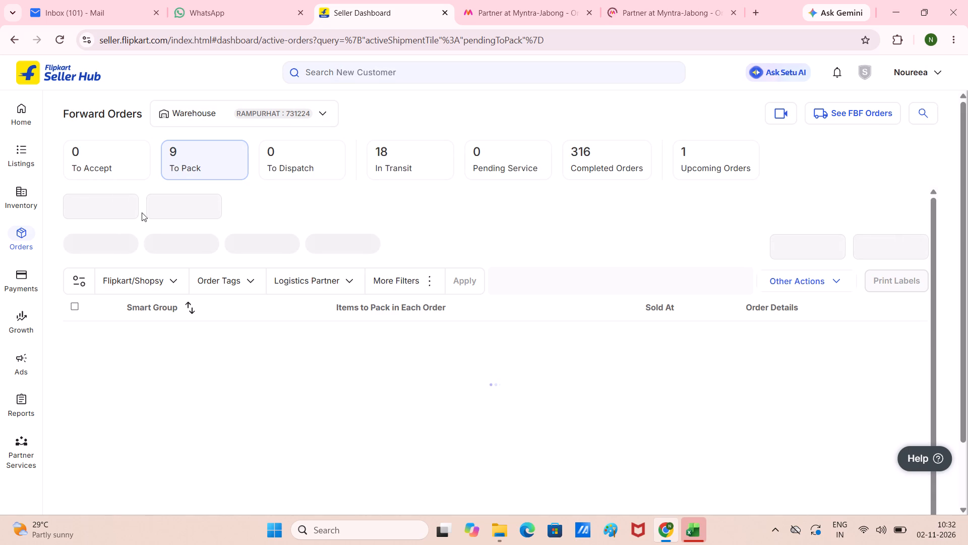
Switch to the New Microsoft Excel Worksheet, maximize its window, and restore it to the smaller floating size.
{"action": "left_click", "coordinate": [690, 525]}
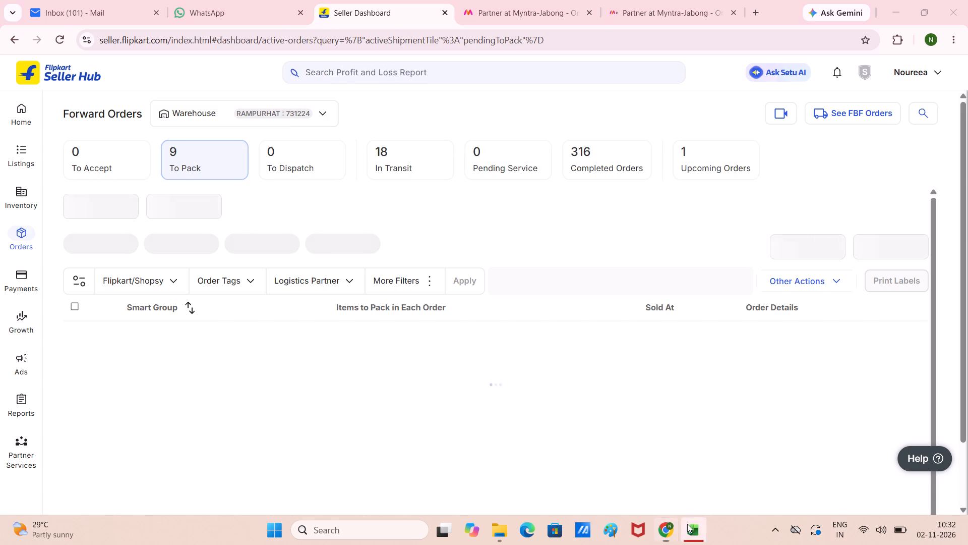
{"action": "left_click", "coordinate": [876, 161]}
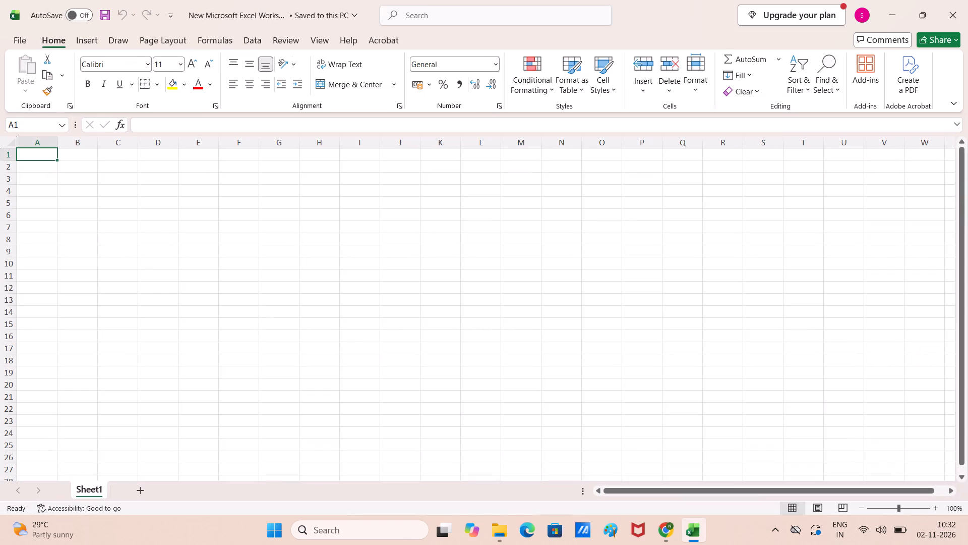
{"action": "left_click", "coordinate": [914, 10]}
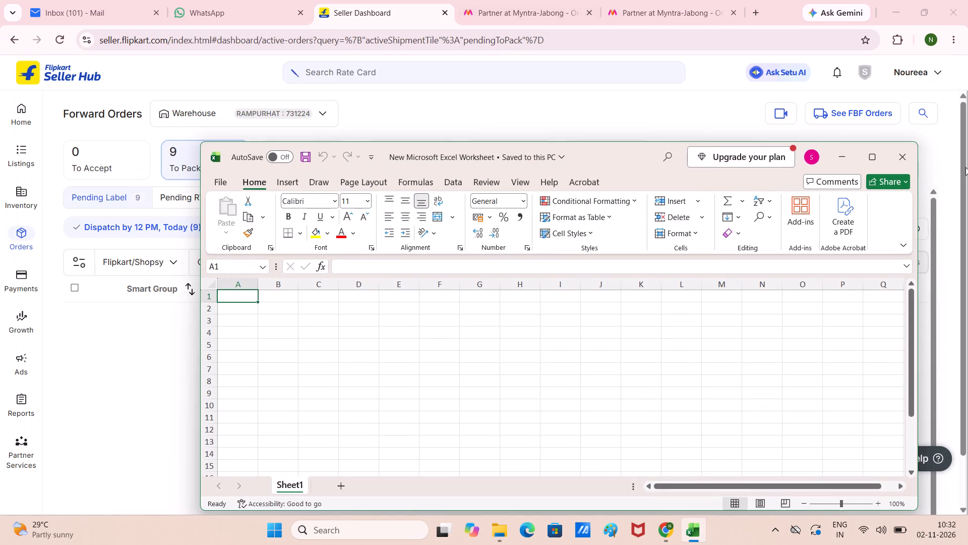
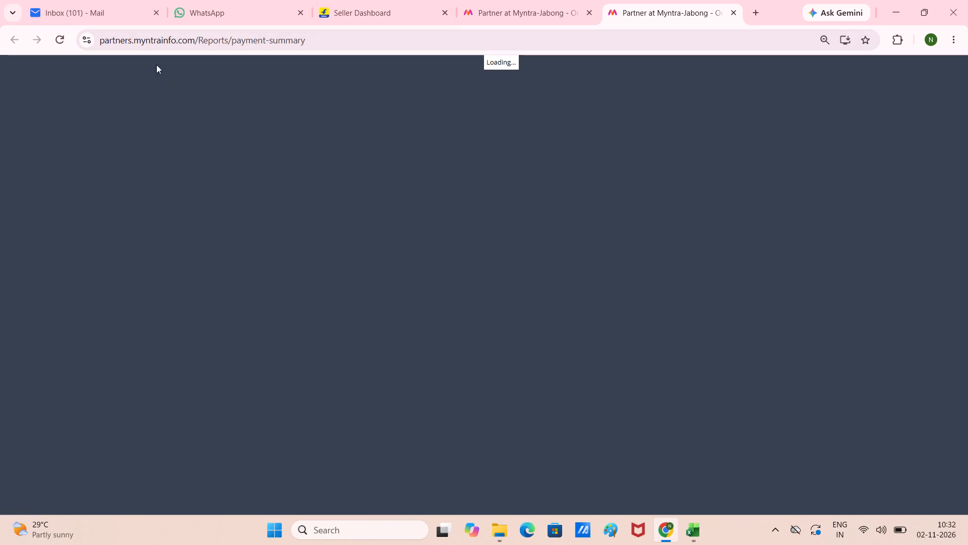
Close the Myntra payment summary page and open Mdirect from the partner dashboard's Orders & Returns section.
{"action": "left_click", "coordinate": [735, 10]}
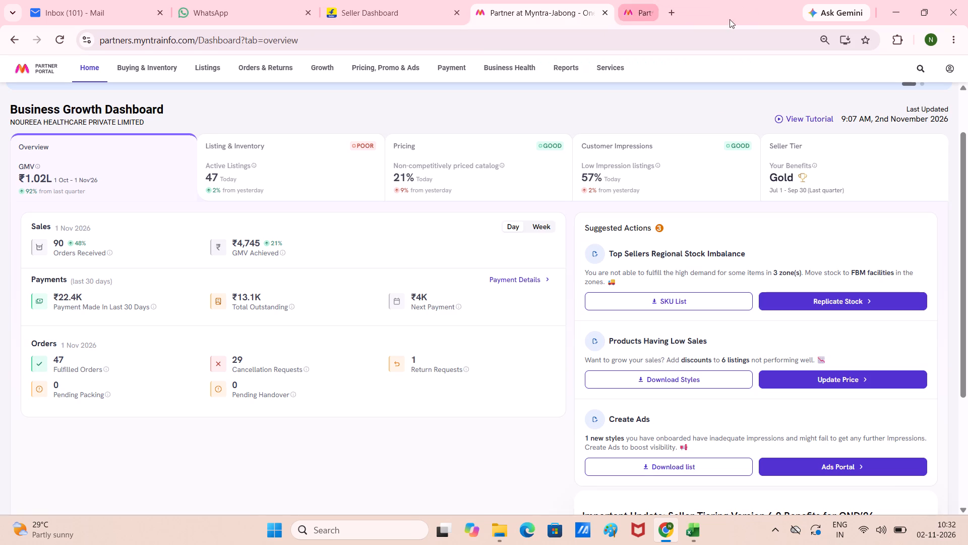
{"action": "scroll", "coordinate": [187, 371], "scroll_direction": "down", "scroll_amount": 4}
{"action": "scroll", "coordinate": [187, 371], "scroll_direction": "up", "scroll_amount": 6}
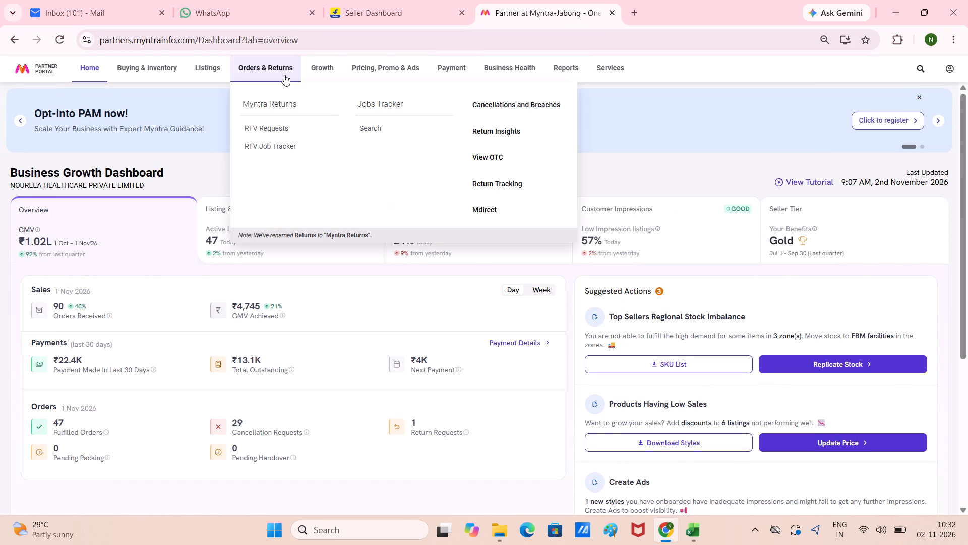
{"action": "left_click", "coordinate": [480, 212]}
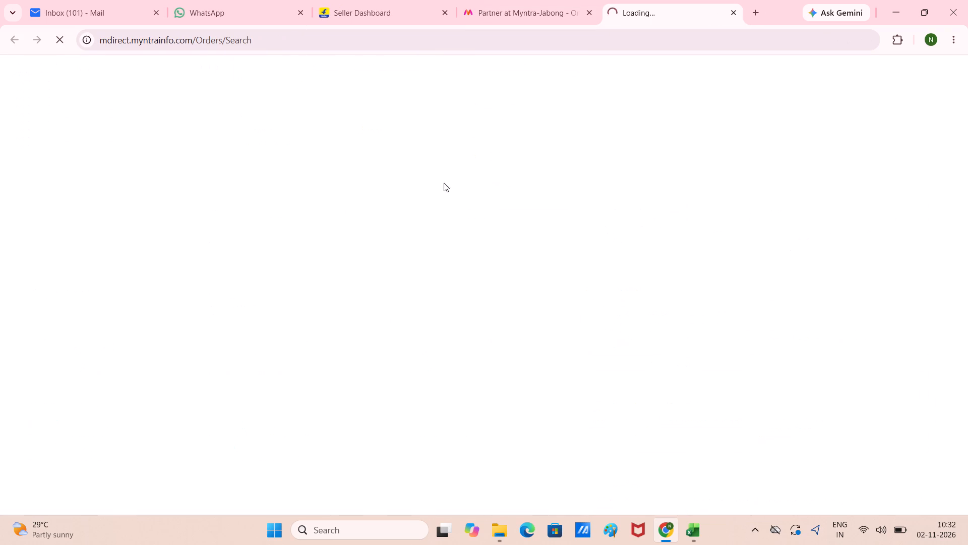
Return to the To Pack orders on the Flipkart Seller Dashboard.
{"action": "left_click", "coordinate": [368, 13]}
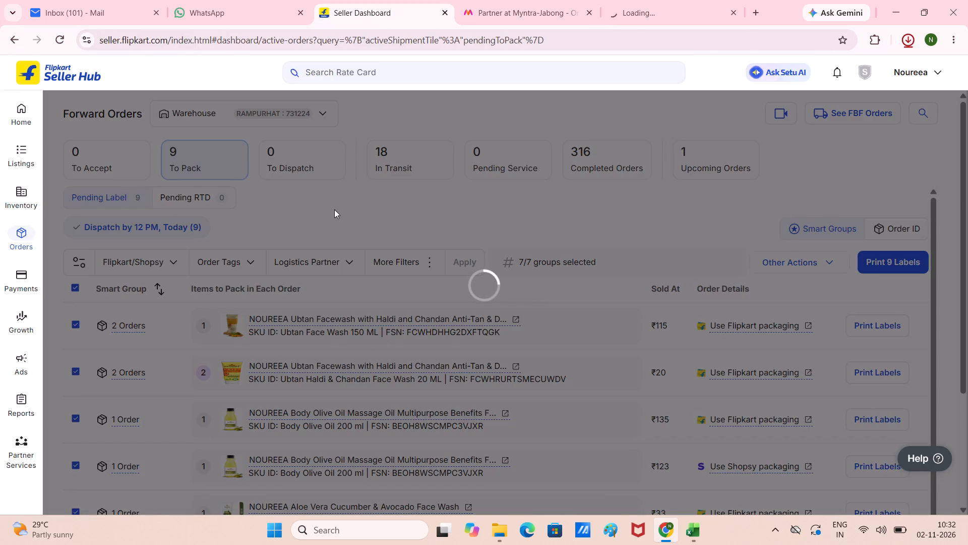
Search for "seller.meesho.in login" in a new browser tab.
{"action": "scroll", "coordinate": [334, 209], "scroll_direction": "down", "scroll_amount": 1}
{"action": "left_click", "coordinate": [758, 12]}
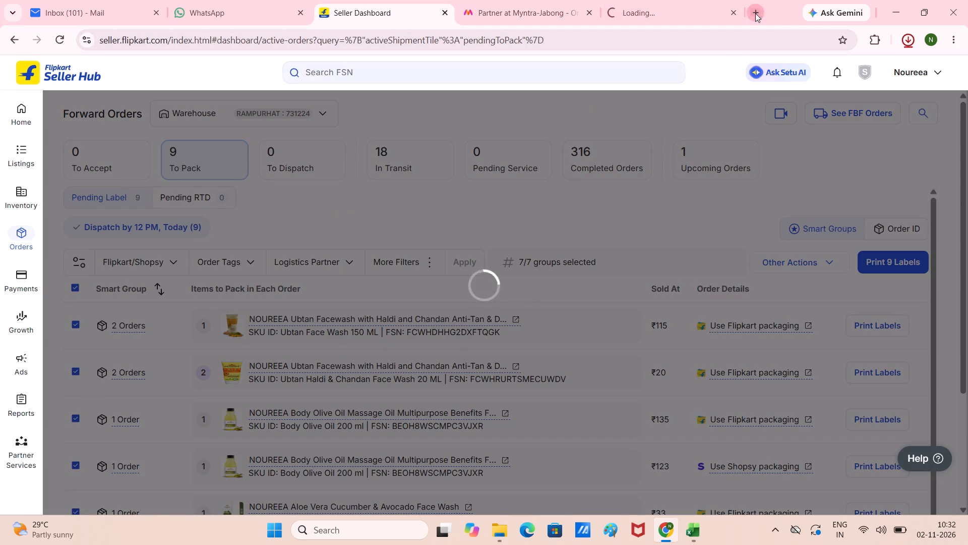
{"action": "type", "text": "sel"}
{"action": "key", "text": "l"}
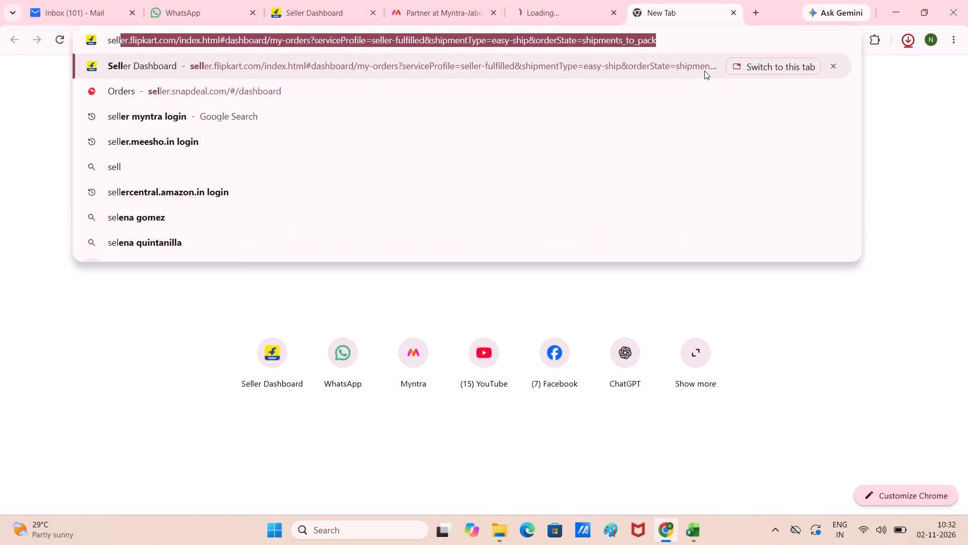
{"action": "left_click", "coordinate": [157, 141]}
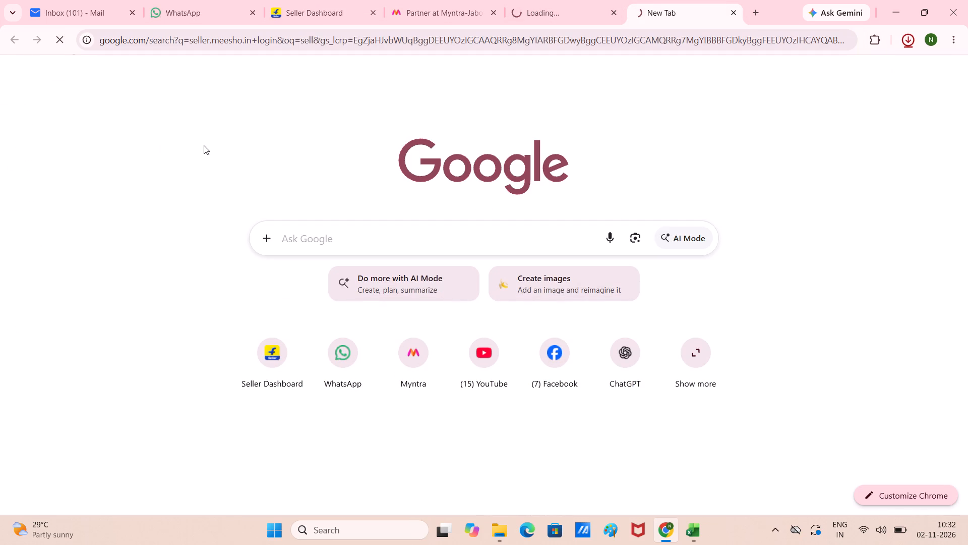
Check the MDirect page and switch to the Myntra partner dashboard.
{"action": "left_click", "coordinate": [558, 11]}
{"action": "left_click", "coordinate": [455, 2]}
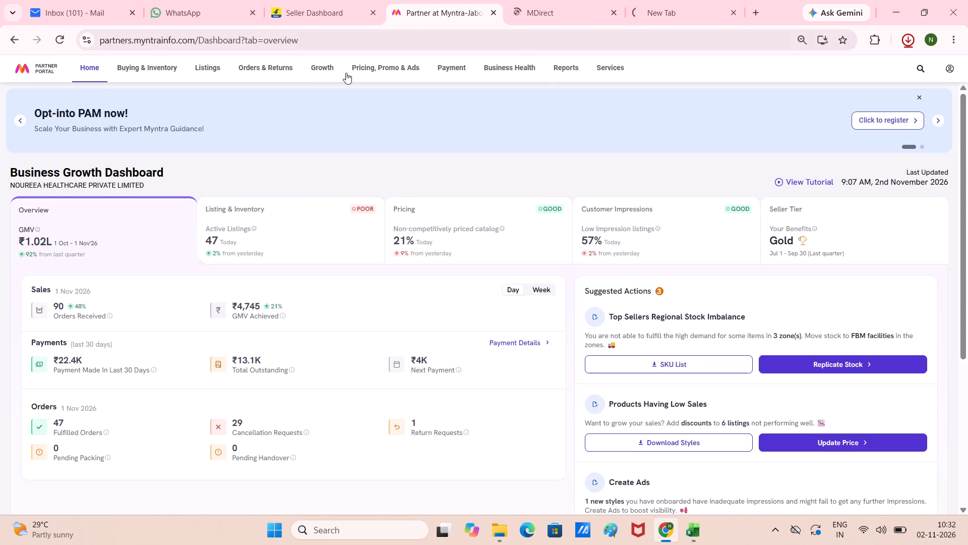
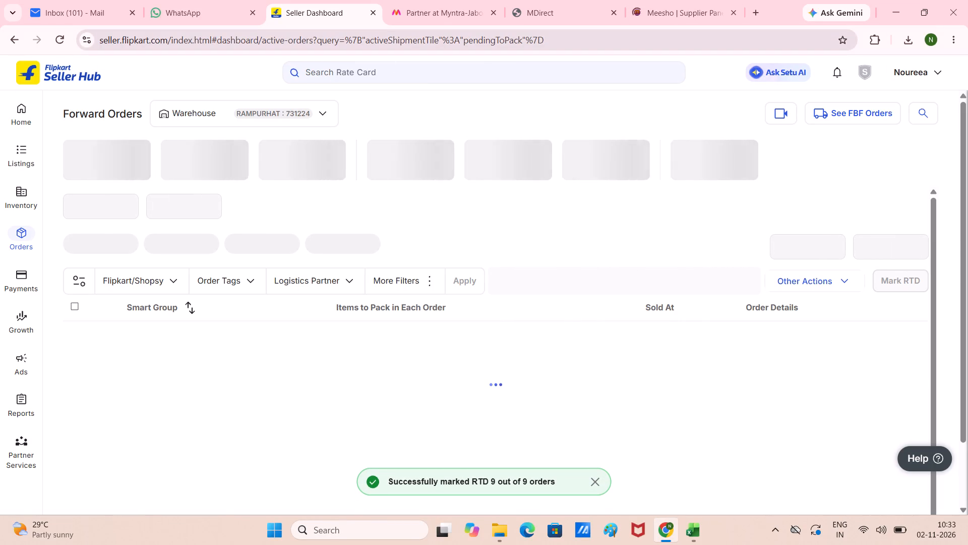
Switch to Myntra's Mdirect Orders Management page and look through the open orders list.
{"action": "left_click", "coordinate": [432, 26]}
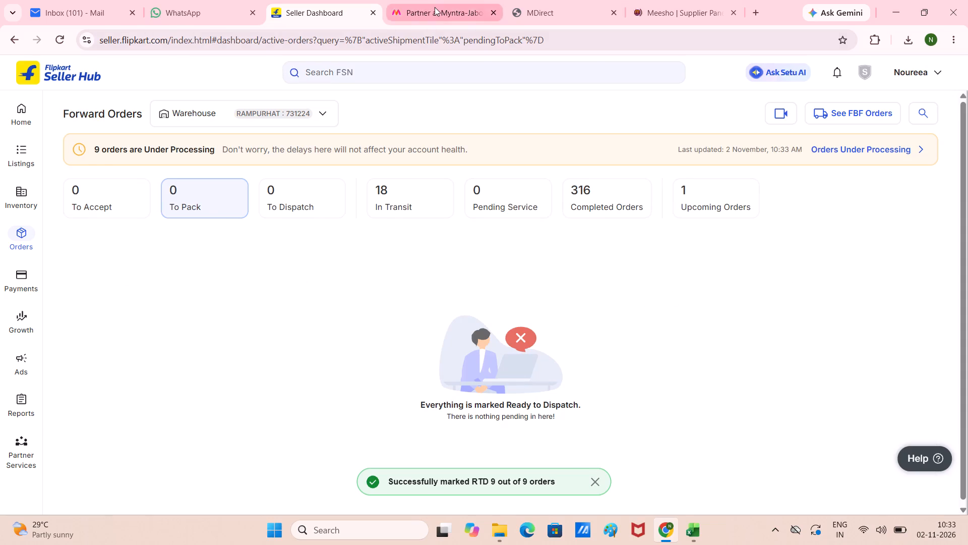
{"action": "left_click", "coordinate": [435, 7]}
{"action": "left_click", "coordinate": [550, 6]}
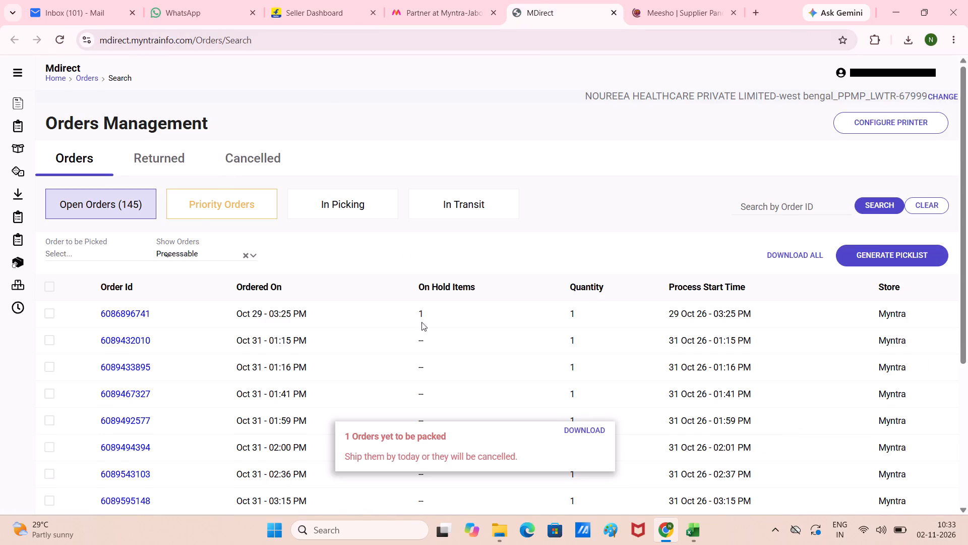
{"action": "scroll", "coordinate": [488, 252], "scroll_direction": "down", "scroll_amount": 7}
{"action": "scroll", "coordinate": [478, 268], "scroll_direction": "up", "scroll_amount": 14}
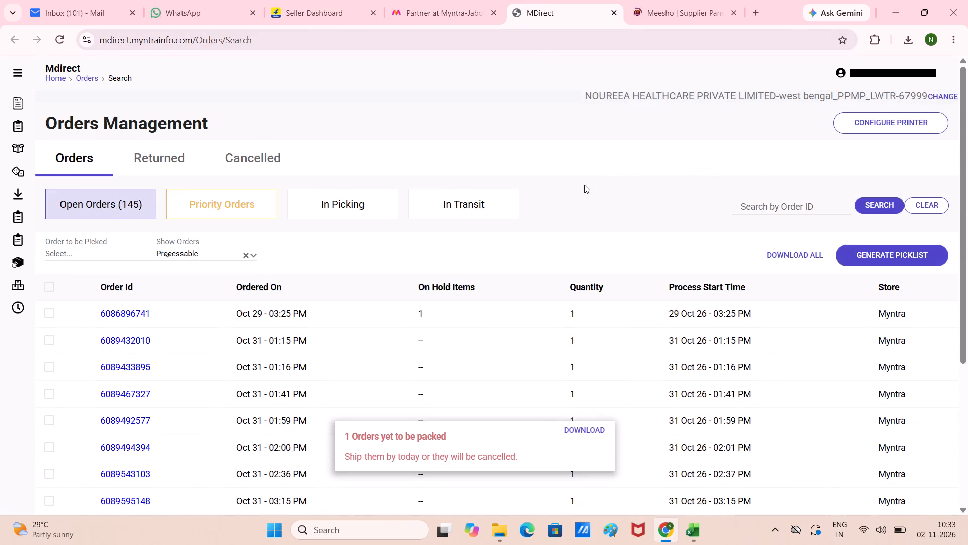
Switch to the Meesho Supplier Panel home page.
{"action": "left_click", "coordinate": [649, 9]}
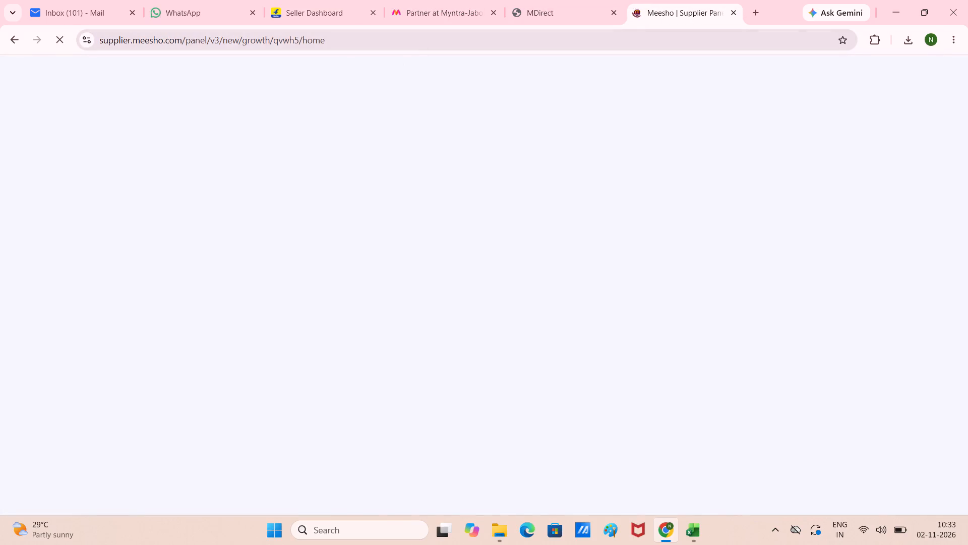
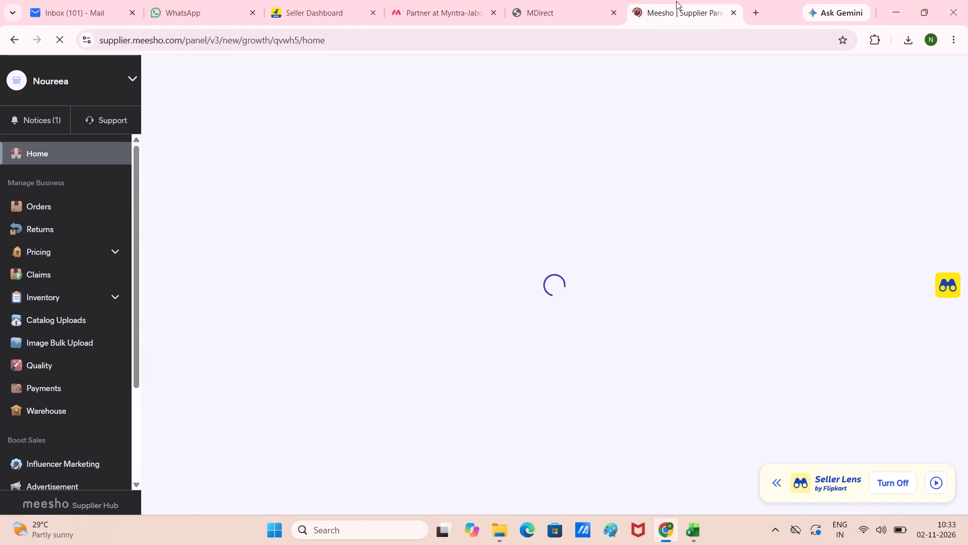
Switch from the Meesho supplier page to the To Pack orders on the Flipkart Seller Dashboard.
{"action": "left_click", "coordinate": [331, 8]}
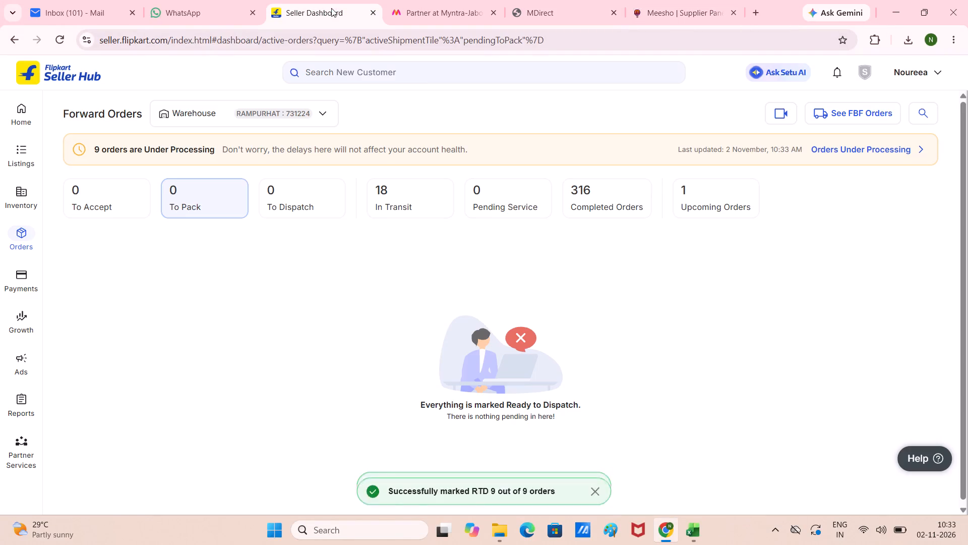
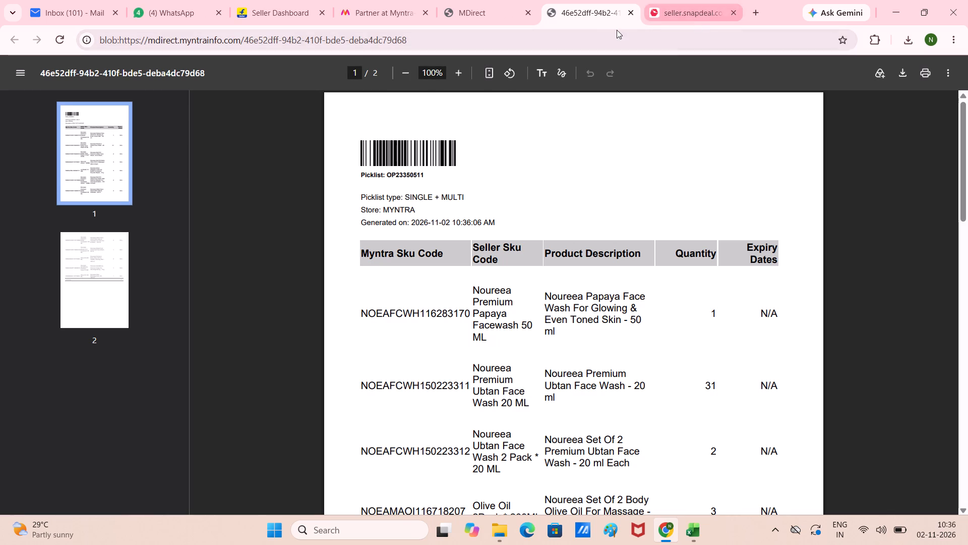
In Mdirect's Open Orders, show 50 rows per page, select all the listed processable orders and generate a picklist.
{"action": "scroll", "coordinate": [546, 302], "scroll_direction": "down", "scroll_amount": 3}
{"action": "scroll", "coordinate": [525, 305], "scroll_direction": "up", "scroll_amount": 3}
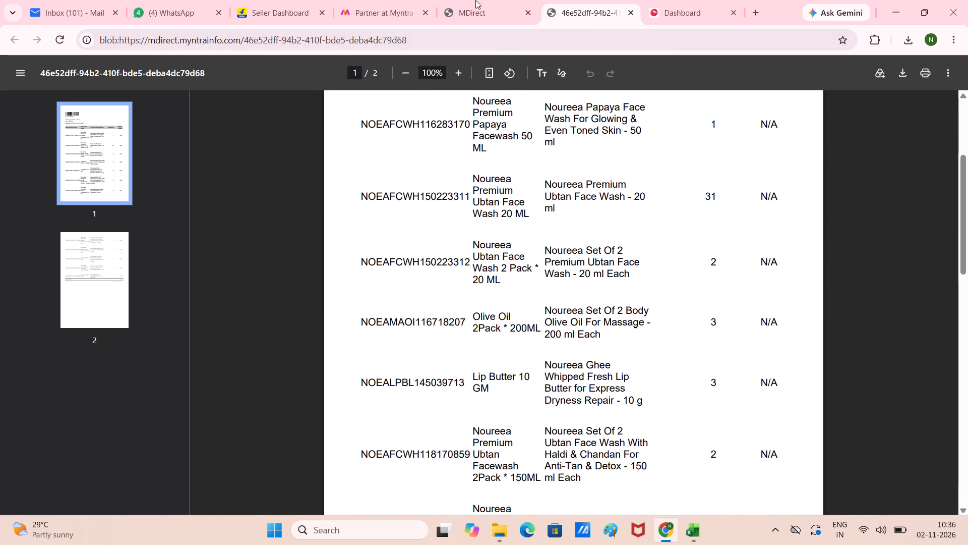
{"action": "left_click", "coordinate": [466, 7]}
{"action": "scroll", "coordinate": [211, 293], "scroll_direction": "down", "scroll_amount": 9}
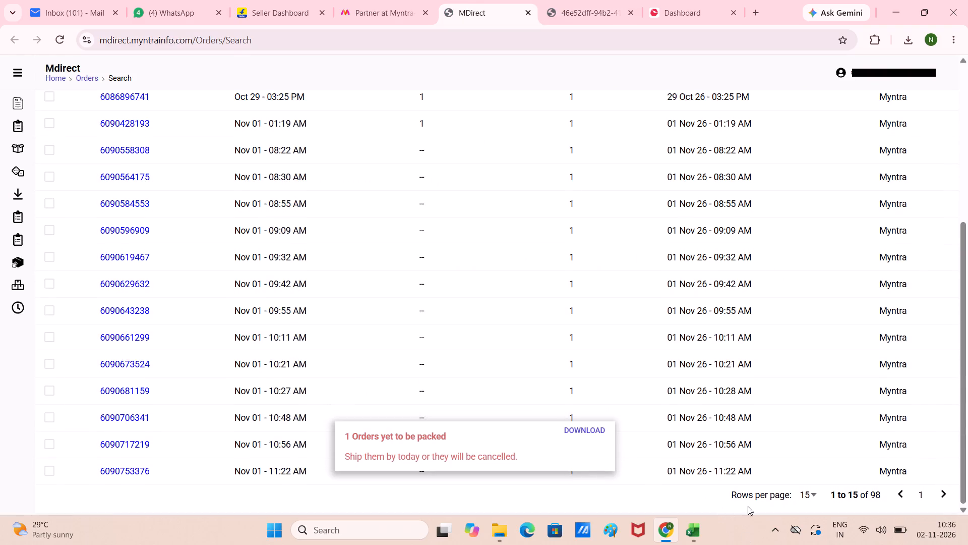
{"action": "left_click", "coordinate": [813, 498]}
{"action": "left_click", "coordinate": [804, 481]}
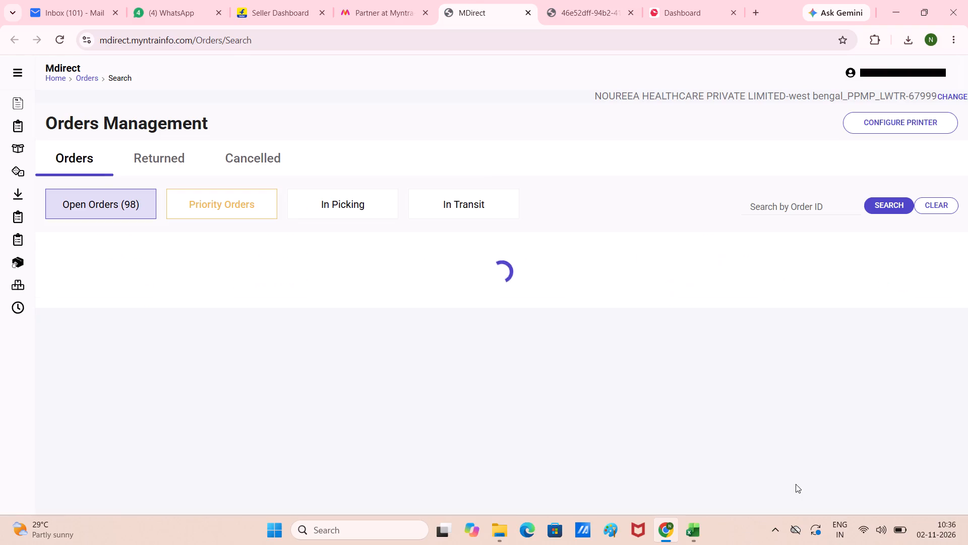
{"action": "left_click", "coordinate": [49, 288]}
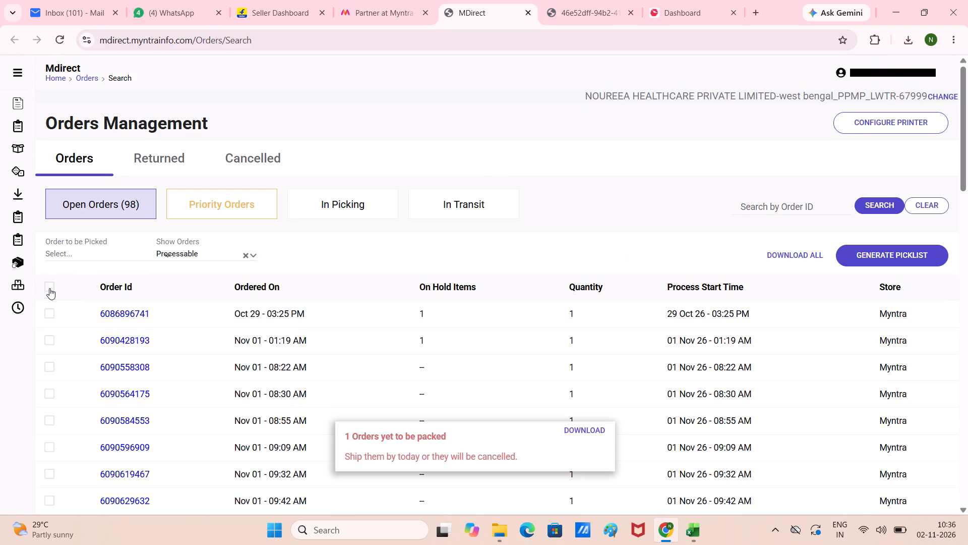
{"action": "left_click", "coordinate": [49, 288]}
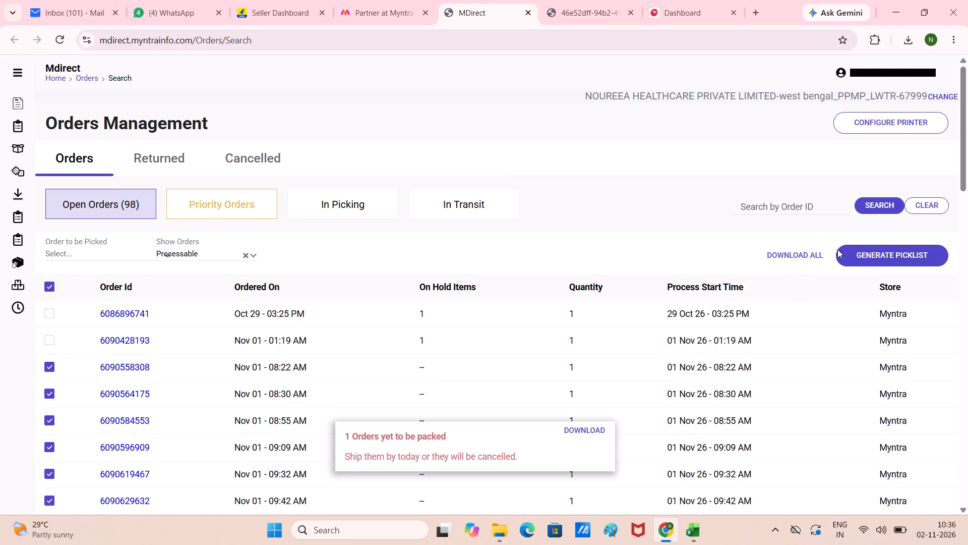
{"action": "left_click", "coordinate": [865, 249]}
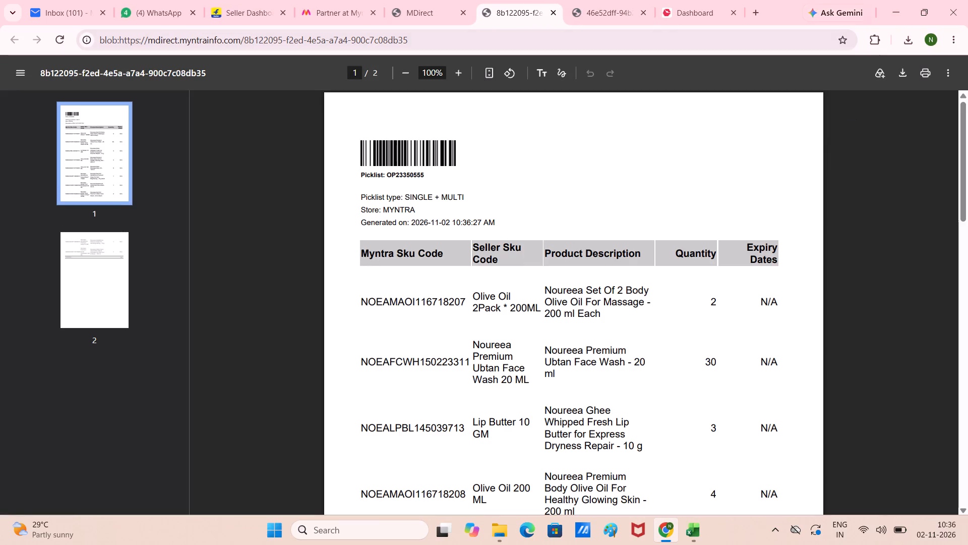
Return to Mdirect's remaining open orders, show 50 rows per page, select all processable ones and generate another picklist.
{"action": "left_click", "coordinate": [413, 10]}
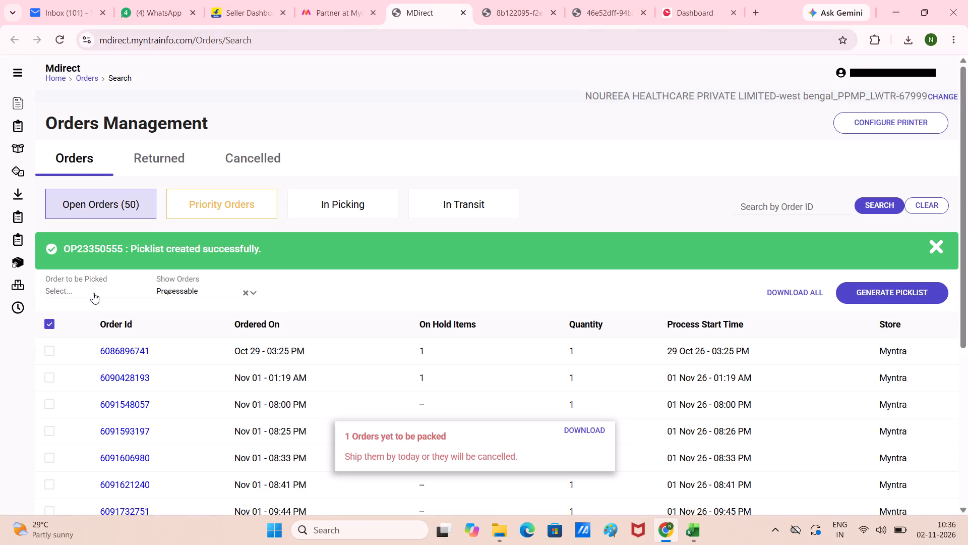
{"action": "scroll", "coordinate": [442, 189], "scroll_direction": "down", "scroll_amount": 12}
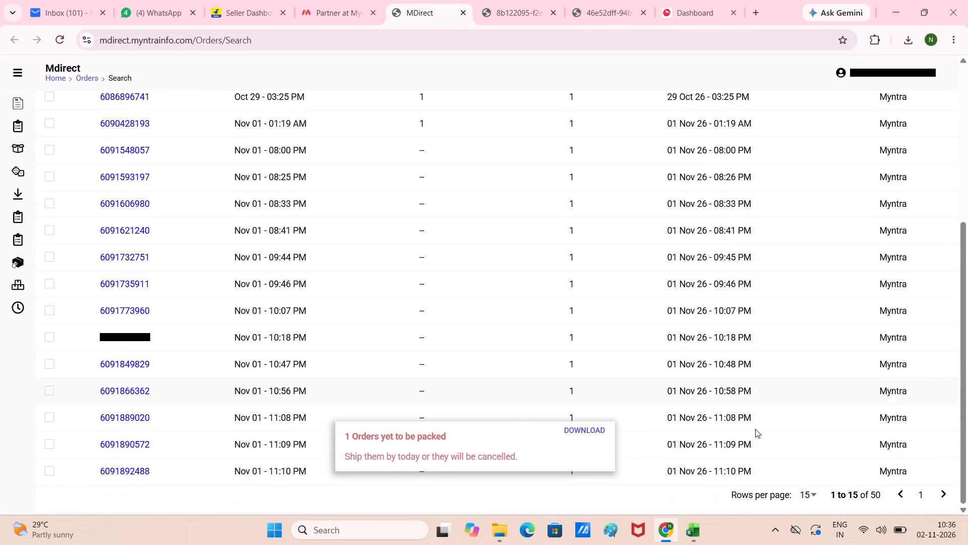
{"action": "left_click", "coordinate": [817, 498]}
{"action": "left_click", "coordinate": [813, 494]}
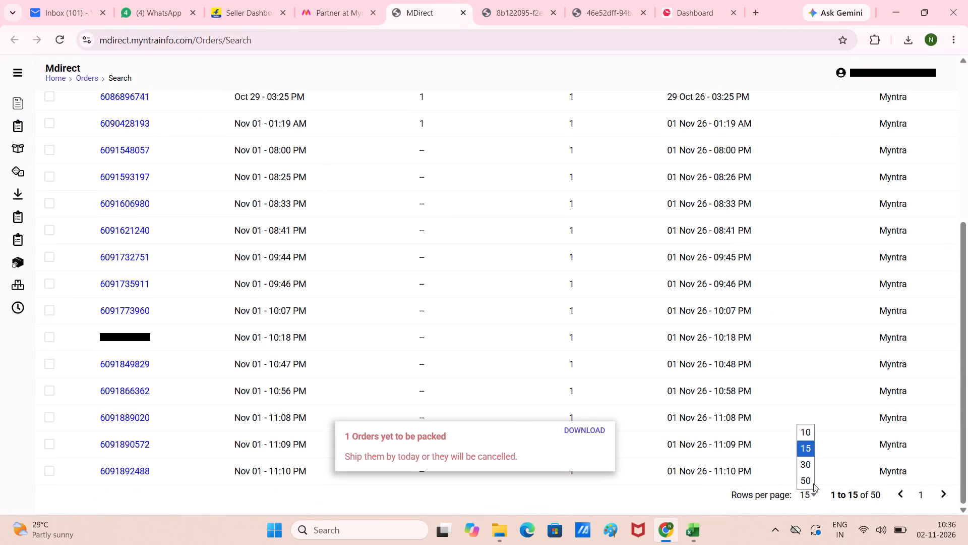
{"action": "left_click", "coordinate": [813, 482]}
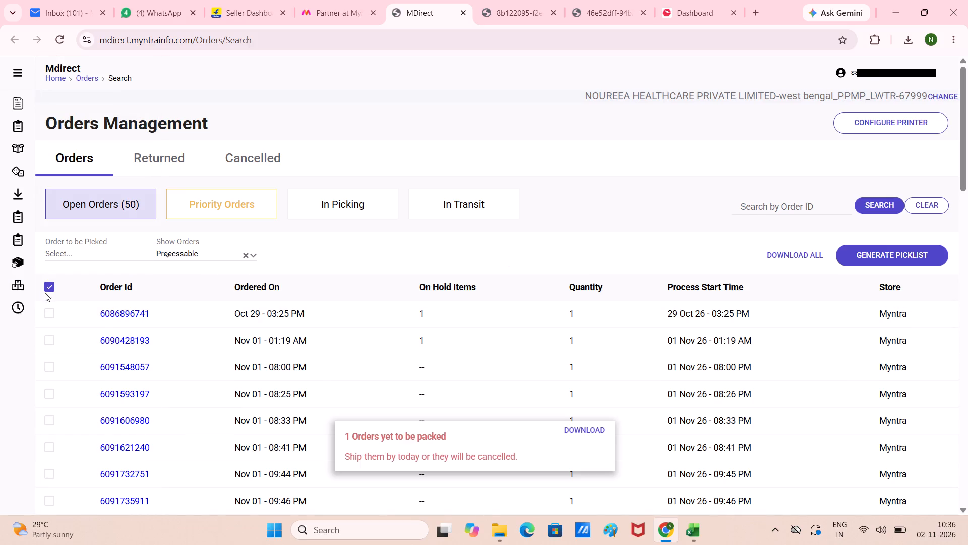
{"action": "double_click", "coordinate": [50, 286]}
{"action": "scroll", "coordinate": [752, 312], "scroll_direction": "down", "scroll_amount": 5}
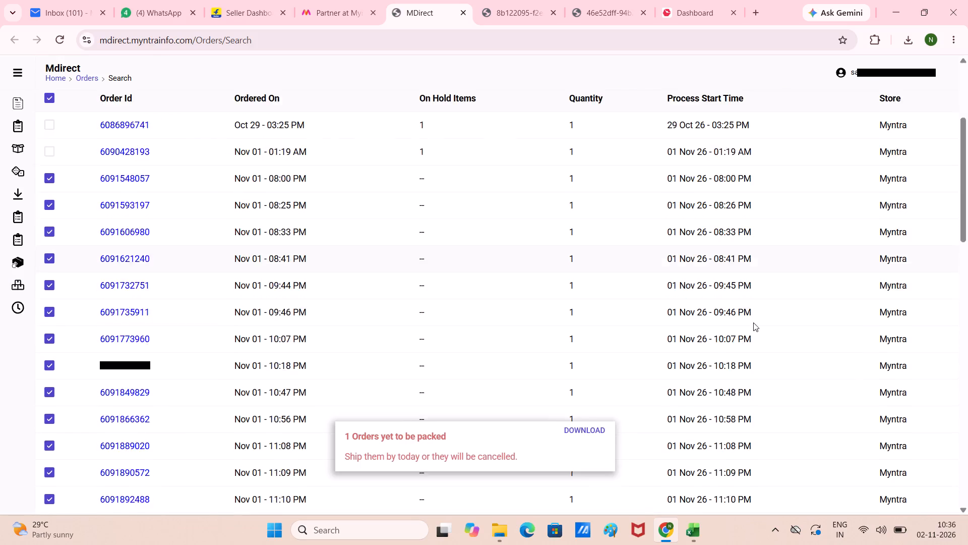
{"action": "scroll", "coordinate": [753, 322], "scroll_direction": "down", "scroll_amount": 7}
{"action": "scroll", "coordinate": [727, 336], "scroll_direction": "up", "scroll_amount": 14}
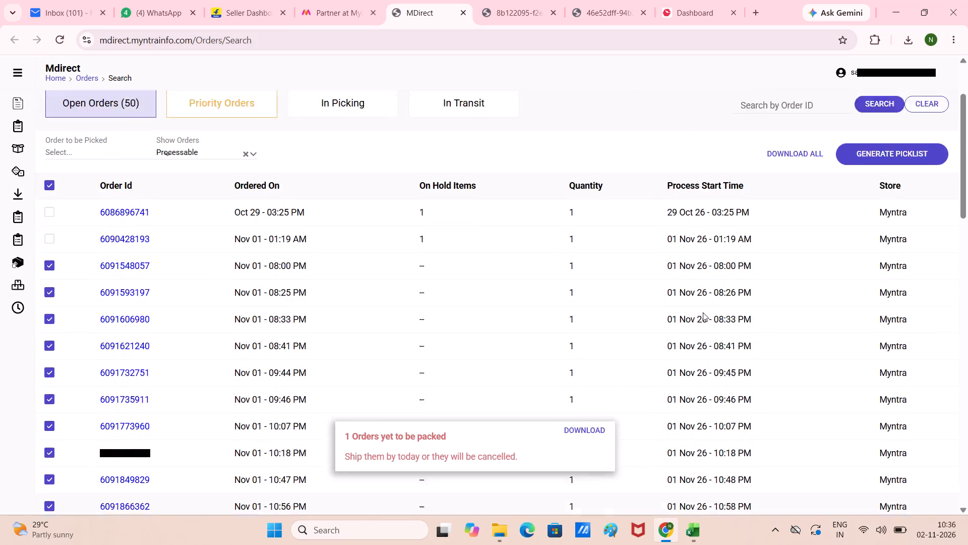
{"action": "scroll", "coordinate": [703, 312], "scroll_direction": "up", "scroll_amount": 2}
{"action": "left_click", "coordinate": [915, 262]}
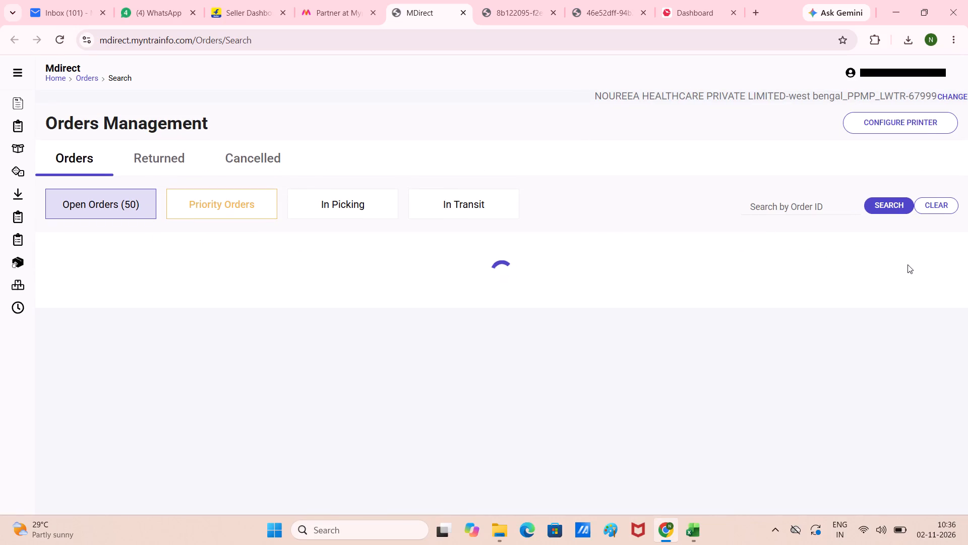
Look over the newly generated picklist and view the In Picking orders in Mdirect.
{"action": "scroll", "coordinate": [701, 282], "scroll_direction": "down", "scroll_amount": 5}
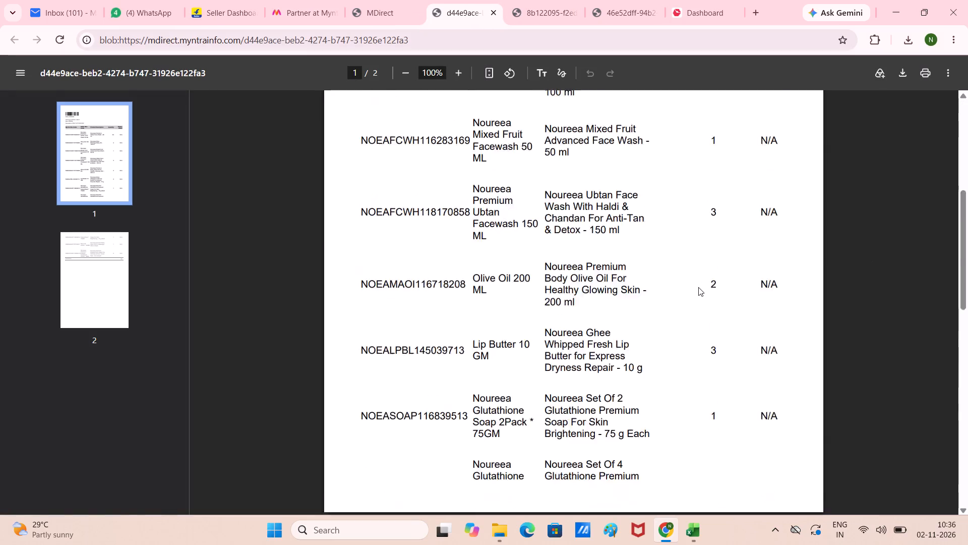
{"action": "scroll", "coordinate": [697, 289], "scroll_direction": "down", "scroll_amount": 4}
{"action": "scroll", "coordinate": [697, 291], "scroll_direction": "up", "scroll_amount": 10}
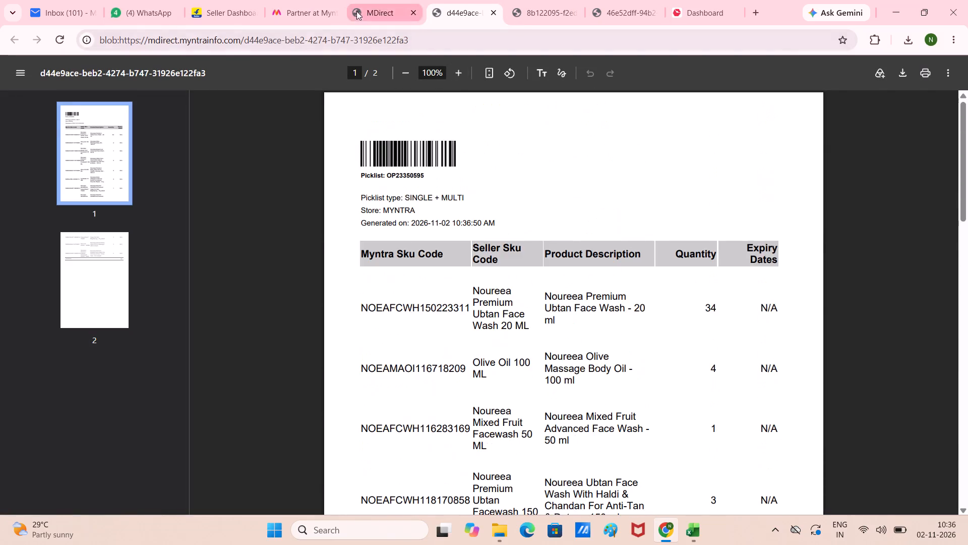
{"action": "left_click", "coordinate": [357, 10]}
{"action": "left_click", "coordinate": [194, 209]}
{"action": "left_click", "coordinate": [145, 211]}
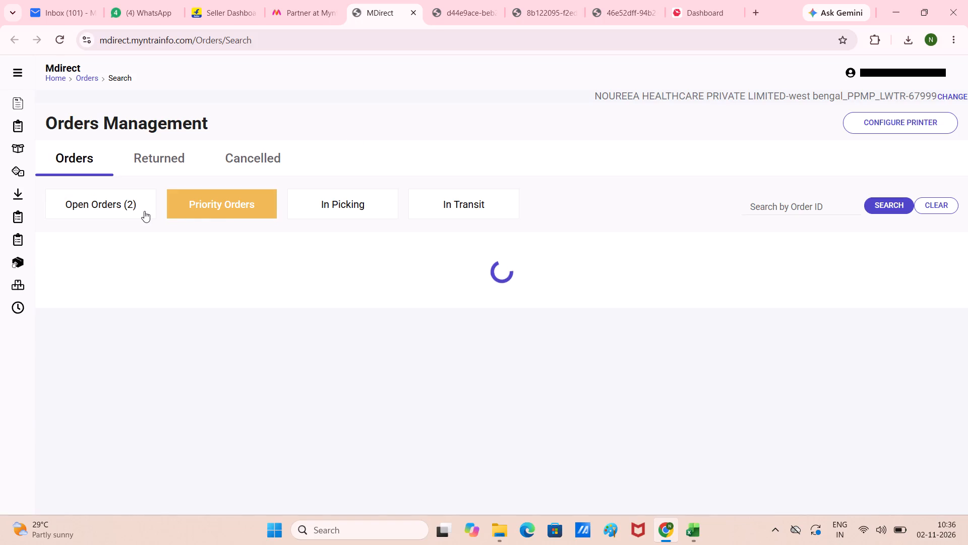
{"action": "left_click", "coordinate": [354, 209]}
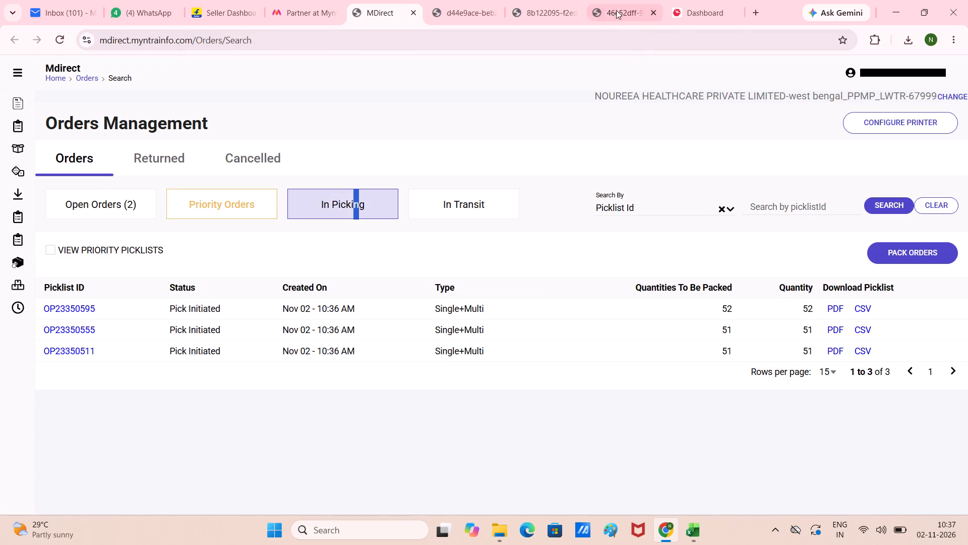
Switch to the Snapdeal seller panel, open its new orders and select all orders under Print Single Order.
{"action": "left_click", "coordinate": [690, 11]}
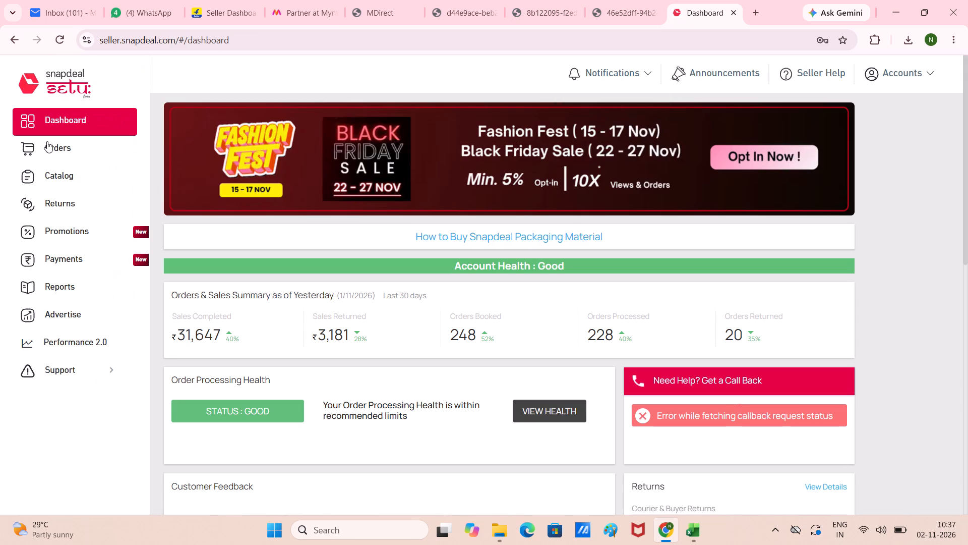
{"action": "left_click", "coordinate": [50, 141]}
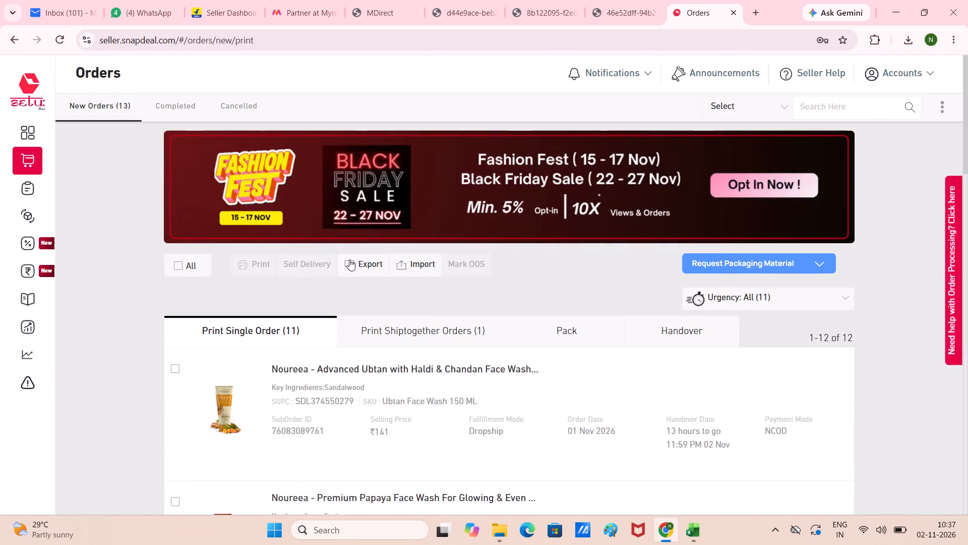
{"action": "scroll", "coordinate": [341, 268], "scroll_direction": "down", "scroll_amount": 2}
{"action": "scroll", "coordinate": [340, 271], "scroll_direction": "up", "scroll_amount": 3}
{"action": "left_click", "coordinate": [181, 266]}
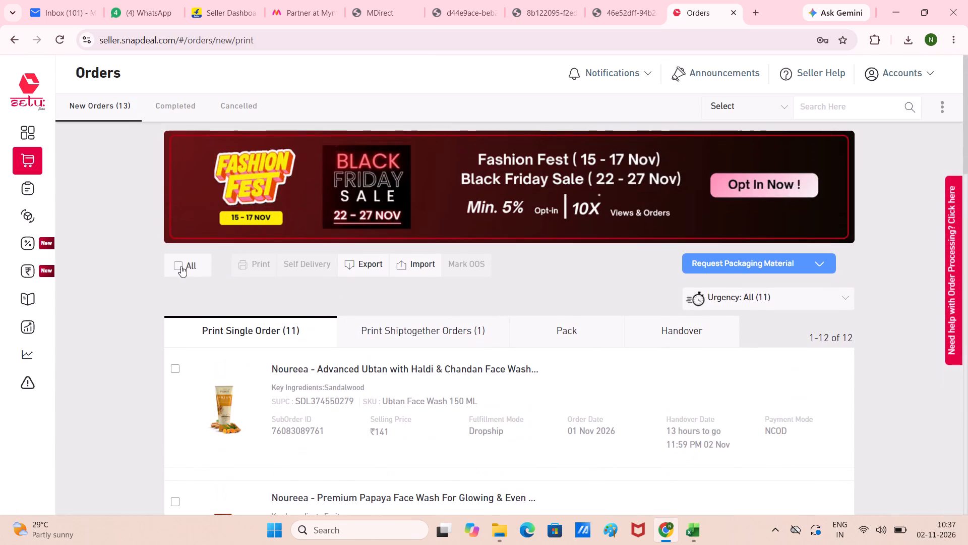
Check the selected Snapdeal single orders and print their shipping labels and invoices.
{"action": "scroll", "coordinate": [340, 292], "scroll_direction": "down", "scroll_amount": 5}
{"action": "scroll", "coordinate": [341, 294], "scroll_direction": "up", "scroll_amount": 10}
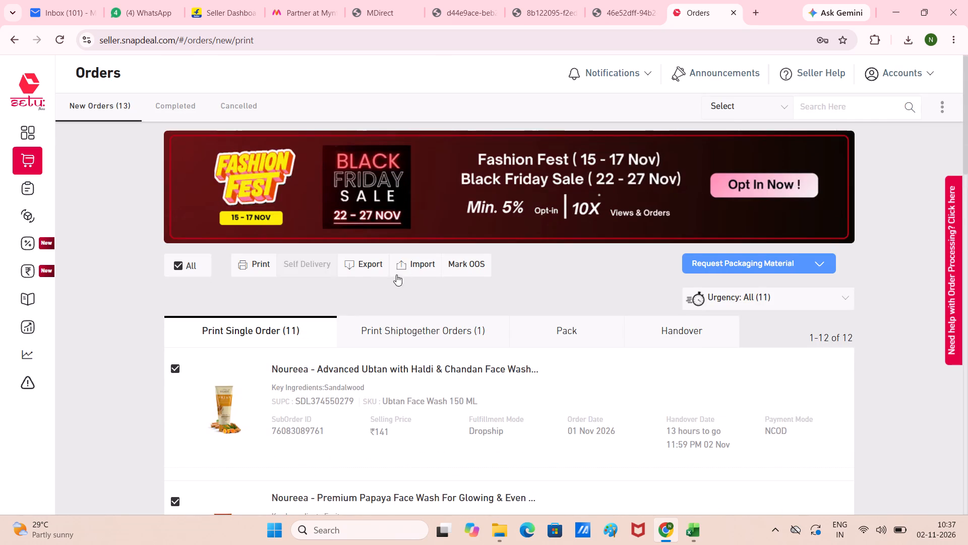
{"action": "scroll", "coordinate": [310, 285], "scroll_direction": "down", "scroll_amount": 19}
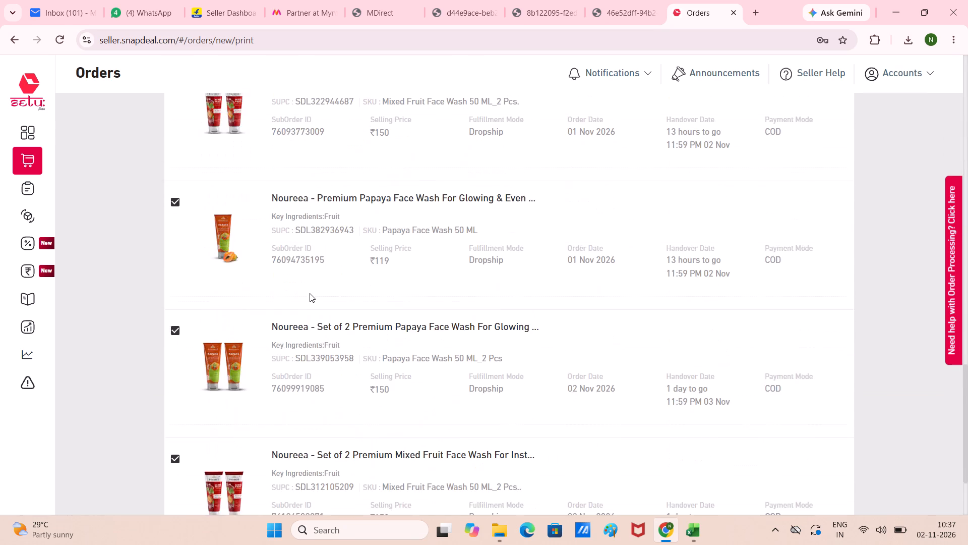
{"action": "scroll", "coordinate": [310, 291], "scroll_direction": "down", "scroll_amount": 5}
{"action": "scroll", "coordinate": [310, 291], "scroll_direction": "up", "scroll_amount": 20}
{"action": "scroll", "coordinate": [310, 291], "scroll_direction": "up", "scroll_amount": 4}
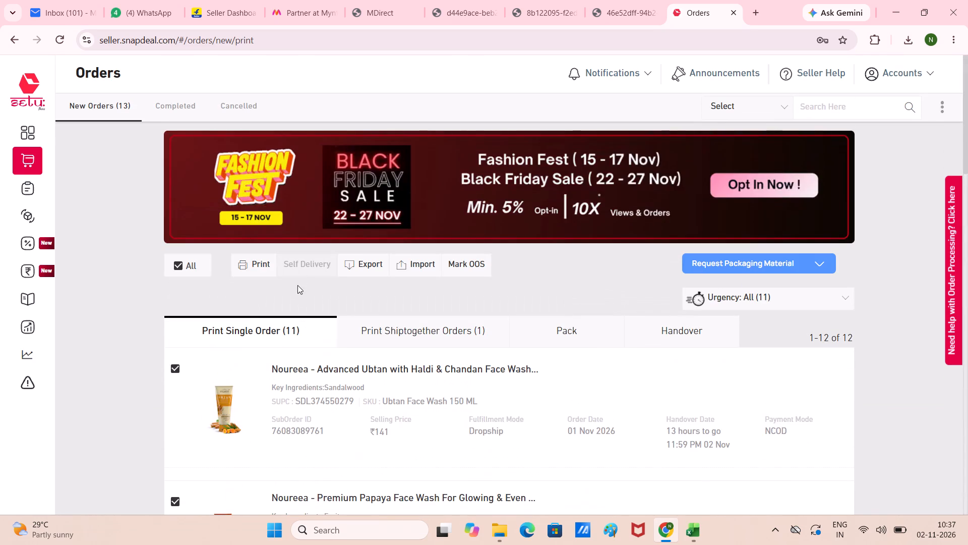
{"action": "left_click", "coordinate": [258, 265]}
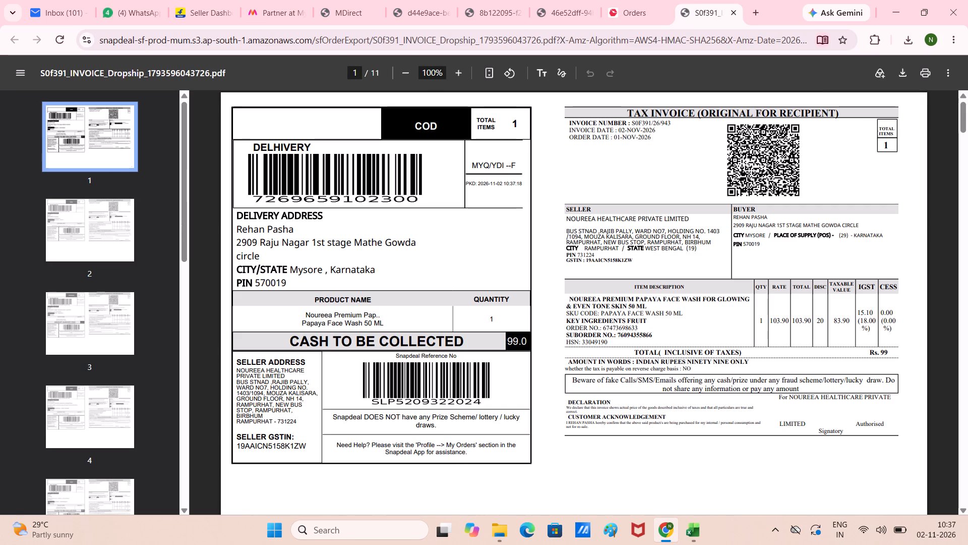
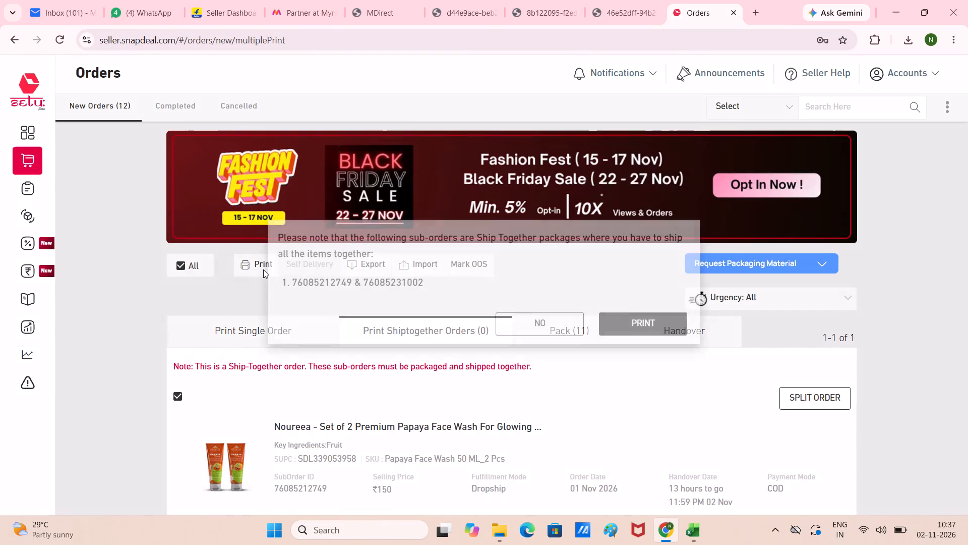
Generate the combined label and invoice PDF for the selected Ship Together sub-orders and download it to the Downloads folder.
{"action": "left_click", "coordinate": [648, 331]}
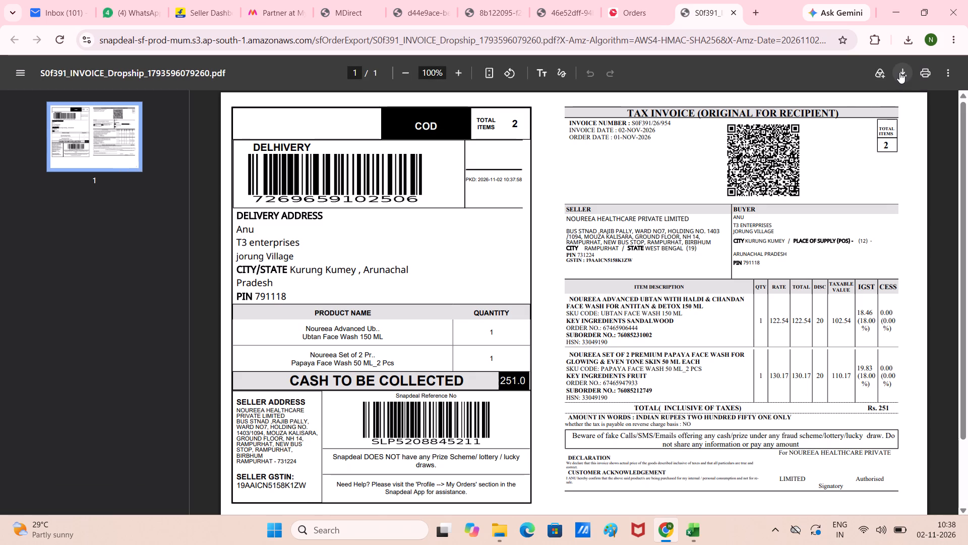
{"action": "left_click", "coordinate": [899, 73]}
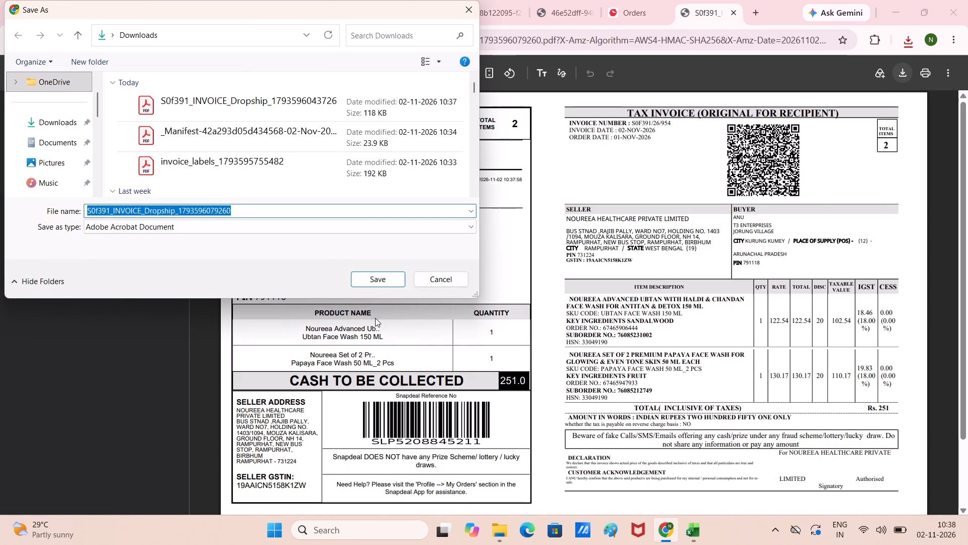
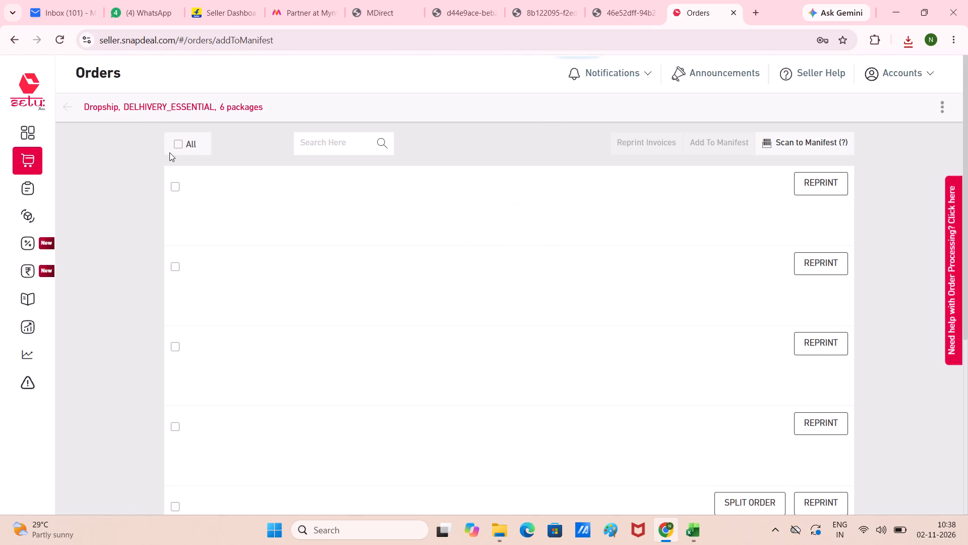
Select all DELHIVERY_ESSENTIAL dropship packages and add them to the manifest.
{"action": "left_click", "coordinate": [180, 146]}
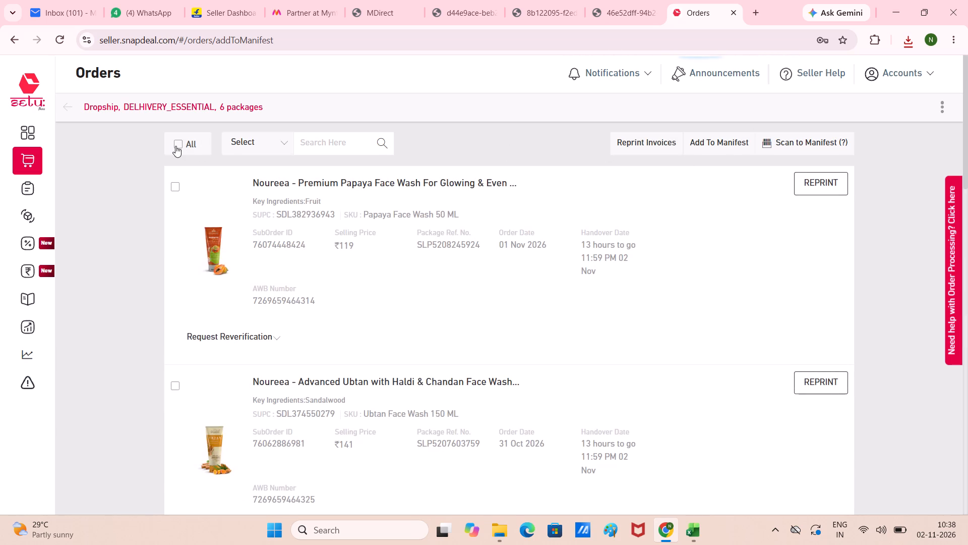
{"action": "left_click", "coordinate": [175, 146]}
{"action": "left_click", "coordinate": [704, 148]}
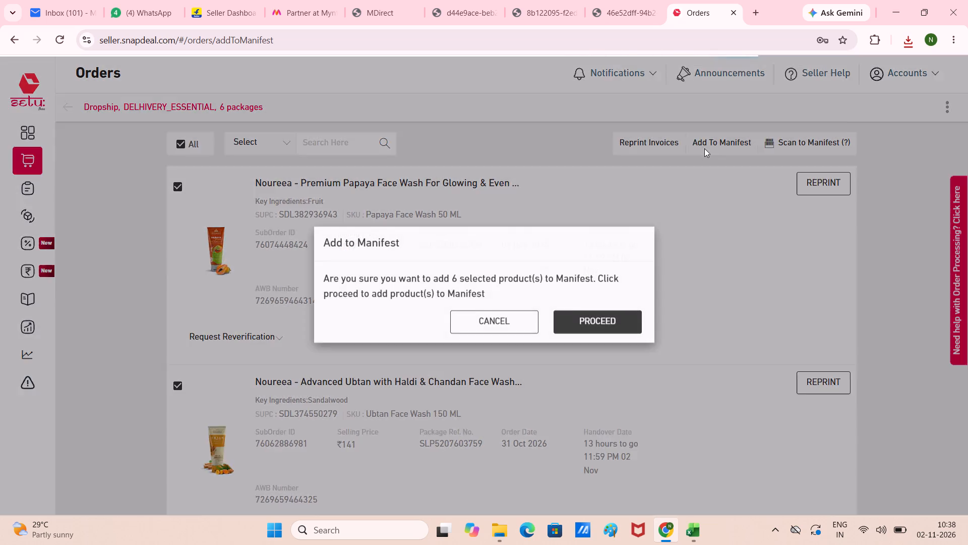
{"action": "left_click", "coordinate": [596, 329]}
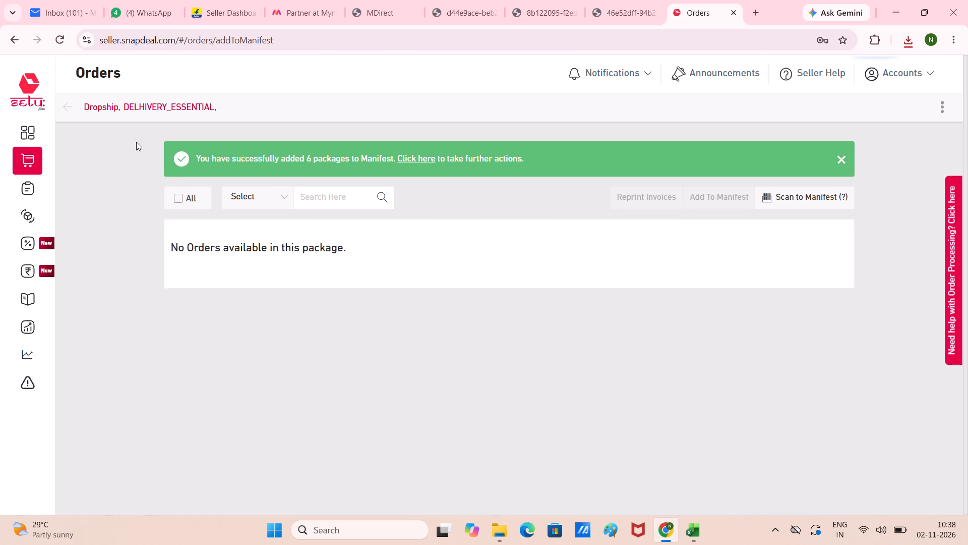
Return to the Pack list, open the SHADOWFAX_ESSENTIAL packages, select them all and add them to the manifest.
{"action": "left_click", "coordinate": [16, 33]}
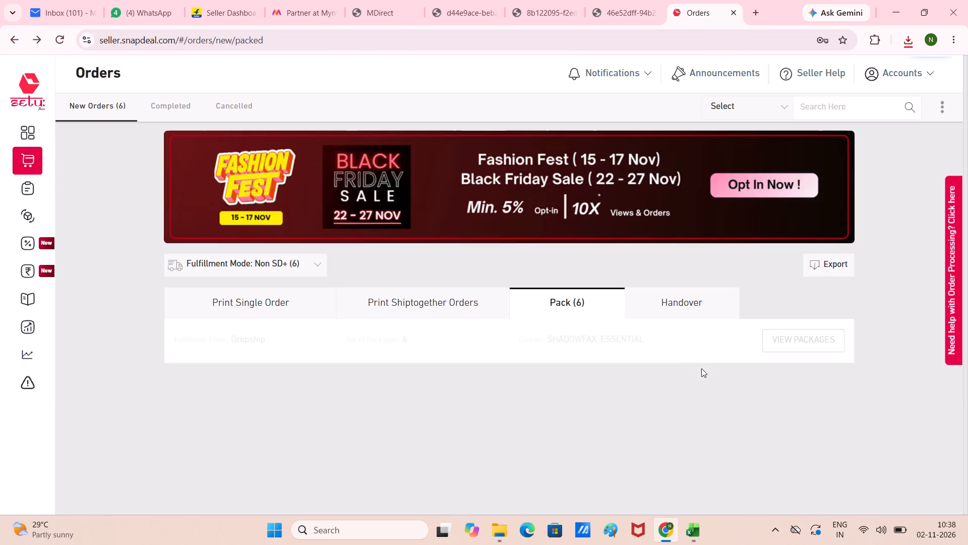
{"action": "left_click", "coordinate": [802, 341]}
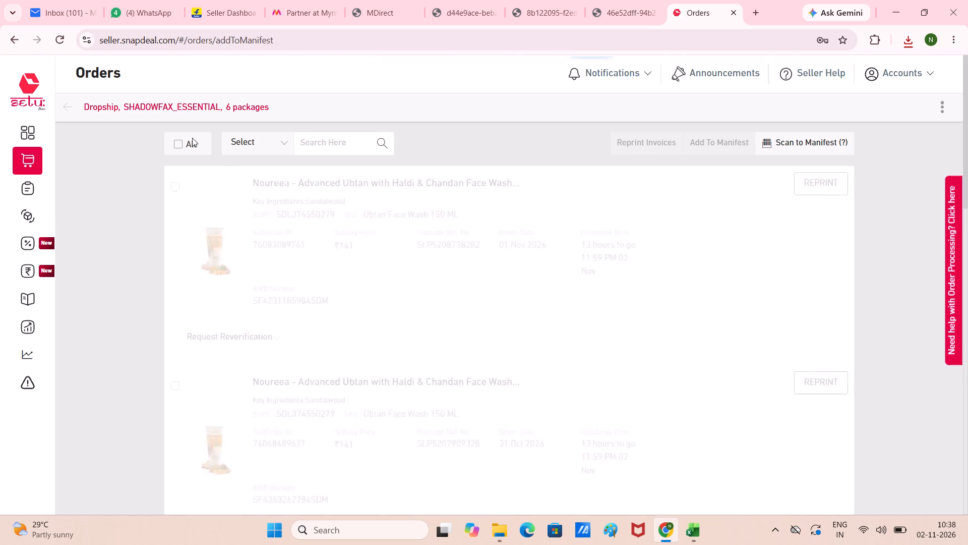
{"action": "left_click", "coordinate": [173, 148]}
{"action": "left_click", "coordinate": [705, 150]}
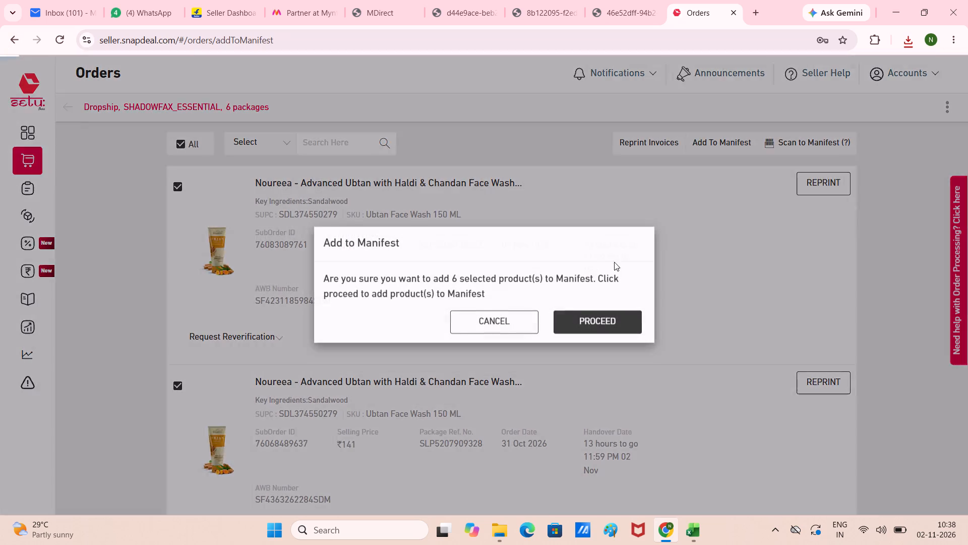
{"action": "left_click", "coordinate": [575, 327]}
Go to the Handover stage of the new orders and print and close the Delhivery manifest created on 02 Nov, 2026.
{"action": "left_click", "coordinate": [13, 42]}
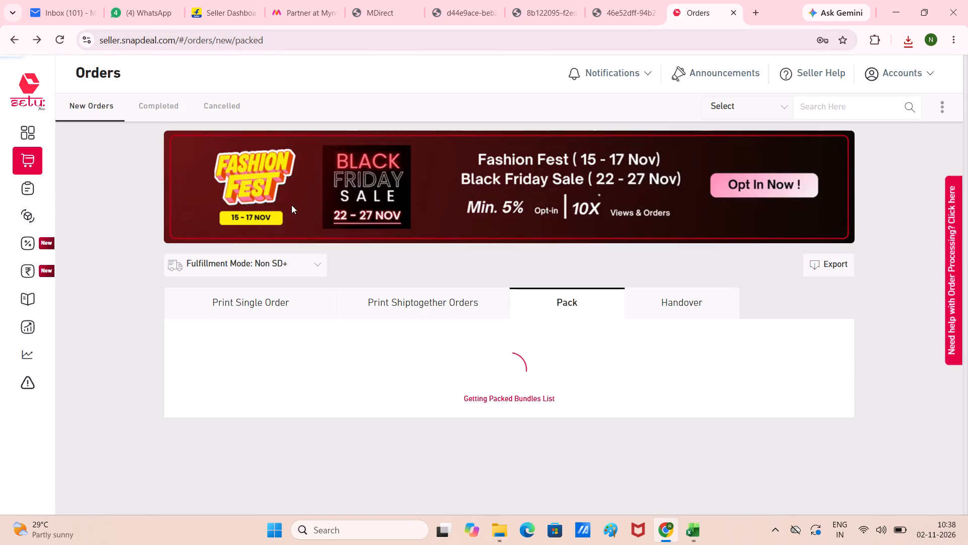
{"action": "left_click", "coordinate": [672, 308]}
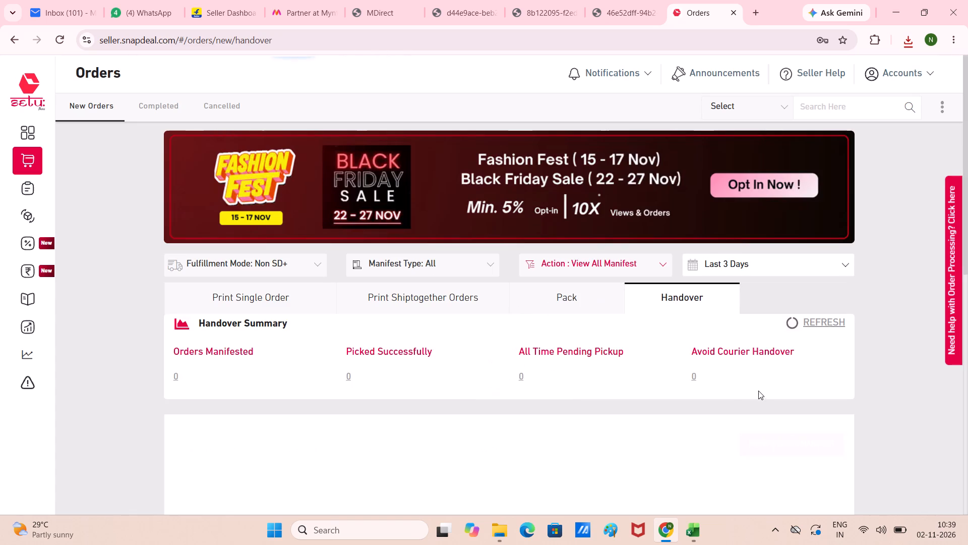
{"action": "scroll", "coordinate": [728, 379], "scroll_direction": "down", "scroll_amount": 5}
{"action": "scroll", "coordinate": [744, 359], "scroll_direction": "up", "scroll_amount": 3}
{"action": "left_click", "coordinate": [773, 410]}
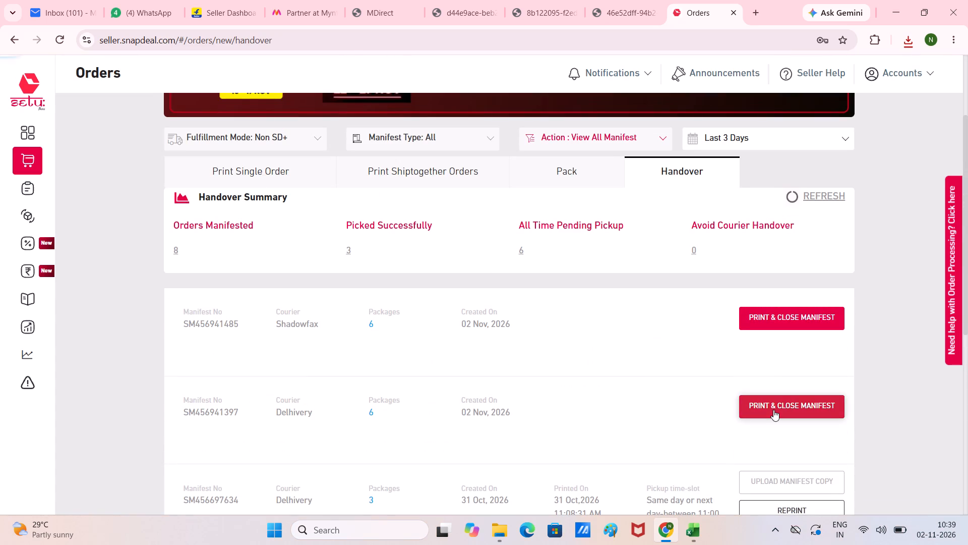
{"action": "left_click", "coordinate": [670, 329]}
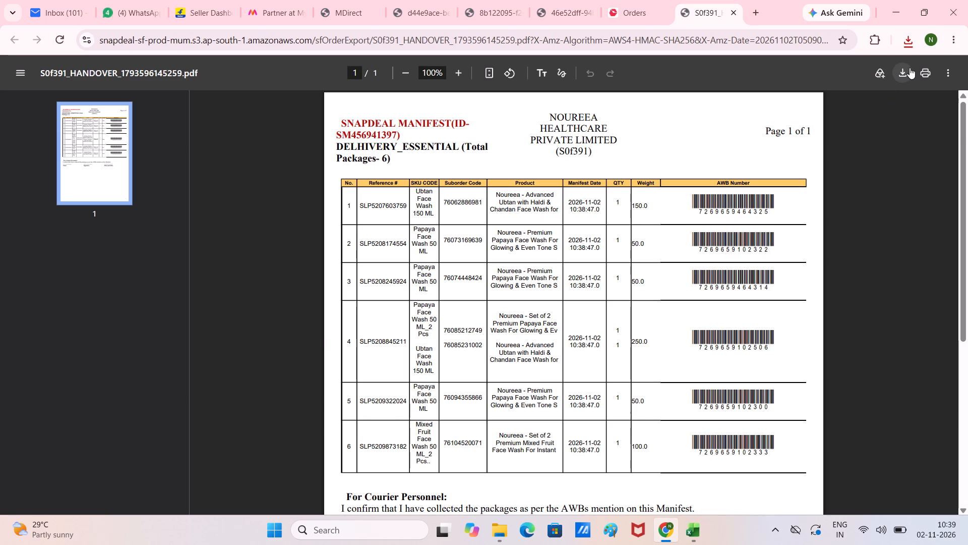
Save the Delhivery handover manifest PDF to the Downloads folder under its suggested name and close the PDF.
{"action": "left_click", "coordinate": [910, 68]}
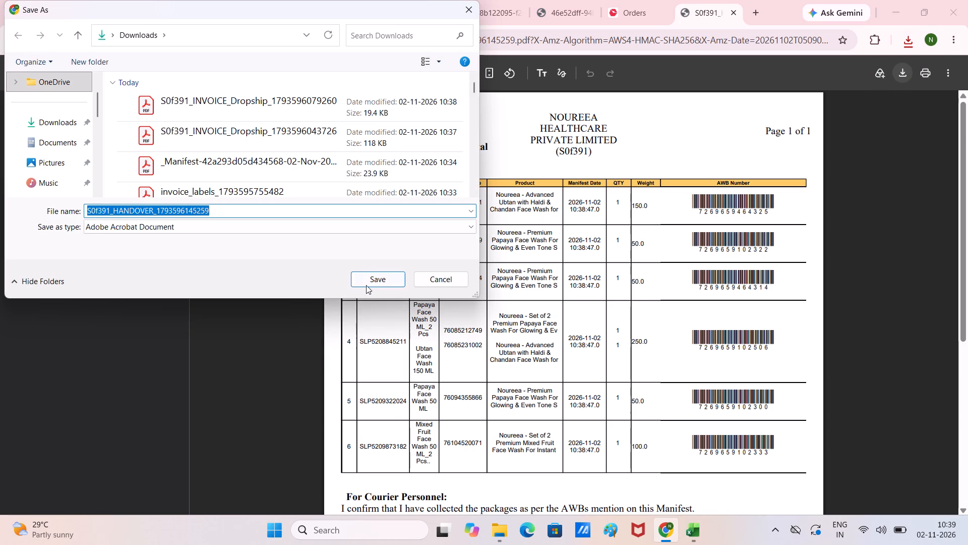
{"action": "left_click", "coordinate": [370, 284]}
{"action": "left_click", "coordinate": [737, 15]}
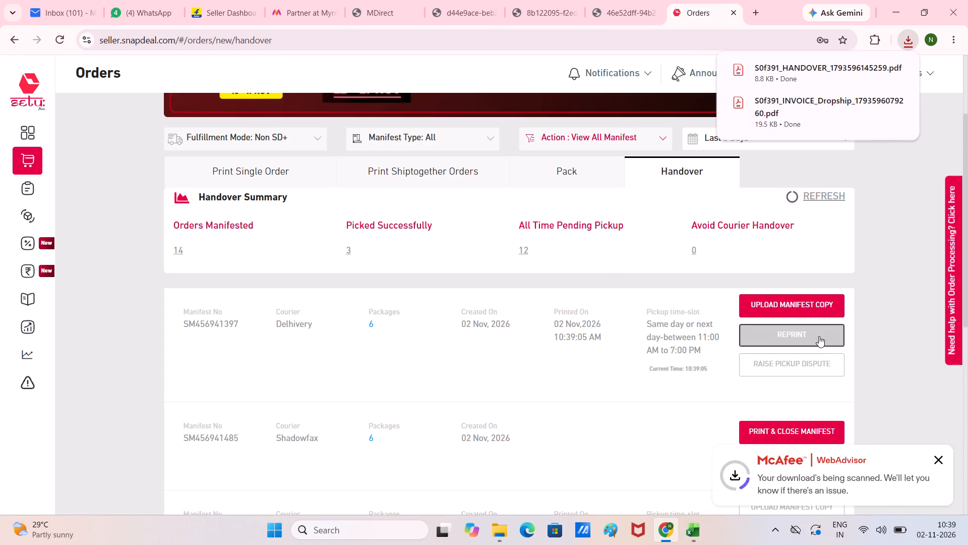
Print and close the Shadowfax manifest created on 02 Nov, 2026, and save its PDF to the Downloads folder.
{"action": "scroll", "coordinate": [729, 333], "scroll_direction": "down", "scroll_amount": 3}
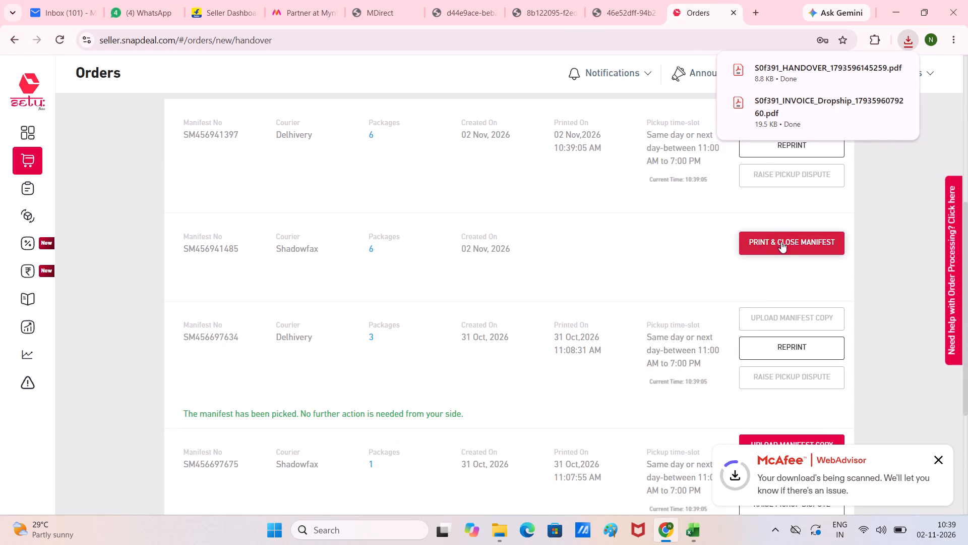
{"action": "left_click", "coordinate": [778, 244]}
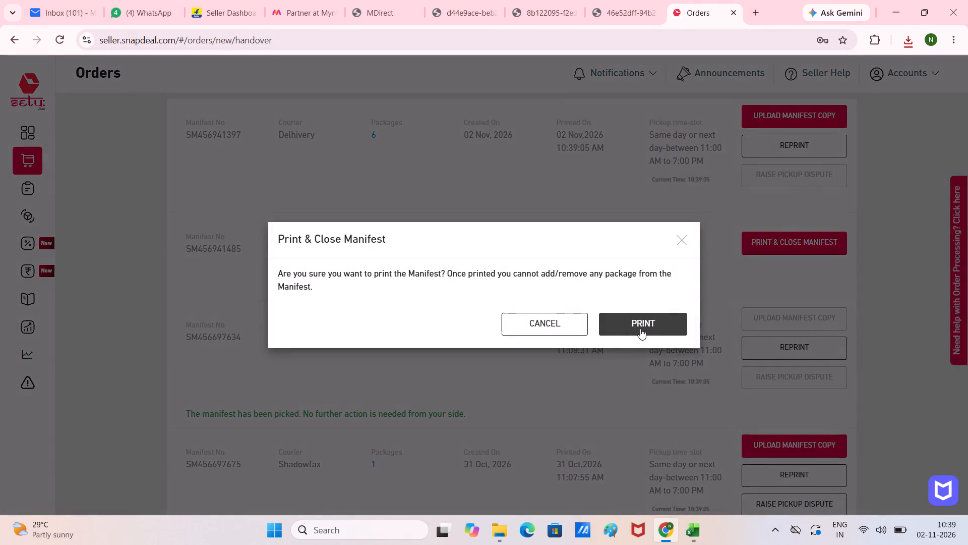
{"action": "left_click", "coordinate": [640, 329]}
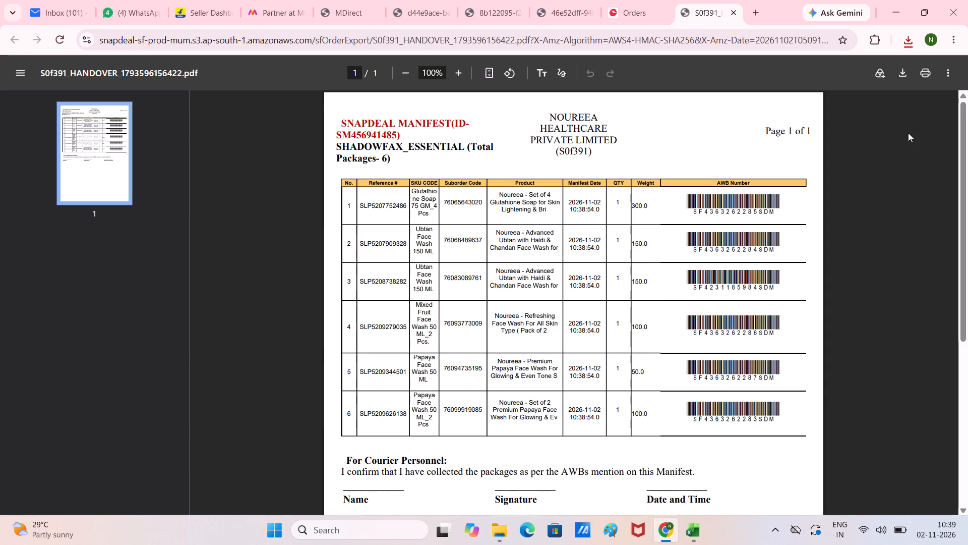
{"action": "left_click", "coordinate": [901, 76]}
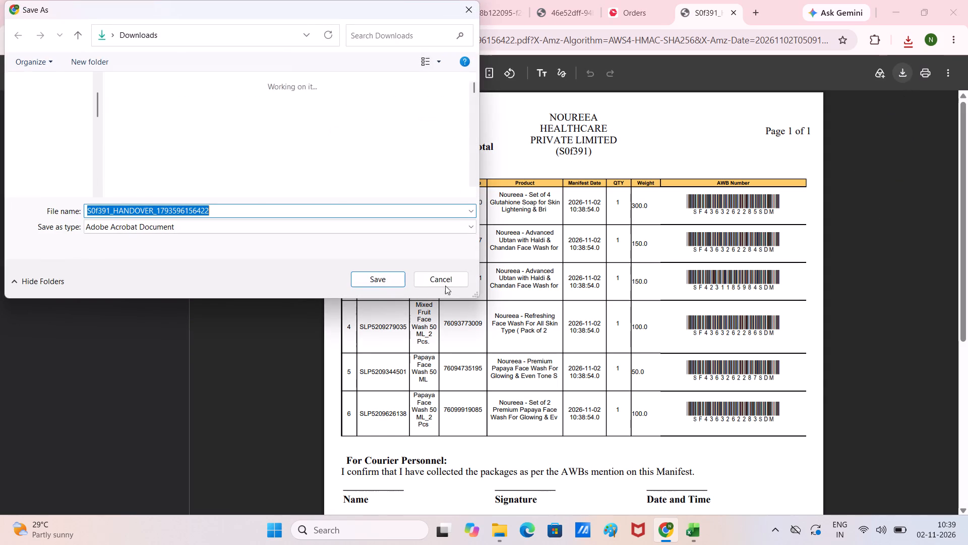
{"action": "left_click", "coordinate": [383, 278]}
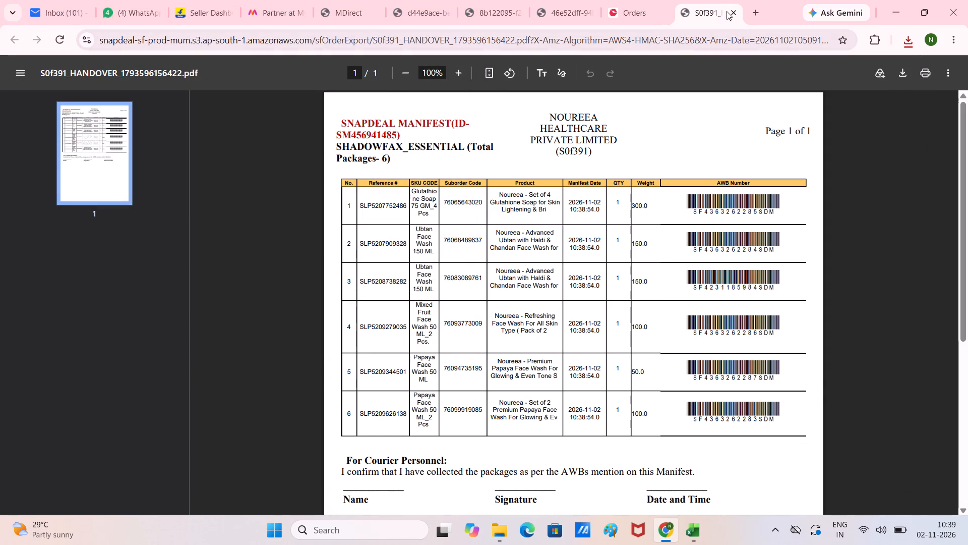
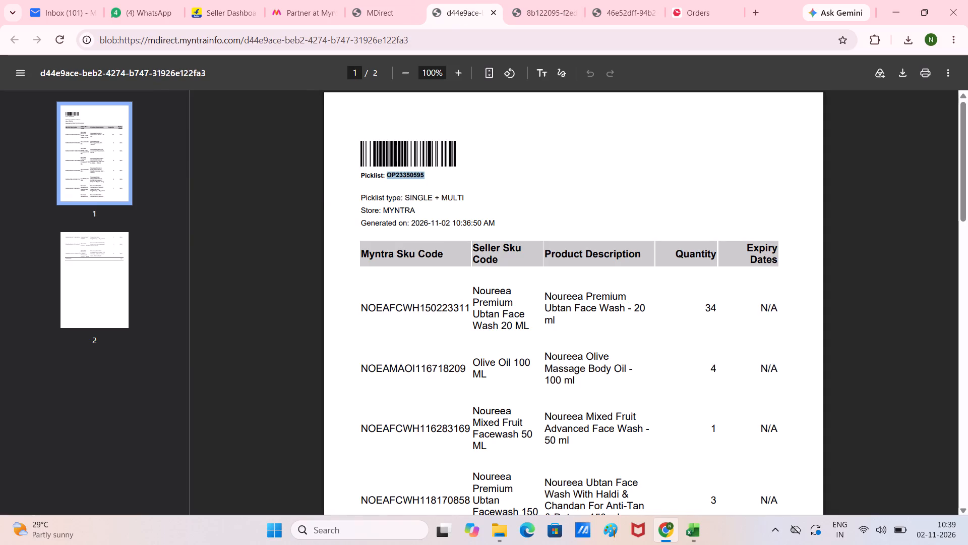
Copy picklist ID OP23350595 from the picklist PDF and submit it as the picklist ID on Mdirect's Pack Orders page.
{"action": "key", "text": "ctrl+c"}
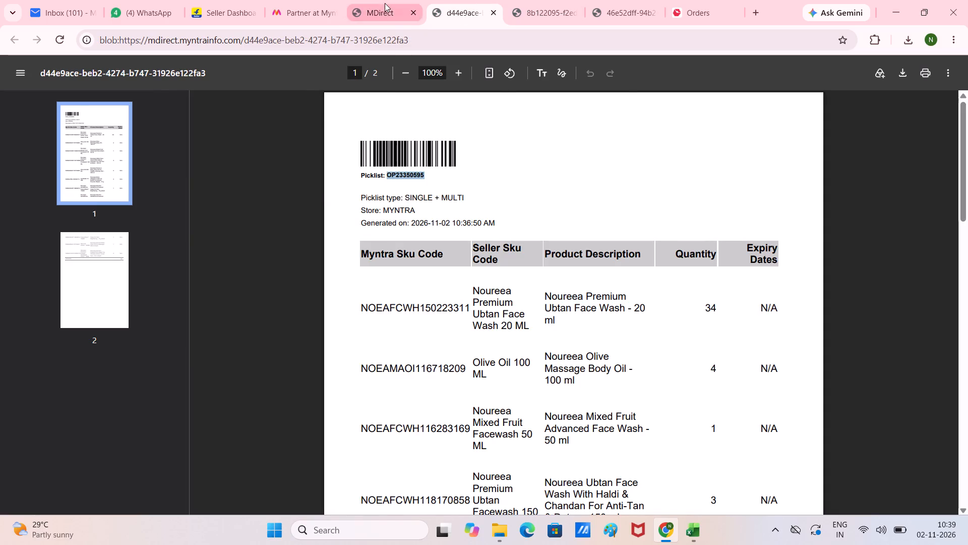
{"action": "left_click", "coordinate": [385, 3]}
{"action": "key", "text": "ctrl+v"}
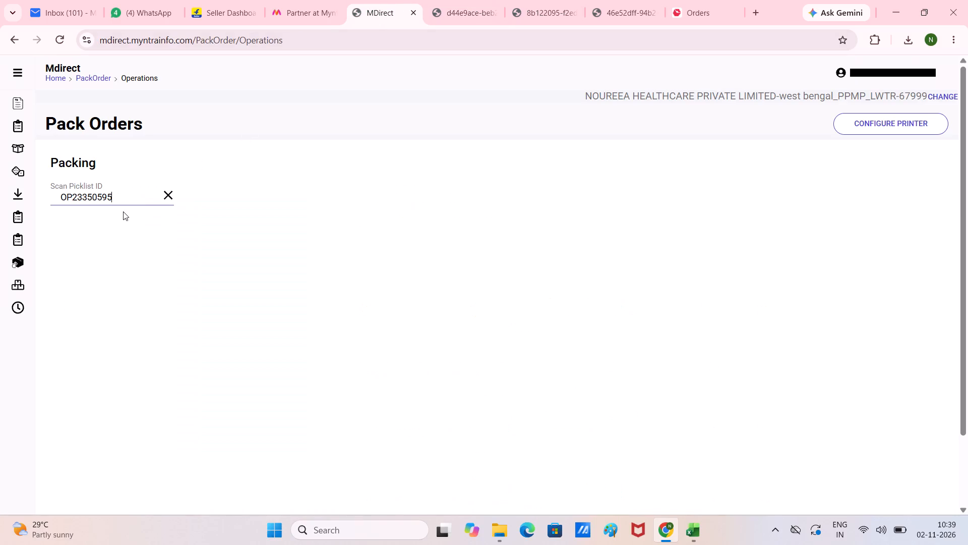
{"action": "key", "text": "Return"}
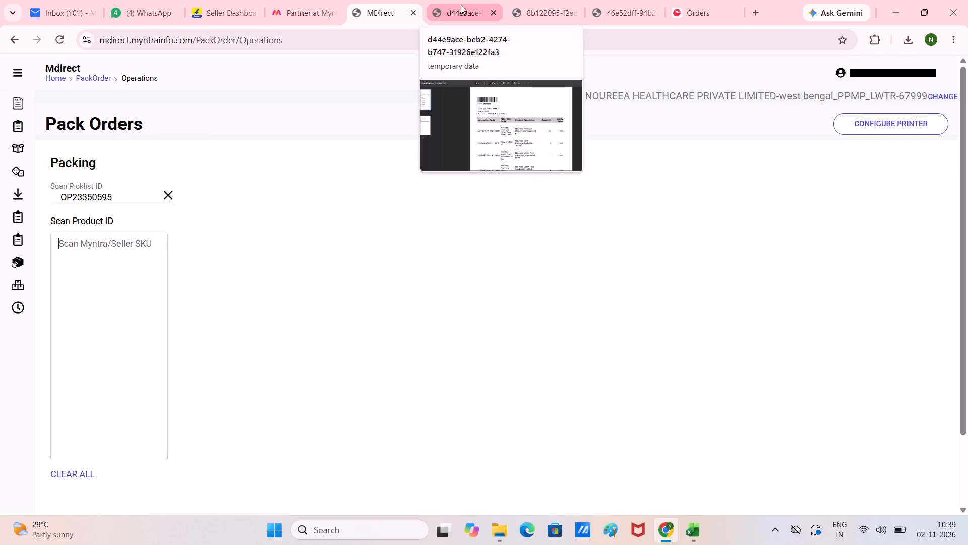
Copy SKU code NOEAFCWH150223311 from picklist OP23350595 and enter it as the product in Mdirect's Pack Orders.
{"action": "left_click", "coordinate": [461, 5]}
{"action": "double_click", "coordinate": [434, 309]}
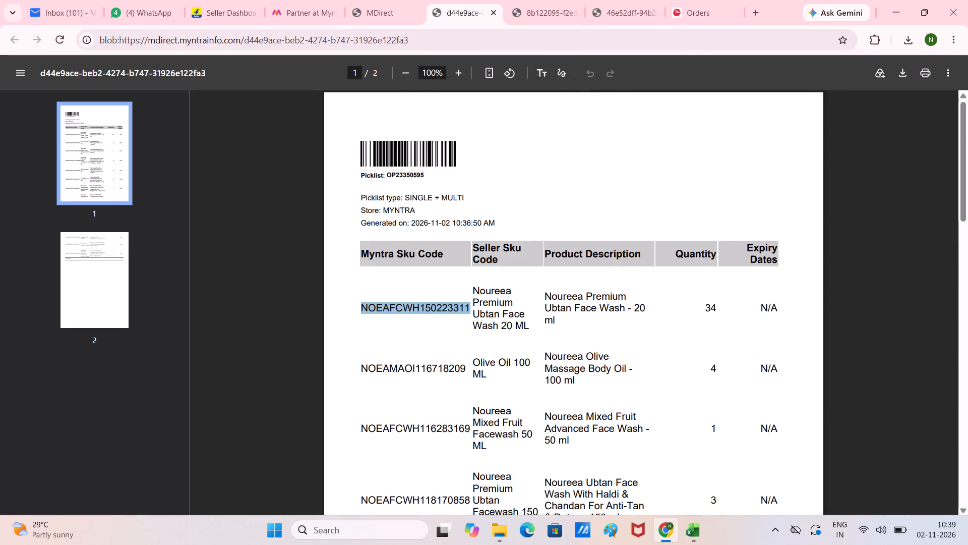
{"action": "key", "text": "ctrl+c"}
{"action": "left_click", "coordinate": [369, 1]}
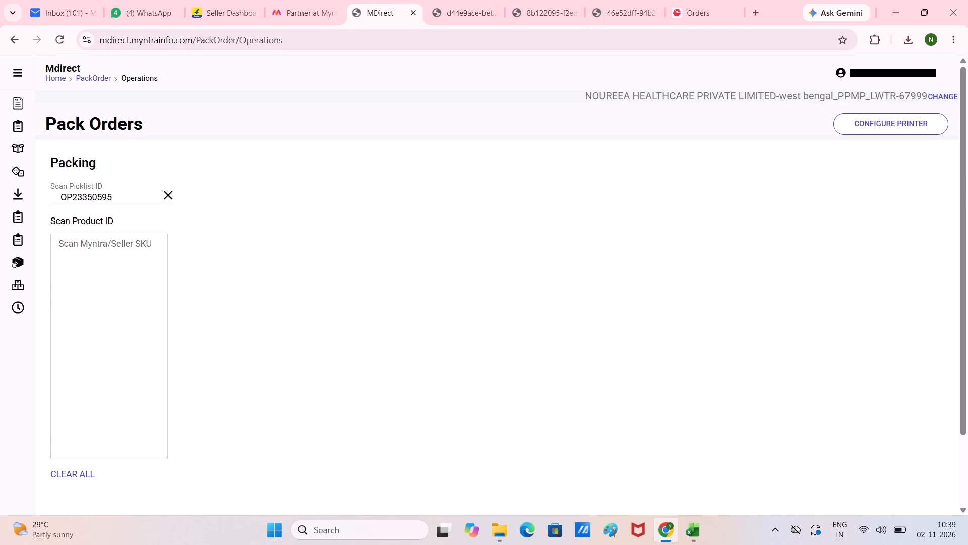
{"action": "key", "text": "ctrl+v"}
{"action": "key", "text": "Return"}
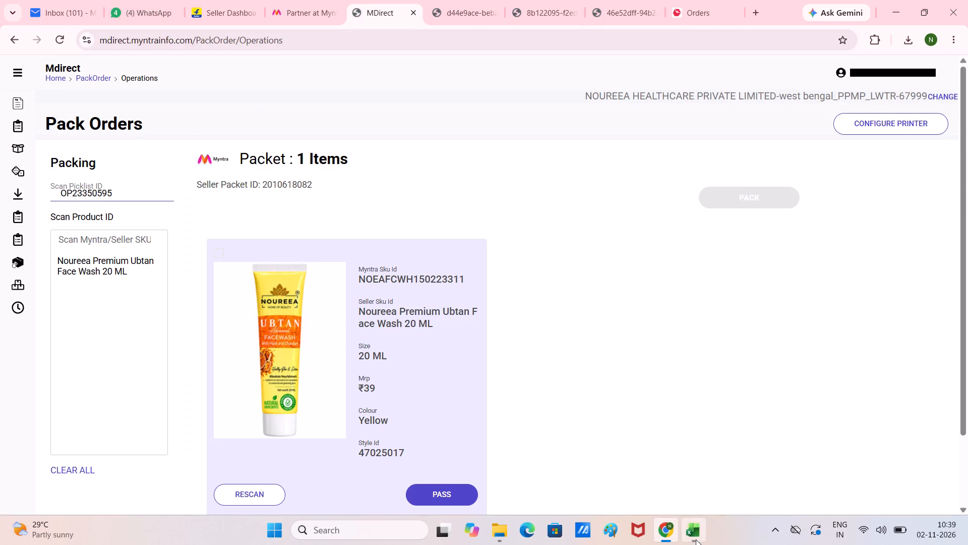
Switch to the blank Excel worksheet and begin the cover ID in cell I1 with MY.
{"action": "left_click", "coordinate": [696, 539]}
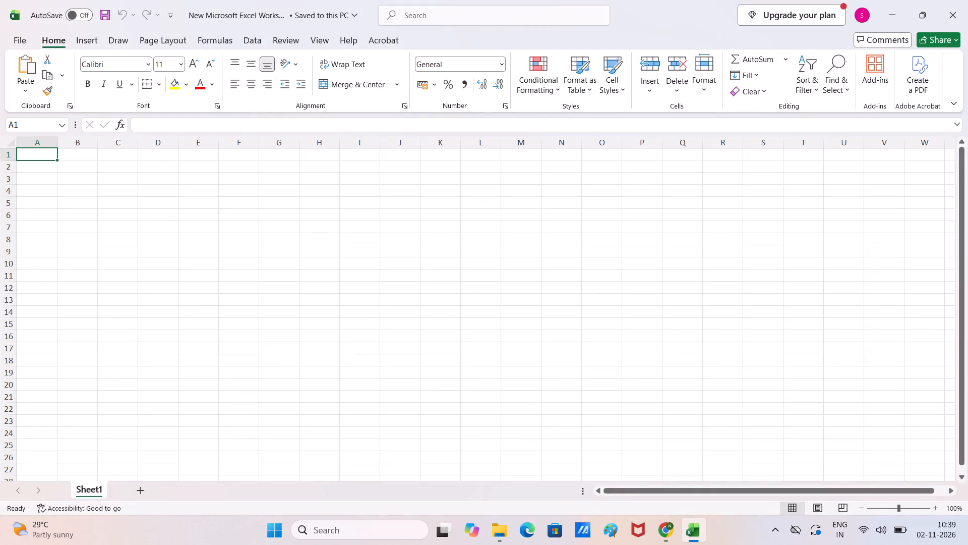
{"action": "left_click", "coordinate": [375, 160]}
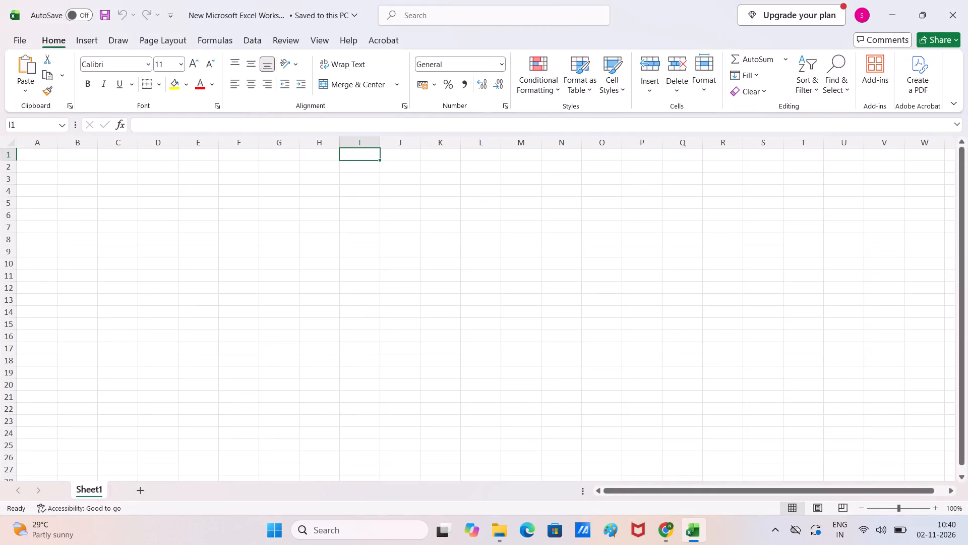
{"action": "scroll", "coordinate": [536, 8], "scroll_direction": "down", "scroll_amount": 1}
{"action": "type", "text": "MYKNT"}
{"action": "scroll", "coordinate": [861, 289], "scroll_direction": "up", "scroll_amount": 2}
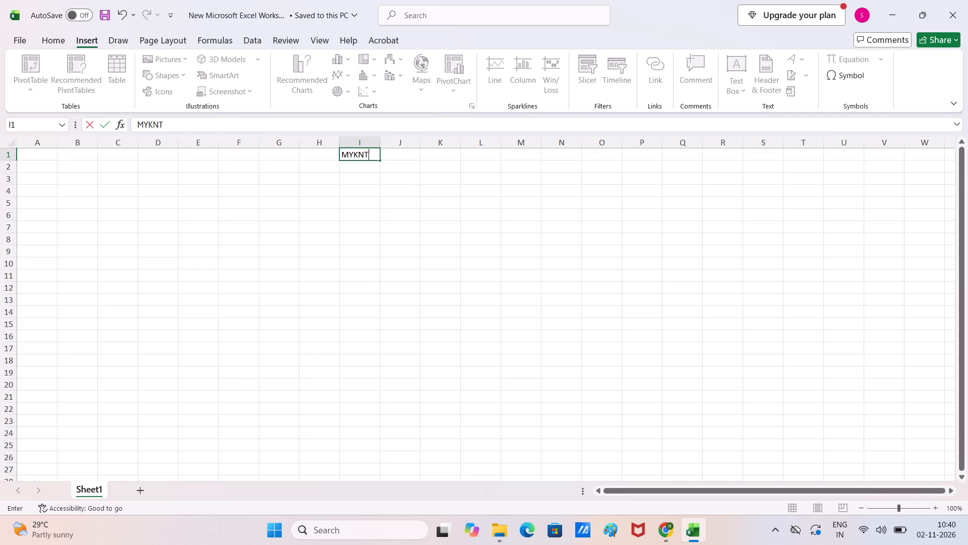
{"action": "key", "text": "BackSpace"}
{"action": "key", "text": "BackSpace"}
{"action": "key", "text": "BackSpace"}
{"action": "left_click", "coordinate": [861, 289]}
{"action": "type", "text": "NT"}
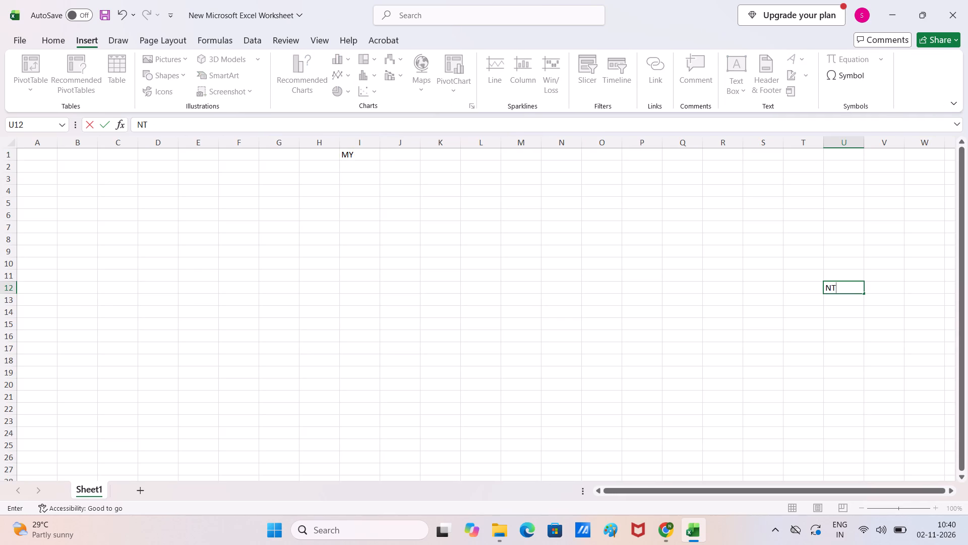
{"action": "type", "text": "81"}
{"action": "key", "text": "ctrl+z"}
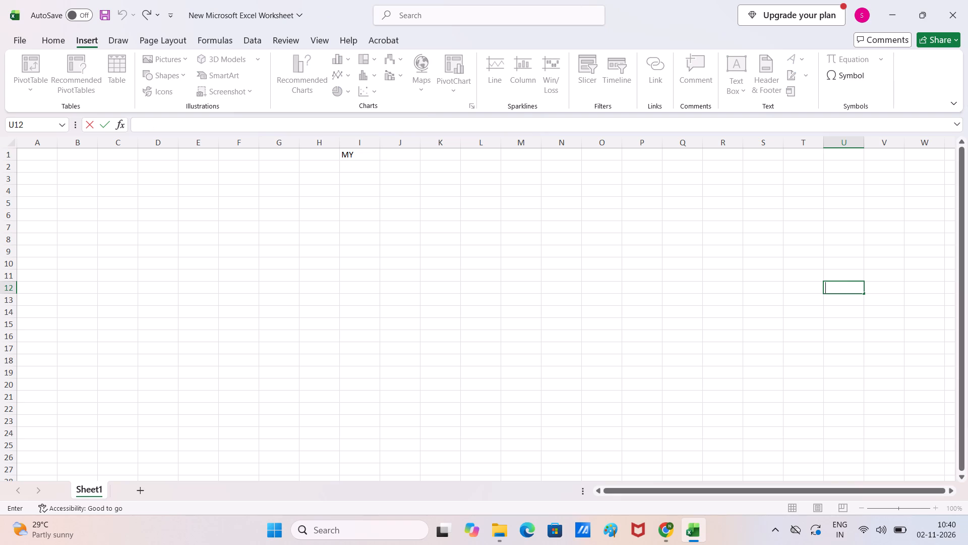
Complete the cover ID in cell I1 as MYN8134.
{"action": "left_click", "coordinate": [381, 159]}
{"action": "left_click", "coordinate": [356, 156]}
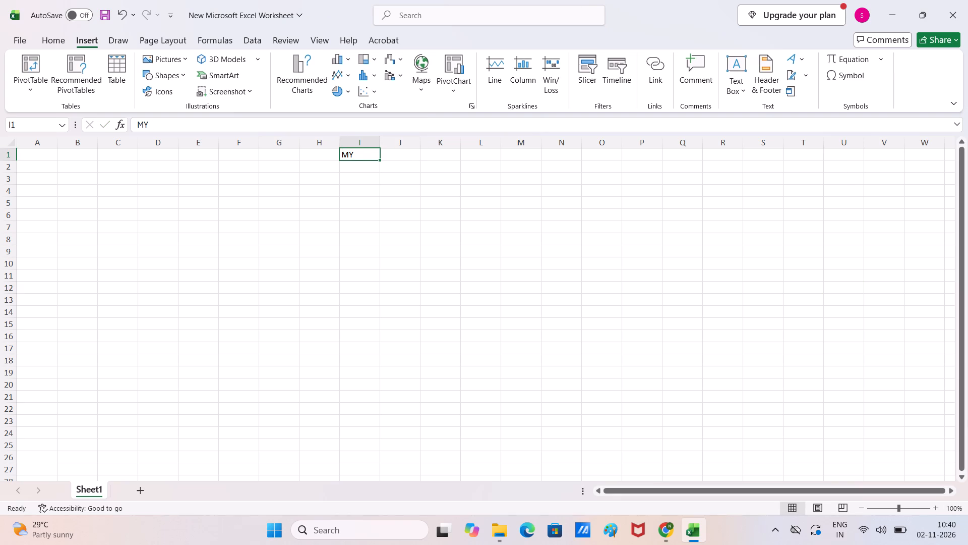
{"action": "left_click", "coordinate": [241, 120]}
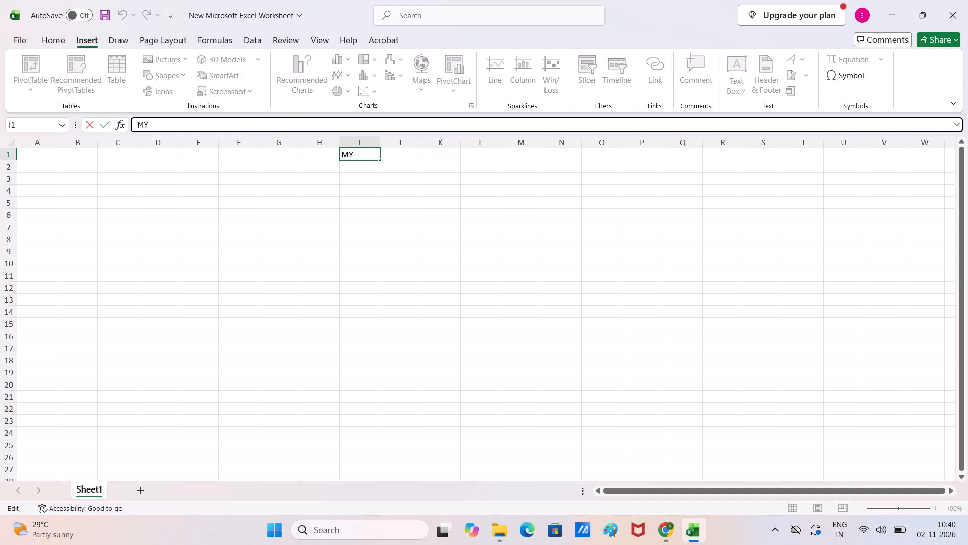
{"action": "key", "text": "n"}
{"action": "type", "text": "83"}
{"action": "key", "text": "BackSpace"}
{"action": "type", "text": "134"}
{"action": "left_click", "coordinate": [365, 216]}
Fill the cover ID series from I1 down column I through row 110, reselect I1 and save the workbook.
{"action": "left_click", "coordinate": [373, 156]}
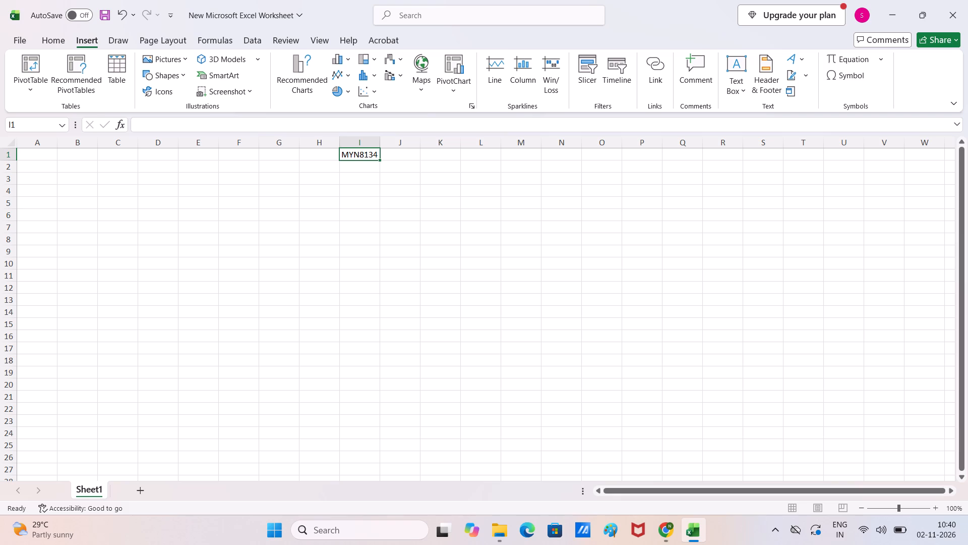
{"action": "left_click_drag", "start_coordinate": [378, 158], "coordinate": [346, 534]}
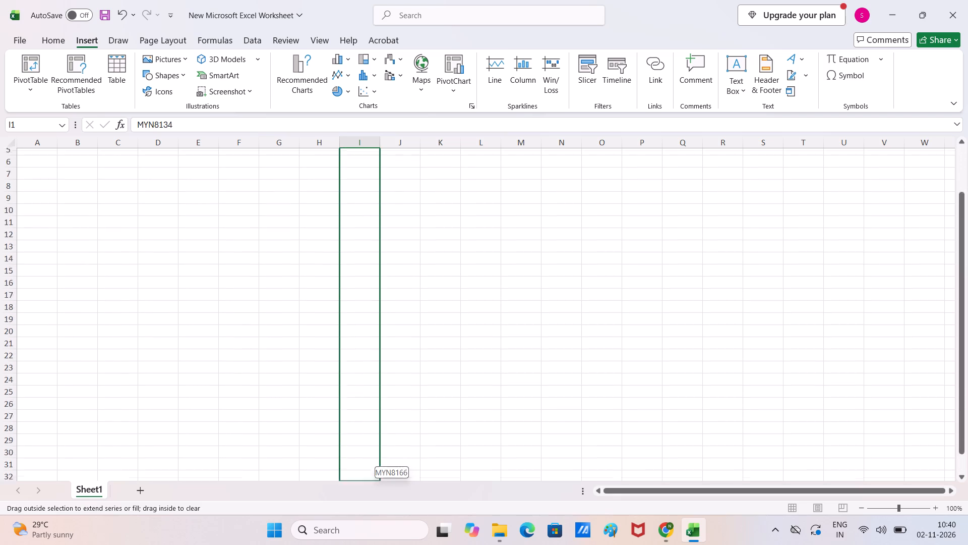
{"action": "left_click_drag", "start_coordinate": [346, 534], "coordinate": [374, 431]}
{"action": "scroll", "coordinate": [384, 453], "scroll_direction": "up", "scroll_amount": 15}
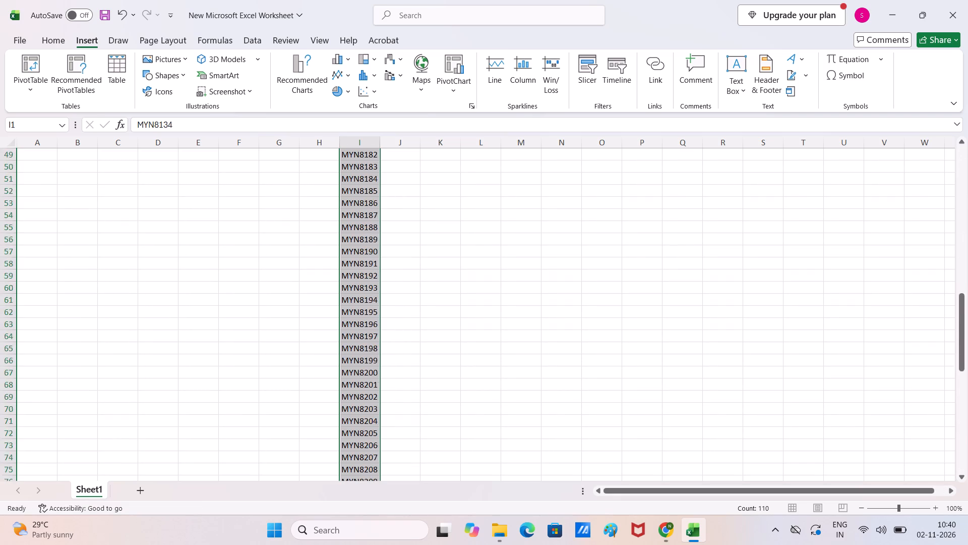
{"action": "scroll", "coordinate": [376, 450], "scroll_direction": "up", "scroll_amount": 20}
{"action": "left_click", "coordinate": [378, 217]}
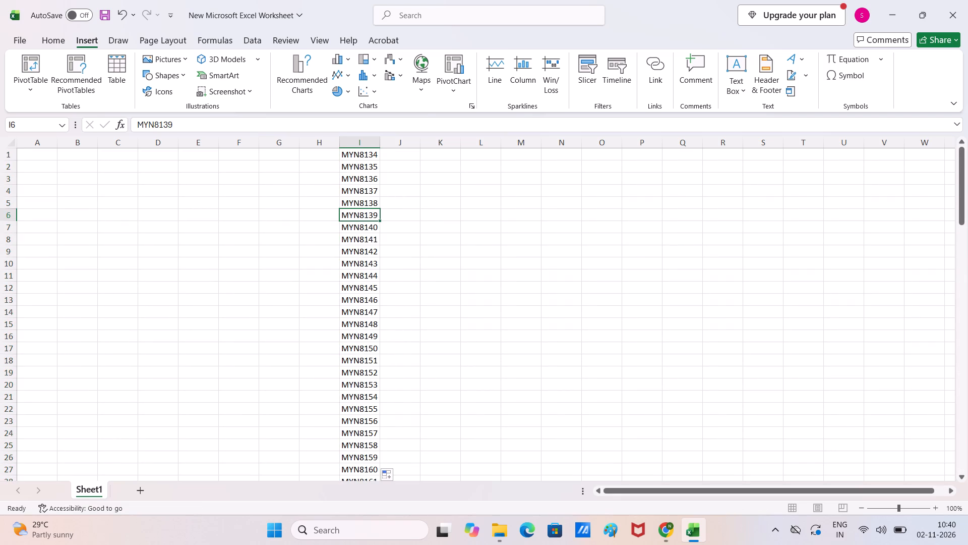
{"action": "left_click", "coordinate": [358, 158]}
{"action": "key", "text": "ctrl+s"}
Return to Mdirect, pass the Ubtan face wash item and pack it with cover ID MYN8134 copied from the worksheet.
{"action": "key", "text": "alt+Tab"}
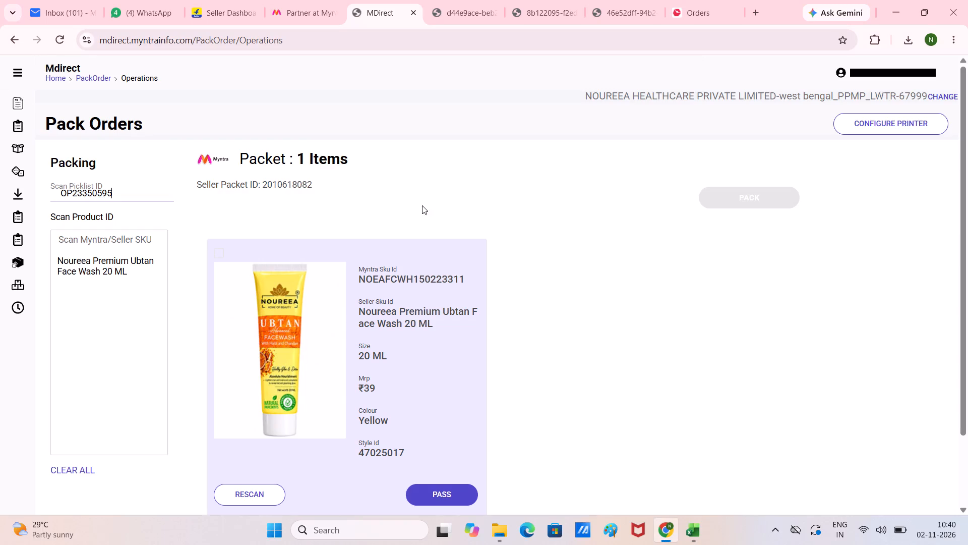
{"action": "left_click", "coordinate": [432, 488]}
{"action": "left_click", "coordinate": [746, 188]}
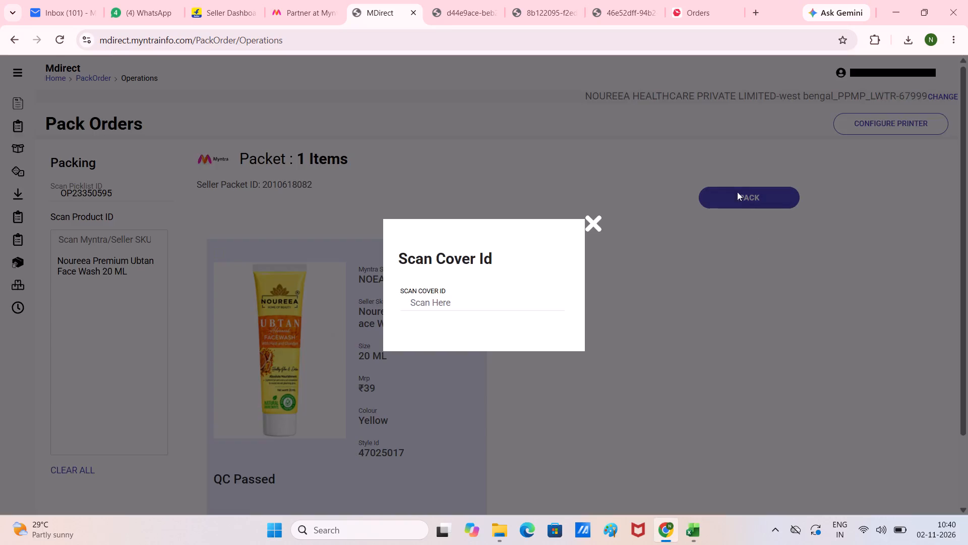
{"action": "key", "text": "alt+Tab"}
{"action": "key", "text": "ctrl+c"}
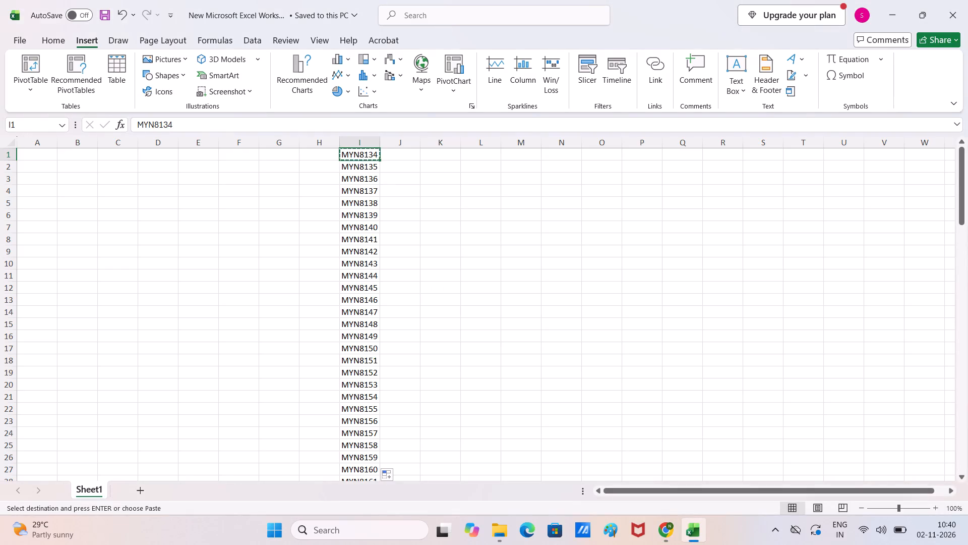
{"action": "key", "text": "alt+Tab"}
{"action": "left_click", "coordinate": [438, 300]}
{"action": "left_click", "coordinate": [437, 300], "text": "ctrl"}
{"action": "key", "text": "ctrl+v"}
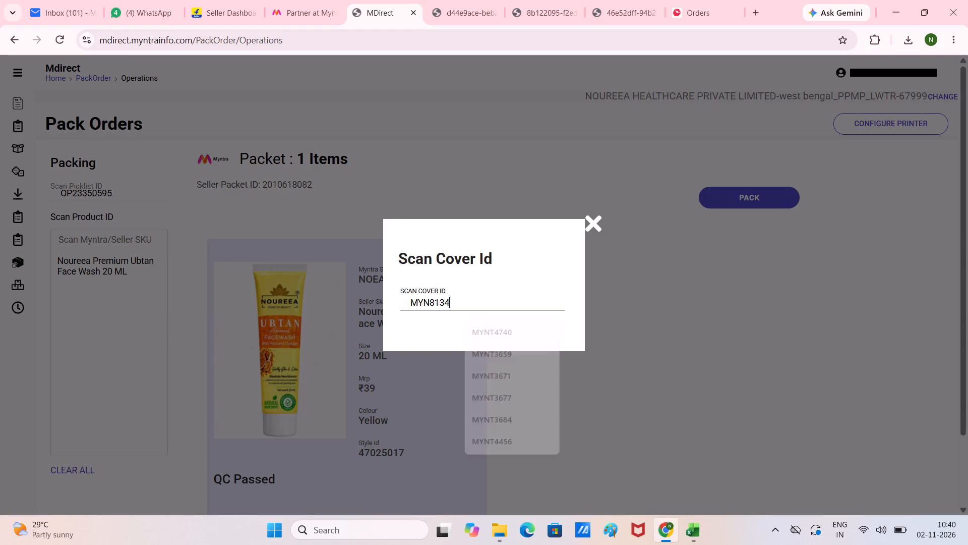
{"action": "key", "text": "Return"}
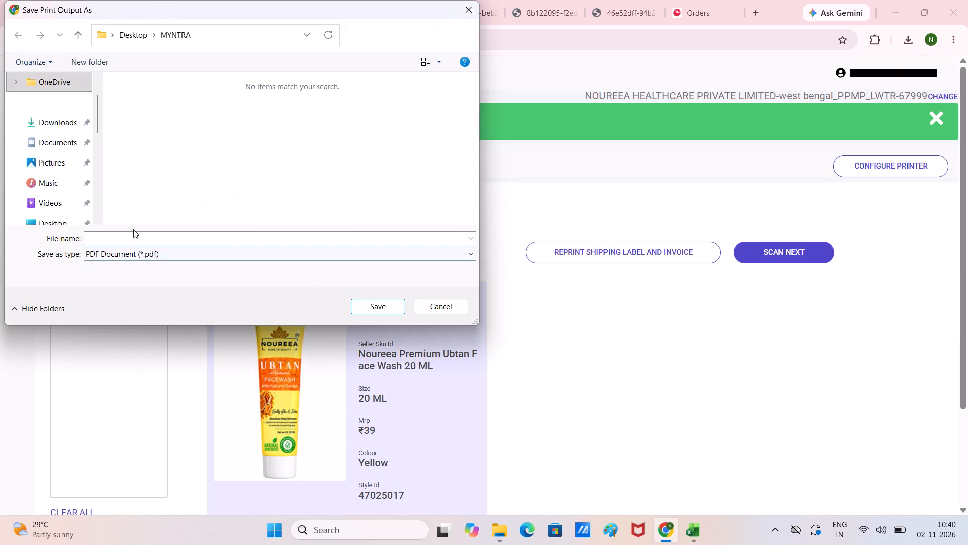
Save the packet's two print outputs as PDFs named MYN8134 and MYN08134 in the MYNTRA folder.
{"action": "left_click", "coordinate": [131, 239]}
{"action": "key", "text": "ctrl+v"}
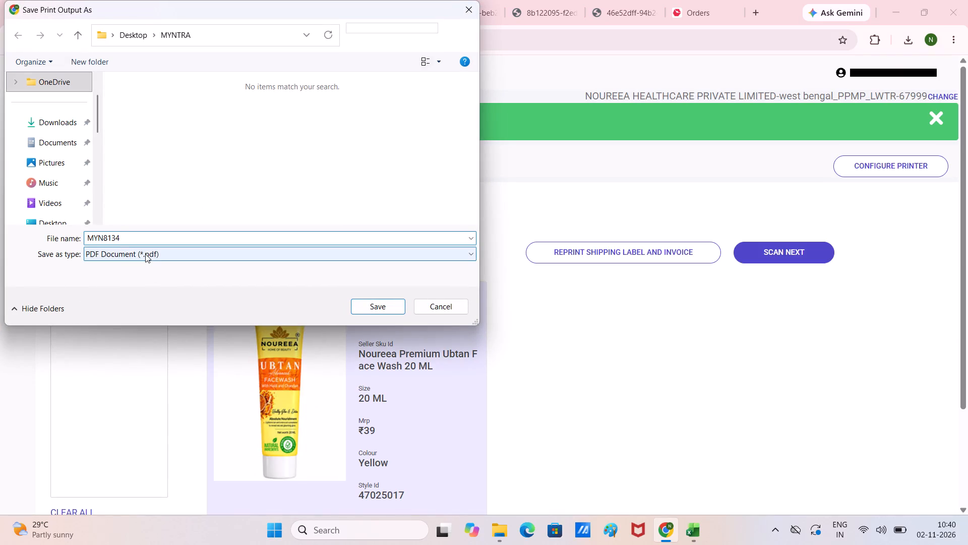
{"action": "key", "text": "Return"}
{"action": "left_click", "coordinate": [146, 236]}
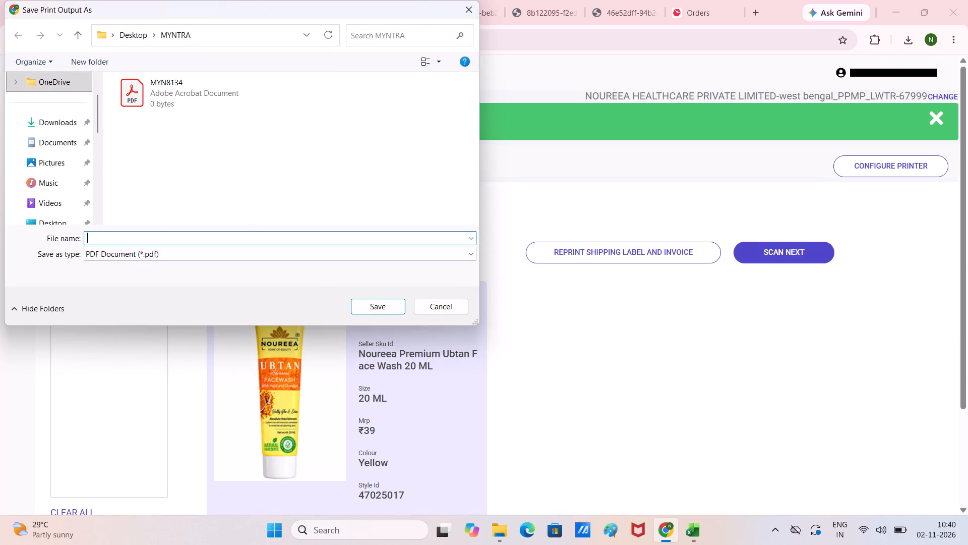
{"action": "key", "text": "ctrl+v"}
{"action": "left_click", "coordinate": [103, 240]}
{"action": "key", "text": "0"}
{"action": "left_click", "coordinate": [376, 308]}
Start the next scan and enter SKU code NOEAFCWH150223311, copied again from the picklist, as the product.
{"action": "left_click", "coordinate": [774, 245]}
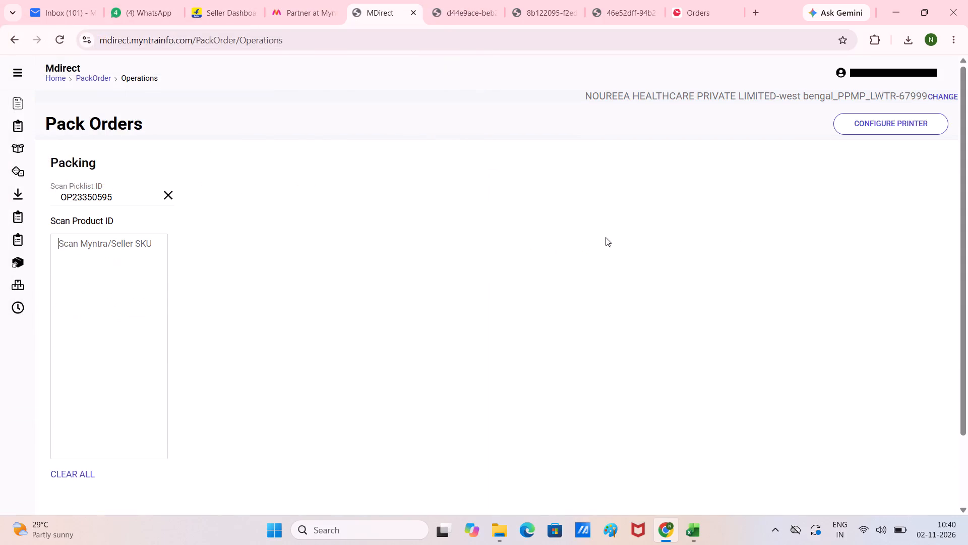
{"action": "left_click", "coordinate": [451, 10]}
{"action": "key", "text": "ctrl+c"}
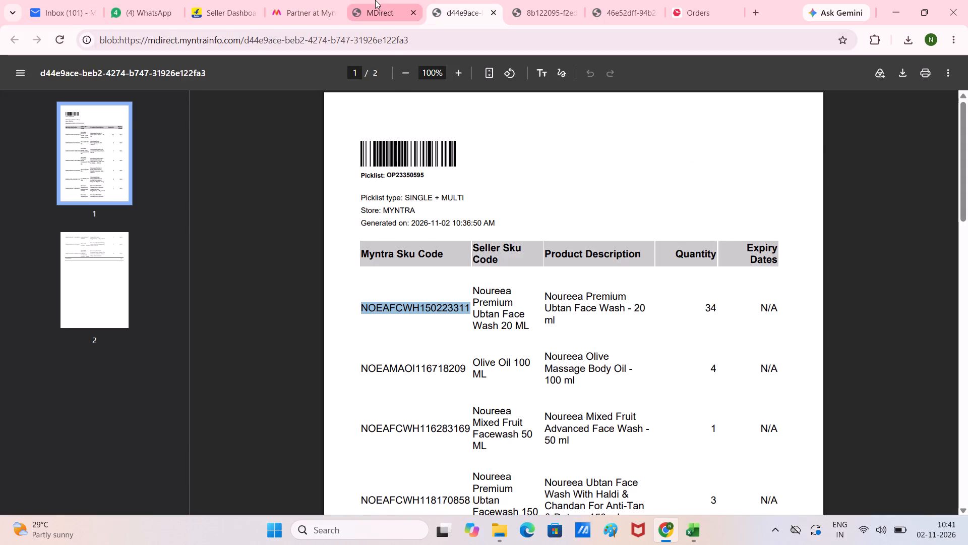
{"action": "left_click", "coordinate": [375, 1]}
{"action": "key", "text": "ctrl+v"}
{"action": "key", "text": "Return"}
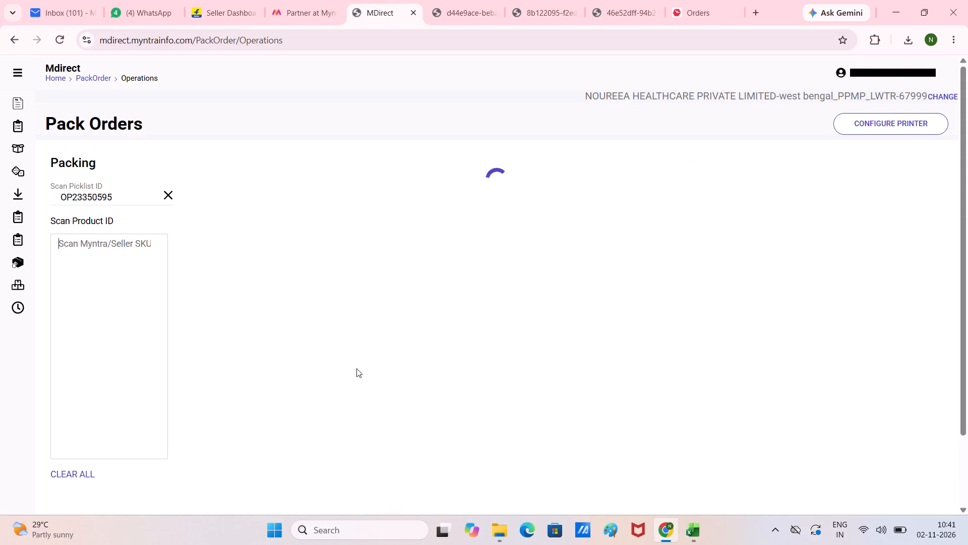
Pass the second Ubtan face wash item and pack it with cover ID MYN8135 copied from cell I2.
{"action": "left_click", "coordinate": [419, 485]}
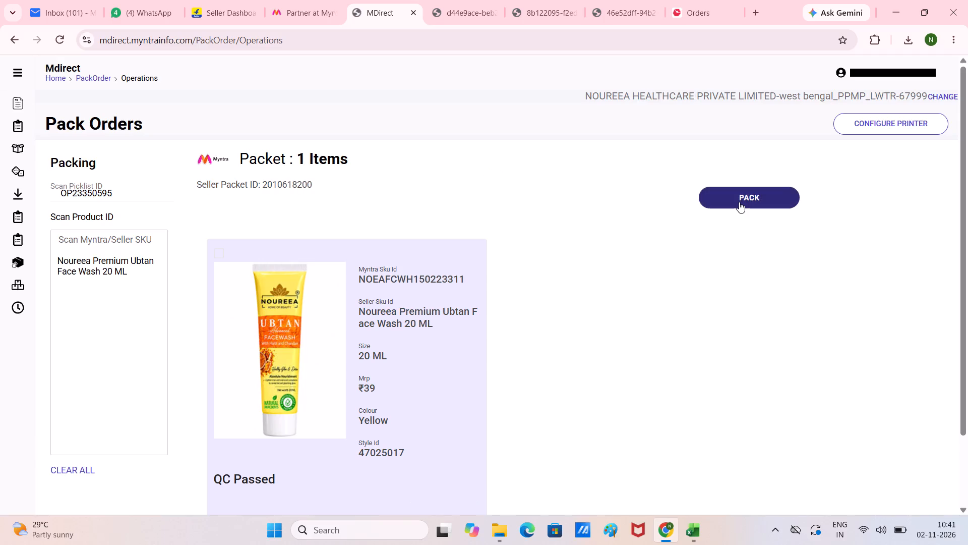
{"action": "left_click", "coordinate": [739, 202]}
{"action": "left_click", "coordinate": [694, 530]}
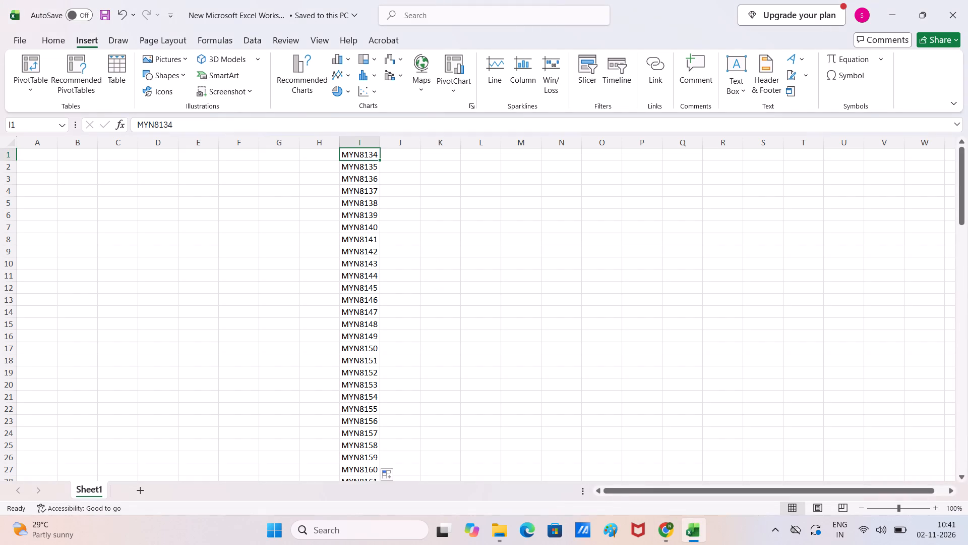
{"action": "key", "text": "Down"}
{"action": "key", "text": "ctrl+c"}
{"action": "key", "text": "alt+Tab"}
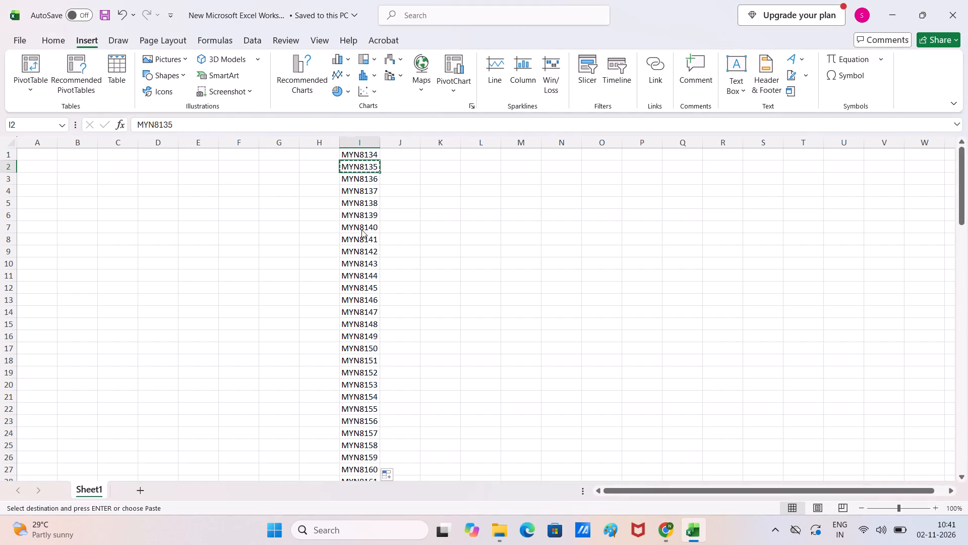
{"action": "left_click", "coordinate": [444, 303]}
{"action": "key", "text": "ctrl+v"}
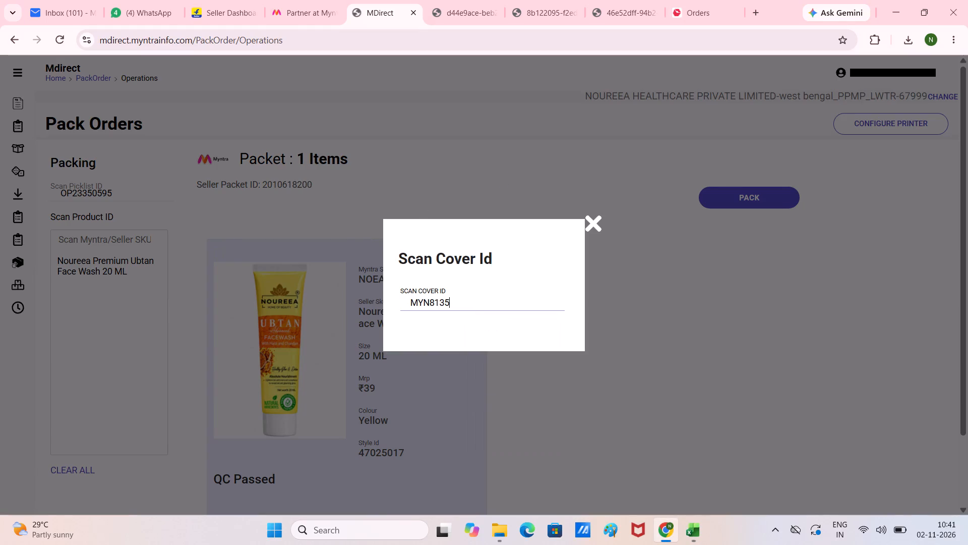
{"action": "key", "text": "Return"}
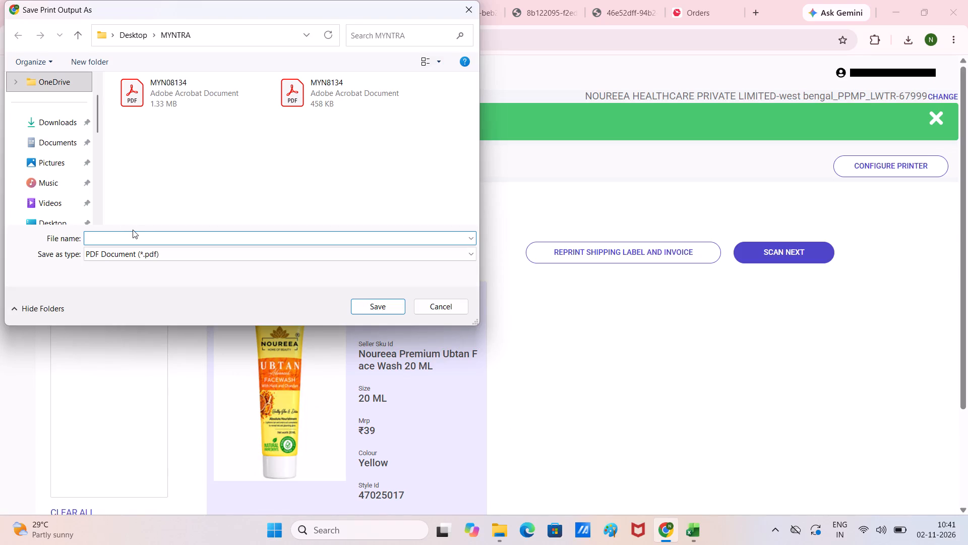
Save the packet's two print outputs as PDFs named MYN8135 and MYN08135 in the MYNTRA folder.
{"action": "key", "text": "ctrl+v"}
{"action": "key", "text": "Return"}
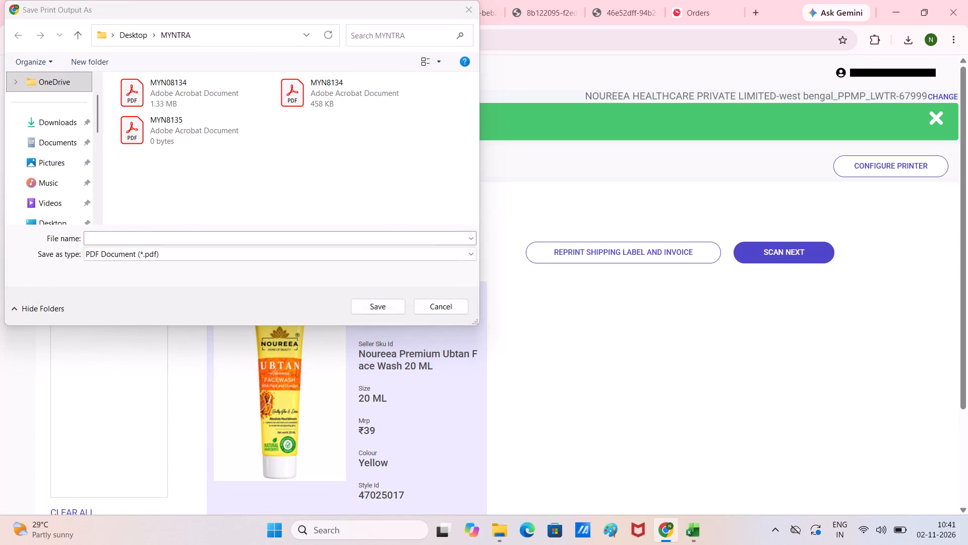
{"action": "left_click", "coordinate": [135, 240]}
{"action": "key", "text": "ctrl+v"}
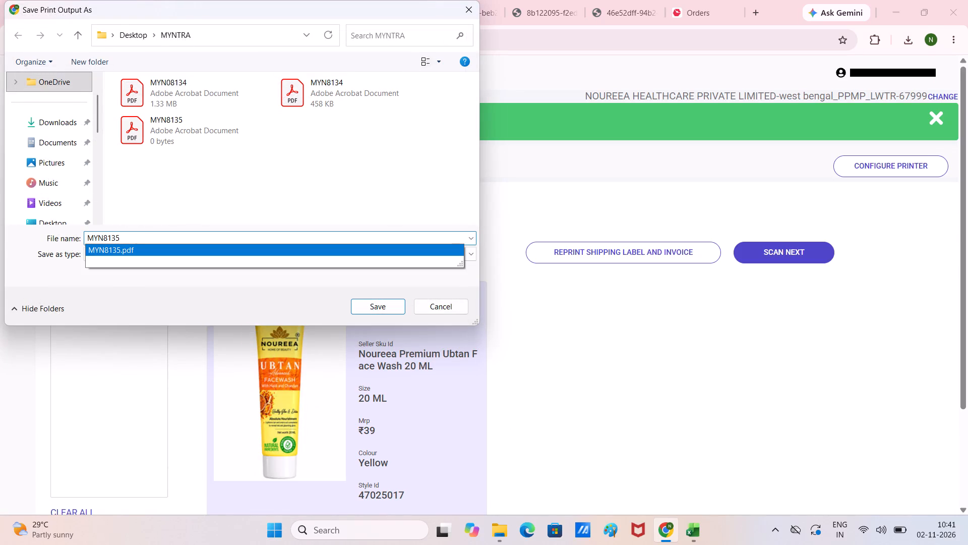
{"action": "left_click", "coordinate": [105, 237]}
{"action": "key", "text": "Left"}
{"action": "key", "text": "0"}
{"action": "left_click", "coordinate": [372, 305]}
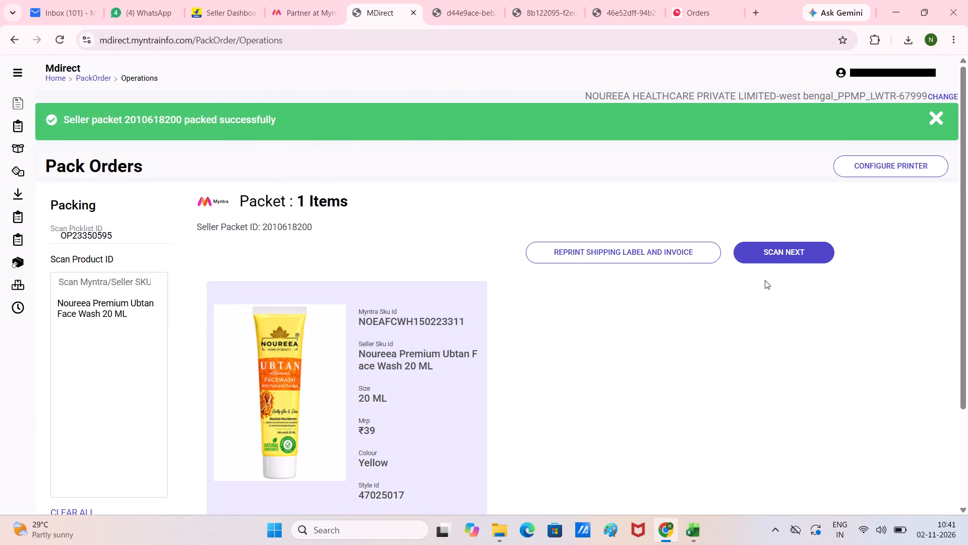
Start the next scan and enter SKU code NOEAFCWH150223311, copied again from the picklist, as the product.
{"action": "left_click", "coordinate": [780, 257]}
{"action": "left_click", "coordinate": [473, 8]}
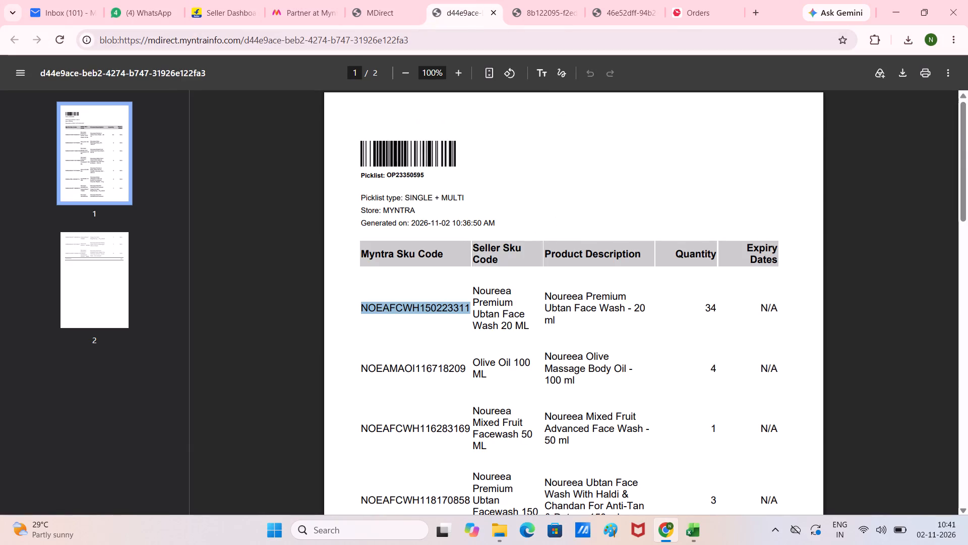
{"action": "key", "text": "ctrl+c"}
{"action": "left_click", "coordinate": [366, 0]}
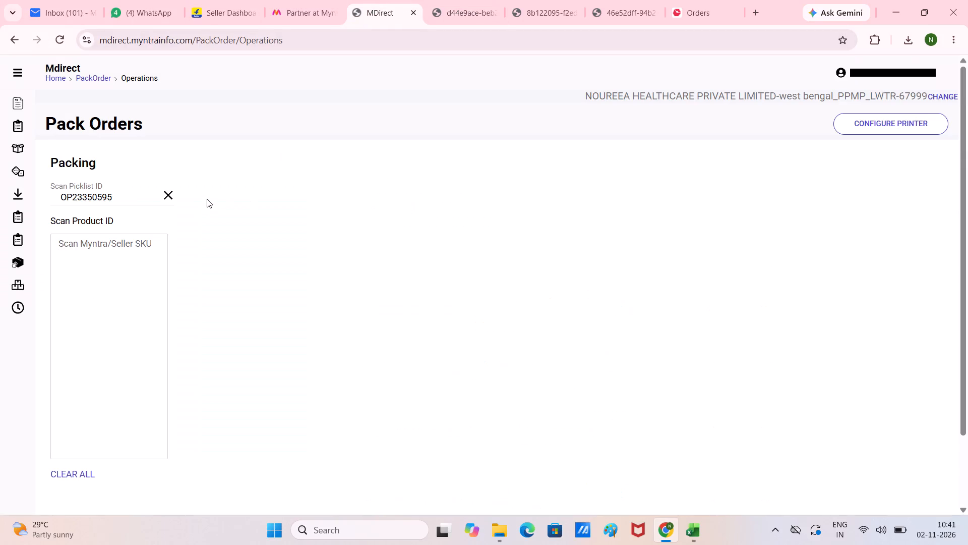
{"action": "key", "text": "ctrl+v"}
{"action": "key", "text": "Return"}
Pass the third Ubtan face wash item and pack it with cover ID MYN8136 copied from cell I3 of the worksheet.
{"action": "left_click", "coordinate": [423, 487]}
{"action": "left_click", "coordinate": [738, 209]}
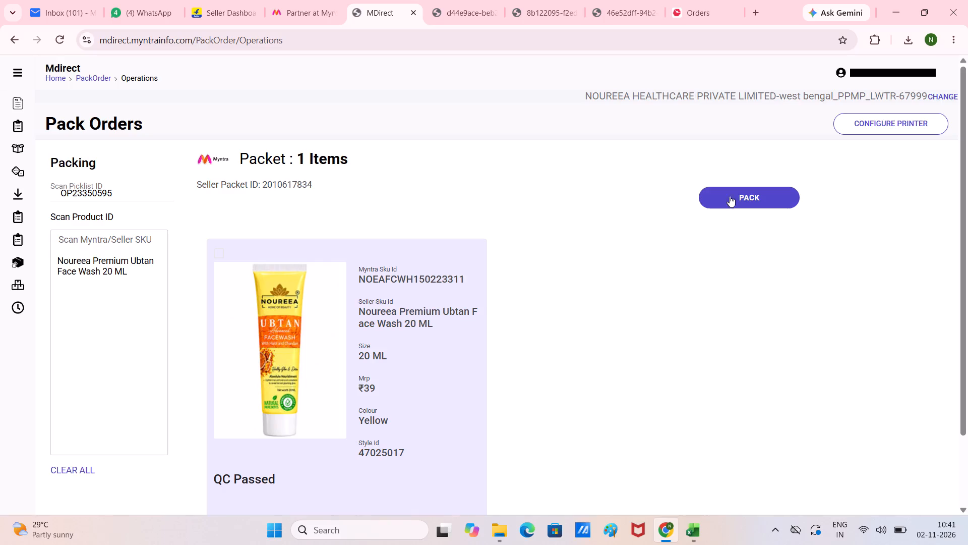
{"action": "left_click", "coordinate": [729, 201]}
{"action": "left_click", "coordinate": [703, 533]}
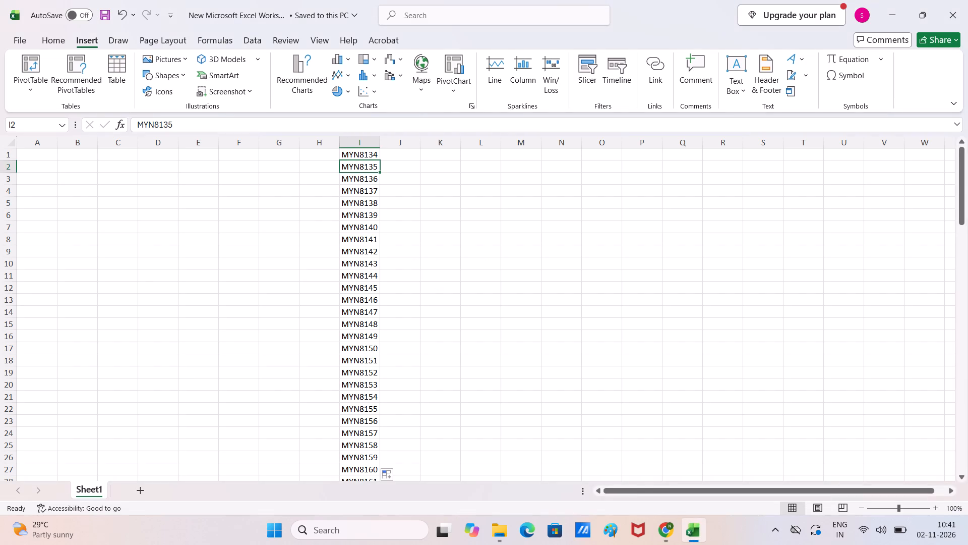
{"action": "key", "text": "Down"}
{"action": "key", "text": "ctrl+c"}
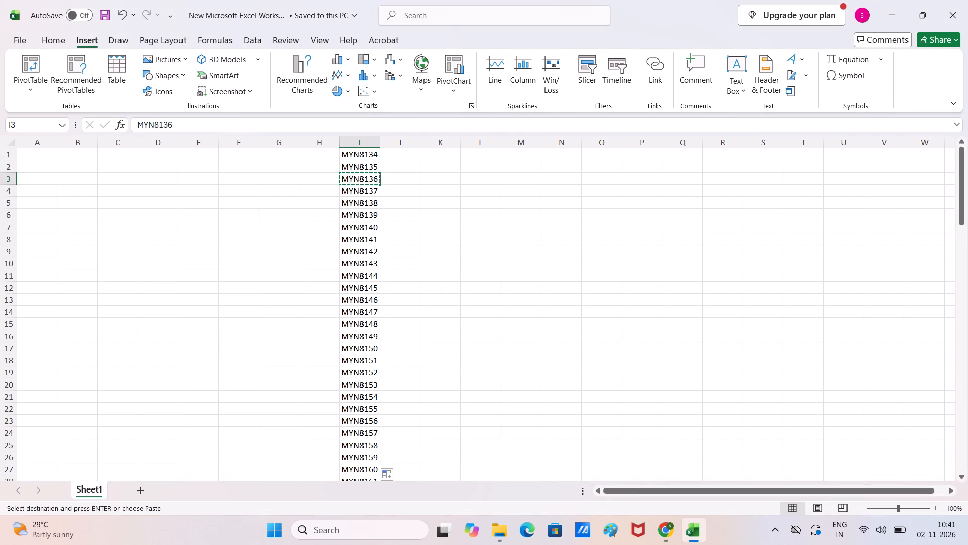
{"action": "key", "text": "alt+Tab"}
{"action": "left_click", "coordinate": [433, 300]}
{"action": "key", "text": "ctrl+v"}
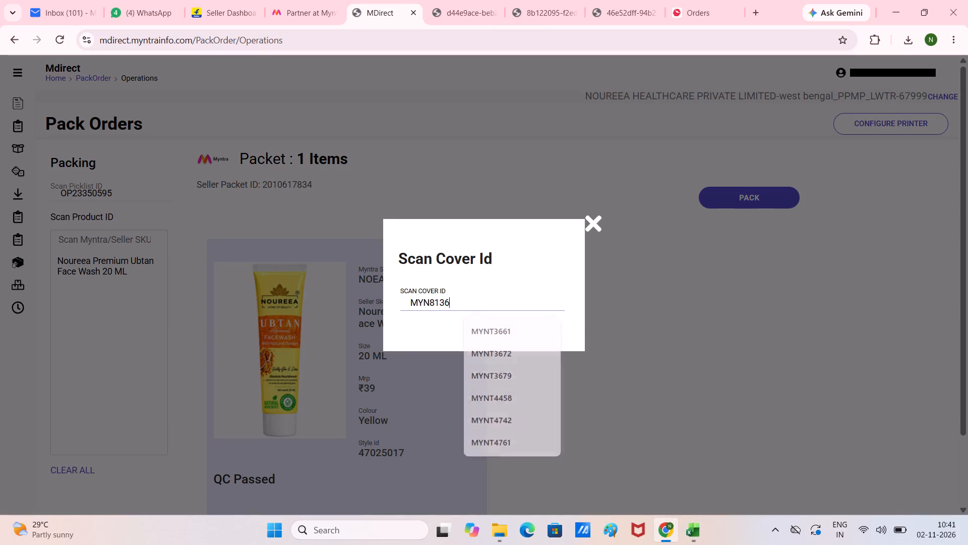
{"action": "key", "text": "Return"}
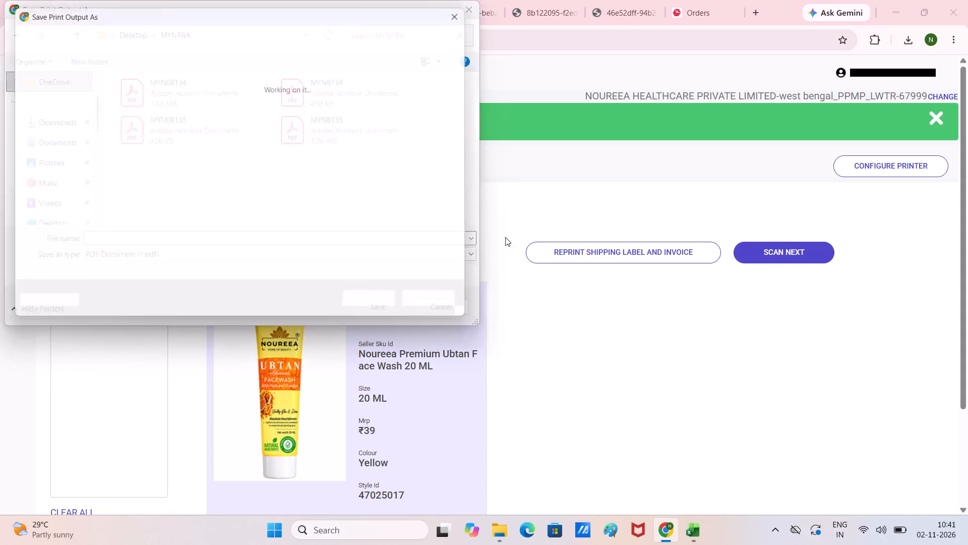
Save the packet's two print outputs as PDFs named MYN8136 and MYN08136 in the MYNTRA folder.
{"action": "left_click", "coordinate": [209, 240]}
{"action": "key", "text": "ctrl+v"}
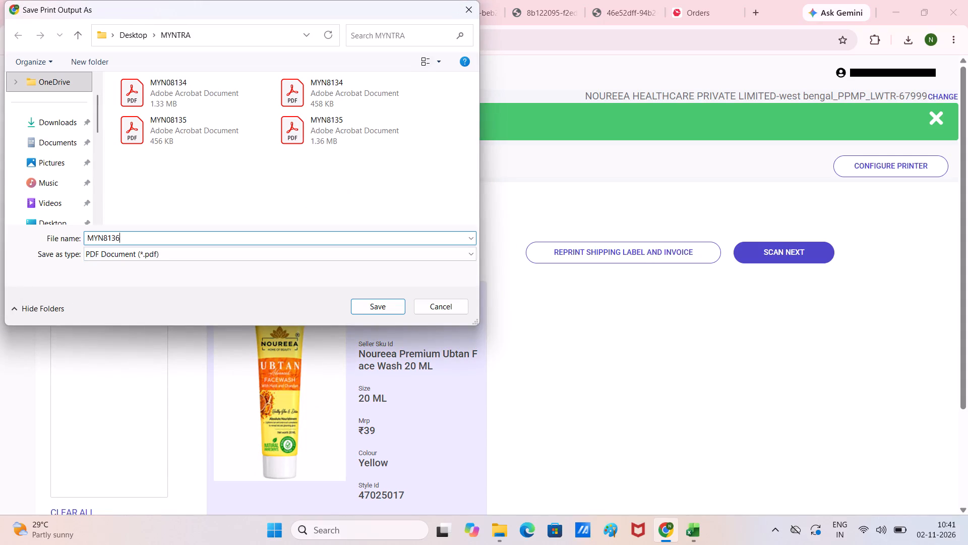
{"action": "key", "text": "Return"}
{"action": "left_click", "coordinate": [208, 243]}
{"action": "key", "text": "ctrl+v"}
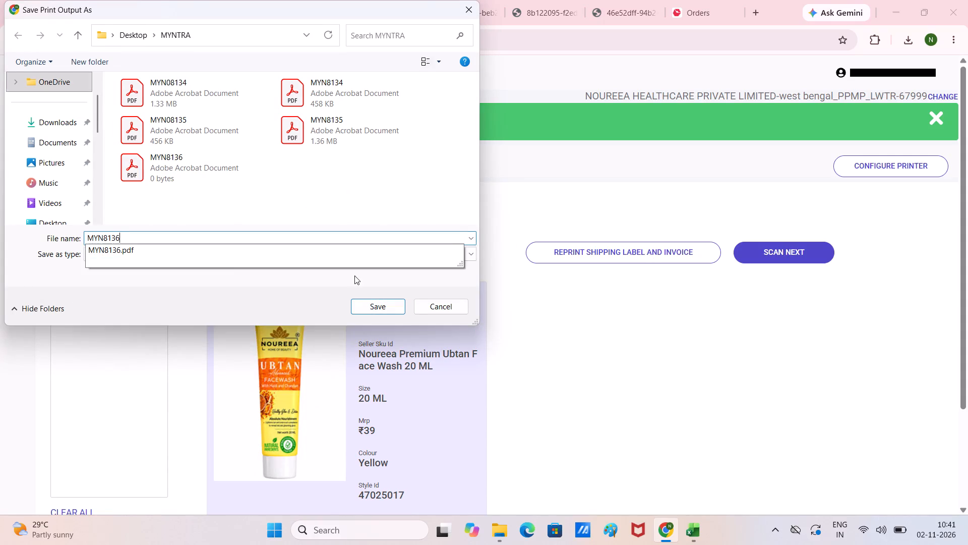
{"action": "left_click", "coordinate": [105, 238]}
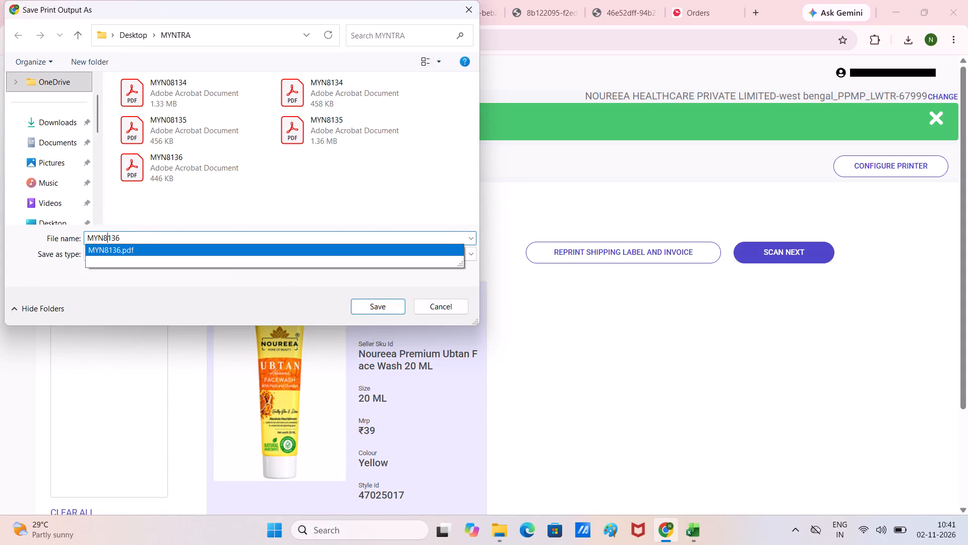
{"action": "key", "text": "Left"}
{"action": "key", "text": "0"}
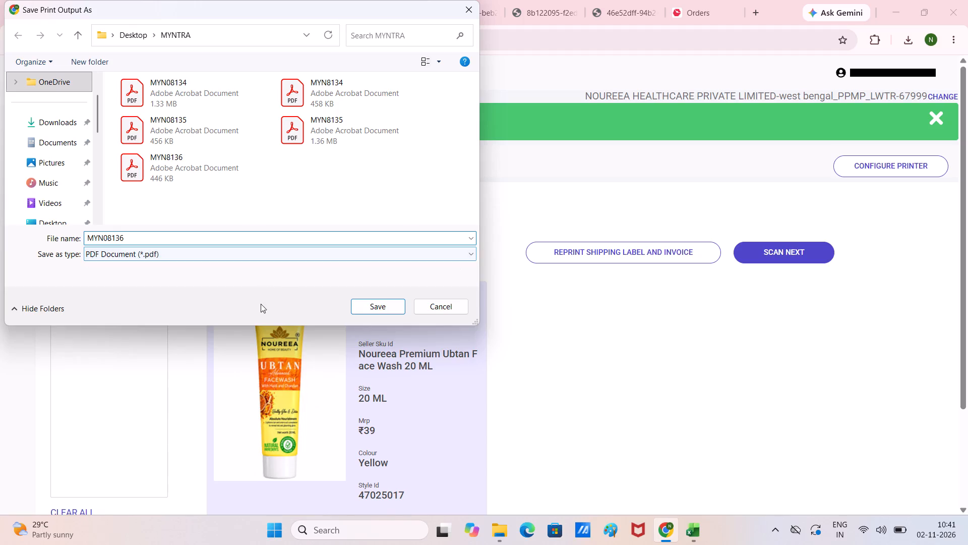
{"action": "left_click_drag", "start_coordinate": [366, 304], "coordinate": [362, 312]}
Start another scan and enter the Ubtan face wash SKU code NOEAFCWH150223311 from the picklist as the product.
{"action": "left_click", "coordinate": [784, 259]}
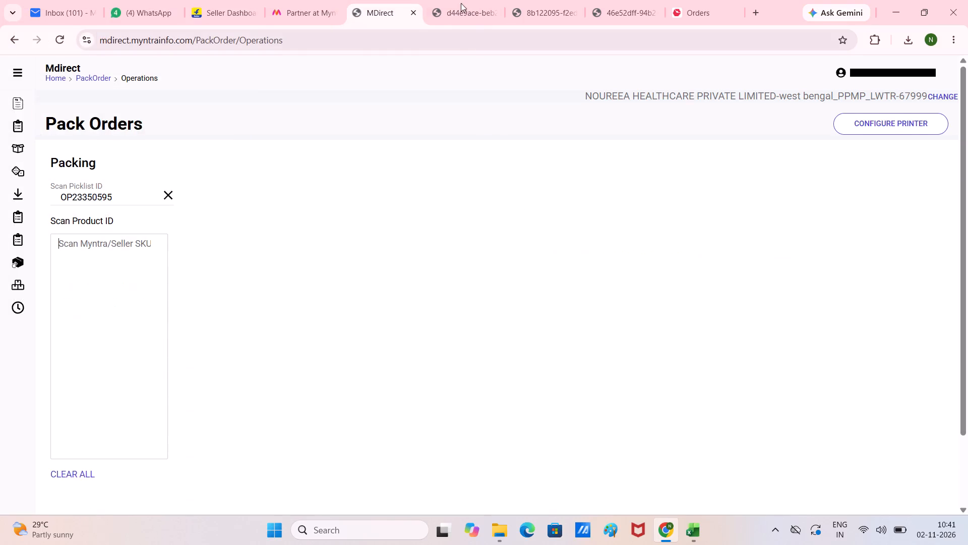
{"action": "left_click", "coordinate": [460, 1]}
{"action": "key", "text": "ctrl+c"}
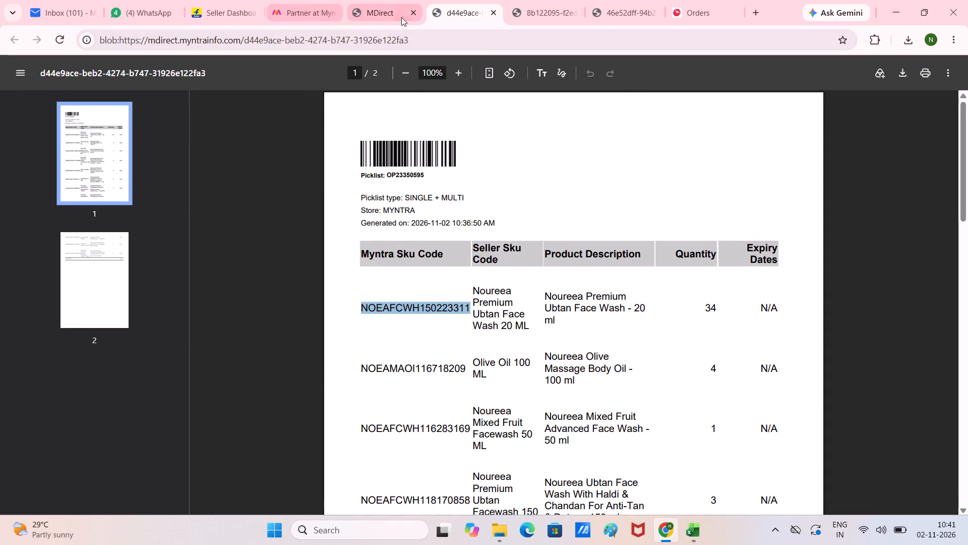
{"action": "left_click", "coordinate": [373, 8]}
{"action": "left_click", "coordinate": [120, 248]}
{"action": "key", "text": "ctrl+v"}
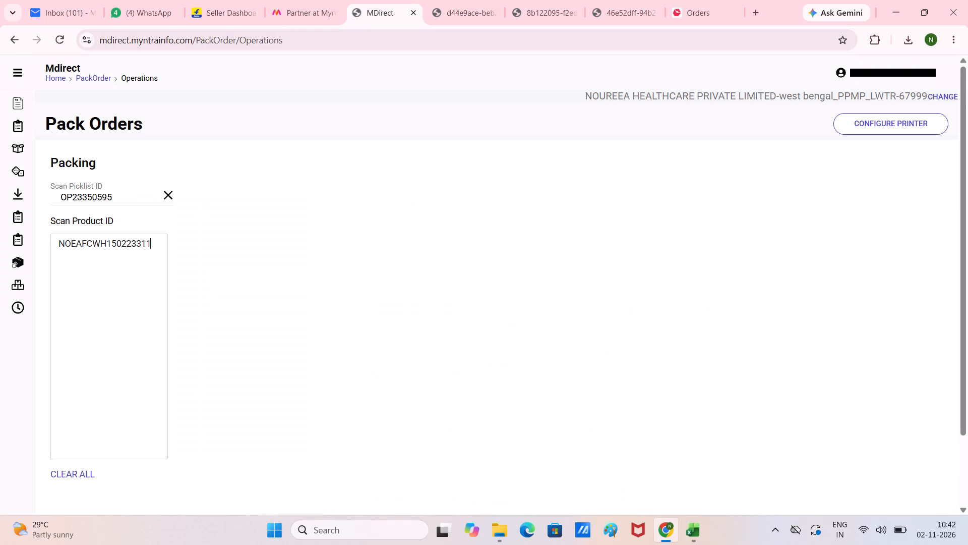
{"action": "key", "text": "Return"}
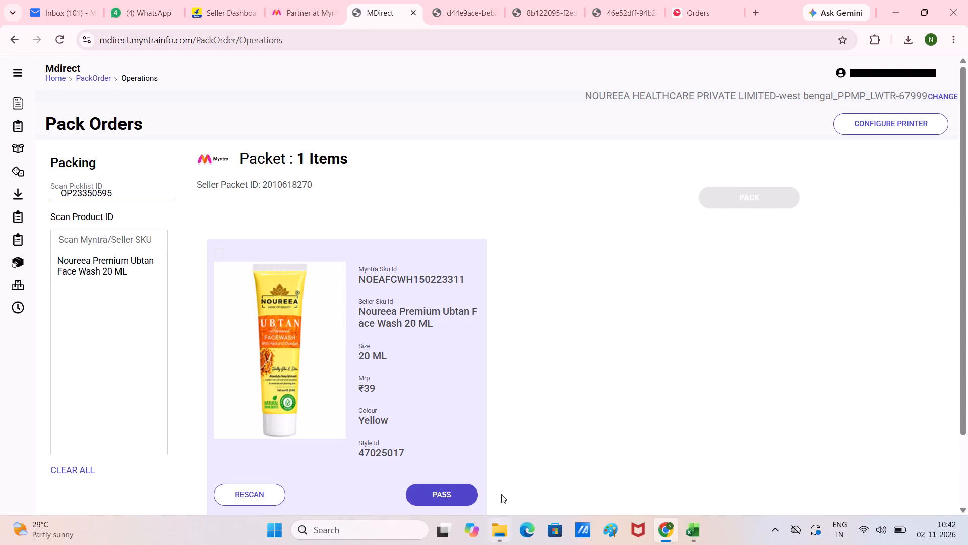
Pass the fourth Ubtan face wash item and pack it with cover ID MYN8137 copied from cell I4 of the worksheet.
{"action": "left_click", "coordinate": [461, 486]}
{"action": "left_click", "coordinate": [755, 205]}
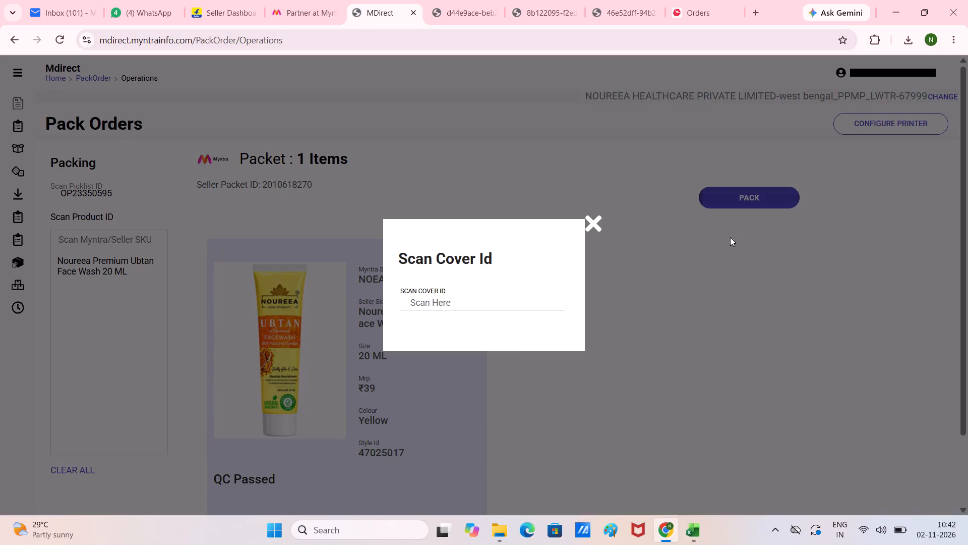
{"action": "left_click", "coordinate": [690, 524]}
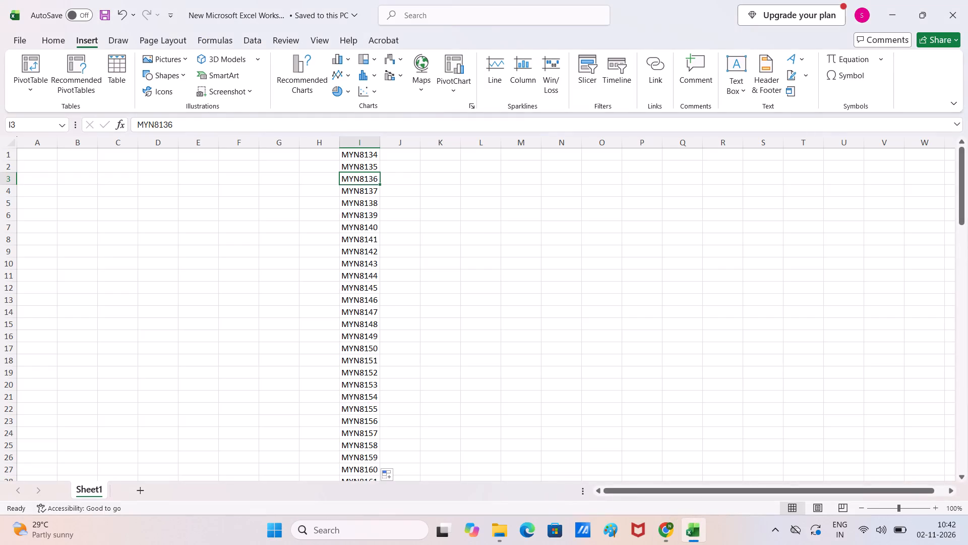
{"action": "left_click", "coordinate": [369, 190]}
{"action": "key", "text": "ctrl+c"}
{"action": "key", "text": "alt+Tab"}
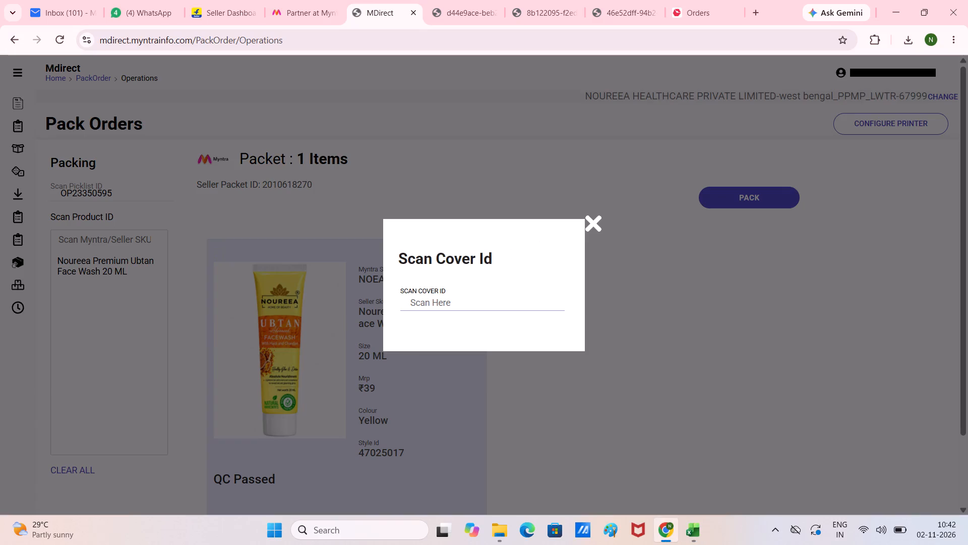
{"action": "left_click", "coordinate": [473, 296]}
{"action": "key", "text": "ctrl+v"}
{"action": "key", "text": "Return"}
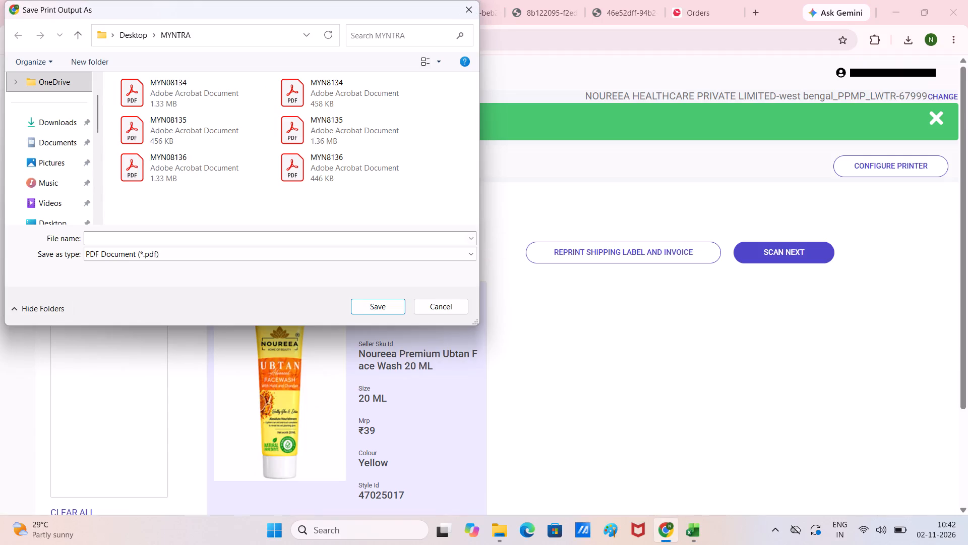
Save the packet's two print outputs as PDFs named MYN8137 and MYN08137 in the MYNTRA folder.
{"action": "left_click", "coordinate": [146, 237]}
{"action": "key", "text": "ctrl+v"}
{"action": "key", "text": "Return"}
{"action": "left_click", "coordinate": [144, 233]}
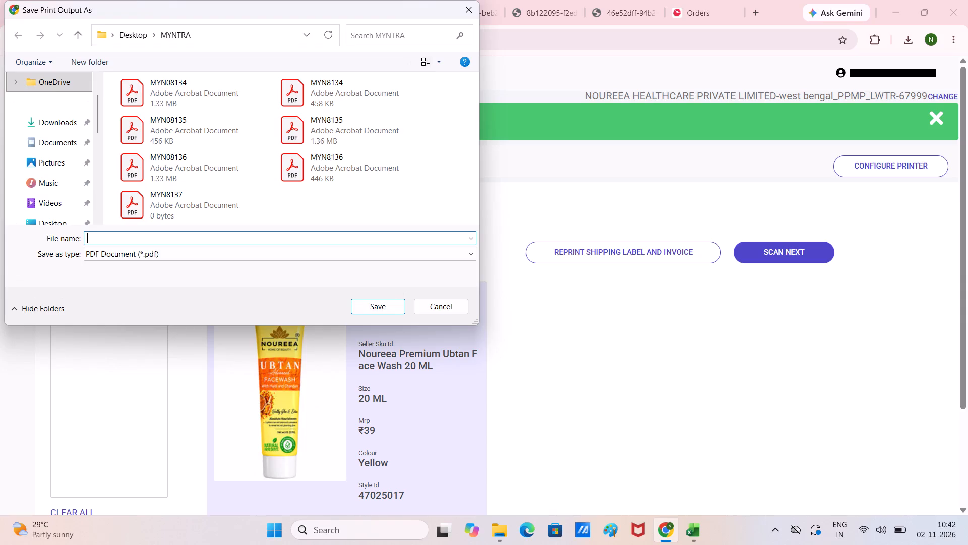
{"action": "key", "text": "ctrl+v"}
{"action": "key", "text": "Left"}
{"action": "key", "text": "Left"}
{"action": "key", "text": "Left"}
{"action": "key", "text": "Left"}
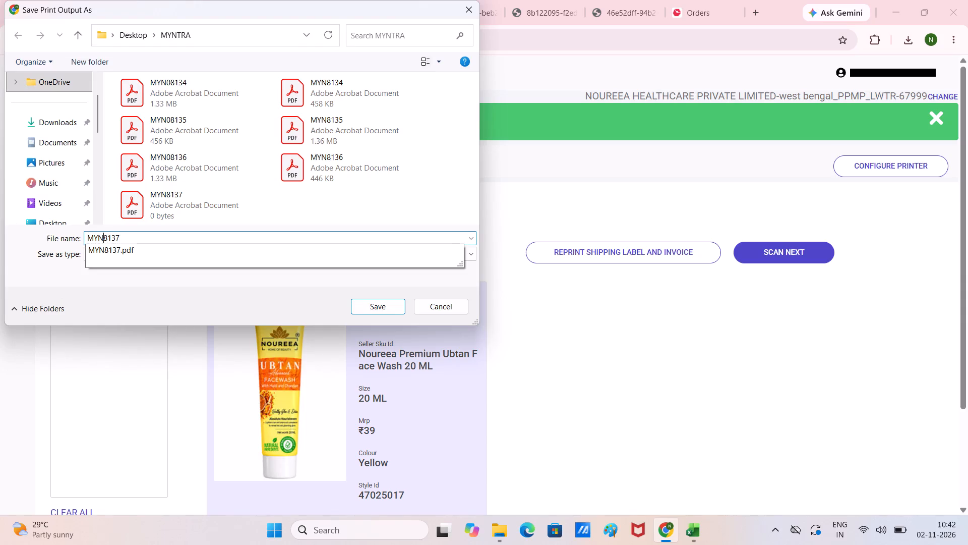
{"action": "key", "text": "0"}
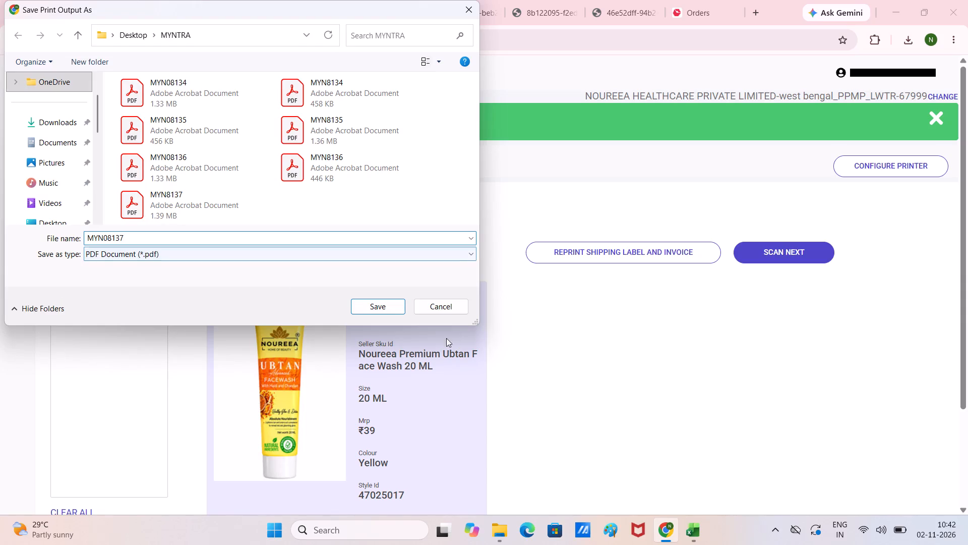
{"action": "left_click", "coordinate": [373, 308]}
Start the next scan and enter SKU code NOEAFCWH150223311, copied again from the picklist, as the product.
{"action": "left_click", "coordinate": [791, 257]}
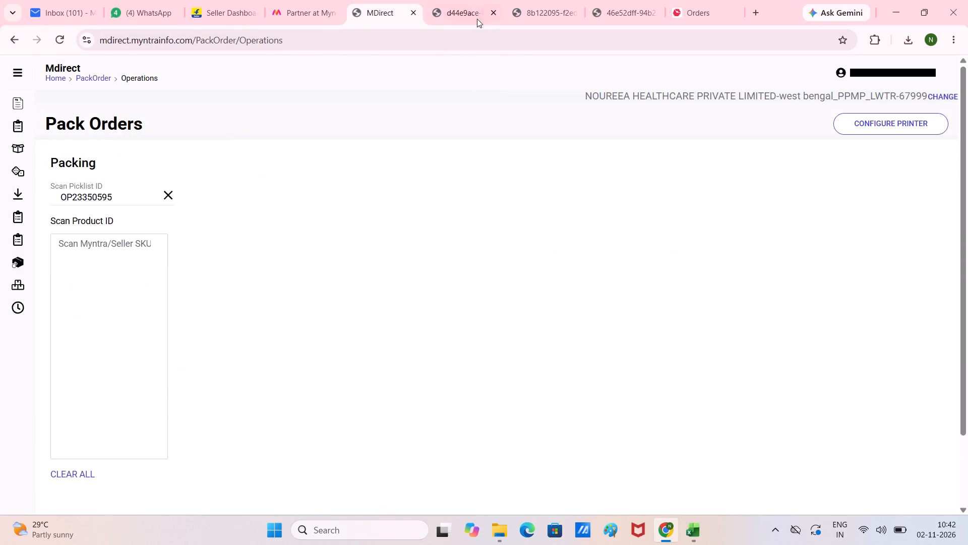
{"action": "left_click", "coordinate": [472, 14]}
{"action": "key", "text": "ctrl+c"}
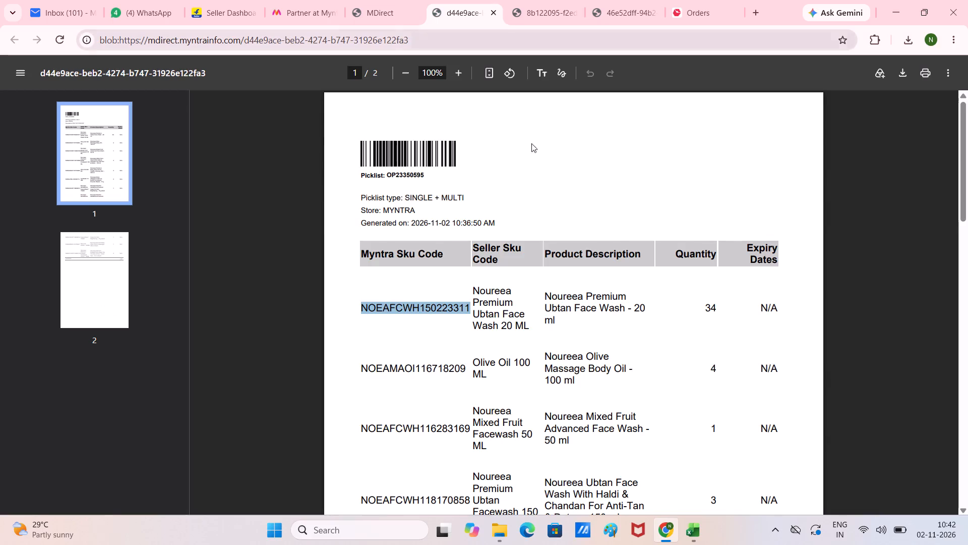
{"action": "left_click", "coordinate": [375, 0]}
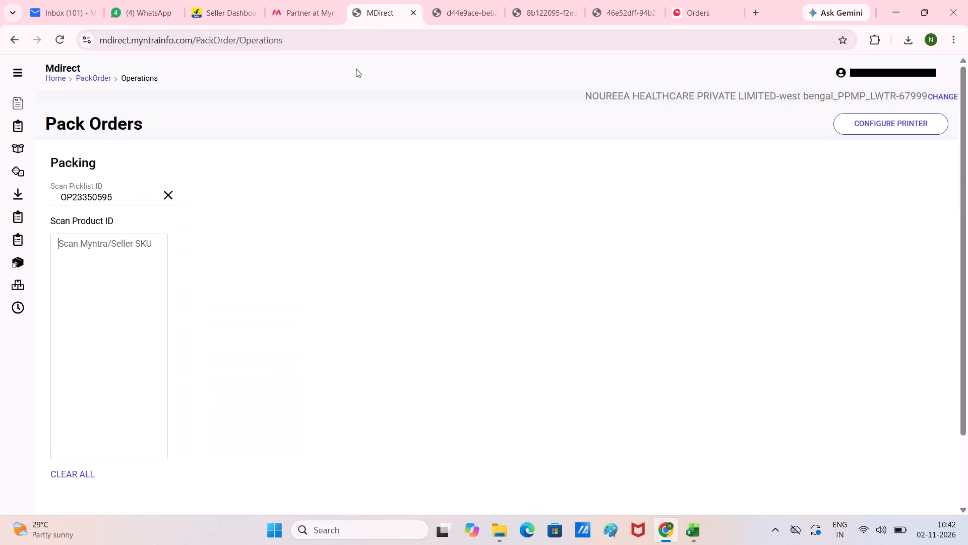
{"action": "key", "text": "ctrl+v"}
{"action": "key", "text": "Return"}
Pass the fifth Ubtan face wash item and pack it with cover ID MYN8138 copied from cell I5 of the worksheet.
{"action": "left_click", "coordinate": [438, 488]}
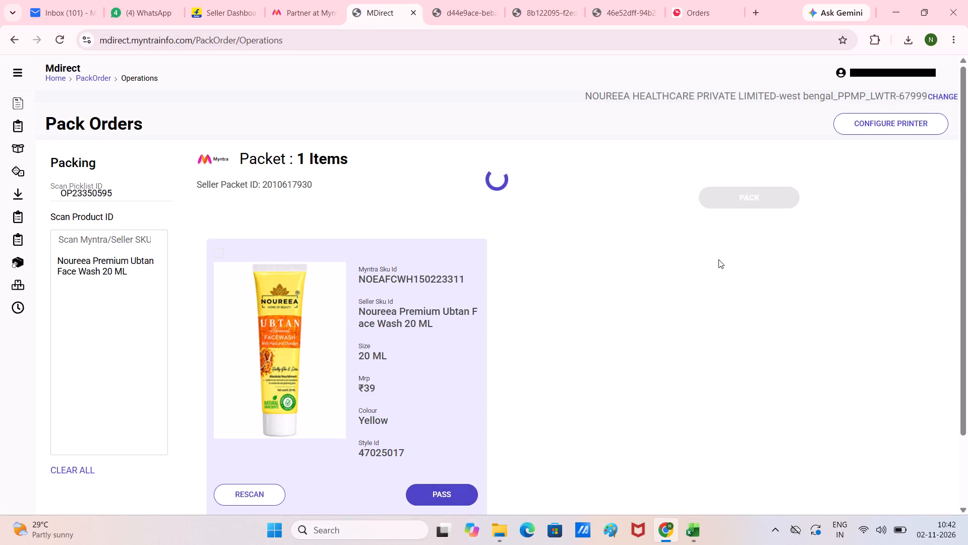
{"action": "left_click", "coordinate": [743, 200]}
{"action": "left_click", "coordinate": [686, 530]}
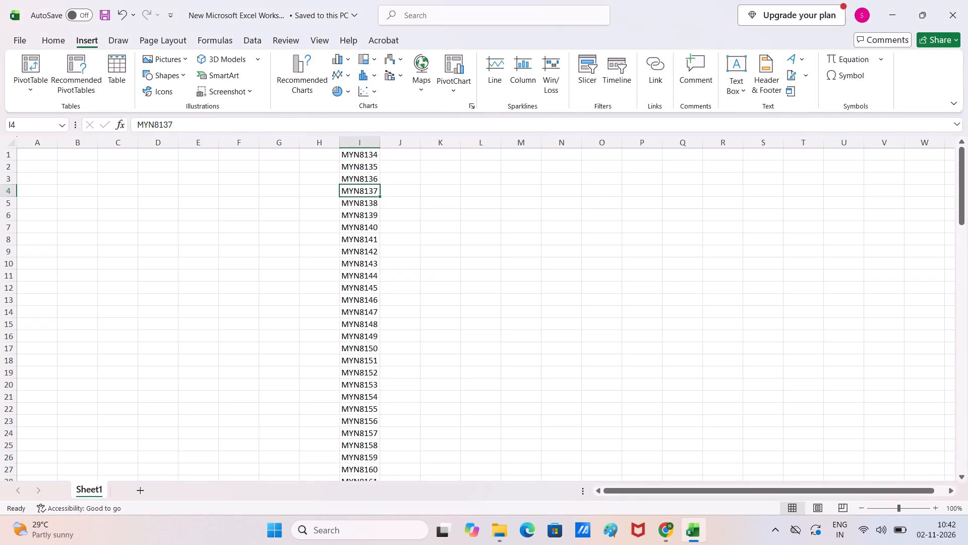
{"action": "left_click", "coordinate": [369, 202]}
{"action": "key", "text": "ctrl+c"}
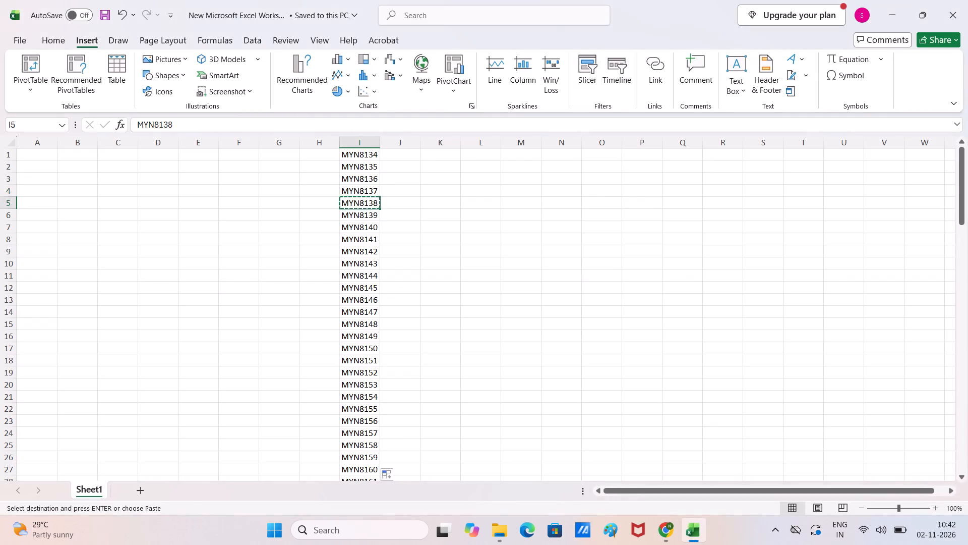
{"action": "key", "text": "alt+Tab"}
{"action": "left_click", "coordinate": [495, 303]}
{"action": "key", "text": "ctrl+v"}
{"action": "key", "text": "Return"}
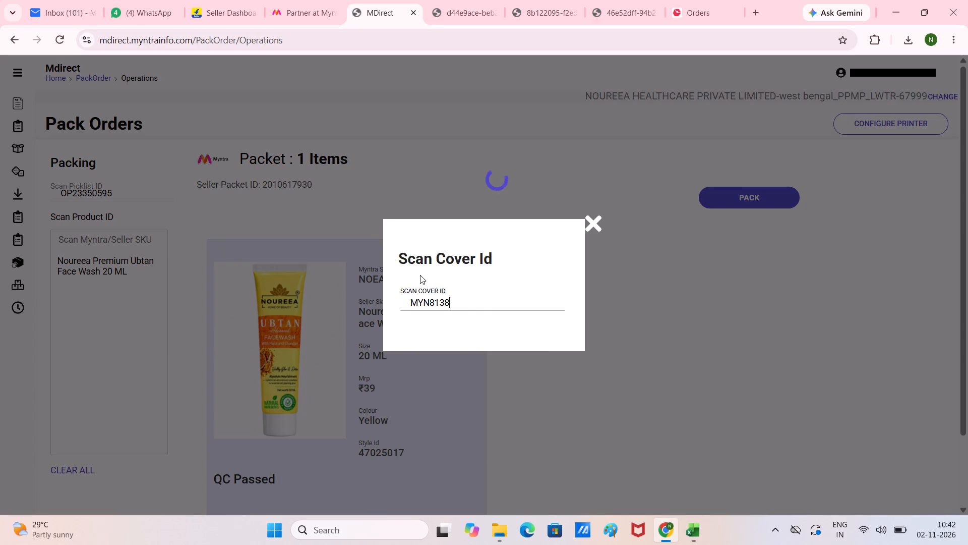
Save the packet's two print outputs as PDFs named MYN8138 and MYN08138 in the MYNTRA folder.
{"action": "left_click", "coordinate": [205, 241]}
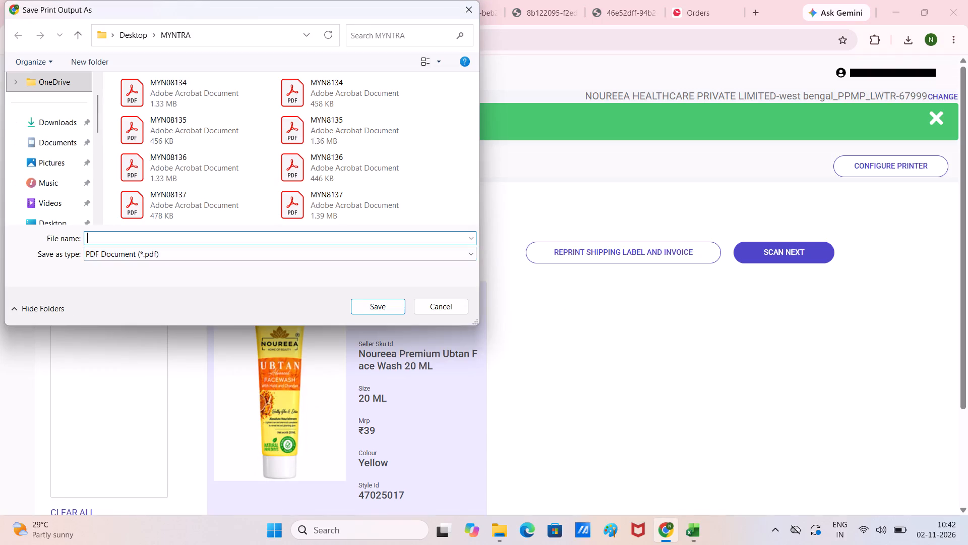
{"action": "key", "text": "ctrl+v"}
{"action": "key", "text": "Return"}
{"action": "left_click", "coordinate": [205, 241]}
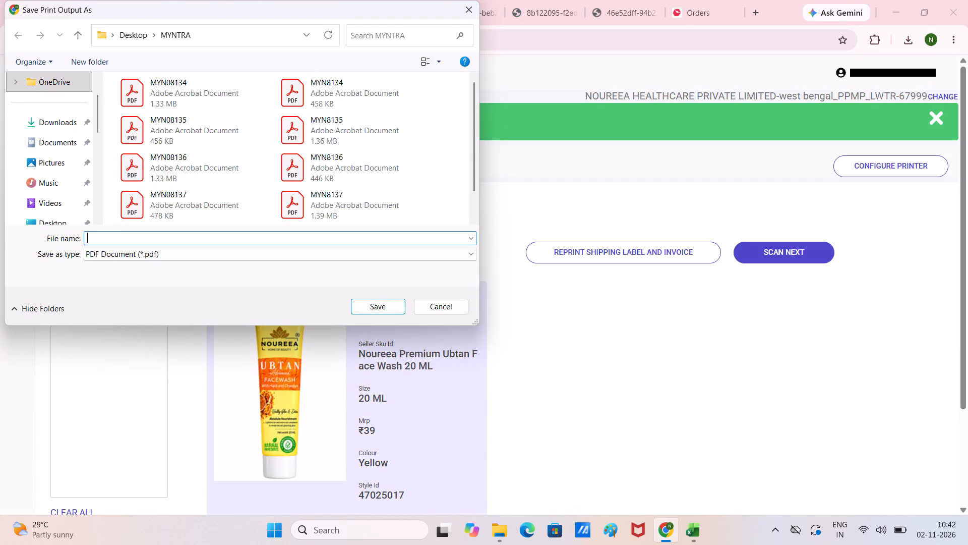
{"action": "key", "text": "ctrl+v"}
{"action": "left_click", "coordinate": [102, 236]}
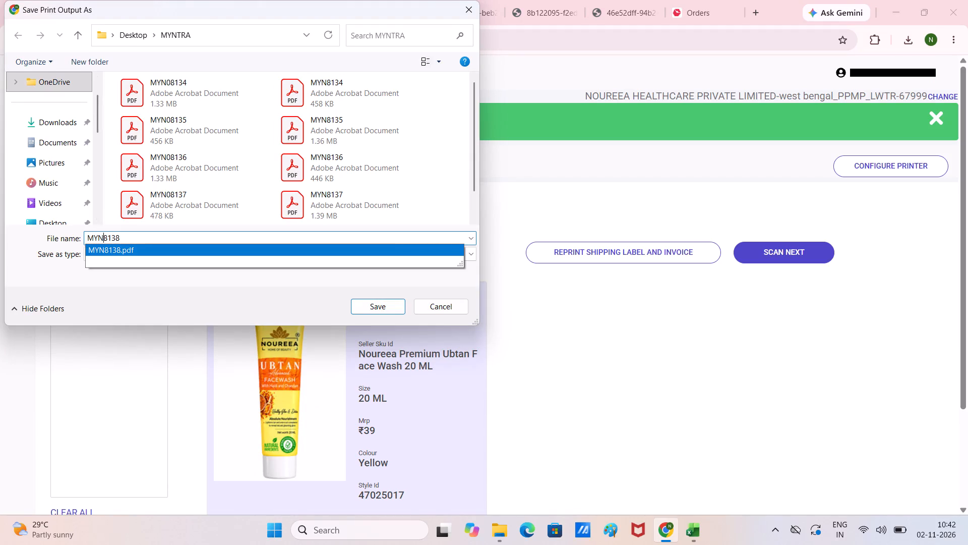
{"action": "key", "text": "0"}
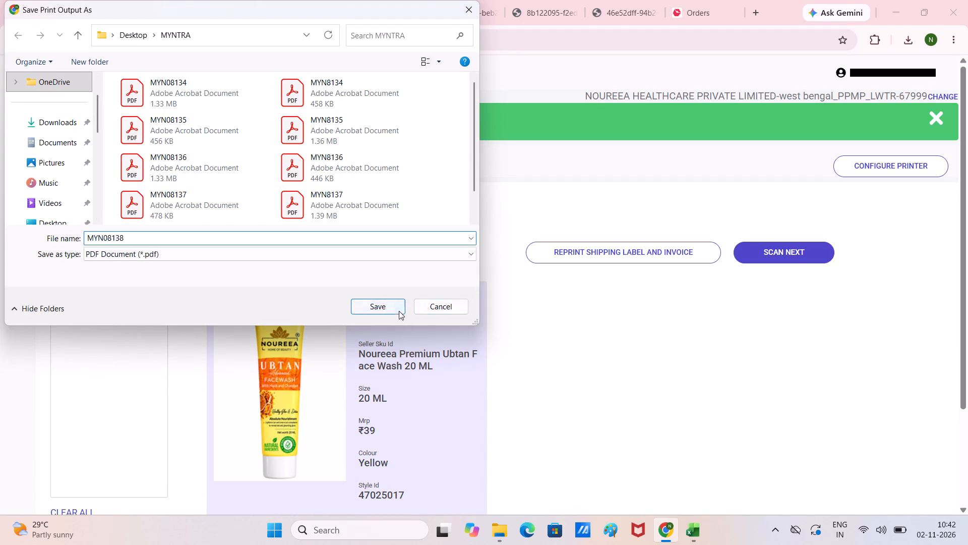
{"action": "left_click", "coordinate": [396, 309]}
Start the next scan and enter SKU code NOEAFCWH150223311, copied again from the picklist, as the product.
{"action": "left_click", "coordinate": [772, 263]}
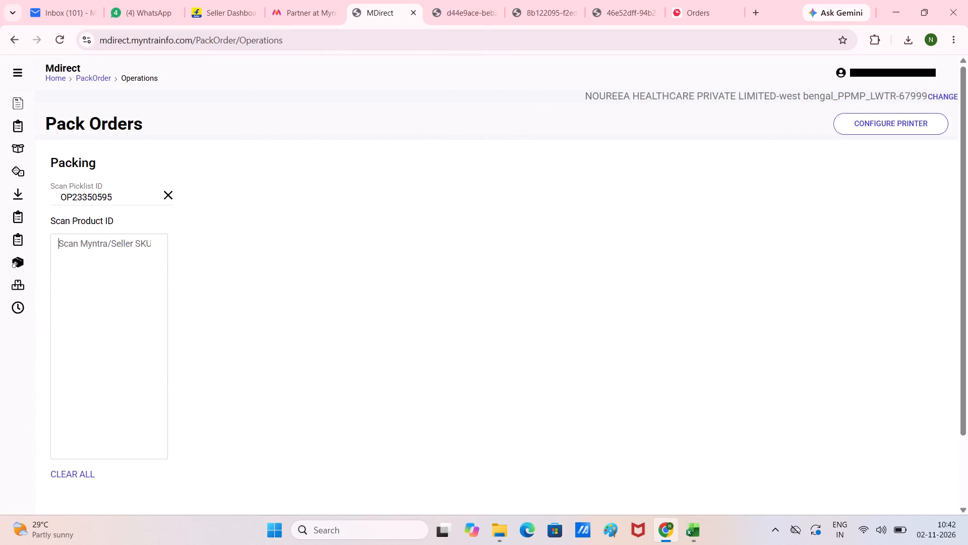
{"action": "left_click", "coordinate": [419, 5]}
{"action": "left_click", "coordinate": [436, 9]}
{"action": "key", "text": "ctrl+c"}
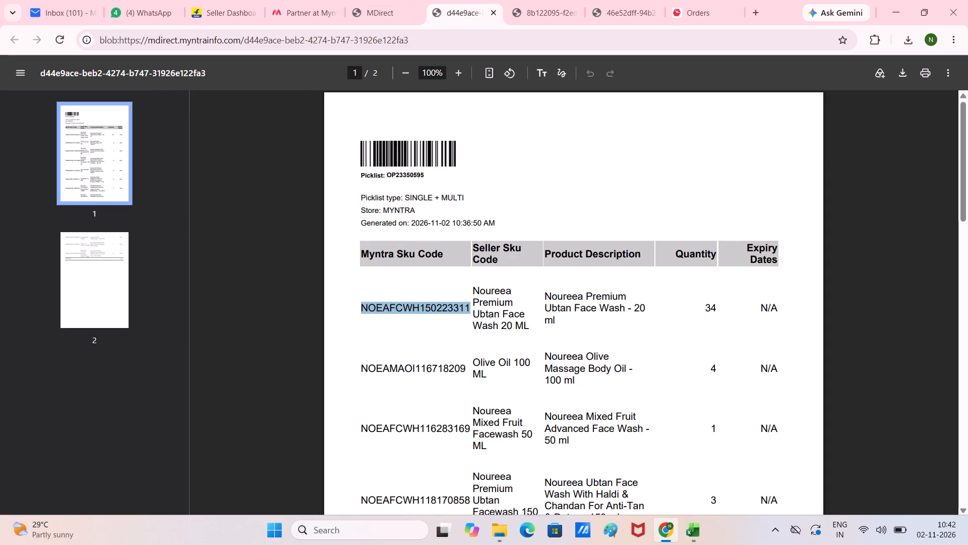
{"action": "left_click", "coordinate": [363, 3]}
{"action": "key", "text": "ctrl+v"}
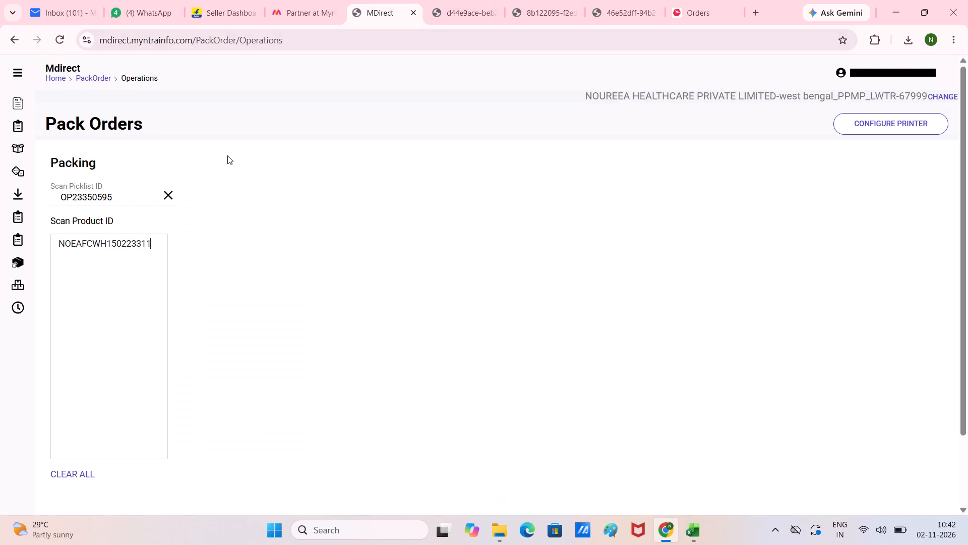
{"action": "key", "text": "Return"}
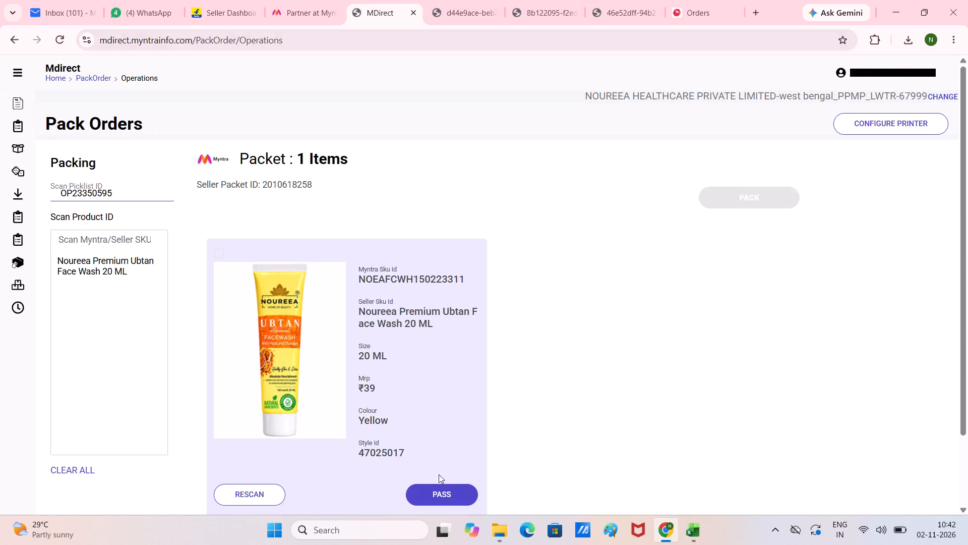
Pass the sixth Ubtan face wash item and pack it with cover ID MYN8139 copied from cell I6 of the worksheet.
{"action": "left_click", "coordinate": [433, 482]}
{"action": "left_click", "coordinate": [750, 198]}
{"action": "left_click", "coordinate": [451, 495]}
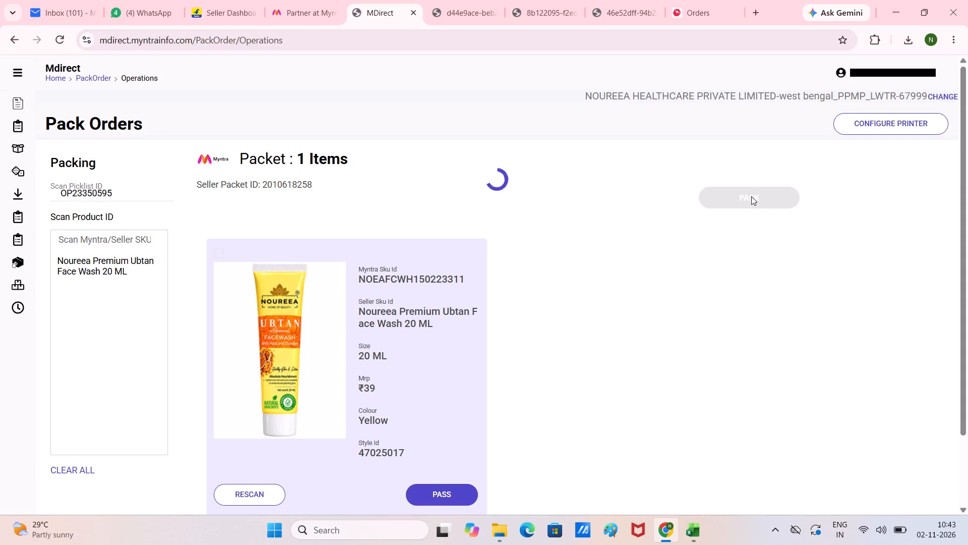
{"action": "scroll", "coordinate": [751, 196], "scroll_direction": "down", "scroll_amount": 2}
{"action": "left_click", "coordinate": [741, 113]}
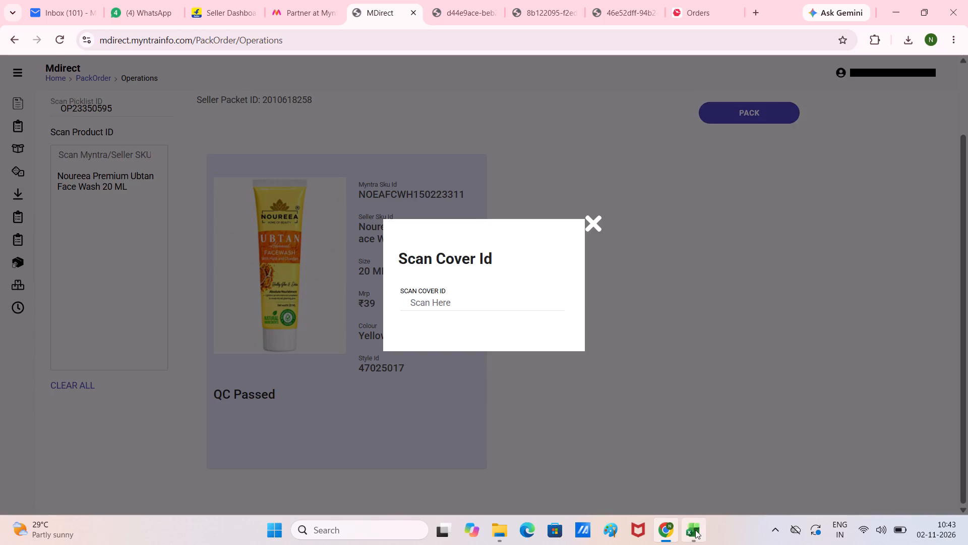
{"action": "left_click", "coordinate": [695, 530]}
{"action": "left_click", "coordinate": [367, 216]}
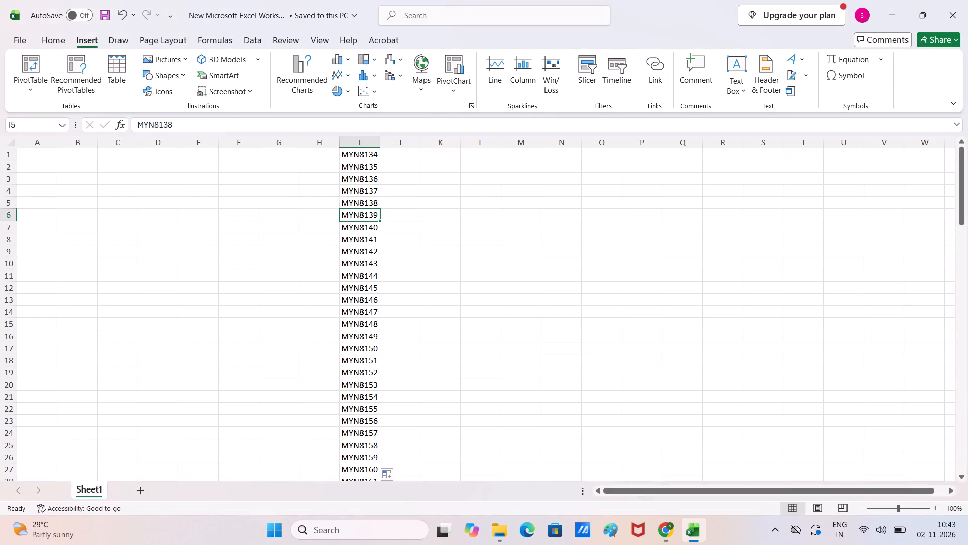
{"action": "key", "text": "ctrl+c"}
{"action": "key", "text": "alt+Tab"}
{"action": "left_click", "coordinate": [451, 299]}
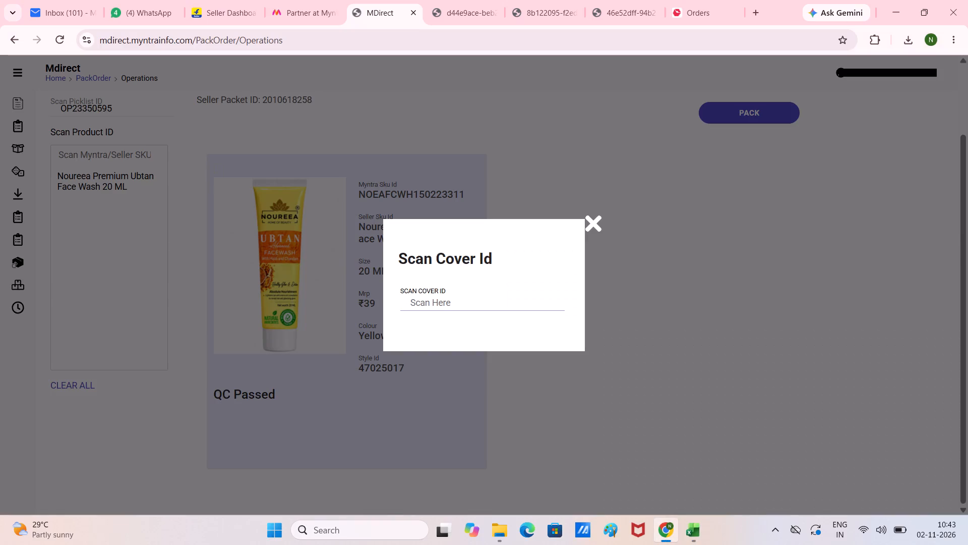
{"action": "key", "text": "ctrl+v"}
{"action": "key", "text": "Return"}
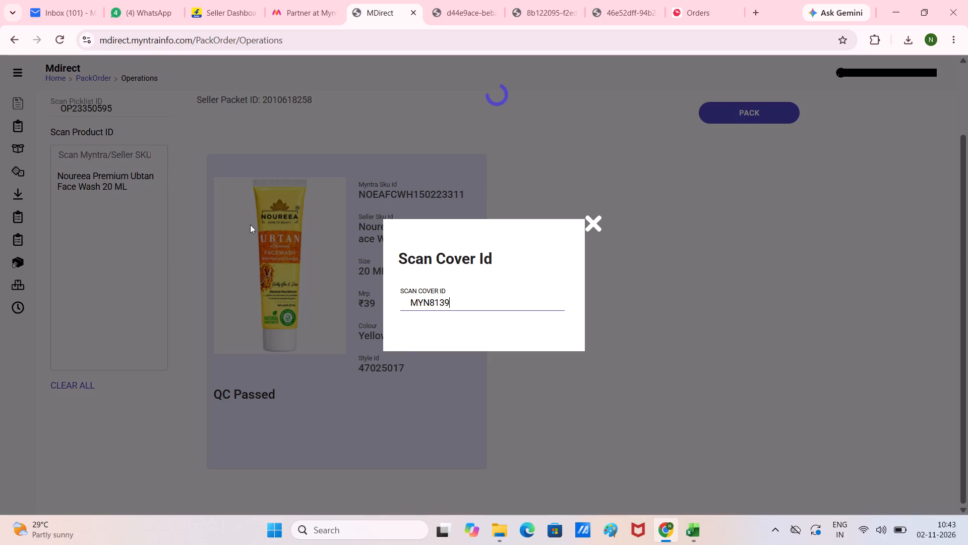
Save the packet's two print outputs as PDFs named MYN8139 and MYN08139 in the MYNTRA folder.
{"action": "left_click", "coordinate": [165, 233]}
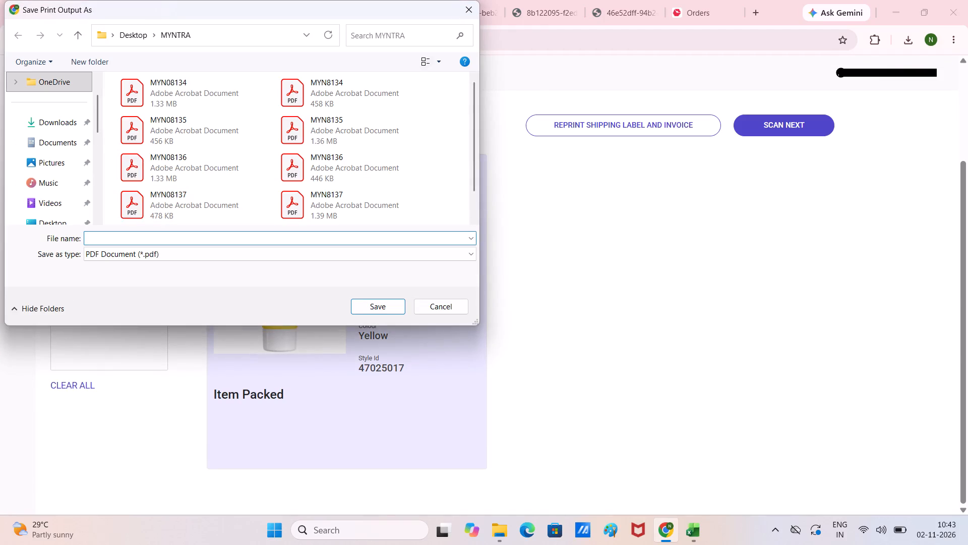
{"action": "key", "text": "ctrl+v"}
{"action": "key", "text": "Return"}
{"action": "left_click", "coordinate": [163, 233]}
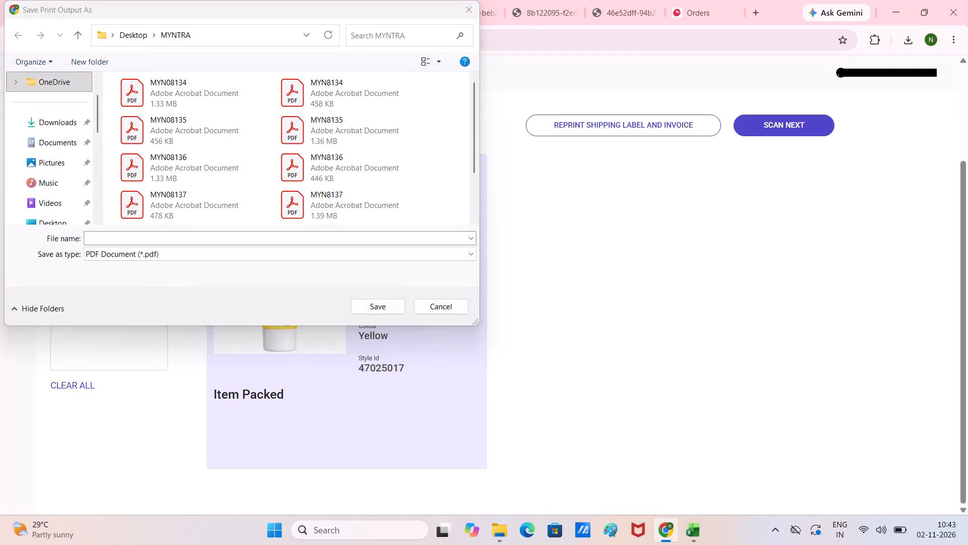
{"action": "key", "text": "ctrl+v"}
{"action": "key", "text": "Left"}
{"action": "key", "text": "Left"}
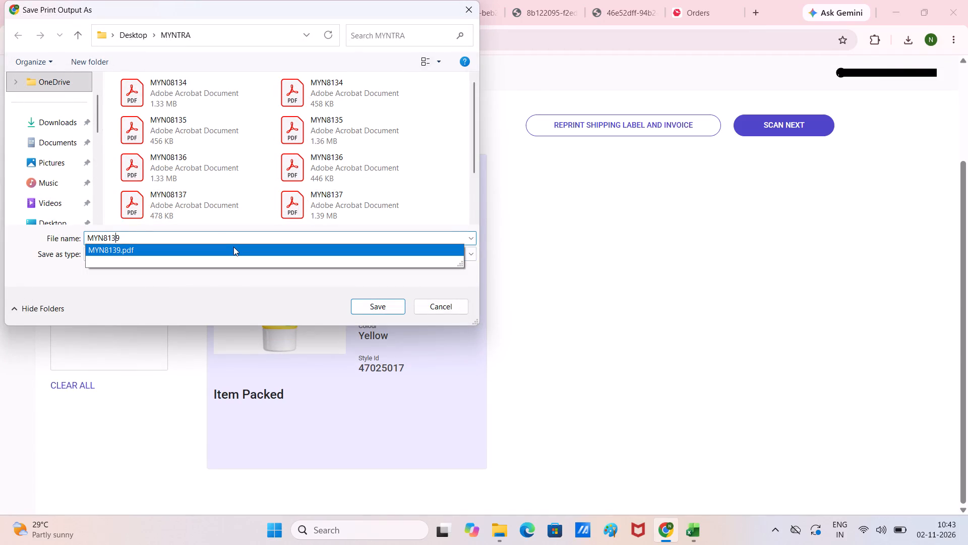
{"action": "key", "text": "Left"}
{"action": "key", "text": "Left"}
{"action": "key", "text": "0"}
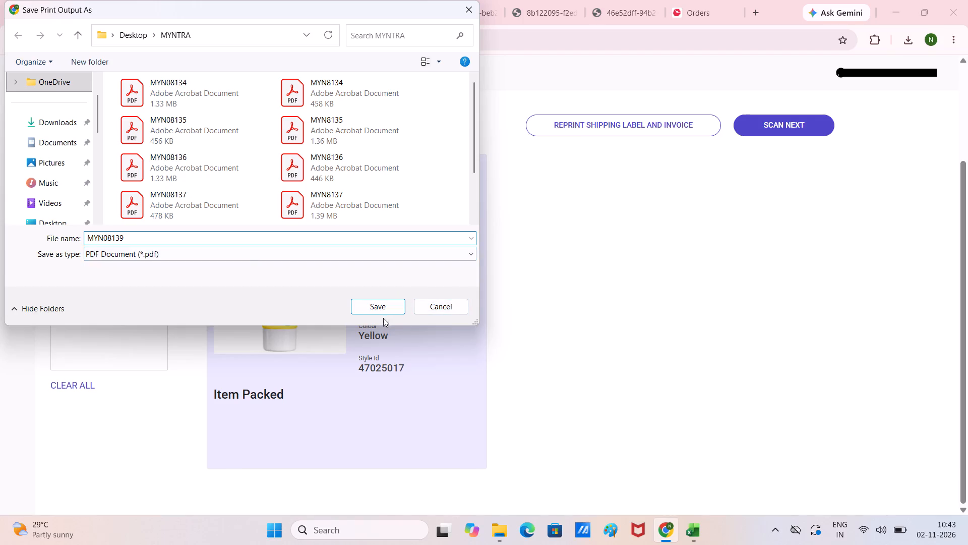
{"action": "left_click", "coordinate": [389, 314]}
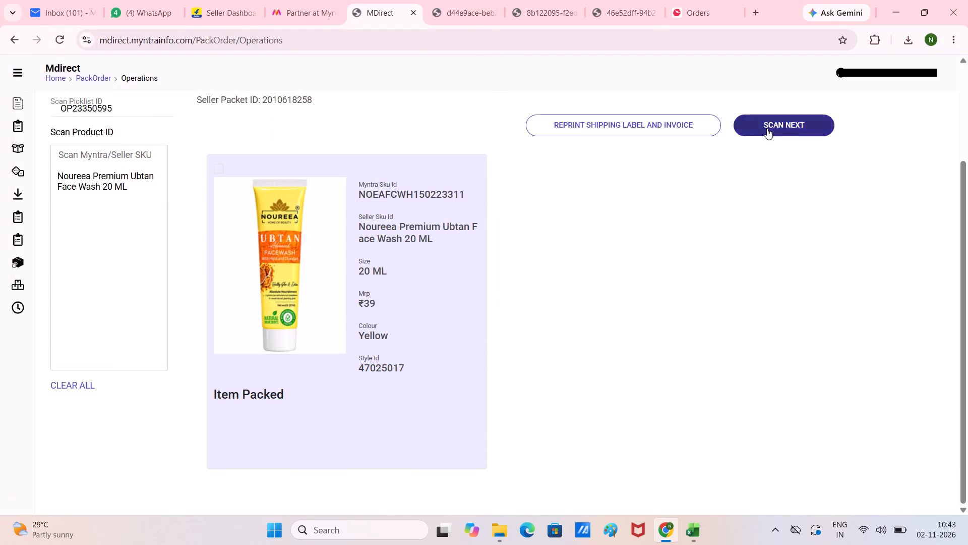
Start the next scan and enter SKU code NOEAFCWH150223311, copied again from the picklist, as the product.
{"action": "left_click", "coordinate": [767, 128]}
{"action": "left_click", "coordinate": [470, 0]}
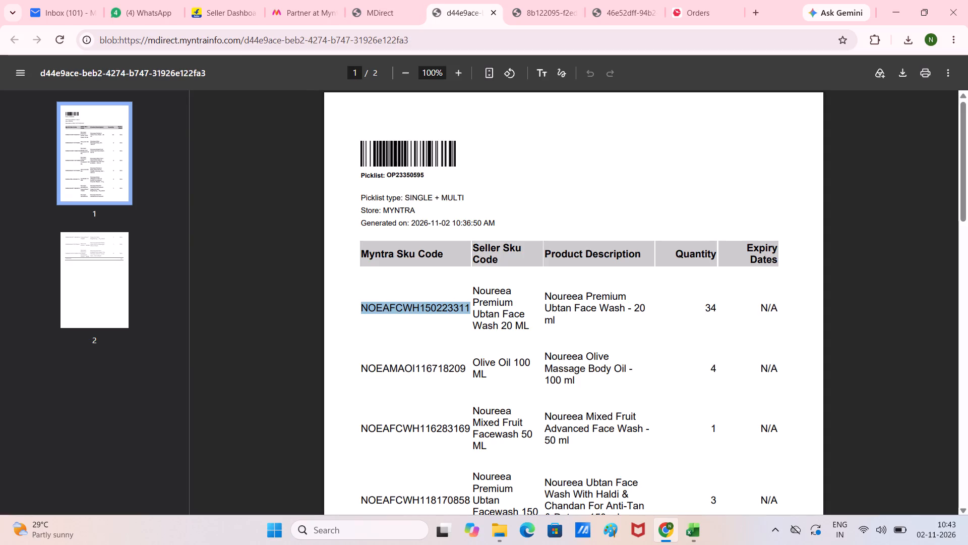
{"action": "key", "text": "ctrl+c"}
{"action": "left_click", "coordinate": [369, 17]}
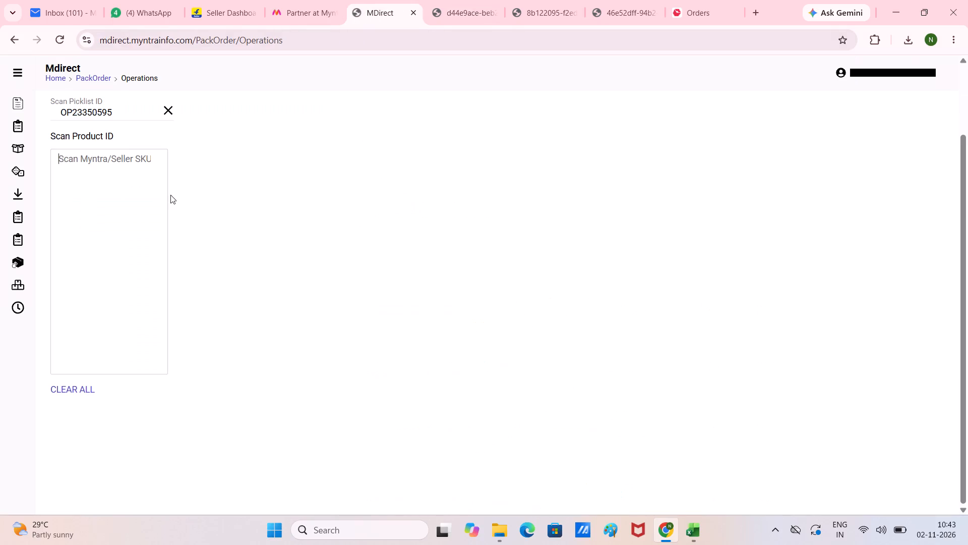
{"action": "key", "text": "ctrl+v"}
{"action": "key", "text": "Return"}
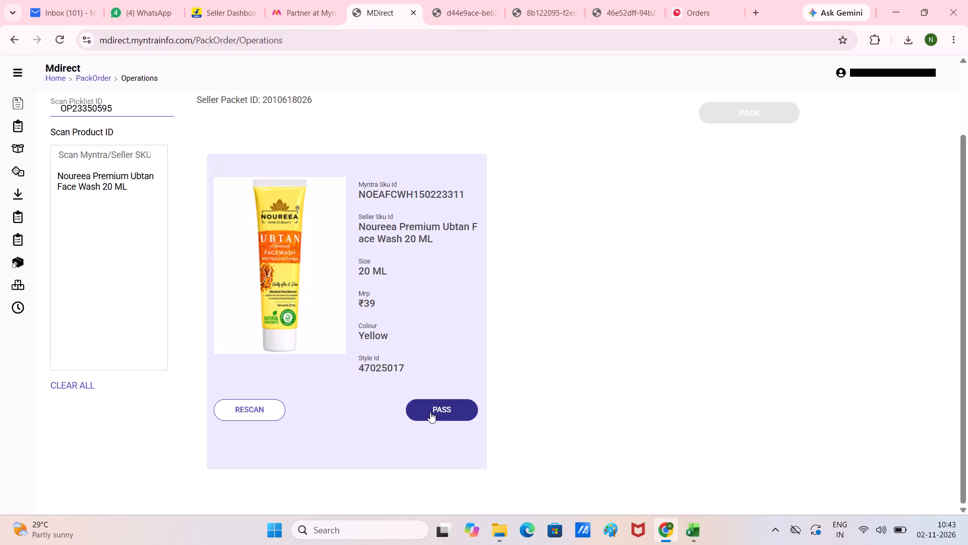
Pass the seventh Ubtan face wash item and pack it with cover ID MYN8140 copied from cell I7 of the worksheet.
{"action": "left_click", "coordinate": [430, 412]}
{"action": "left_click", "coordinate": [732, 114]}
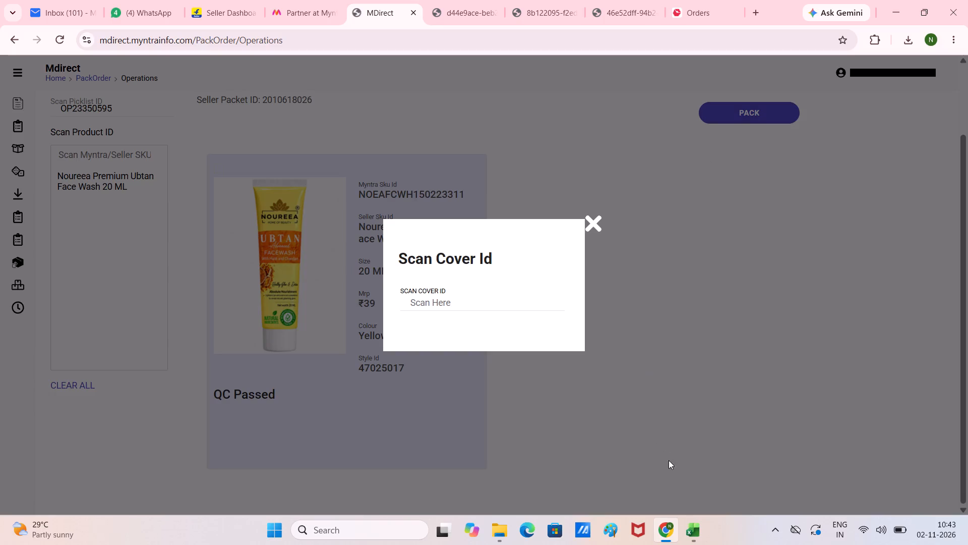
{"action": "left_click", "coordinate": [704, 532]}
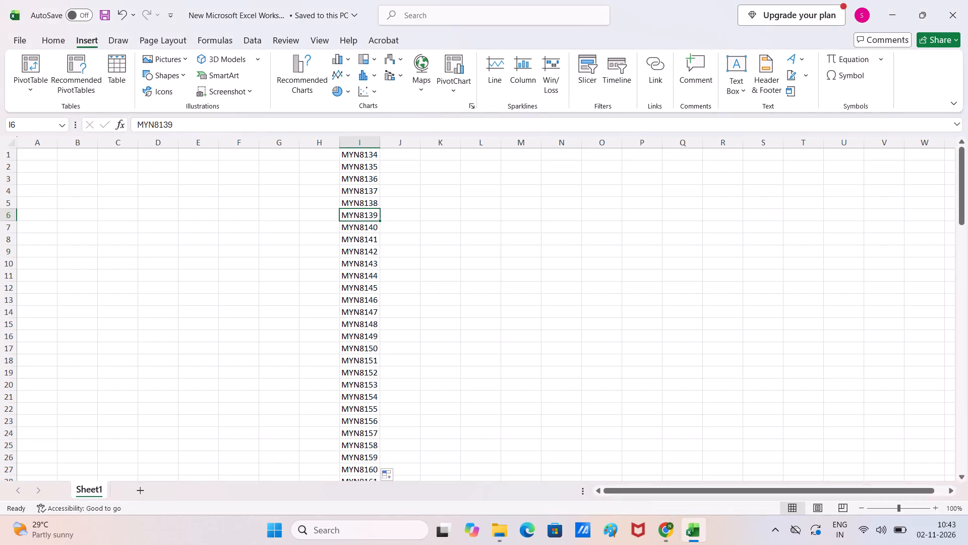
{"action": "left_click", "coordinate": [350, 226]}
{"action": "key", "text": "ctrl+c"}
{"action": "key", "text": "alt+Tab"}
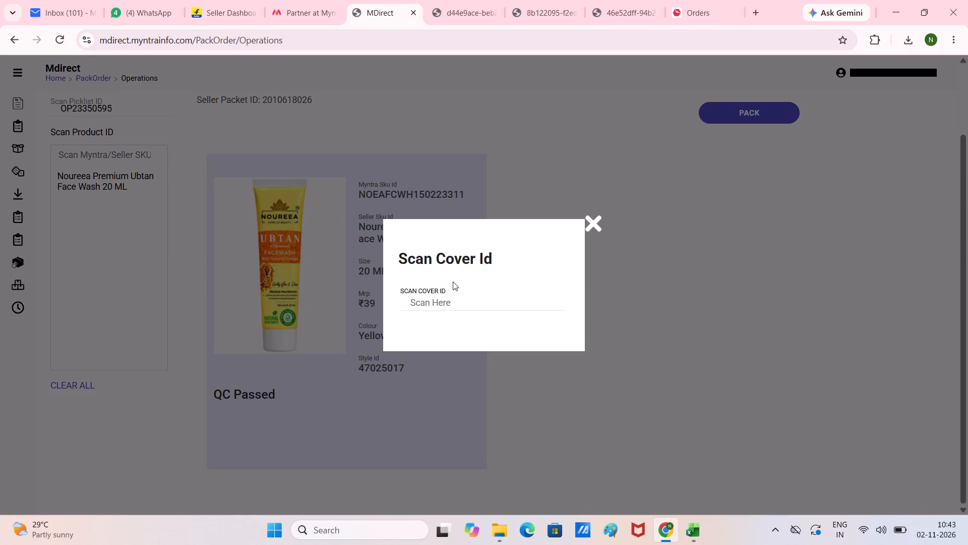
{"action": "left_click", "coordinate": [445, 303]}
{"action": "key", "text": "ctrl+v"}
{"action": "key", "text": "Return"}
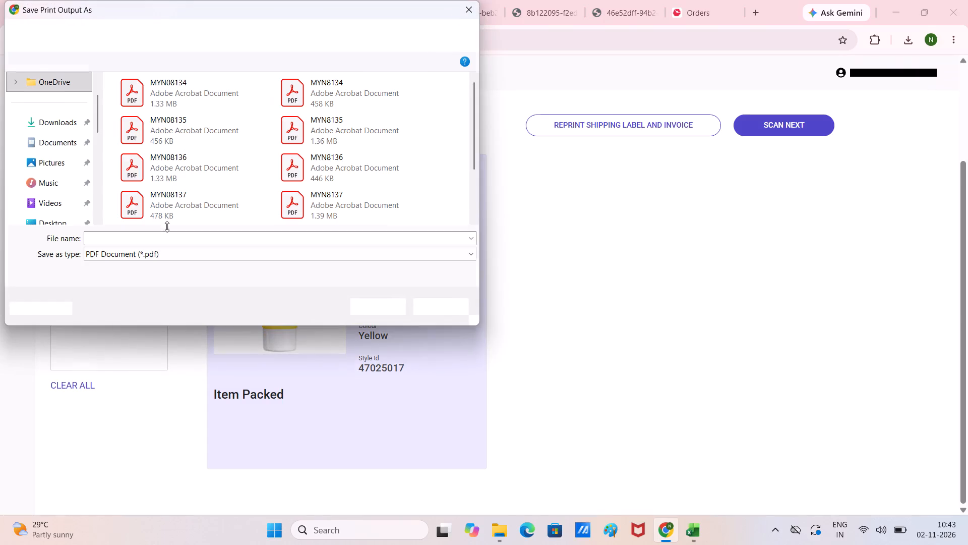
Save the packet's two print outputs as PDFs named MYN8140 and MYN08140 in the MYNTRA folder.
{"action": "left_click", "coordinate": [160, 234]}
{"action": "key", "text": "ctrl+v"}
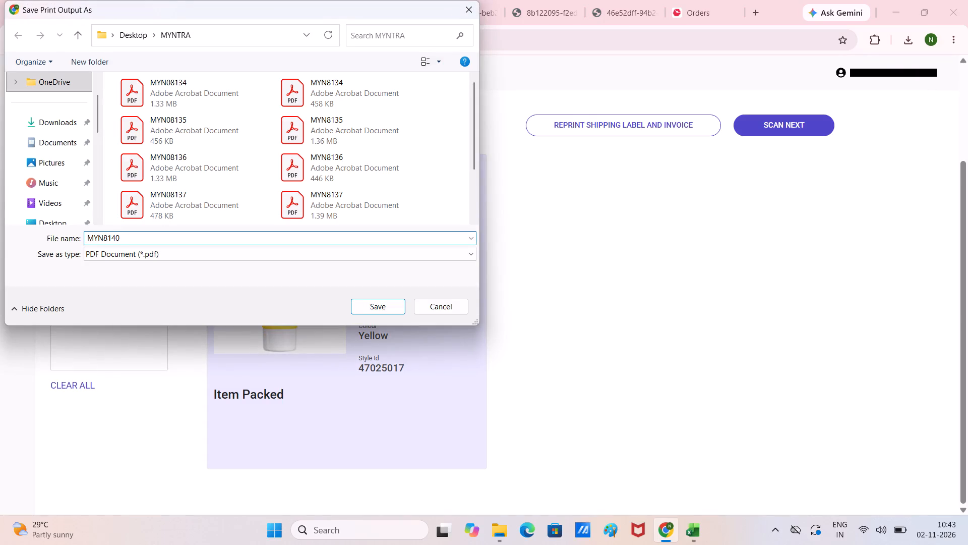
{"action": "key", "text": "Return"}
{"action": "left_click", "coordinate": [160, 234]}
{"action": "key", "text": "ctrl+v"}
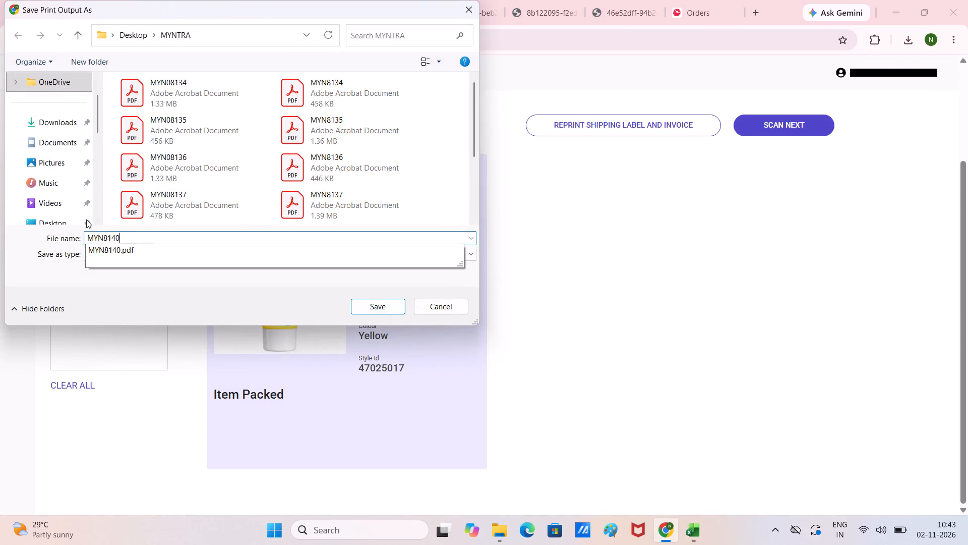
{"action": "left_click", "coordinate": [104, 240]}
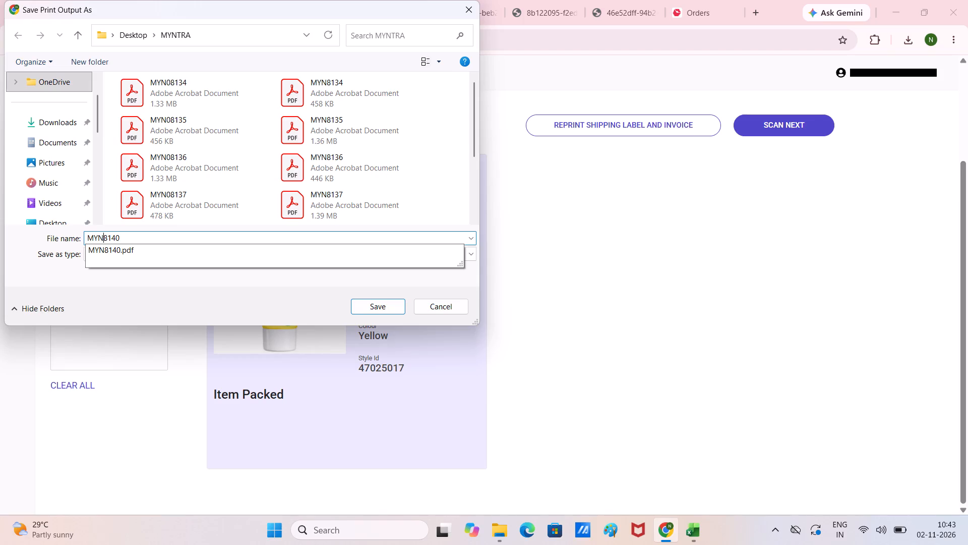
{"action": "key", "text": "0"}
{"action": "left_click", "coordinate": [396, 306]}
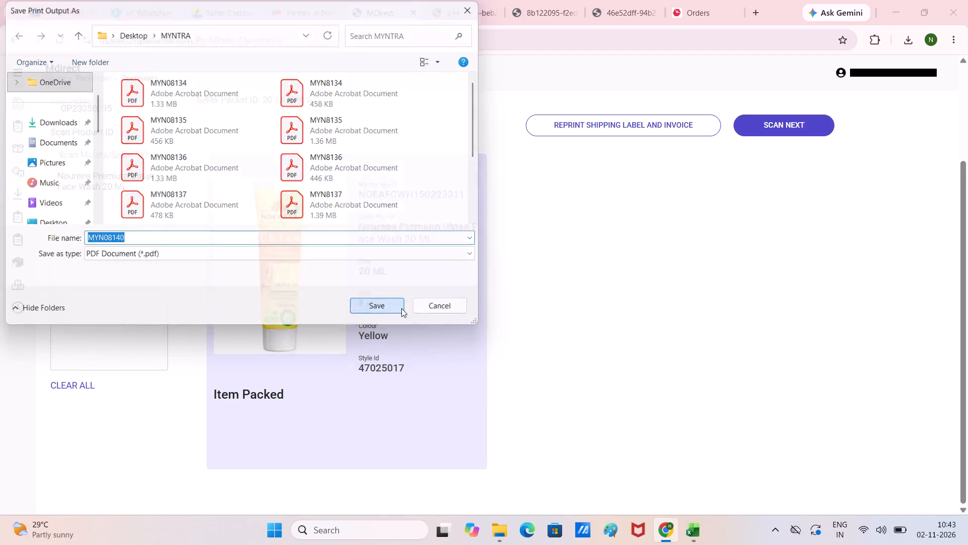
Start the next scan and enter SKU code NOEAFCWH150223311, copied again from the picklist, as the product.
{"action": "left_click", "coordinate": [798, 119]}
{"action": "left_click", "coordinate": [464, 5]}
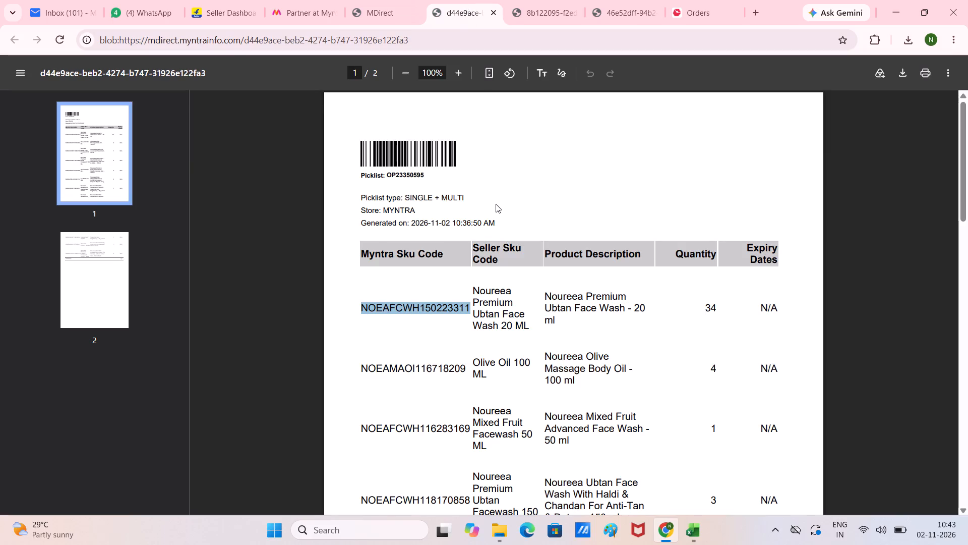
{"action": "key", "text": "ctrl+c"}
{"action": "left_click_drag", "start_coordinate": [380, 13], "coordinate": [380, 18]}
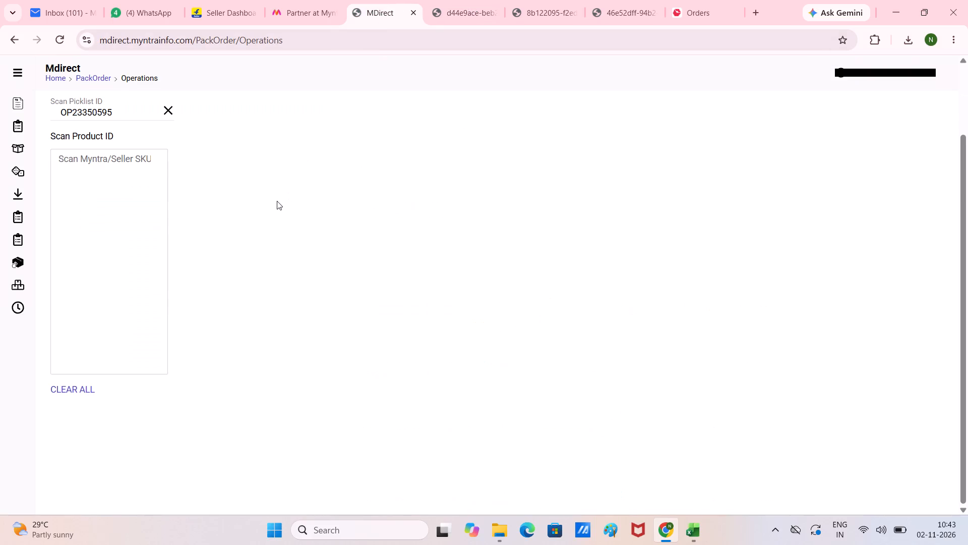
{"action": "key", "text": "ctrl+v"}
{"action": "key", "text": "Return"}
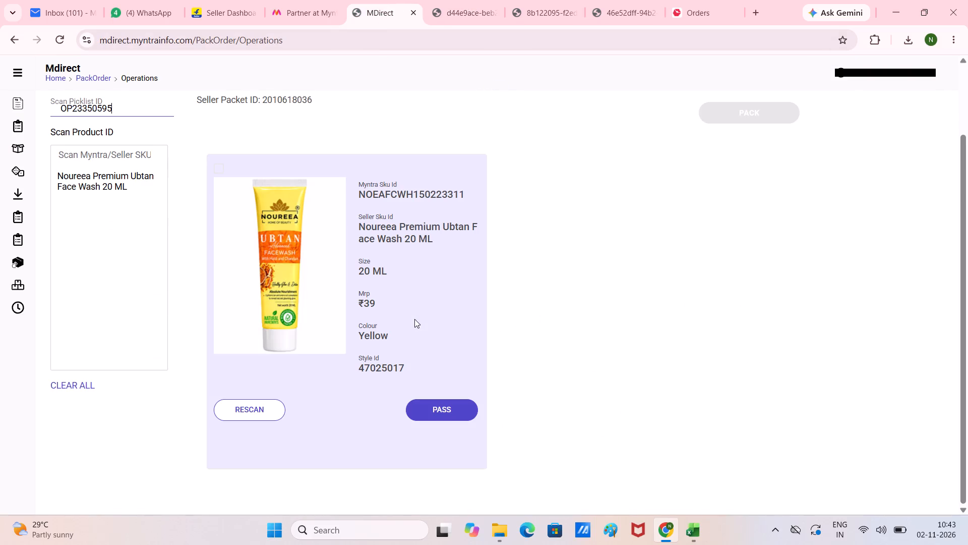
Pass the eighth Ubtan face wash item and pack it with cover ID MYN8141 copied from cell I8 of the worksheet.
{"action": "left_click", "coordinate": [423, 405]}
{"action": "left_click_drag", "start_coordinate": [756, 116], "coordinate": [737, 139]}
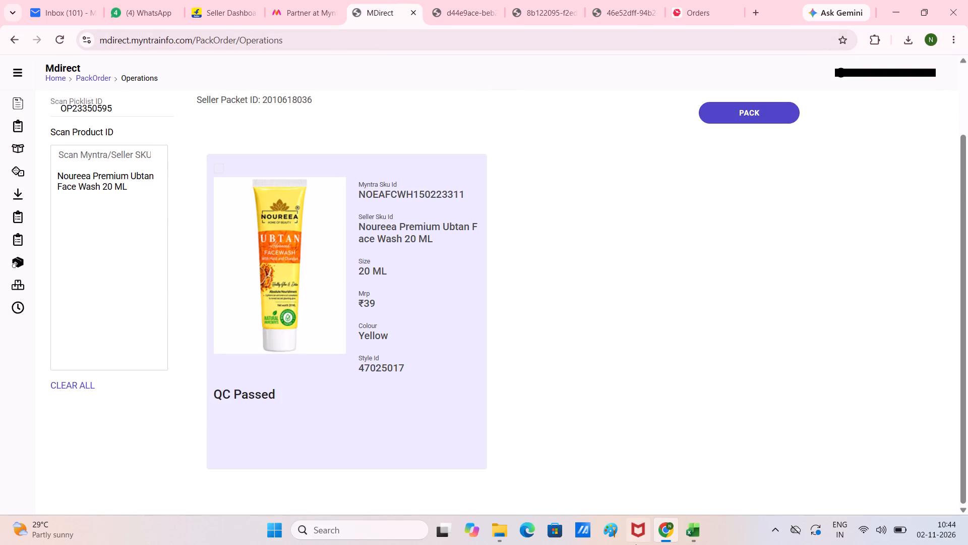
{"action": "left_click", "coordinate": [767, 113]}
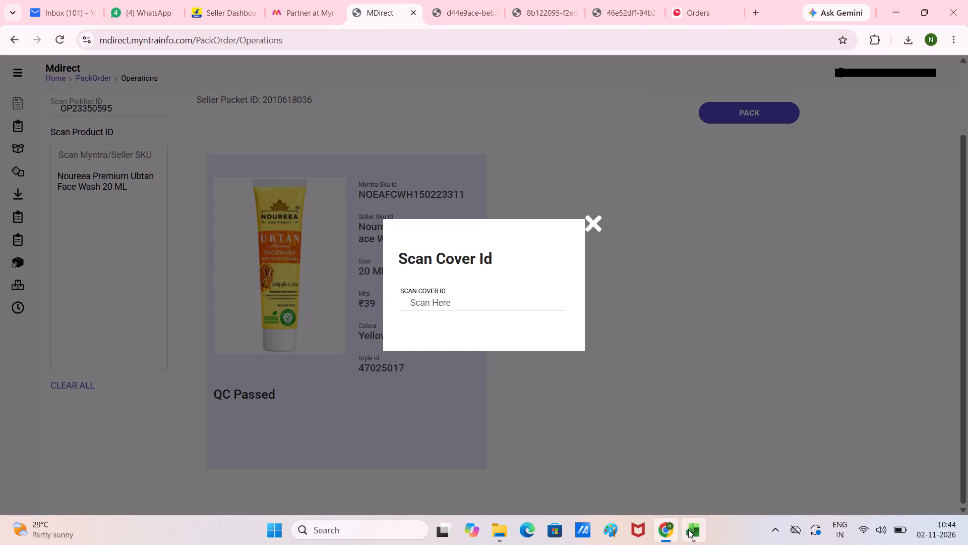
{"action": "left_click", "coordinate": [688, 529]}
{"action": "left_click", "coordinate": [365, 232]}
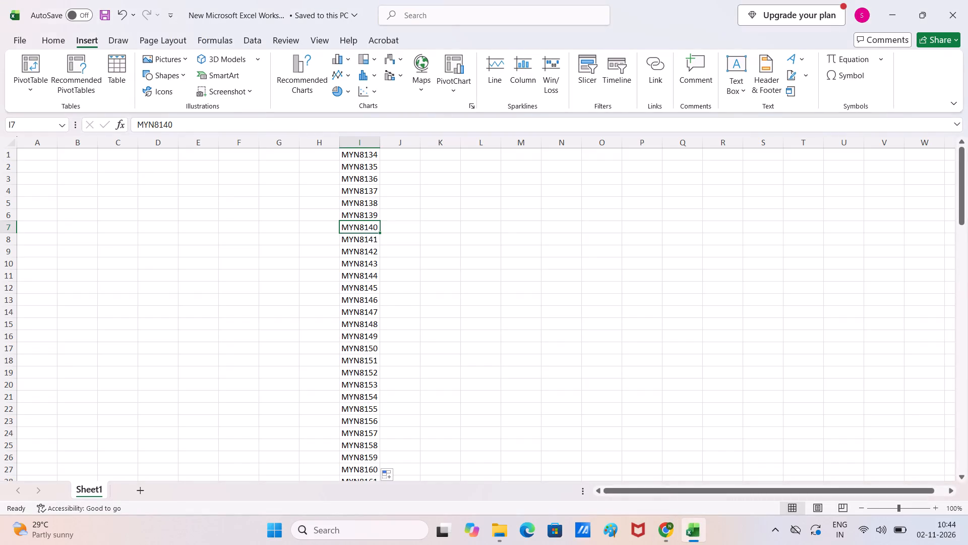
{"action": "left_click", "coordinate": [349, 236]}
{"action": "key", "text": "ctrl+c"}
{"action": "key", "text": "alt+Tab"}
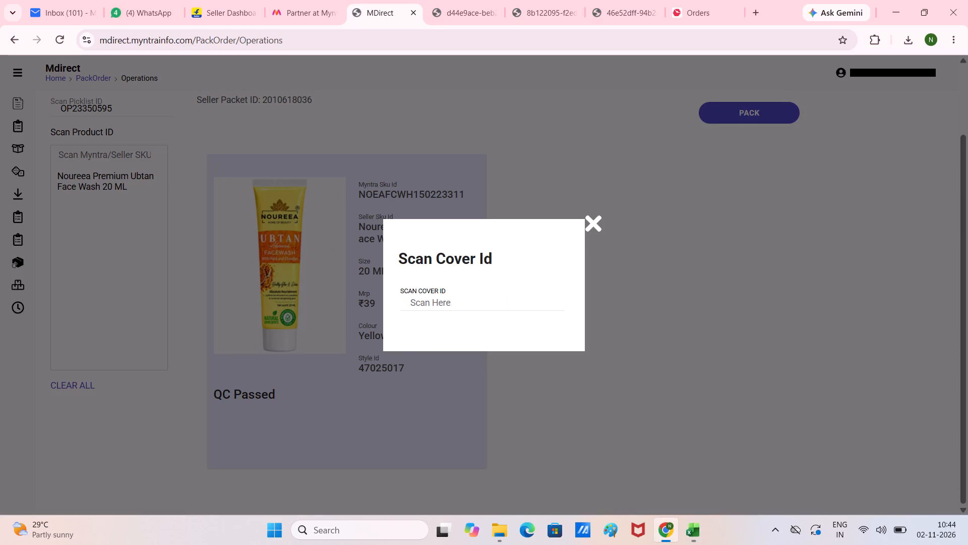
{"action": "left_click", "coordinate": [414, 299]}
{"action": "key", "text": "ctrl+v"}
{"action": "key", "text": "Return"}
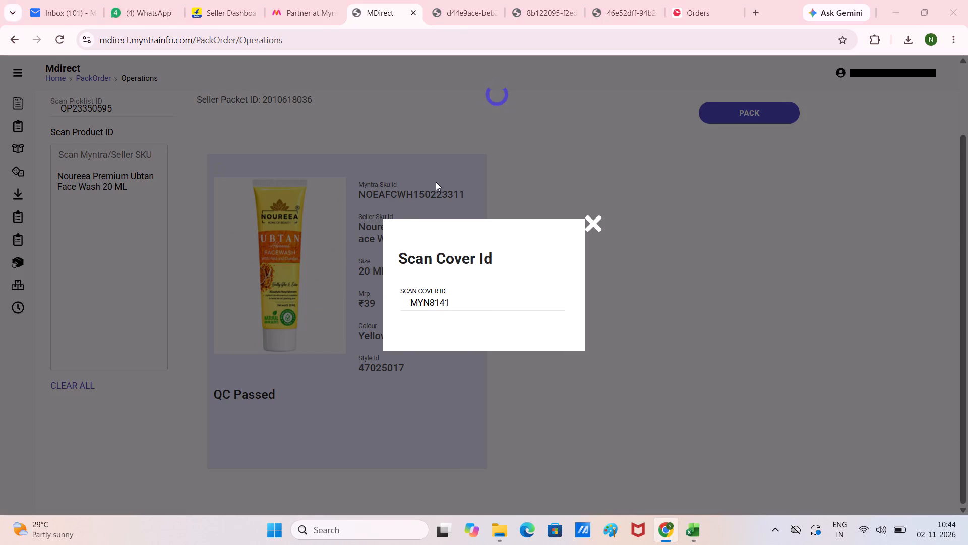
Save the packet's two print outputs as PDFs named MYN8141 and MYN08141 in the MYNTRA folder.
{"action": "key", "text": "ctrl+v"}
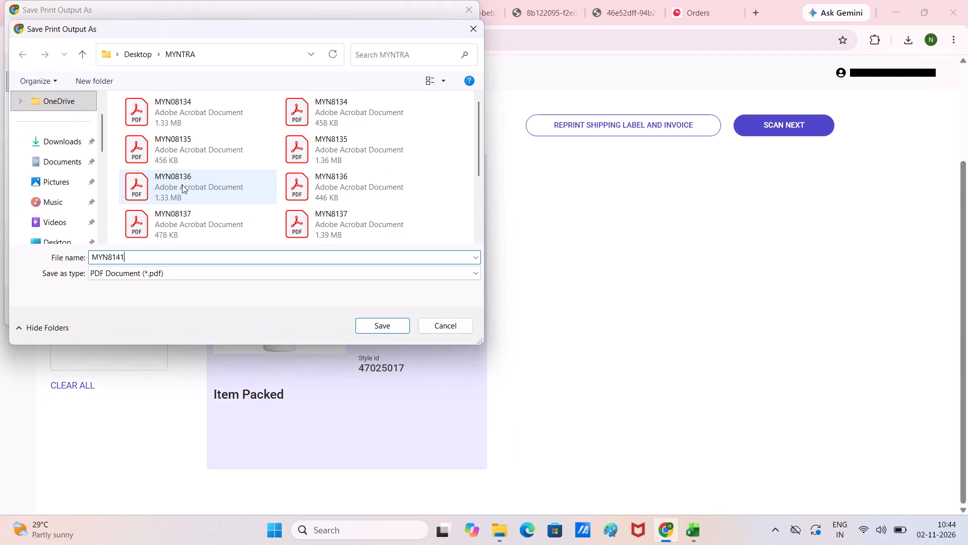
{"action": "key", "text": "Return"}
{"action": "key", "text": "ctrl+v"}
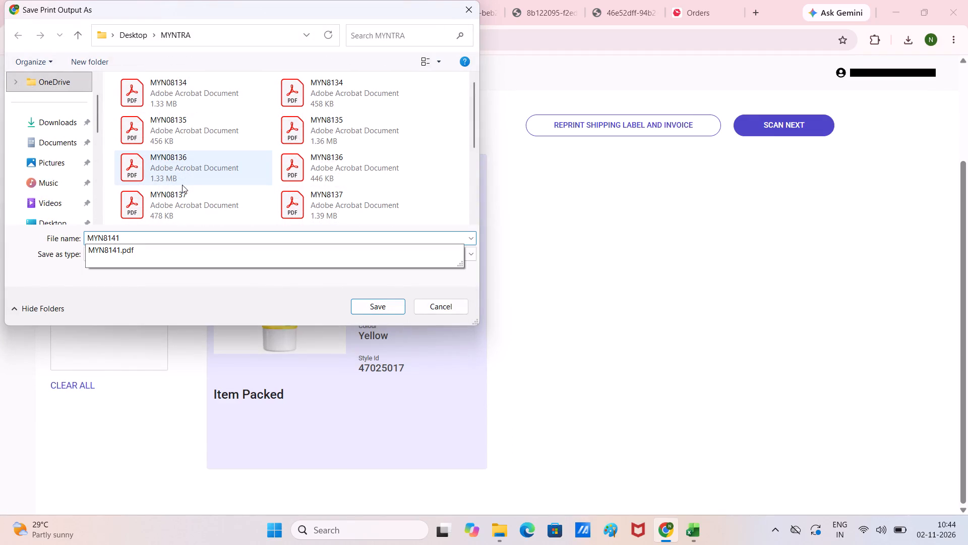
{"action": "key", "text": "Left"}
{"action": "key", "text": "Left"}
{"action": "key", "text": "Left"}
{"action": "key", "text": "Left"}
{"action": "key", "text": "0"}
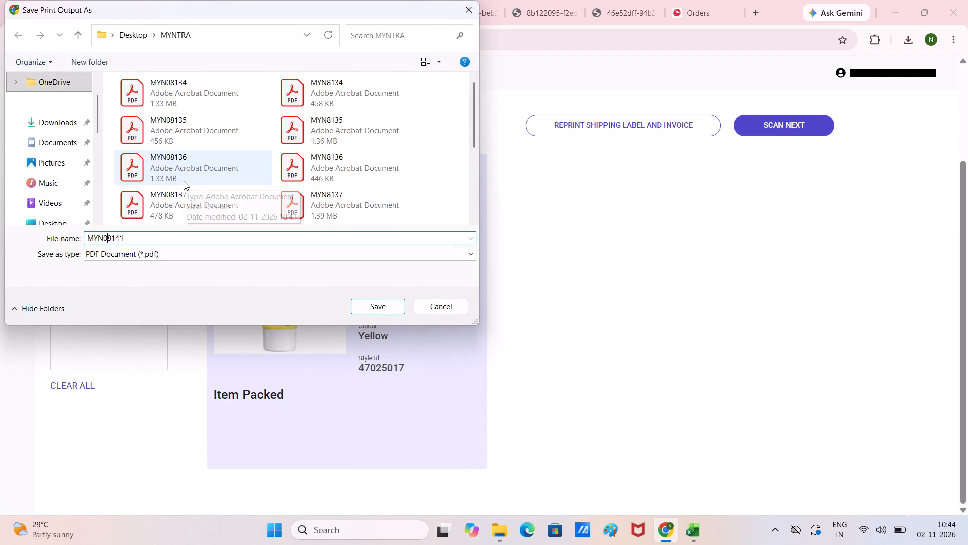
{"action": "key", "text": "Return"}
Start the next scan and enter SKU code NOEAFCWH150223311, copied again from the picklist, as the product.
{"action": "left_click", "coordinate": [776, 119]}
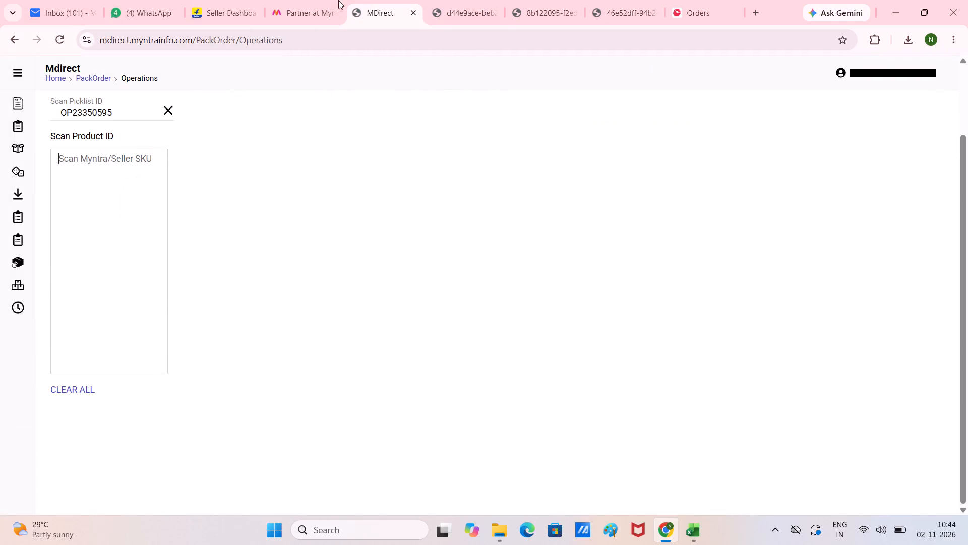
{"action": "left_click", "coordinate": [462, 8]}
{"action": "key", "text": "ctrl+c"}
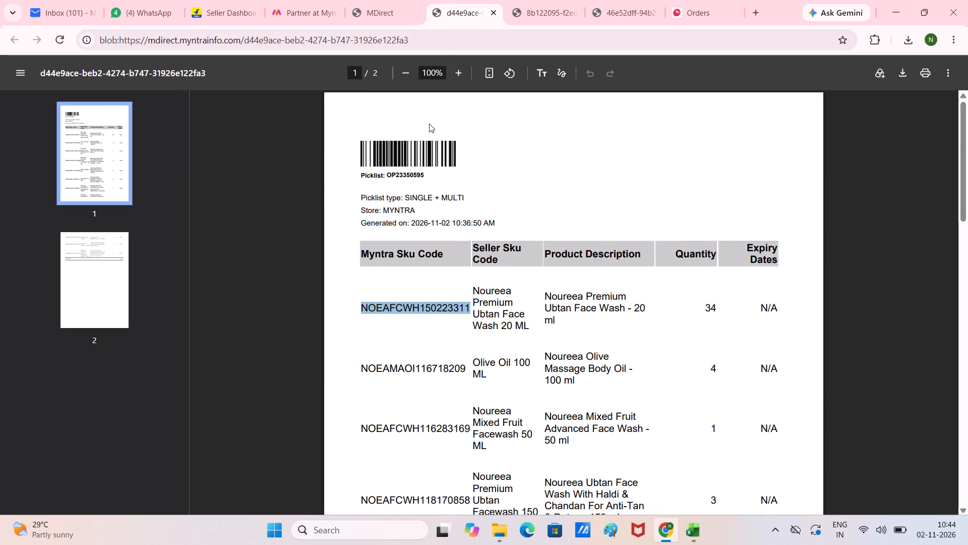
{"action": "left_click", "coordinate": [385, 0]}
{"action": "key", "text": "ctrl+v"}
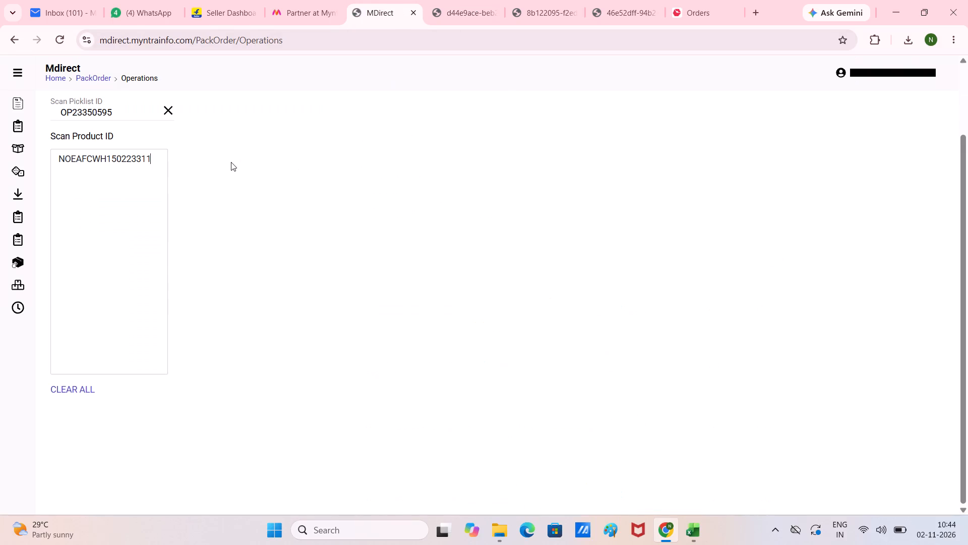
{"action": "key", "text": "Return"}
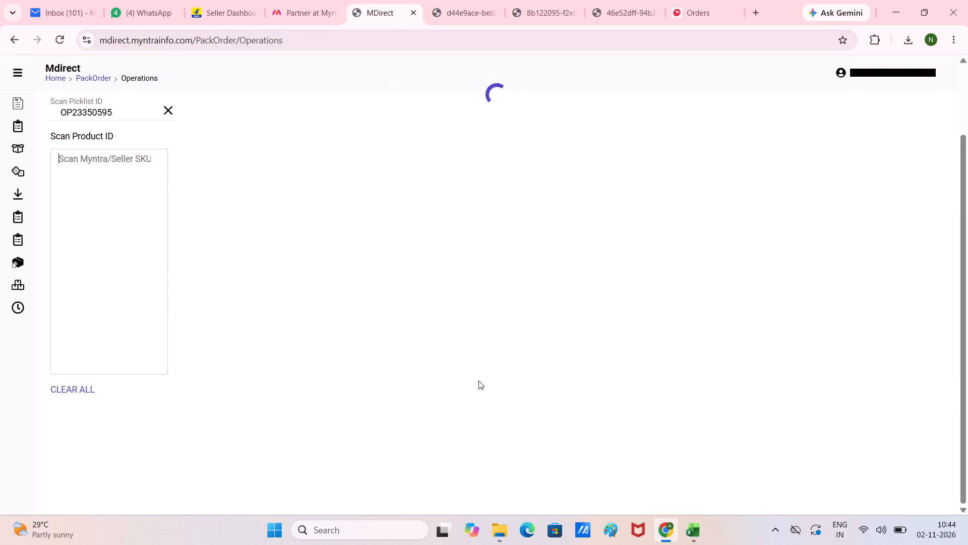
Pass the ninth Ubtan face wash item and pack it with cover ID MYN8142 copied from cell I9 of the worksheet.
{"action": "left_click", "coordinate": [458, 407]}
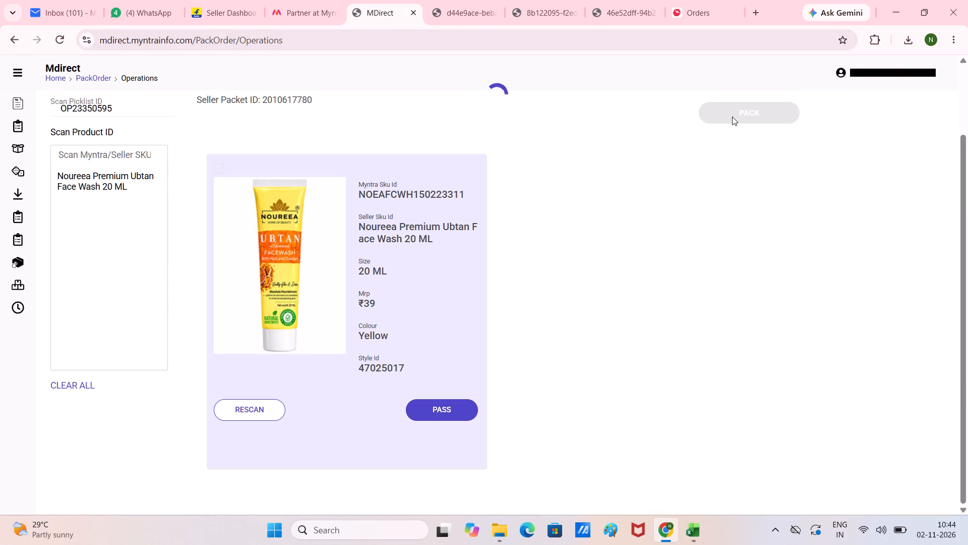
{"action": "left_click", "coordinate": [732, 112]}
{"action": "left_click", "coordinate": [690, 536]}
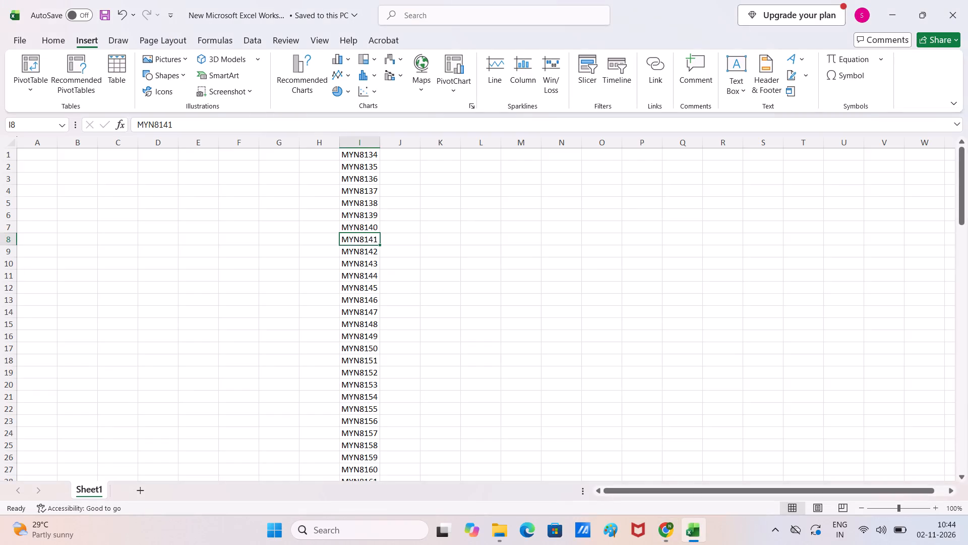
{"action": "left_click", "coordinate": [368, 251]}
{"action": "key", "text": "ctrl+c"}
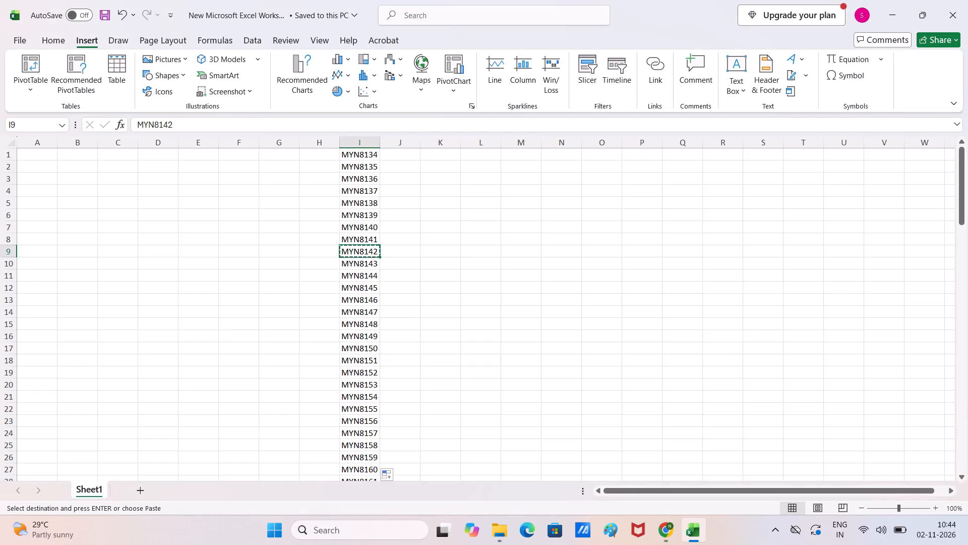
{"action": "key", "text": "alt+Tab"}
{"action": "left_click", "coordinate": [500, 303]}
{"action": "key", "text": "ctrl+v"}
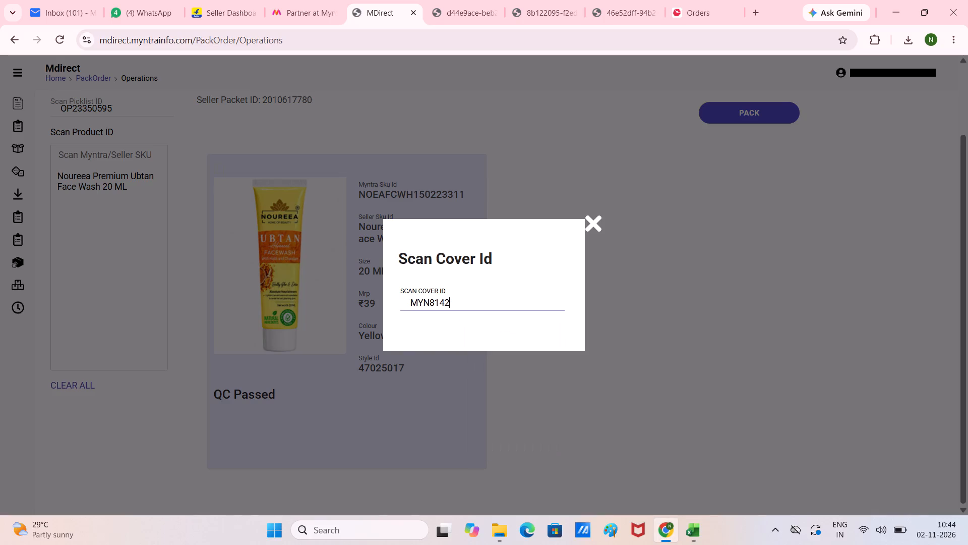
{"action": "key", "text": "Return"}
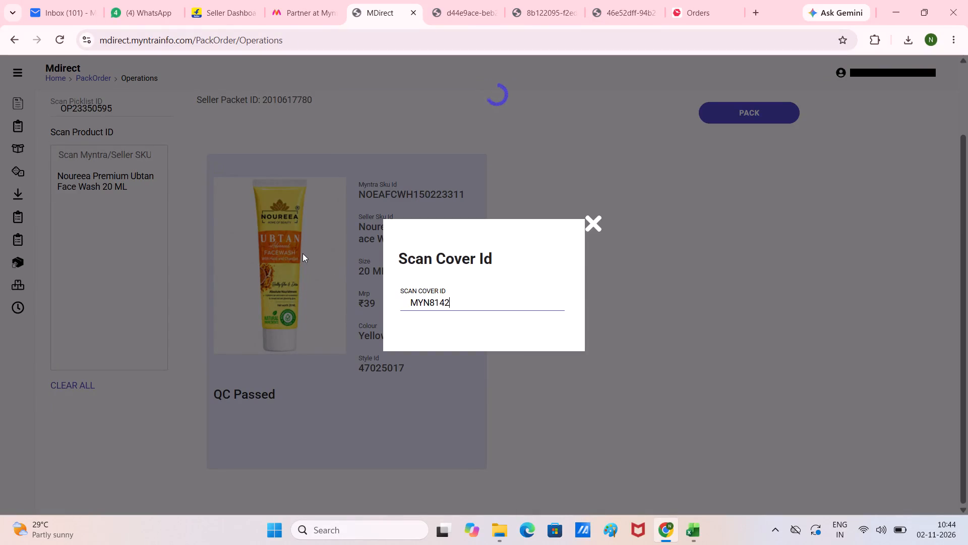
Save the packet's two print outputs as PDFs named MYN8142 and MYN08142 in the MYNTRA folder.
{"action": "left_click", "coordinate": [152, 233]}
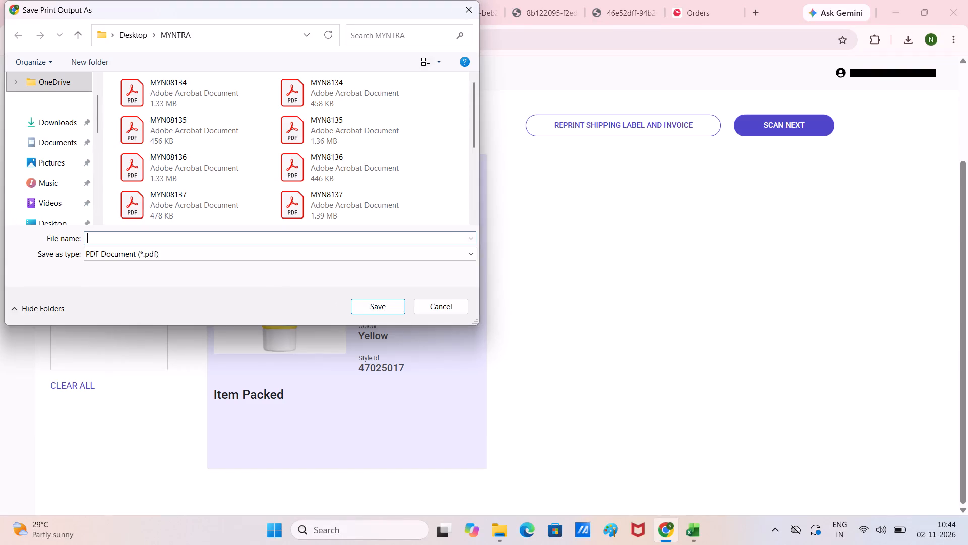
{"action": "key", "text": "ctrl+v"}
{"action": "key", "text": "Return"}
{"action": "left_click", "coordinate": [152, 230]}
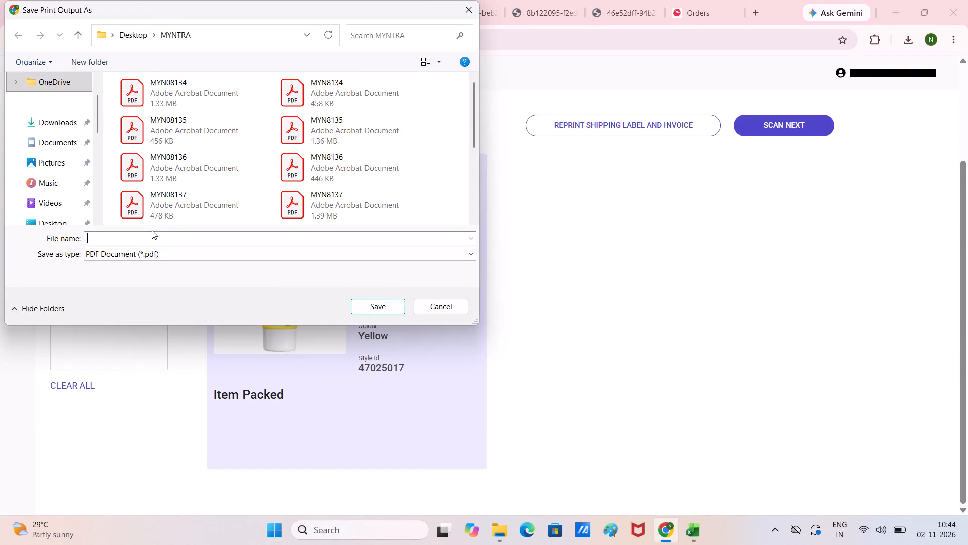
{"action": "key", "text": "ctrl+v"}
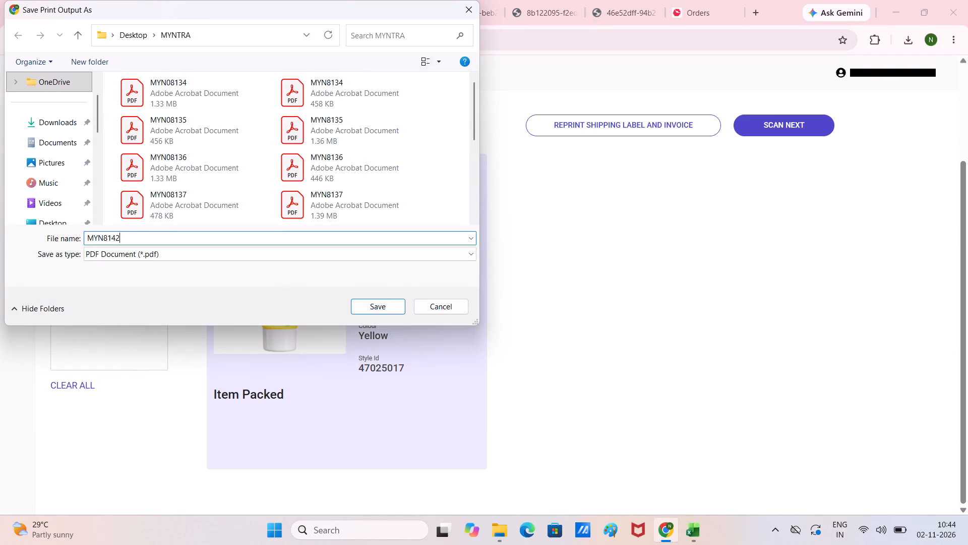
{"action": "key", "text": "Left"}
{"action": "key", "text": "Left"}
{"action": "key", "text": "Left"}
{"action": "key", "text": "Left"}
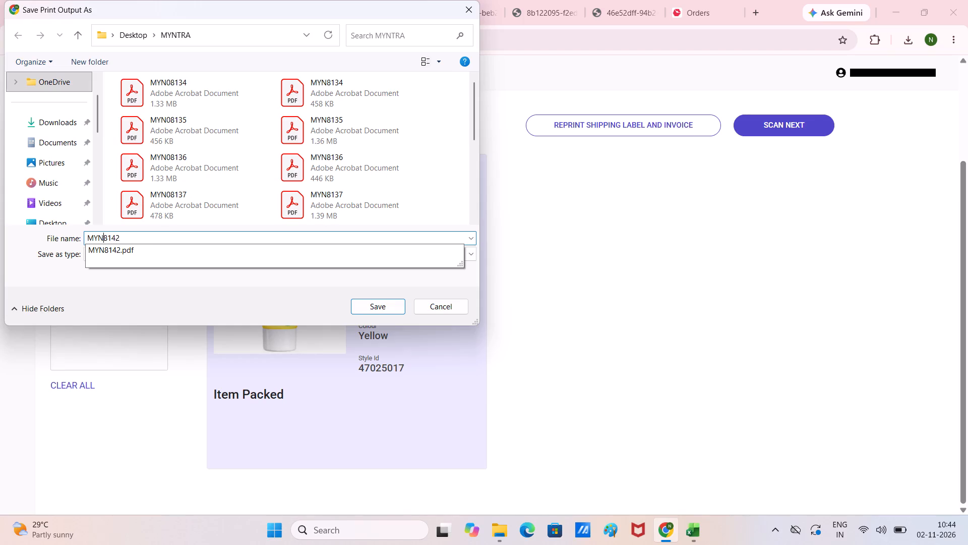
{"action": "key", "text": "0"}
{"action": "left_click", "coordinate": [372, 305]}
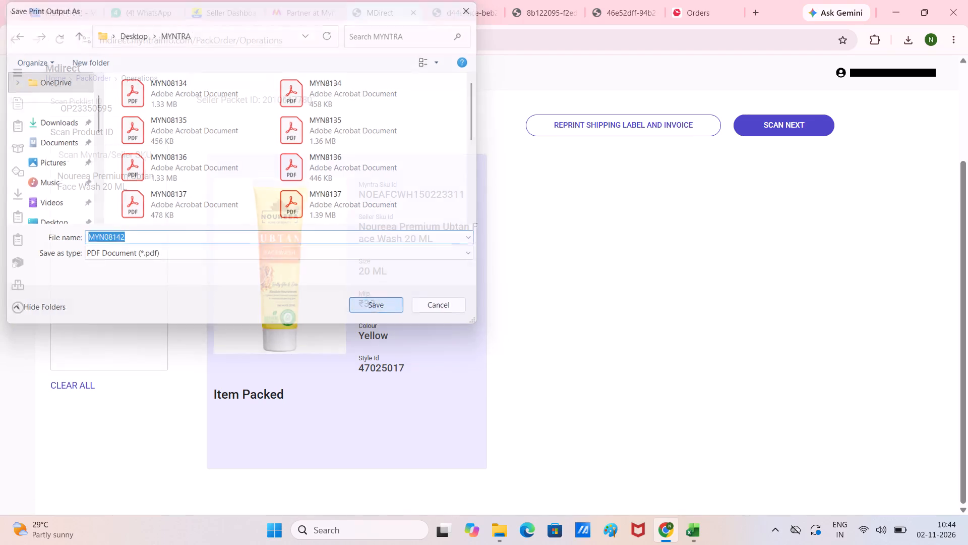
Start the next scan and enter SKU code NOEAFCWH150223311, copied again from the picklist, as the product.
{"action": "left_click", "coordinate": [789, 130]}
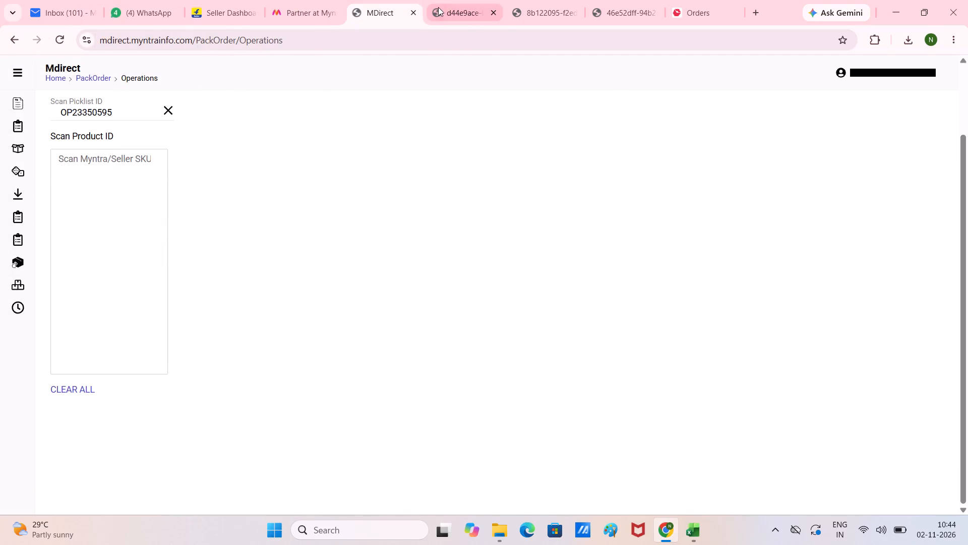
{"action": "left_click", "coordinate": [439, 6]}
{"action": "key", "text": "ctrl+c"}
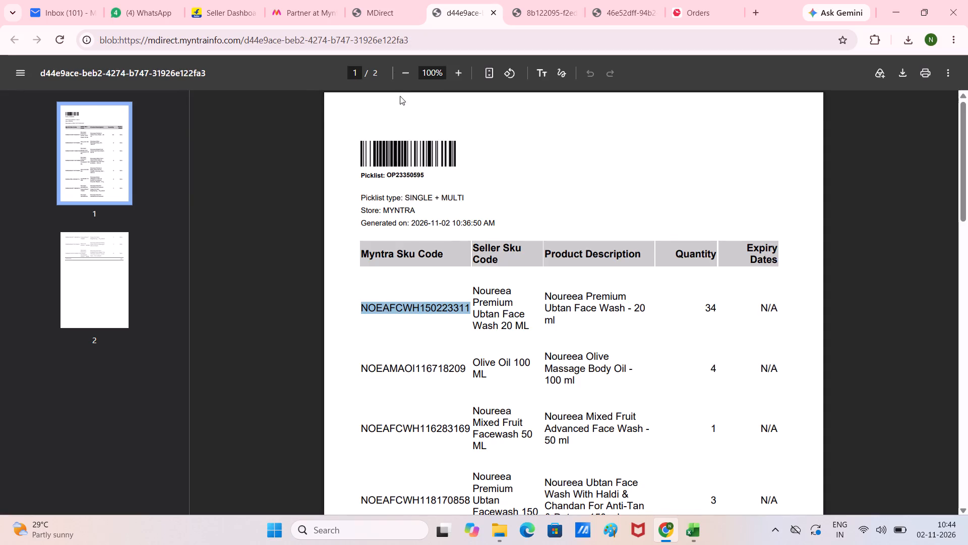
{"action": "left_click", "coordinate": [370, 16]}
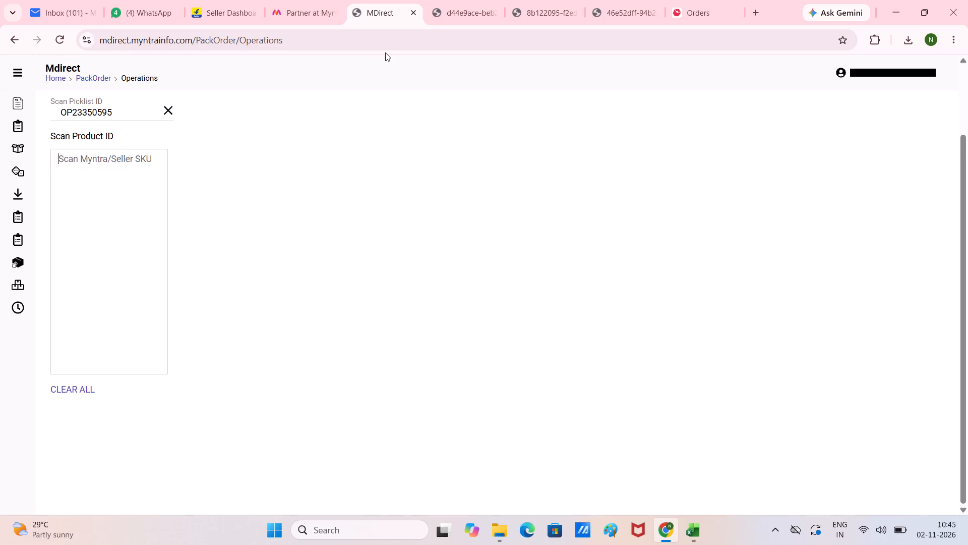
{"action": "left_click", "coordinate": [456, 8]}
{"action": "key", "text": "ctrl+c"}
{"action": "left_click", "coordinate": [364, 3]}
{"action": "key", "text": "ctrl+v"}
{"action": "key", "text": "Return"}
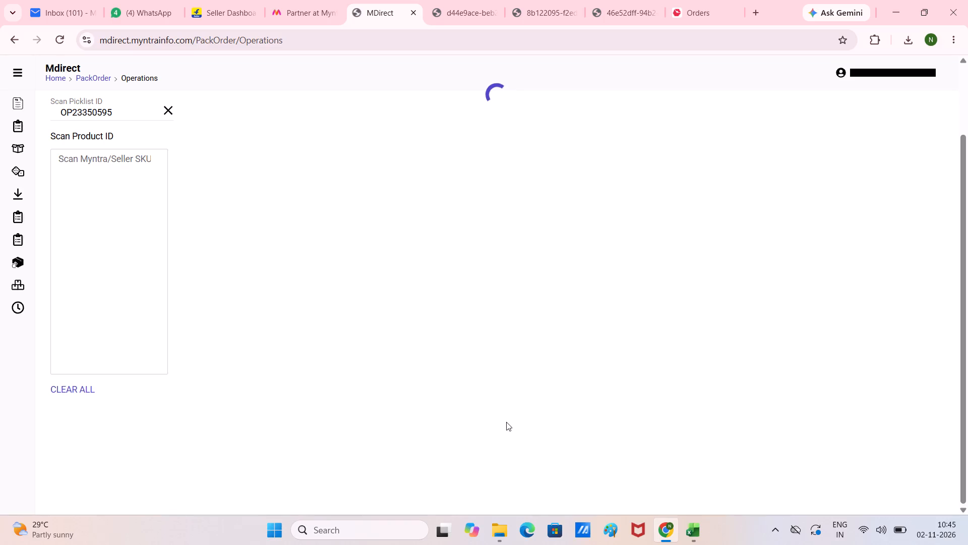
Pass the tenth Ubtan face wash item and pack it with cover ID MYN8143 copied from cell I10 of the worksheet.
{"action": "left_click", "coordinate": [463, 395]}
{"action": "left_click", "coordinate": [448, 405]}
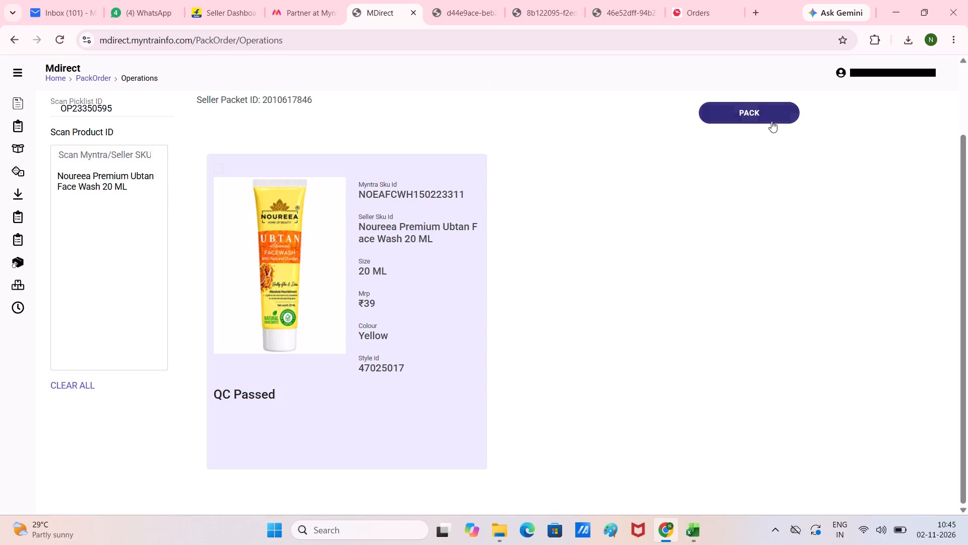
{"action": "left_click", "coordinate": [771, 118]}
{"action": "left_click", "coordinate": [691, 527]}
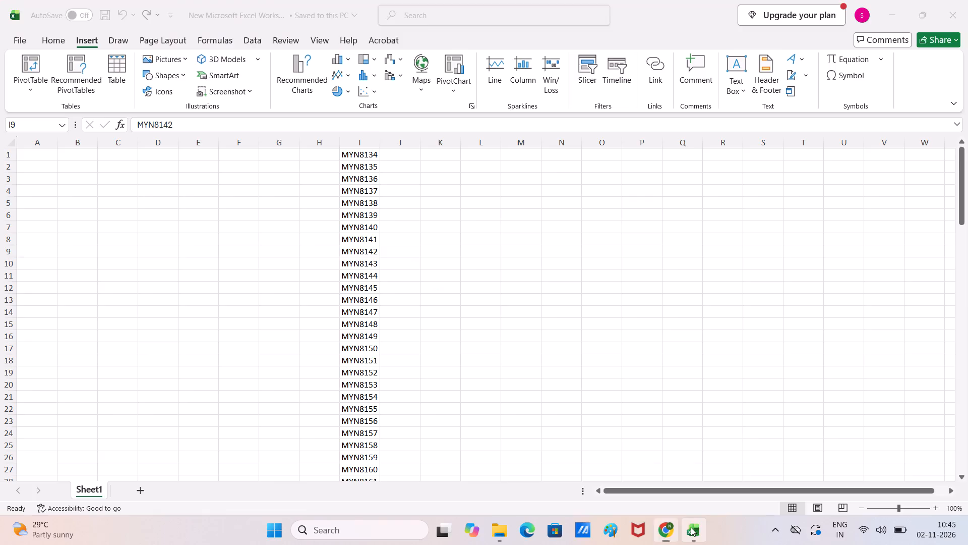
{"action": "left_click", "coordinate": [365, 264]}
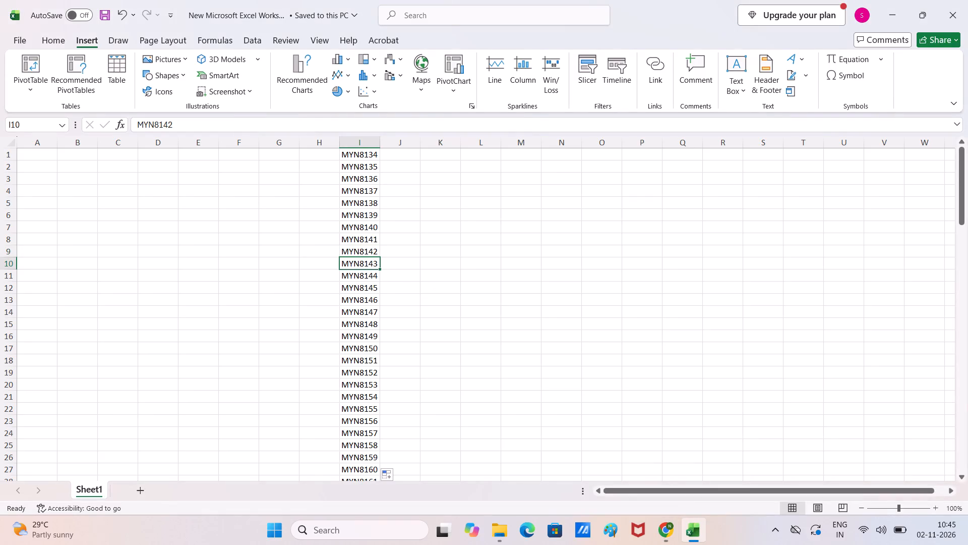
{"action": "key", "text": "ctrl+c"}
{"action": "key", "text": "alt+Tab"}
{"action": "left_click", "coordinate": [463, 305]}
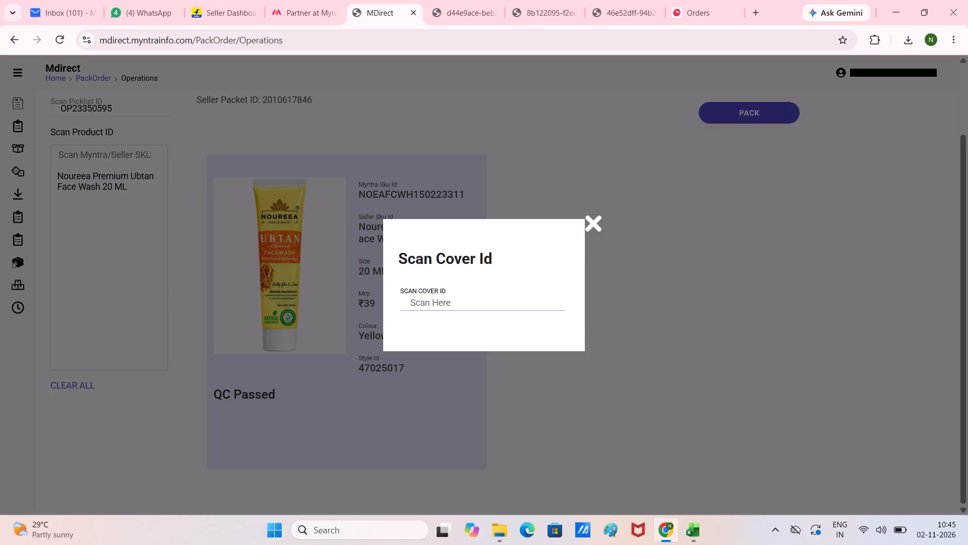
{"action": "key", "text": "ctrl+v"}
{"action": "key", "text": "Return"}
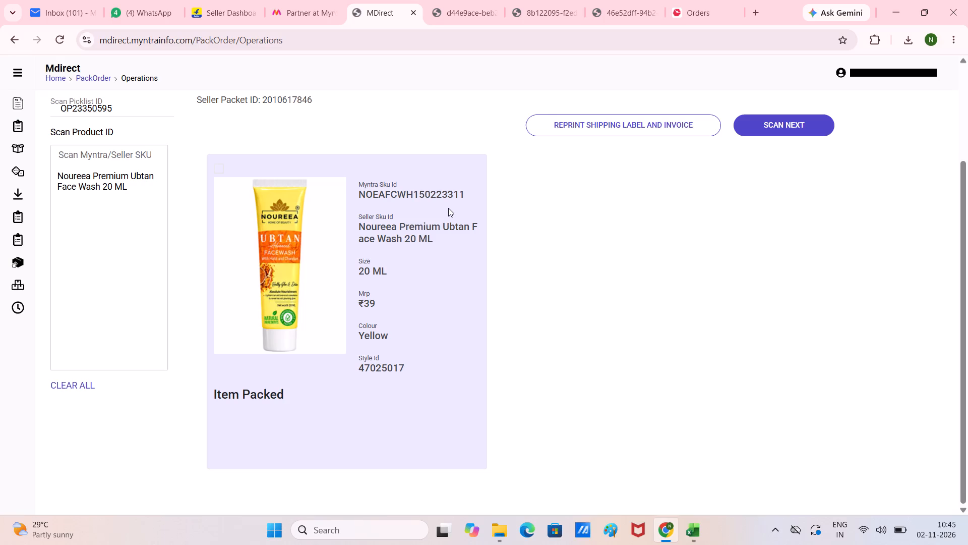
Save the packet's two print outputs as PDFs named MYN8143 and MYN08143 in the MYNTRA folder.
{"action": "left_click", "coordinate": [623, 129]}
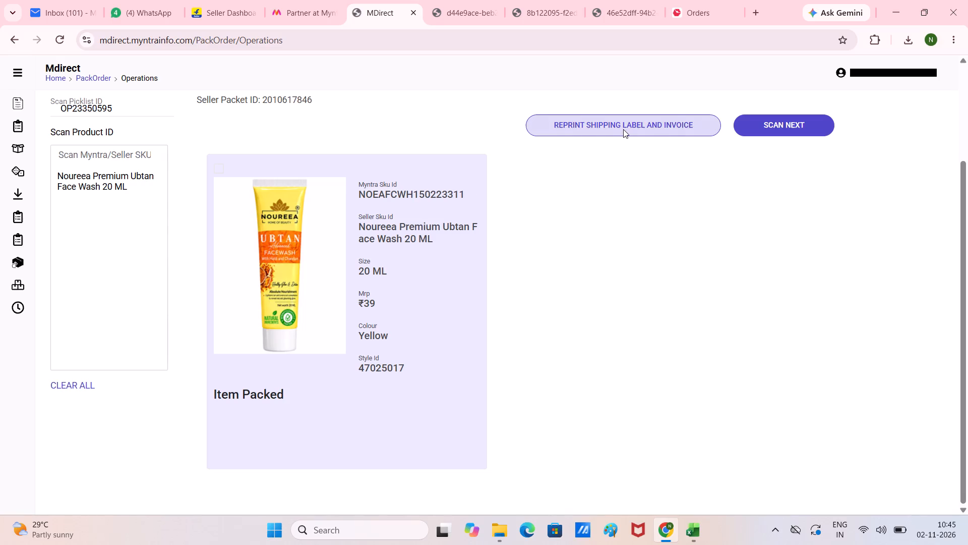
{"action": "left_click", "coordinate": [204, 241]}
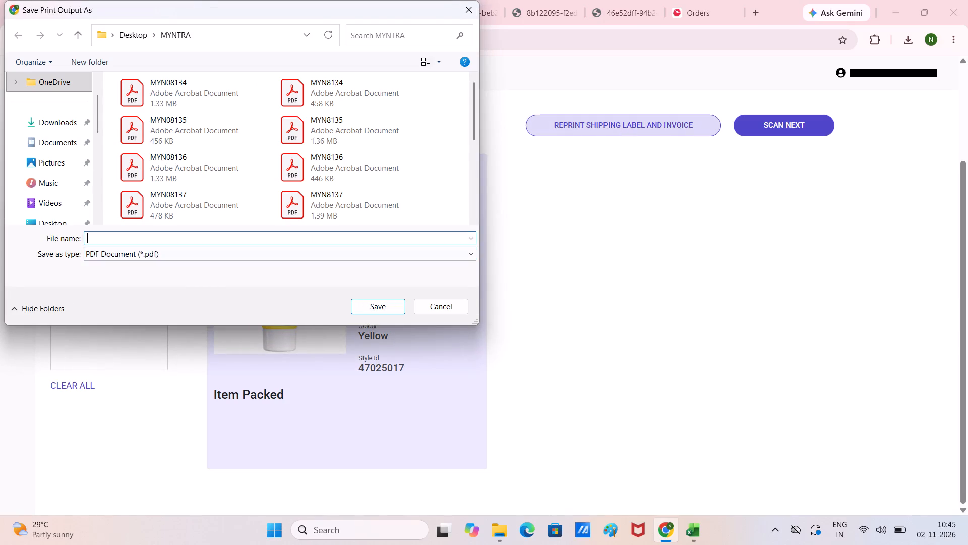
{"action": "key", "text": "ctrl+v"}
{"action": "key", "text": "Return"}
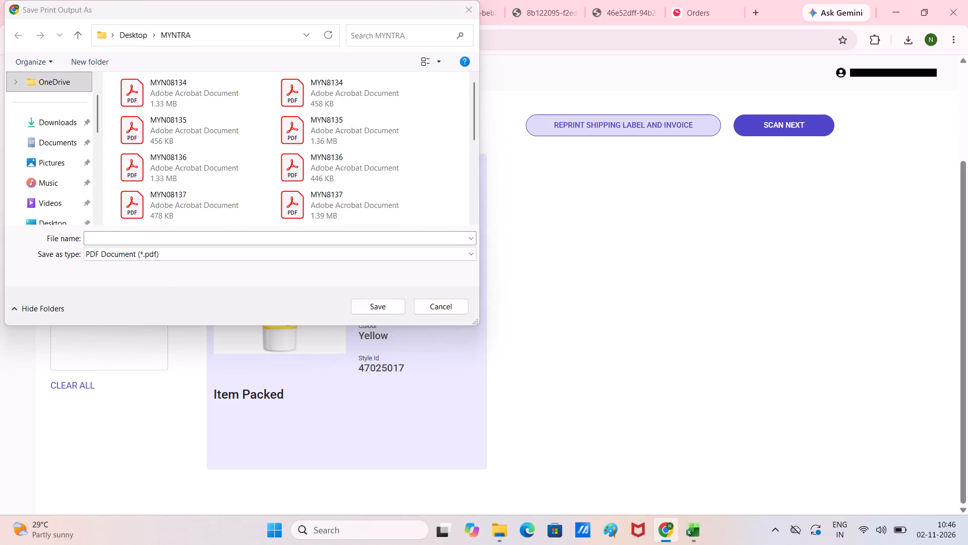
{"action": "left_click", "coordinate": [204, 240]}
{"action": "key", "text": "ctrl+v"}
{"action": "left_click", "coordinate": [103, 238]}
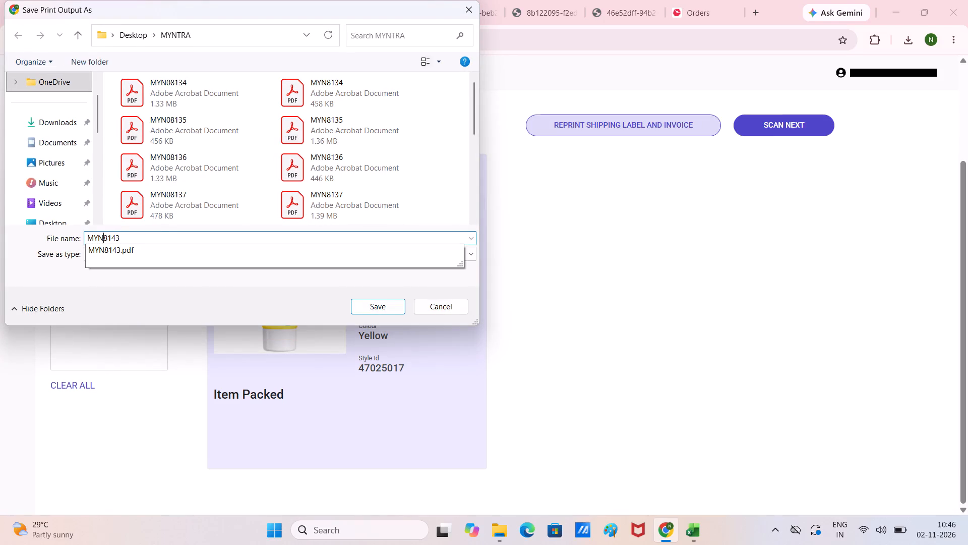
{"action": "key", "text": "0"}
{"action": "left_click", "coordinate": [369, 306]}
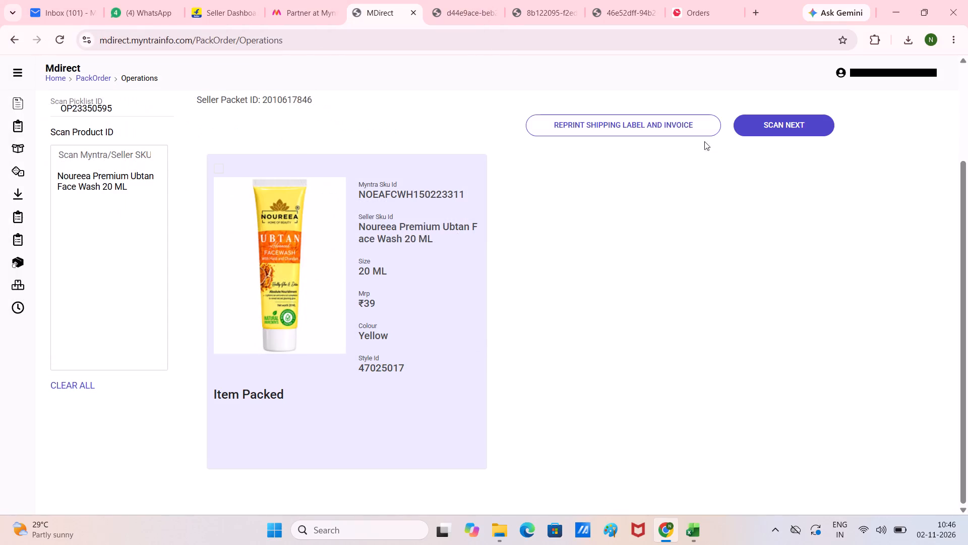
Start the next scan and enter SKU code NOEAFCWH150223311, copied again from the picklist, as the product.
{"action": "left_click", "coordinate": [784, 120]}
{"action": "left_click", "coordinate": [442, 0]}
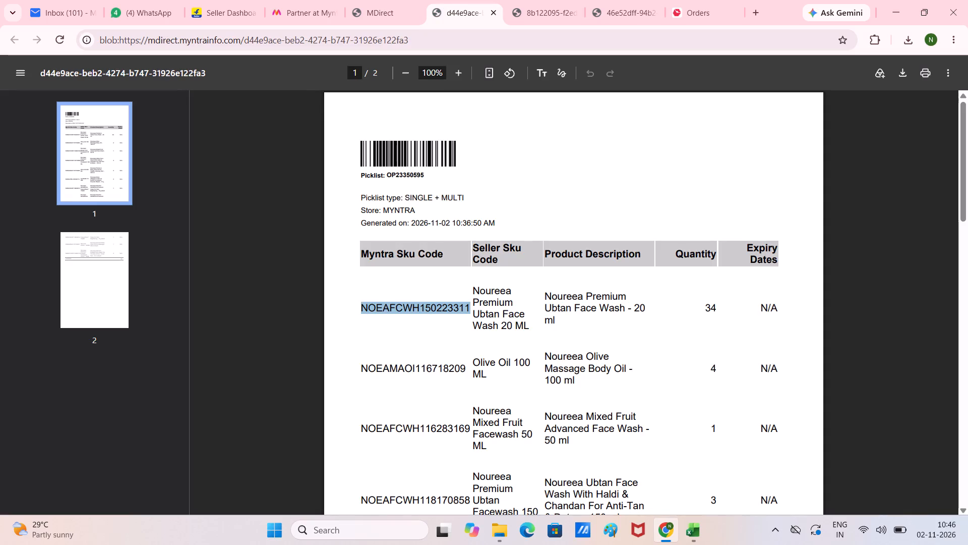
{"action": "key", "text": "ctrl+c"}
{"action": "left_click", "coordinate": [382, 1]}
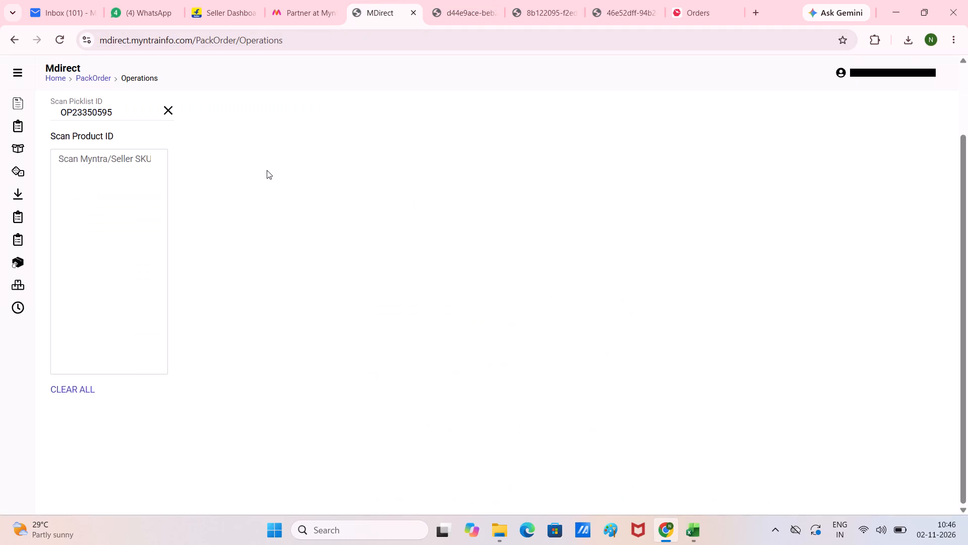
{"action": "key", "text": "ctrl+v"}
{"action": "left_click", "coordinate": [265, 160], "text": "ctrl"}
{"action": "key", "text": "Return"}
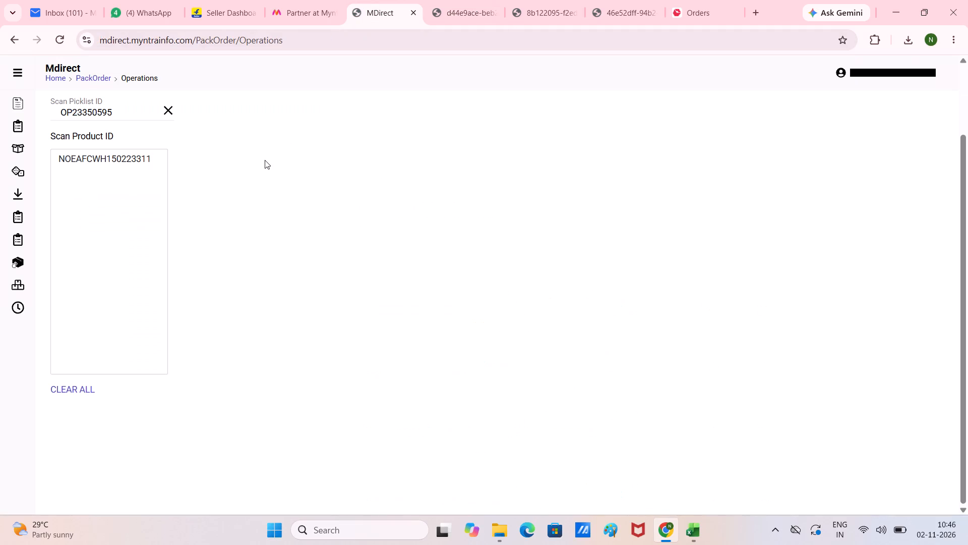
{"action": "left_click", "coordinate": [161, 160]}
{"action": "key", "text": "Return"}
Pass the eleventh Ubtan face wash item and pack it with cover ID MYN8144 copied from cell I11 of the worksheet.
{"action": "left_click", "coordinate": [416, 402]}
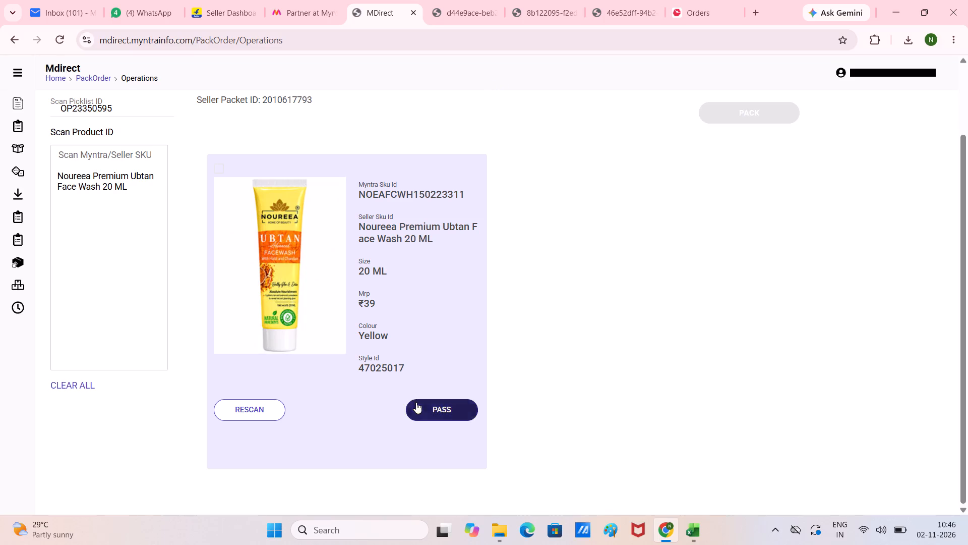
{"action": "left_click", "coordinate": [743, 119]}
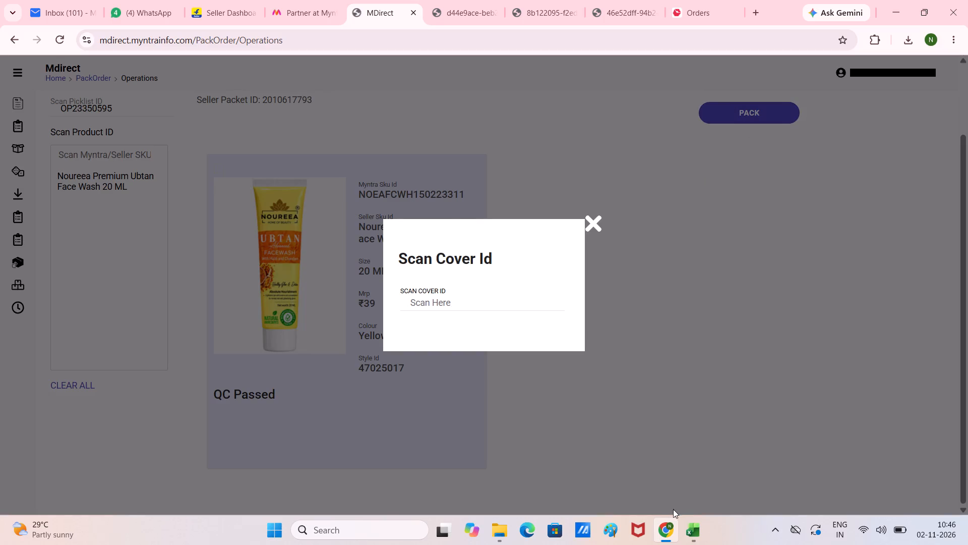
{"action": "left_click", "coordinate": [689, 527]}
{"action": "left_click", "coordinate": [366, 276]}
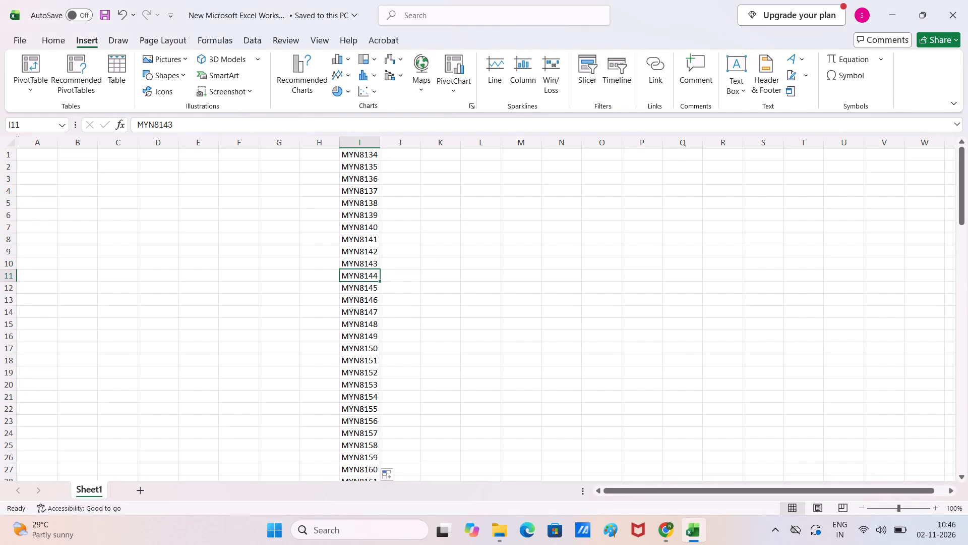
{"action": "key", "text": "ctrl+c"}
{"action": "key", "text": "alt+Tab"}
{"action": "left_click", "coordinate": [434, 304]}
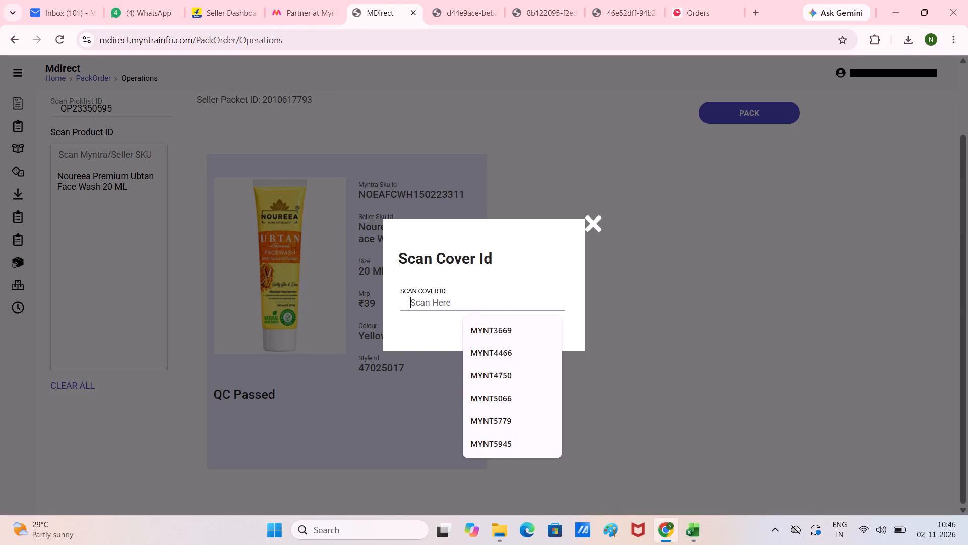
{"action": "key", "text": "ctrl+v"}
{"action": "key", "text": "Return"}
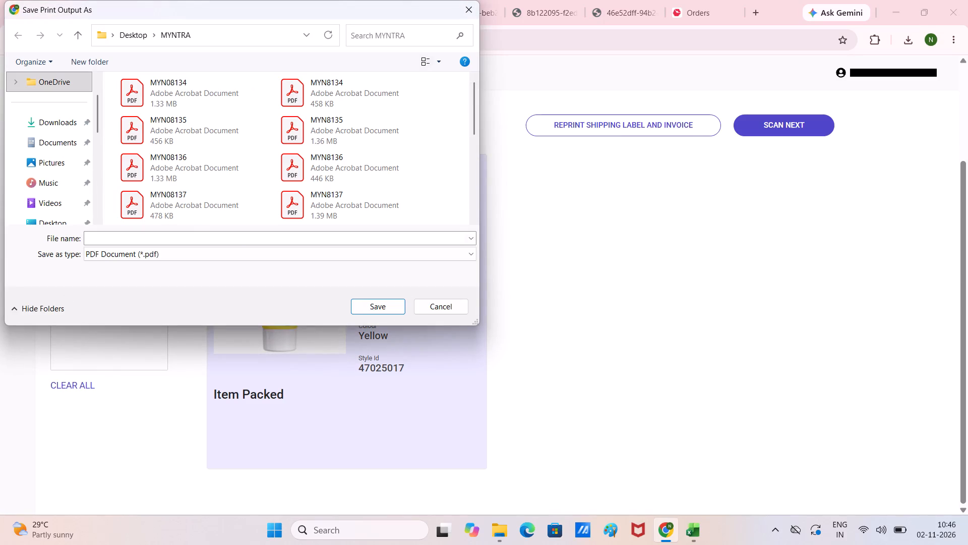
Save the packet's two print outputs as PDFs named MYN8144 and MYN08144 in the MYNTRA folder.
{"action": "left_click", "coordinate": [194, 235]}
{"action": "key", "text": "ctrl+v"}
{"action": "key", "text": "Return"}
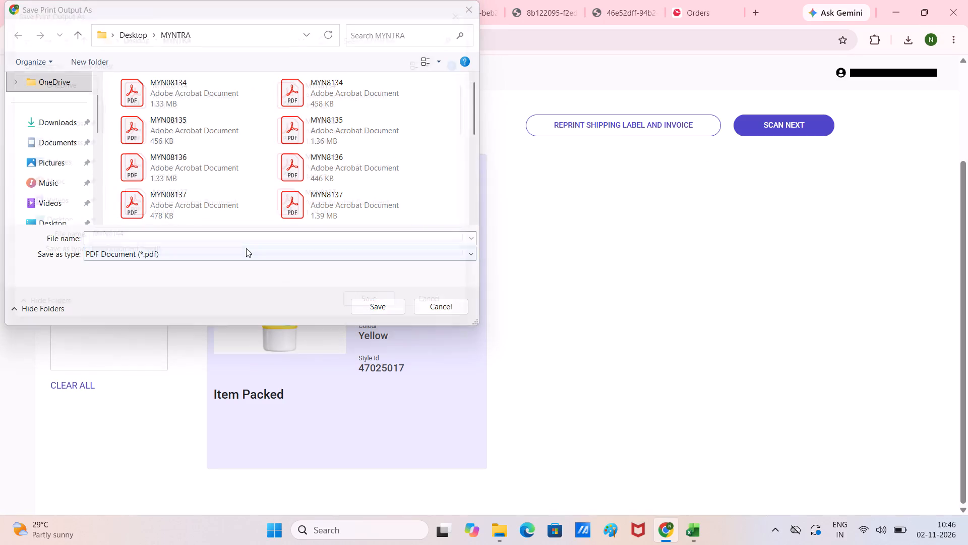
{"action": "left_click", "coordinate": [246, 244]}
{"action": "left_click", "coordinate": [249, 240]}
{"action": "key", "text": "ctrl+v"}
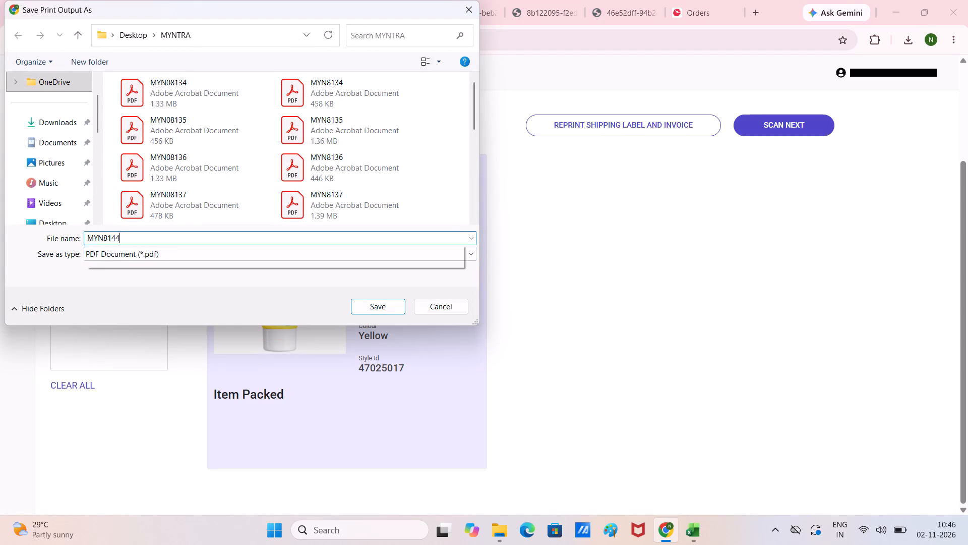
{"action": "key", "text": "Left"}
{"action": "key", "text": "Left"}
{"action": "key", "text": "Left"}
{"action": "key", "text": "Left"}
{"action": "key", "text": "0"}
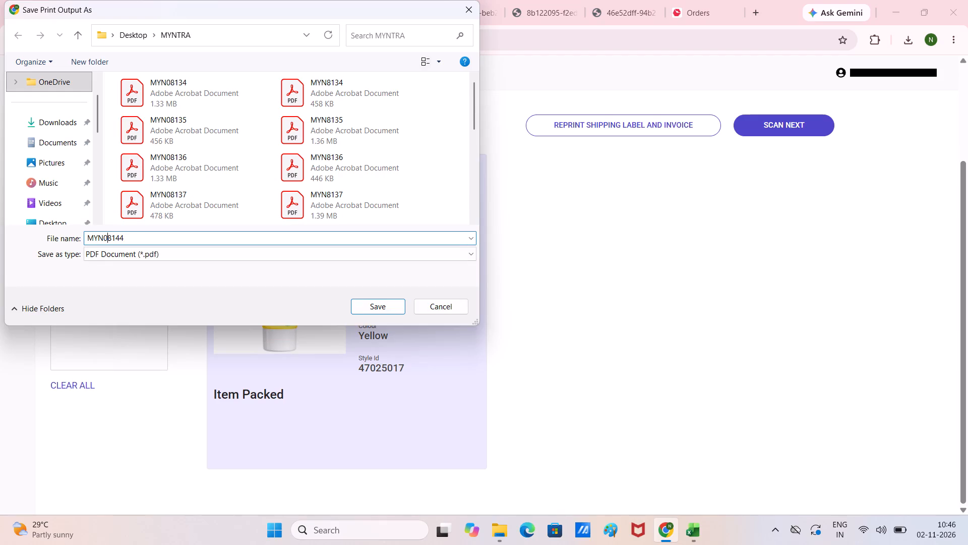
{"action": "key", "text": "Return"}
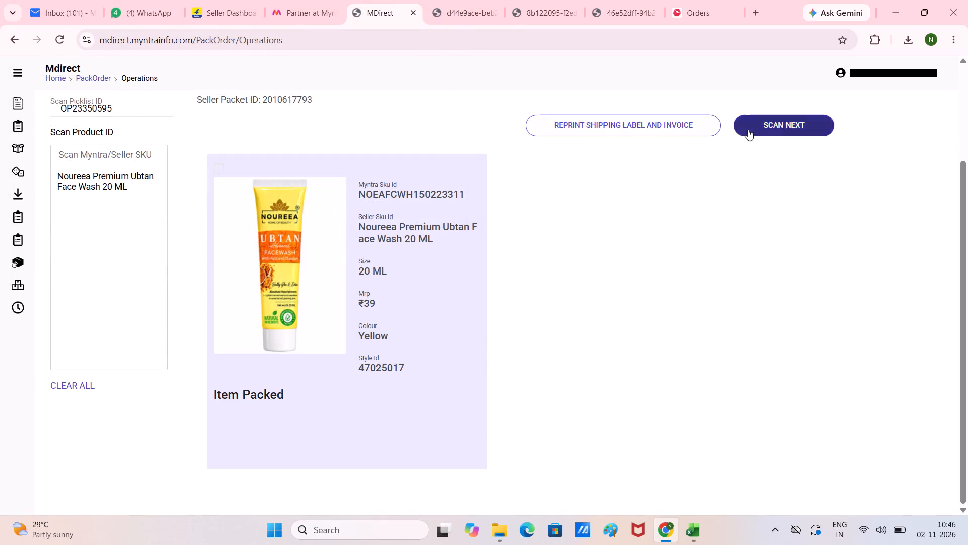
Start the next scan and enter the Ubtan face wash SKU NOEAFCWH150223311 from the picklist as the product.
{"action": "left_click", "coordinate": [752, 130]}
{"action": "left_click", "coordinate": [473, 4]}
{"action": "key", "text": "ctrl+c"}
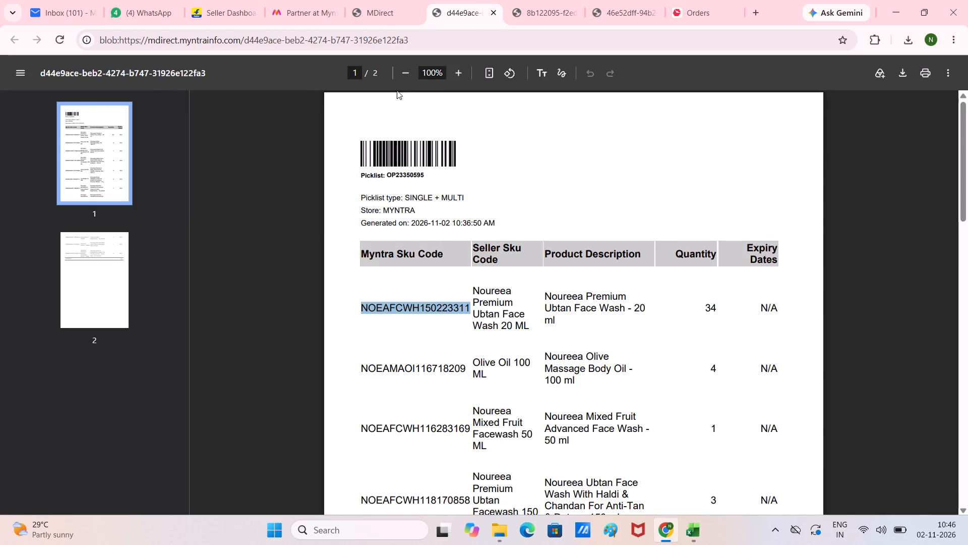
{"action": "left_click_drag", "start_coordinate": [380, 16], "coordinate": [380, 25]}
{"action": "key", "text": "ctrl+v"}
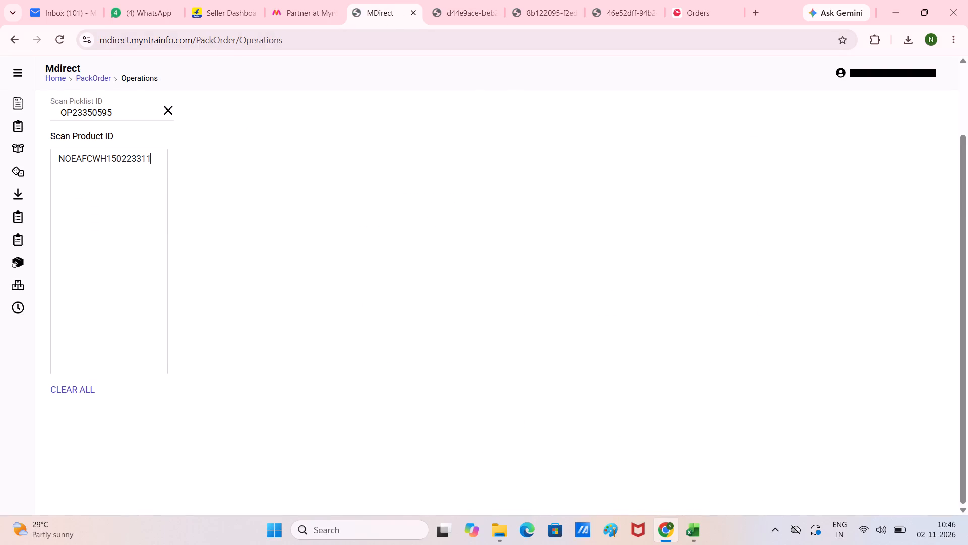
{"action": "key", "text": "Return"}
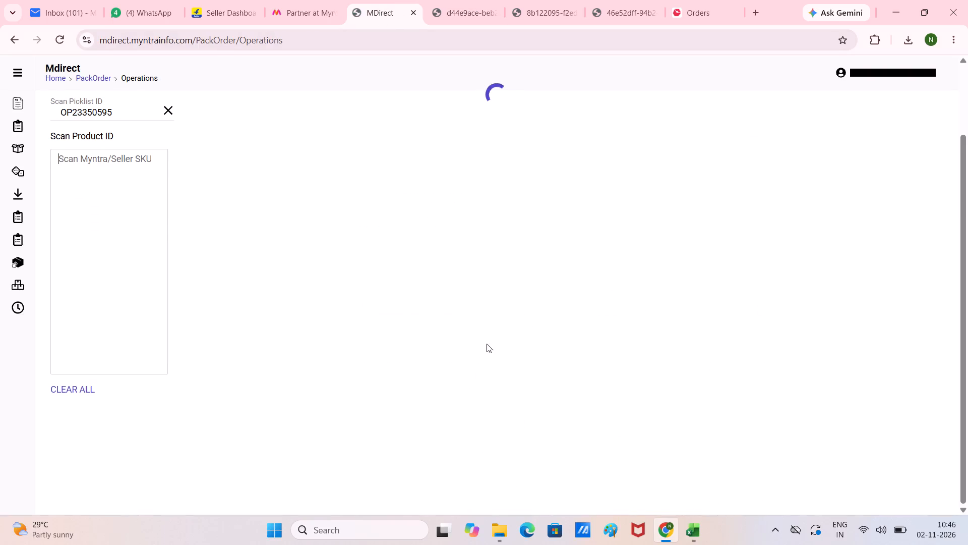
Pass the twelfth Ubtan face wash item and pack it with cover ID MYN8145 copied from cell I12 of the worksheet.
{"action": "left_click", "coordinate": [434, 405]}
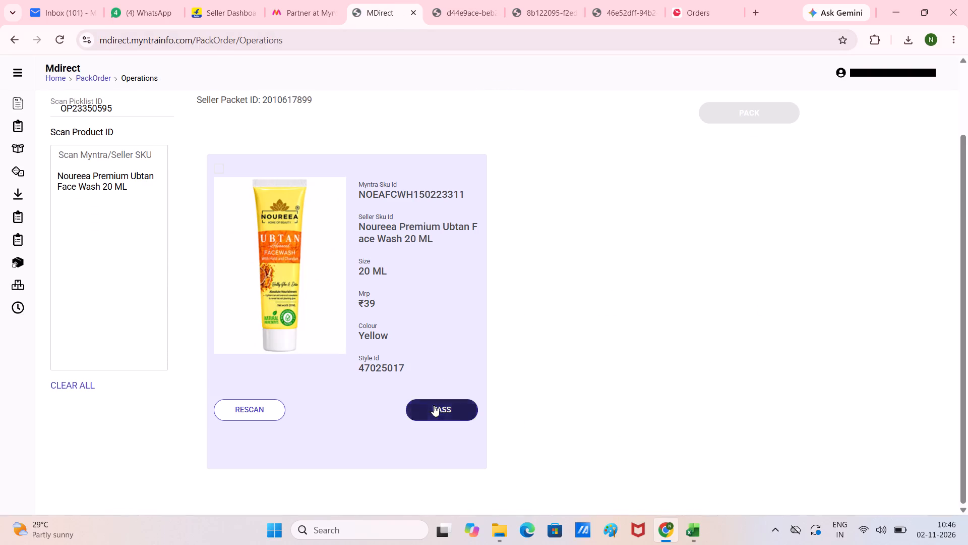
{"action": "left_click", "coordinate": [763, 116]}
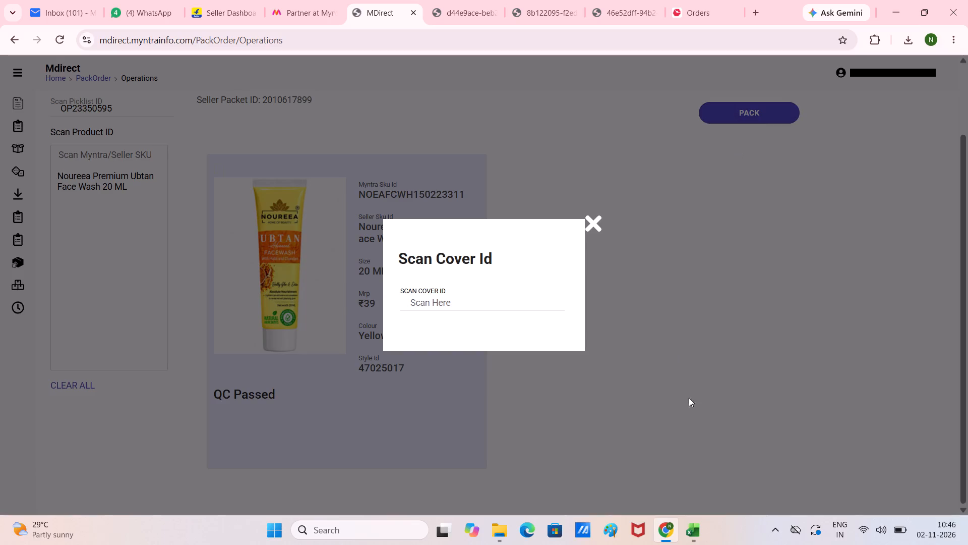
{"action": "left_click", "coordinate": [695, 532]}
{"action": "left_click", "coordinate": [376, 286]}
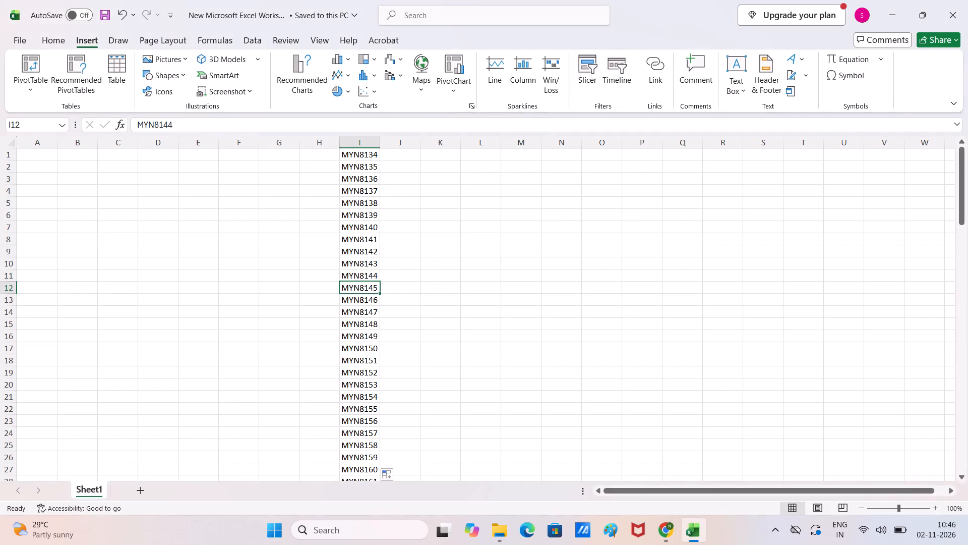
{"action": "key", "text": "ctrl+c"}
{"action": "key", "text": "alt+Tab"}
{"action": "left_click", "coordinate": [440, 303]}
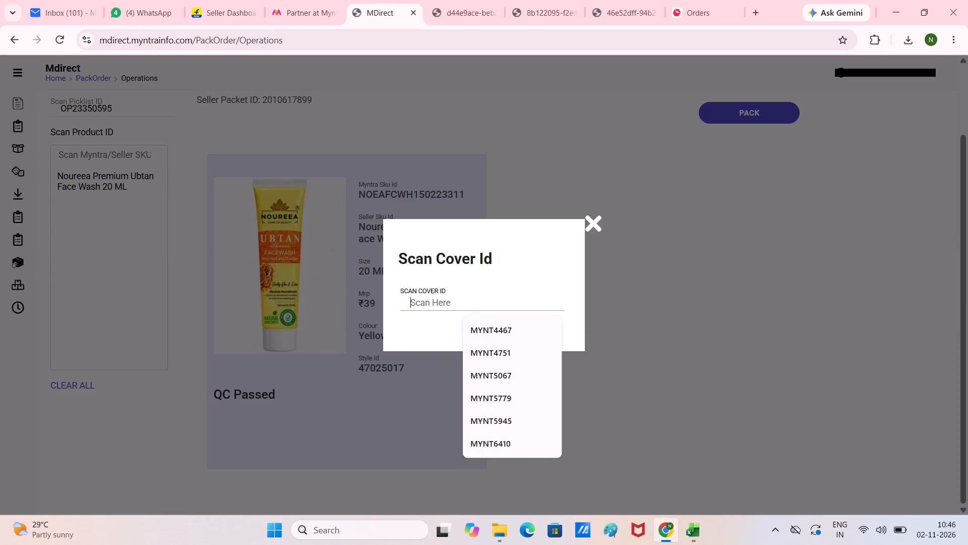
{"action": "key", "text": "ctrl+v"}
{"action": "key", "text": "Return"}
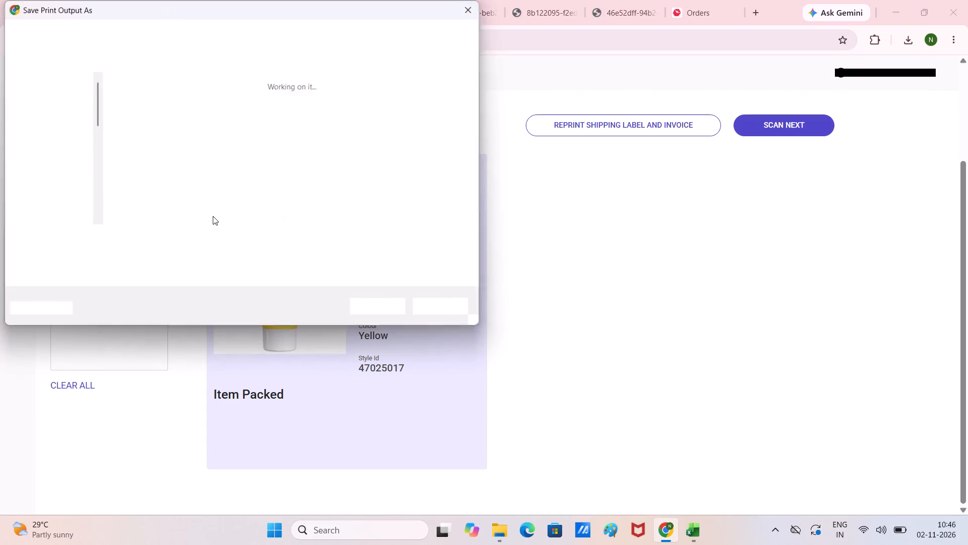
Save the packet's two print outputs as PDFs named MYN8145 and MYN08145 in the MYNTRA folder.
{"action": "left_click", "coordinate": [184, 239]}
{"action": "key", "text": "ctrl+v"}
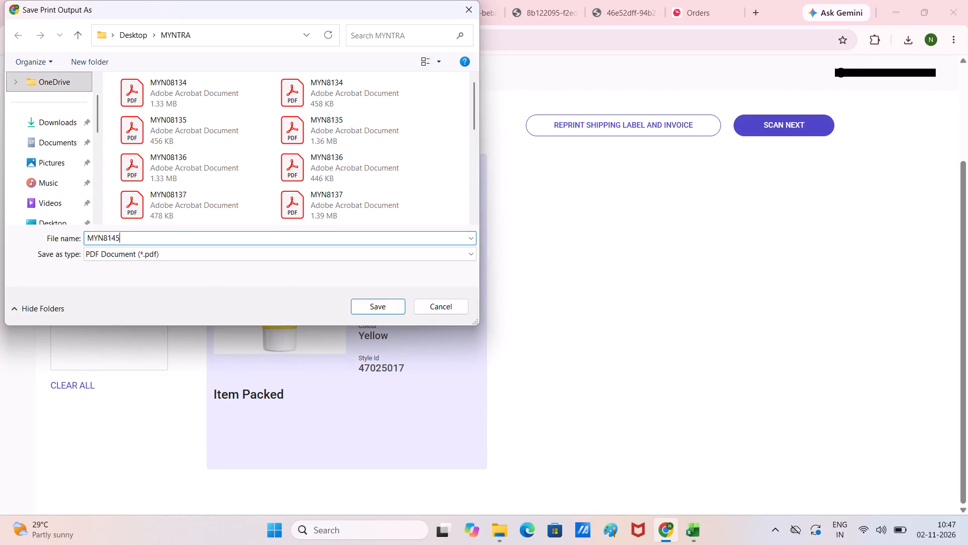
{"action": "key", "text": "Return"}
{"action": "left_click", "coordinate": [185, 234]}
{"action": "key", "text": "ctrl+v"}
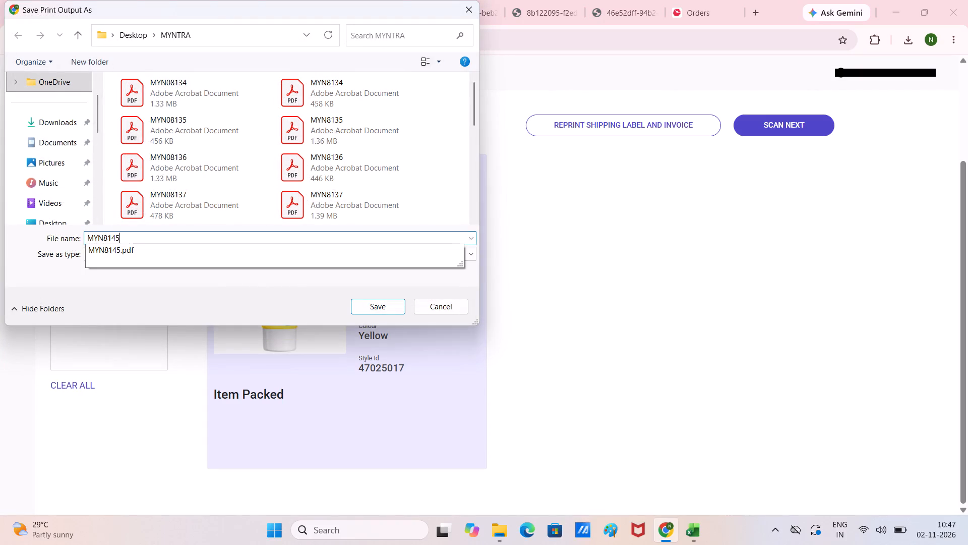
{"action": "left_click", "coordinate": [102, 240]}
{"action": "key", "text": "0"}
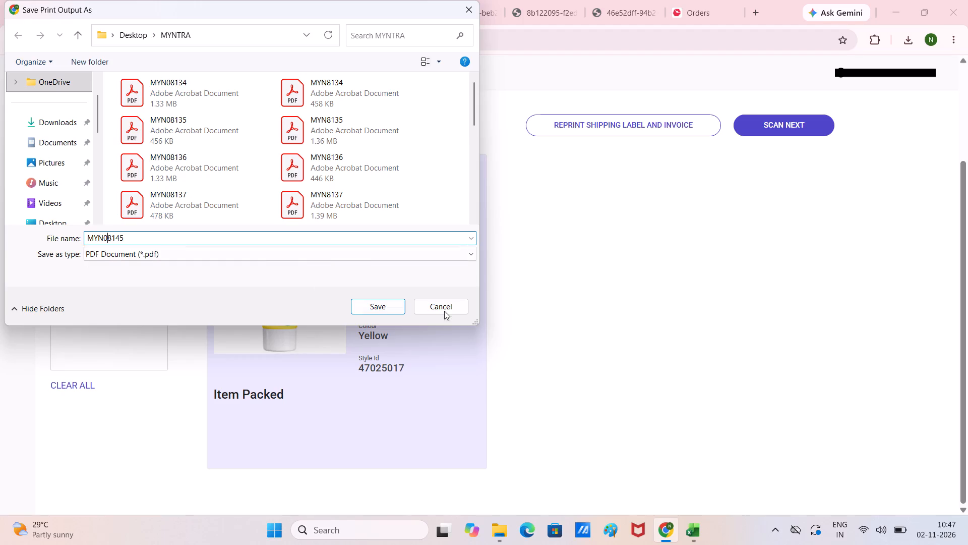
{"action": "left_click", "coordinate": [396, 304]}
Start another scan and enter SKU code NOEAFCWH150223311, copied from the picklist, as the product.
{"action": "left_click", "coordinate": [794, 119]}
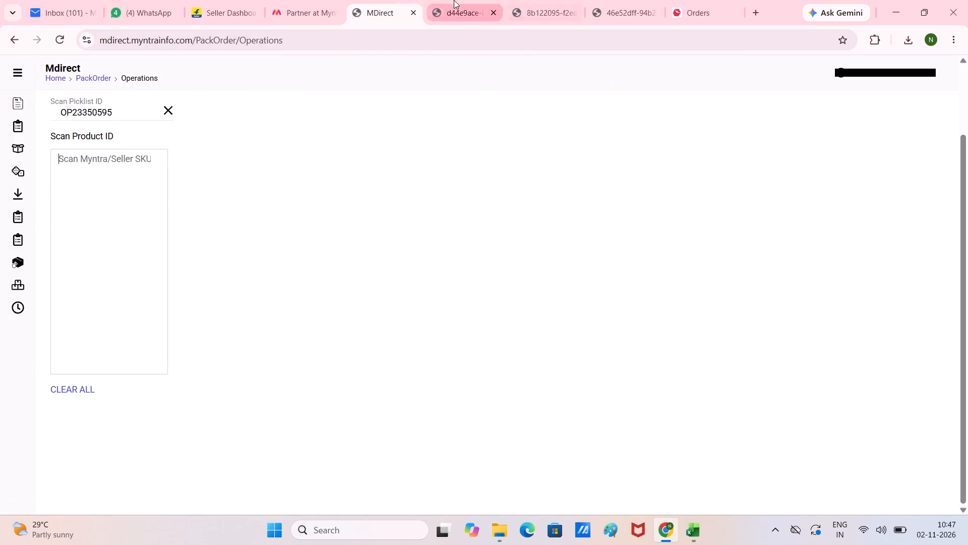
{"action": "left_click", "coordinate": [454, 0]}
{"action": "key", "text": "ctrl+c"}
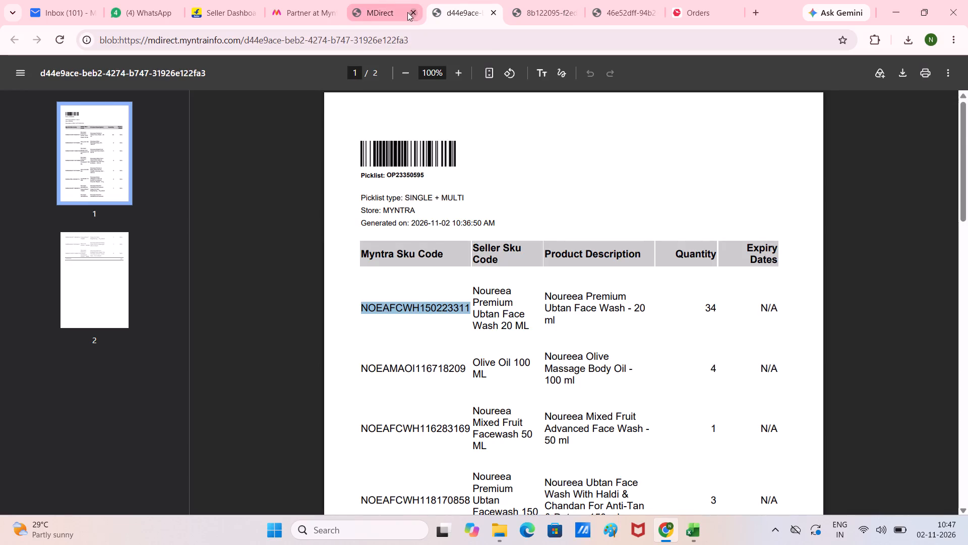
{"action": "left_click", "coordinate": [374, 3]}
{"action": "left_click", "coordinate": [112, 161]}
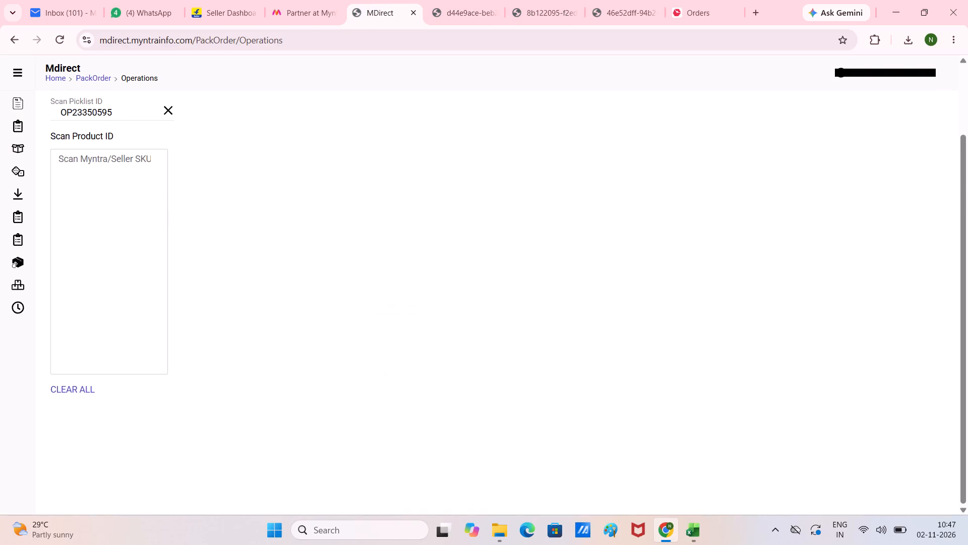
{"action": "key", "text": "ctrl+v"}
{"action": "key", "text": "Return"}
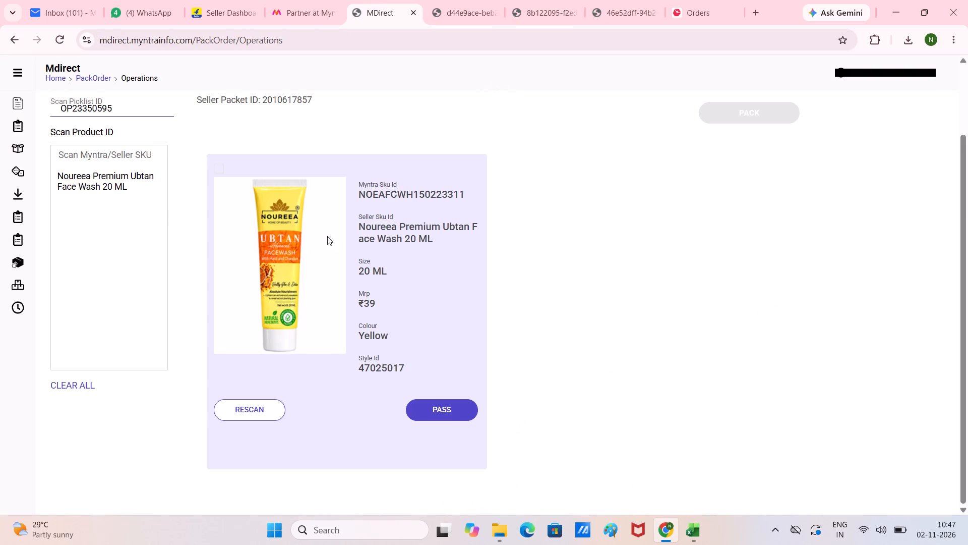
Pass the thirteenth Ubtan face wash item and pack it with cover ID MYN8146 copied from cell I13 of the Excel worksheet.
{"action": "left_click", "coordinate": [440, 401]}
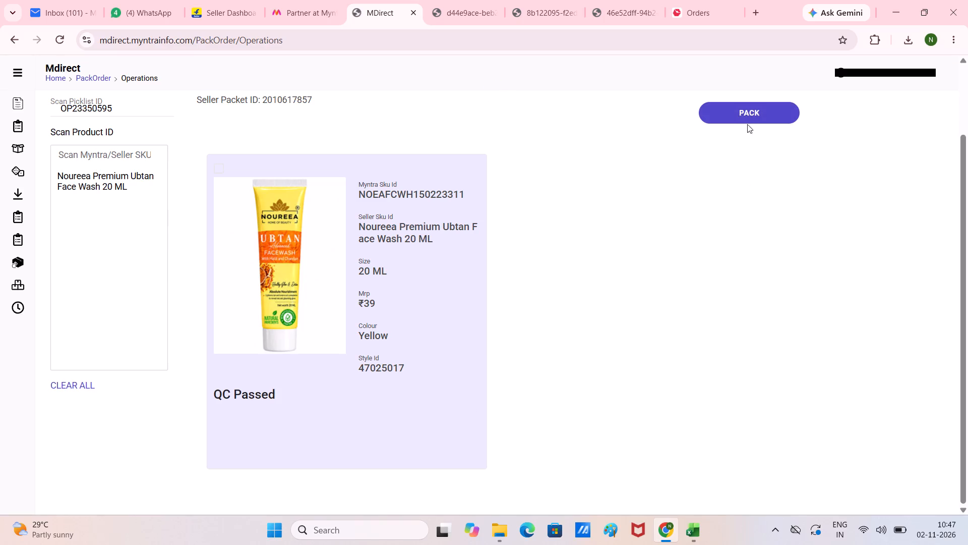
{"action": "left_click", "coordinate": [745, 114]}
{"action": "left_click", "coordinate": [686, 533]}
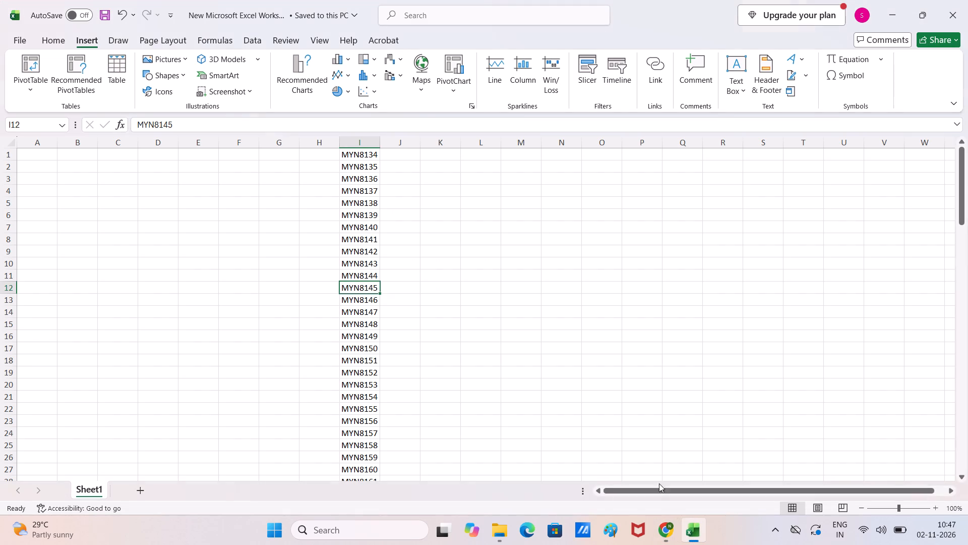
{"action": "left_click", "coordinate": [370, 302]}
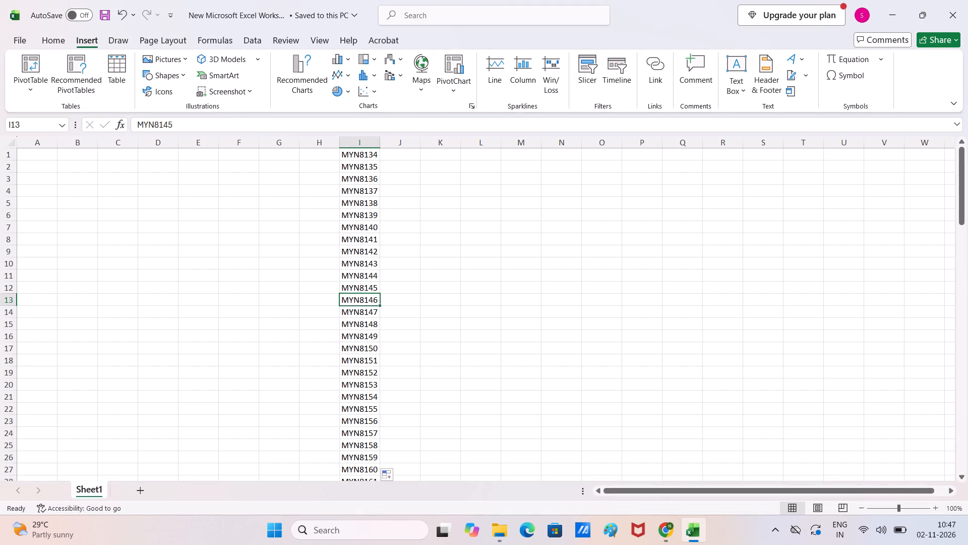
{"action": "key", "text": "ctrl+c"}
{"action": "key", "text": "alt+Tab"}
{"action": "left_click", "coordinate": [478, 305]}
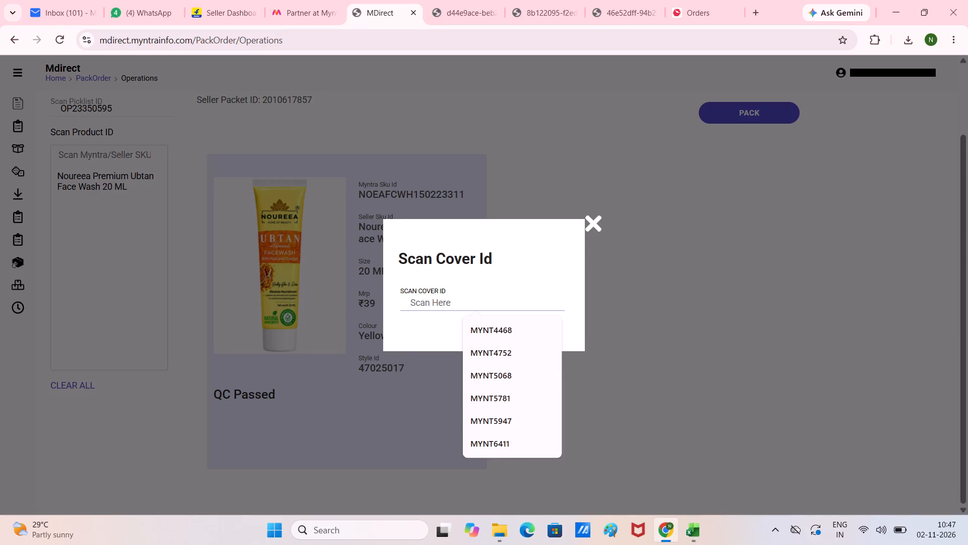
{"action": "key", "text": "ctrl+v"}
{"action": "key", "text": "Return"}
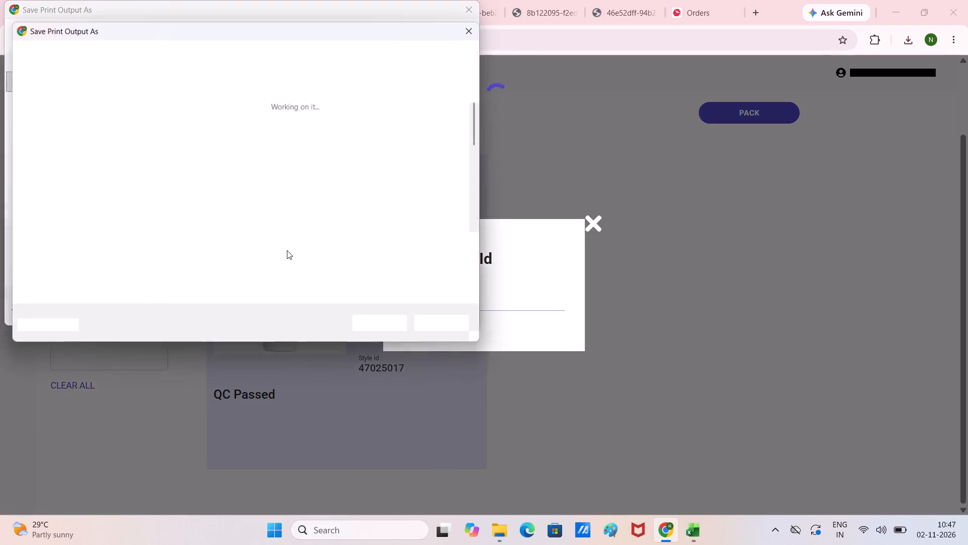
{"action": "left_click", "coordinate": [289, 256]}
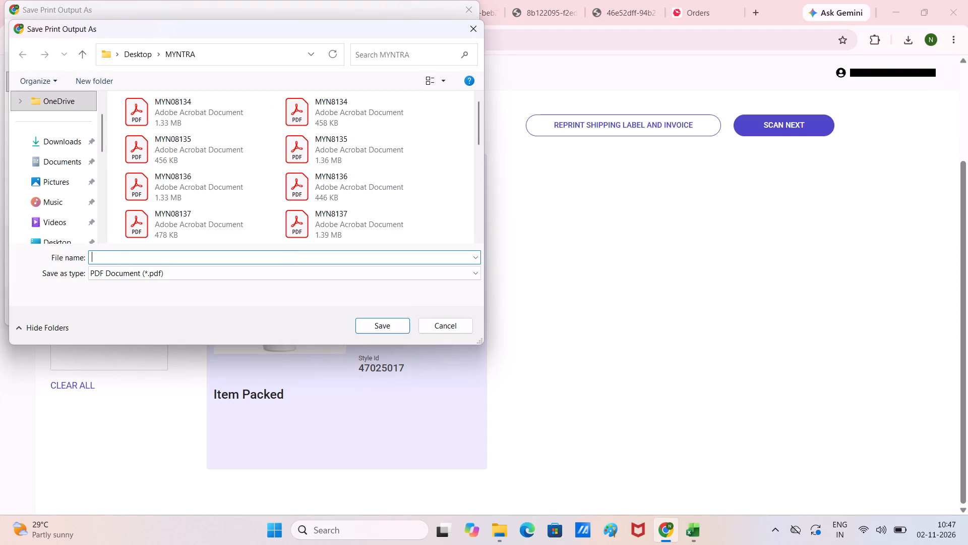
{"action": "key", "text": "ctrl+v"}
{"action": "key", "text": "Return"}
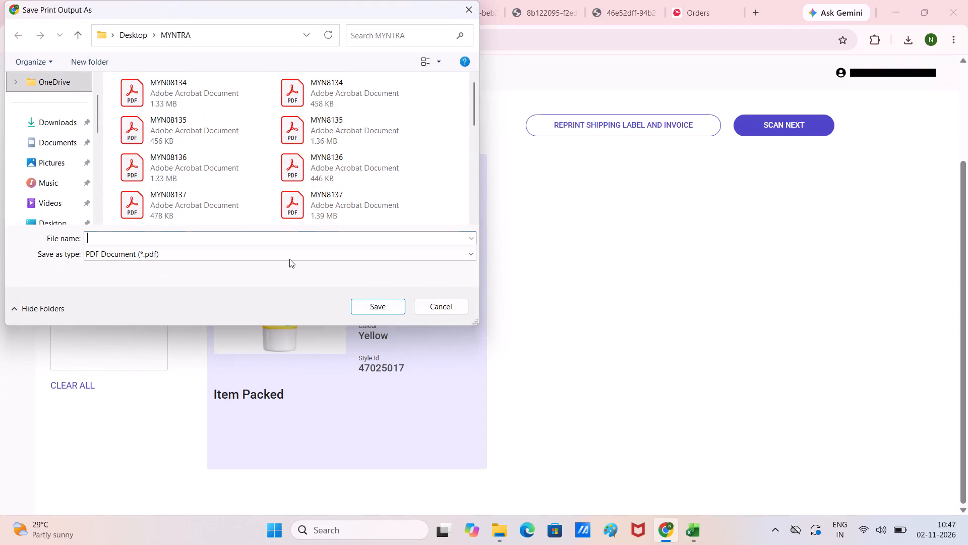
{"action": "key", "text": "ctrl+v"}
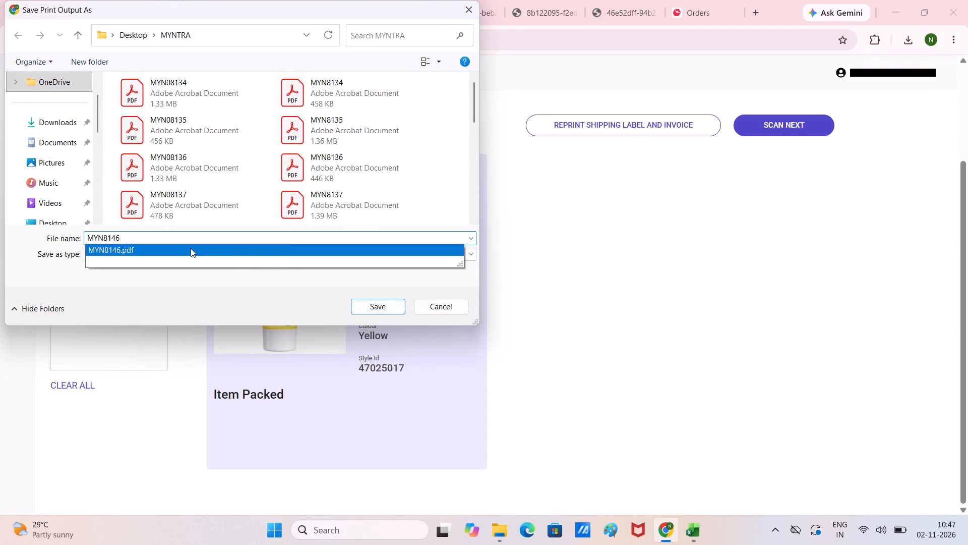
{"action": "left_click", "coordinate": [102, 237]}
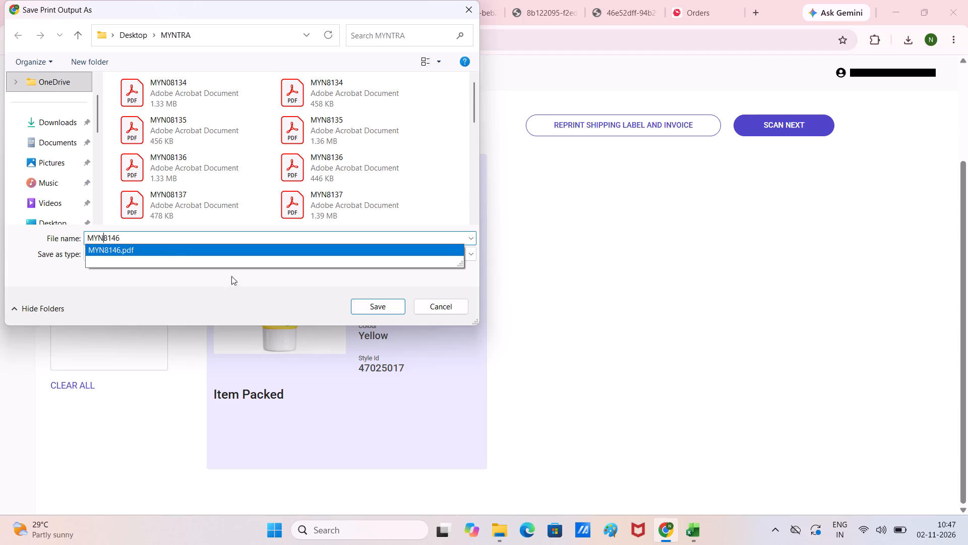
{"action": "key", "text": "0"}
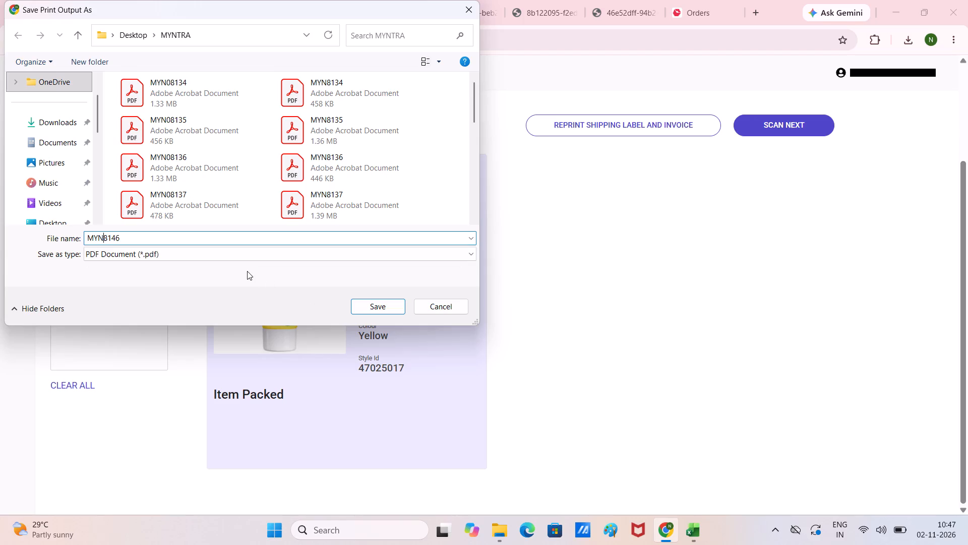
{"action": "left_click", "coordinate": [370, 303]}
Start the next scan and enter SKU code NOEAFCWH150223311, copied from the picklist PDF, as the product.
{"action": "left_click", "coordinate": [782, 120]}
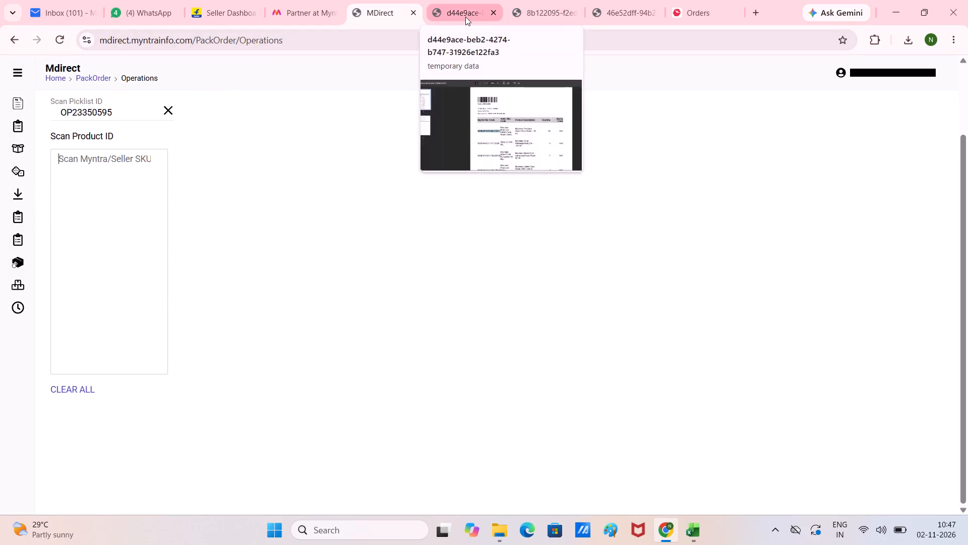
{"action": "left_click", "coordinate": [465, 15]}
{"action": "key", "text": "ctrl+c"}
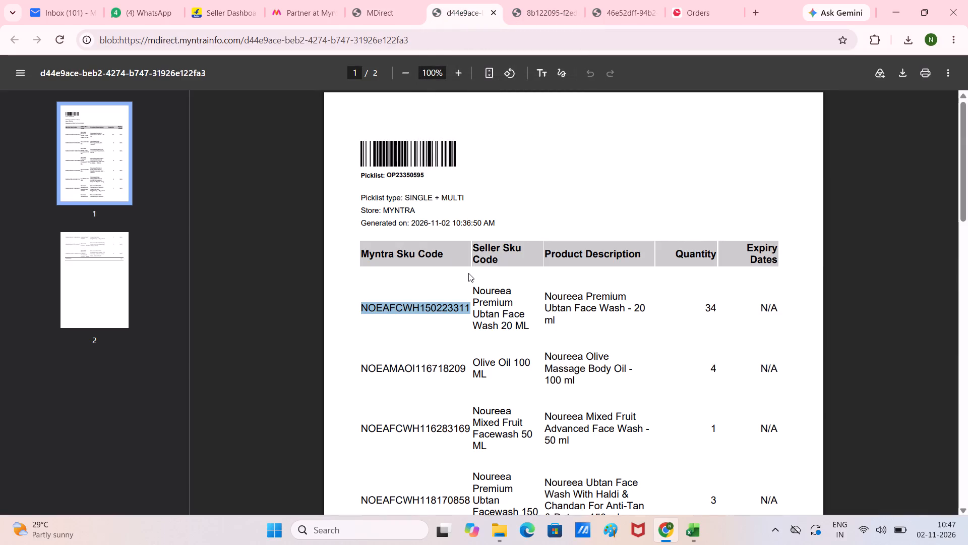
{"action": "left_click", "coordinate": [389, 22]}
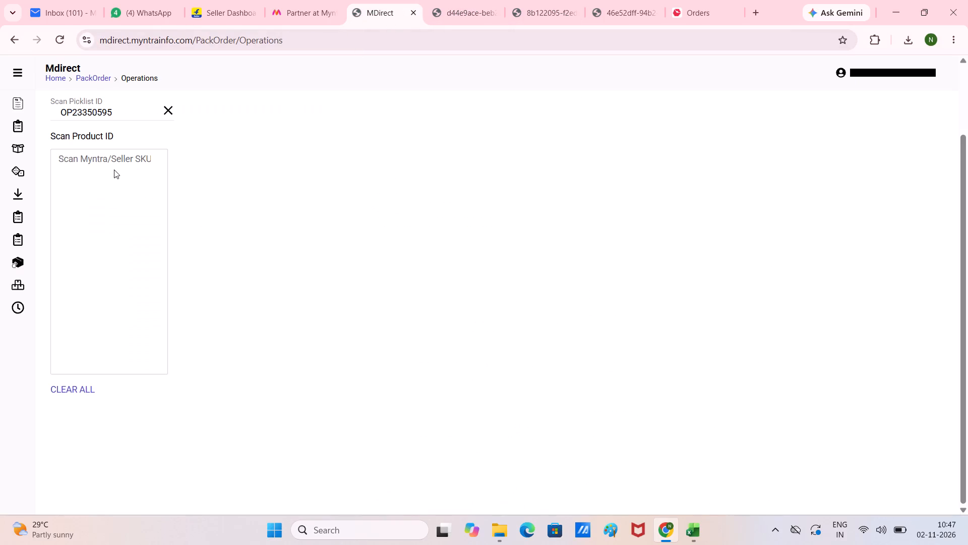
{"action": "left_click", "coordinate": [113, 158]}
{"action": "key", "text": "ctrl+v"}
{"action": "key", "text": "Return"}
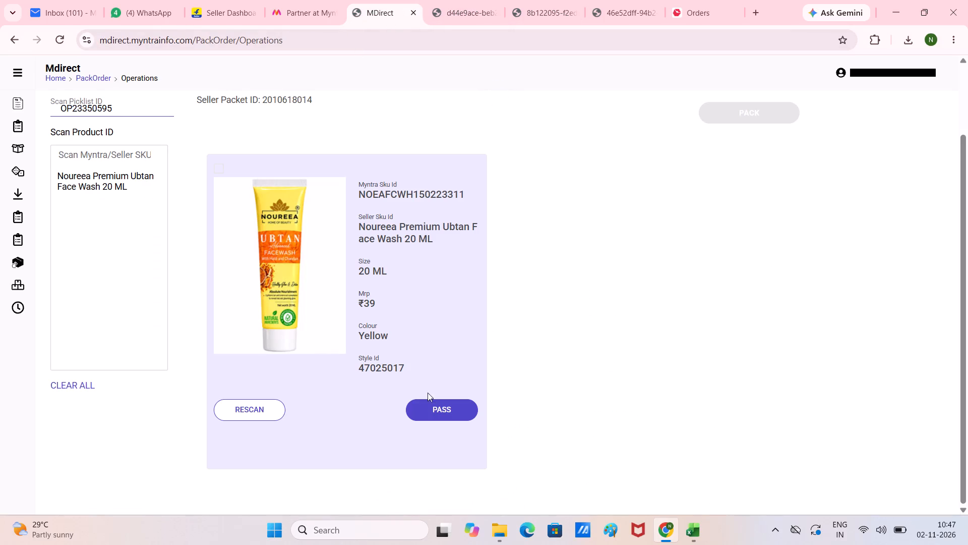
{"action": "left_click", "coordinate": [429, 413]}
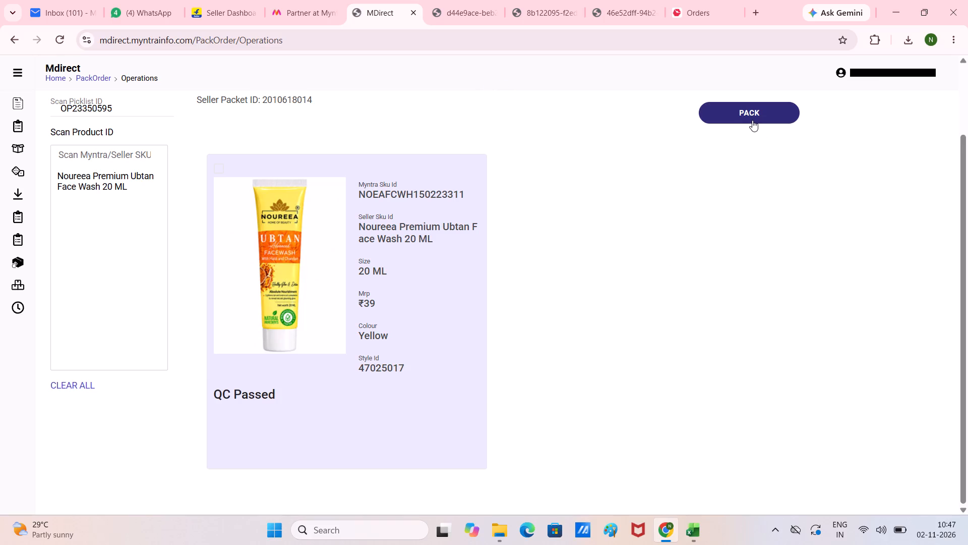
{"action": "left_click", "coordinate": [752, 120]}
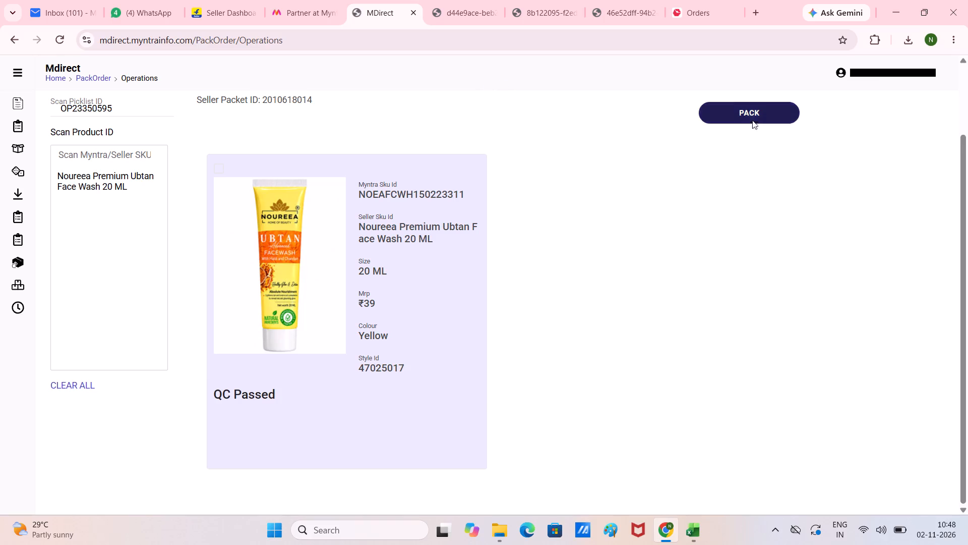
{"action": "left_click", "coordinate": [694, 528]}
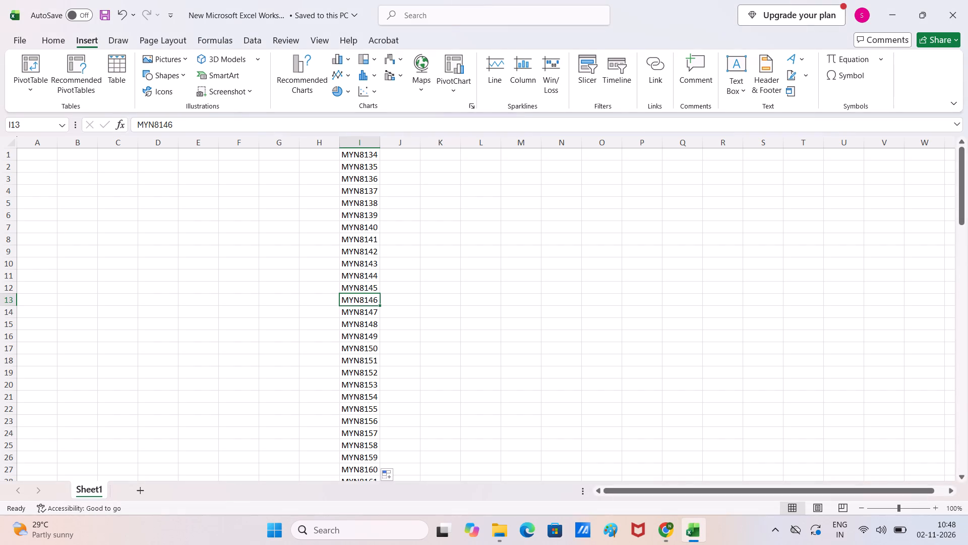
{"action": "left_click", "coordinate": [378, 313]}
{"action": "key", "text": "ctrl+c"}
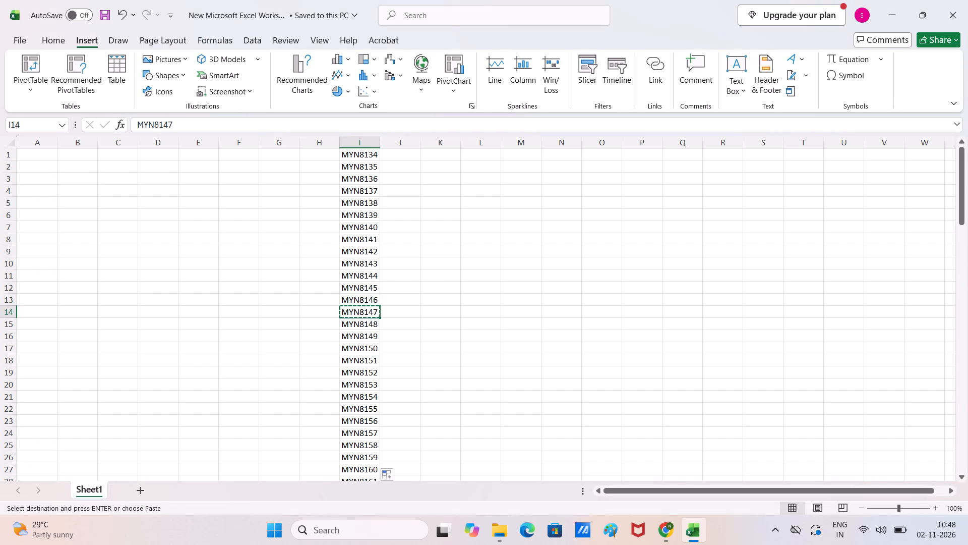
{"action": "key", "text": "alt+Tab"}
{"action": "left_click", "coordinate": [440, 307]}
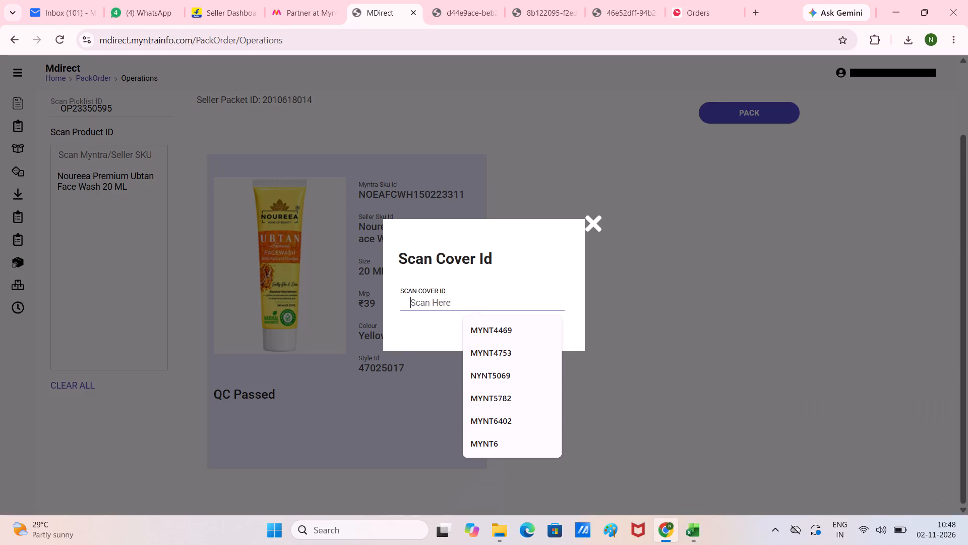
{"action": "key", "text": "ctrl+v"}
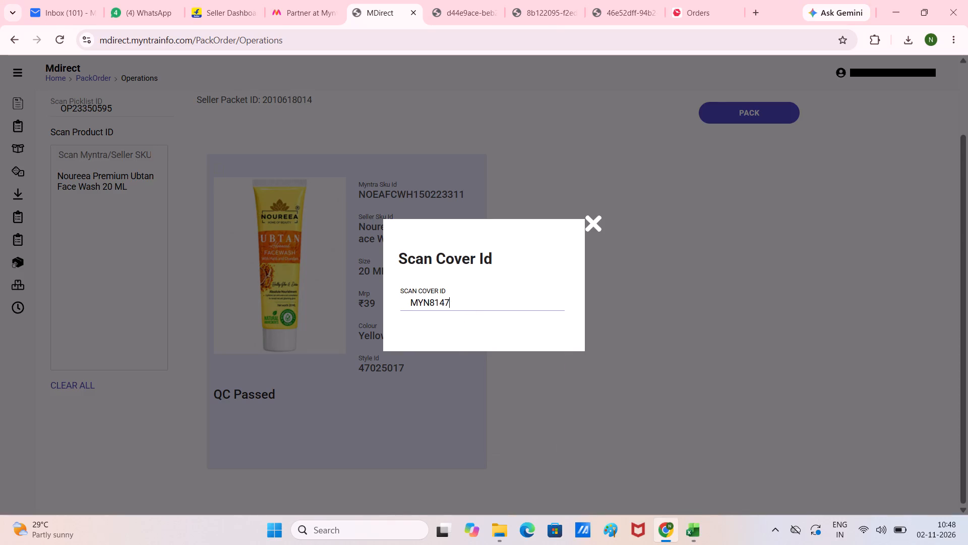
{"action": "key", "text": "Return"}
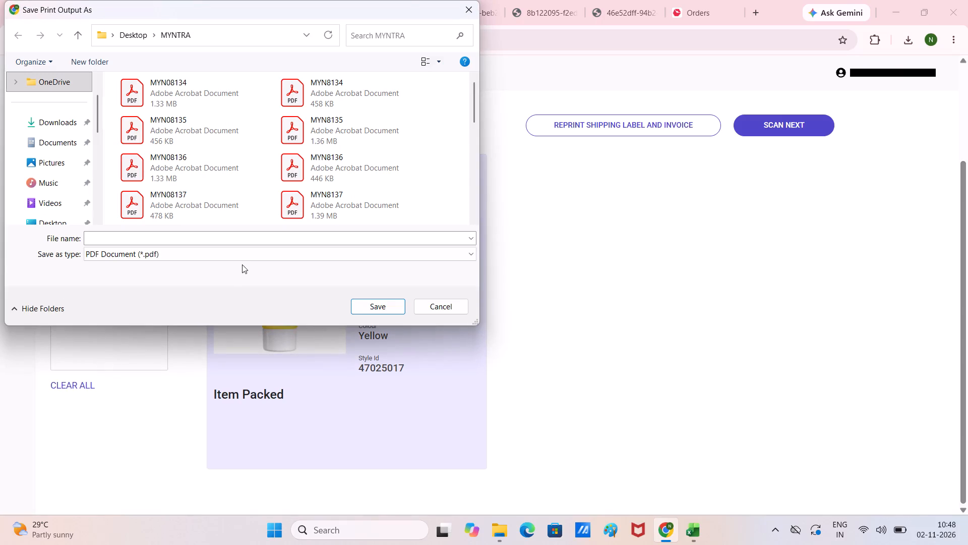
Save this packet's two print outputs in the MYNTRA folder as PDFs named MYN8147 and MYN08147.
{"action": "left_click", "coordinate": [236, 243]}
{"action": "key", "text": "ctrl+v"}
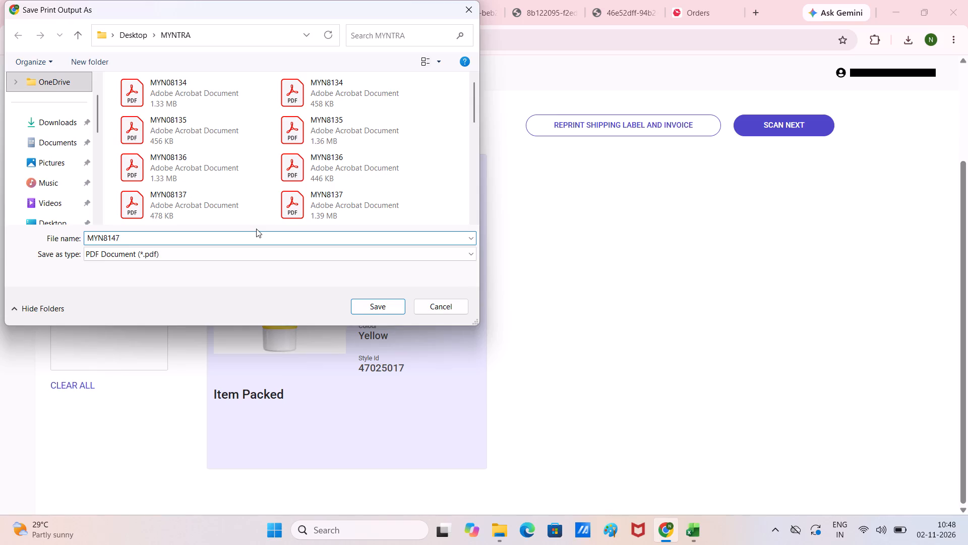
{"action": "key", "text": "Return"}
{"action": "left_click", "coordinate": [243, 241]}
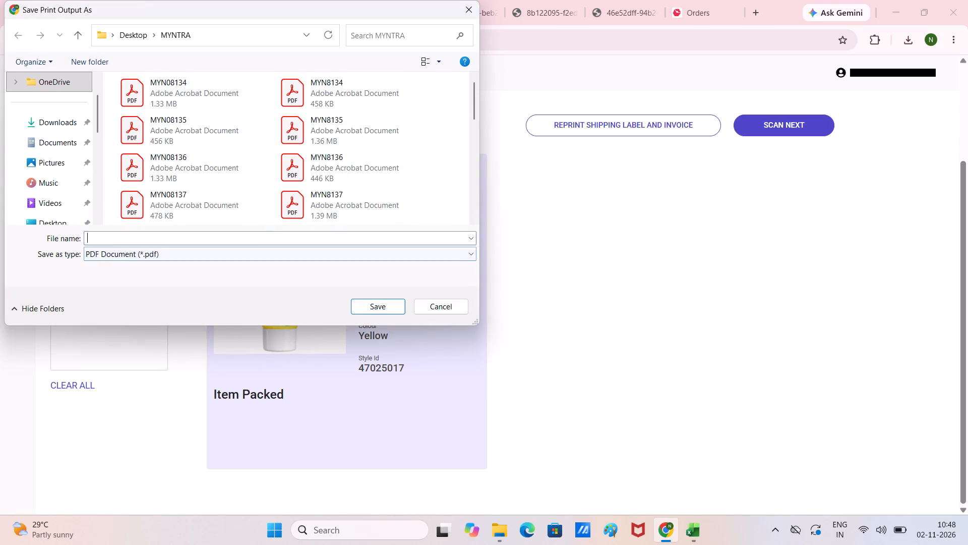
{"action": "key", "text": "ctrl+v"}
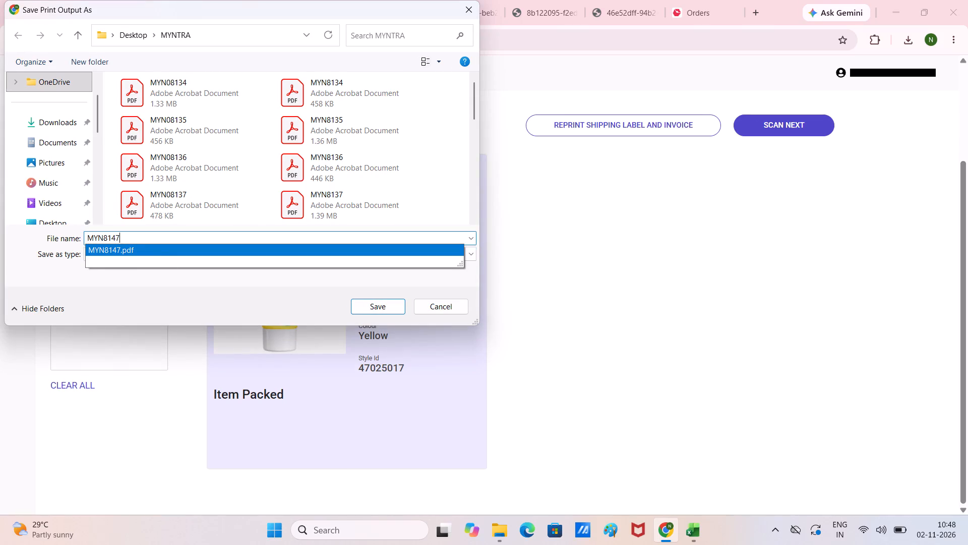
{"action": "left_click", "coordinate": [104, 238]}
{"action": "key", "text": "0"}
{"action": "left_click", "coordinate": [369, 311]}
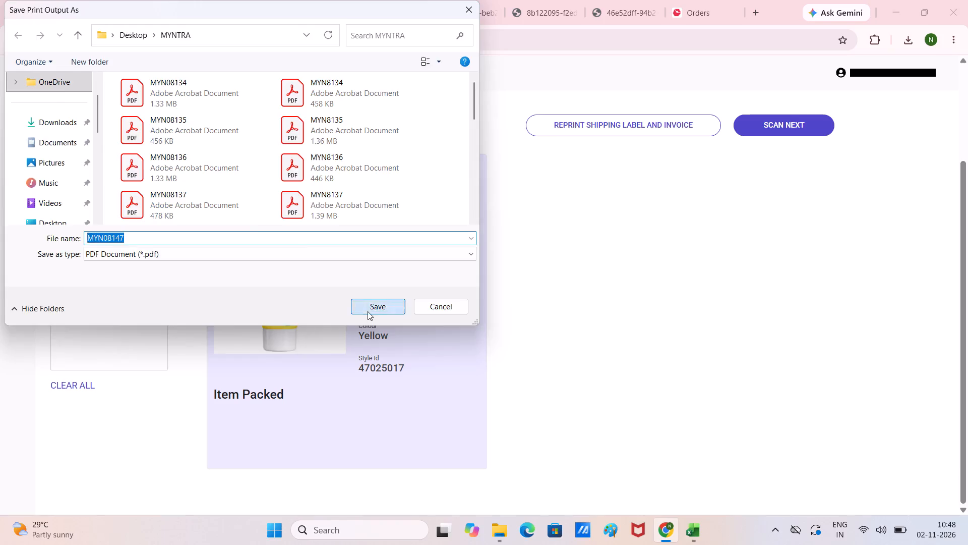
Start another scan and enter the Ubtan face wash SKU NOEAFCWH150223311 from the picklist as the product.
{"action": "left_click", "coordinate": [772, 121]}
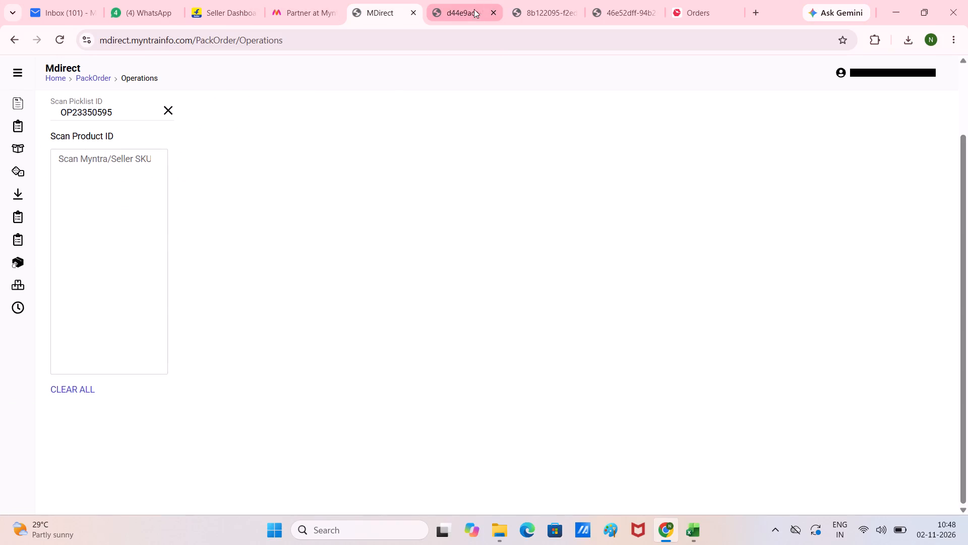
{"action": "left_click", "coordinate": [462, 12]}
{"action": "key", "text": "ctrl+c"}
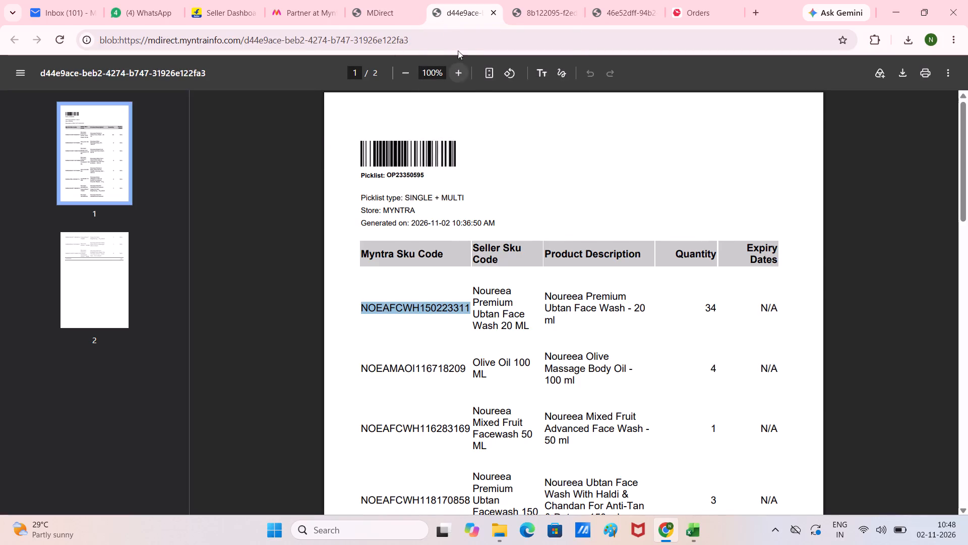
{"action": "left_click", "coordinate": [386, 17]}
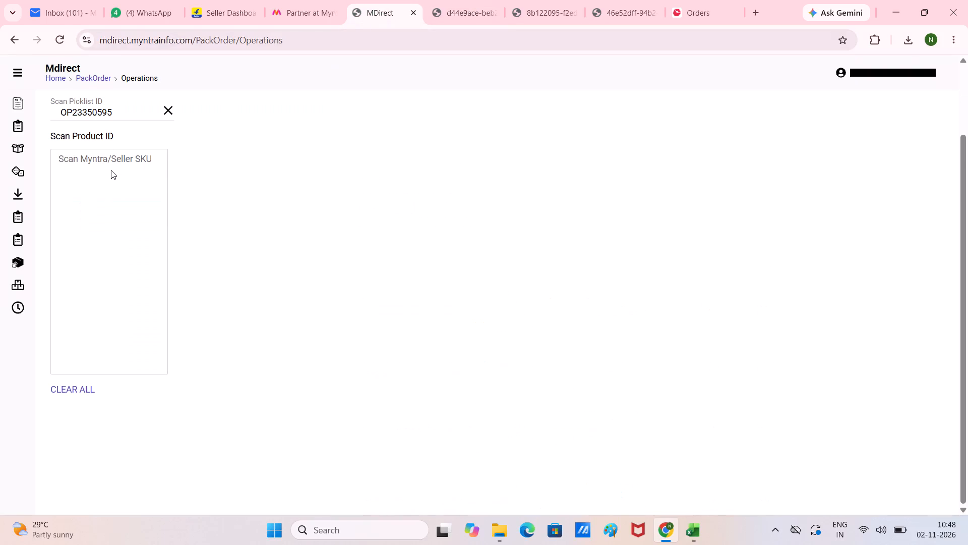
{"action": "key", "text": "ctrl+v"}
{"action": "key", "text": "Return"}
Pass the fifteenth Ubtan face wash item and pack it with cover ID MYN8148 copied from cell I15 of the Excel worksheet.
{"action": "left_click", "coordinate": [457, 407]}
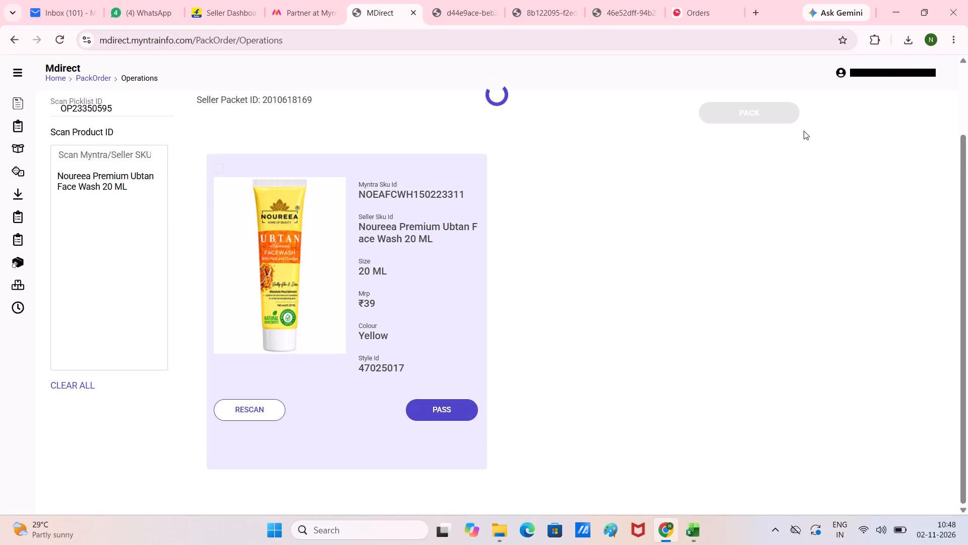
{"action": "left_click", "coordinate": [770, 113]}
{"action": "left_click", "coordinate": [692, 532]}
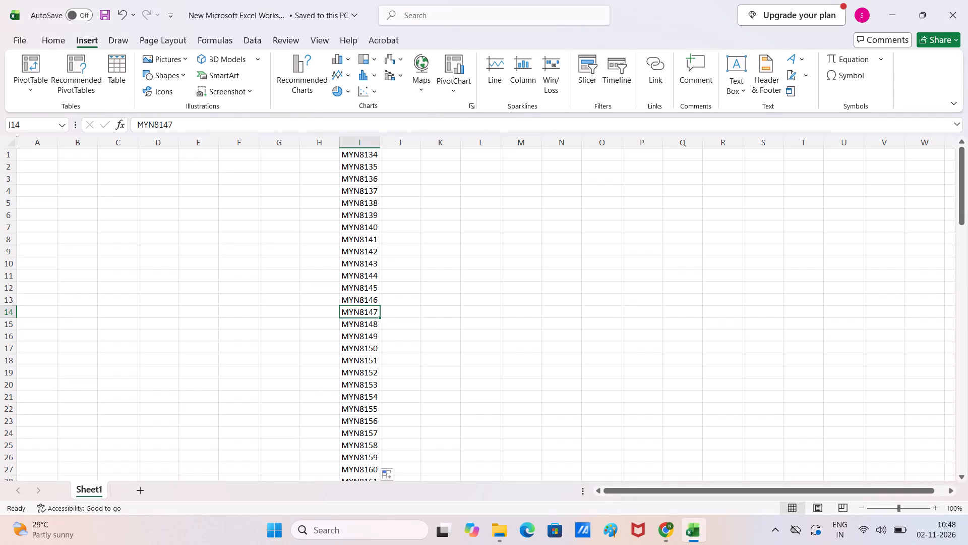
{"action": "left_click", "coordinate": [372, 324]}
{"action": "key", "text": "ctrl+c"}
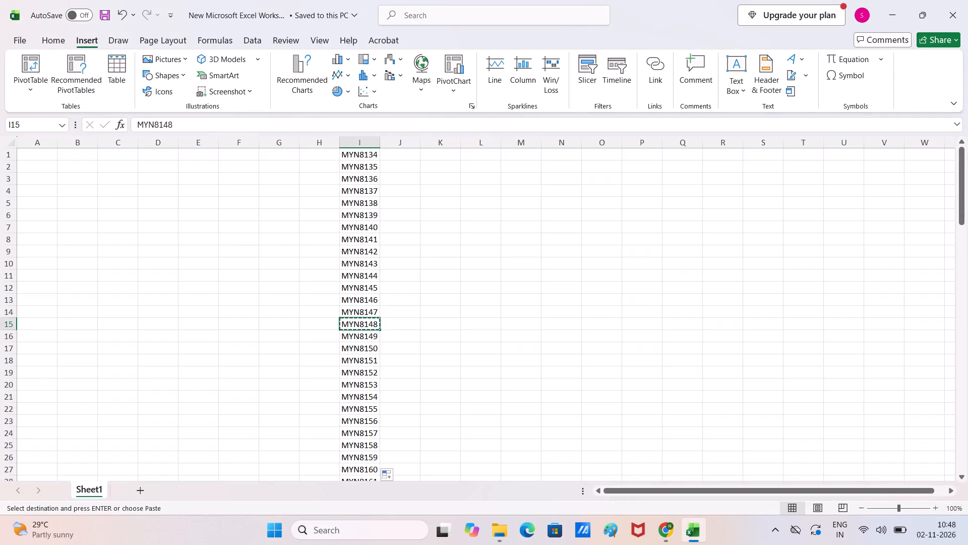
{"action": "key", "text": "alt+Tab"}
{"action": "left_click", "coordinate": [437, 296]}
{"action": "key", "text": "ctrl+v"}
{"action": "key", "text": "Return"}
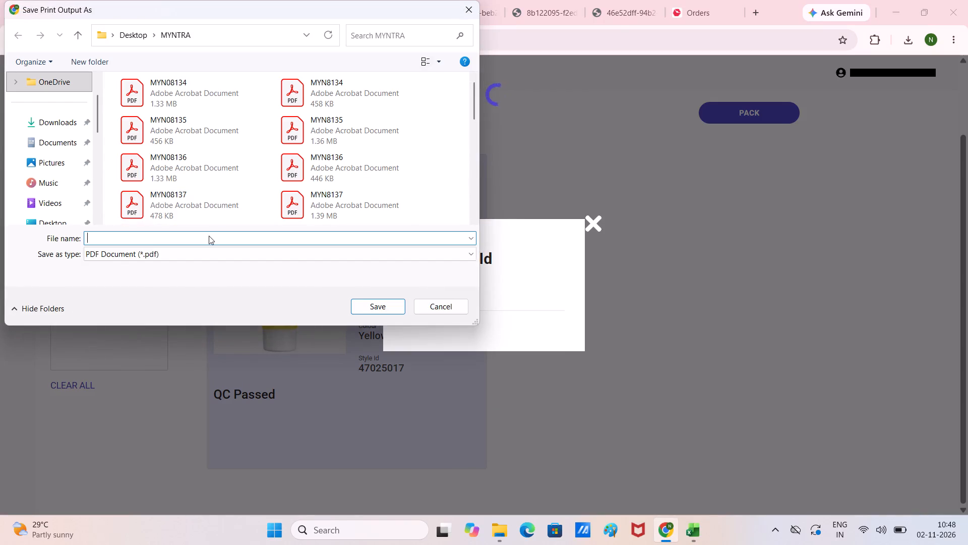
Save this packet's two print outputs in the MYNTRA folder as PDFs named MYN8148 and MYN08148.
{"action": "key", "text": "ctrl+v"}
{"action": "key", "text": "Return"}
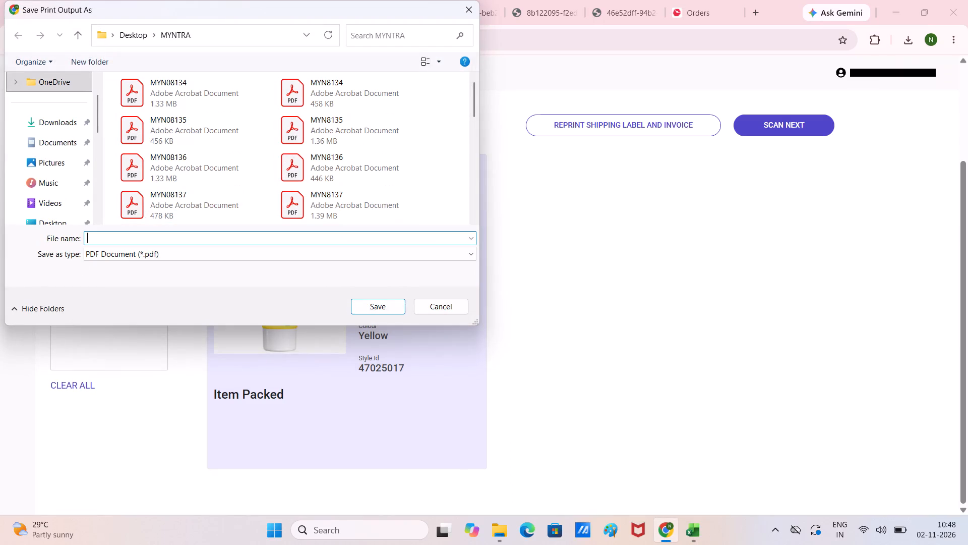
{"action": "key", "text": "ctrl+v"}
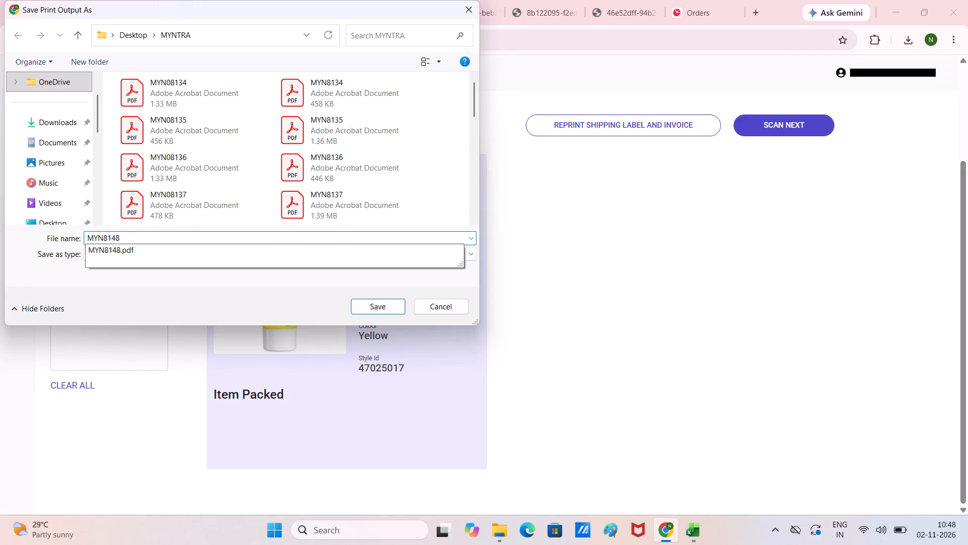
{"action": "left_click", "coordinate": [104, 240]}
{"action": "key", "text": "0"}
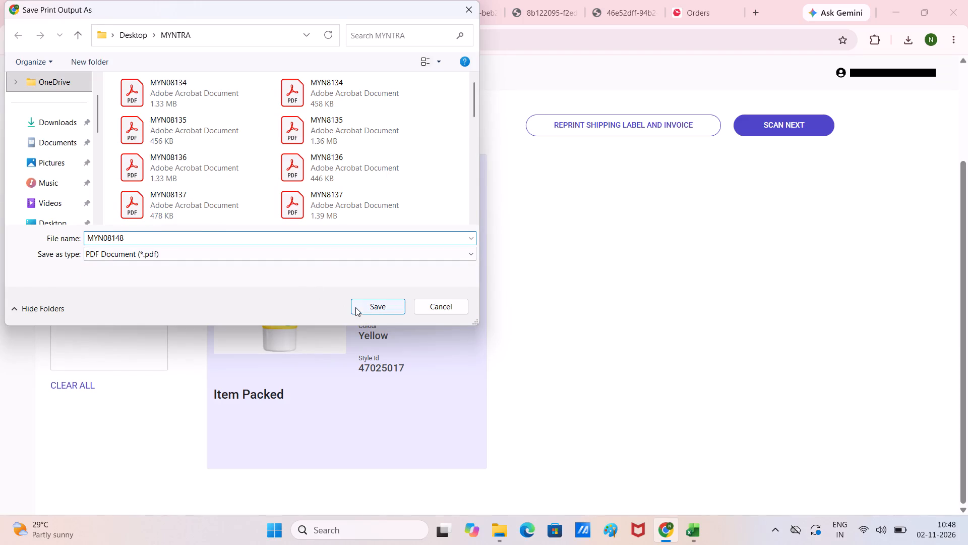
{"action": "left_click", "coordinate": [357, 304]}
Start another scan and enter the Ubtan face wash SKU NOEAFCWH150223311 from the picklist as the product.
{"action": "left_click", "coordinate": [765, 133]}
{"action": "left_click", "coordinate": [472, 4]}
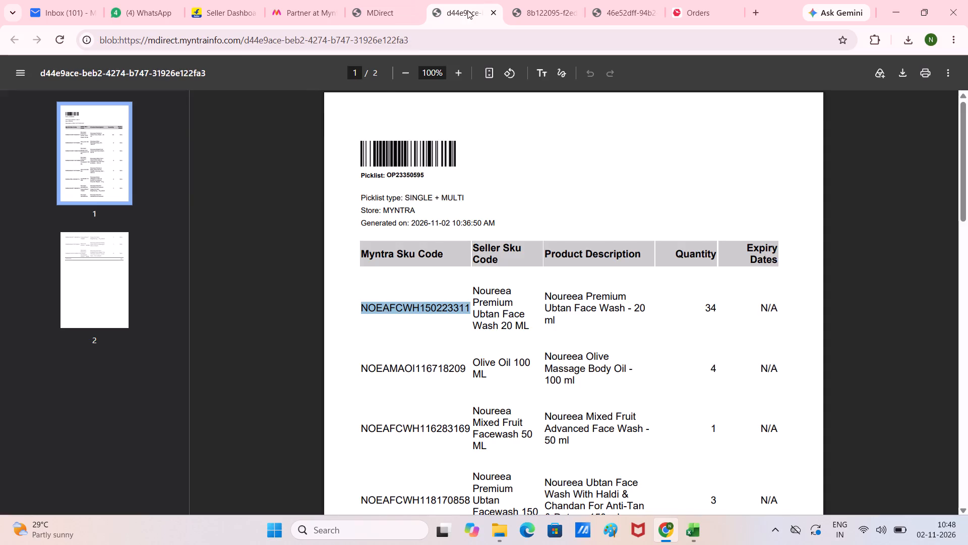
{"action": "key", "text": "ctrl+c"}
{"action": "left_click", "coordinate": [374, 0]}
{"action": "key", "text": "ctrl+v"}
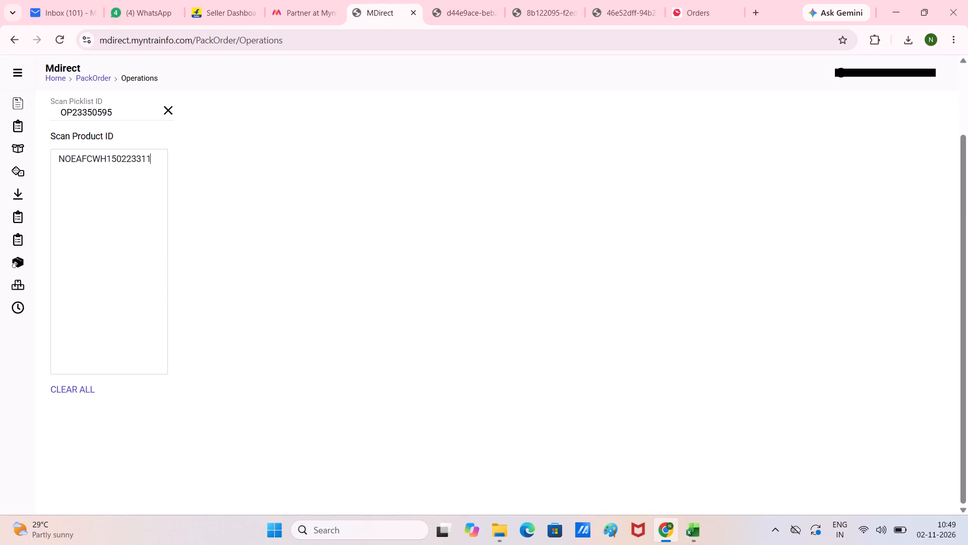
{"action": "key", "text": "Return"}
Pass the scanned Ubtan face wash and pack it with cover ID MYN8149 copied from cell I16 of the Excel worksheet.
{"action": "left_click", "coordinate": [466, 415]}
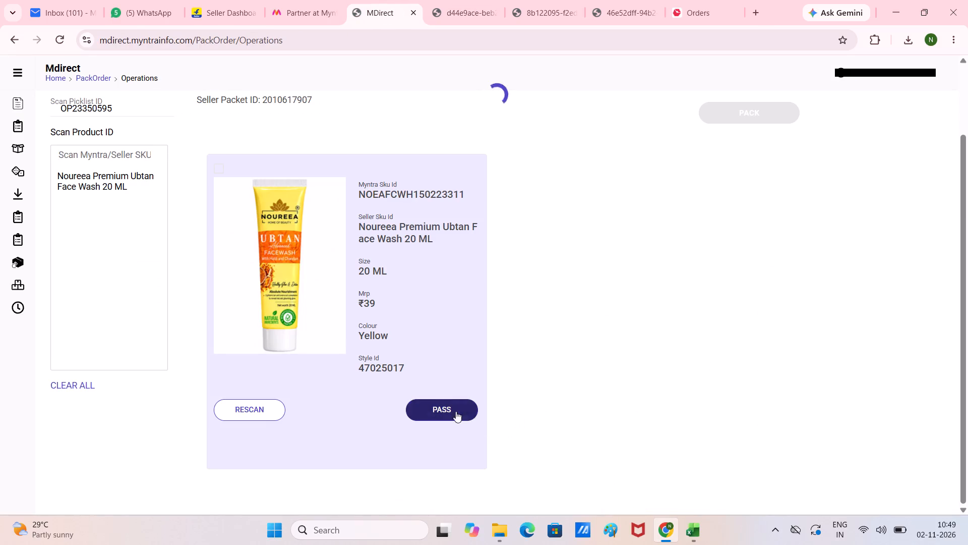
{"action": "left_click", "coordinate": [751, 113]}
{"action": "left_click", "coordinate": [683, 531]}
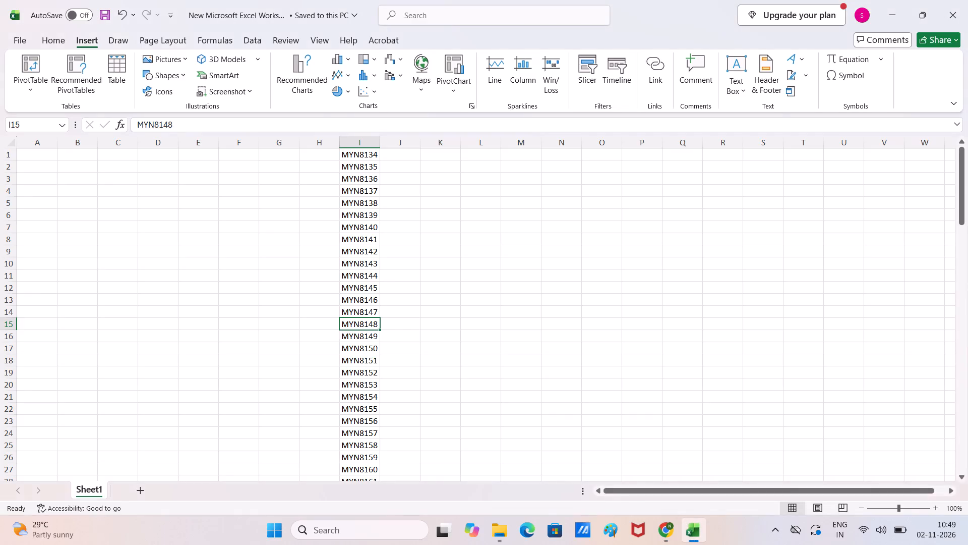
{"action": "left_click", "coordinate": [364, 338]}
{"action": "key", "text": "ctrl+c"}
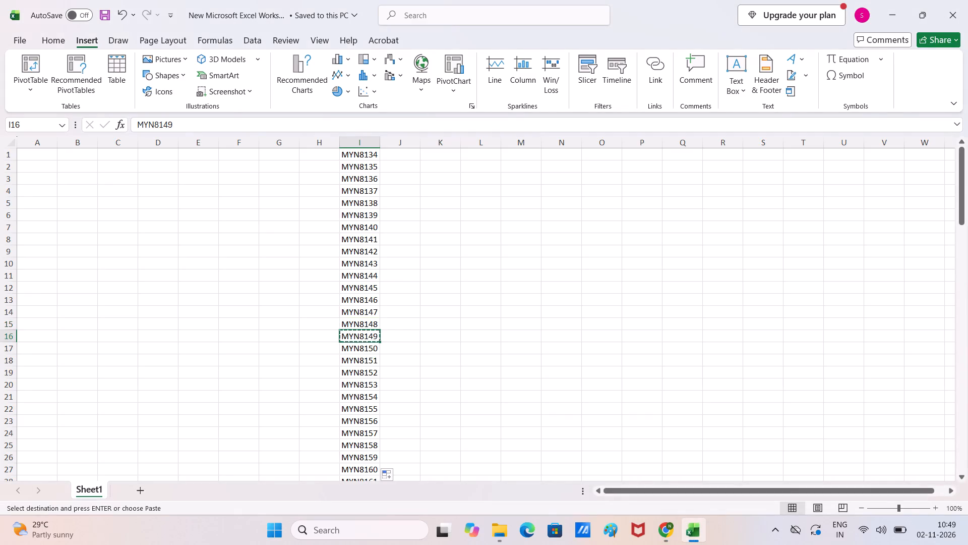
{"action": "key", "text": "alt+Tab"}
{"action": "left_click", "coordinate": [476, 300]}
{"action": "key", "text": "ctrl+v"}
{"action": "left_click", "coordinate": [476, 300], "text": "ctrl"}
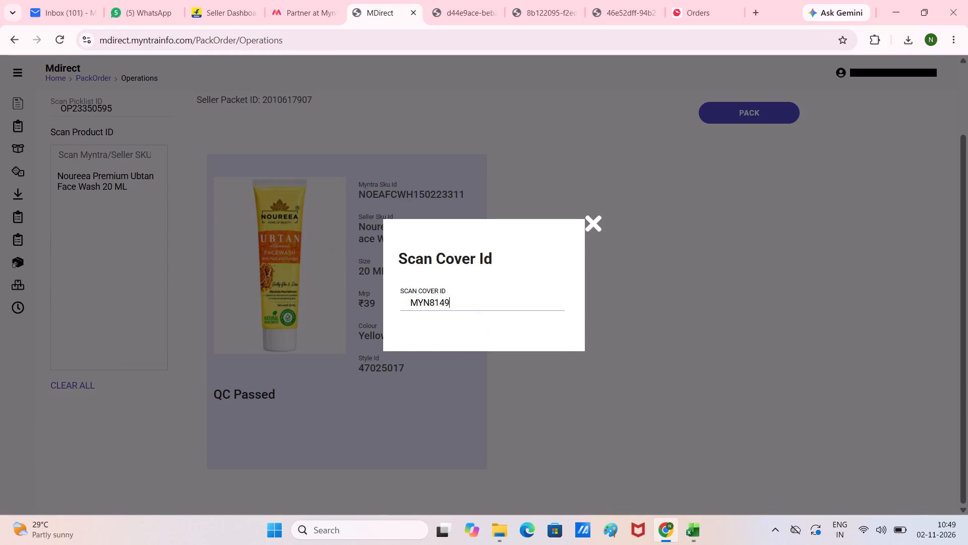
{"action": "key", "text": "Return"}
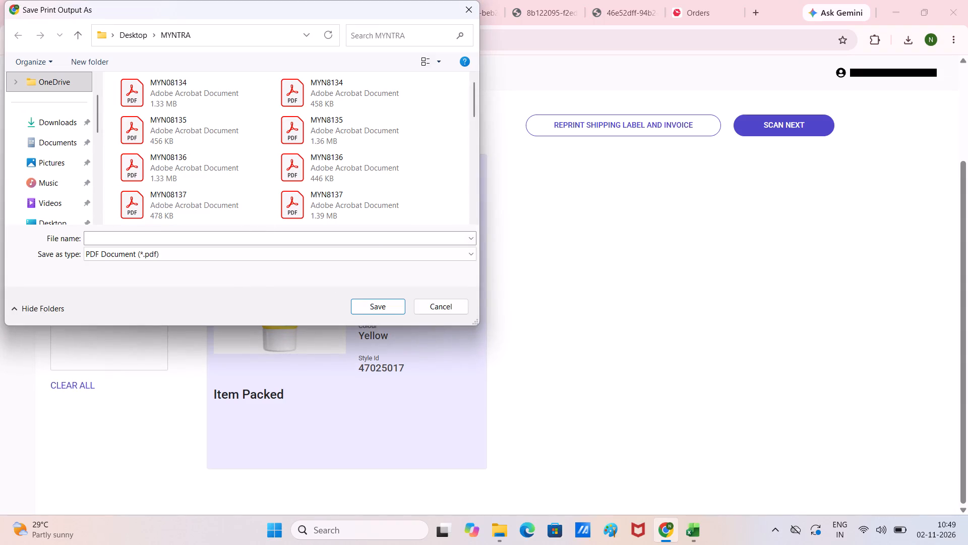
Save the packed item's two print outputs in the MYNTRA folder as PDFs named MYN8149 and MYN08149.
{"action": "left_click", "coordinate": [230, 236]}
{"action": "key", "text": "ctrl+v"}
{"action": "key", "text": "Return"}
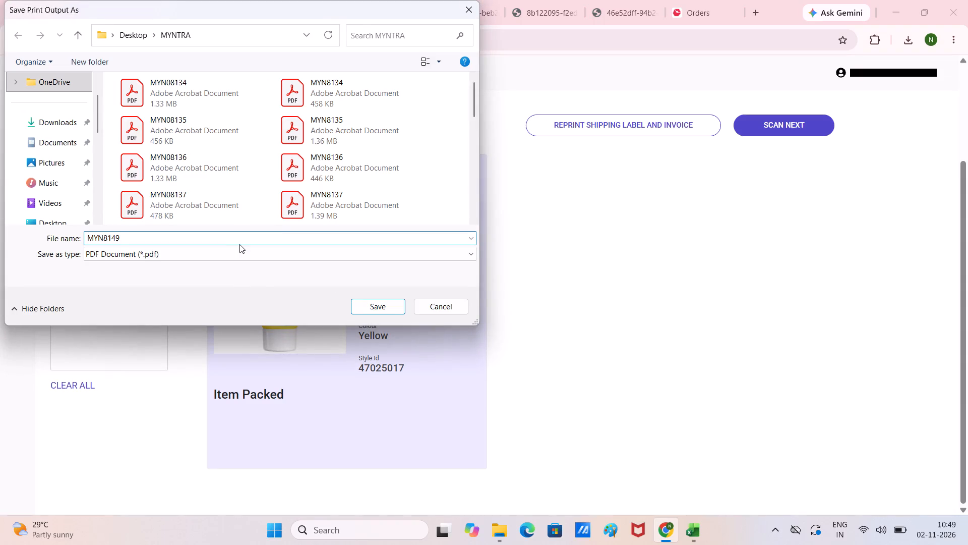
{"action": "left_click", "coordinate": [226, 239]}
{"action": "key", "text": "ctrl+v"}
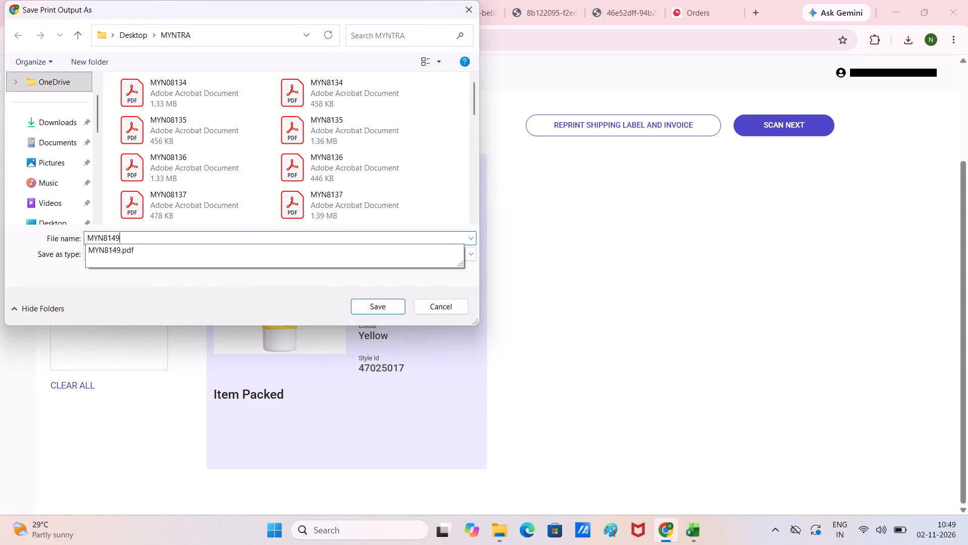
{"action": "left_click", "coordinate": [105, 237]}
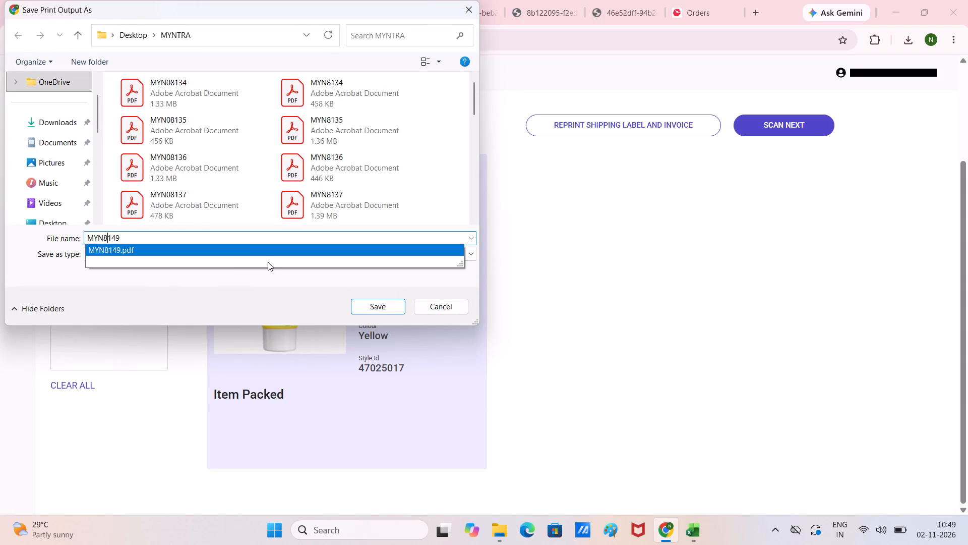
{"action": "key", "text": "Left"}
{"action": "key", "text": "0"}
{"action": "left_click", "coordinate": [397, 303]}
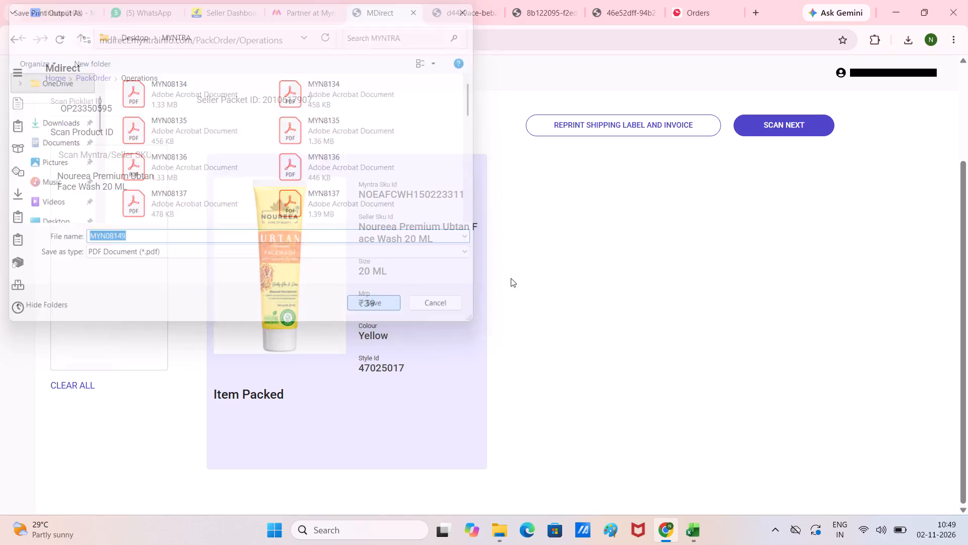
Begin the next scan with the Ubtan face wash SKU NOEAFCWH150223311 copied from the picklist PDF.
{"action": "left_click", "coordinate": [799, 120]}
{"action": "left_click", "coordinate": [456, 0]}
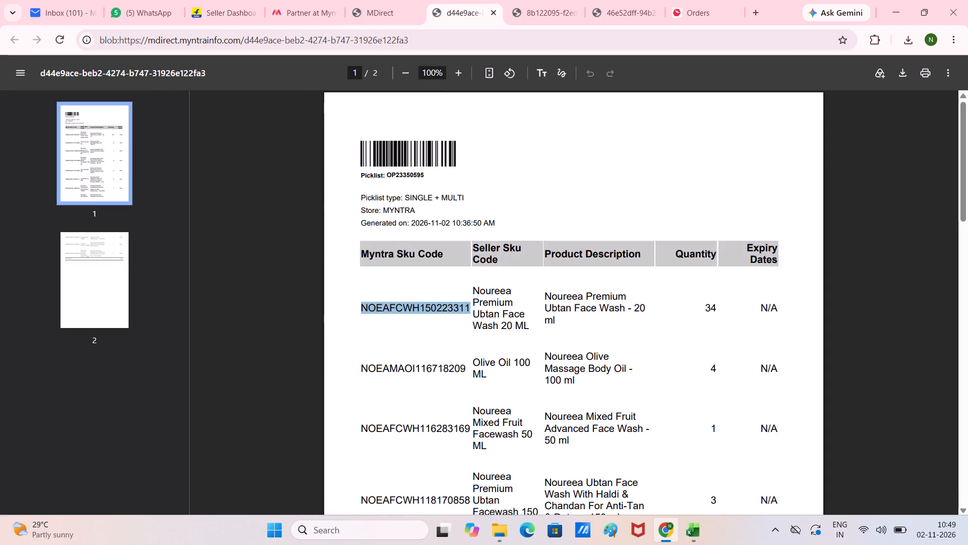
{"action": "key", "text": "ctrl+c"}
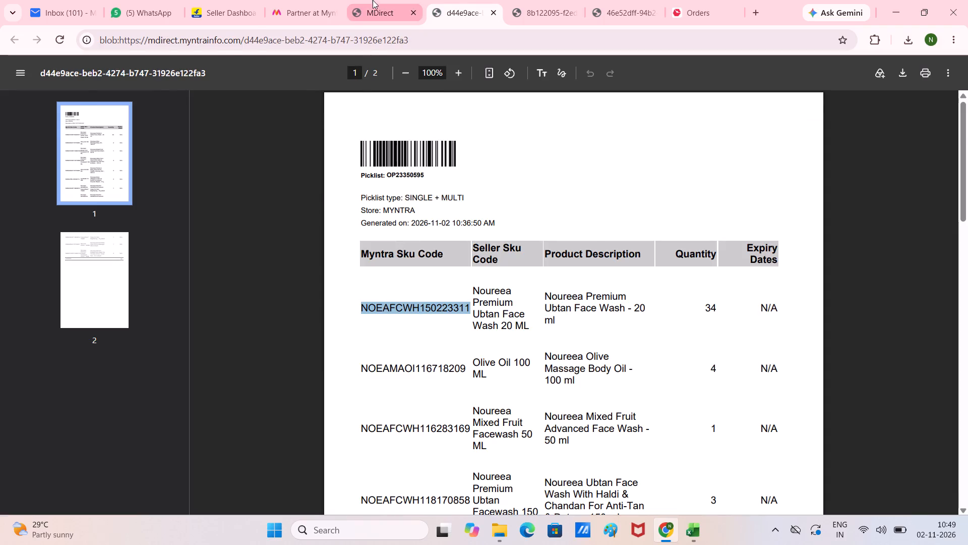
{"action": "left_click", "coordinate": [373, 0]}
{"action": "key", "text": "ctrl+v"}
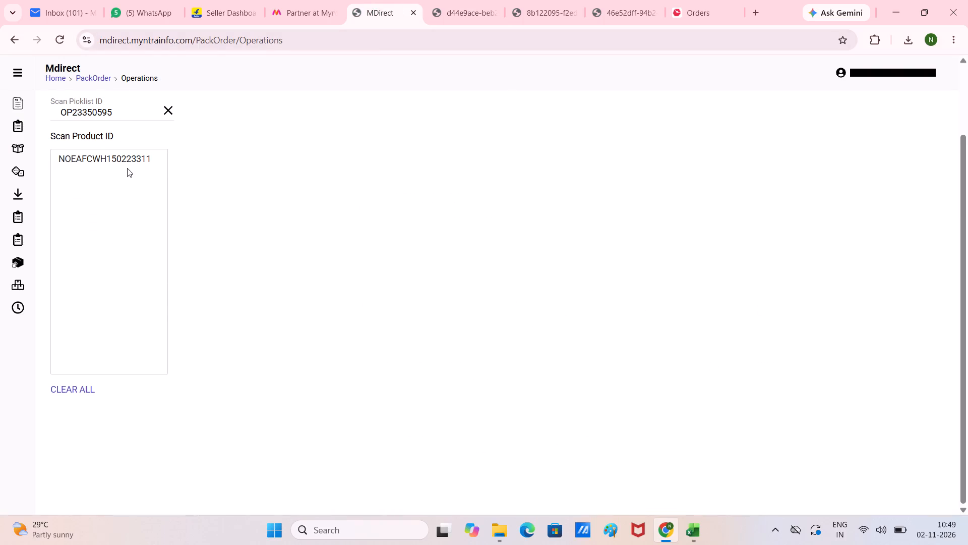
{"action": "key", "text": "Return"}
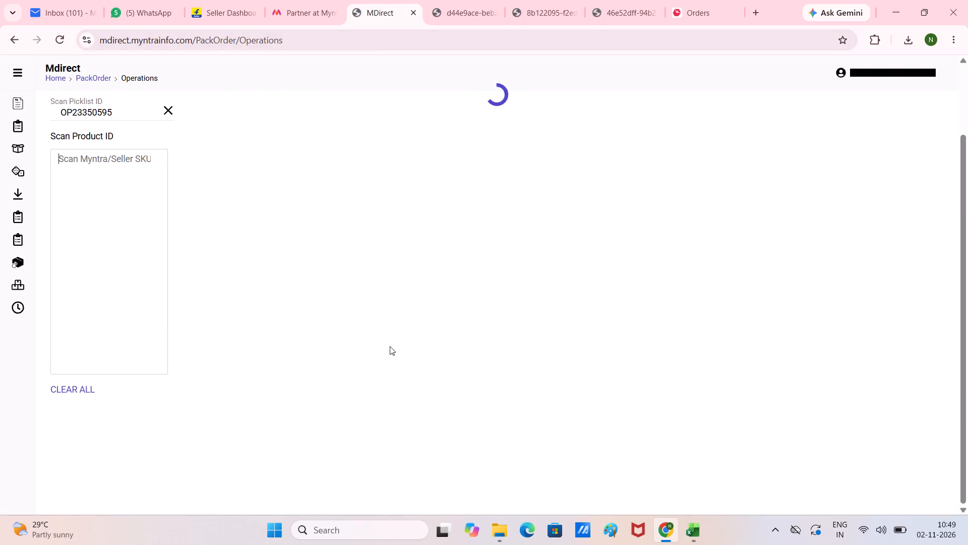
Pass this Ubtan face wash item and pack it with cover ID MYN8150 copied from cell I17 of the Excel worksheet.
{"action": "left_click", "coordinate": [429, 401]}
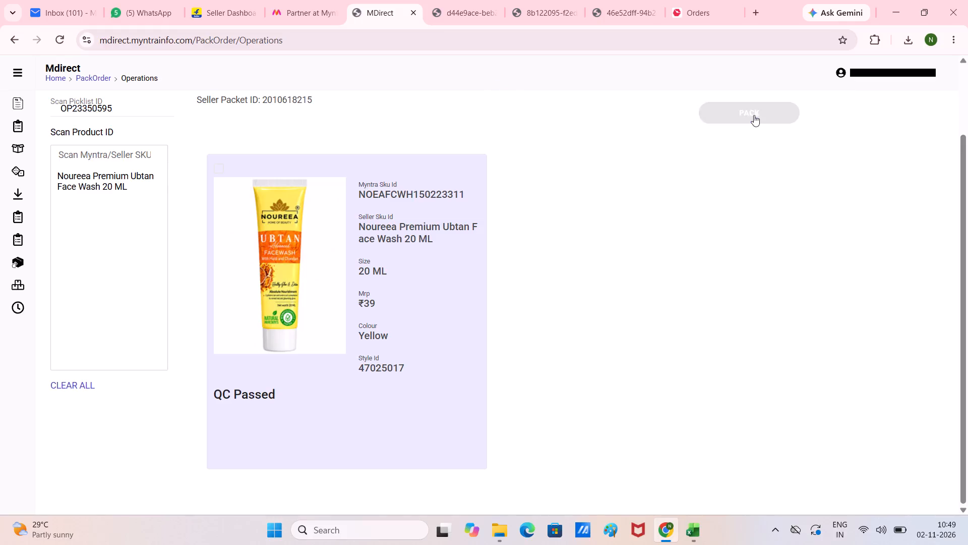
{"action": "left_click", "coordinate": [754, 115]}
{"action": "left_click", "coordinate": [695, 527]}
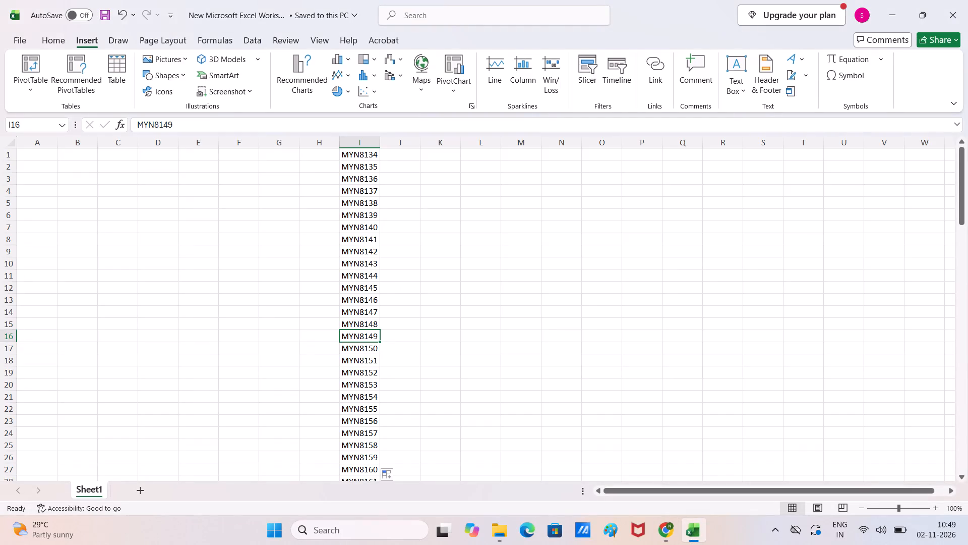
{"action": "left_click", "coordinate": [370, 349]}
{"action": "key", "text": "ctrl+c"}
{"action": "key", "text": "alt+Tab"}
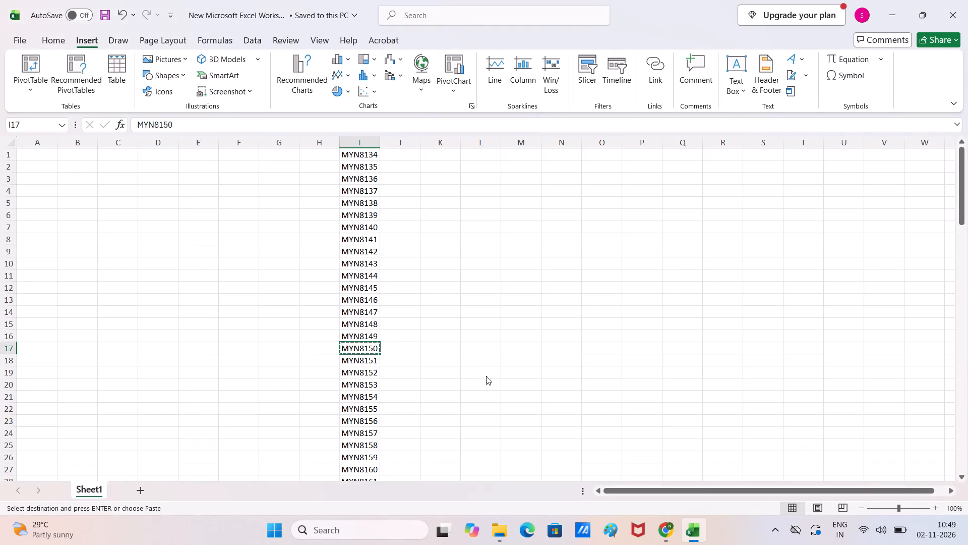
{"action": "left_click", "coordinate": [469, 292]}
{"action": "key", "text": "ctrl+v"}
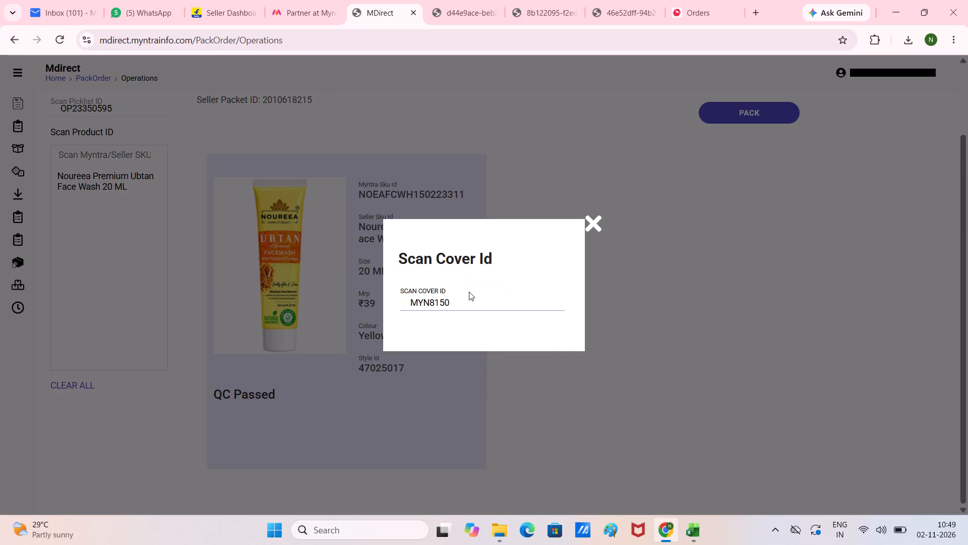
{"action": "key", "text": "Return"}
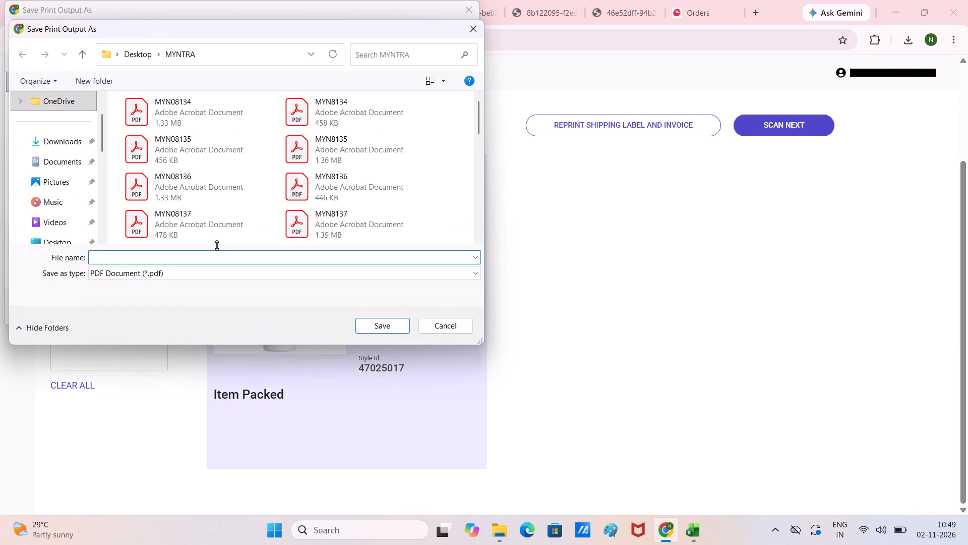
Save the two print outputs for this packet as PDFs named MYN8150 and MYN08150 in the MYNTRA folder.
{"action": "key", "text": "ctrl+v"}
{"action": "key", "text": "Return"}
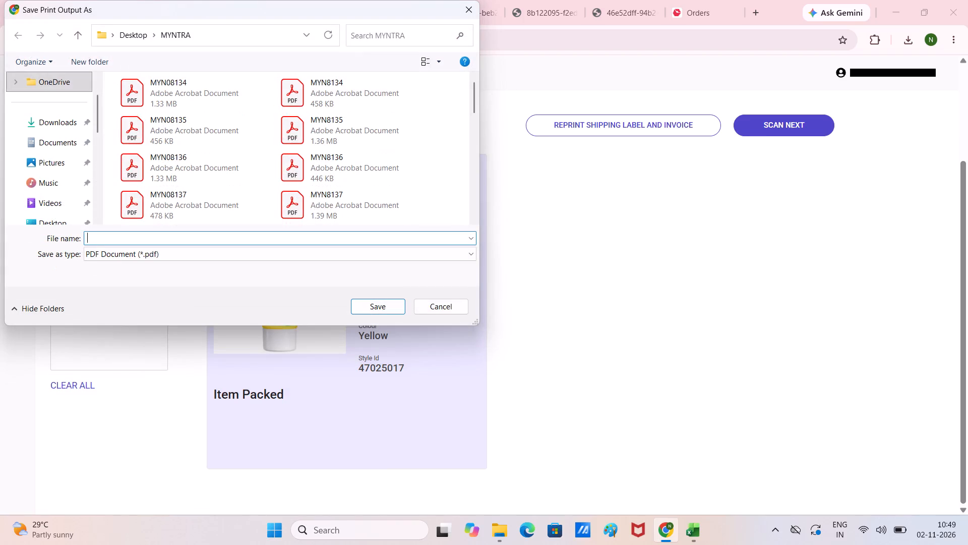
{"action": "key", "text": "ctrl+v"}
{"action": "left_click", "coordinate": [103, 242]}
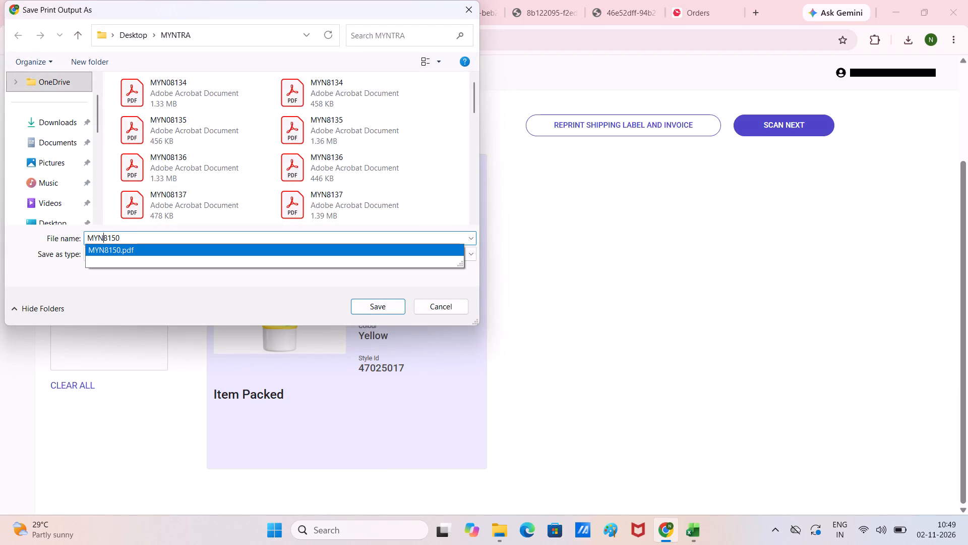
{"action": "key", "text": "0"}
{"action": "key", "text": "Return"}
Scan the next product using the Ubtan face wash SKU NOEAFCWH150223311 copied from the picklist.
{"action": "left_click", "coordinate": [761, 125]}
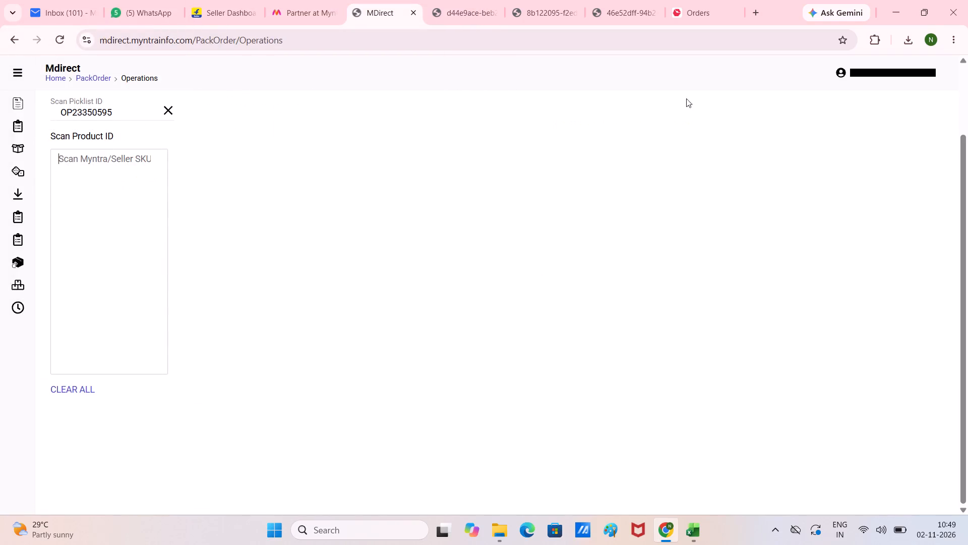
{"action": "left_click", "coordinate": [467, 5]}
{"action": "key", "text": "ctrl+c"}
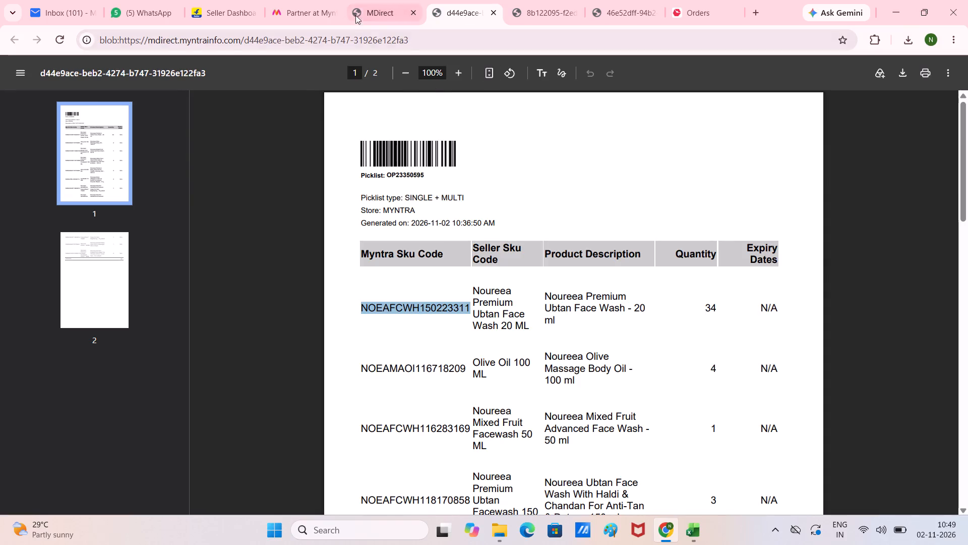
{"action": "left_click", "coordinate": [361, 9]}
{"action": "key", "text": "ctrl+v"}
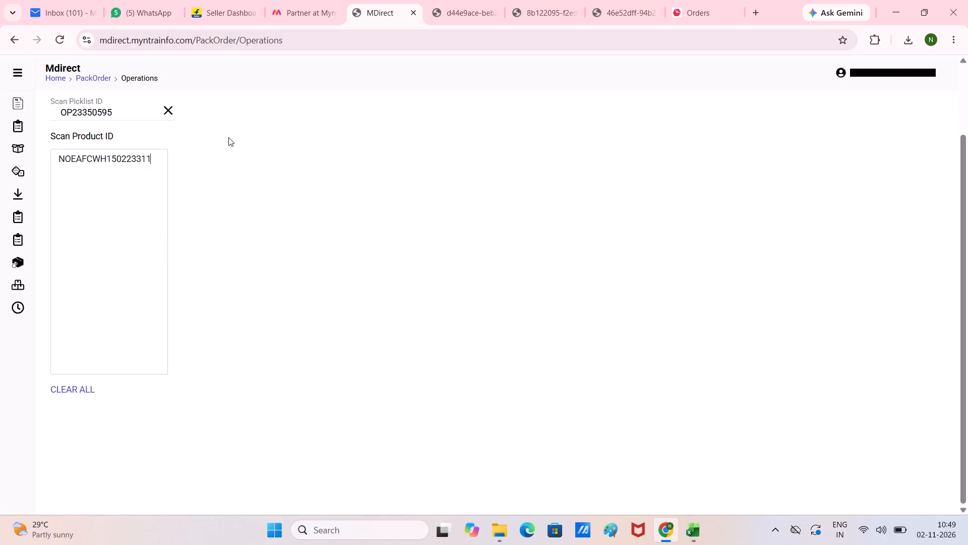
{"action": "key", "text": "Return"}
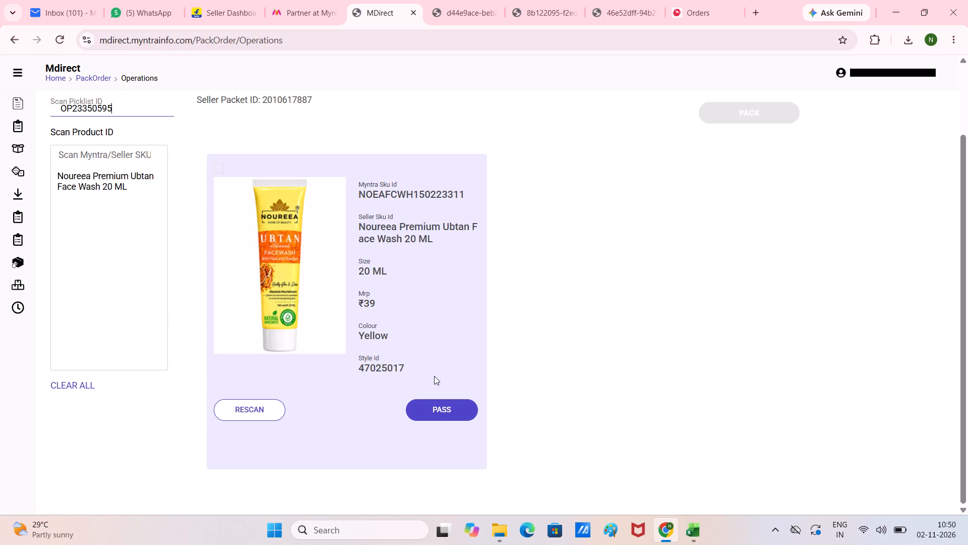
Pass this Ubtan face wash item and pack it with cover ID MYN8151 copied from cell I18 of the Excel worksheet.
{"action": "left_click", "coordinate": [434, 393]}
{"action": "left_click", "coordinate": [433, 400]}
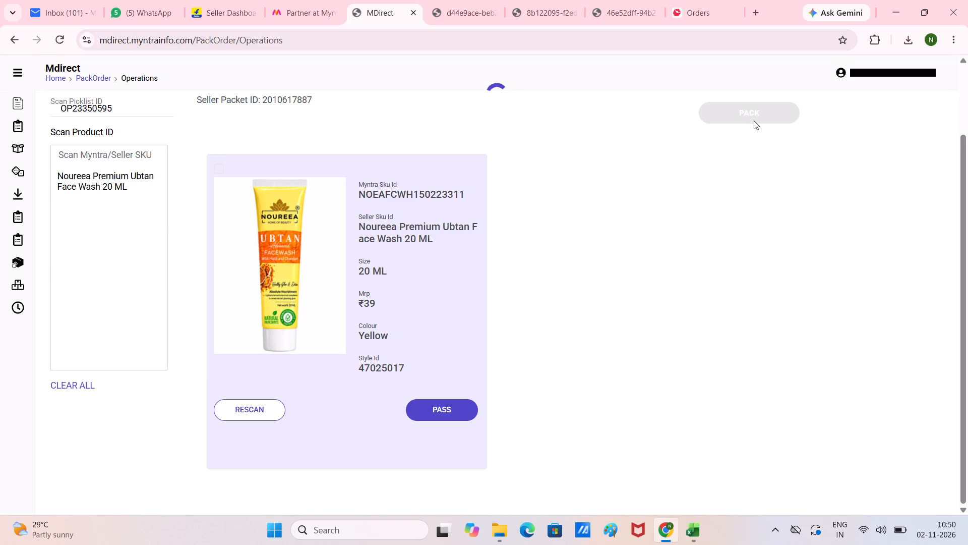
{"action": "left_click", "coordinate": [754, 118]}
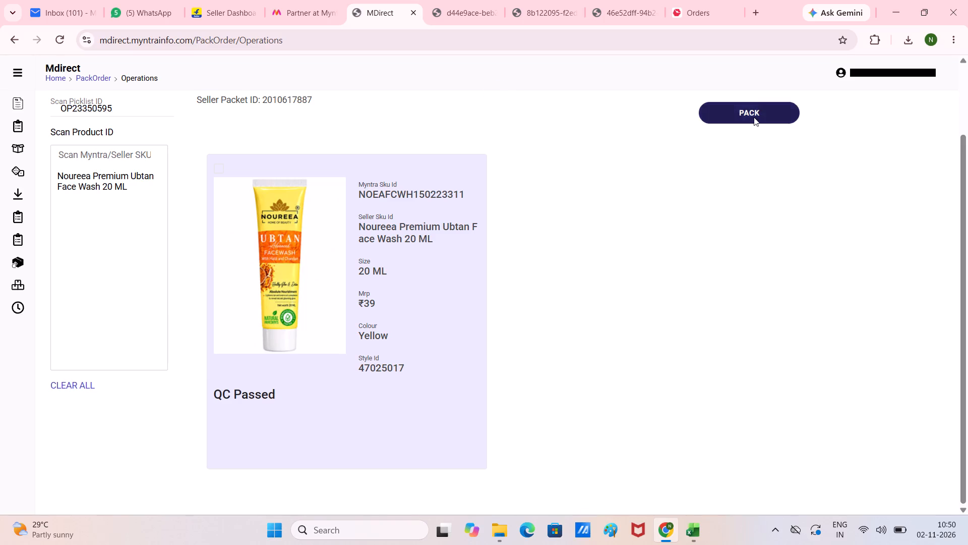
{"action": "left_click", "coordinate": [687, 528]}
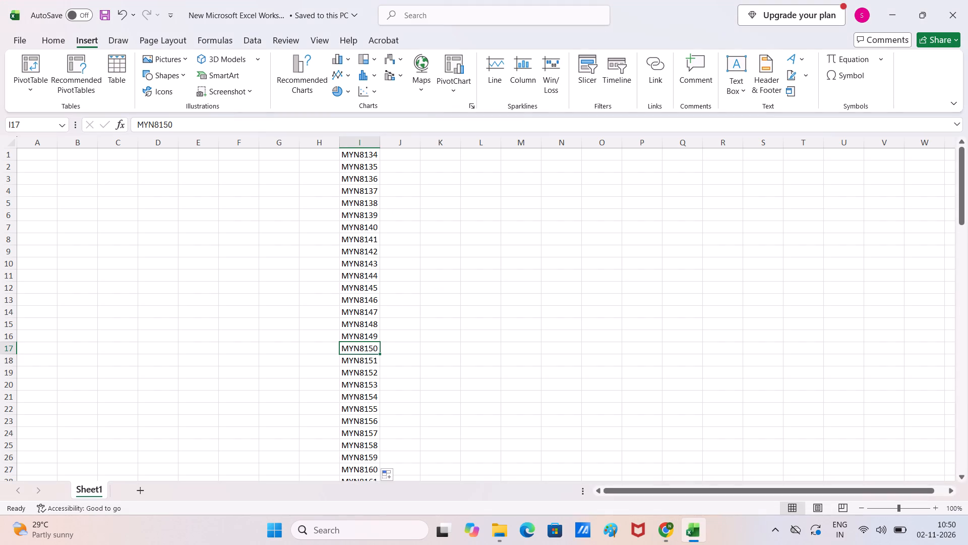
{"action": "left_click", "coordinate": [367, 363]}
{"action": "key", "text": "ctrl+c"}
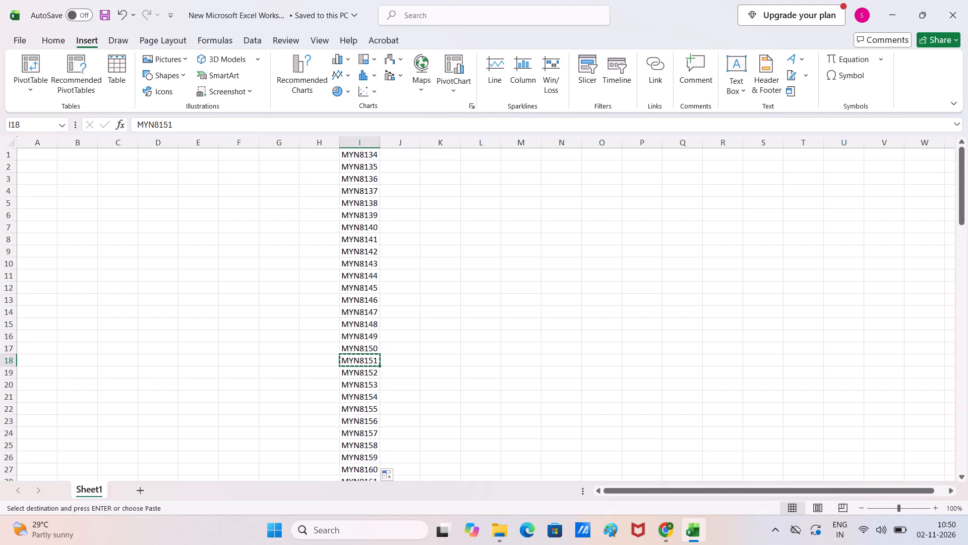
{"action": "key", "text": "alt+Tab"}
{"action": "left_click", "coordinate": [426, 305]}
{"action": "key", "text": "ctrl+v"}
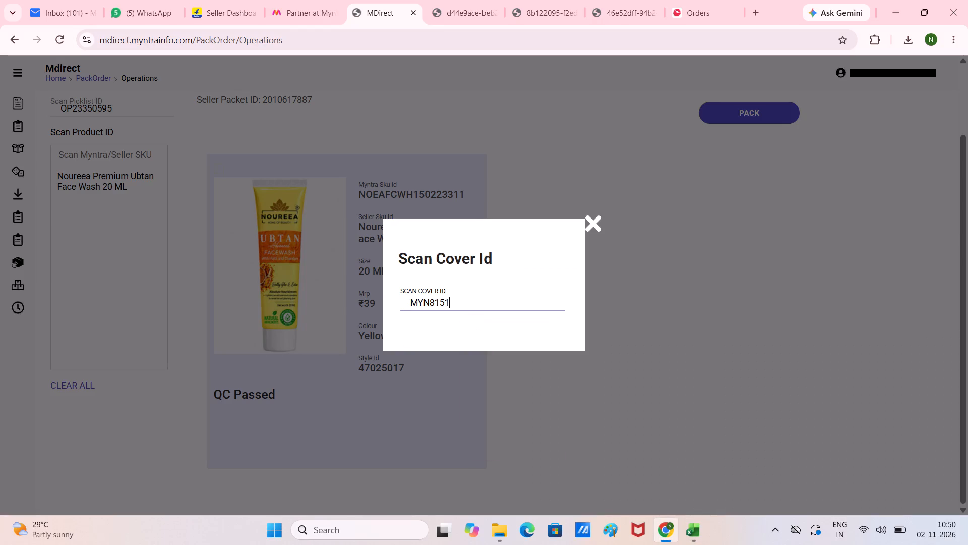
{"action": "key", "text": "Return"}
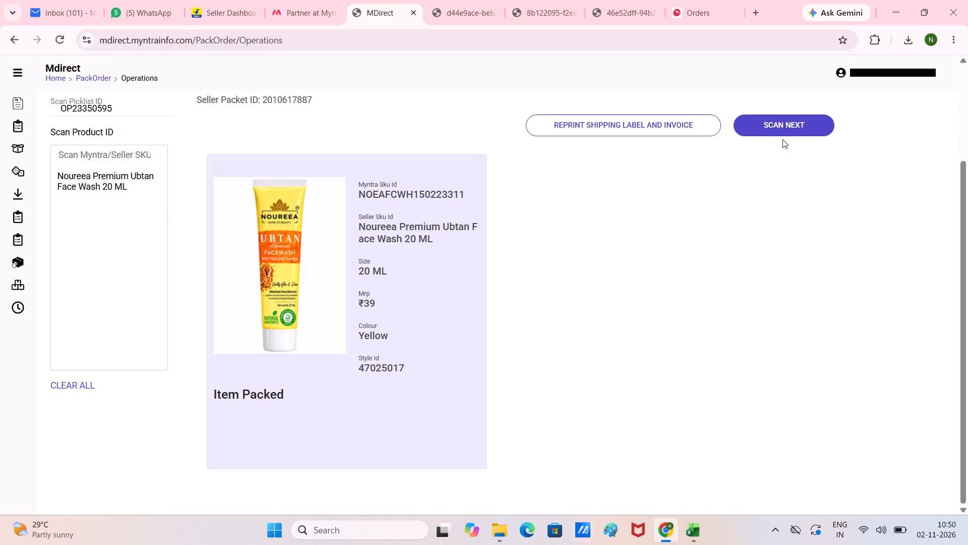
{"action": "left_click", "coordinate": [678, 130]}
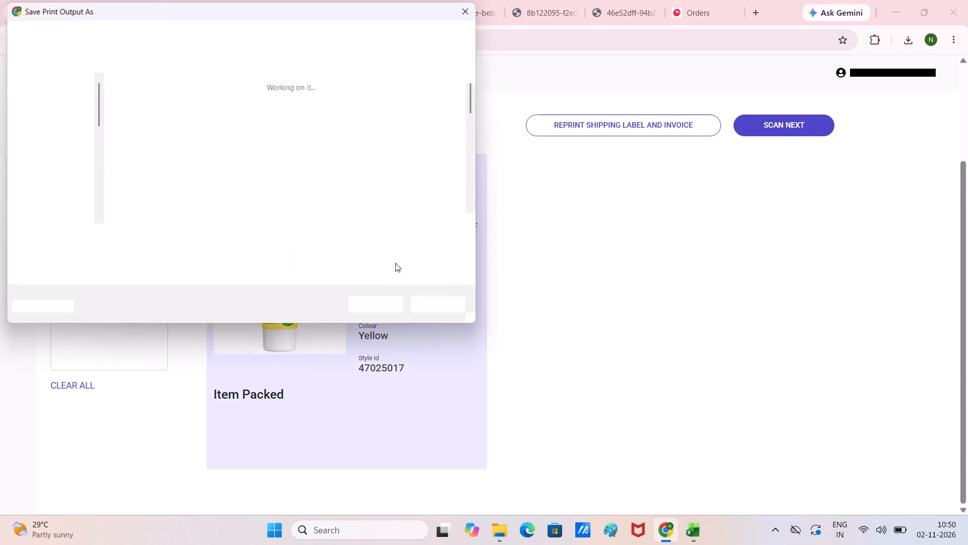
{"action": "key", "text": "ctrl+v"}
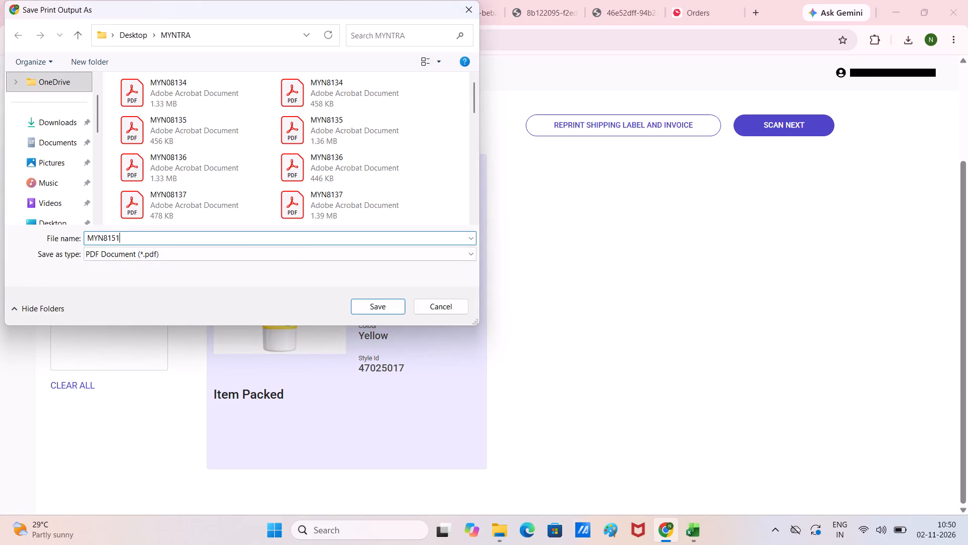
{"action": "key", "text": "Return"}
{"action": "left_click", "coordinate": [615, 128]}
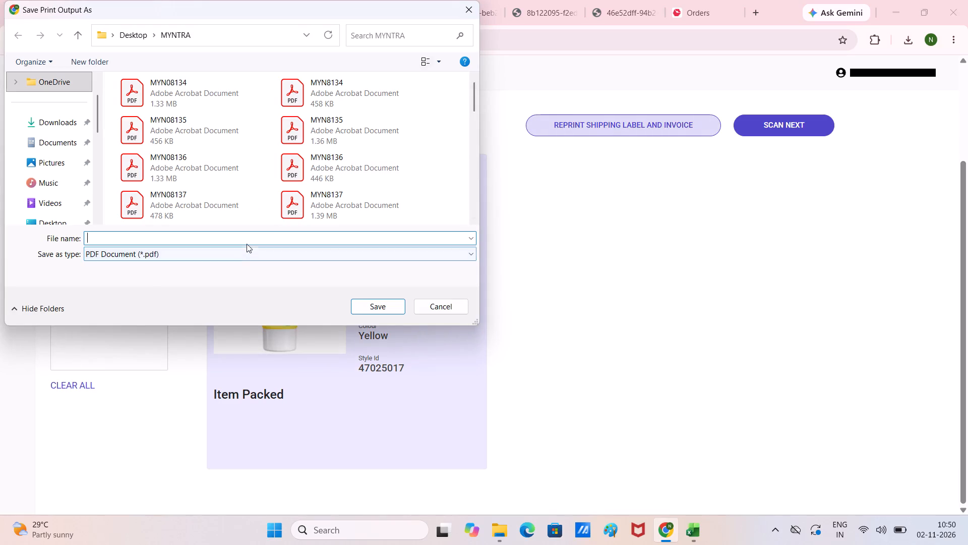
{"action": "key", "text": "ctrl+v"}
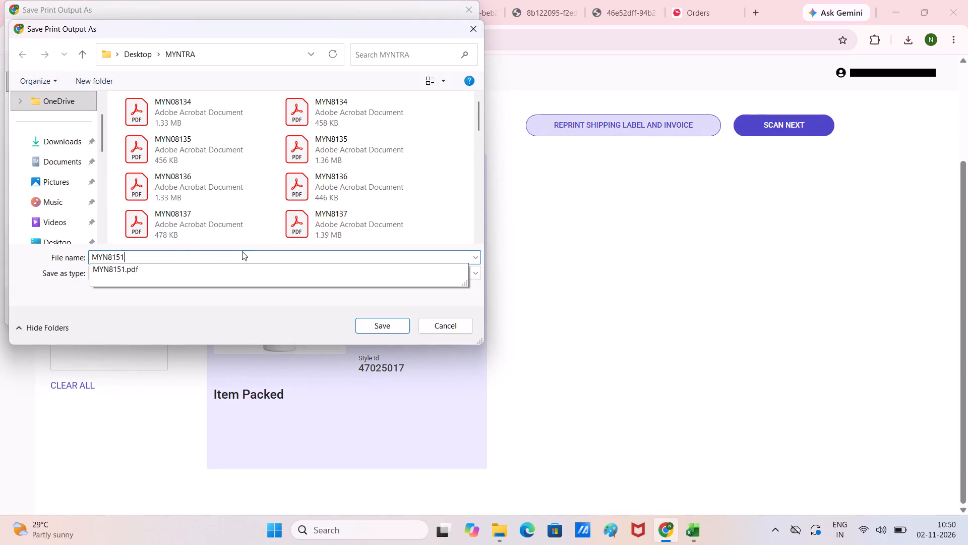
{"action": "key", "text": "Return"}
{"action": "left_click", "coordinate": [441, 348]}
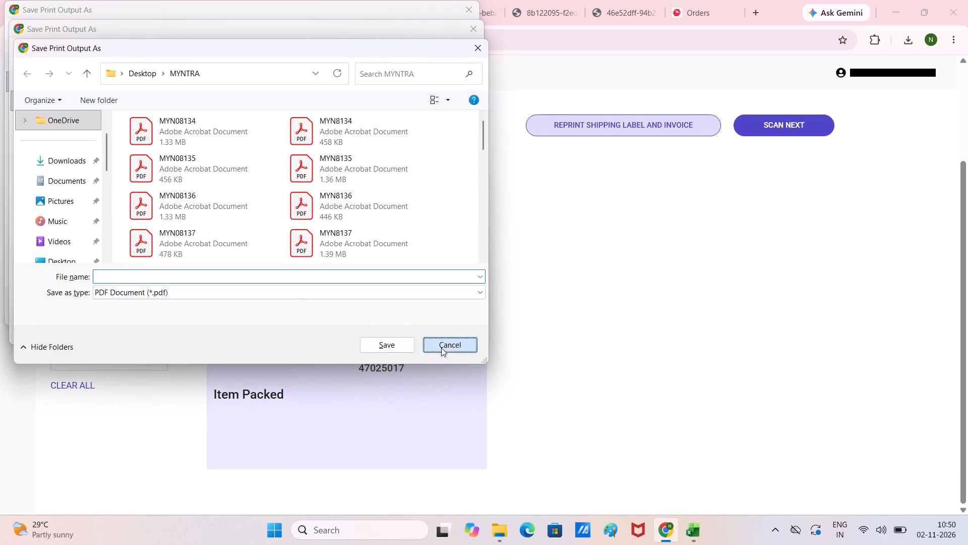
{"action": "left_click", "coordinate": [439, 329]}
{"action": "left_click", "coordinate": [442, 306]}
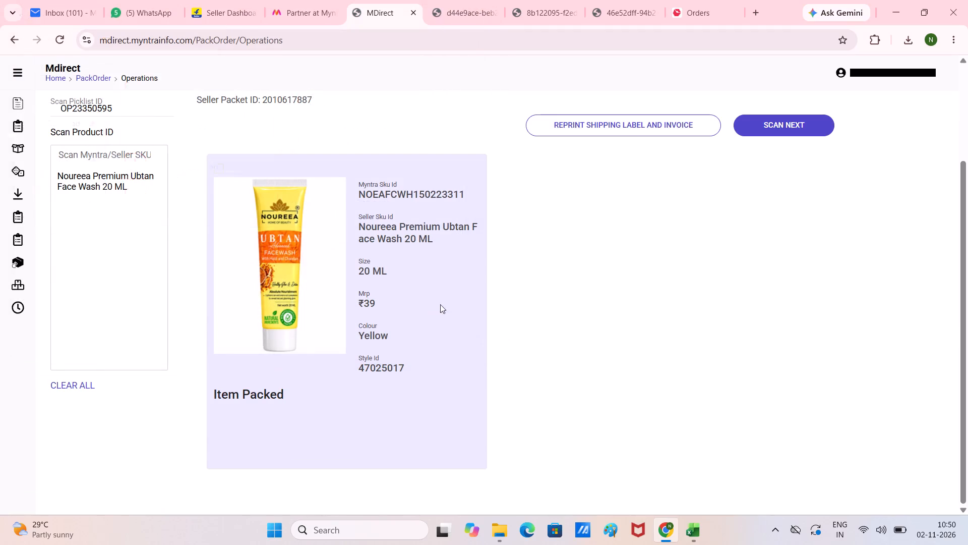
Reprint the shipping label and invoice, saving the outputs in the MYNTRA folder as MYN8151, replacing the existing file, and MYN08151.
{"action": "left_click", "coordinate": [632, 130]}
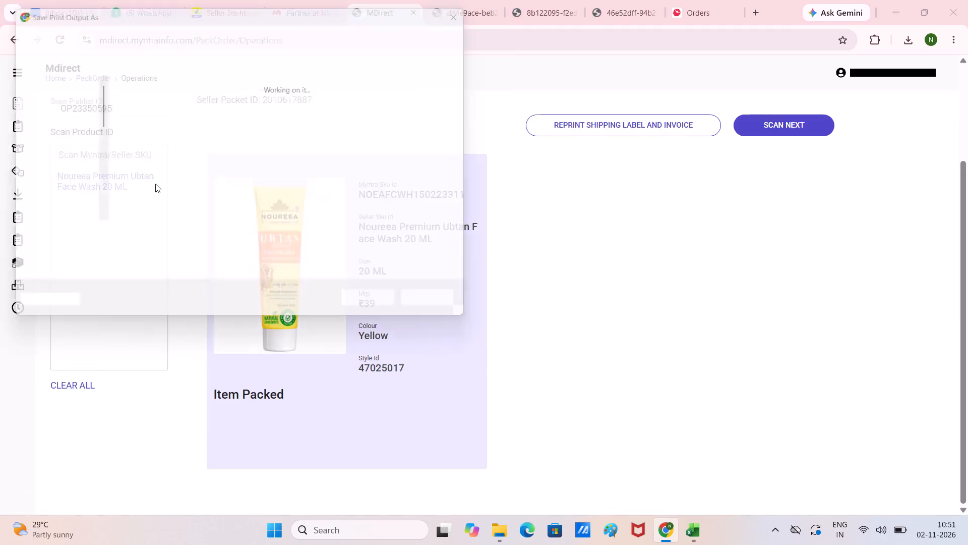
{"action": "left_click", "coordinate": [123, 235]}
{"action": "left_click", "coordinate": [124, 231], "text": "ctrl"}
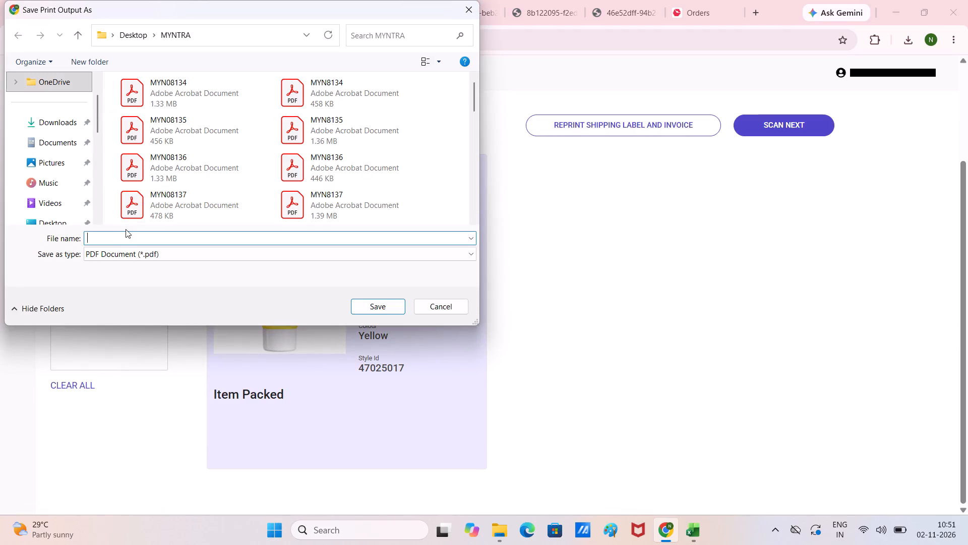
{"action": "key", "text": "ctrl+v"}
{"action": "left_click", "coordinate": [391, 310]}
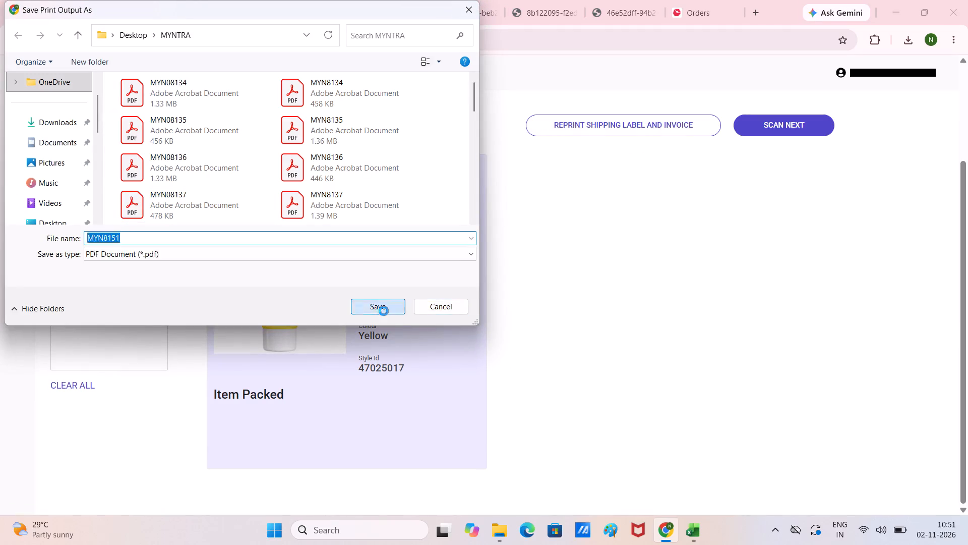
{"action": "left_click", "coordinate": [519, 272]}
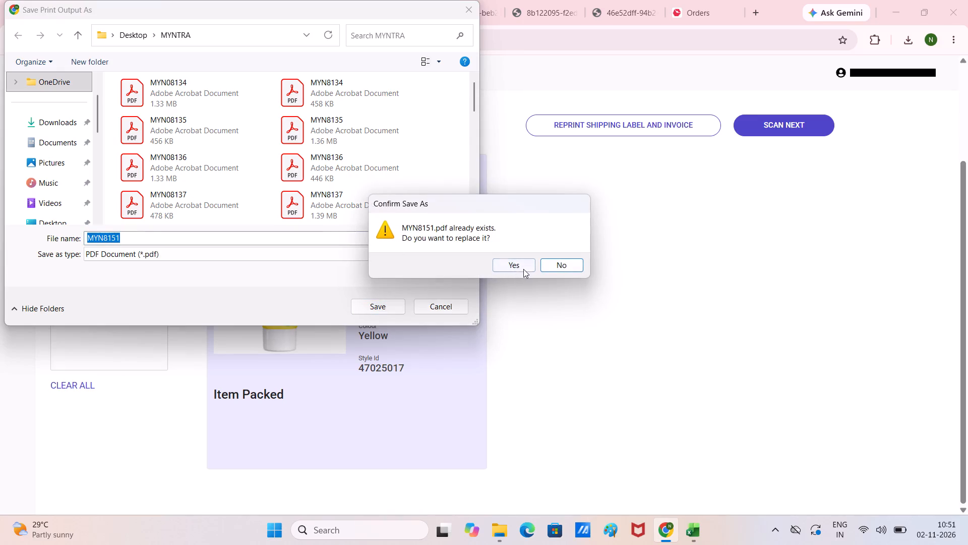
{"action": "left_click", "coordinate": [522, 268]}
{"action": "left_click", "coordinate": [262, 235]}
{"action": "left_click", "coordinate": [264, 233], "text": "ctrl"}
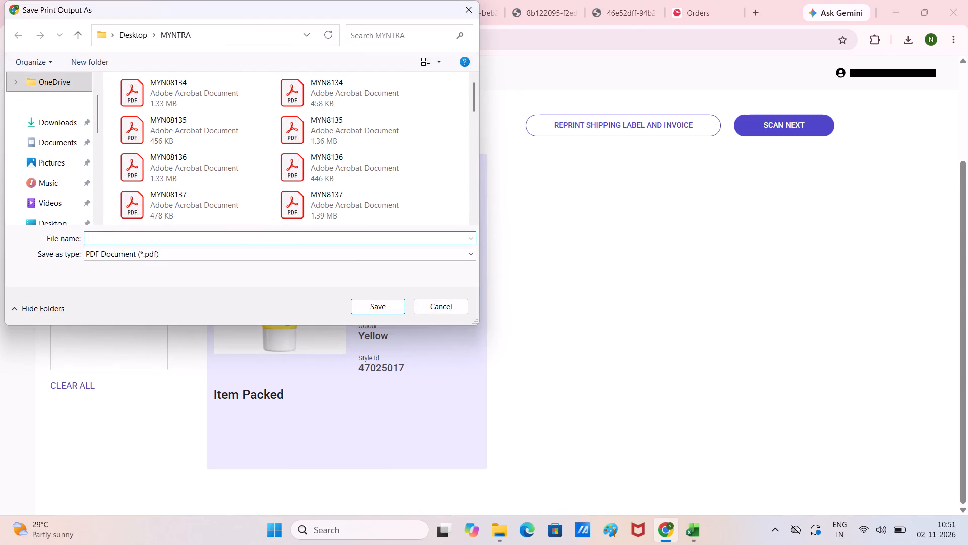
{"action": "key", "text": "ctrl+v"}
{"action": "left_click", "coordinate": [103, 237]}
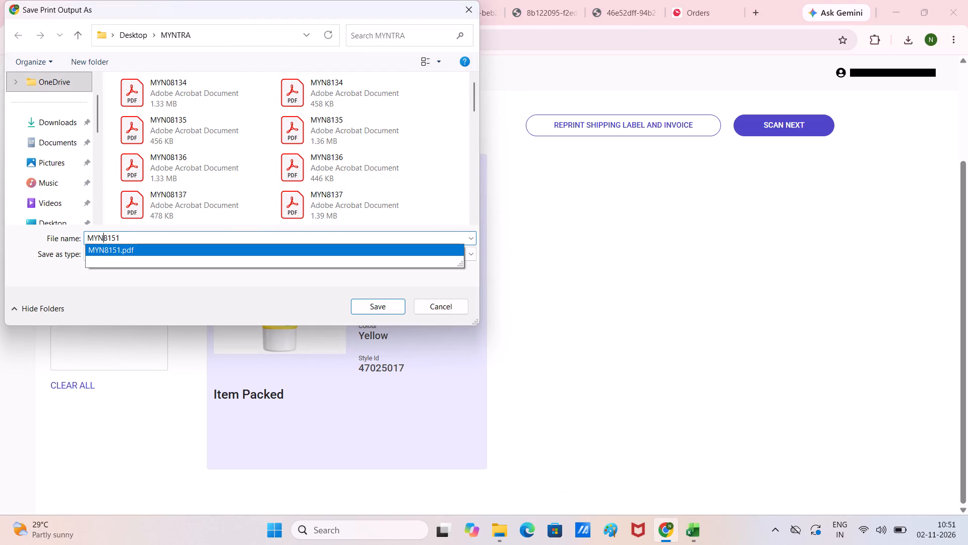
{"action": "key", "text": "0"}
{"action": "key", "text": "Return"}
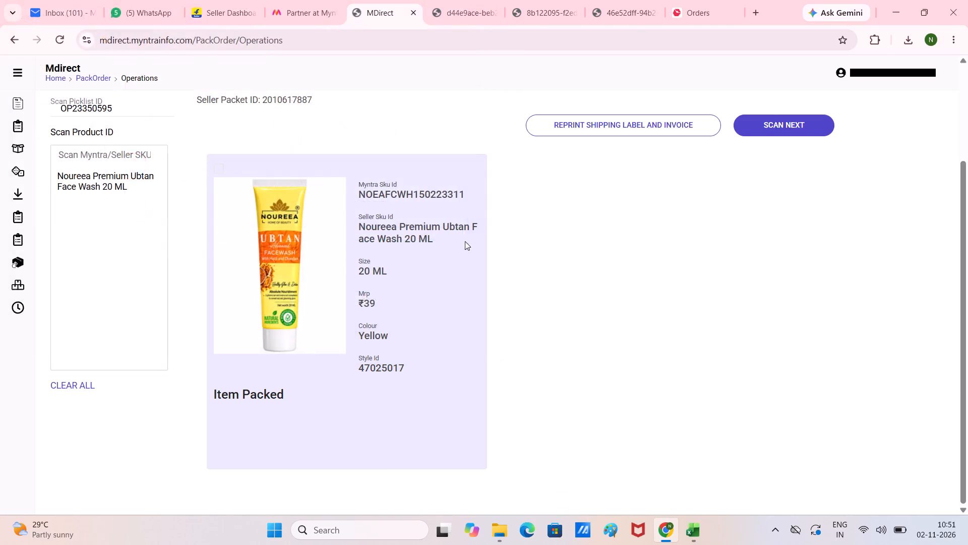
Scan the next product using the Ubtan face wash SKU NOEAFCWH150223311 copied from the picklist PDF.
{"action": "left_click_drag", "start_coordinate": [776, 124], "coordinate": [777, 130]}
{"action": "left_click", "coordinate": [462, 10]}
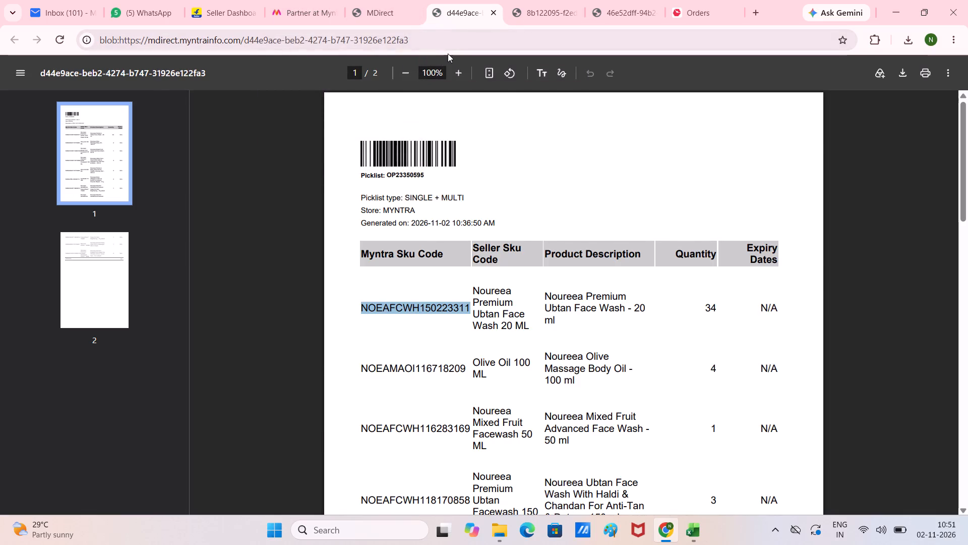
{"action": "key", "text": "ctrl+c"}
{"action": "left_click", "coordinate": [375, 11]}
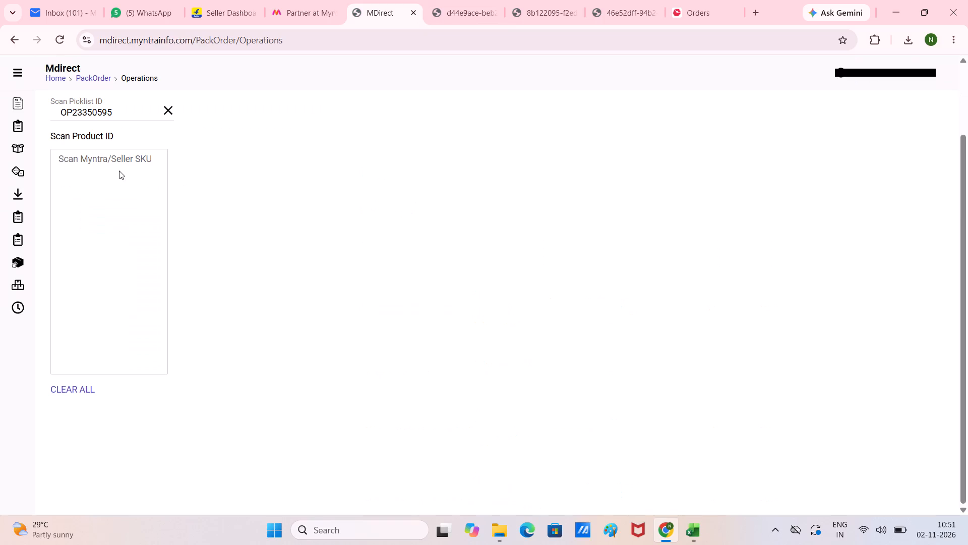
{"action": "key", "text": "ctrl+v"}
{"action": "key", "text": "Return"}
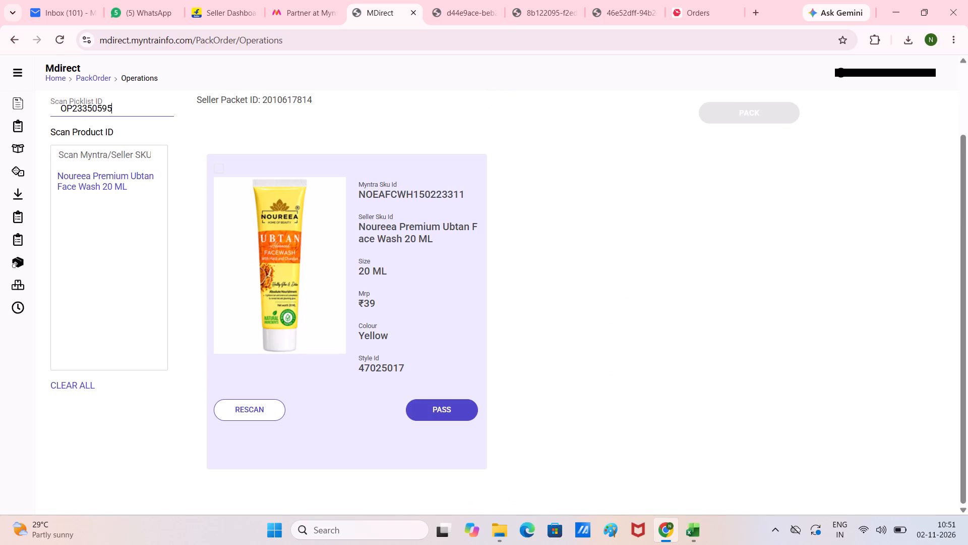
{"action": "left_click", "coordinate": [446, 397]}
{"action": "left_click", "coordinate": [440, 403]}
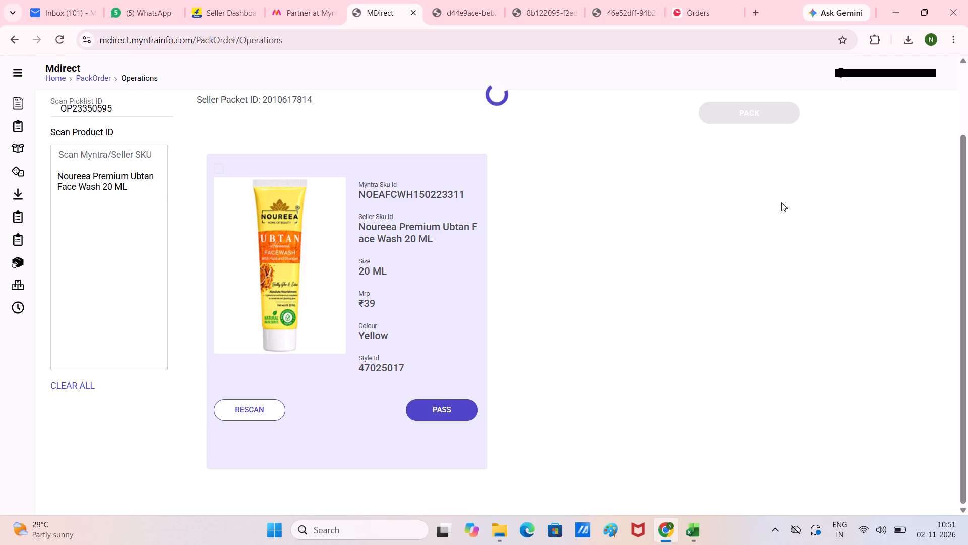
{"action": "left_click", "coordinate": [763, 113]}
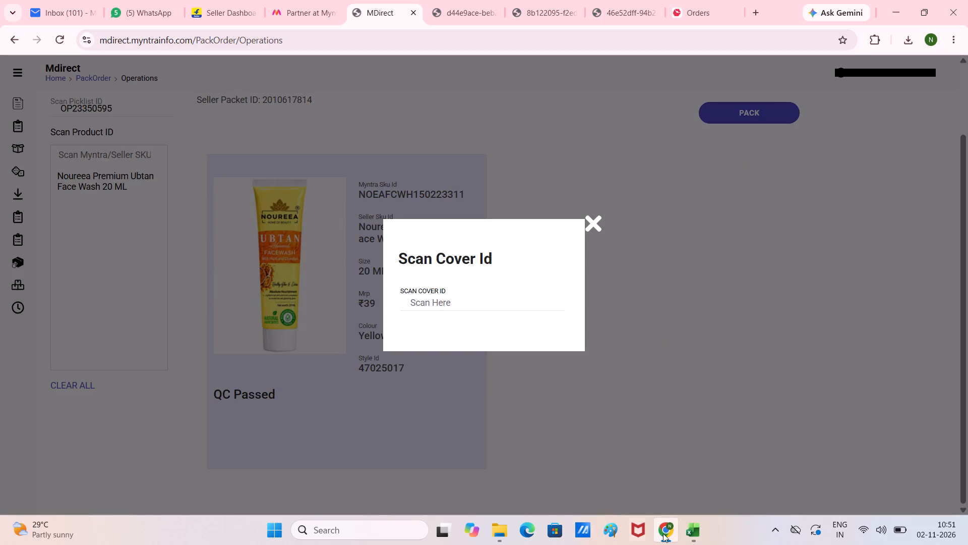
{"action": "left_click", "coordinate": [691, 531]}
{"action": "left_click", "coordinate": [373, 375]}
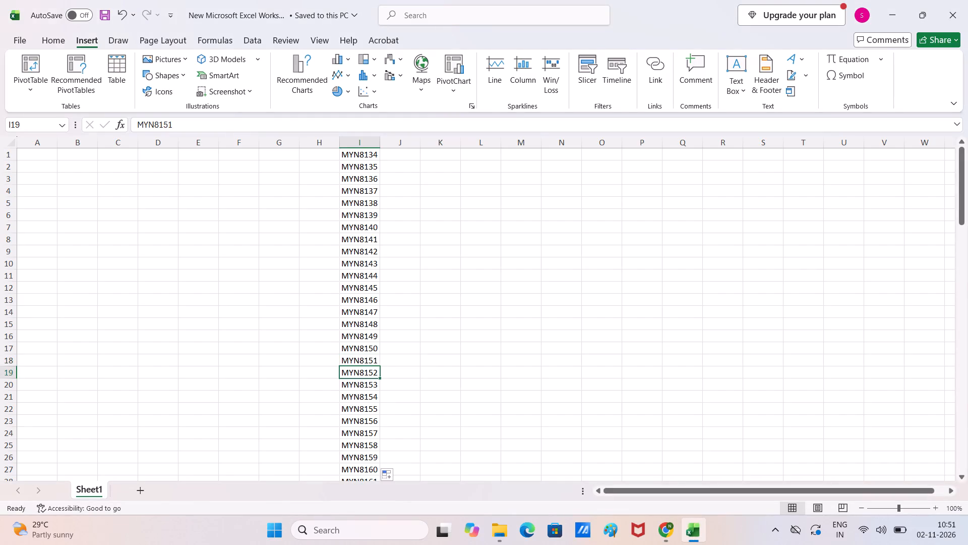
{"action": "key", "text": "ctrl+c"}
{"action": "key", "text": "alt+Tab"}
{"action": "left_click", "coordinate": [422, 310]}
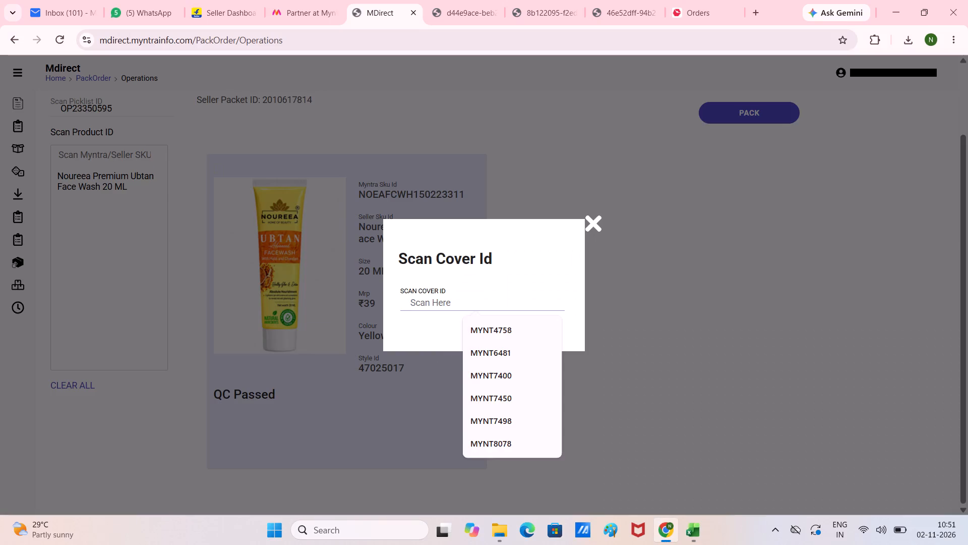
{"action": "key", "text": "ctrl+v"}
{"action": "key", "text": "Return"}
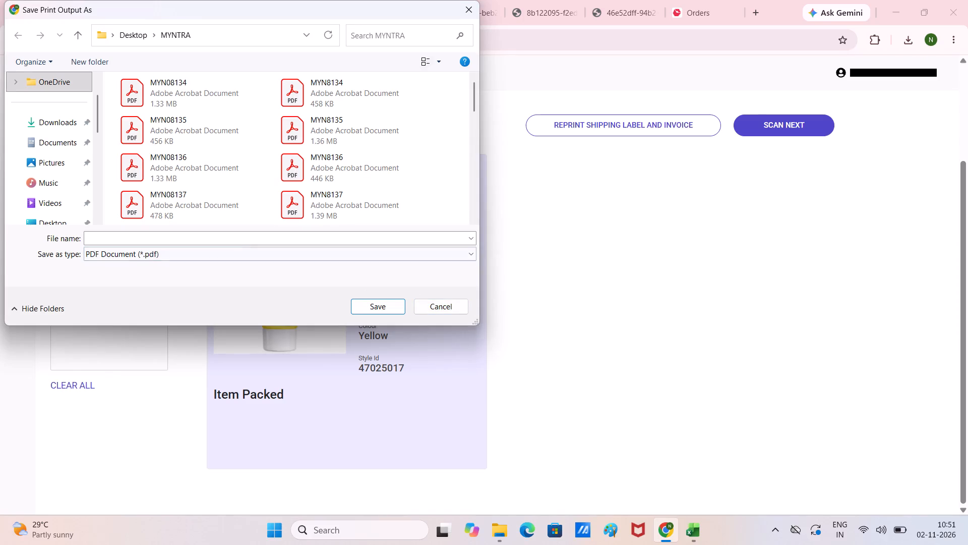
Save the two print outputs for this packet as PDFs named MYN8152 and MYN08152 in the MYNTRA folder.
{"action": "left_click", "coordinate": [236, 235]}
{"action": "key", "text": "ctrl+v"}
{"action": "key", "text": "Return"}
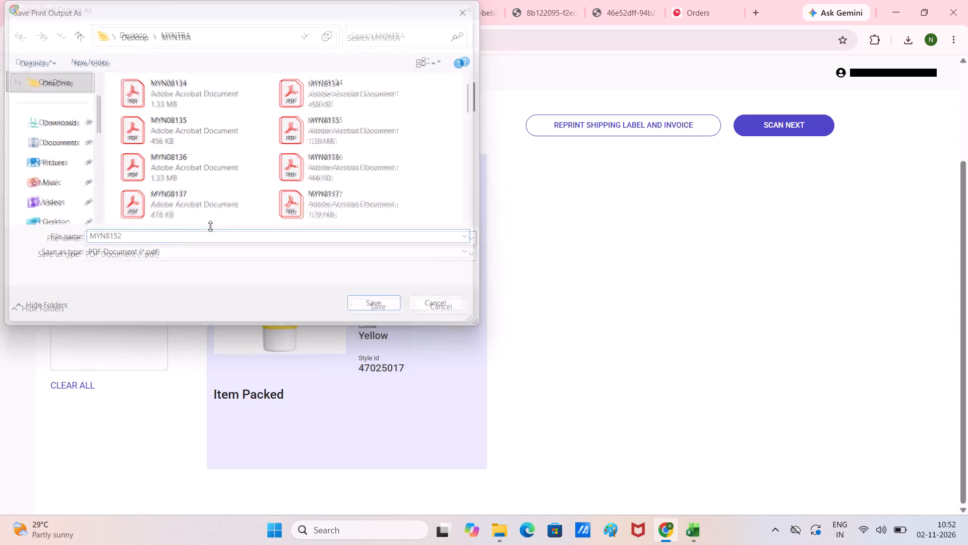
{"action": "left_click", "coordinate": [201, 239]}
{"action": "key", "text": "ctrl+v"}
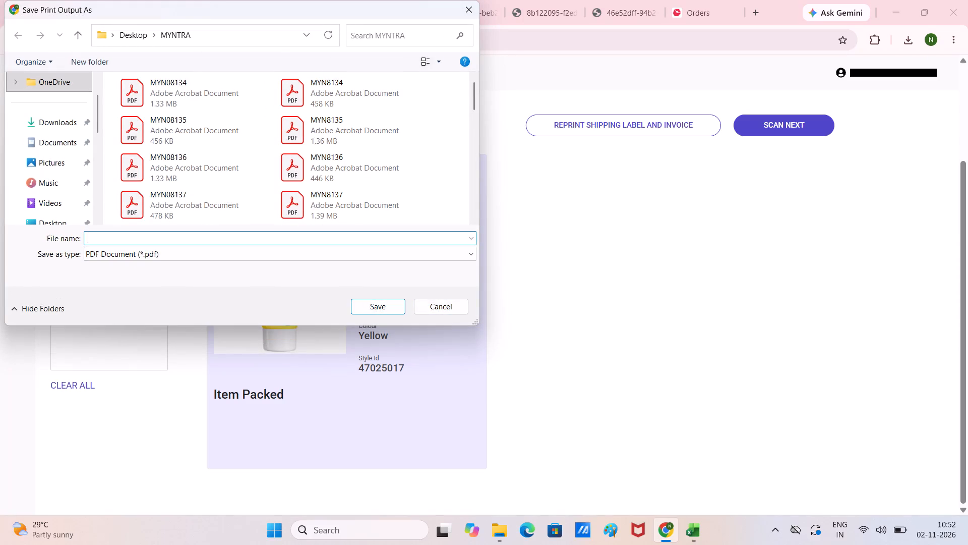
{"action": "left_click", "coordinate": [103, 237]}
{"action": "key", "text": "0"}
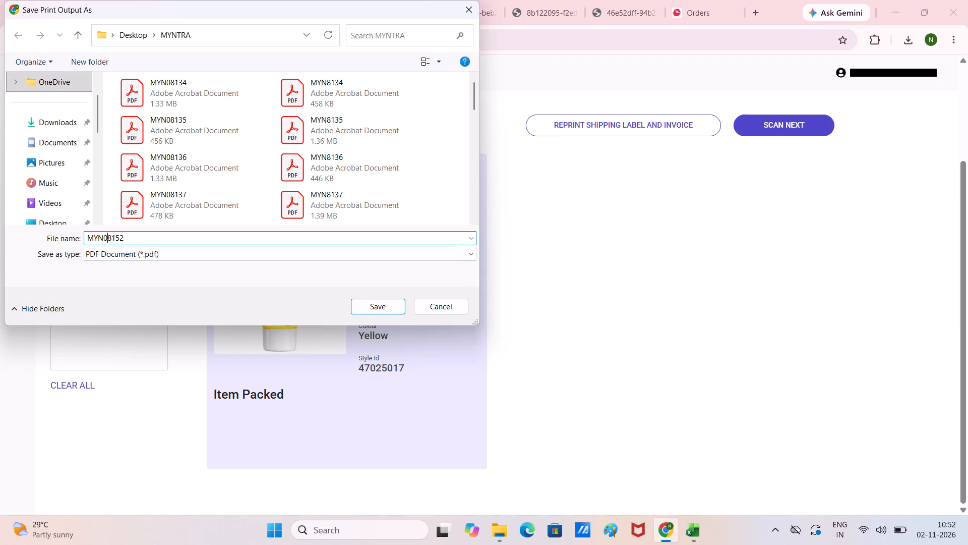
{"action": "left_click", "coordinate": [390, 306]}
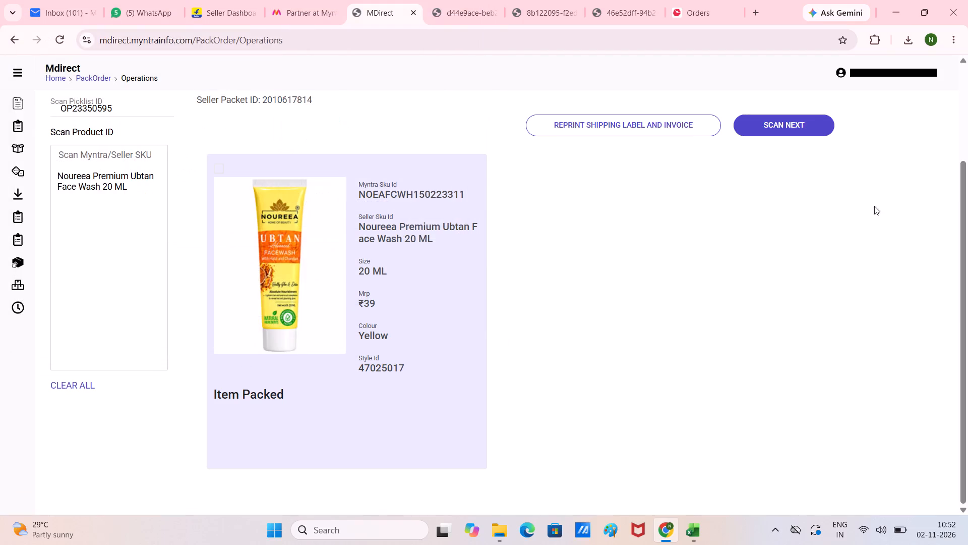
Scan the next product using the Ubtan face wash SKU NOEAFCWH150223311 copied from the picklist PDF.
{"action": "left_click", "coordinate": [788, 127]}
{"action": "left_click", "coordinate": [461, 8]}
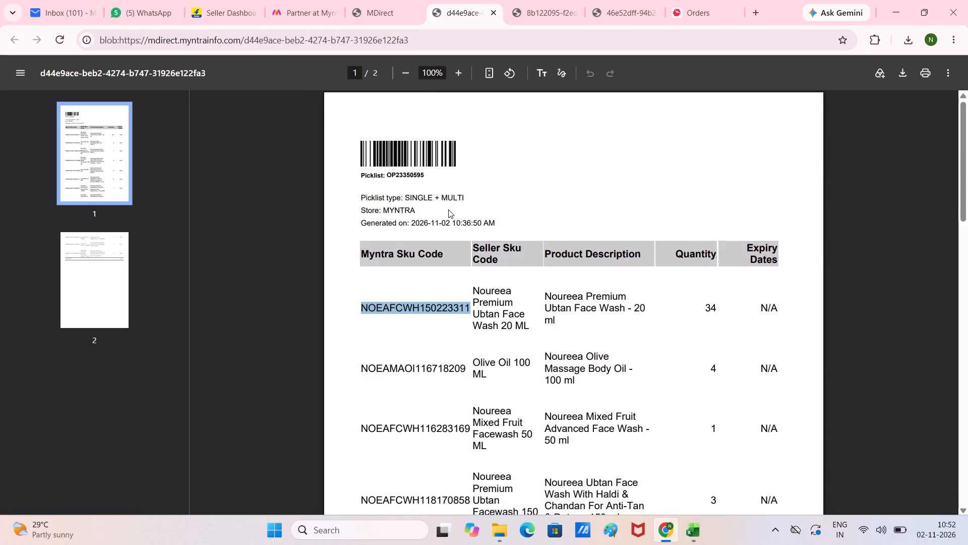
{"action": "key", "text": "ctrl+c"}
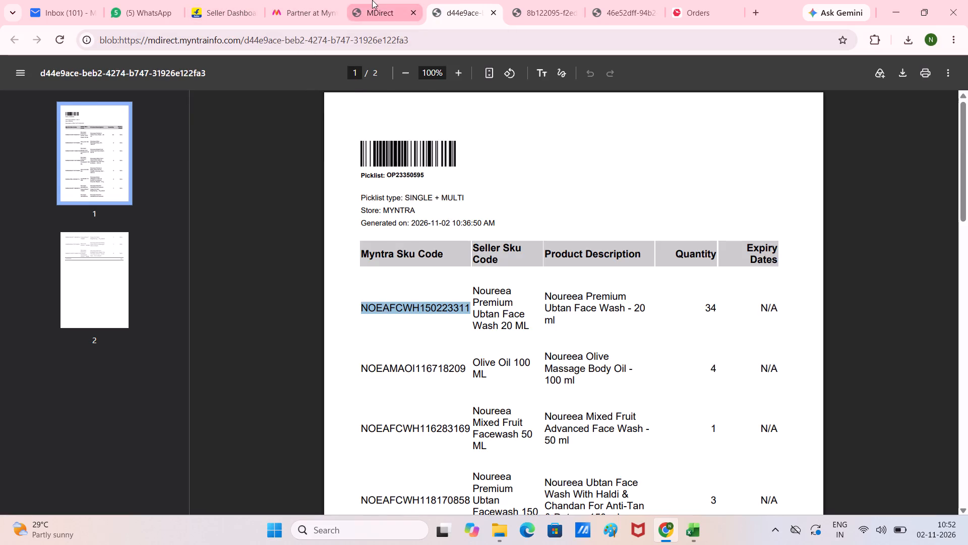
{"action": "left_click", "coordinate": [372, 0]}
{"action": "left_click", "coordinate": [116, 167], "text": "ctrl"}
{"action": "key", "text": "ctrl+v"}
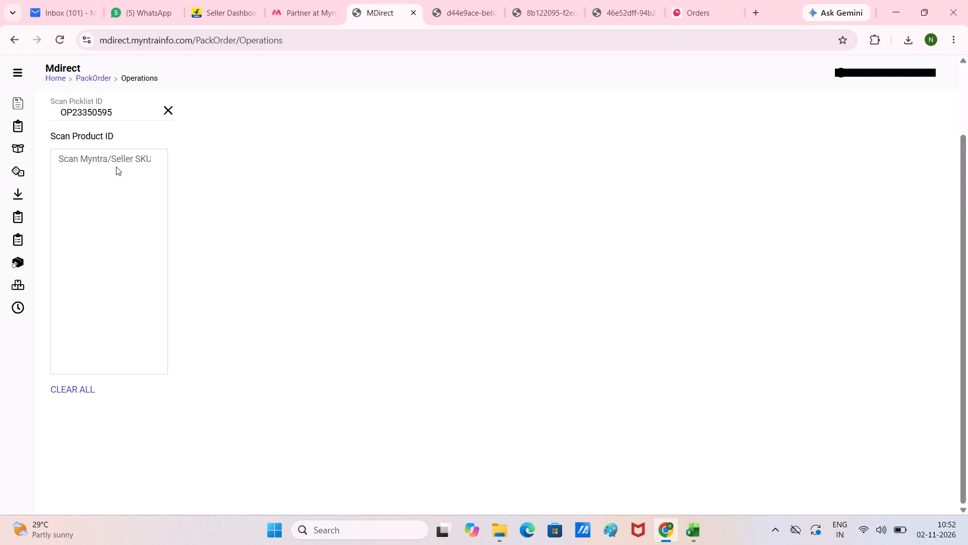
{"action": "left_click", "coordinate": [118, 161]}
{"action": "left_click", "coordinate": [118, 161], "text": "ctrl"}
{"action": "key", "text": "ctrl+v"}
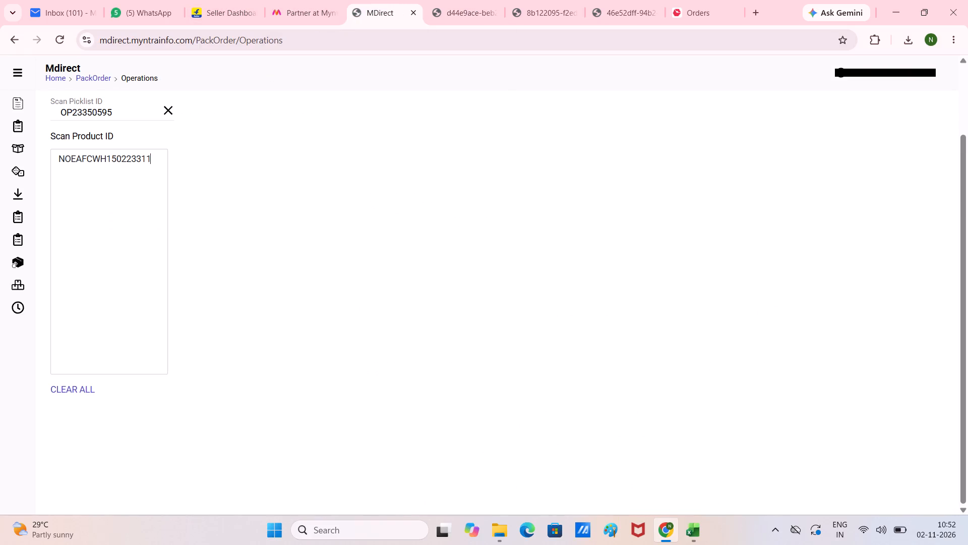
{"action": "key", "text": "Return"}
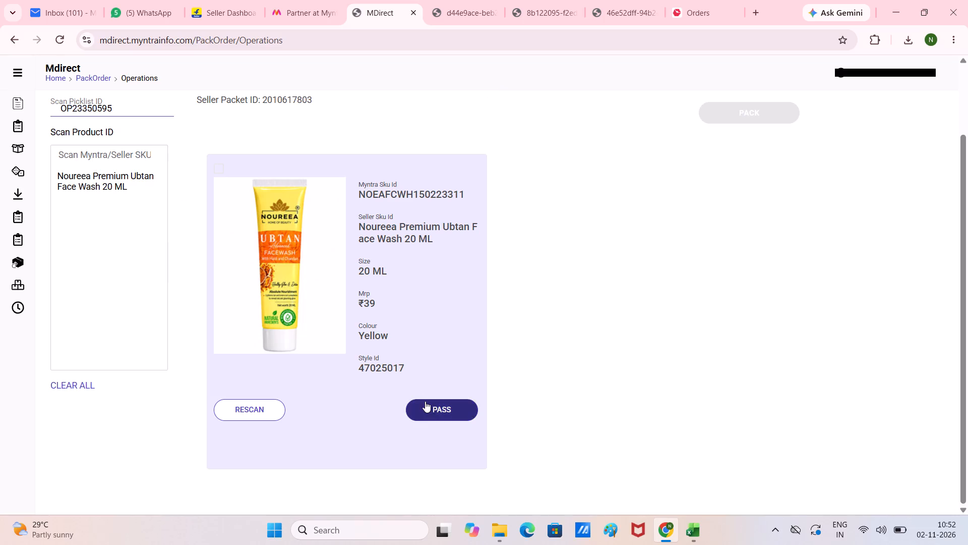
Pass this Ubtan face wash item and pack it with cover ID MYN8153 copied from cell I20 of the Excel worksheet.
{"action": "left_click", "coordinate": [425, 401]}
{"action": "left_click", "coordinate": [735, 108]}
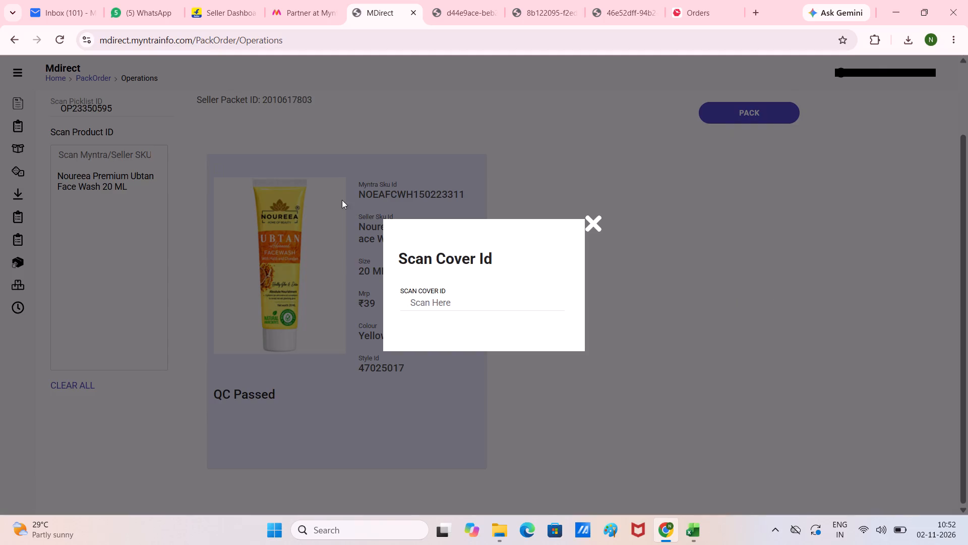
{"action": "left_click", "coordinate": [477, 298]}
{"action": "key", "text": "alt+Tab"}
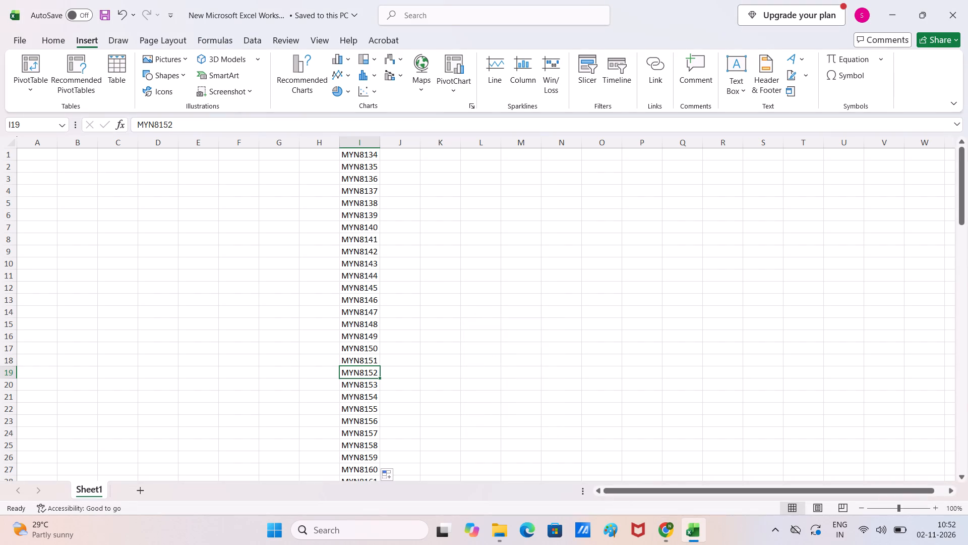
{"action": "left_click", "coordinate": [367, 386]}
{"action": "key", "text": "ctrl+c"}
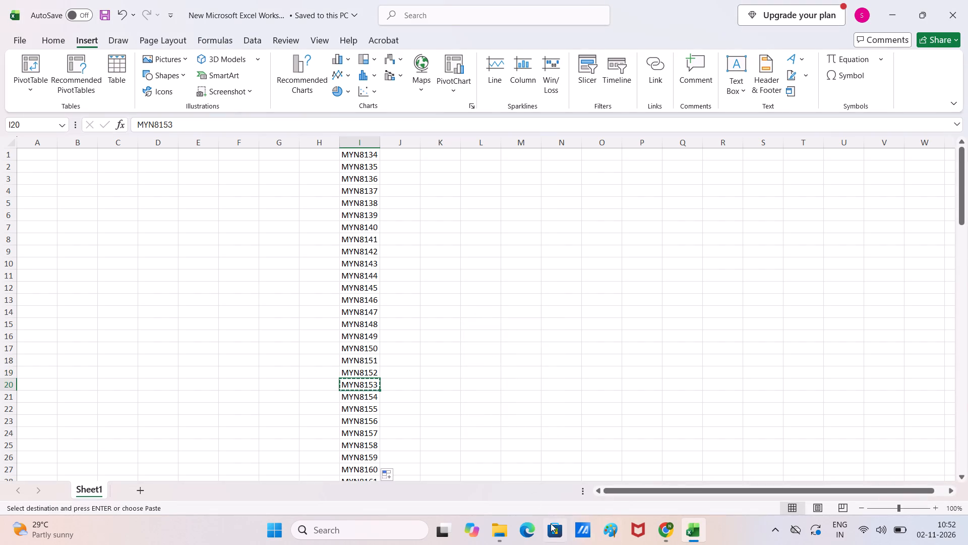
{"action": "left_click", "coordinate": [504, 530]}
{"action": "scroll", "coordinate": [240, 419], "scroll_direction": "down", "scroll_amount": 3}
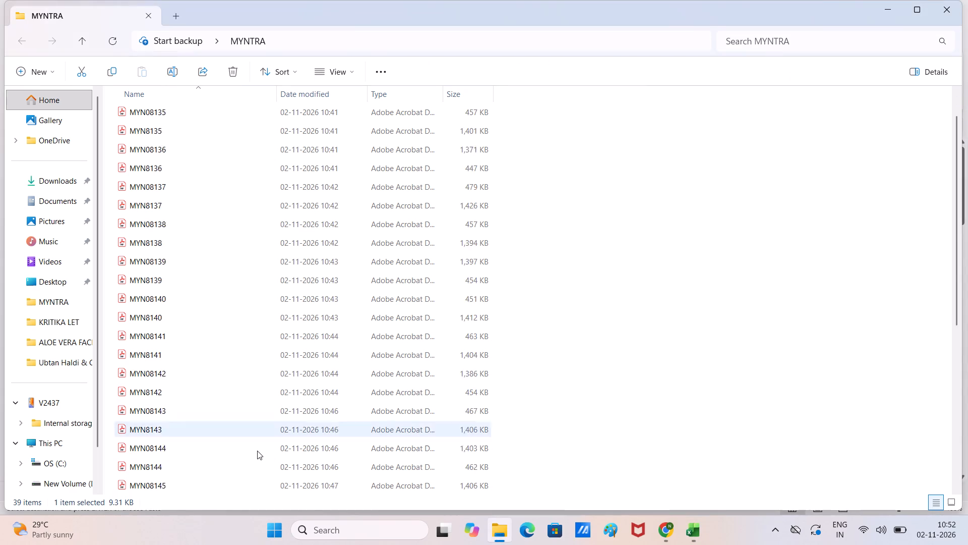
{"action": "scroll", "coordinate": [257, 451], "scroll_direction": "down", "scroll_amount": 13}
{"action": "key", "text": "alt+Tab"}
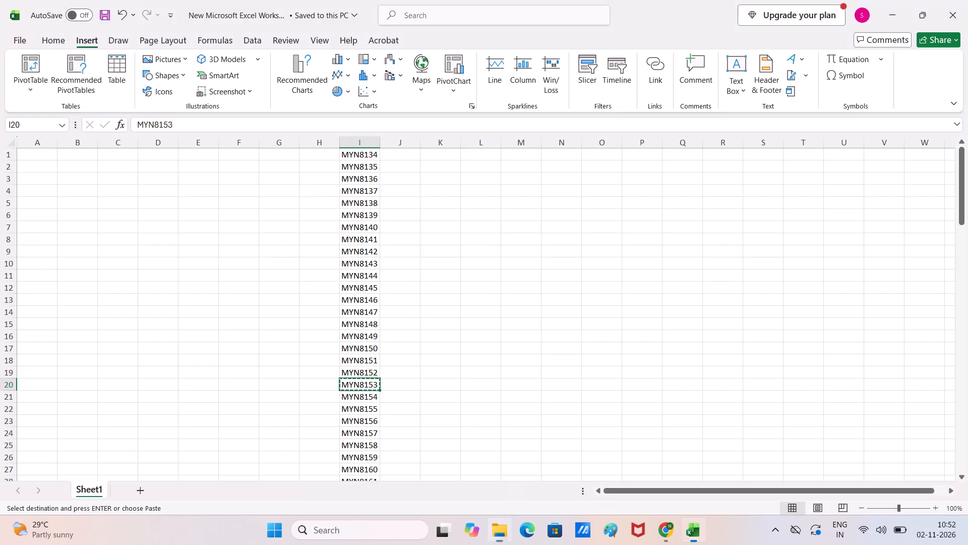
{"action": "left_click", "coordinate": [661, 524]}
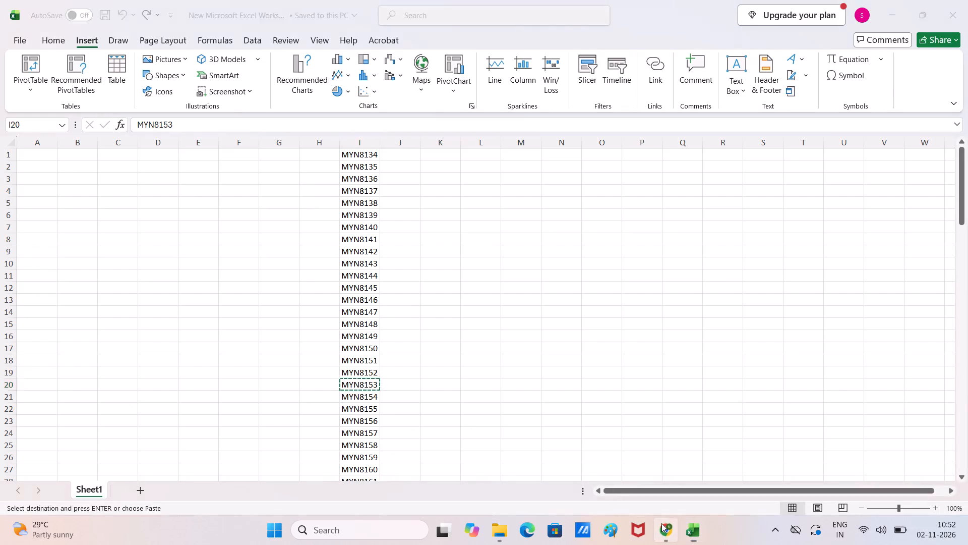
{"action": "key", "text": "ctrl+v"}
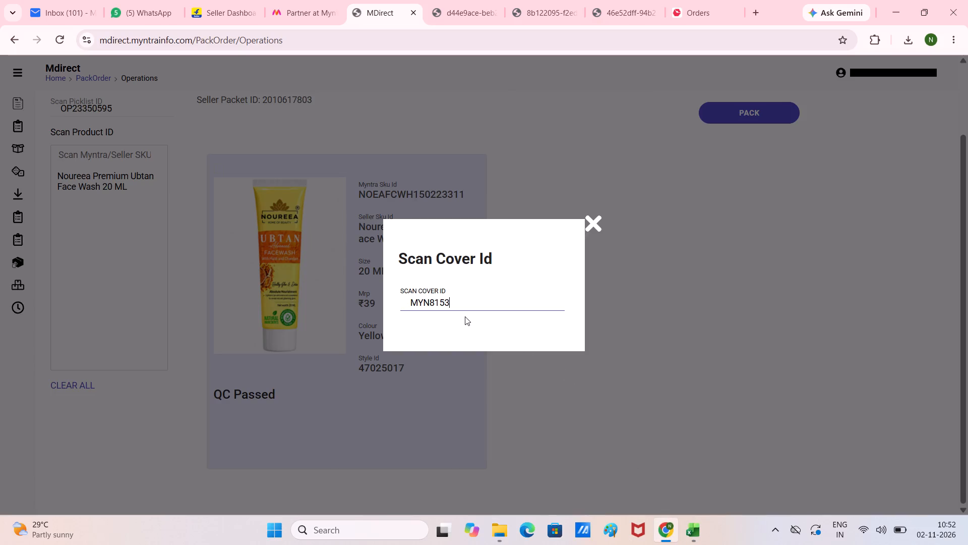
{"action": "key", "text": "Return"}
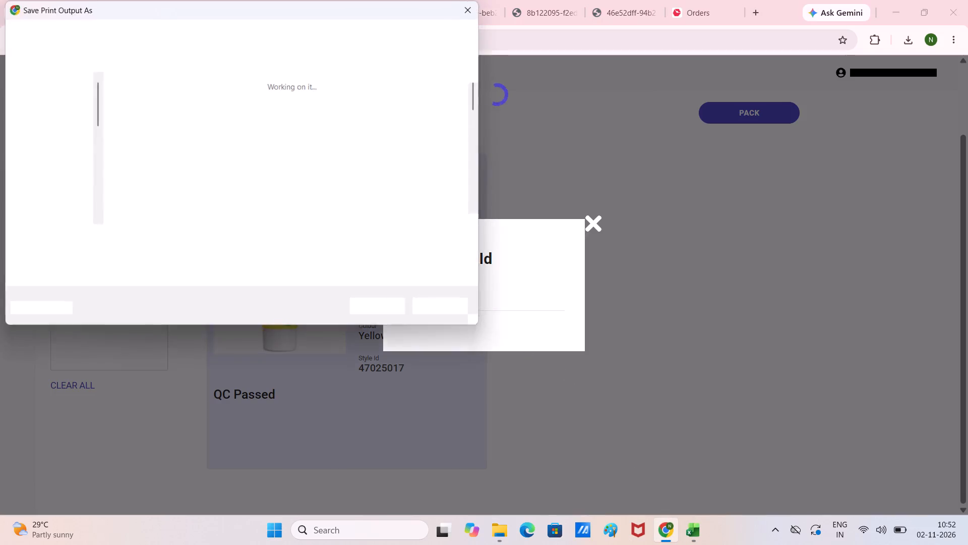
Save the two print outputs for this packet as PDFs named MYN8153 and MYN08153 in the MYNTRA folder.
{"action": "key", "text": "ctrl+v"}
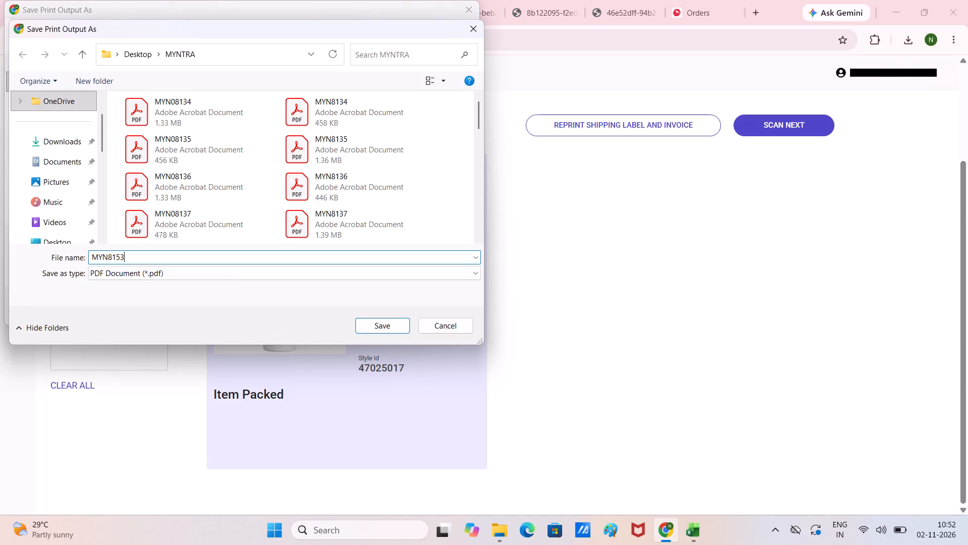
{"action": "key", "text": "Return"}
{"action": "key", "text": "ctrl+v"}
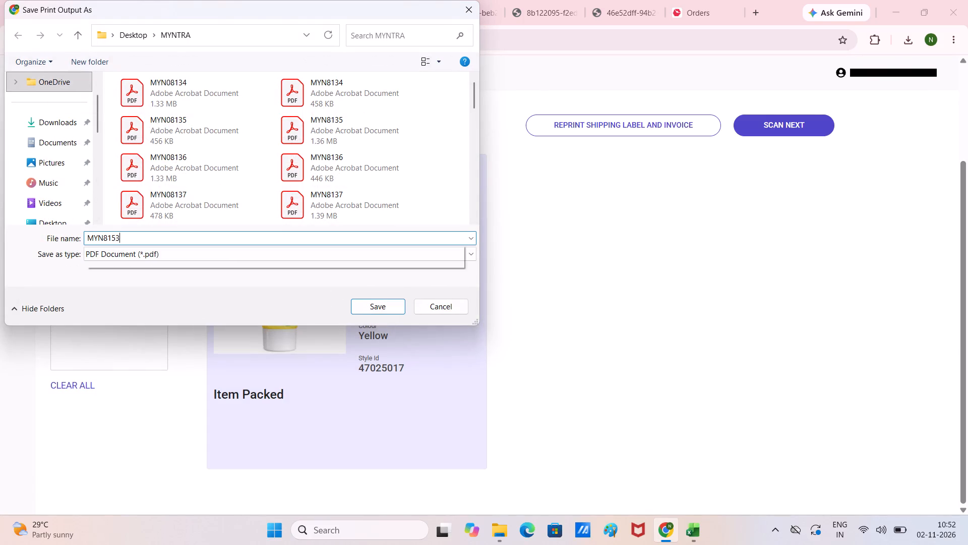
{"action": "key", "text": "Left"}
{"action": "key", "text": "Left"}
{"action": "key", "text": "Left"}
{"action": "key", "text": "Left"}
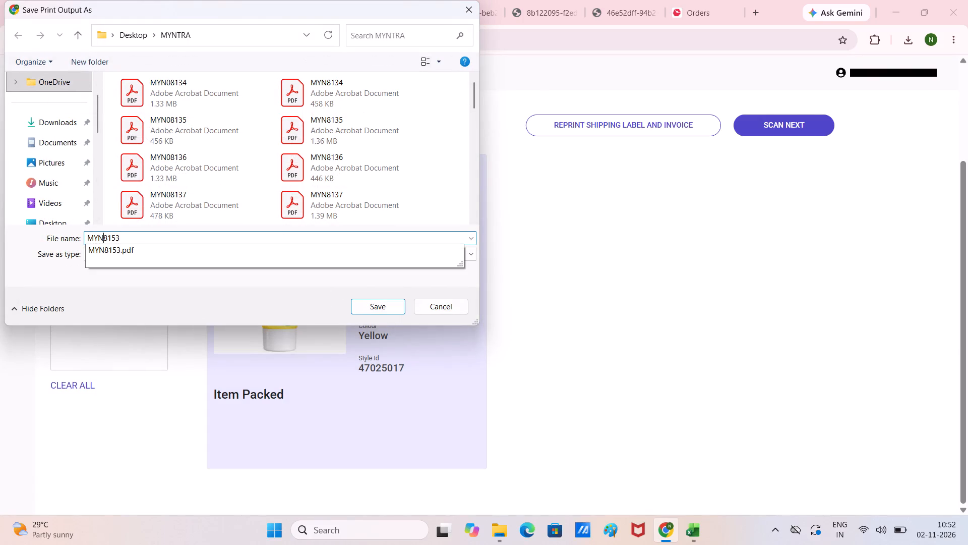
{"action": "key", "text": "0"}
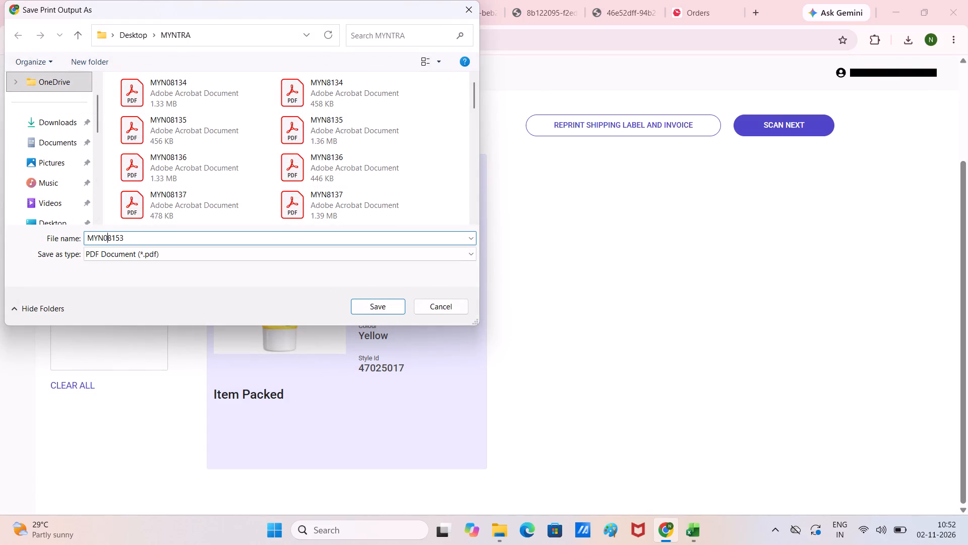
{"action": "key", "text": "Return"}
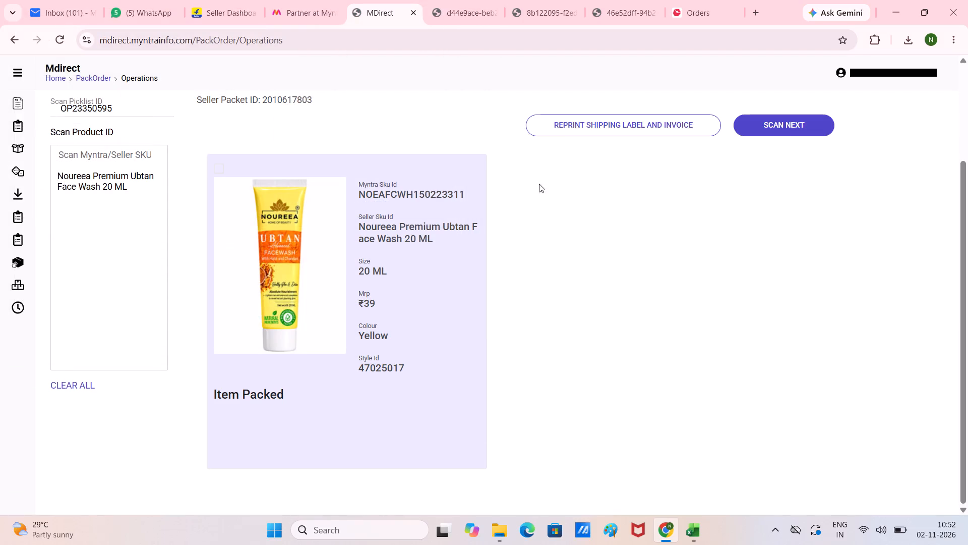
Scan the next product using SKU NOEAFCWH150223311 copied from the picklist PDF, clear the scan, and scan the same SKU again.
{"action": "left_click", "coordinate": [806, 131]}
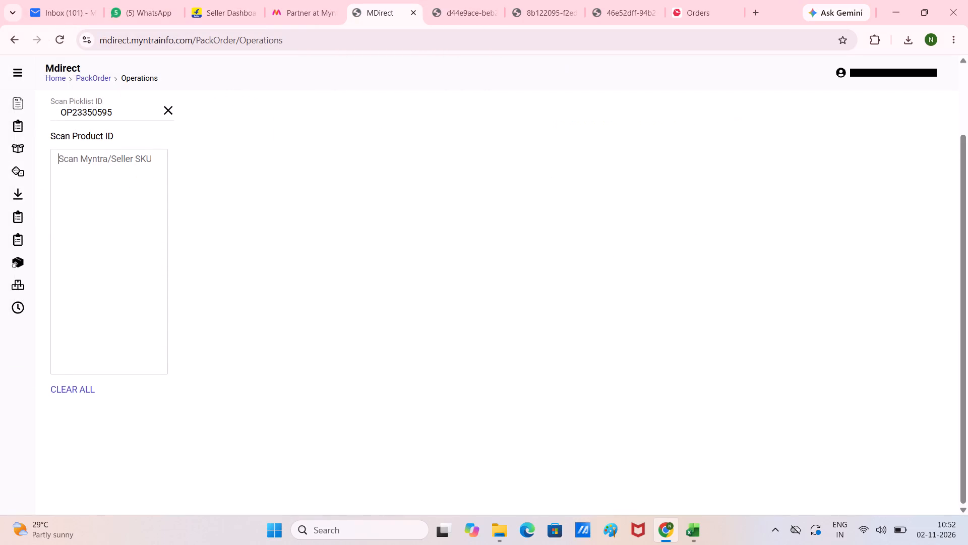
{"action": "left_click", "coordinate": [458, 0]}
{"action": "key", "text": "ctrl+c"}
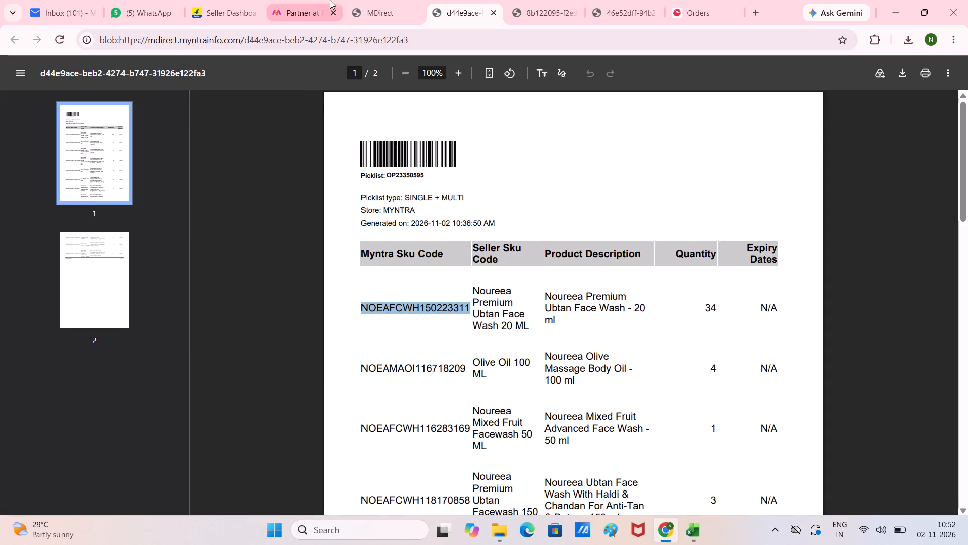
{"action": "left_click", "coordinate": [363, 3]}
{"action": "key", "text": "ctrl+v"}
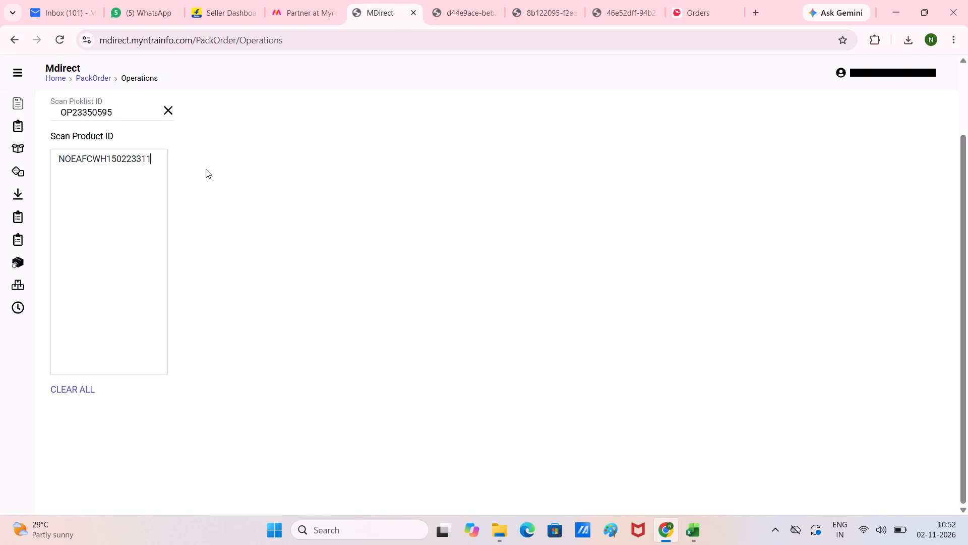
{"action": "key", "text": "Return"}
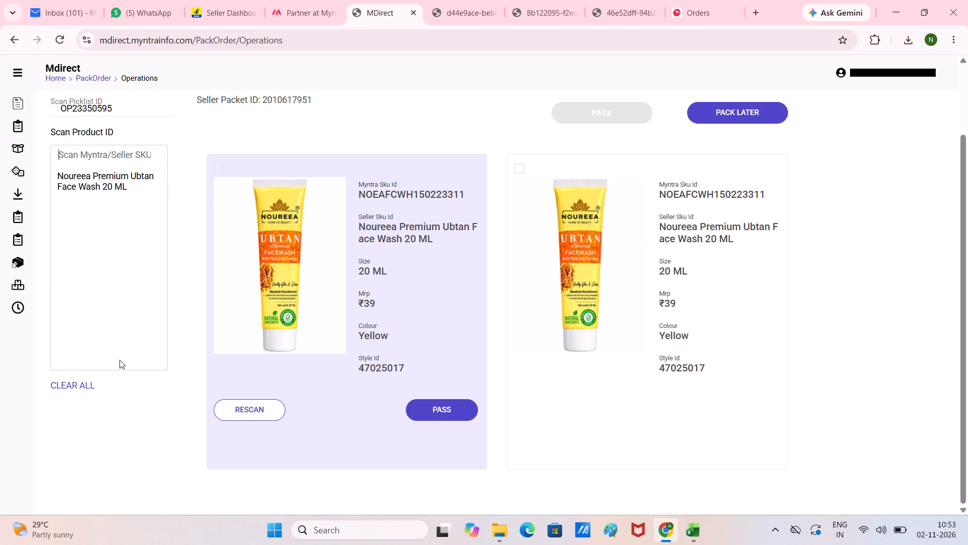
{"action": "left_click", "coordinate": [88, 385]}
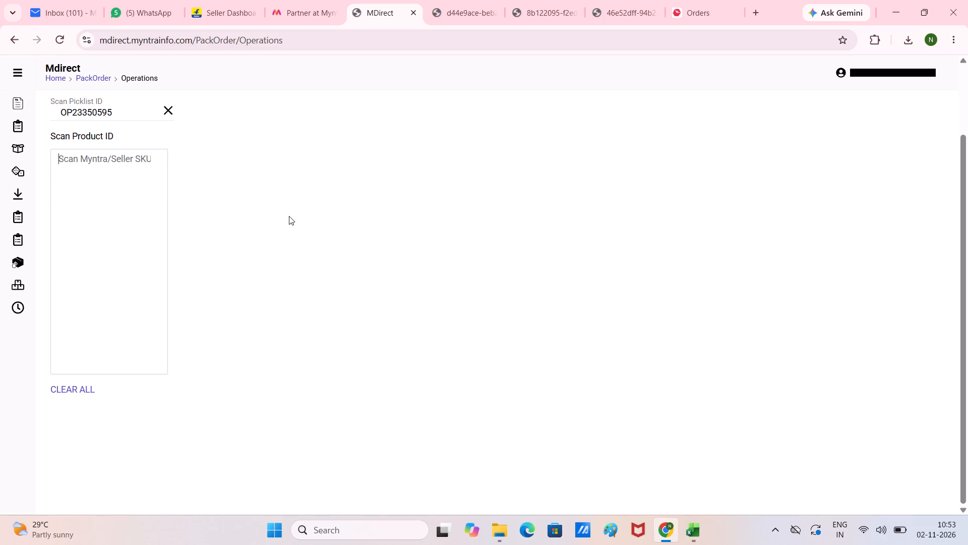
{"action": "key", "text": "alt+Tab"}
{"action": "key", "text": "alt+Tab"}
{"action": "key", "text": "ctrl+v"}
{"action": "key", "text": "Return"}
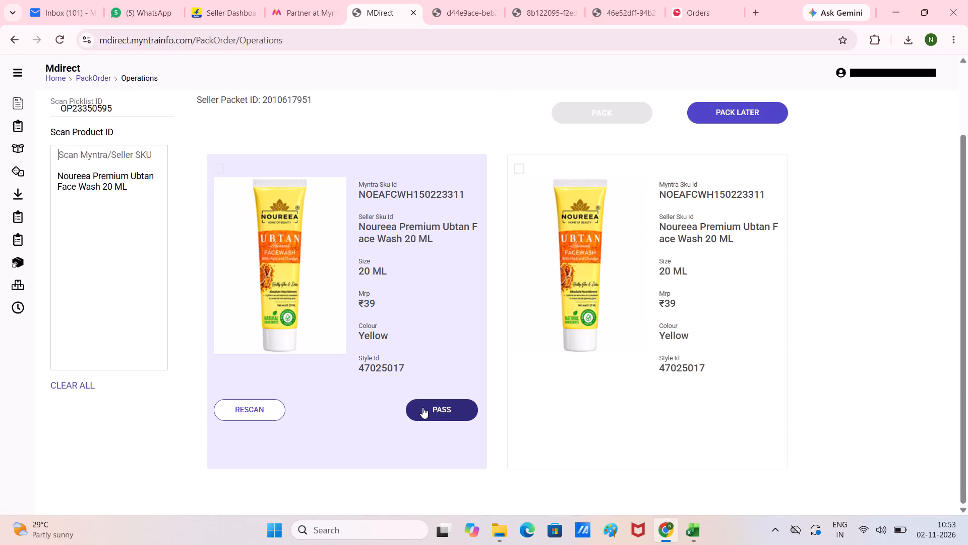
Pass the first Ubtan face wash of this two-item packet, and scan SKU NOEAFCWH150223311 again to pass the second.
{"action": "left_click", "coordinate": [423, 409]}
{"action": "left_click", "coordinate": [118, 156]}
{"action": "key", "text": "ctrl+v"}
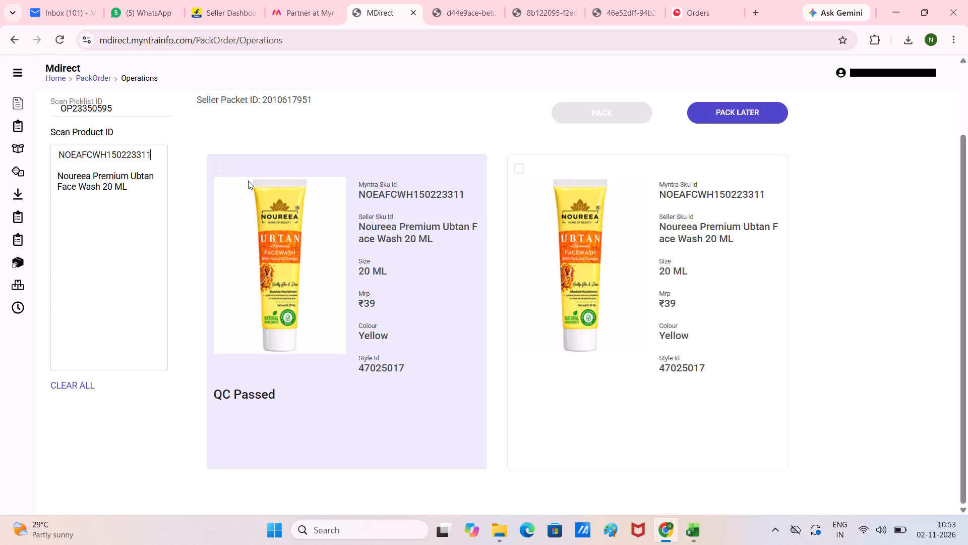
{"action": "key", "text": "Return"}
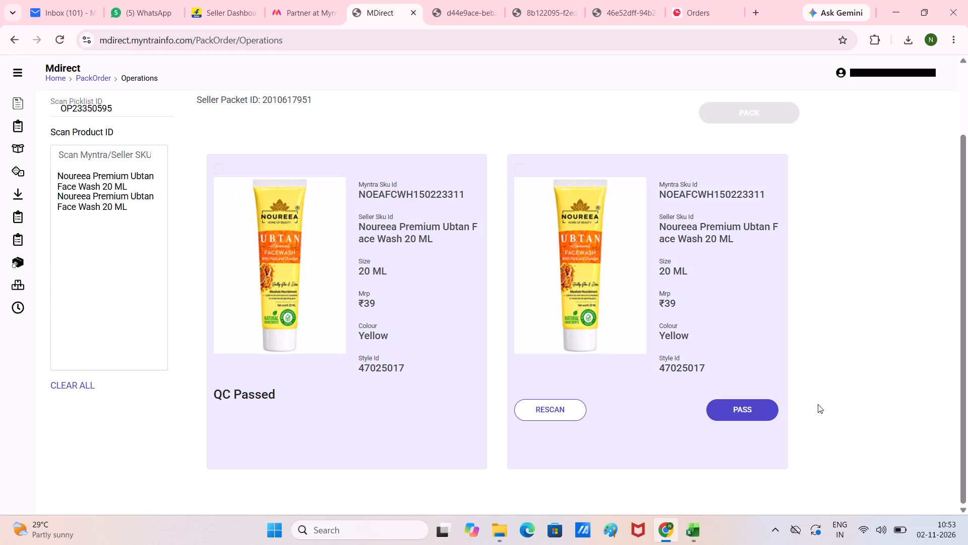
{"action": "left_click", "coordinate": [764, 402]}
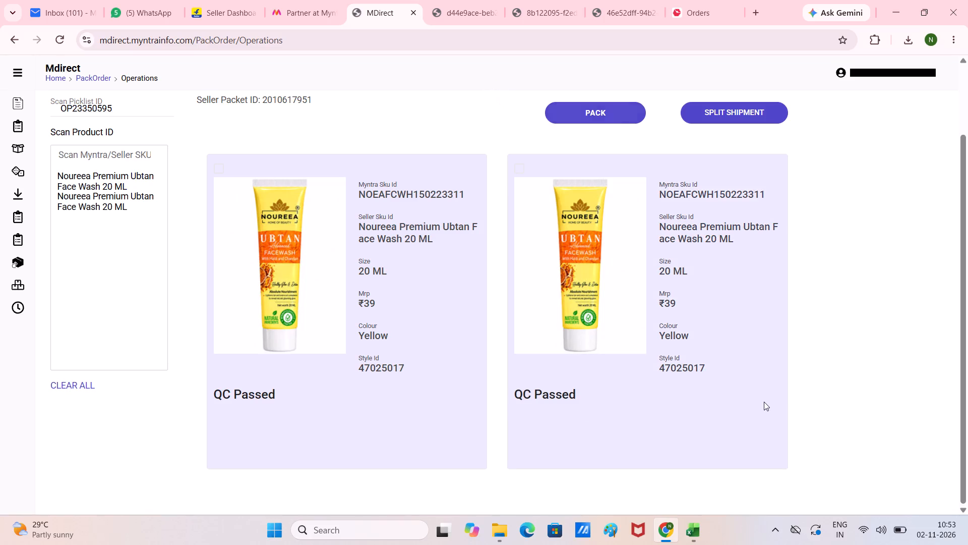
Pack the two-item packet with cover ID MYN8154 copied from cell I21 of the Excel worksheet.
{"action": "left_click", "coordinate": [605, 109]}
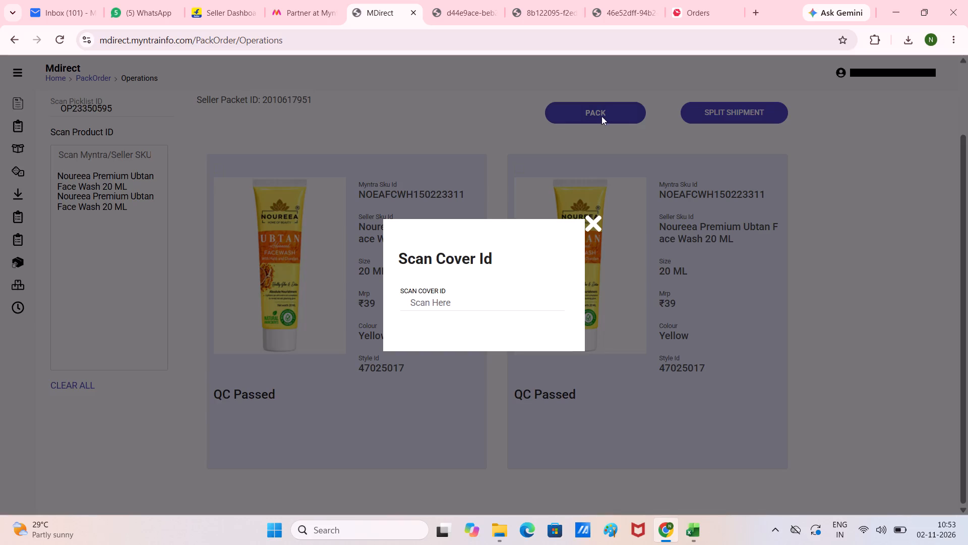
{"action": "left_click", "coordinate": [699, 537]}
{"action": "left_click", "coordinate": [379, 396]}
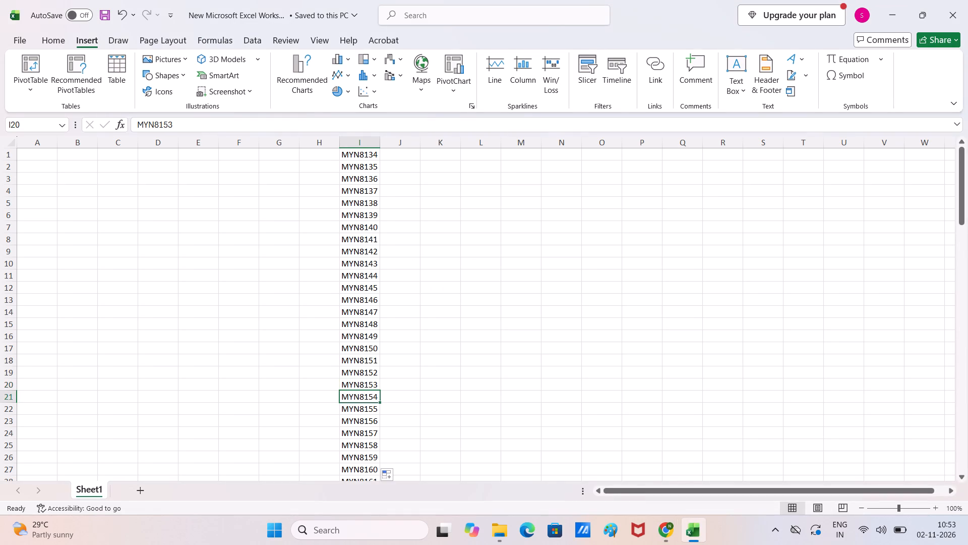
{"action": "key", "text": "ctrl+c"}
{"action": "key", "text": "alt+Tab"}
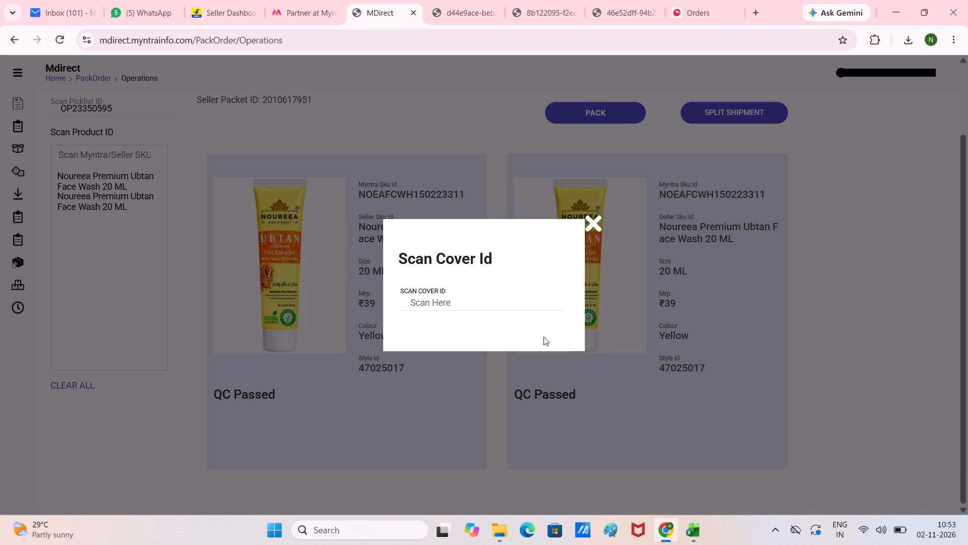
{"action": "left_click", "coordinate": [445, 308]}
{"action": "key", "text": "ctrl+v"}
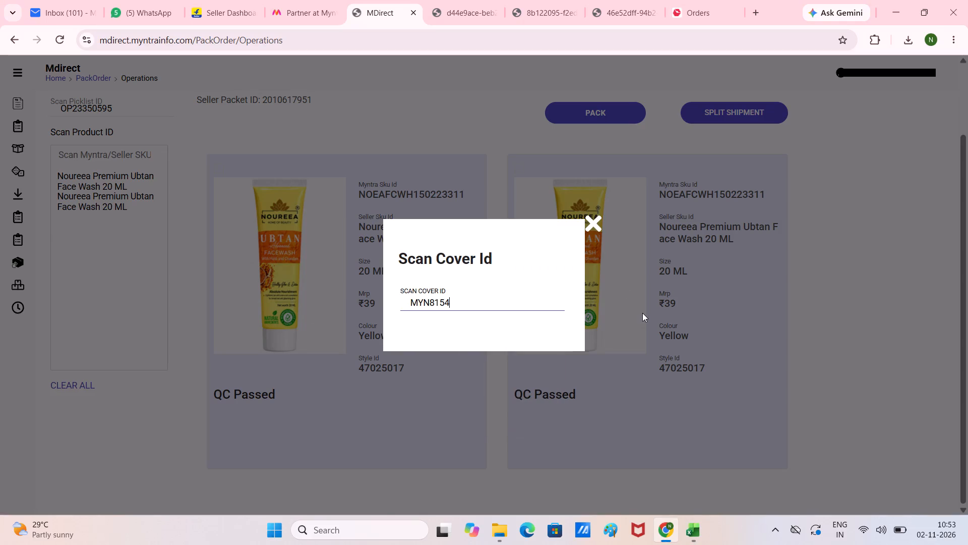
{"action": "key", "text": "Return"}
Save the two print outputs for this packet as PDFs named MYN8154 and MYN08154 in the MYNTRA folder.
{"action": "left_click", "coordinate": [137, 239]}
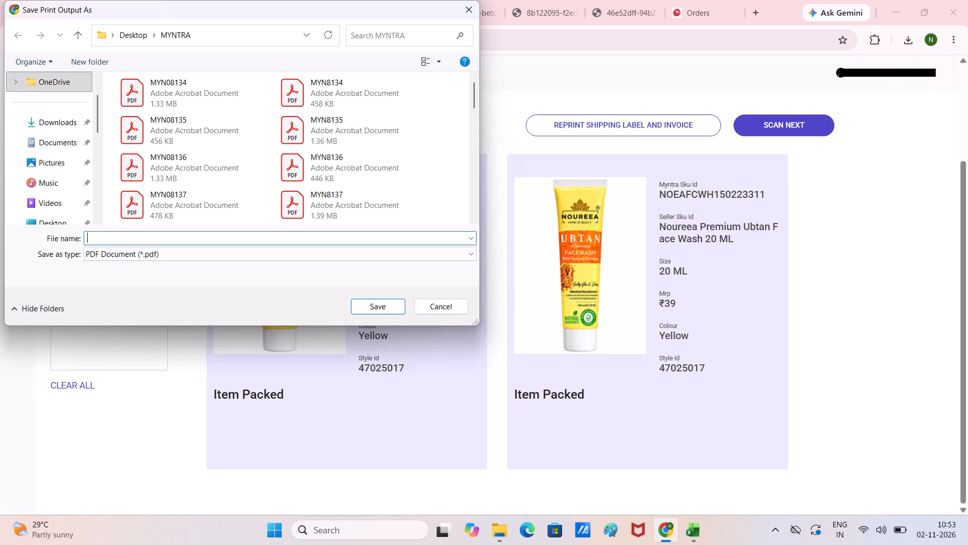
{"action": "key", "text": "ctrl+v"}
{"action": "key", "text": "Return"}
{"action": "left_click", "coordinate": [140, 233]}
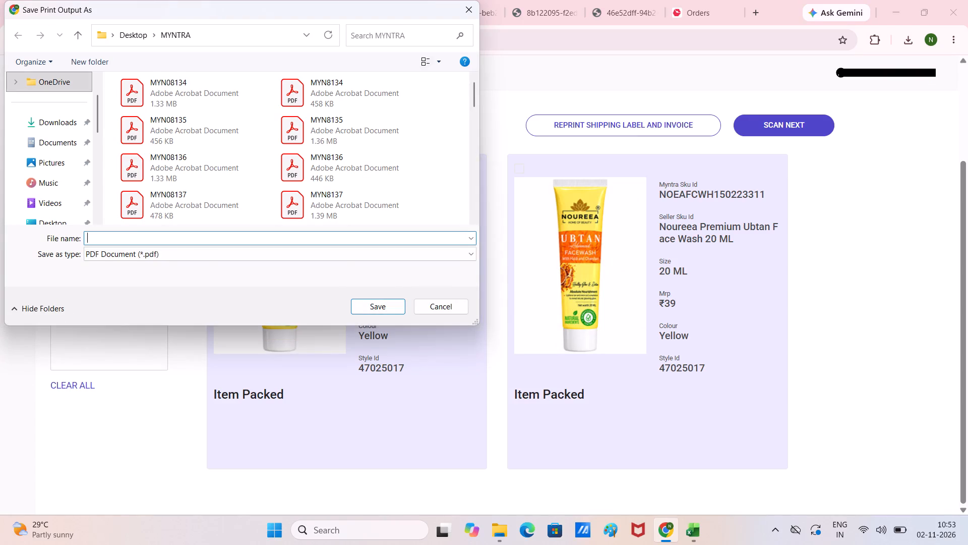
{"action": "key", "text": "ctrl+v"}
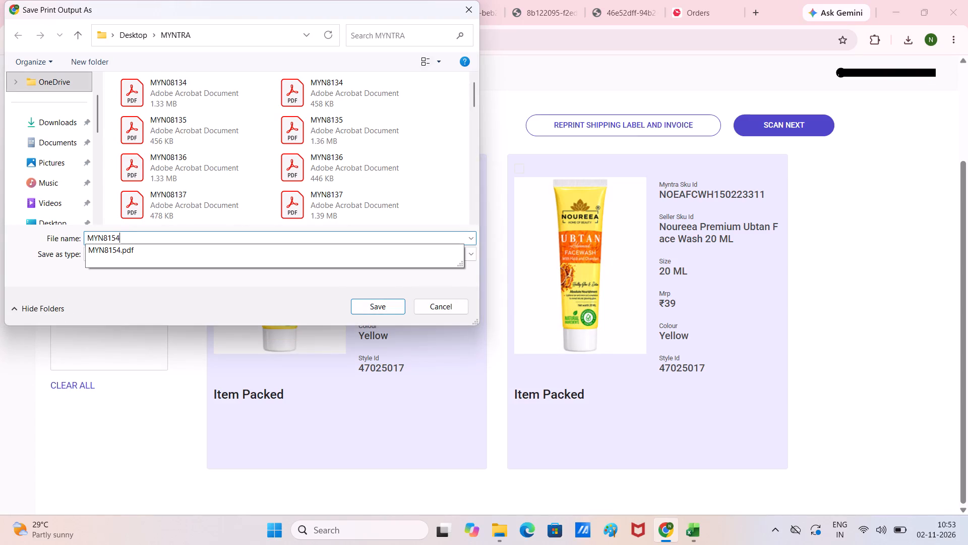
{"action": "left_click", "coordinate": [103, 236]}
{"action": "key", "text": "0"}
{"action": "key", "text": "Return"}
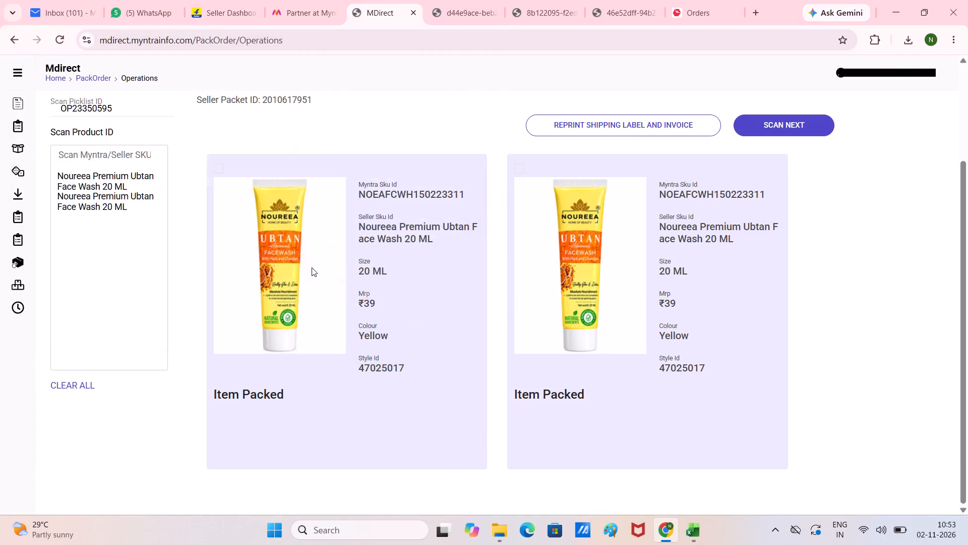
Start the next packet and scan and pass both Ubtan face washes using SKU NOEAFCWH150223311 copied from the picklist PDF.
{"action": "left_click", "coordinate": [784, 131]}
{"action": "left_click", "coordinate": [469, 3]}
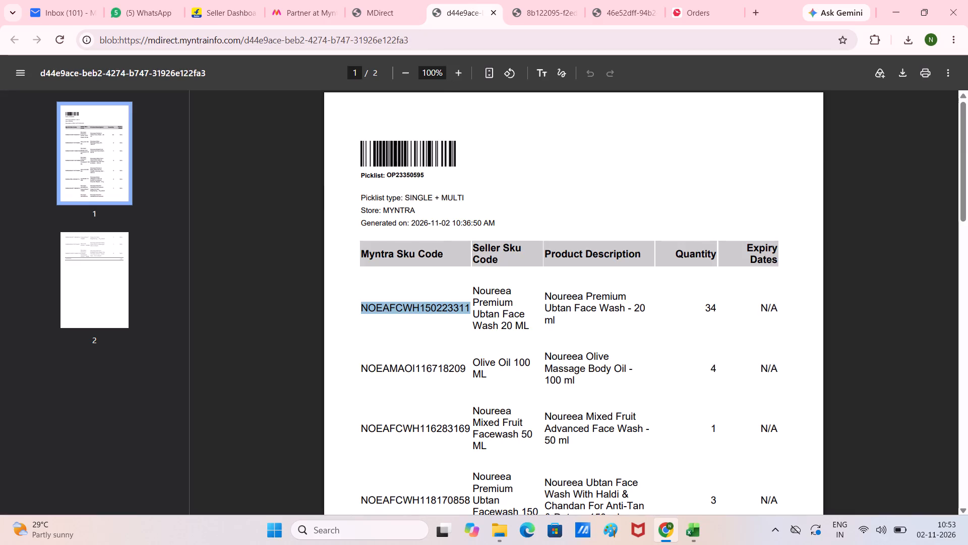
{"action": "key", "text": "ctrl+c"}
{"action": "left_click", "coordinate": [374, 0]}
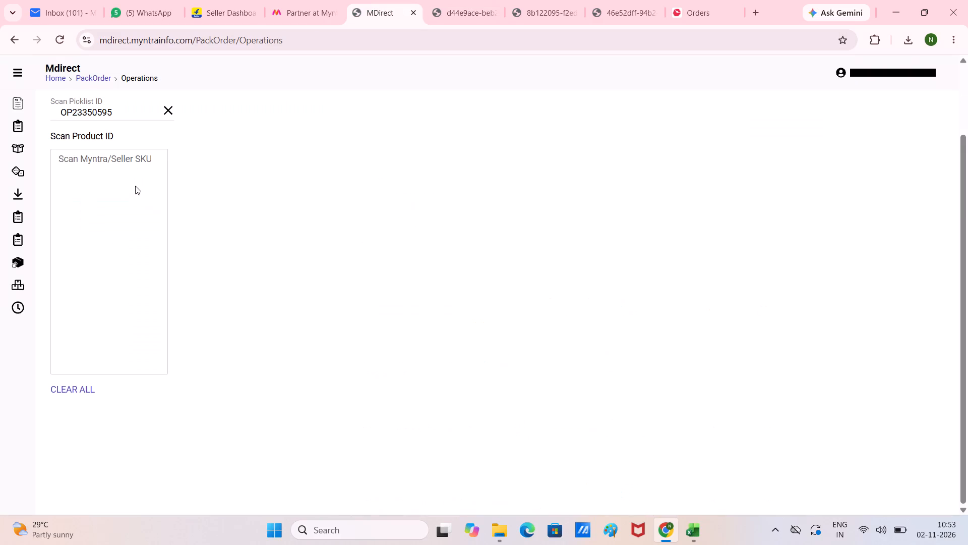
{"action": "key", "text": "ctrl+v"}
{"action": "key", "text": "Return"}
{"action": "left_click", "coordinate": [451, 407]}
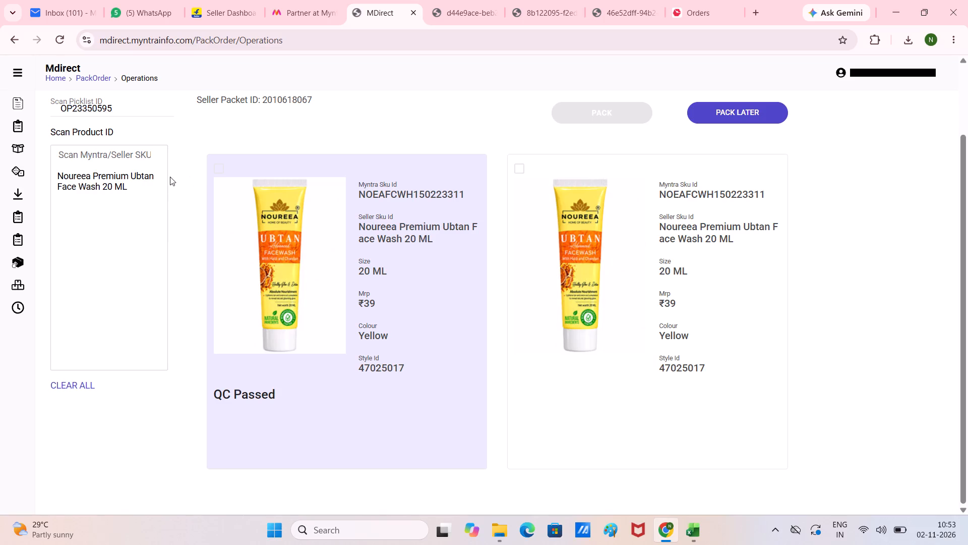
{"action": "left_click", "coordinate": [118, 158]}
{"action": "key", "text": "ctrl+v"}
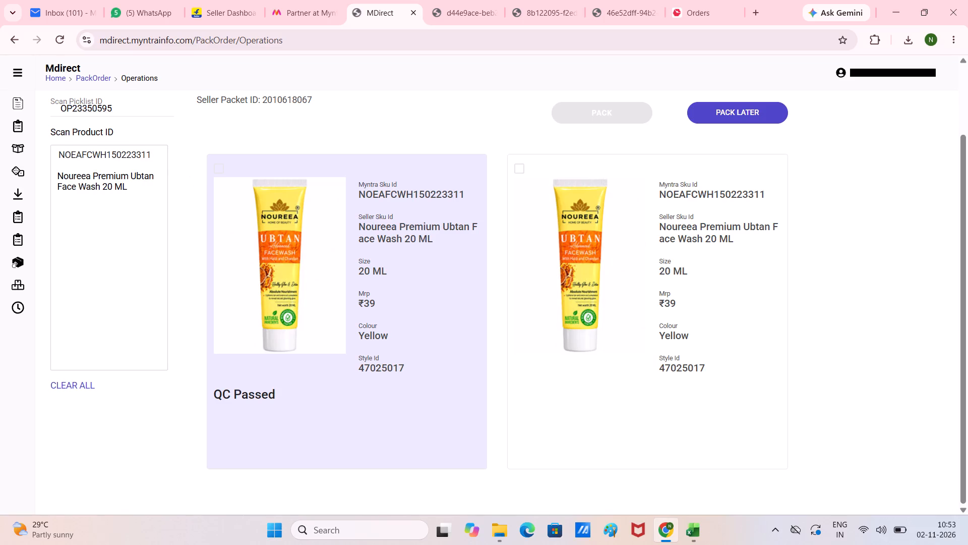
{"action": "key", "text": "Return"}
{"action": "left_click", "coordinate": [723, 407]}
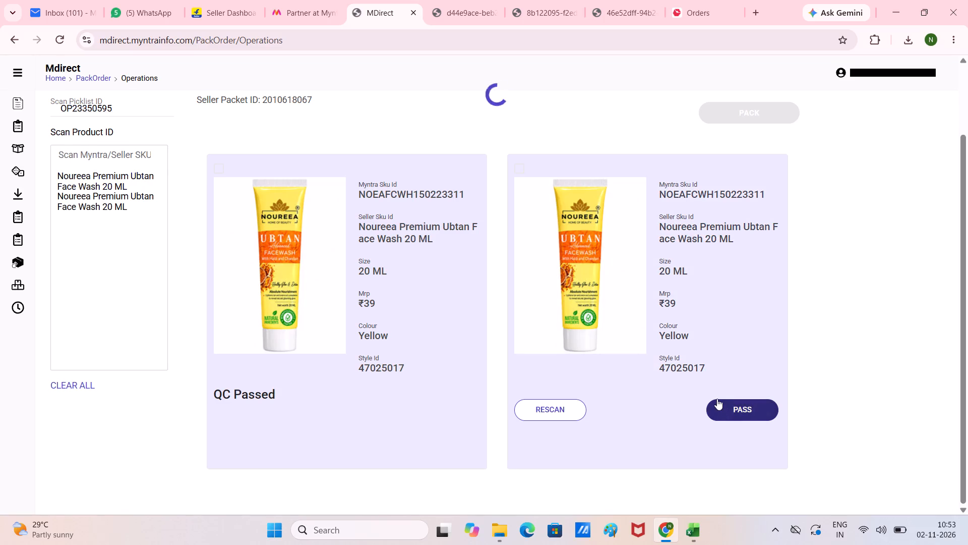
Pack the two-item packet with cover ID MYN8155 copied from cell I22 of the Excel worksheet.
{"action": "left_click", "coordinate": [611, 106]}
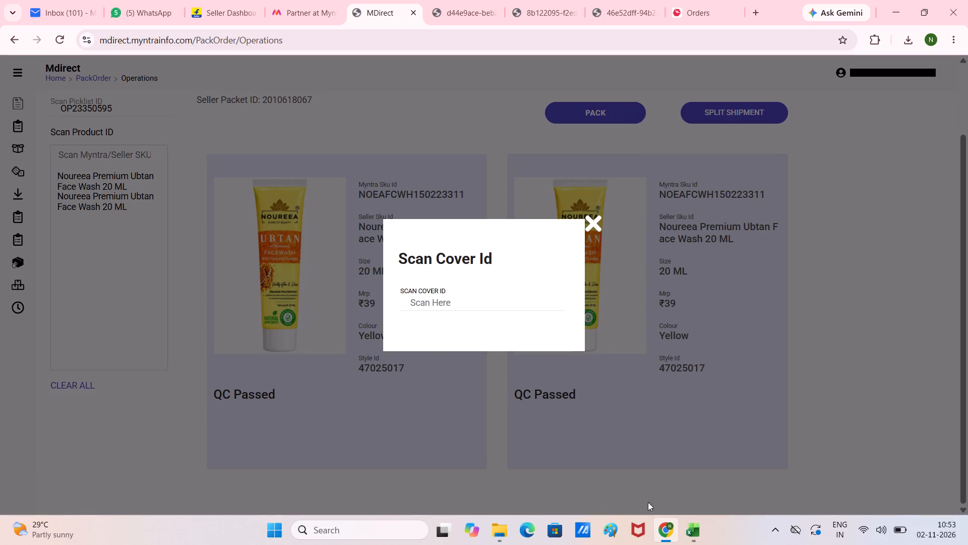
{"action": "left_click", "coordinate": [700, 529]}
{"action": "left_click", "coordinate": [373, 413]}
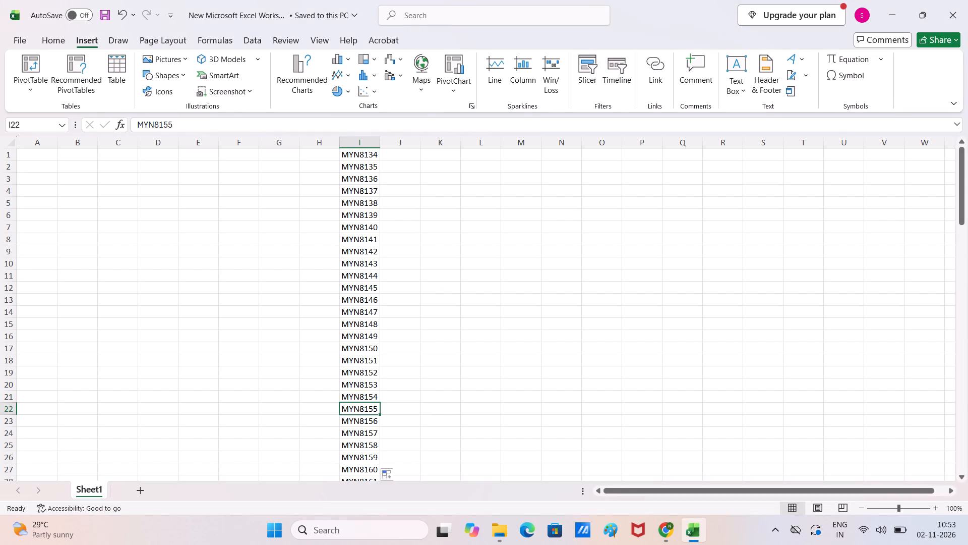
{"action": "key", "text": "ctrl+c"}
{"action": "key", "text": "alt+Tab"}
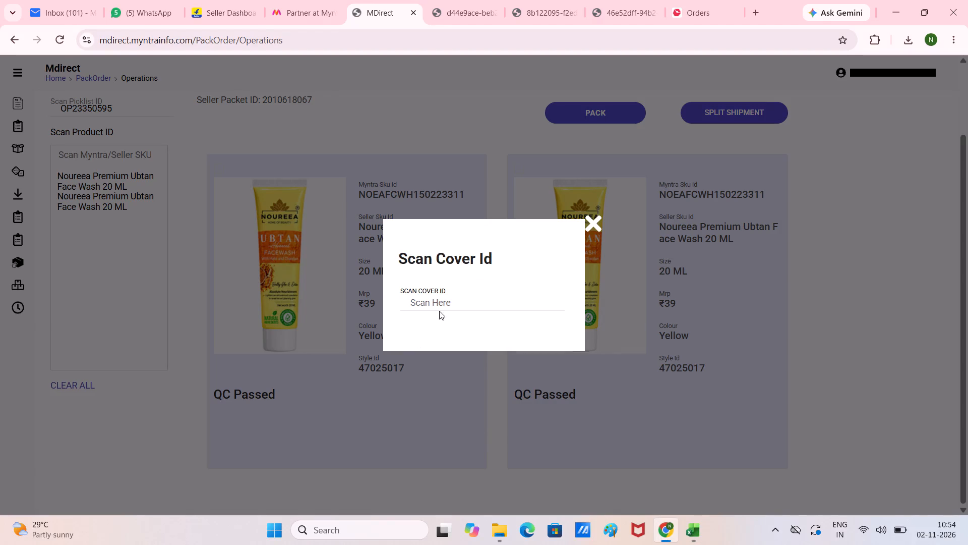
{"action": "left_click", "coordinate": [446, 301]}
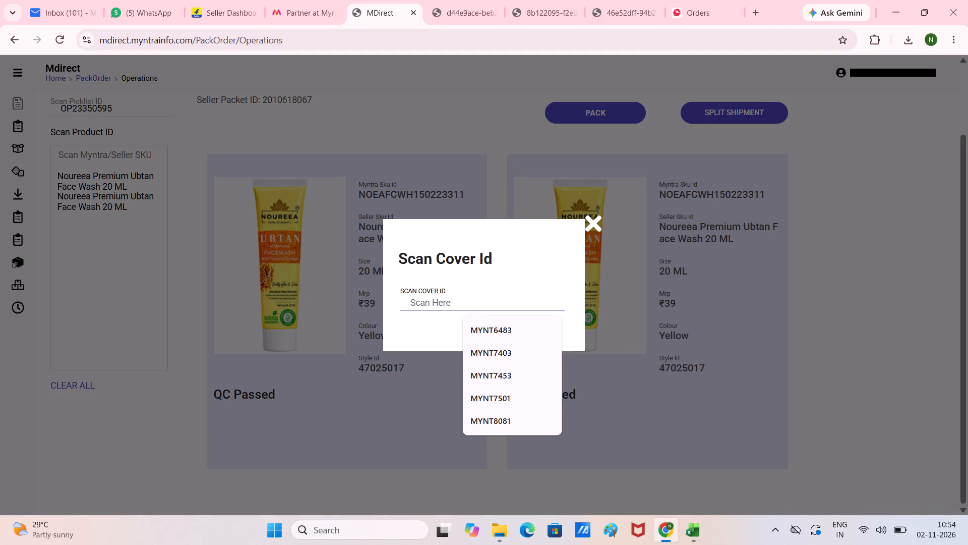
{"action": "key", "text": "ctrl+v"}
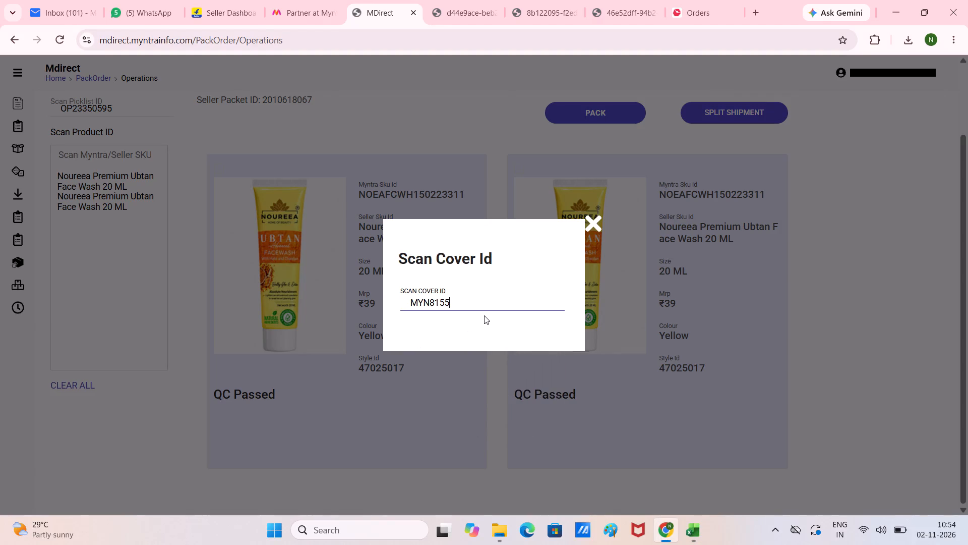
{"action": "key", "text": "Return"}
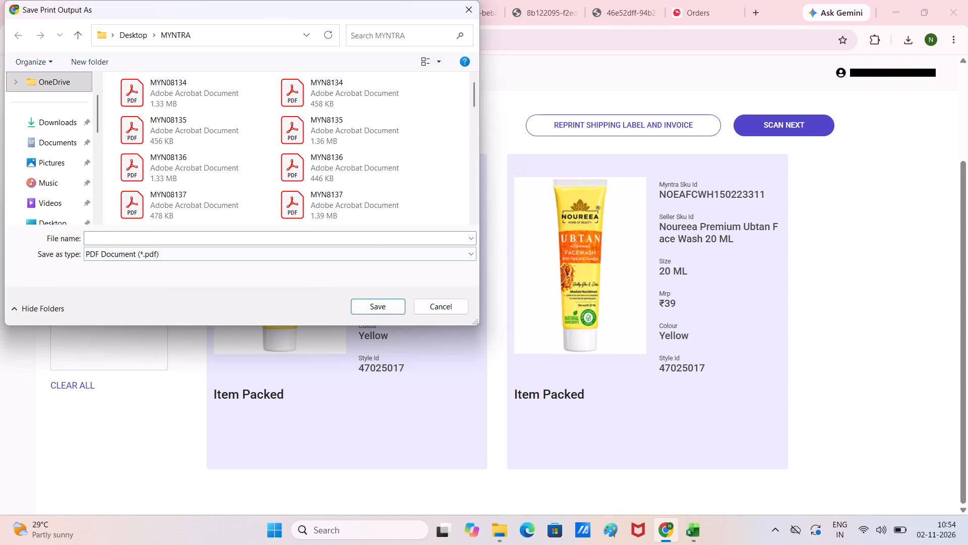
Save the two print outputs for this packet as PDFs named MYN8155 and MYN08155 in the MYNTRA folder.
{"action": "left_click", "coordinate": [195, 240]}
{"action": "left_click_drag", "start_coordinate": [474, 95], "coordinate": [462, 221]}
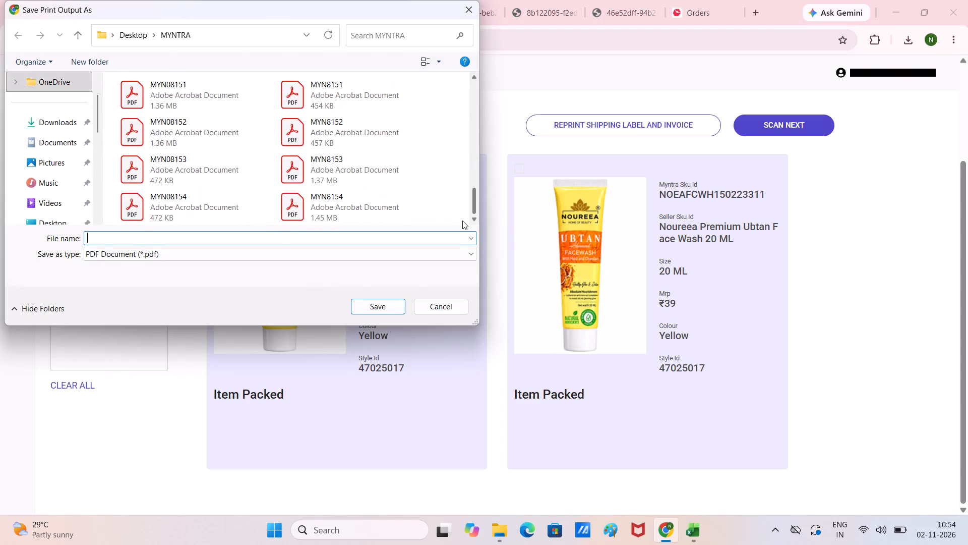
{"action": "left_click_drag", "start_coordinate": [462, 221], "coordinate": [462, 222]}
{"action": "left_click", "coordinate": [249, 241]}
{"action": "left_click", "coordinate": [249, 240], "text": "ctrl"}
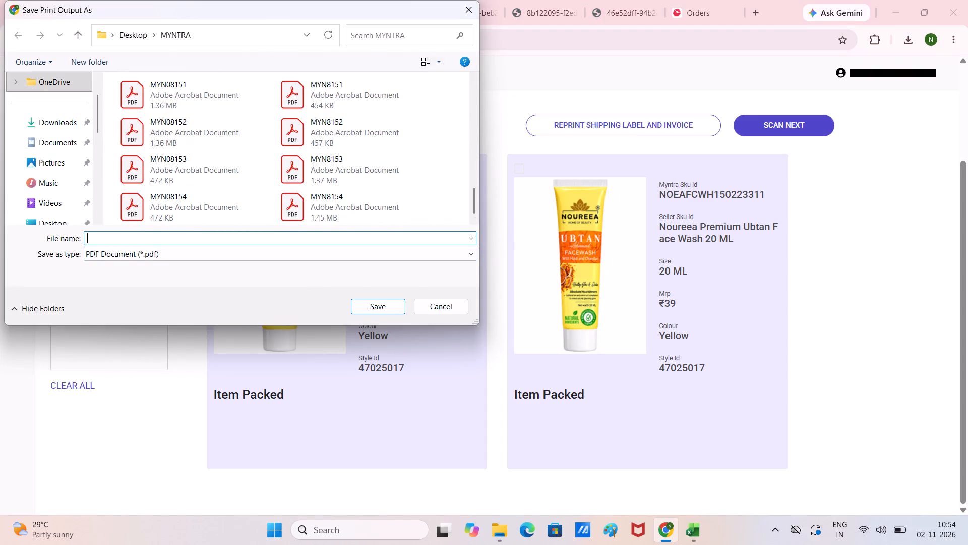
{"action": "key", "text": "ctrl+v"}
{"action": "left_click", "coordinate": [249, 240], "text": "ctrl"}
{"action": "left_click", "coordinate": [249, 240], "text": "ctrl"}
{"action": "key", "text": "ctrl+v"}
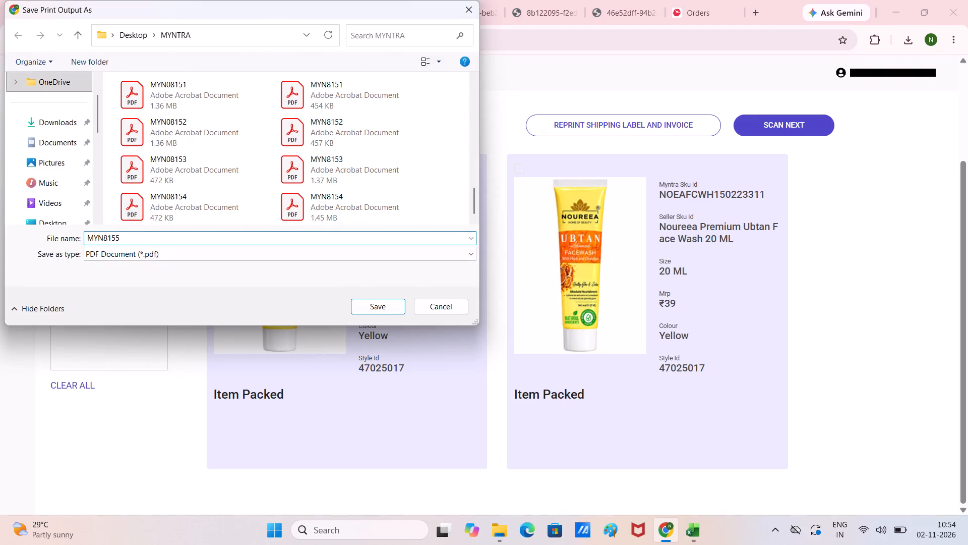
{"action": "key", "text": "Return"}
{"action": "left_click", "coordinate": [249, 240]}
{"action": "key", "text": "ctrl+v"}
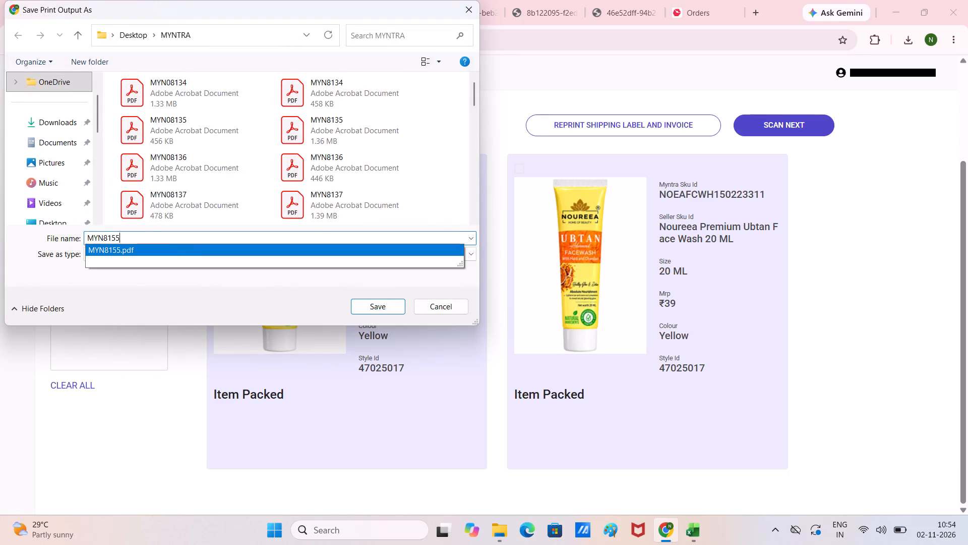
{"action": "left_click", "coordinate": [105, 239]}
{"action": "key", "text": "0"}
{"action": "left_click", "coordinate": [371, 303]}
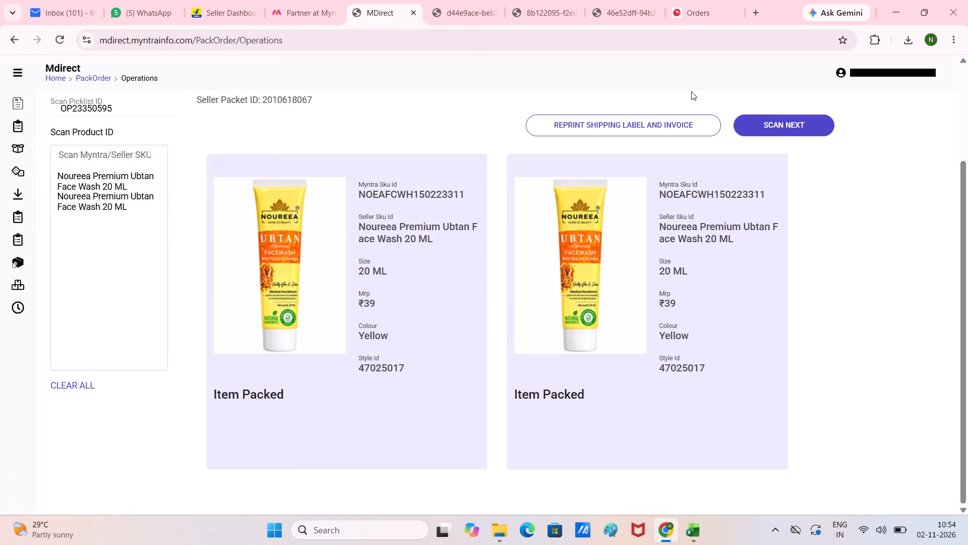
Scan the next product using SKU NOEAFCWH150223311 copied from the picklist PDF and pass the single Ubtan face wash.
{"action": "left_click", "coordinate": [764, 133]}
{"action": "left_click", "coordinate": [476, 8]}
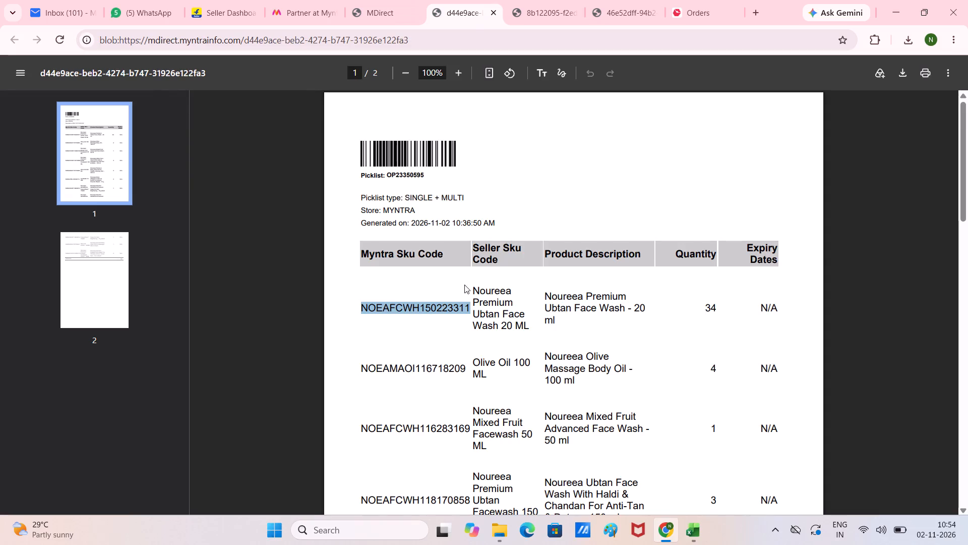
{"action": "key", "text": "ctrl+c"}
{"action": "left_click", "coordinate": [398, 0]}
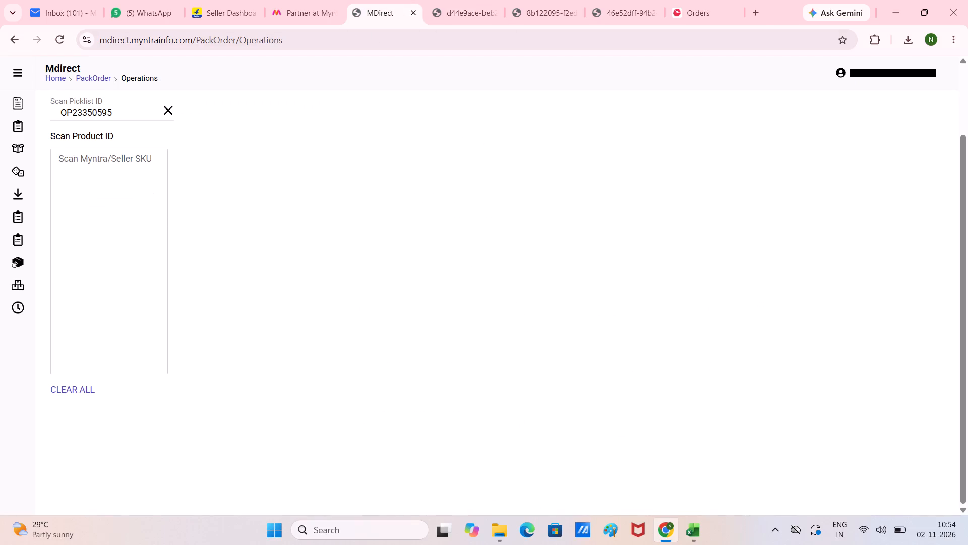
{"action": "key", "text": "ctrl+v"}
{"action": "key", "text": "Return"}
{"action": "left_click", "coordinate": [419, 408]}
Pack the single-item packet with cover ID MYN8157 copied from cell I24 of the Excel worksheet.
{"action": "left_click", "coordinate": [729, 110]}
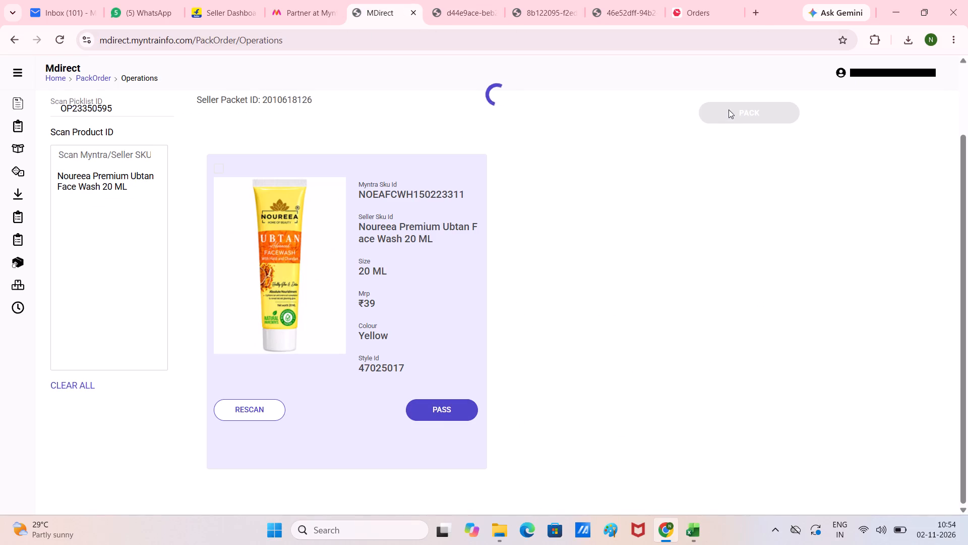
{"action": "left_click", "coordinate": [738, 116]}
{"action": "left_click", "coordinate": [697, 535]}
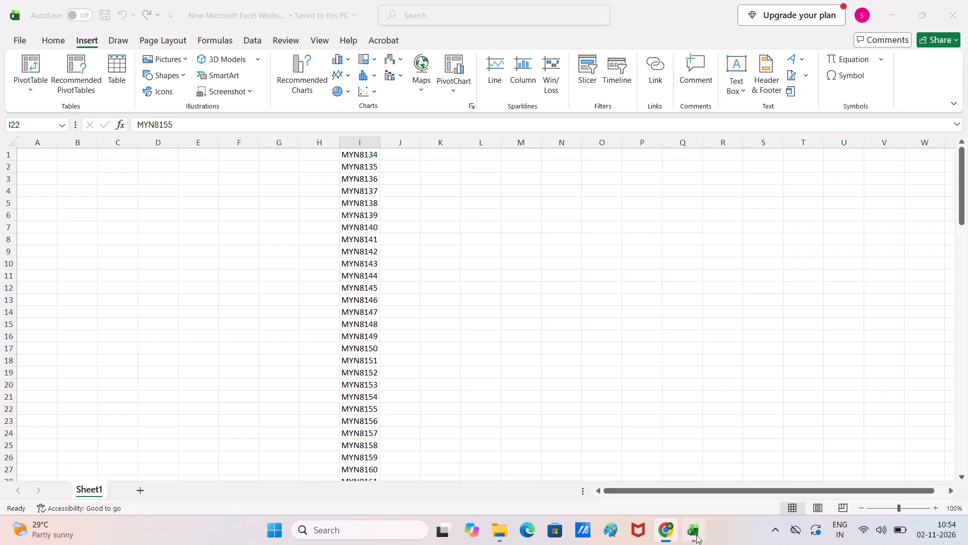
{"action": "left_click", "coordinate": [357, 435]}
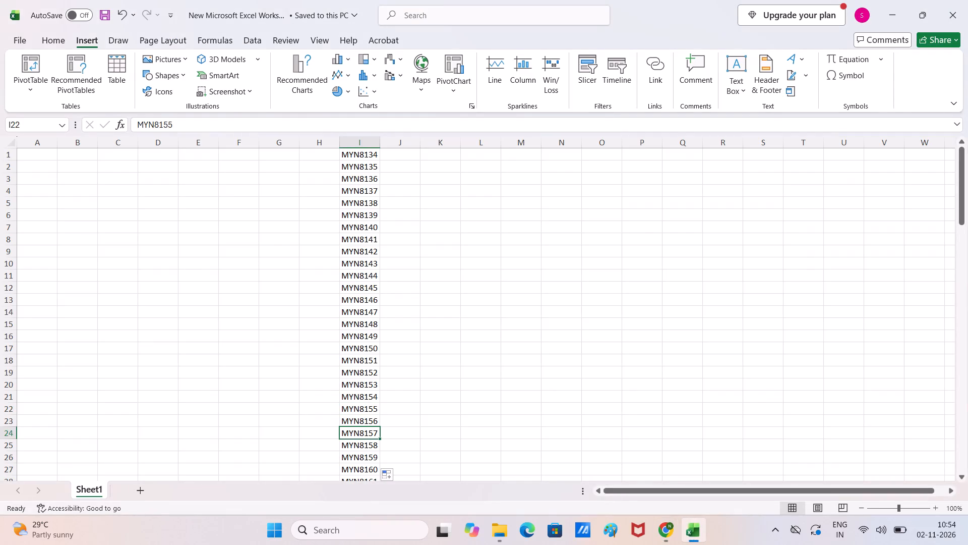
{"action": "key", "text": "ctrl+c"}
{"action": "key", "text": "alt+Tab"}
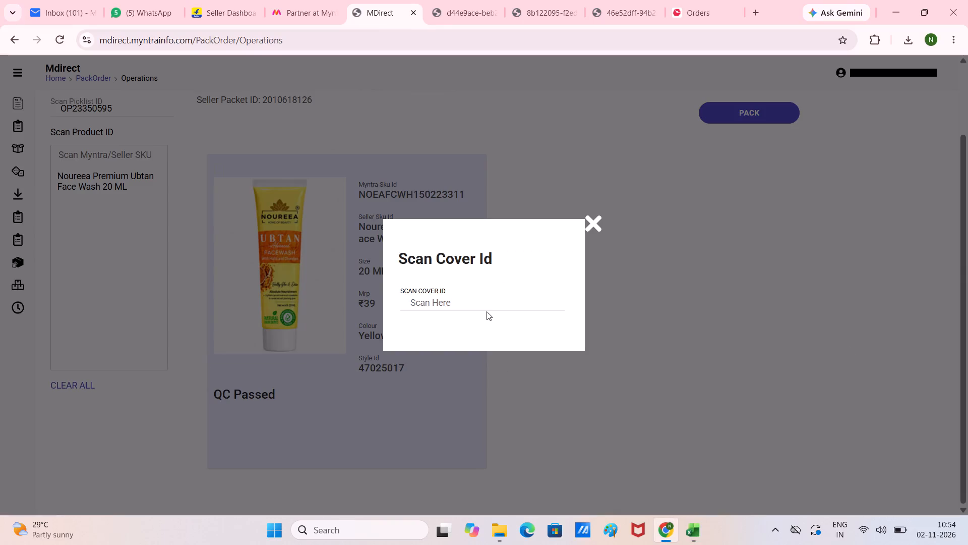
{"action": "left_click", "coordinate": [487, 311]}
{"action": "left_click", "coordinate": [486, 308], "text": "ctrl"}
{"action": "key", "text": "ctrl+v"}
{"action": "key", "text": "Return"}
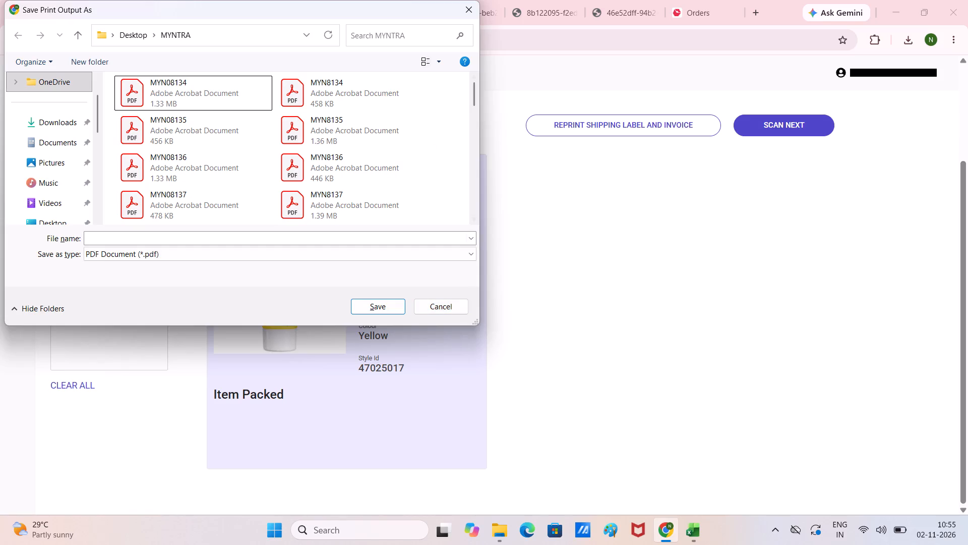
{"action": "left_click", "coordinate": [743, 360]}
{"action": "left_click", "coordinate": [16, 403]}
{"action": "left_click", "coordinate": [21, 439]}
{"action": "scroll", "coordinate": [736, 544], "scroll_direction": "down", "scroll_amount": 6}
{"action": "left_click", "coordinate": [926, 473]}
Save the packet's first print output as a PDF named MYN8156 in the MYNTRA folder.
{"action": "left_click", "coordinate": [211, 181]}
{"action": "left_click", "coordinate": [235, 249]}
{"action": "left_click", "coordinate": [241, 230]}
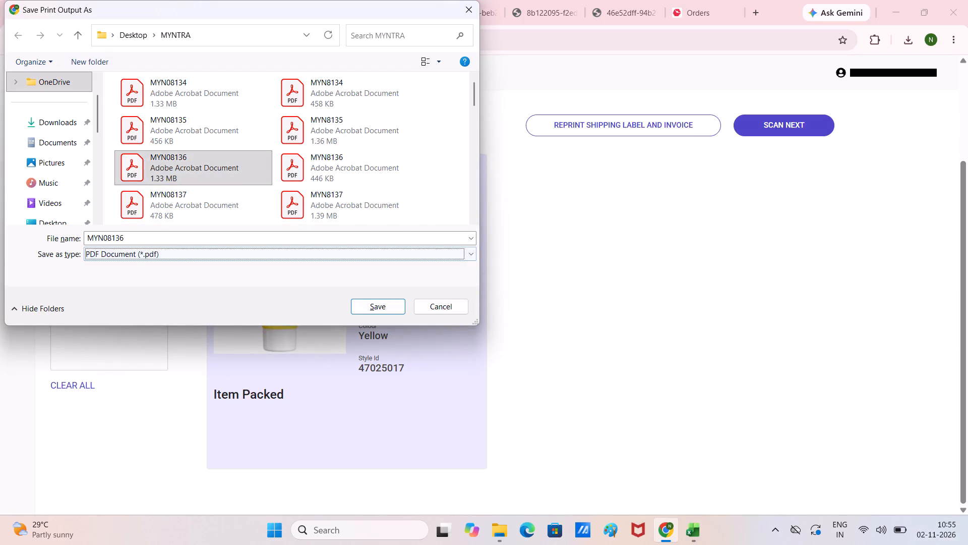
{"action": "double_click", "coordinate": [241, 230]}
{"action": "left_click", "coordinate": [230, 256]}
{"action": "left_click", "coordinate": [269, 221]}
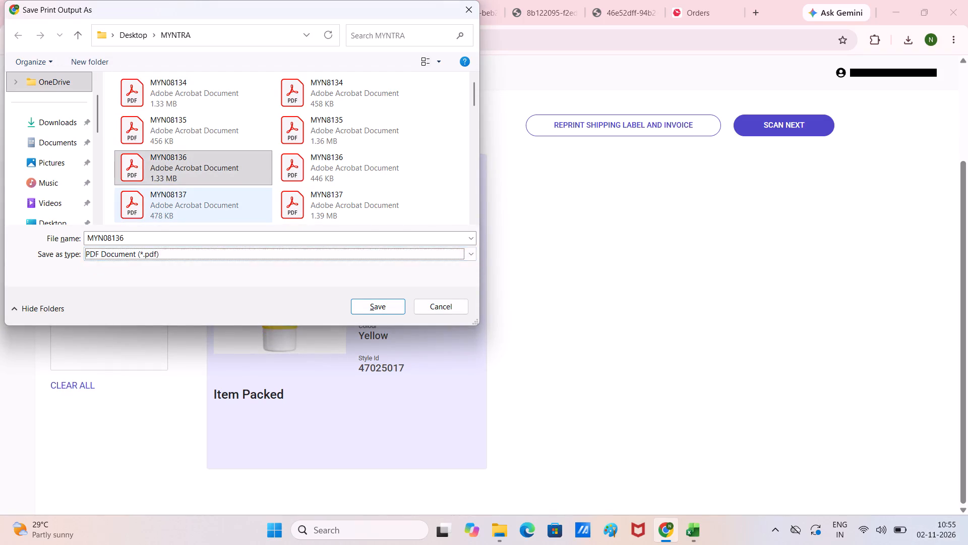
{"action": "key", "text": "Tab"}
{"action": "key", "text": "Tab"}
{"action": "key", "text": "Tab"}
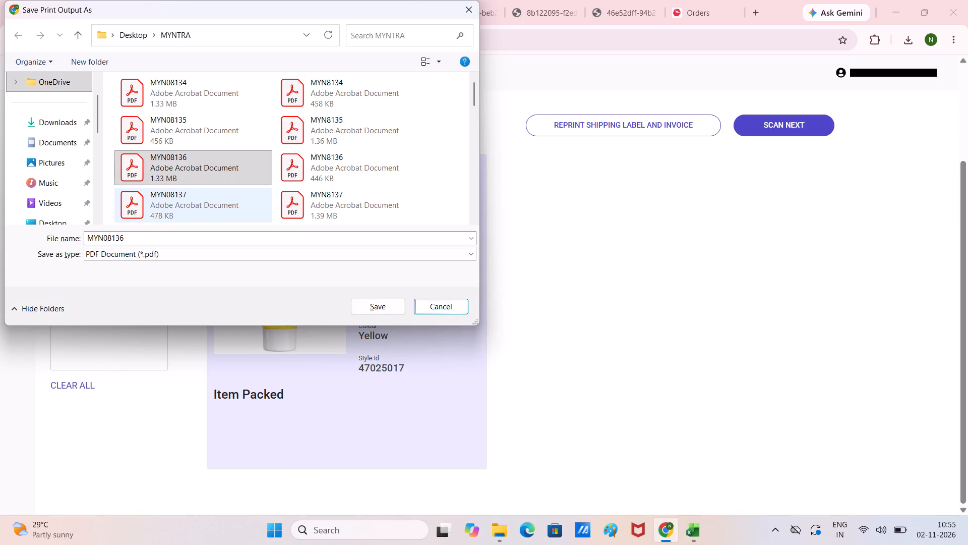
{"action": "key", "text": "Tab"}
{"action": "left_click", "coordinate": [375, 221]}
{"action": "key", "text": "Tab"}
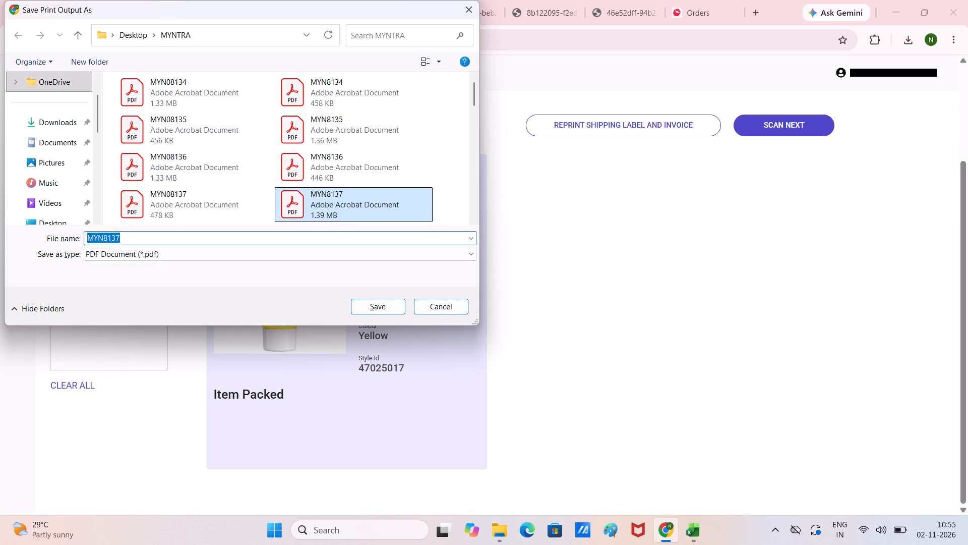
{"action": "key", "text": "BackSpace"}
{"action": "key", "text": "ctrl+v"}
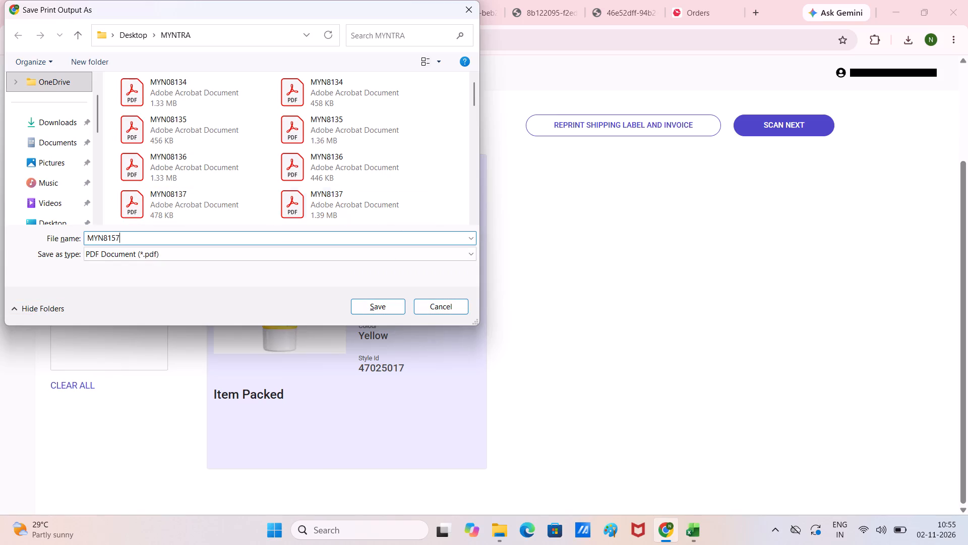
{"action": "scroll", "coordinate": [435, 134], "scroll_direction": "down", "scroll_amount": 19}
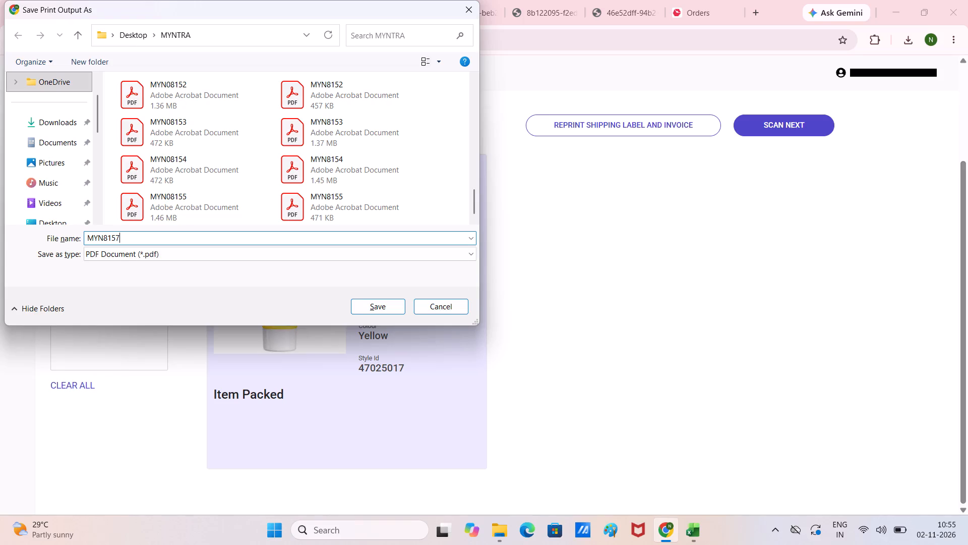
{"action": "key", "text": "BackSpace"}
{"action": "key", "text": "6"}
{"action": "key", "text": "Return"}
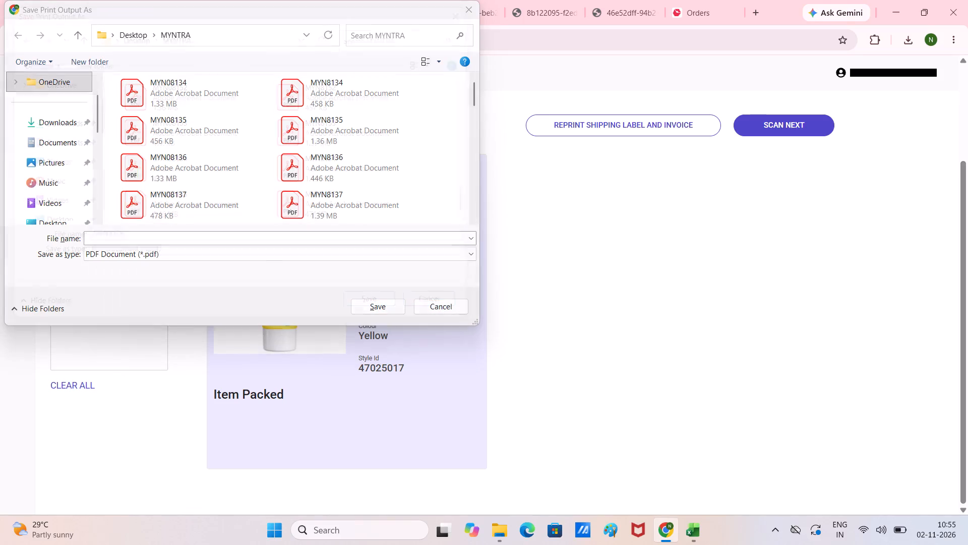
Save the packet's second print output as a PDF named MYN08156 in the MYNTRA folder.
{"action": "left_click", "coordinate": [194, 224]}
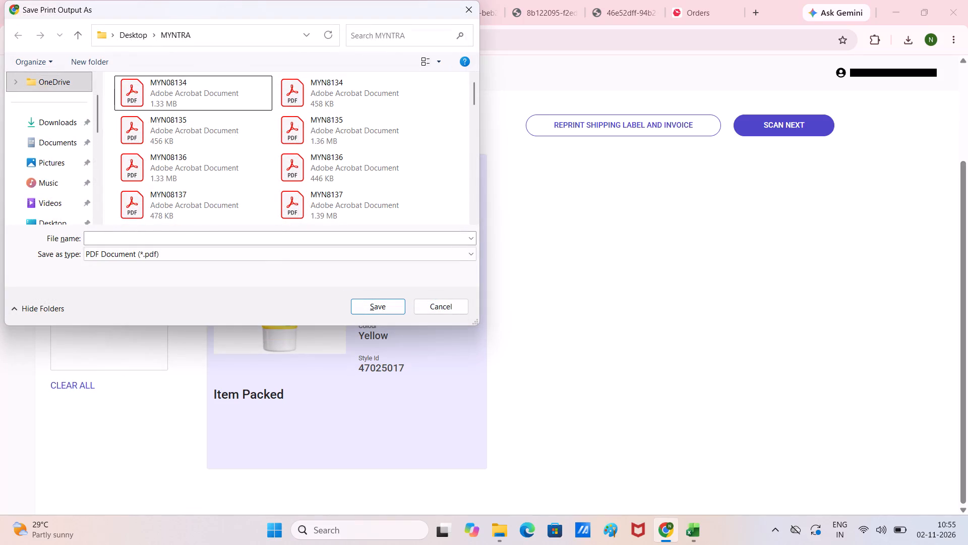
{"action": "key", "text": "Tab"}
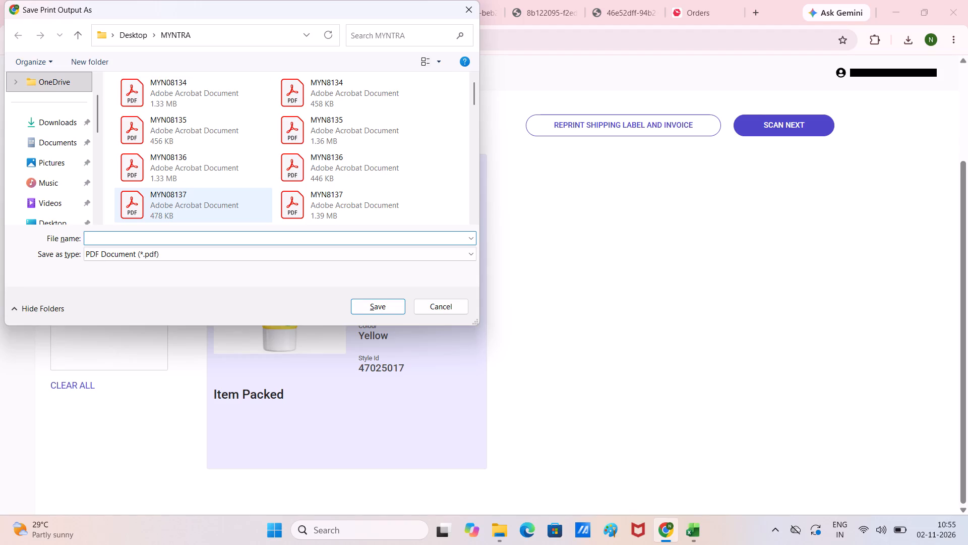
{"action": "key", "text": "ctrl+v"}
{"action": "scroll", "coordinate": [371, 158], "scroll_direction": "down", "scroll_amount": 3}
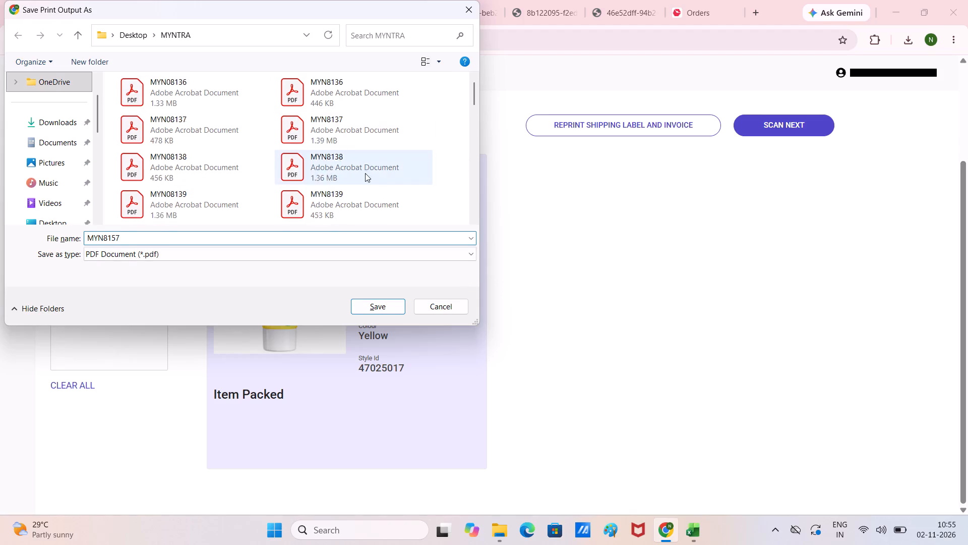
{"action": "scroll", "coordinate": [365, 173], "scroll_direction": "down", "scroll_amount": 19}
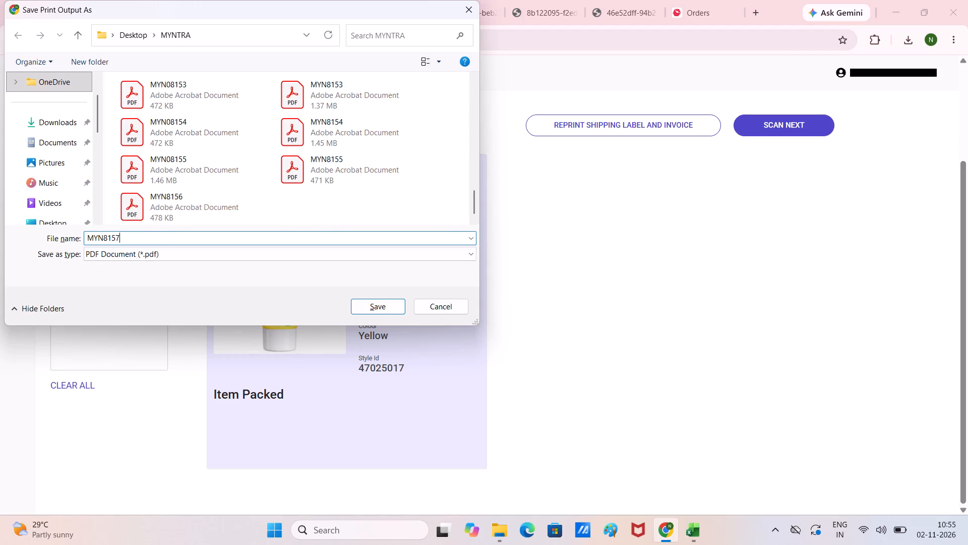
{"action": "left_click", "coordinate": [101, 240]}
{"action": "key", "text": "0"}
{"action": "left_click", "coordinate": [173, 241]}
{"action": "key", "text": "BackSpace"}
{"action": "key", "text": "6"}
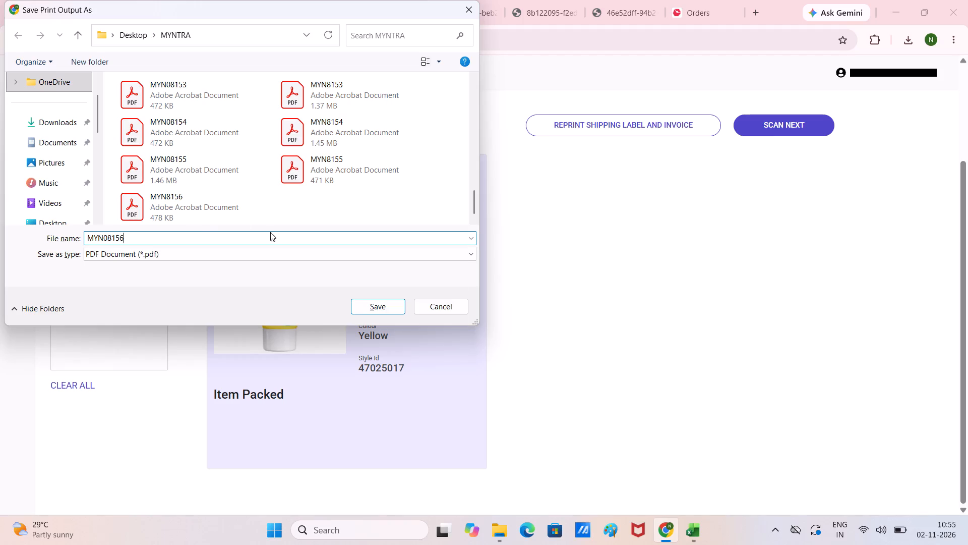
{"action": "left_click", "coordinate": [381, 292]}
{"action": "left_click", "coordinate": [381, 302]}
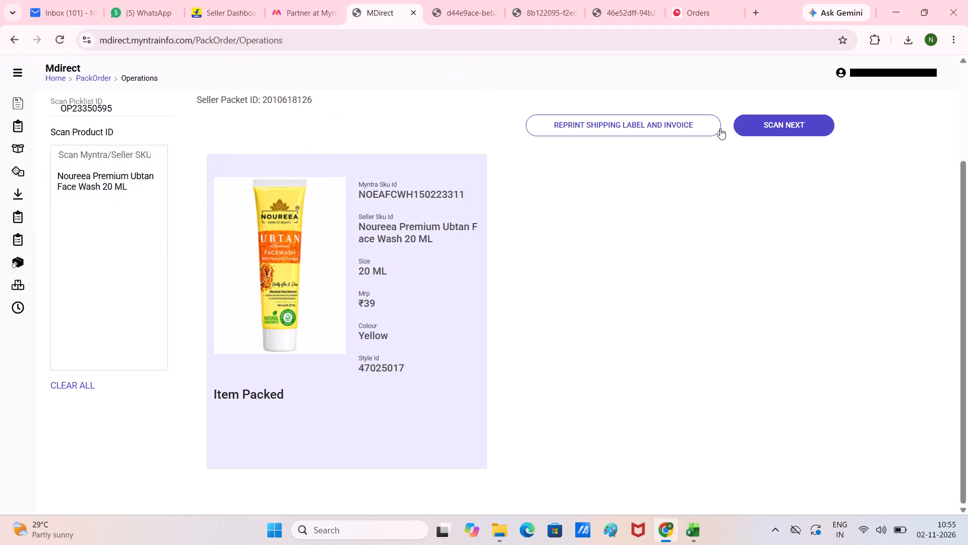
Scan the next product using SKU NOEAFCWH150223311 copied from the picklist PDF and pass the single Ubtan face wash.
{"action": "left_click", "coordinate": [777, 127]}
{"action": "left_click", "coordinate": [465, 9]}
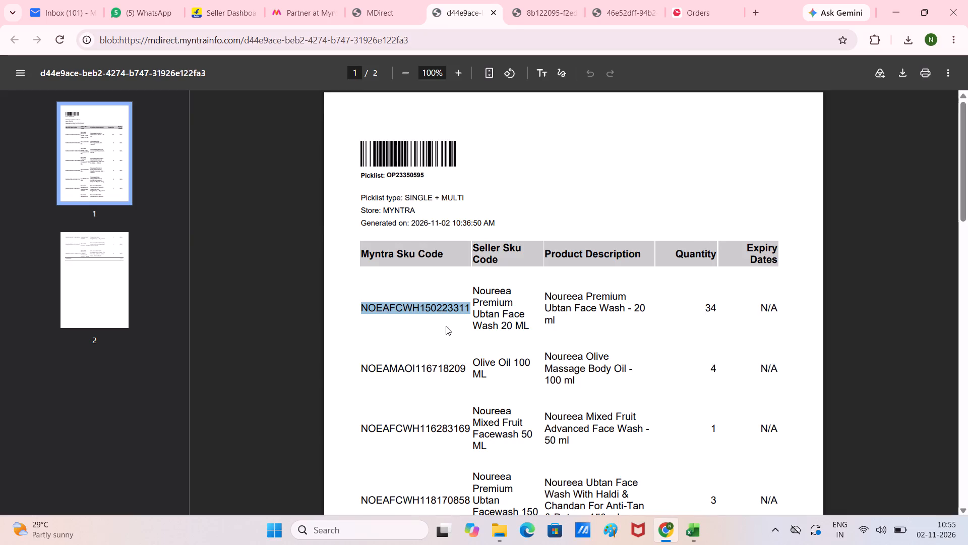
{"action": "key", "text": "ctrl+c"}
{"action": "left_click_drag", "start_coordinate": [375, 0], "coordinate": [375, 9]}
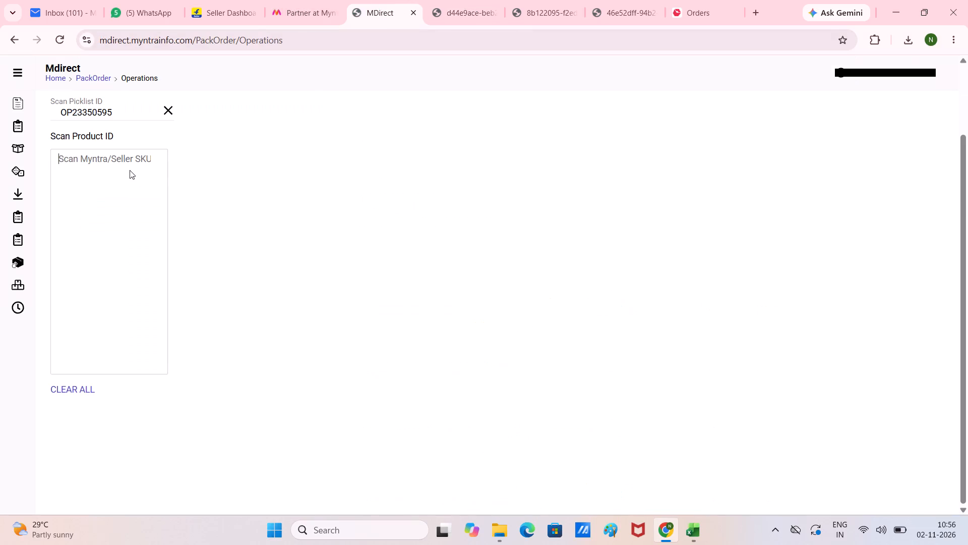
{"action": "key", "text": "ctrl+v"}
{"action": "key", "text": "Return"}
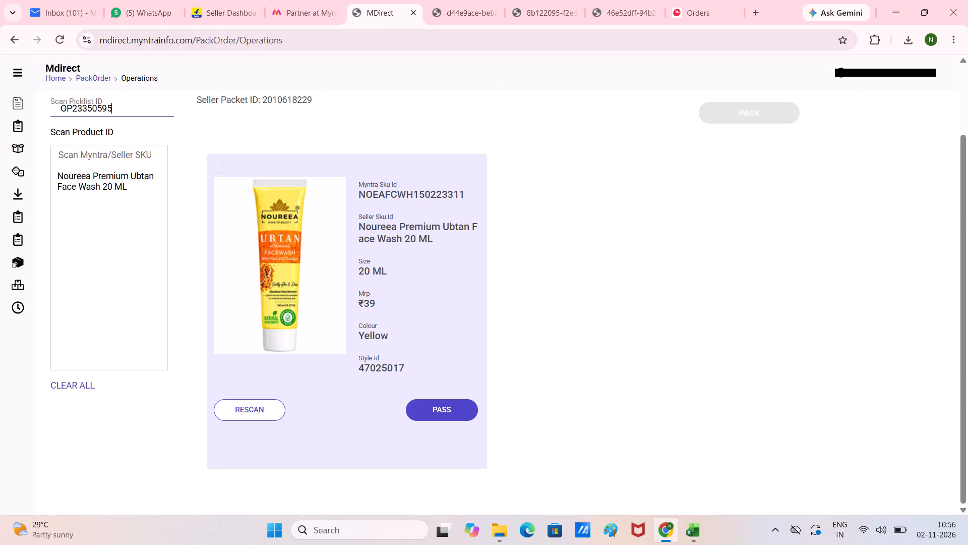
{"action": "left_click", "coordinate": [439, 408]}
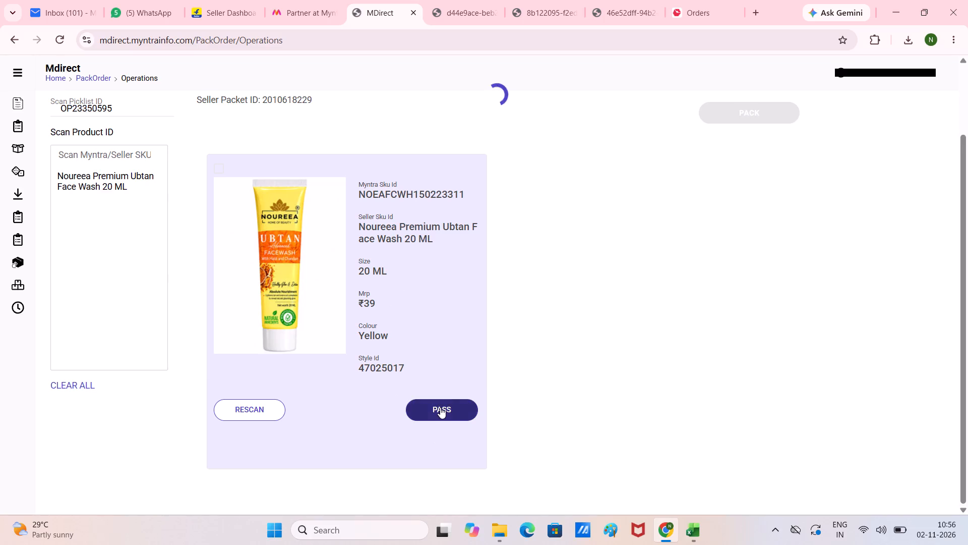
Pack the single-item packet with cover ID MYN8157 copied from cell I24 of the Excel worksheet.
{"action": "left_click", "coordinate": [761, 114]}
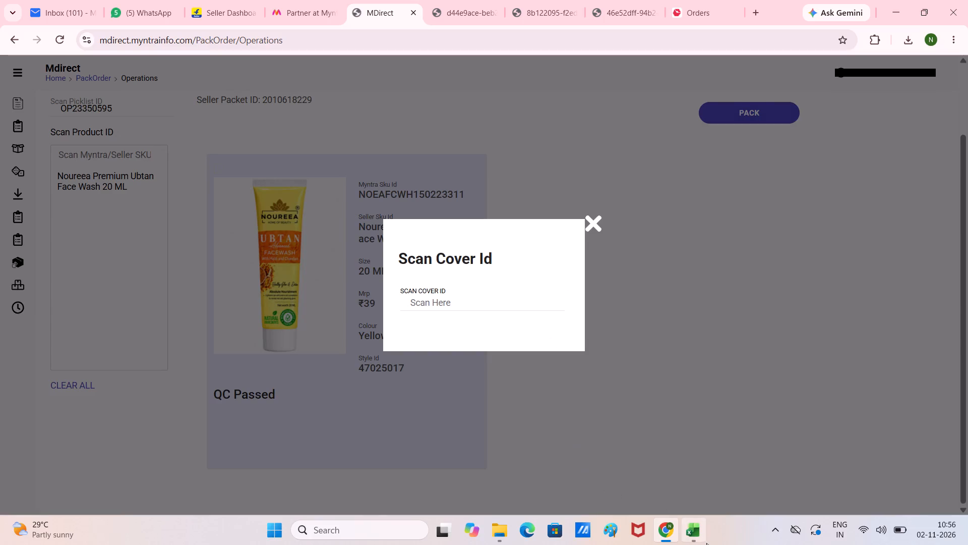
{"action": "left_click", "coordinate": [706, 542]}
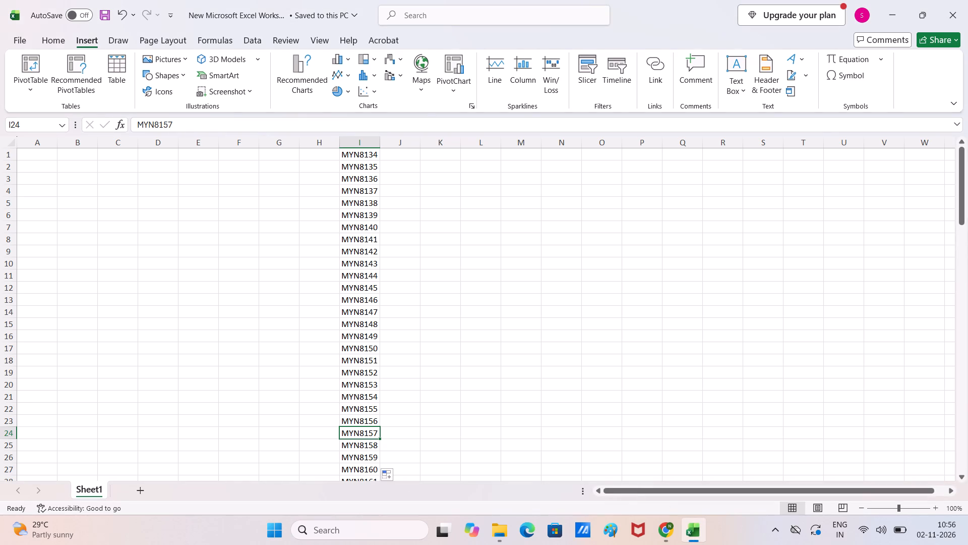
{"action": "key", "text": "ctrl+c"}
{"action": "key", "text": "alt+Tab"}
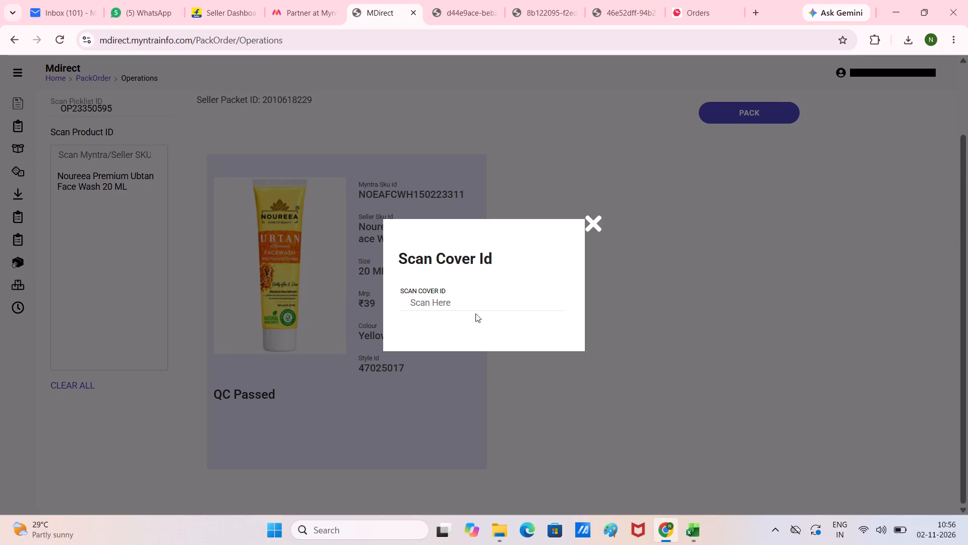
{"action": "left_click", "coordinate": [463, 298]}
{"action": "key", "text": "ctrl+v"}
{"action": "key", "text": "Return"}
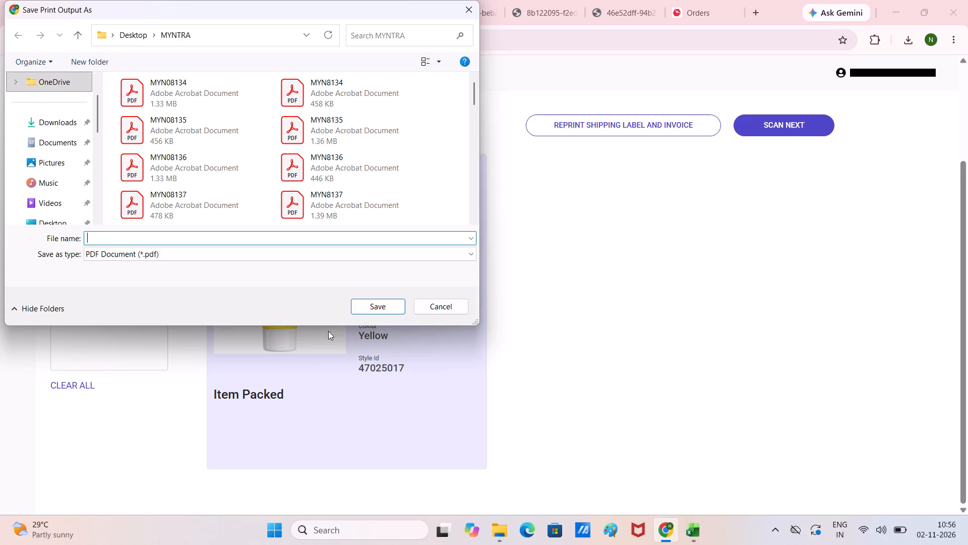
Save the two print outputs for this packet as PDFs named MYN8157 and MYN08157 in the MYNTRA folder.
{"action": "key", "text": "ctrl+v"}
{"action": "key", "text": "Return"}
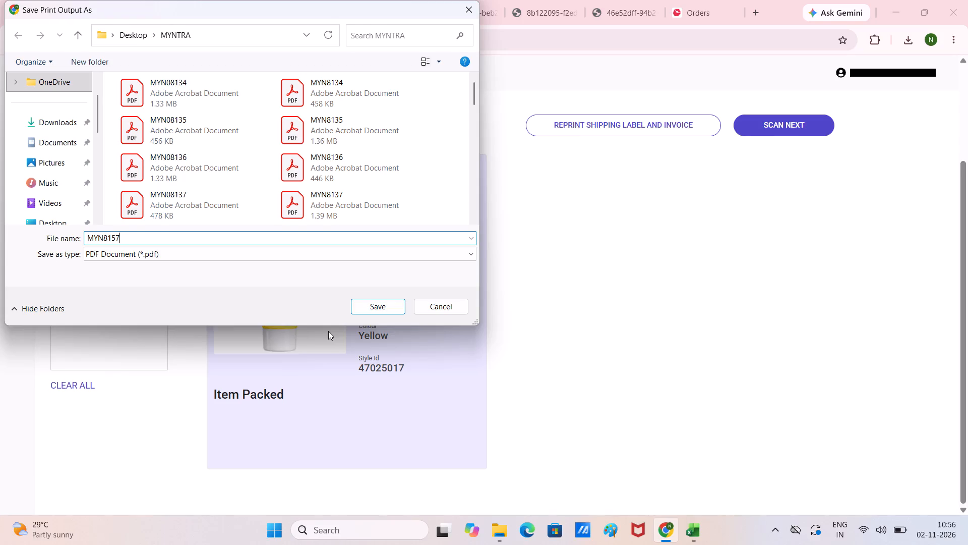
{"action": "left_click", "coordinate": [301, 258]}
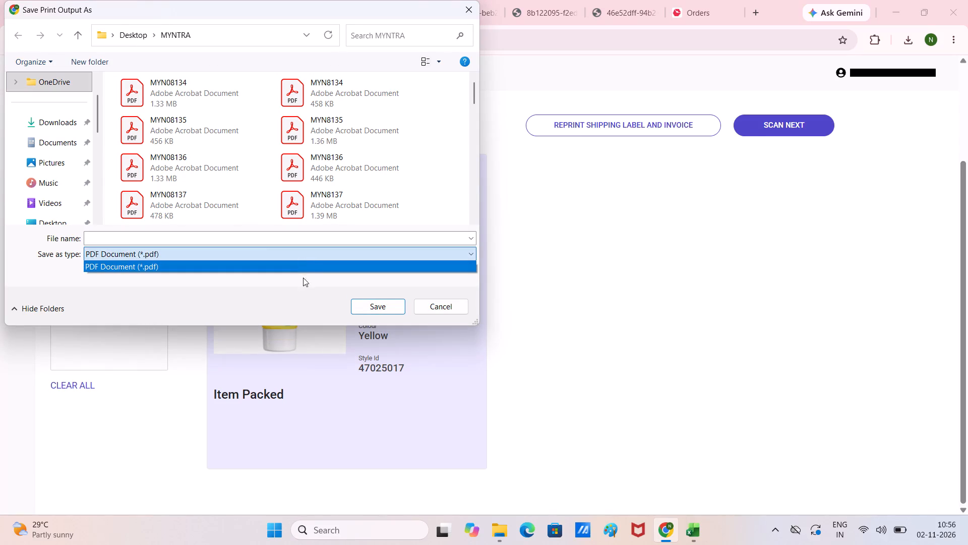
{"action": "left_click", "coordinate": [260, 235]}
{"action": "left_click", "coordinate": [260, 234]}
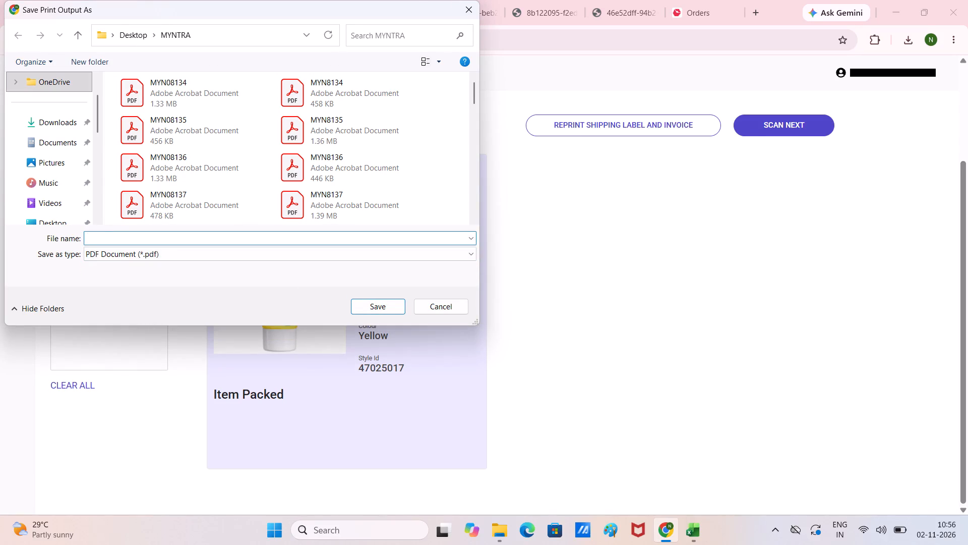
{"action": "key", "text": "ctrl+v"}
{"action": "left_click", "coordinate": [103, 235]}
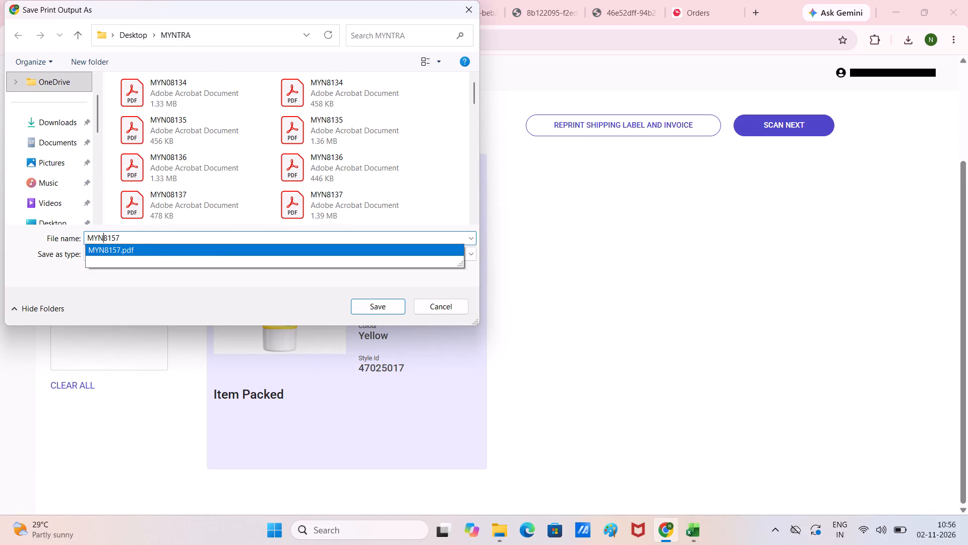
{"action": "key", "text": "0"}
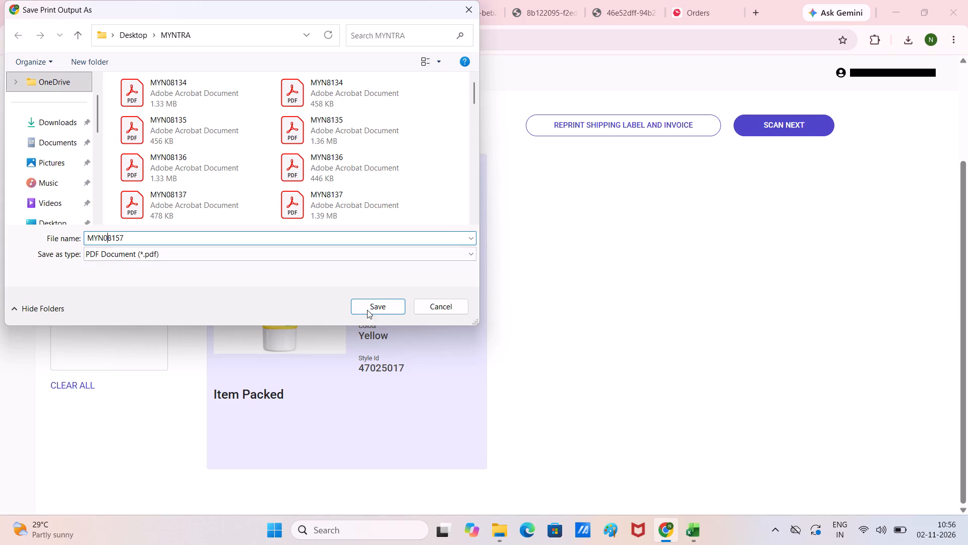
{"action": "left_click", "coordinate": [372, 307]}
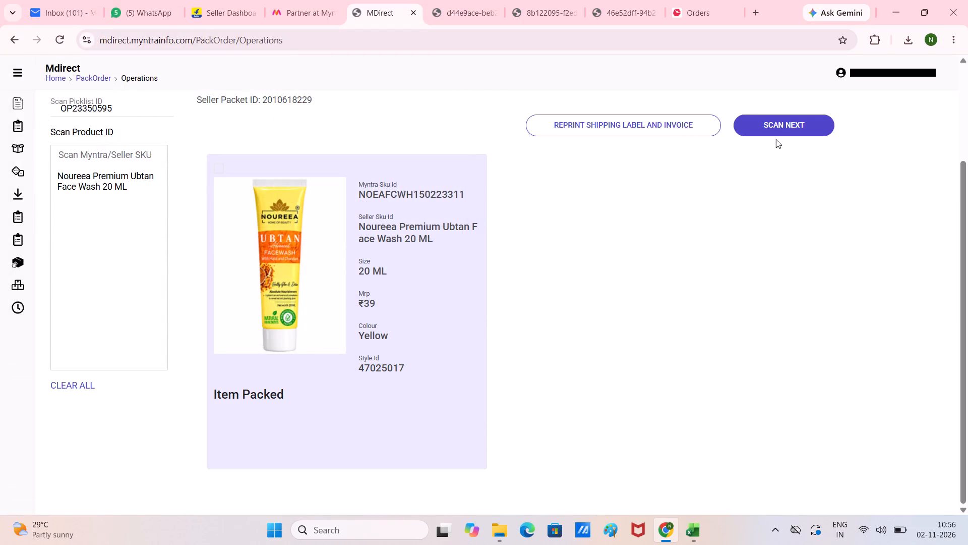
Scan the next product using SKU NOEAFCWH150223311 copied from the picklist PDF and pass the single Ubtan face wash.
{"action": "left_click", "coordinate": [784, 130]}
{"action": "left_click", "coordinate": [458, 15]}
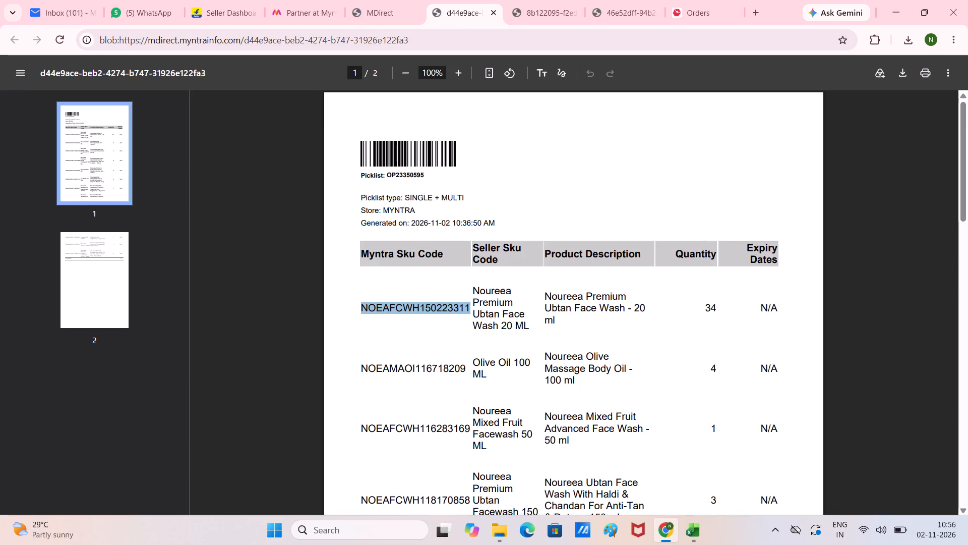
{"action": "key", "text": "ctrl+c"}
{"action": "left_click", "coordinate": [379, 7]}
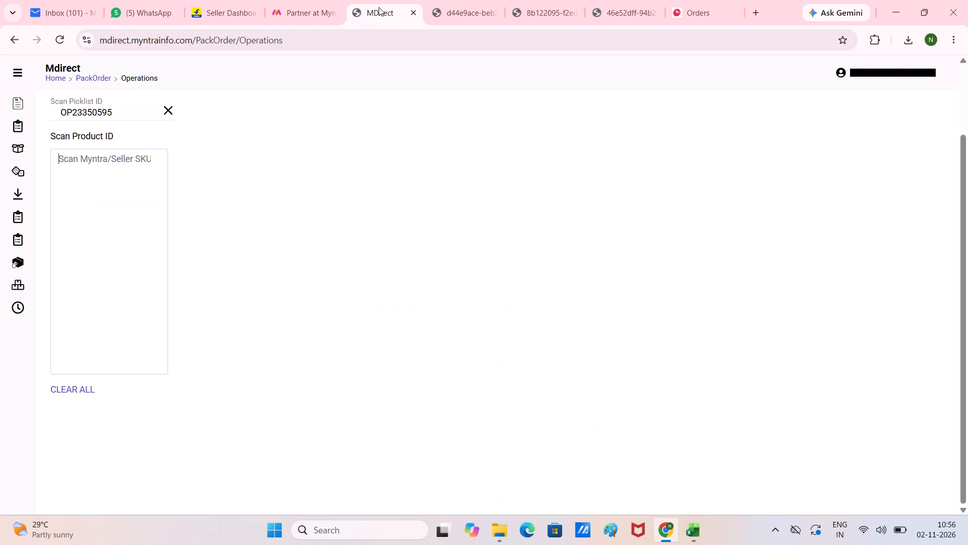
{"action": "key", "text": "ctrl+v"}
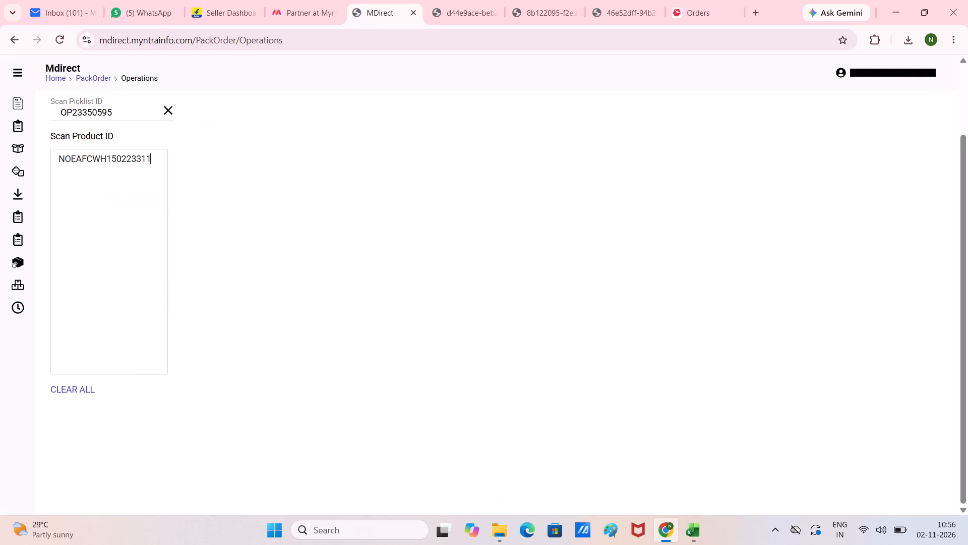
{"action": "key", "text": "Return"}
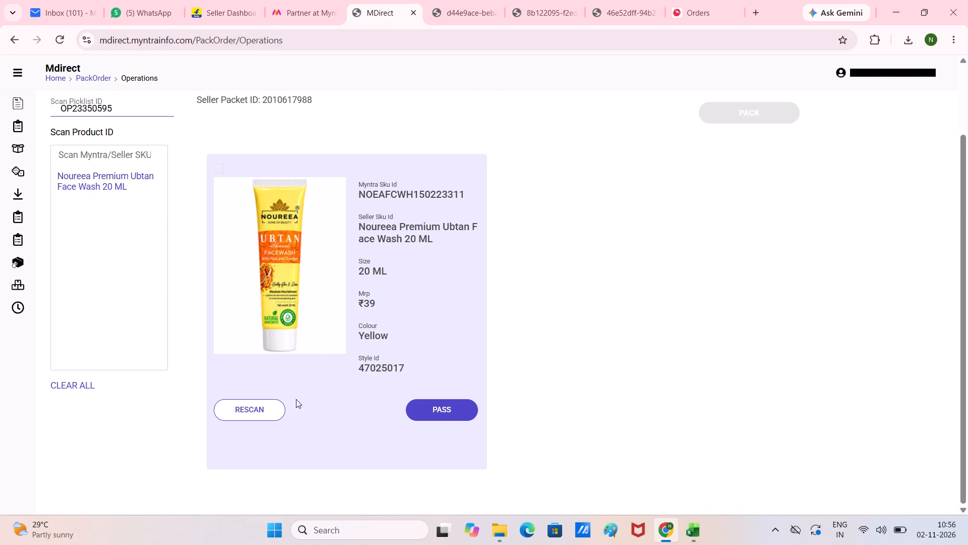
{"action": "left_click", "coordinate": [453, 412]}
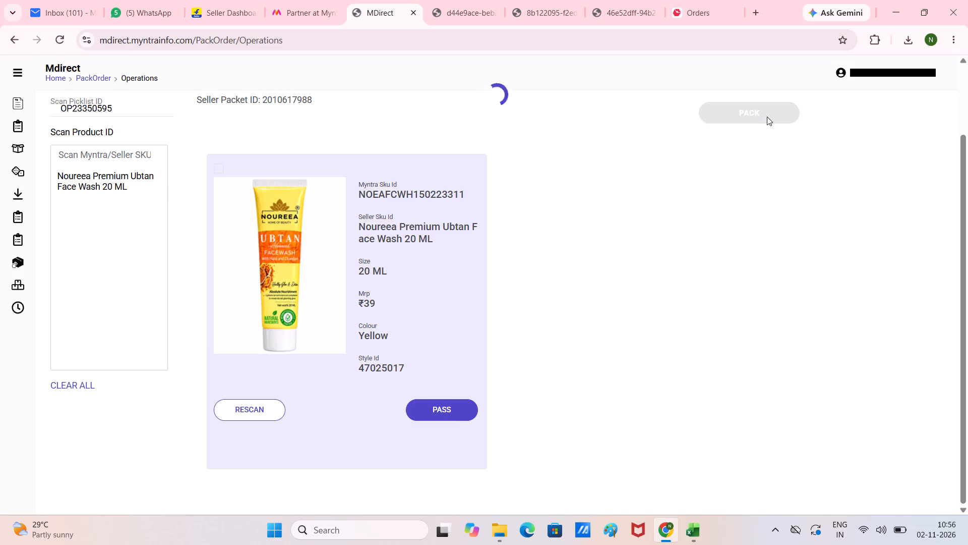
Pack the single-item packet with cover ID MYN8158 copied from cell I25 of the Excel worksheet.
{"action": "left_click", "coordinate": [767, 117]}
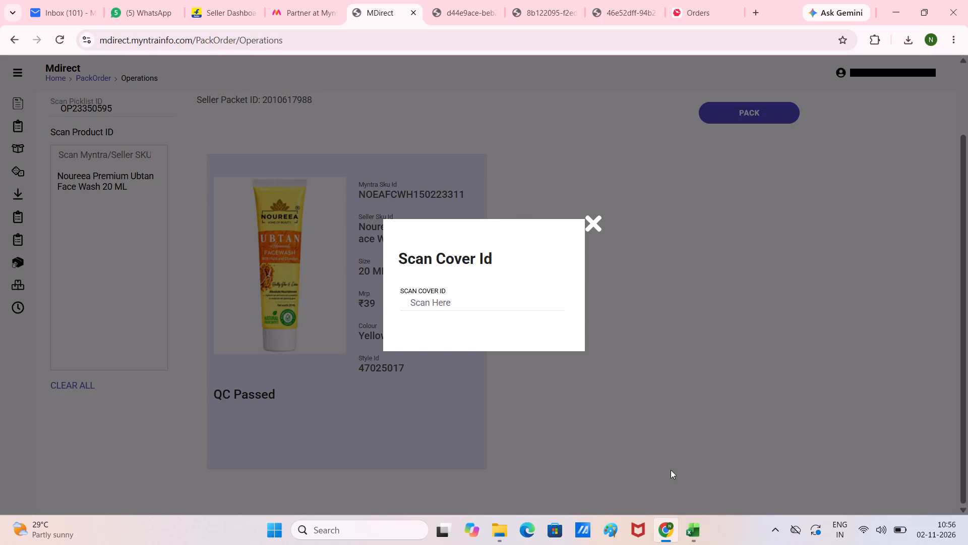
{"action": "left_click", "coordinate": [687, 533]}
{"action": "left_click", "coordinate": [374, 444]}
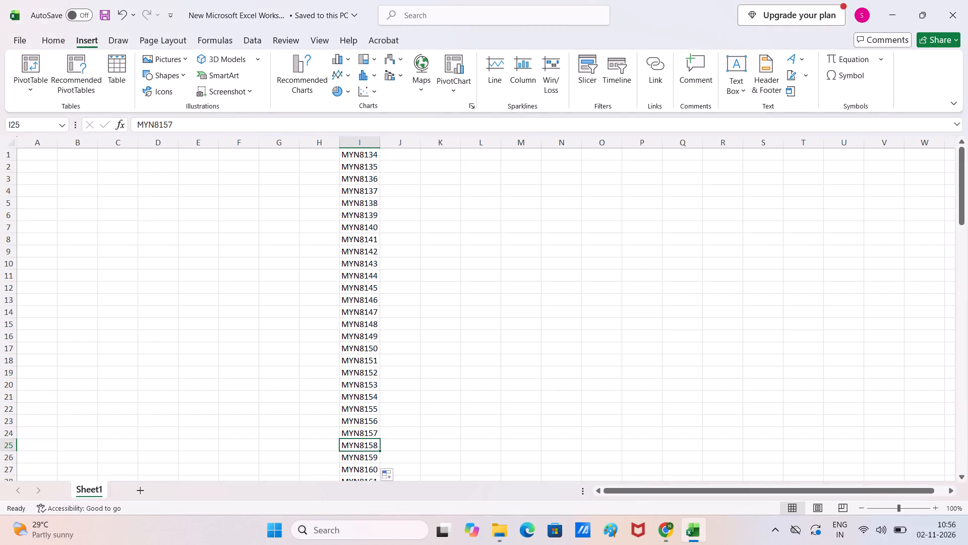
{"action": "key", "text": "ctrl+c"}
{"action": "key", "text": "alt+Tab"}
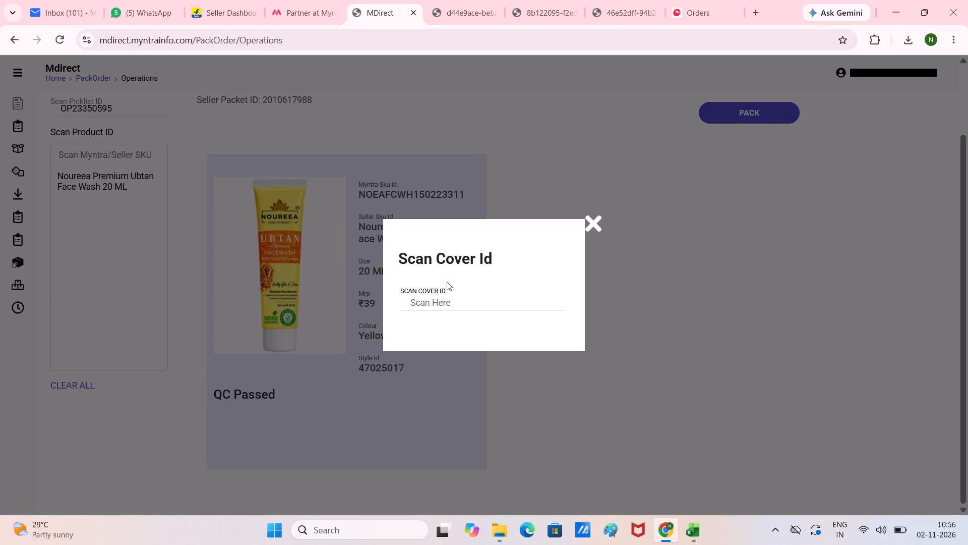
{"action": "left_click", "coordinate": [445, 296]}
{"action": "key", "text": "ctrl+v"}
{"action": "key", "text": "Return"}
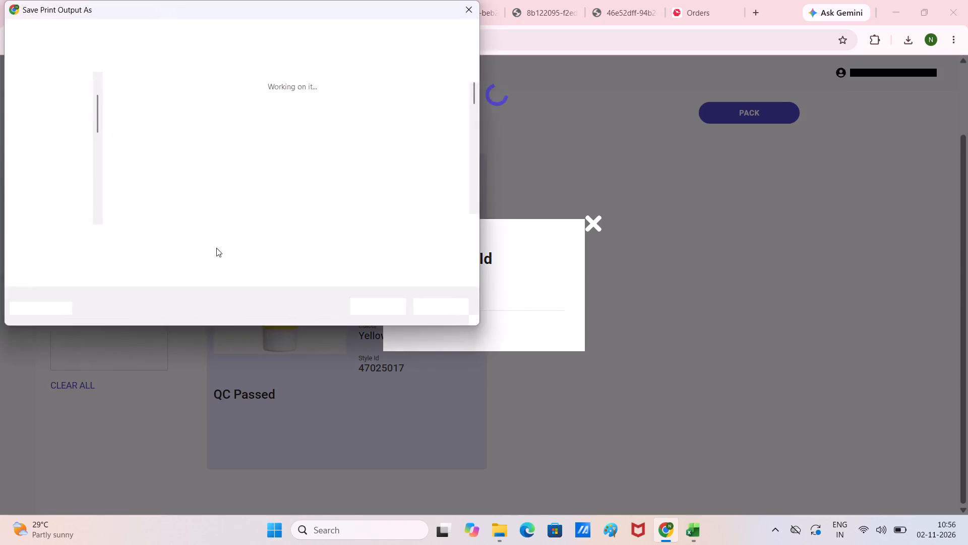
Save the two print outputs for this packet as PDFs named MYN8158 and MYN08158 in the MYNTRA folder.
{"action": "left_click", "coordinate": [175, 221]}
{"action": "left_click", "coordinate": [174, 236]}
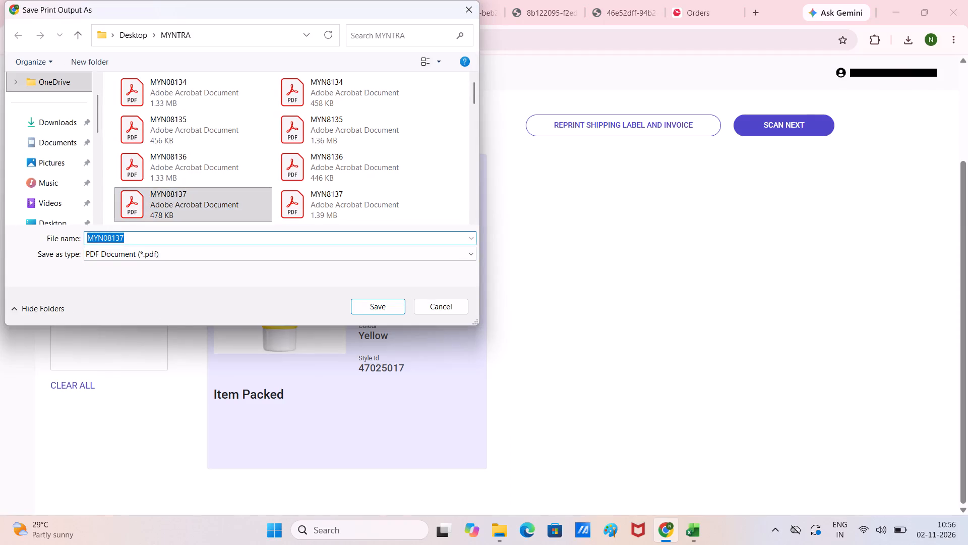
{"action": "key", "text": "ctrl+v"}
{"action": "left_click", "coordinate": [362, 302]}
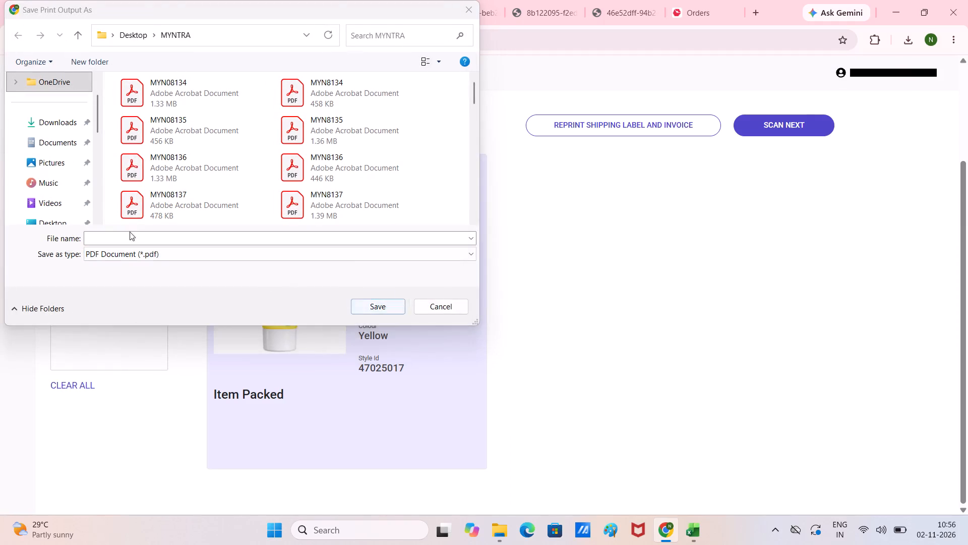
{"action": "left_click", "coordinate": [138, 241]}
{"action": "key", "text": "ctrl+v"}
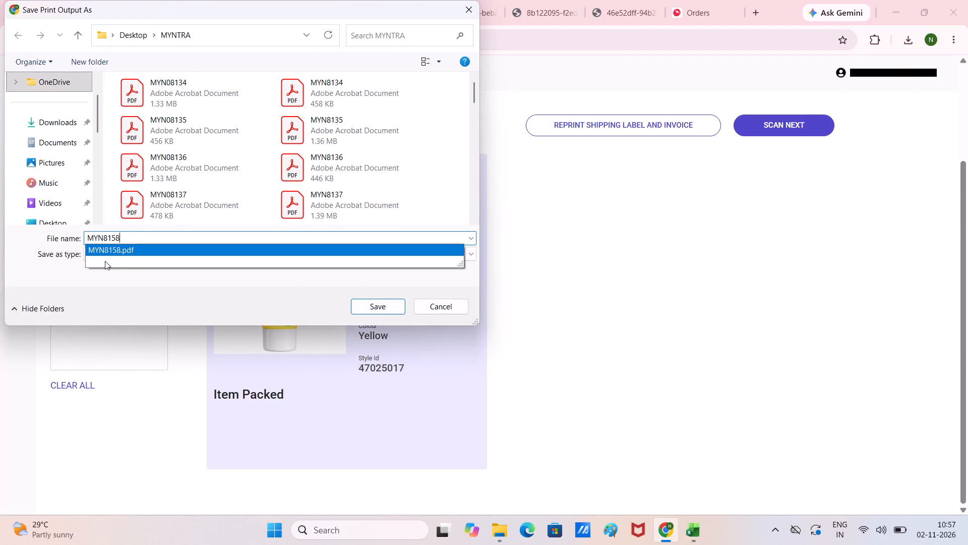
{"action": "left_click", "coordinate": [103, 239]}
{"action": "key", "text": "0"}
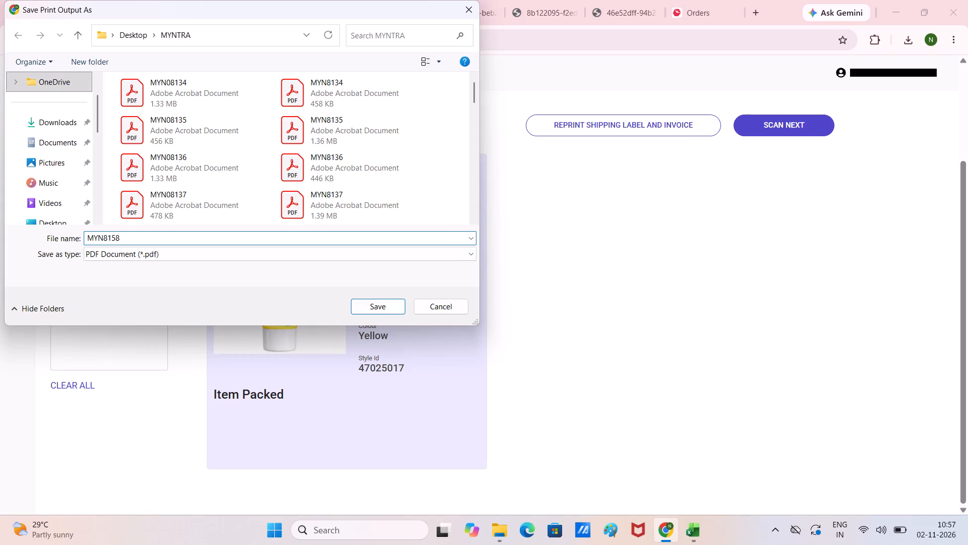
{"action": "left_click", "coordinate": [371, 308]}
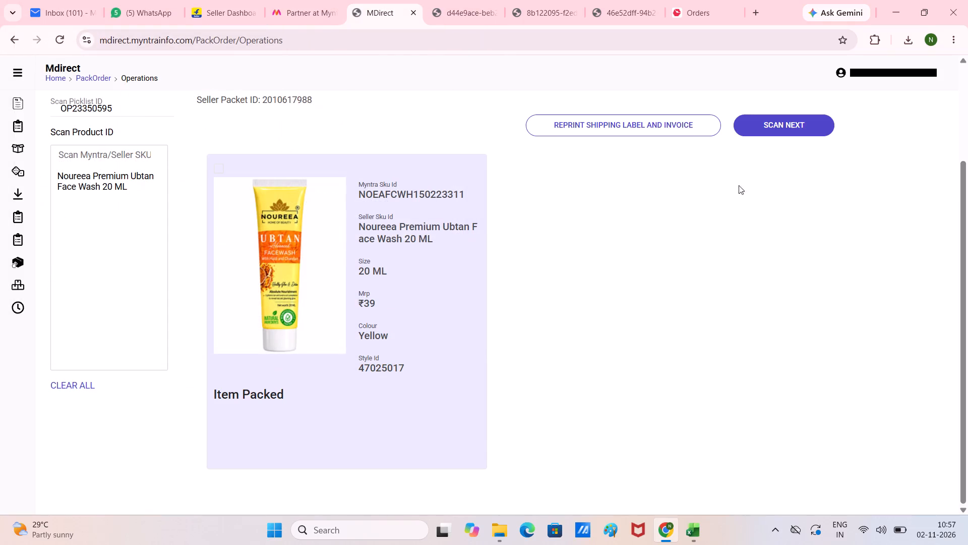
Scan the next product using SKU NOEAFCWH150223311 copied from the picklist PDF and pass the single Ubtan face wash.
{"action": "left_click", "coordinate": [796, 134]}
{"action": "left_click", "coordinate": [462, 12]}
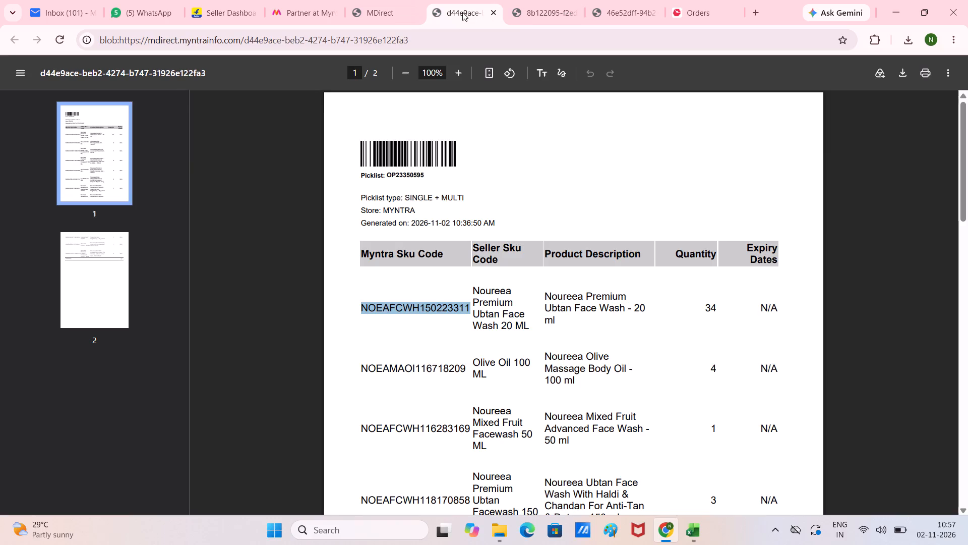
{"action": "key", "text": "ctrl+c"}
{"action": "left_click", "coordinate": [372, 0]}
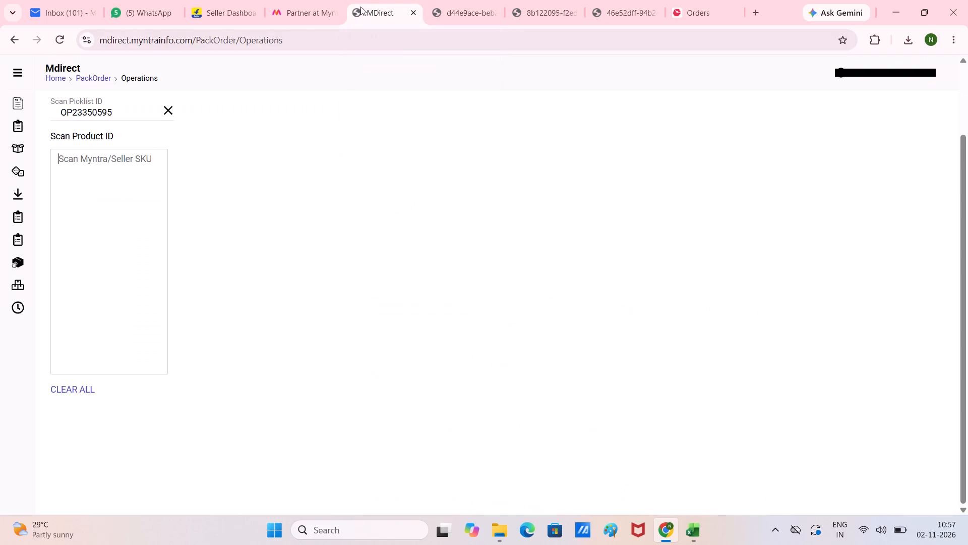
{"action": "key", "text": "ctrl+v"}
{"action": "key", "text": "Return"}
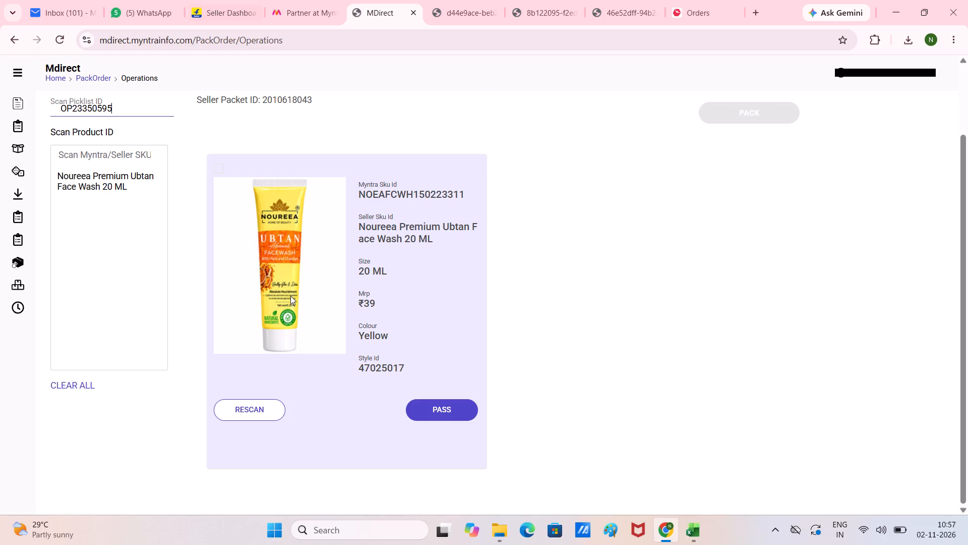
{"action": "left_click", "coordinate": [430, 413]}
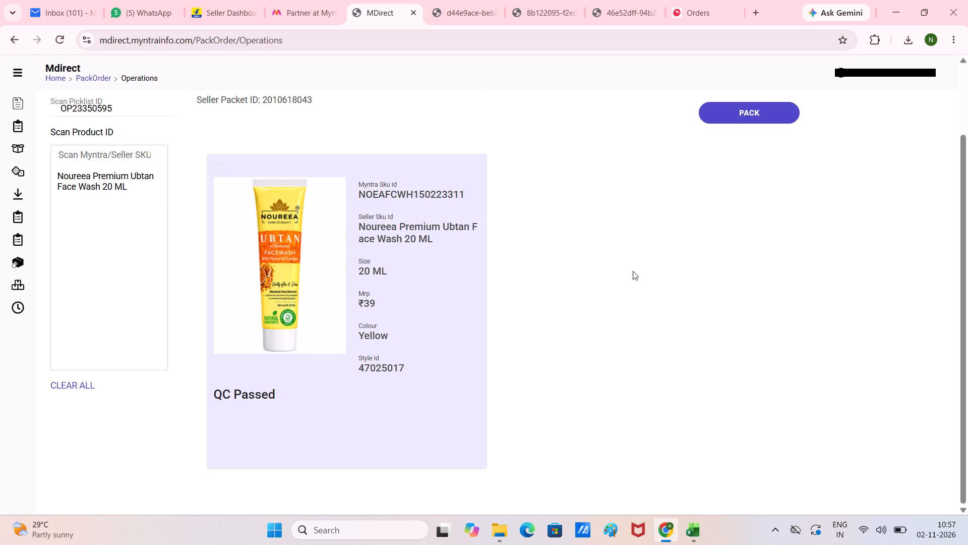
Pack the single-item packet with cover ID MYN8159 copied from cell I26 of the Excel worksheet.
{"action": "left_click", "coordinate": [749, 108]}
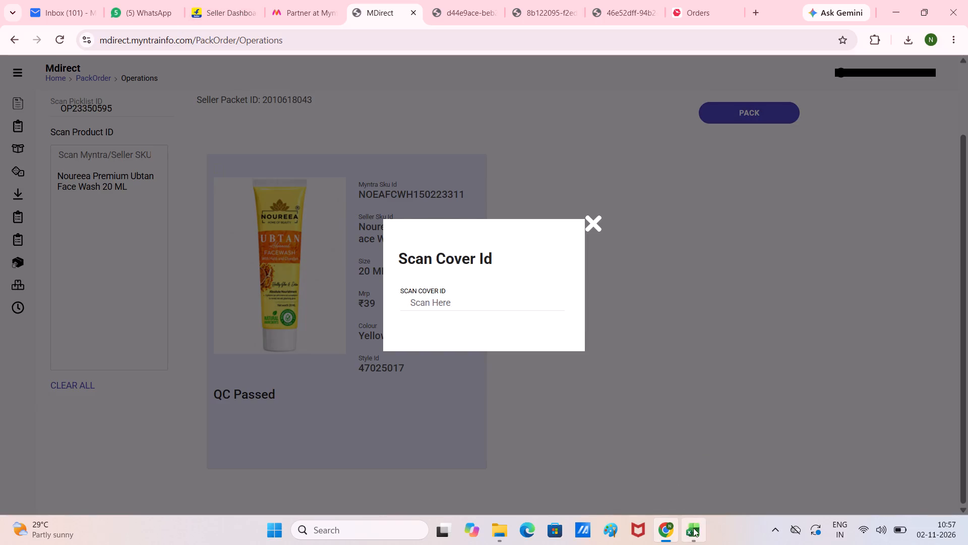
{"action": "left_click", "coordinate": [693, 528]}
{"action": "left_click", "coordinate": [360, 459]}
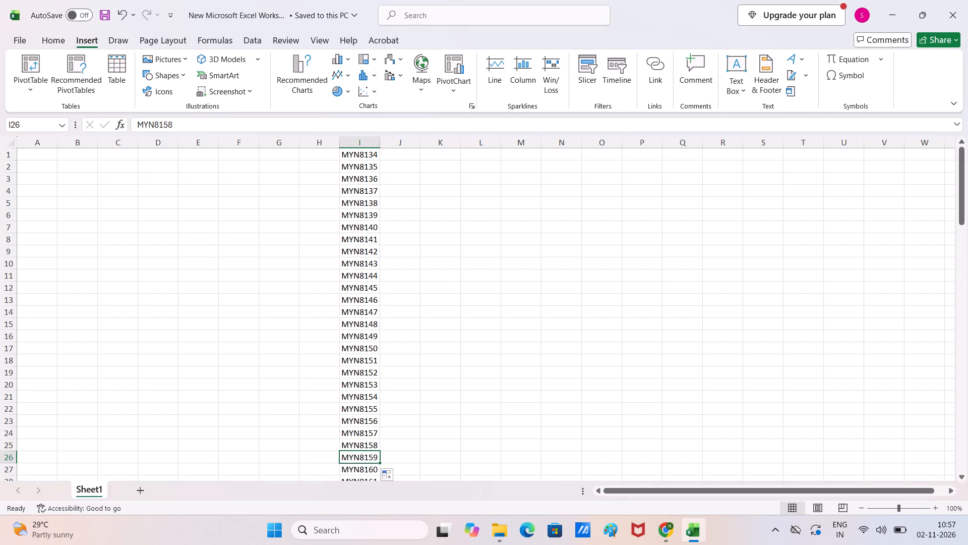
{"action": "key", "text": "ctrl+c"}
{"action": "key", "text": "alt+Tab"}
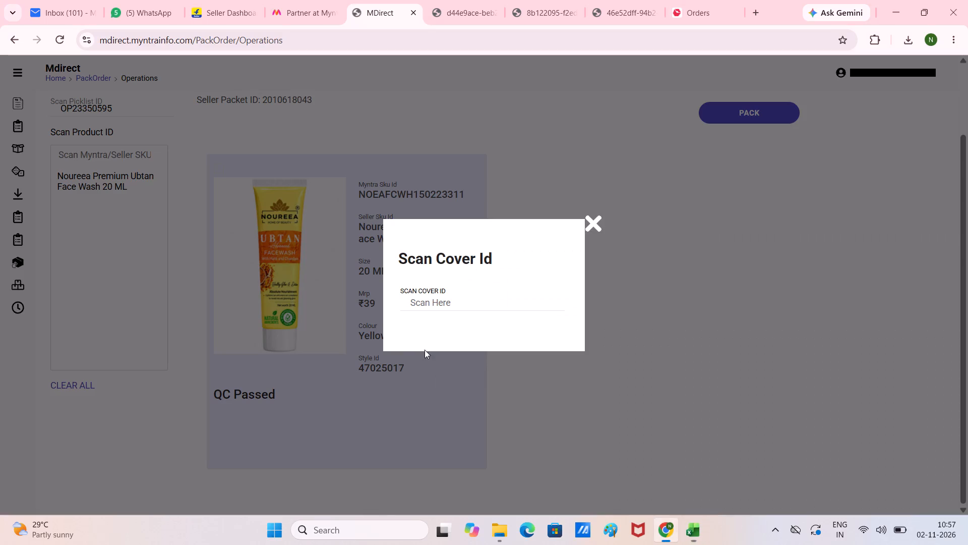
{"action": "left_click", "coordinate": [448, 297]}
{"action": "key", "text": "ctrl+v"}
{"action": "key", "text": "Return"}
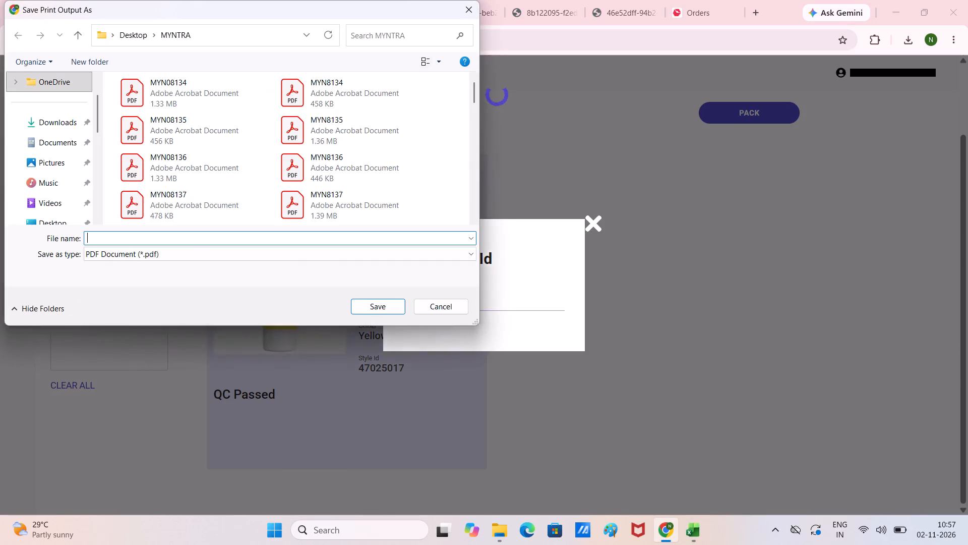
Save the two print outputs for this packet as PDFs named MYN8159 and MYN08159 in the MYNTRA folder.
{"action": "key", "text": "ctrl+v"}
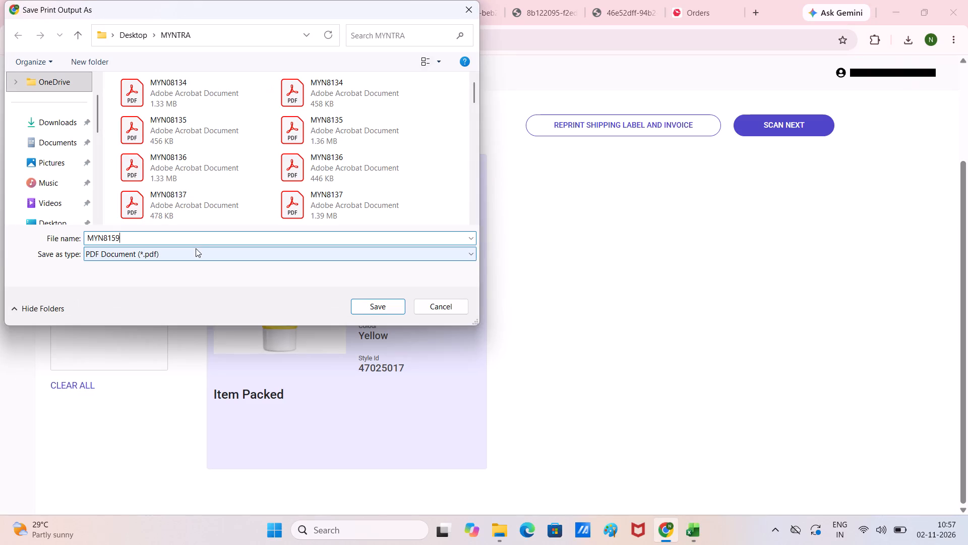
{"action": "key", "text": "Return"}
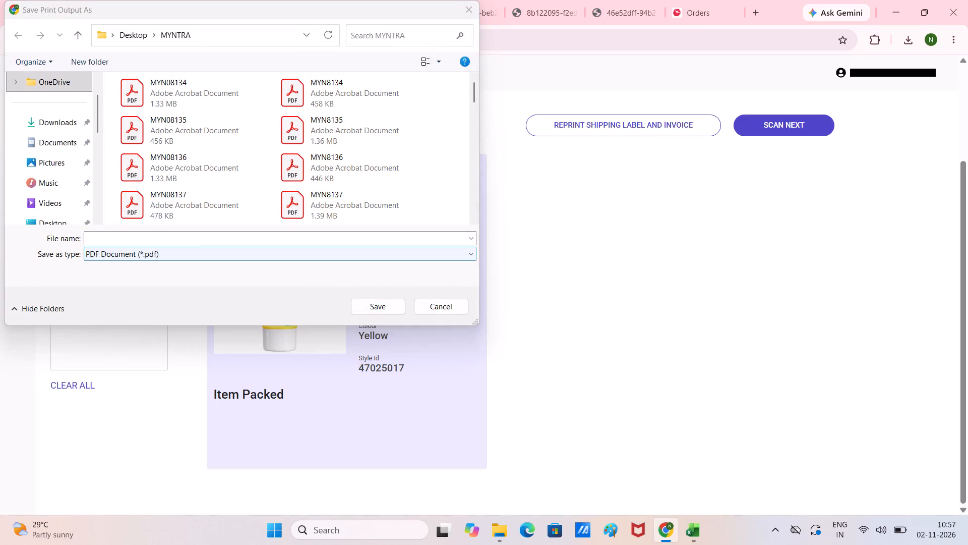
{"action": "left_click", "coordinate": [194, 234]}
{"action": "key", "text": "ctrl+v"}
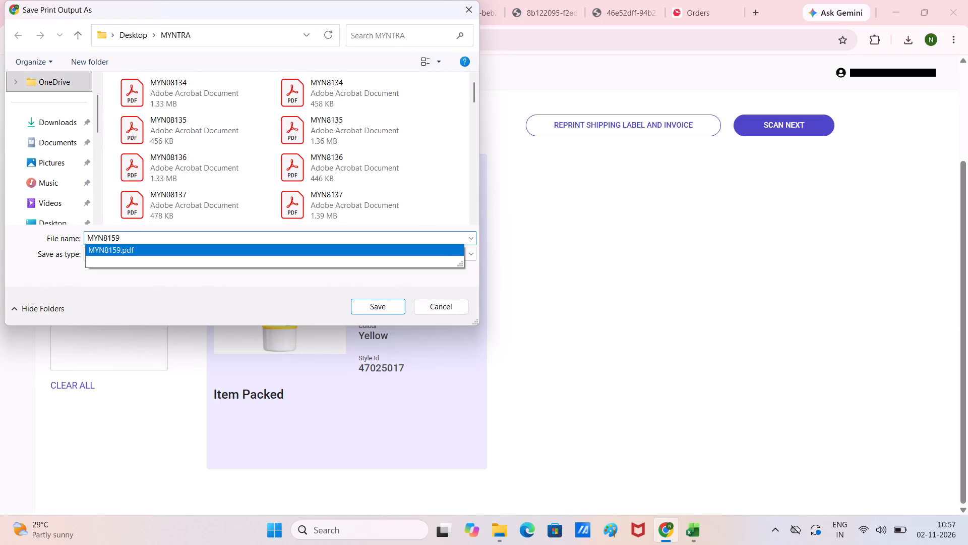
{"action": "left_click", "coordinate": [102, 237]}
{"action": "key", "text": "0"}
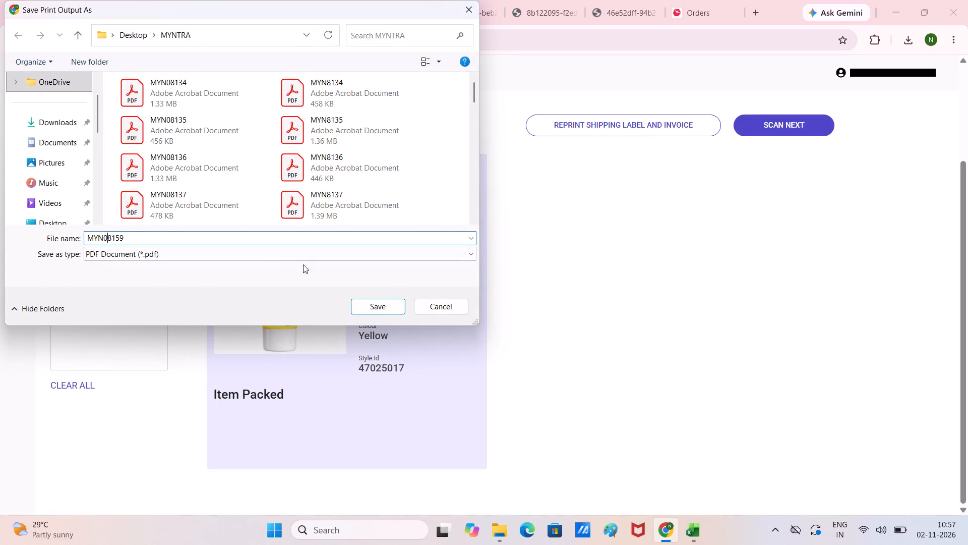
{"action": "left_click", "coordinate": [378, 309]}
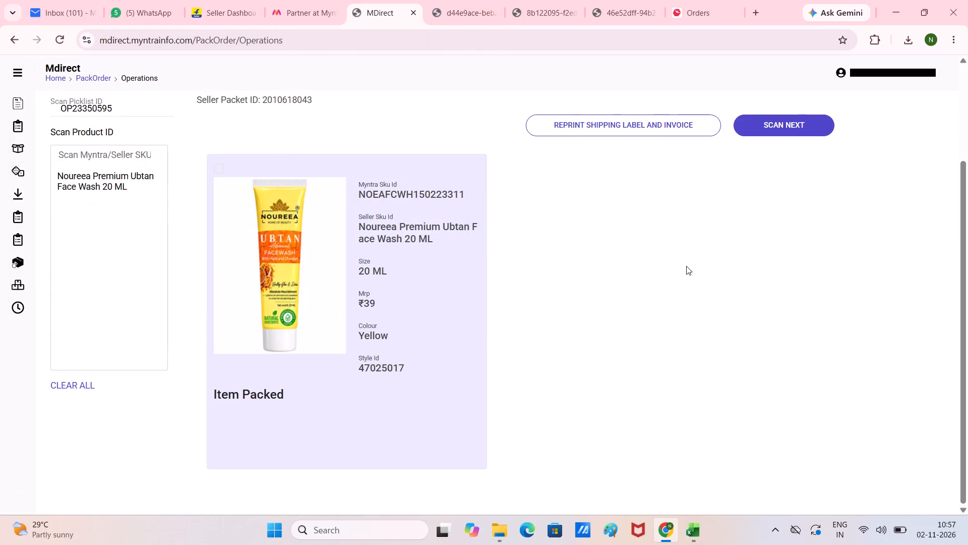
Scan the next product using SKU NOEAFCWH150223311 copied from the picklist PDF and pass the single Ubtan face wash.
{"action": "left_click", "coordinate": [783, 131]}
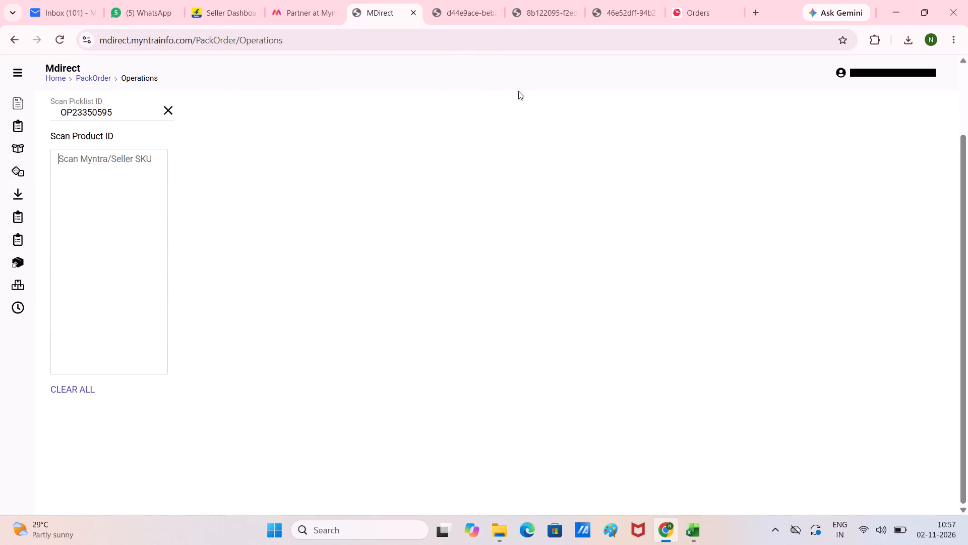
{"action": "left_click", "coordinate": [460, 16]}
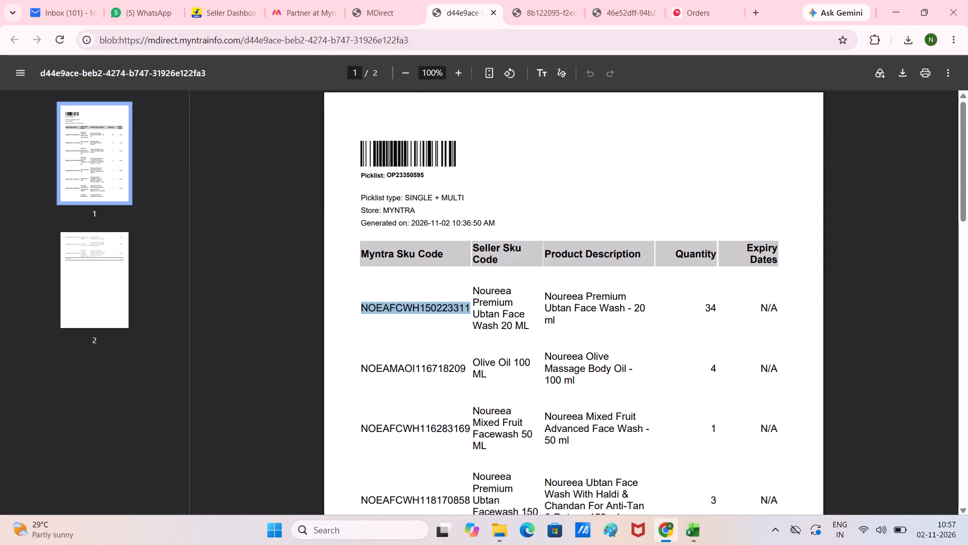
{"action": "key", "text": "ctrl+c"}
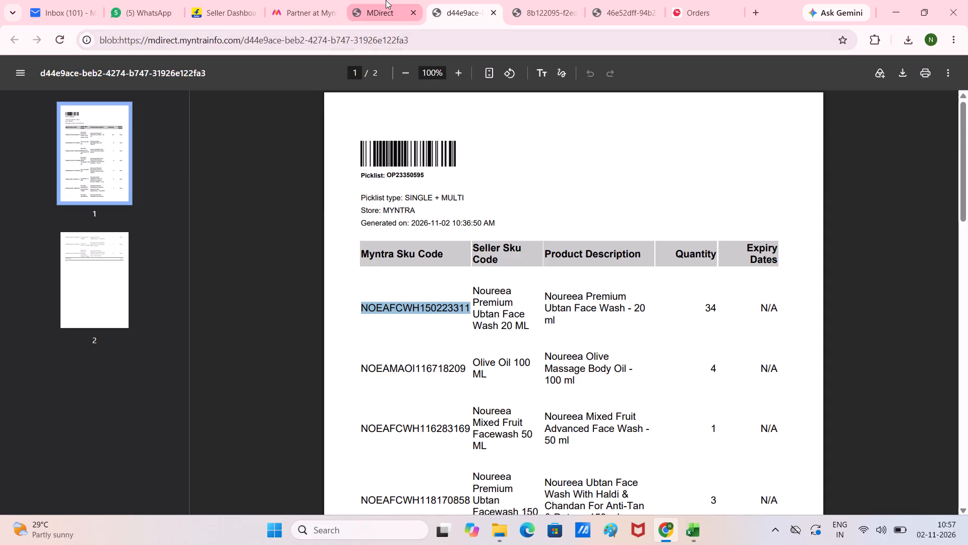
{"action": "left_click", "coordinate": [386, 0]}
{"action": "key", "text": "ctrl+v"}
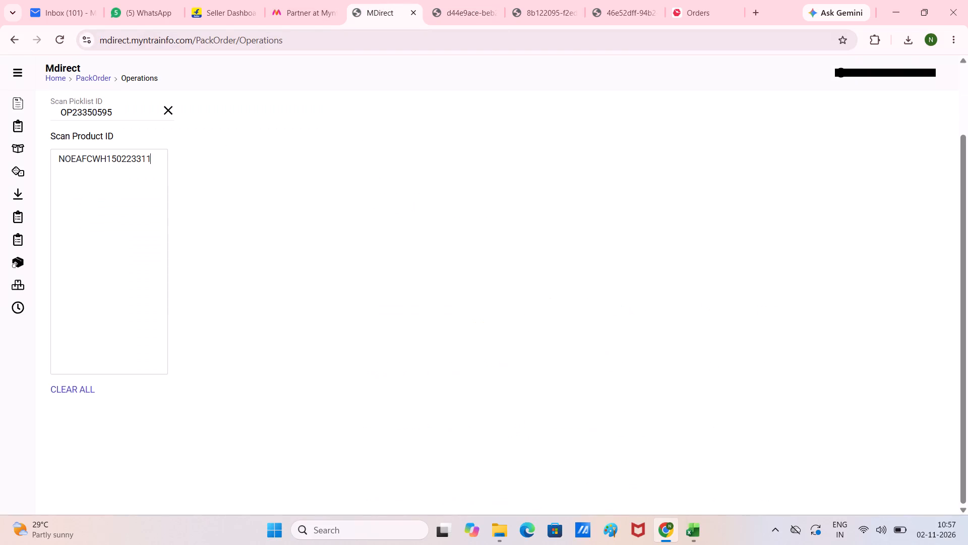
{"action": "key", "text": "Return"}
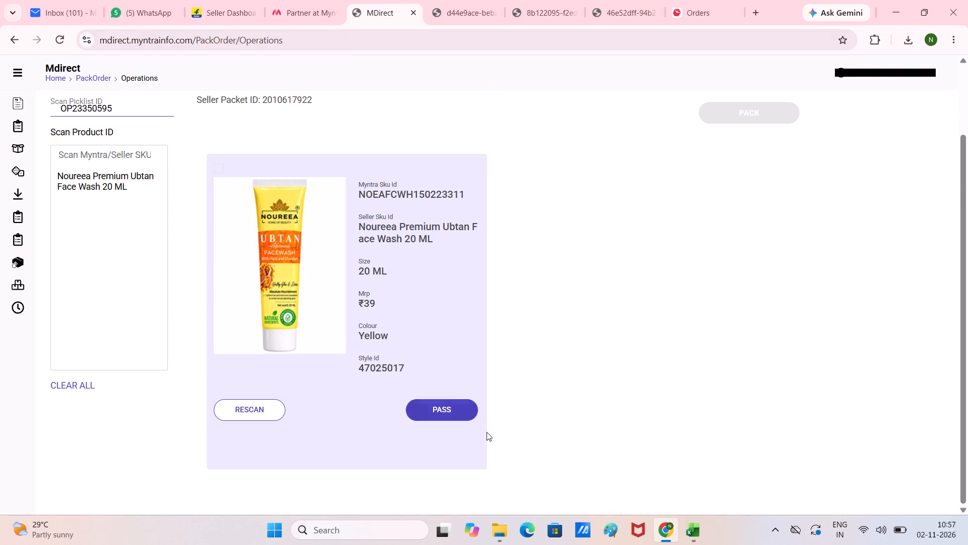
{"action": "left_click", "coordinate": [458, 413]}
Pack the single-item packet with cover ID MYN8160 copied from cell I27 of the Excel worksheet.
{"action": "left_click", "coordinate": [762, 115]}
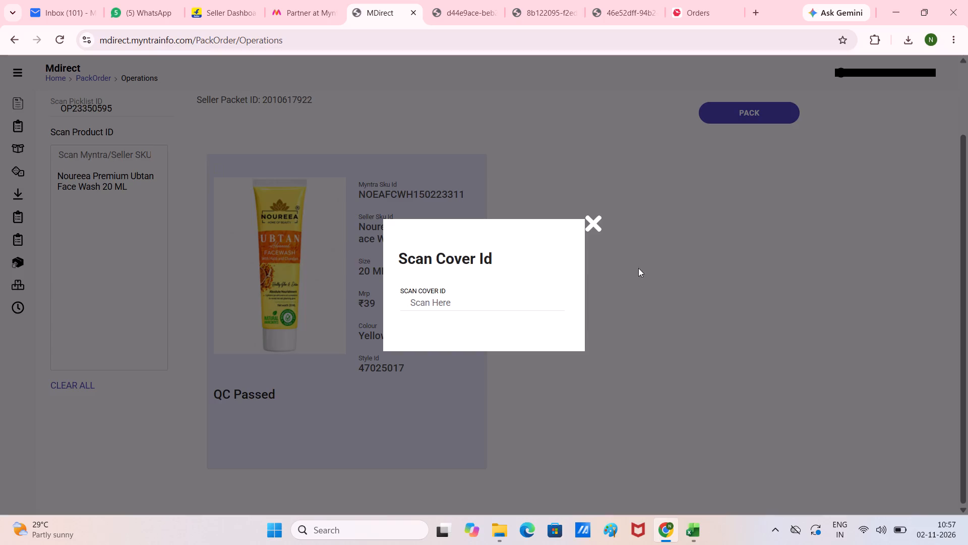
{"action": "left_click", "coordinate": [689, 526]}
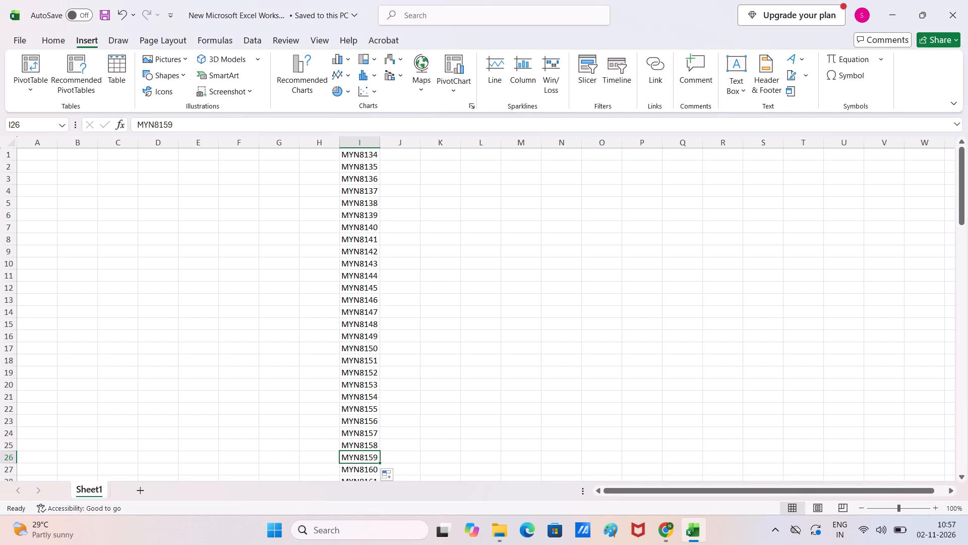
{"action": "scroll", "coordinate": [357, 400], "scroll_direction": "down", "scroll_amount": 2}
{"action": "left_click", "coordinate": [362, 397]}
{"action": "key", "text": "ctrl+c"}
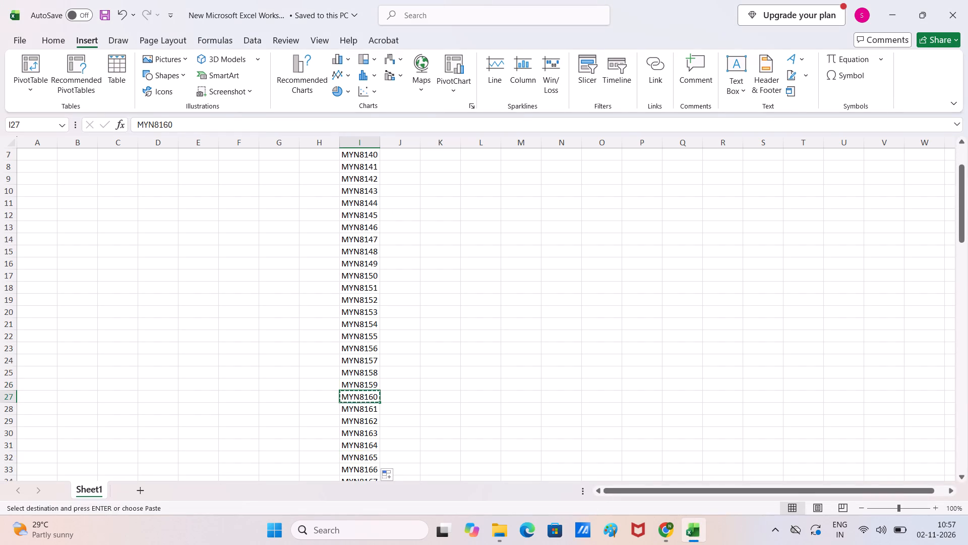
{"action": "key", "text": "alt+Tab"}
{"action": "left_click", "coordinate": [430, 304]}
{"action": "key", "text": "ctrl+v"}
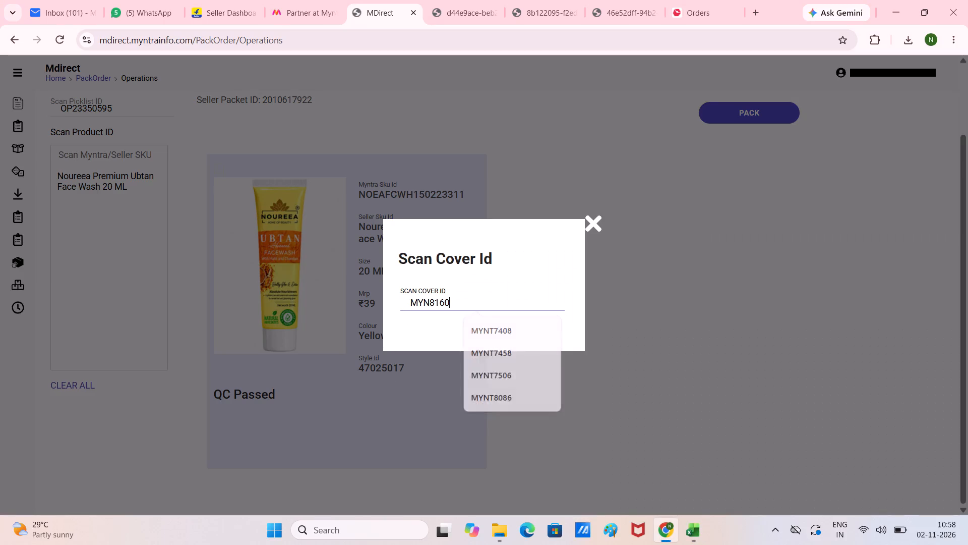
{"action": "key", "text": "Return"}
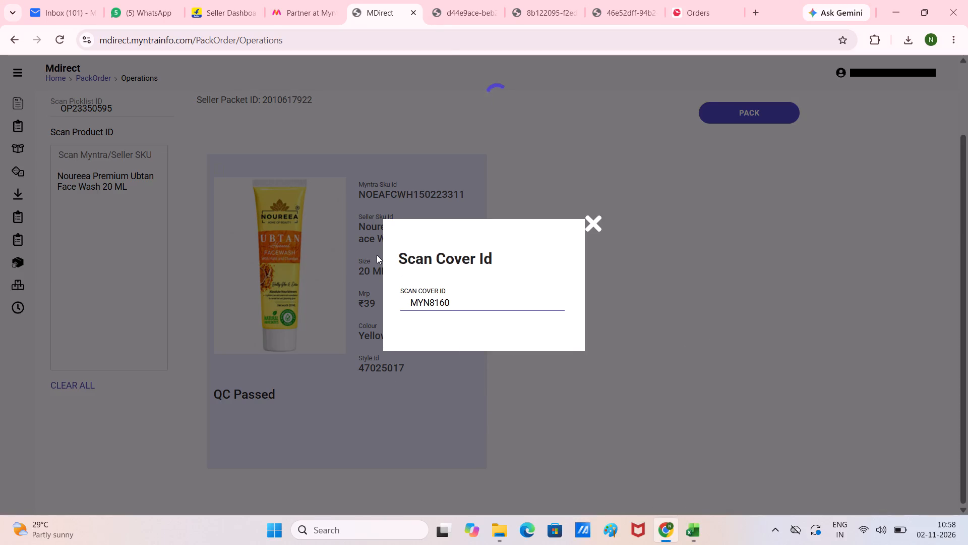
Save the two print outputs for this packet as PDFs named MYN8160 and MYN08160 in the MYNTRA folder.
{"action": "scroll", "coordinate": [292, 192], "scroll_direction": "down", "scroll_amount": 4}
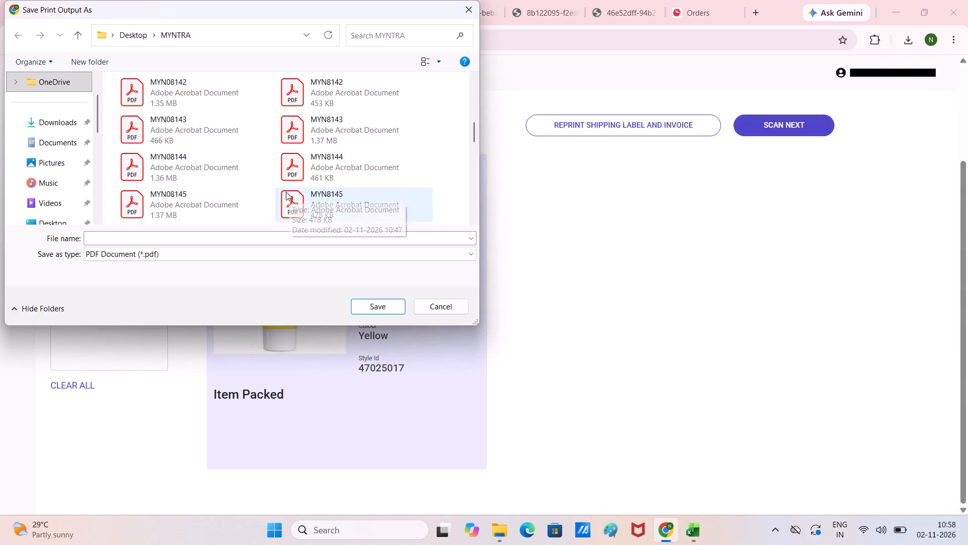
{"action": "scroll", "coordinate": [306, 153], "scroll_direction": "down", "scroll_amount": 14}
{"action": "scroll", "coordinate": [224, 185], "scroll_direction": "down", "scroll_amount": 2}
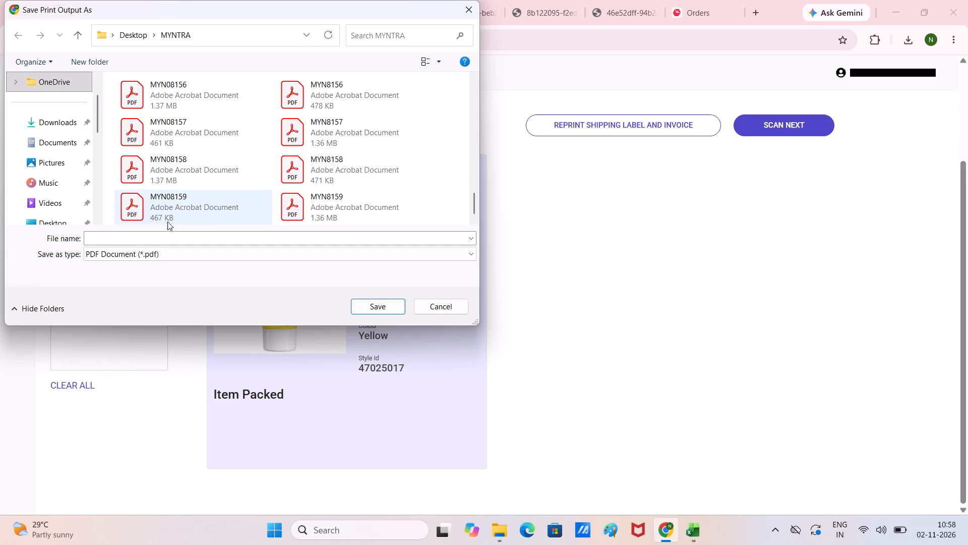
{"action": "left_click", "coordinate": [150, 242]}
{"action": "key", "text": "ctrl+v"}
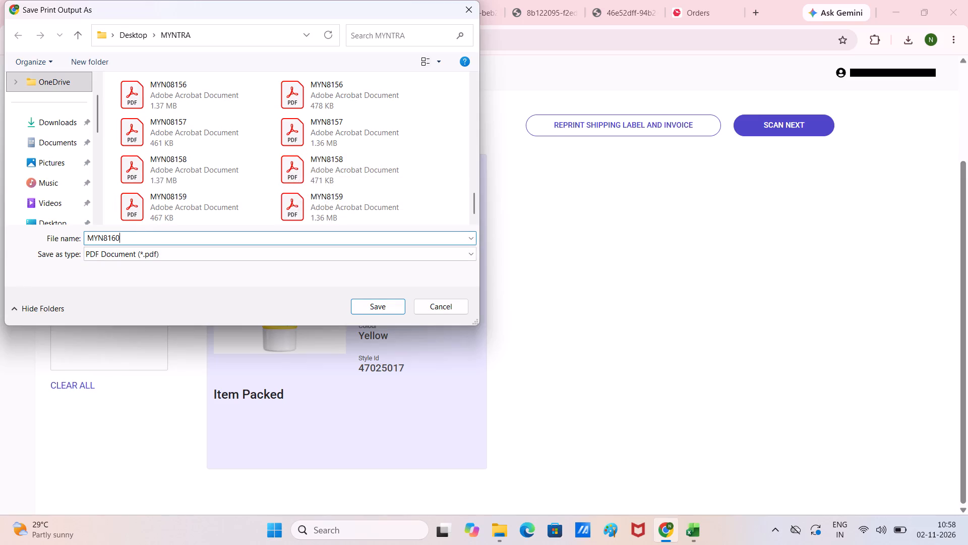
{"action": "key", "text": "Return"}
{"action": "left_click", "coordinate": [149, 243]}
{"action": "key", "text": "ctrl+v"}
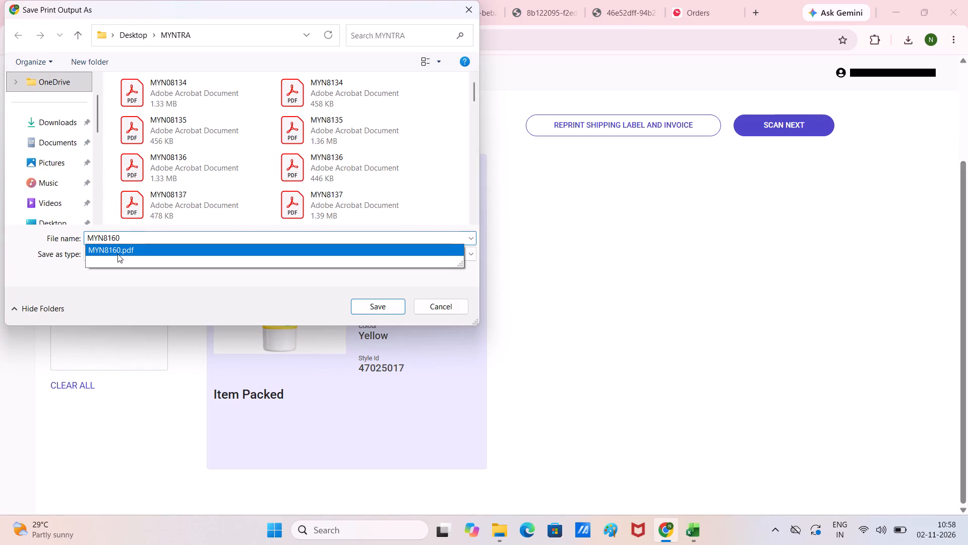
{"action": "left_click", "coordinate": [106, 240]}
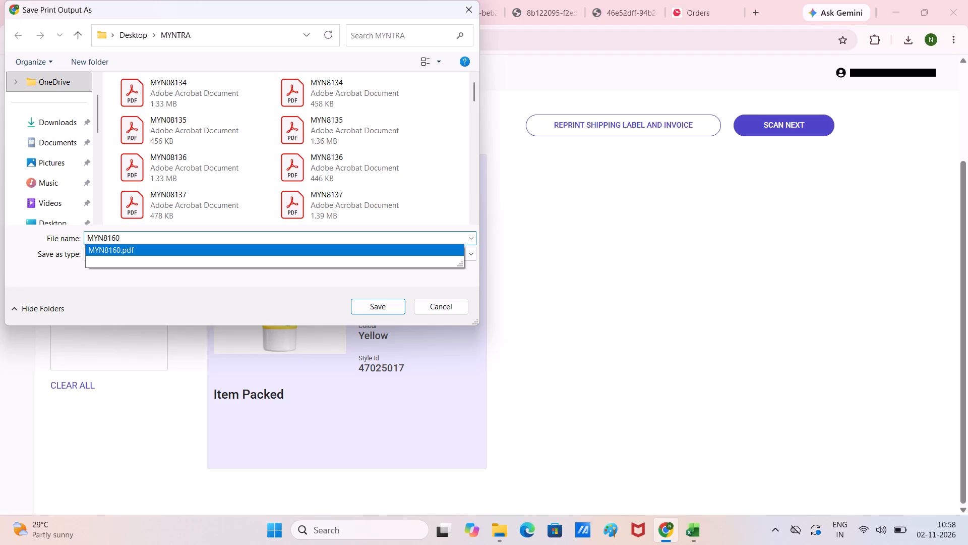
{"action": "left_click", "coordinate": [101, 240]}
{"action": "key", "text": "0"}
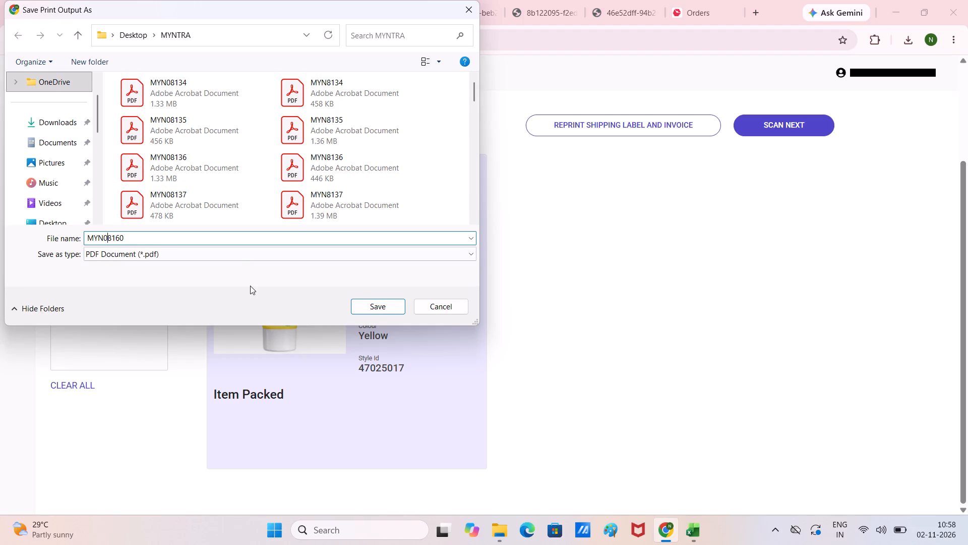
{"action": "left_click", "coordinate": [374, 296]}
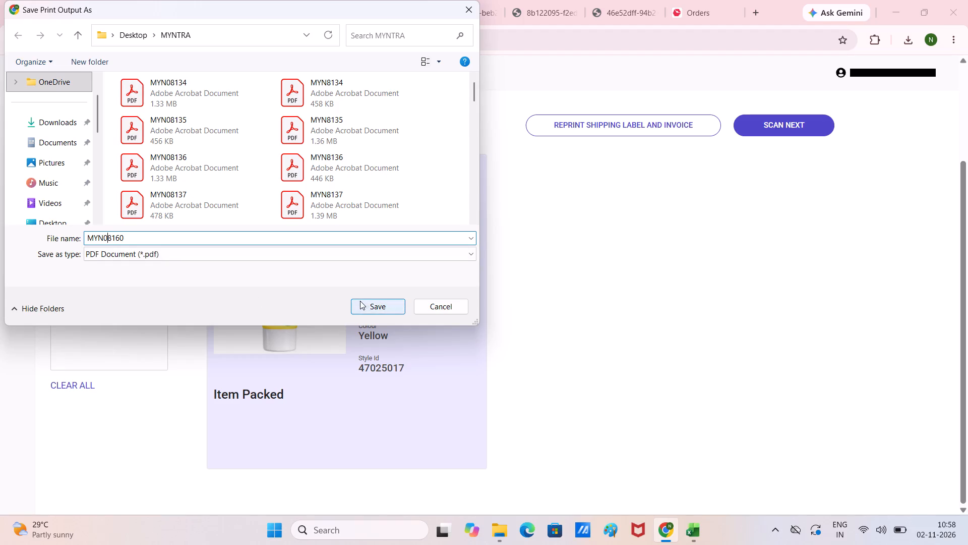
{"action": "left_click", "coordinate": [361, 304]}
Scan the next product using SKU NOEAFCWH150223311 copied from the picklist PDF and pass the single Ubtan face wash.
{"action": "left_click", "coordinate": [804, 120]}
{"action": "left_click", "coordinate": [472, 7]}
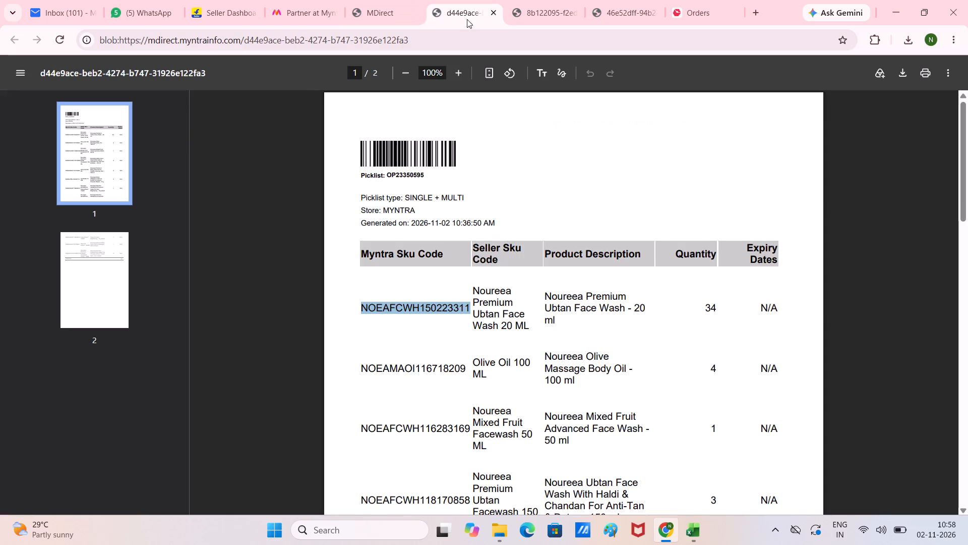
{"action": "key", "text": "ctrl+c"}
{"action": "left_click", "coordinate": [378, 0]}
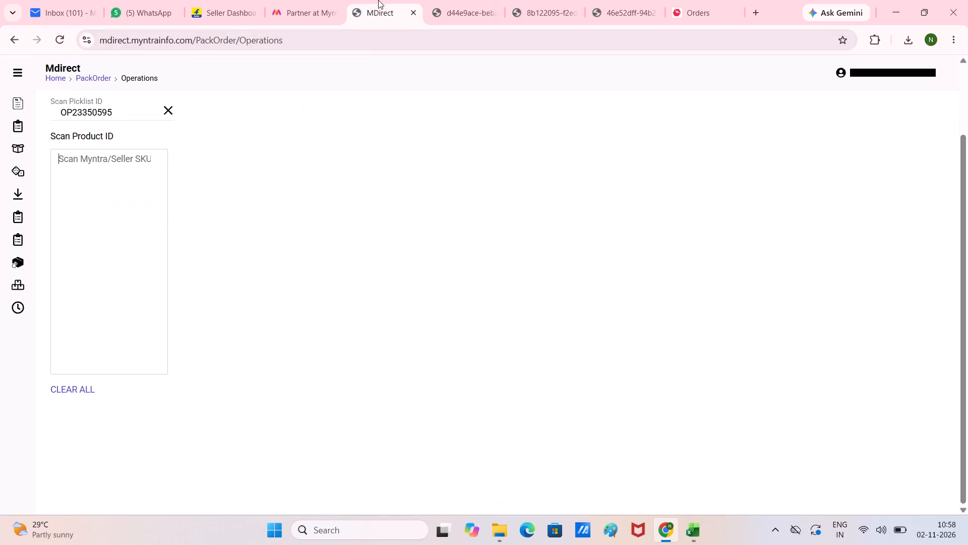
{"action": "key", "text": "ctrl+v"}
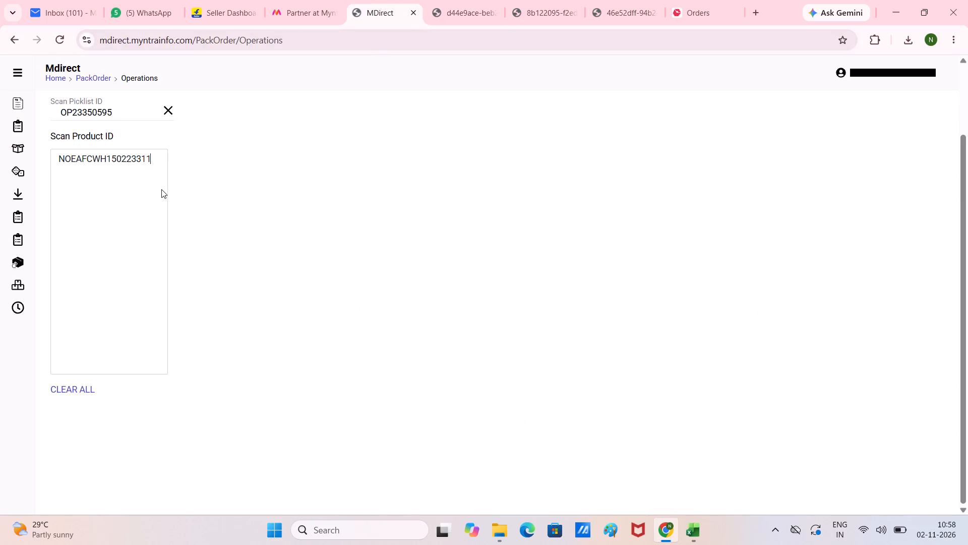
{"action": "key", "text": "Return"}
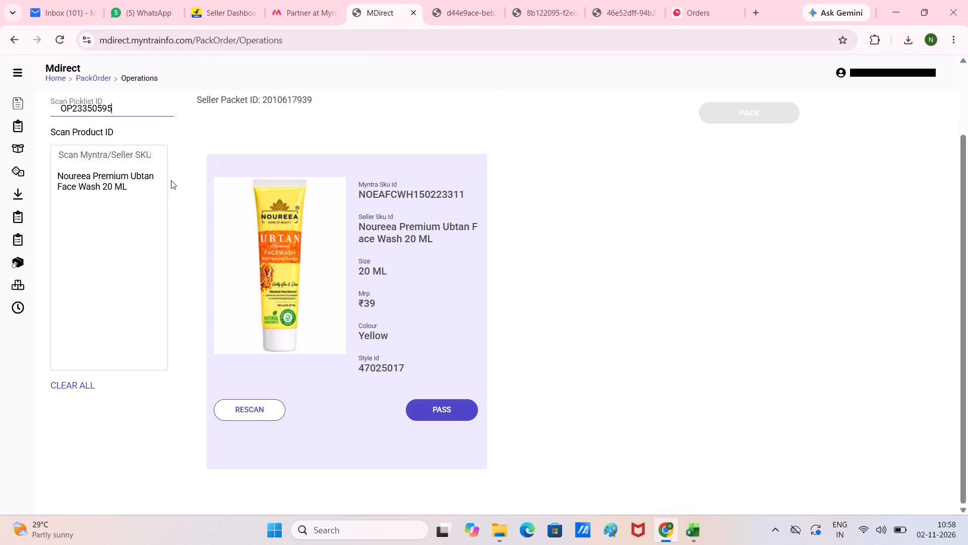
{"action": "left_click", "coordinate": [433, 405]}
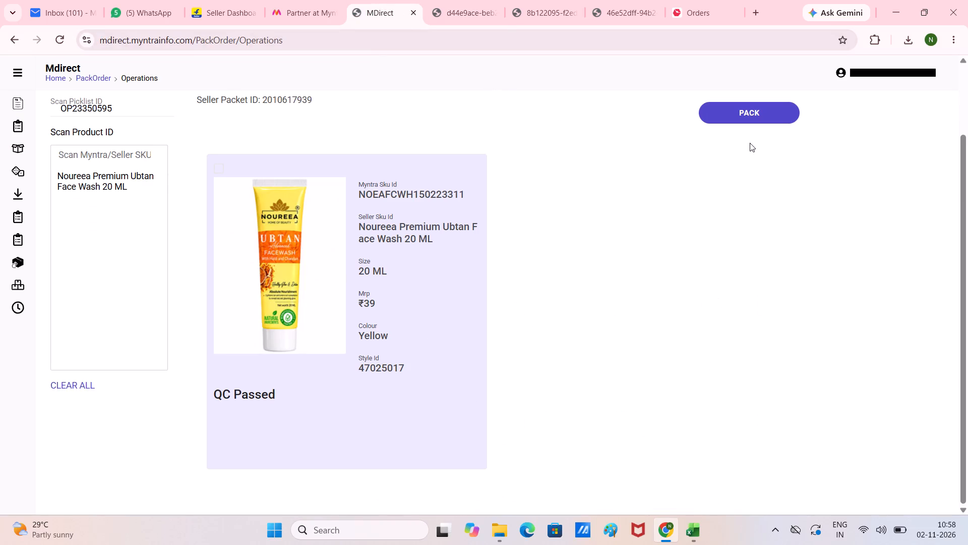
Pack the single-item packet with cover ID MYN8161 copied from cell I28 of the Excel worksheet.
{"action": "left_click", "coordinate": [749, 115]}
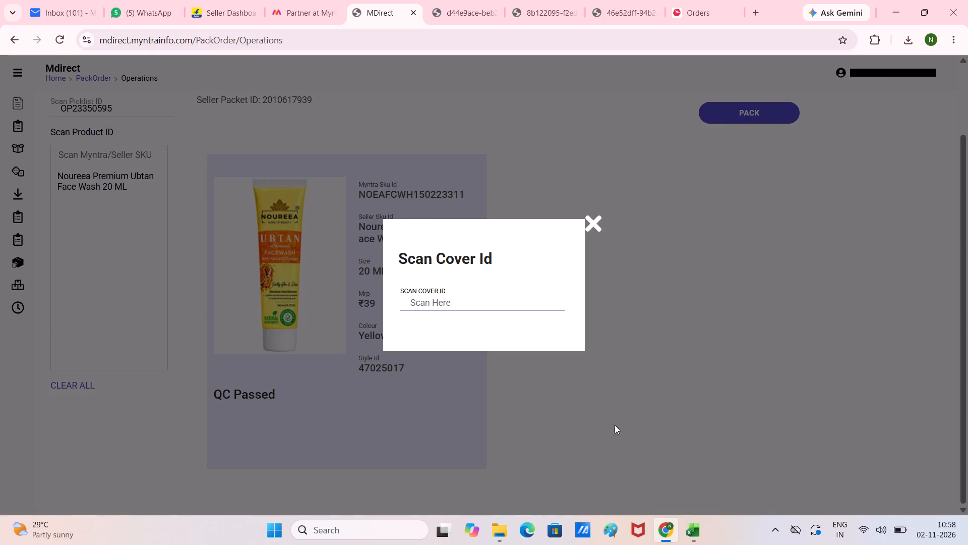
{"action": "left_click", "coordinate": [696, 530]}
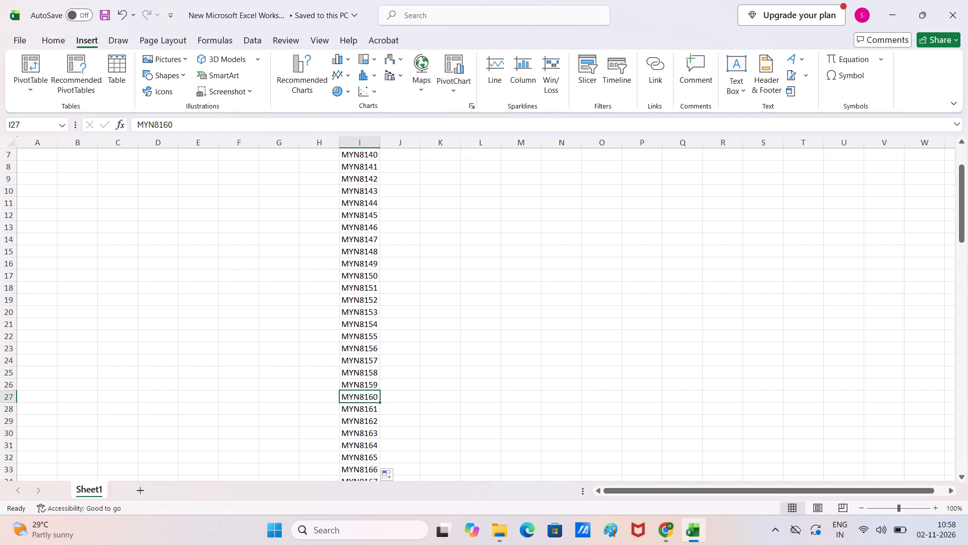
{"action": "left_click", "coordinate": [369, 410]}
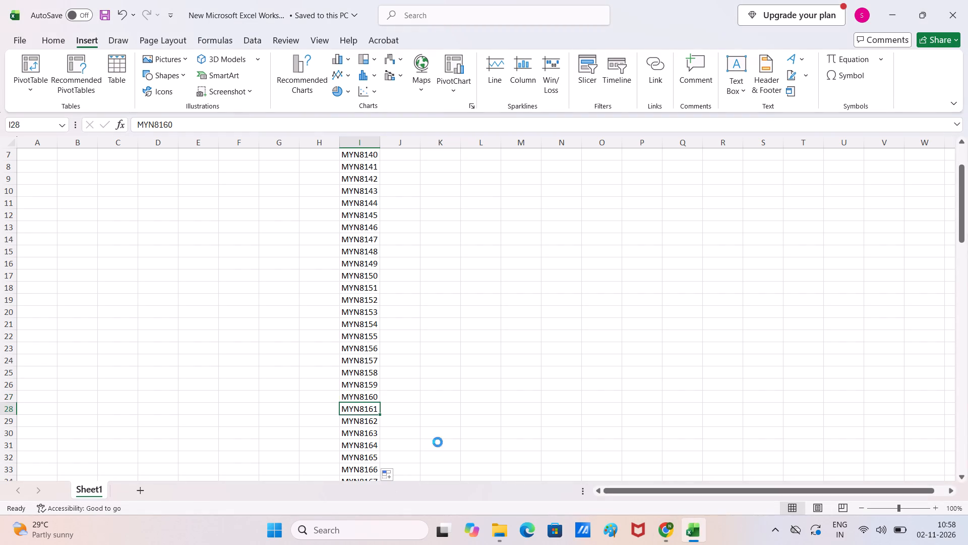
{"action": "key", "text": "ctrl+c"}
{"action": "key", "text": "alt+Tab"}
{"action": "left_click", "coordinate": [443, 302]}
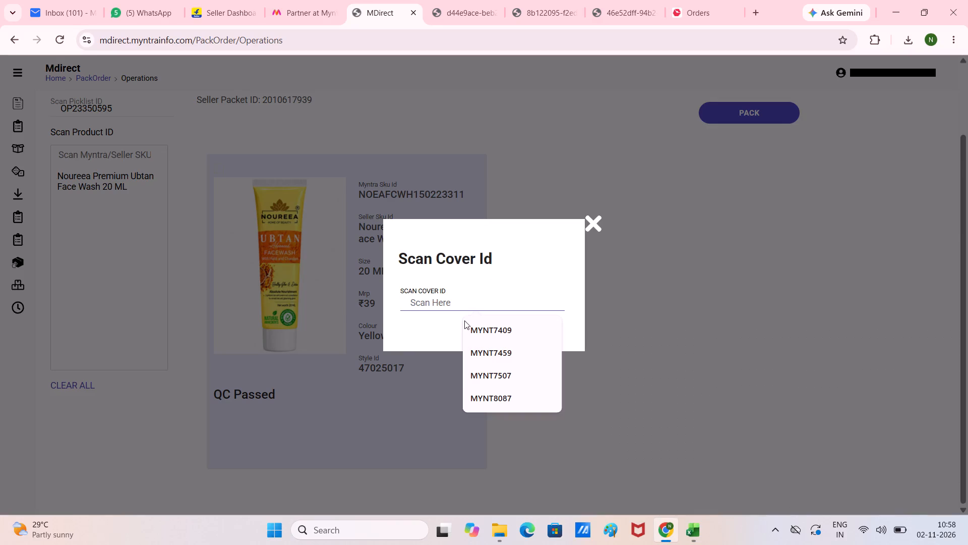
{"action": "key", "text": "ctrl+v"}
{"action": "key", "text": "Return"}
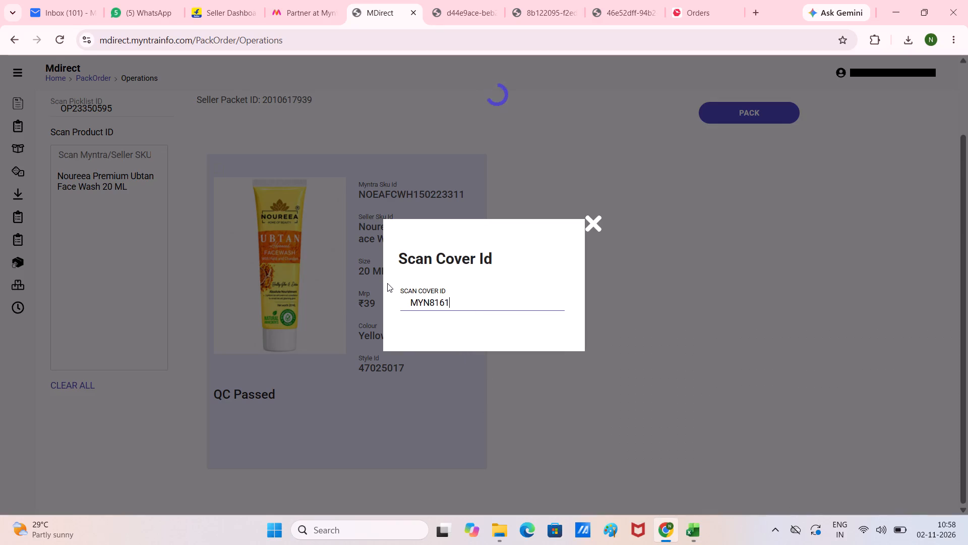
Save the two print outputs for this packet as PDFs named MYN8161 and MYN08161 in the MYNTRA folder.
{"action": "left_click", "coordinate": [287, 238]}
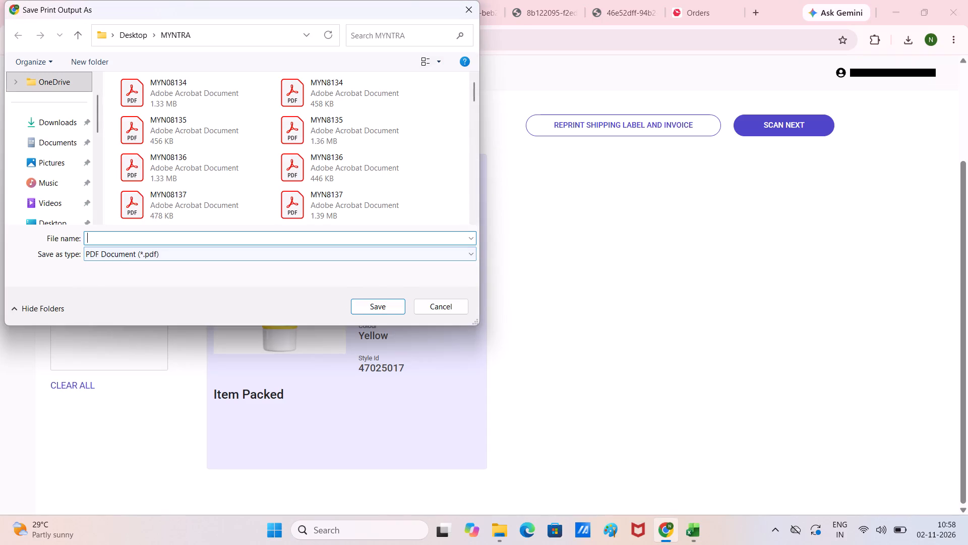
{"action": "key", "text": "ctrl+v"}
{"action": "key", "text": "Return"}
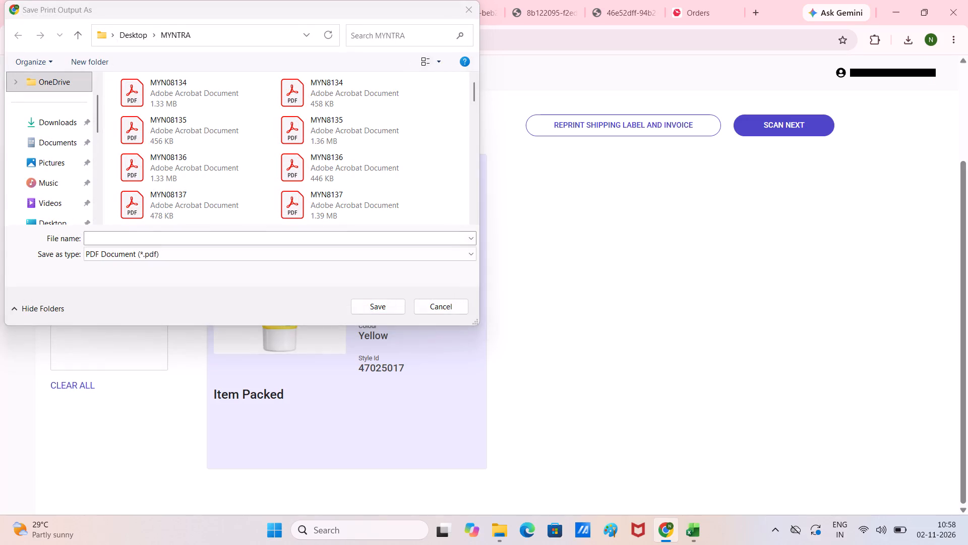
{"action": "left_click", "coordinate": [286, 238]}
{"action": "key", "text": "ctrl+v"}
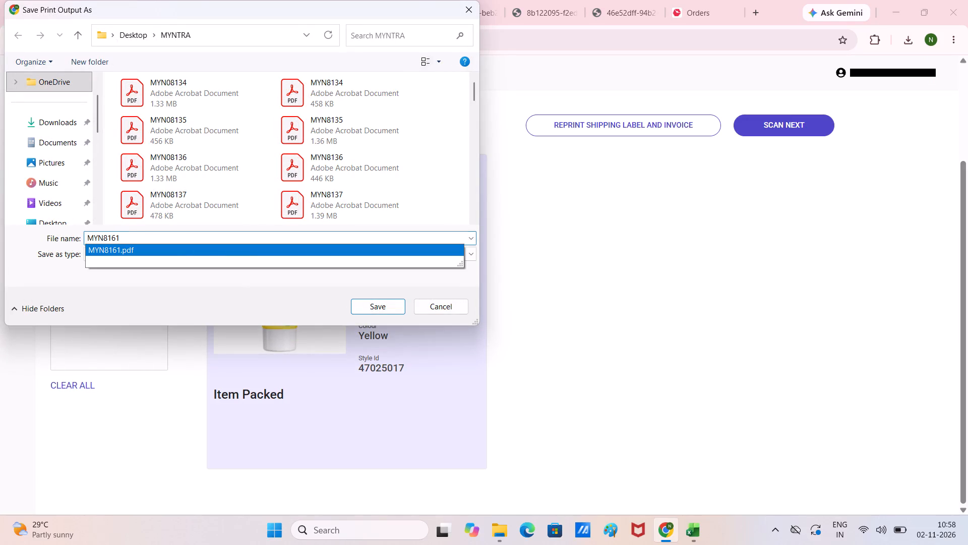
{"action": "left_click", "coordinate": [102, 241]}
{"action": "key", "text": "0"}
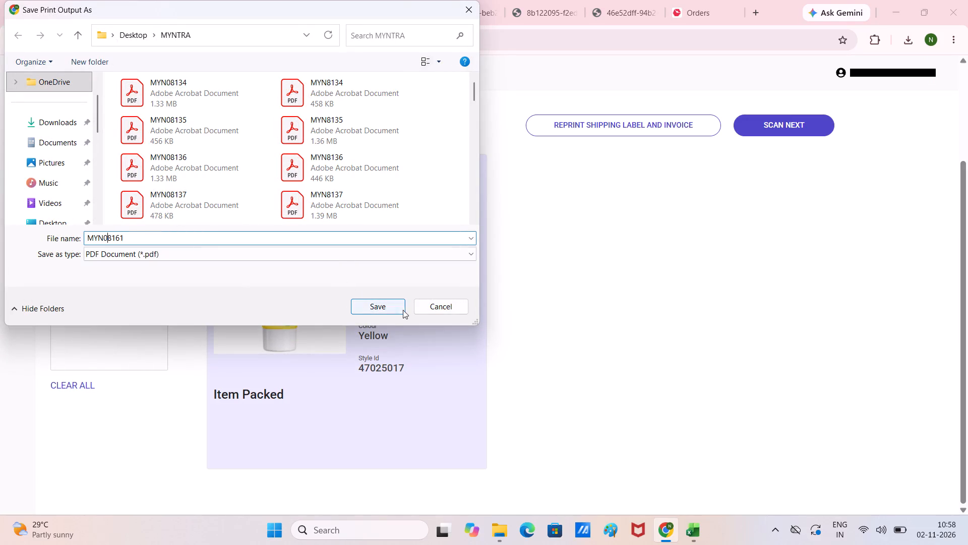
{"action": "left_click", "coordinate": [400, 309]}
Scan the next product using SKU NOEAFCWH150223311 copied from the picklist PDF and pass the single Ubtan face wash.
{"action": "left_click", "coordinate": [775, 124]}
{"action": "left_click", "coordinate": [459, 11]}
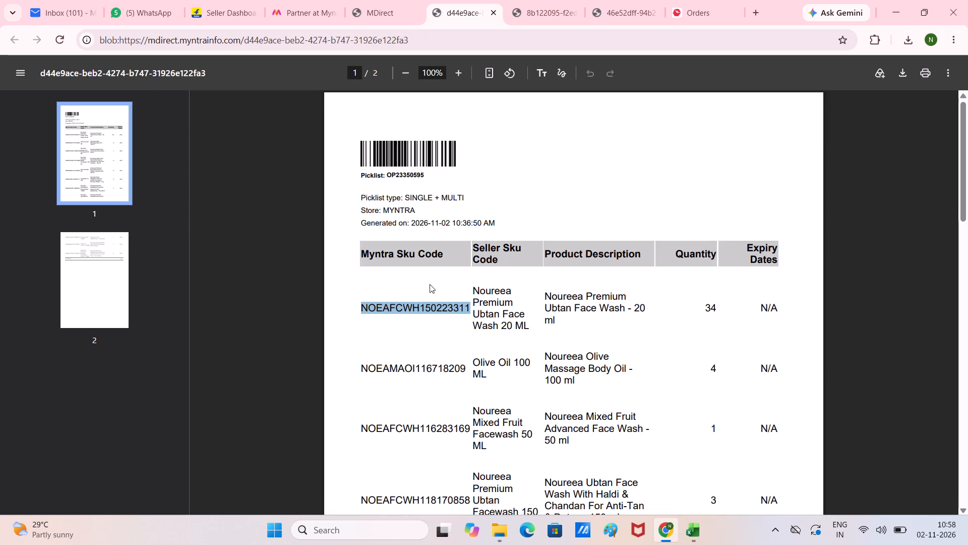
{"action": "key", "text": "ctrl+c"}
{"action": "left_click", "coordinate": [378, 18]}
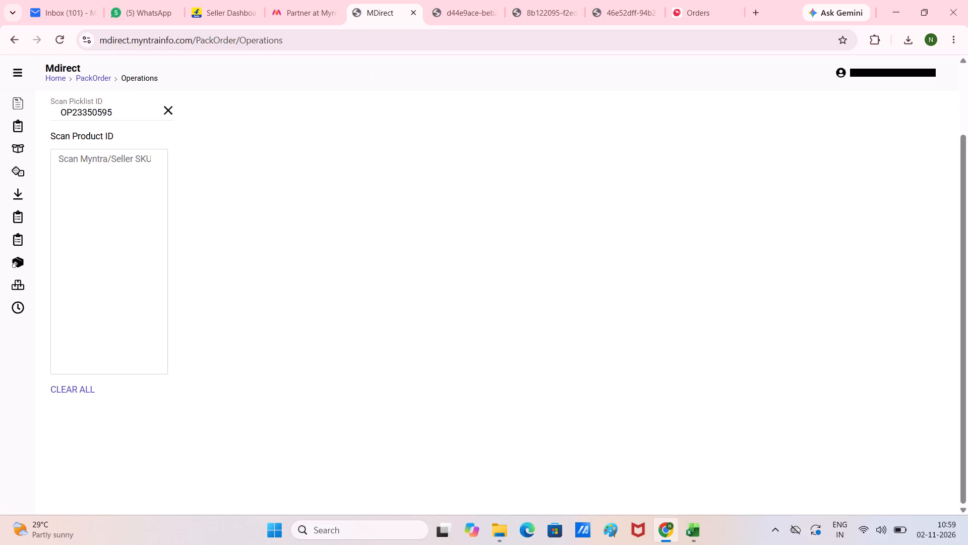
{"action": "key", "text": "ctrl+v"}
{"action": "key", "text": "Return"}
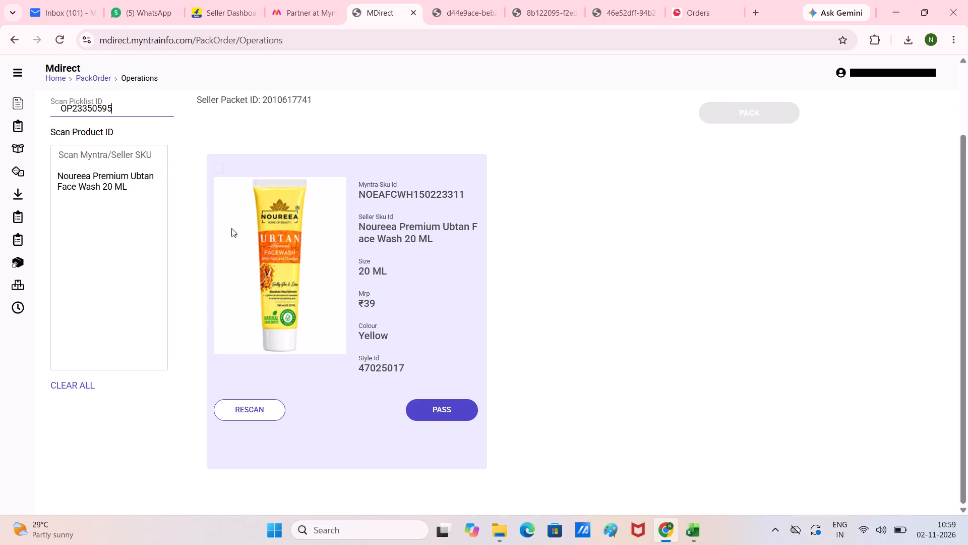
{"action": "left_click", "coordinate": [425, 413]}
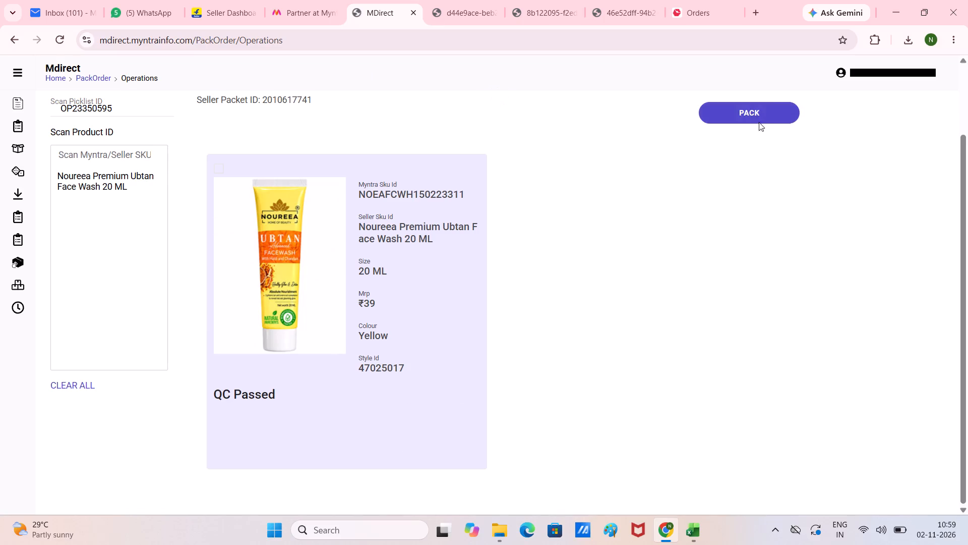
Pack the single-item packet with cover ID MYN8162 copied from cell I29 of the Excel worksheet.
{"action": "left_click", "coordinate": [758, 121]}
{"action": "left_click", "coordinate": [694, 535]}
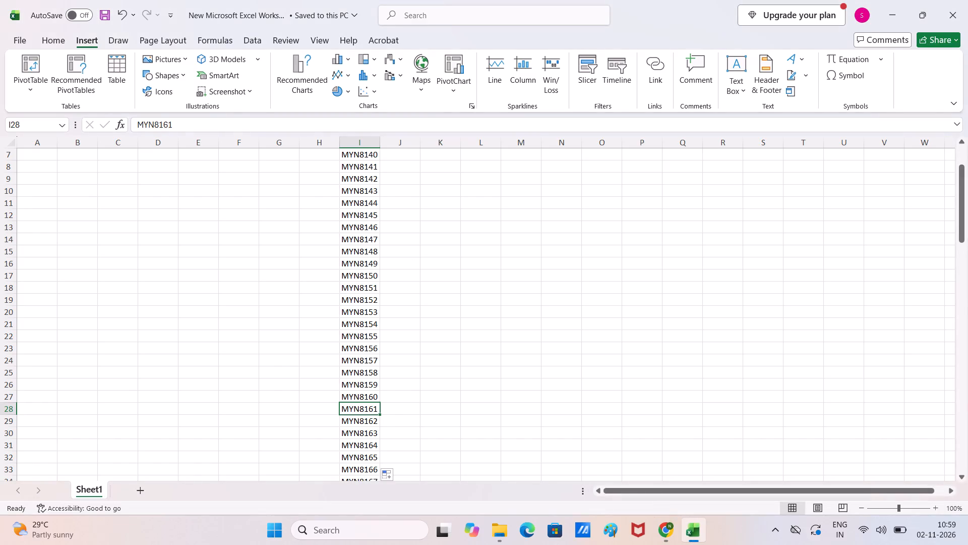
{"action": "left_click", "coordinate": [369, 422]}
{"action": "key", "text": "ctrl+c"}
{"action": "key", "text": "alt+Tab"}
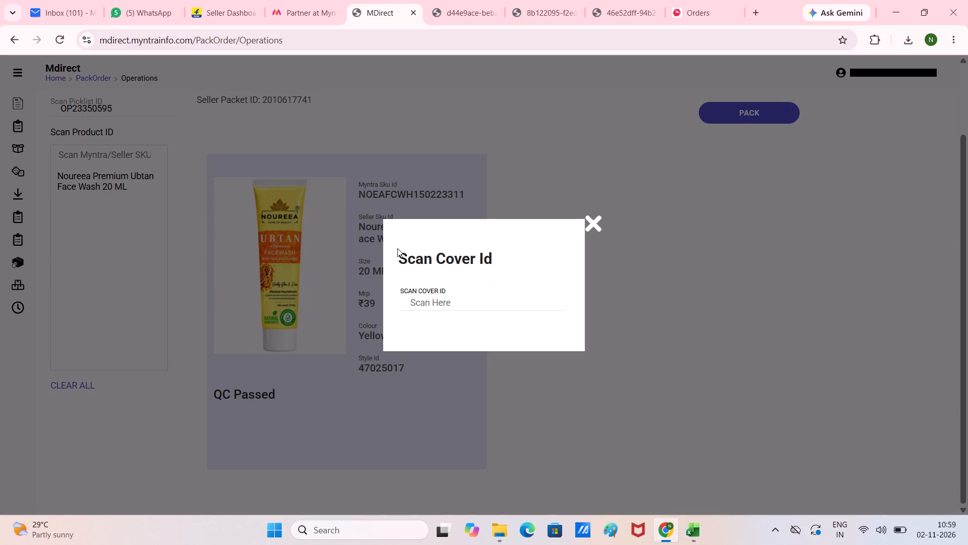
{"action": "left_click", "coordinate": [442, 305]}
{"action": "key", "text": "ctrl+v"}
{"action": "key", "text": "Return"}
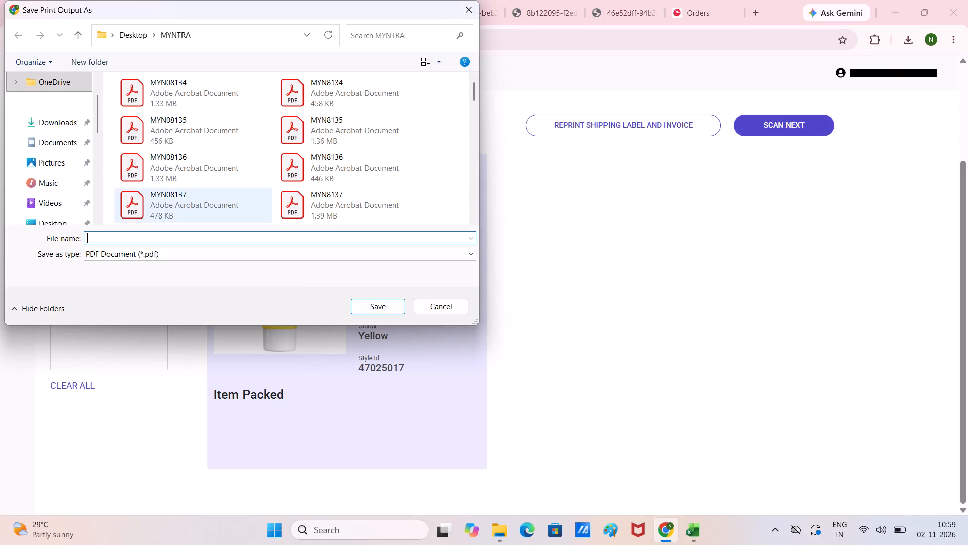
Save the two print outputs for this packet as PDFs named MYN8162 and MYN08162 in the MYNTRA folder.
{"action": "key", "text": "ctrl+v"}
{"action": "key", "text": "Return"}
{"action": "left_click", "coordinate": [126, 233]}
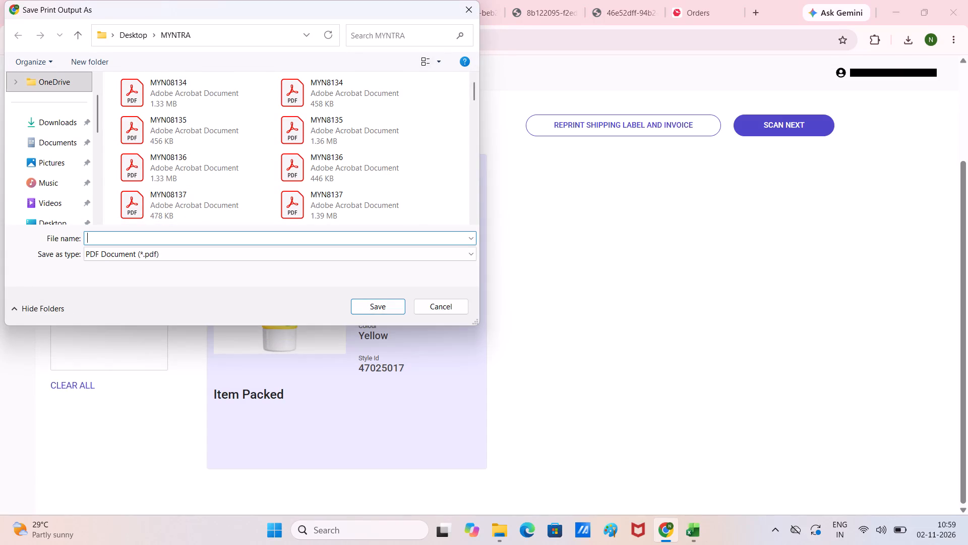
{"action": "key", "text": "ctrl+v"}
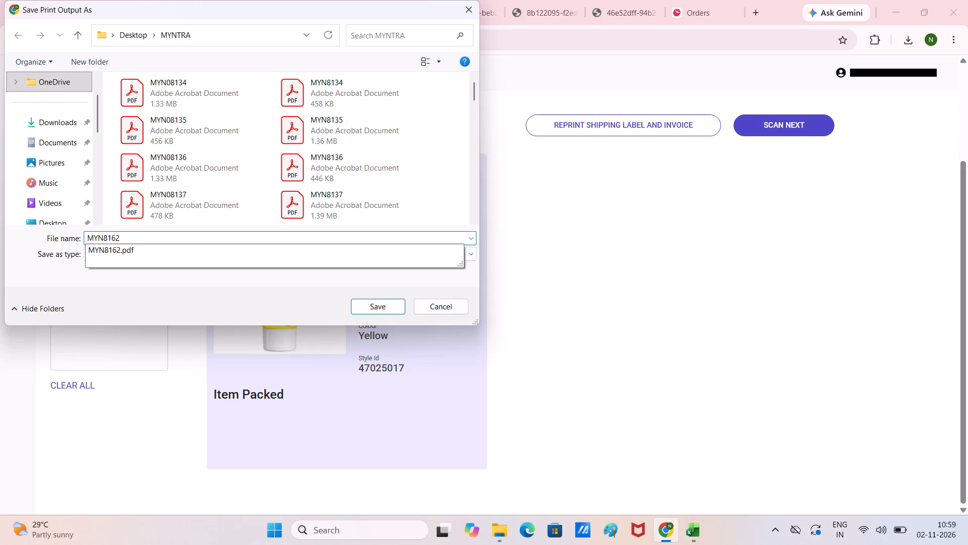
{"action": "key", "text": "Left"}
{"action": "key", "text": "Left"}
{"action": "key", "text": "Left"}
{"action": "key", "text": "Left"}
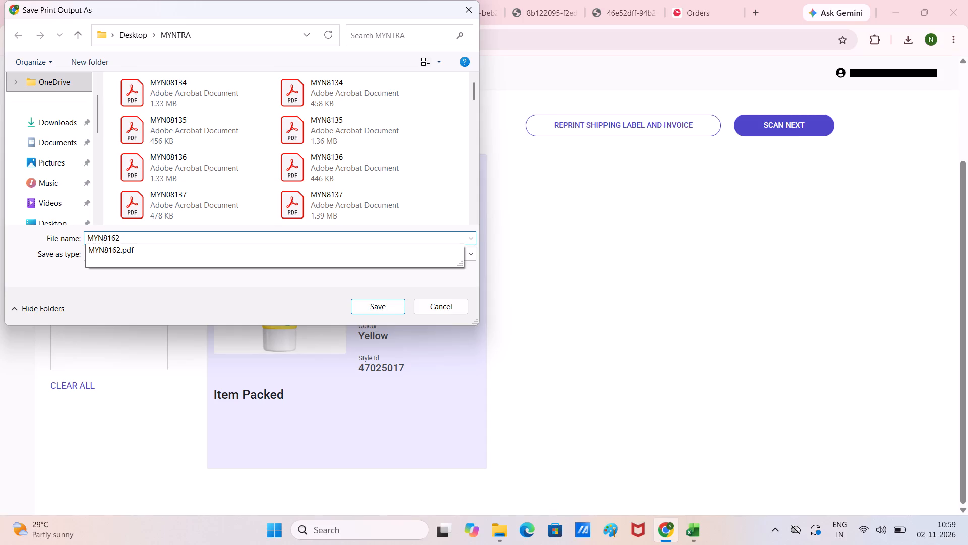
{"action": "key", "text": "0"}
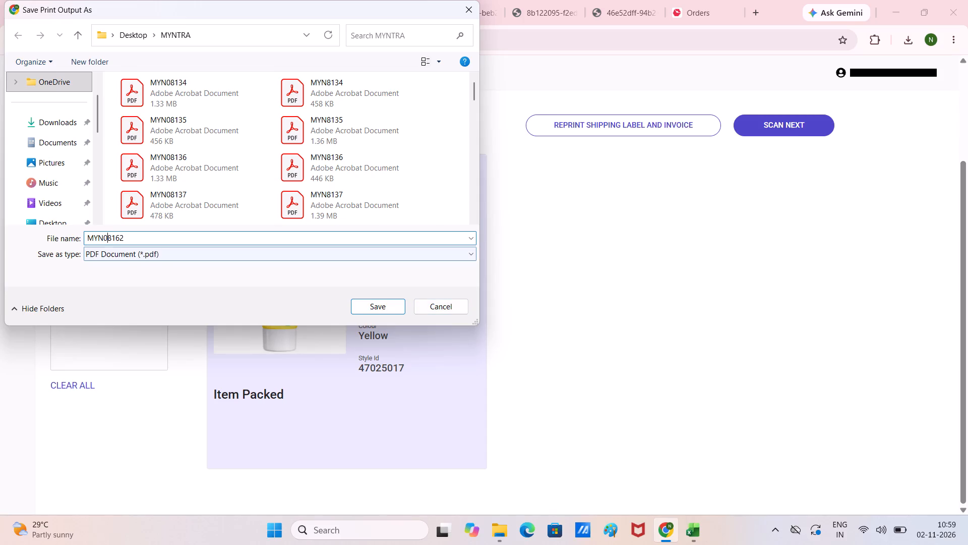
{"action": "key", "text": "Return"}
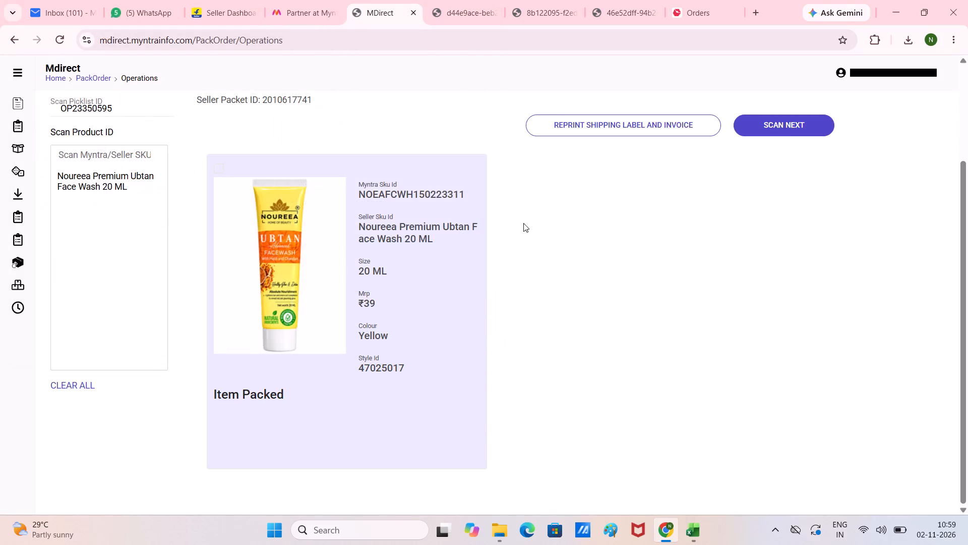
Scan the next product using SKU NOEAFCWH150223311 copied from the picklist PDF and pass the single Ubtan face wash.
{"action": "left_click", "coordinate": [787, 132]}
{"action": "left_click", "coordinate": [464, 13]}
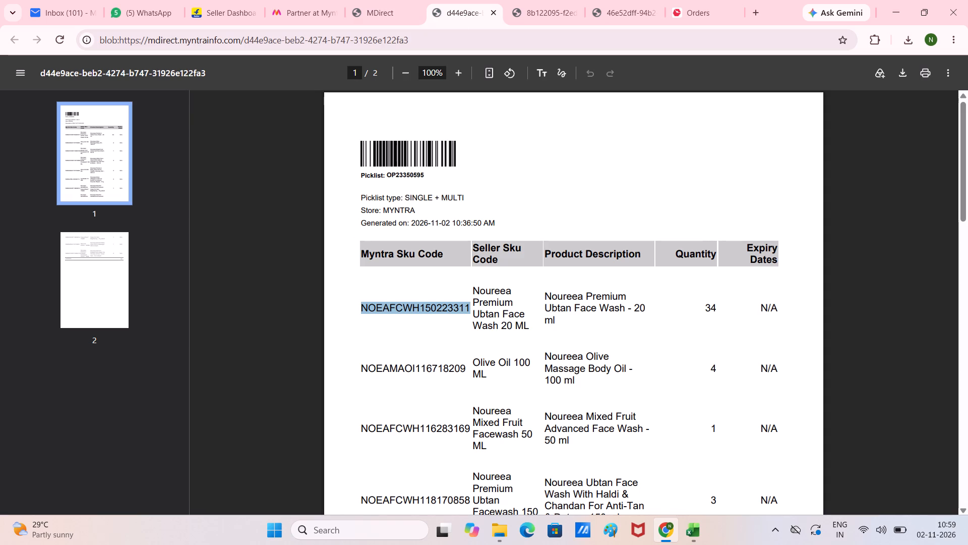
{"action": "key", "text": "ctrl+c"}
{"action": "left_click", "coordinate": [375, 13]}
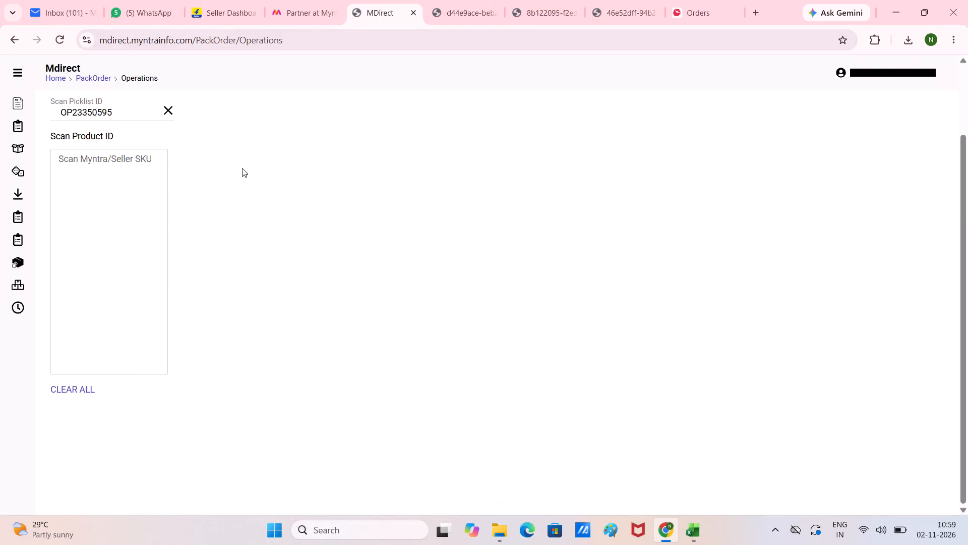
{"action": "key", "text": "ctrl+v"}
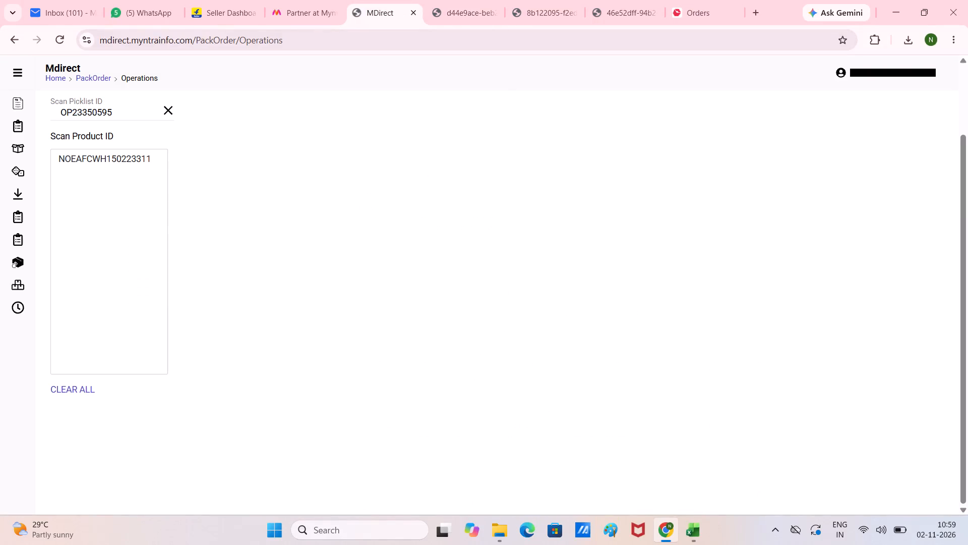
{"action": "key", "text": "Return"}
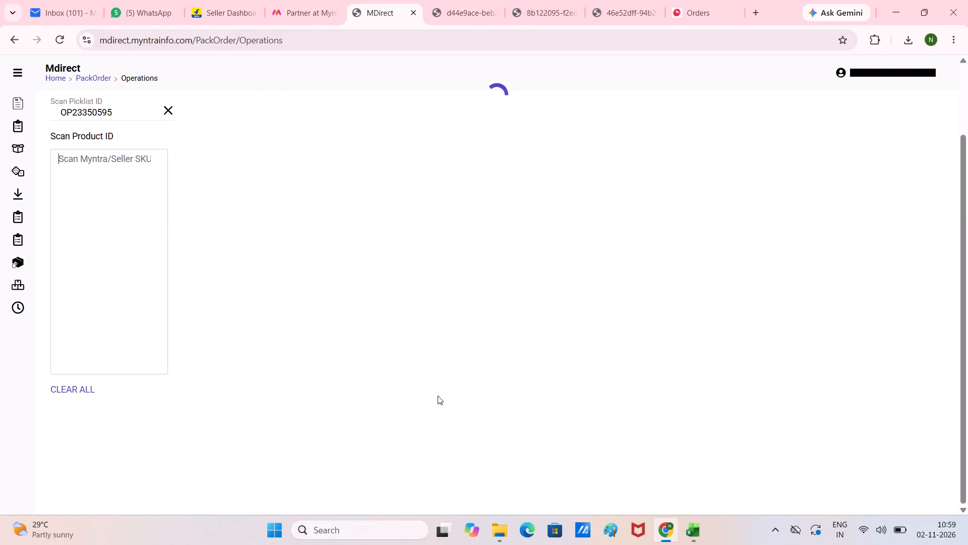
{"action": "left_click", "coordinate": [426, 420]}
Pack the single-item packet with cover ID MYN8163 copied from cell I30 of the Excel worksheet.
{"action": "left_click", "coordinate": [736, 125]}
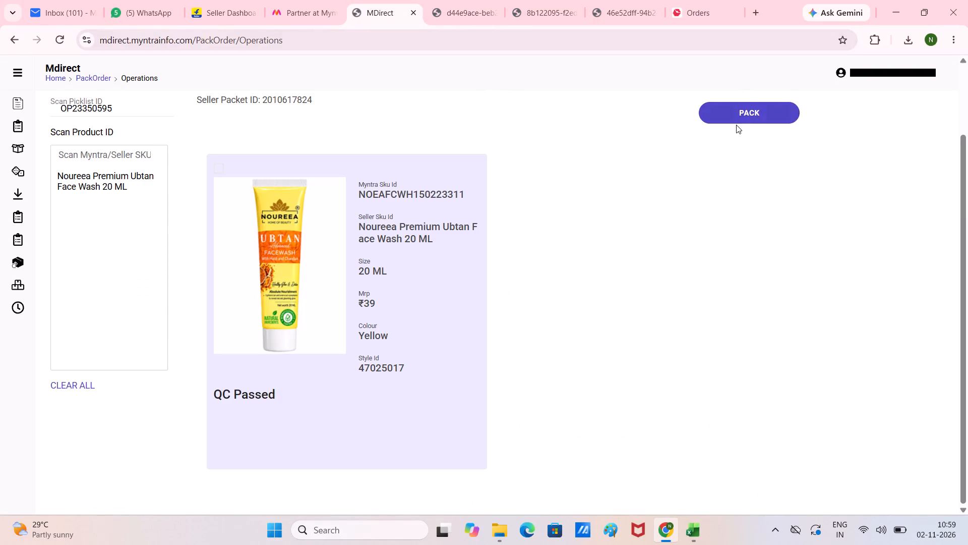
{"action": "left_click", "coordinate": [749, 117]}
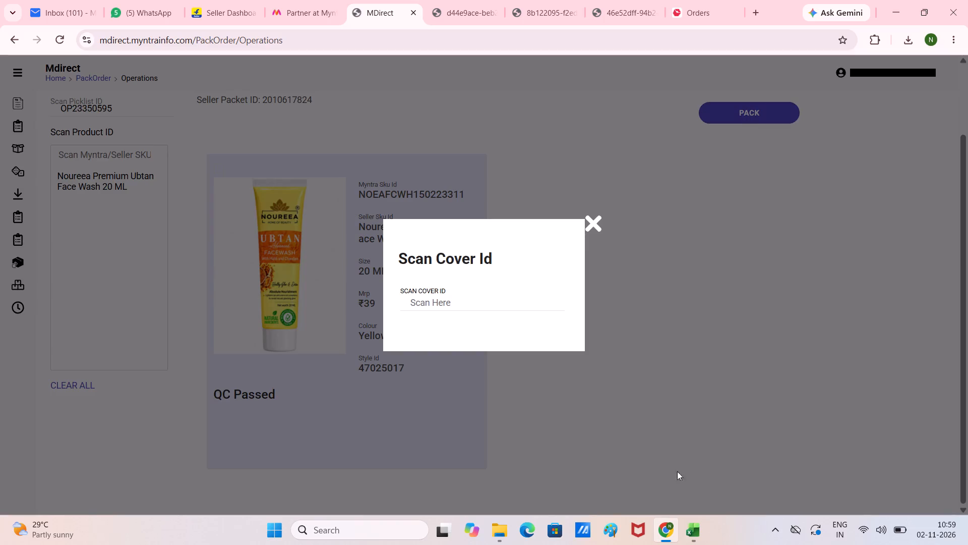
{"action": "left_click", "coordinate": [688, 528]}
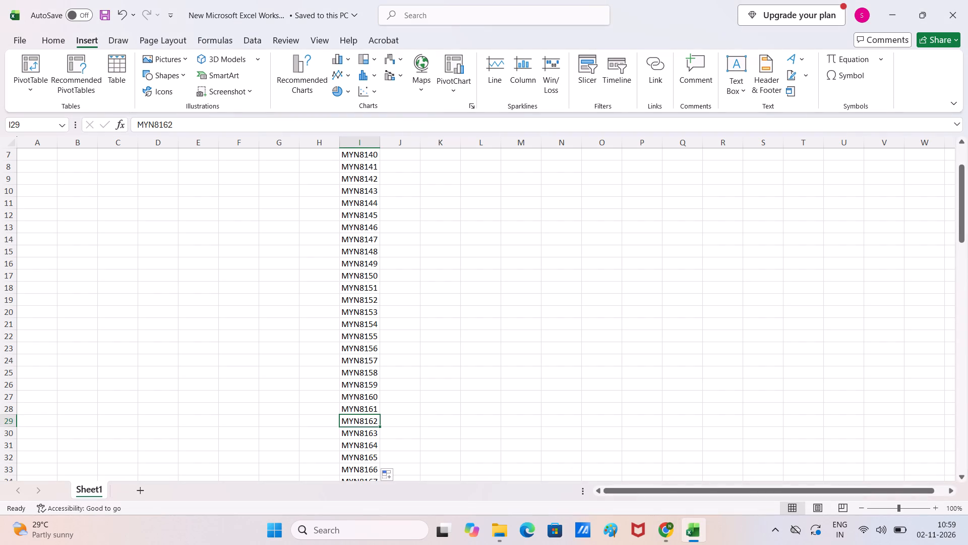
{"action": "left_click", "coordinate": [369, 436]}
{"action": "key", "text": "ctrl+c"}
{"action": "key", "text": "alt+Tab"}
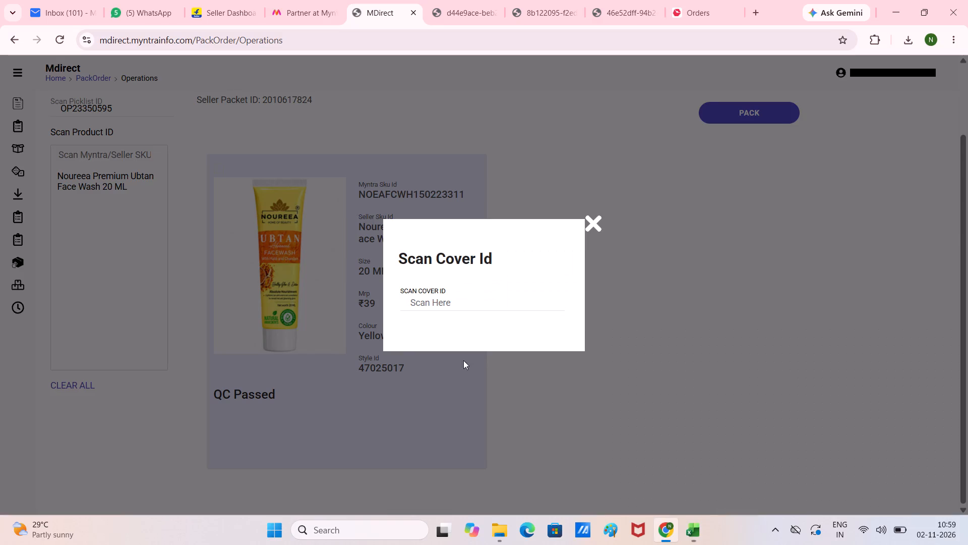
{"action": "left_click", "coordinate": [445, 305]}
{"action": "key", "text": "ctrl+v"}
{"action": "key", "text": "Return"}
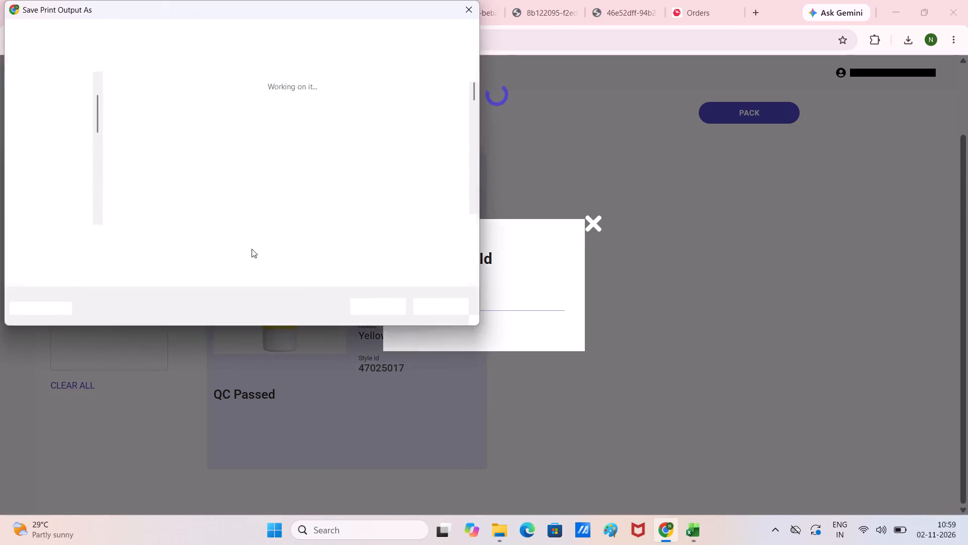
Save the two print outputs for this packet as PDFs named MYN8163 and MYN08163 in the MYNTRA folder.
{"action": "left_click", "coordinate": [203, 241]}
{"action": "key", "text": "ctrl+v"}
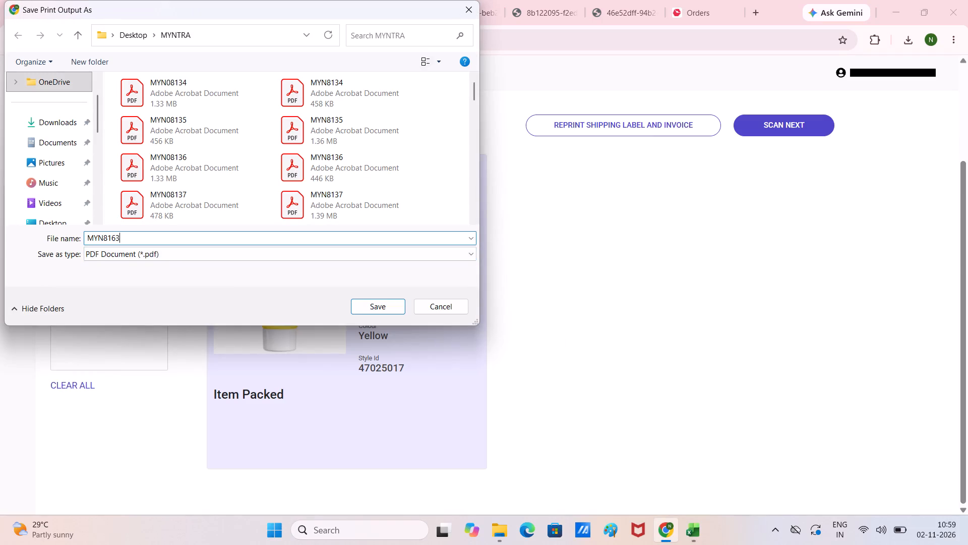
{"action": "key", "text": "Return"}
{"action": "left_click", "coordinate": [203, 241]}
{"action": "key", "text": "ctrl+v"}
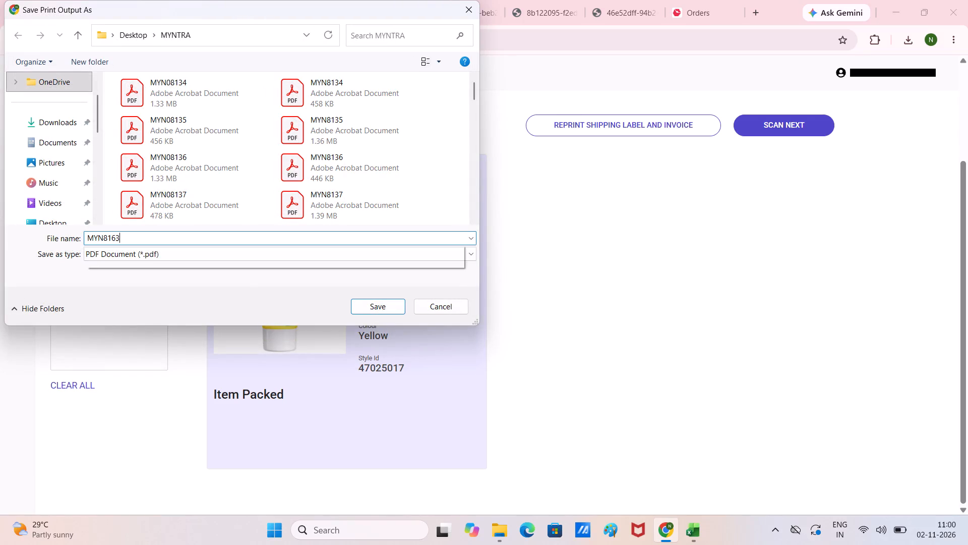
{"action": "left_click", "coordinate": [105, 237]}
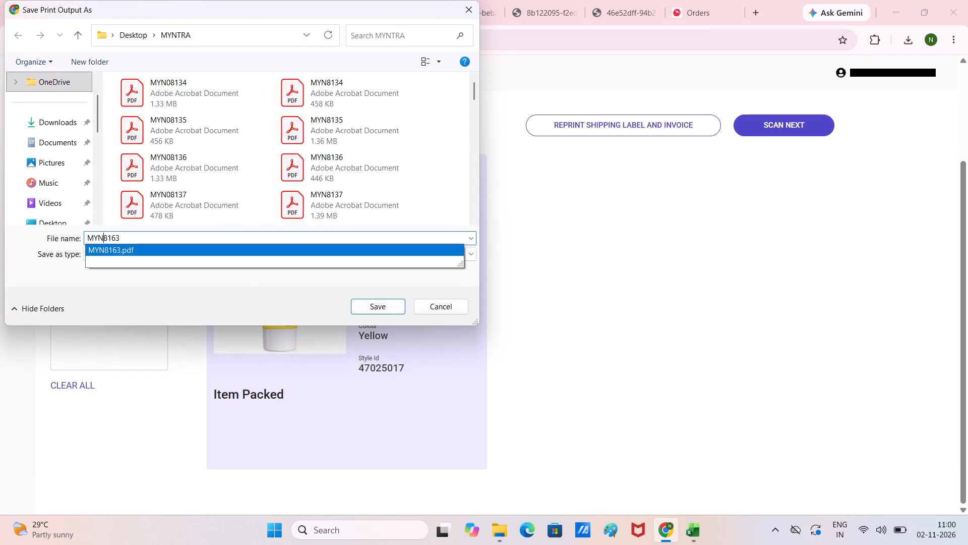
{"action": "key", "text": "0"}
{"action": "left_click", "coordinate": [379, 306]}
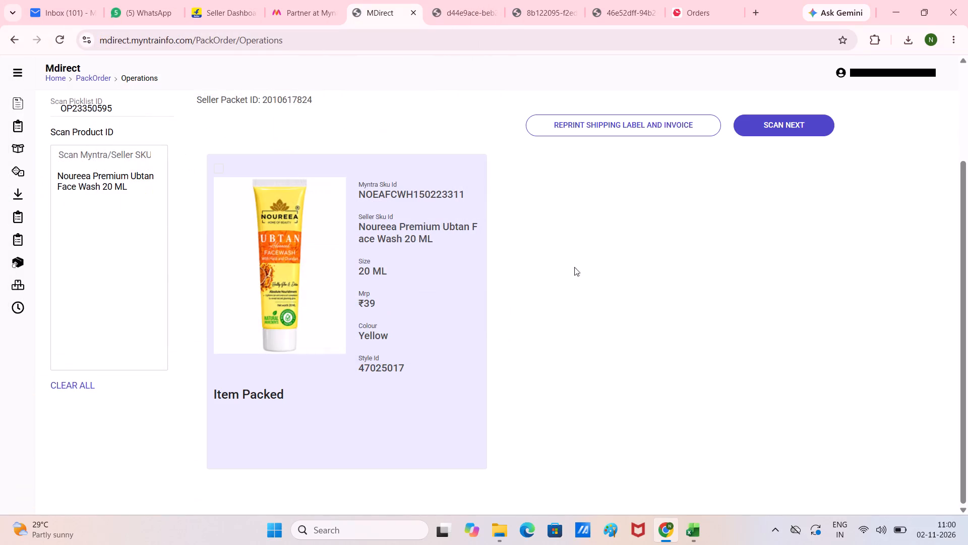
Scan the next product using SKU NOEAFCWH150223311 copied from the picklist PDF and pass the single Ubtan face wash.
{"action": "left_click", "coordinate": [782, 130]}
{"action": "left_click", "coordinate": [456, 4]}
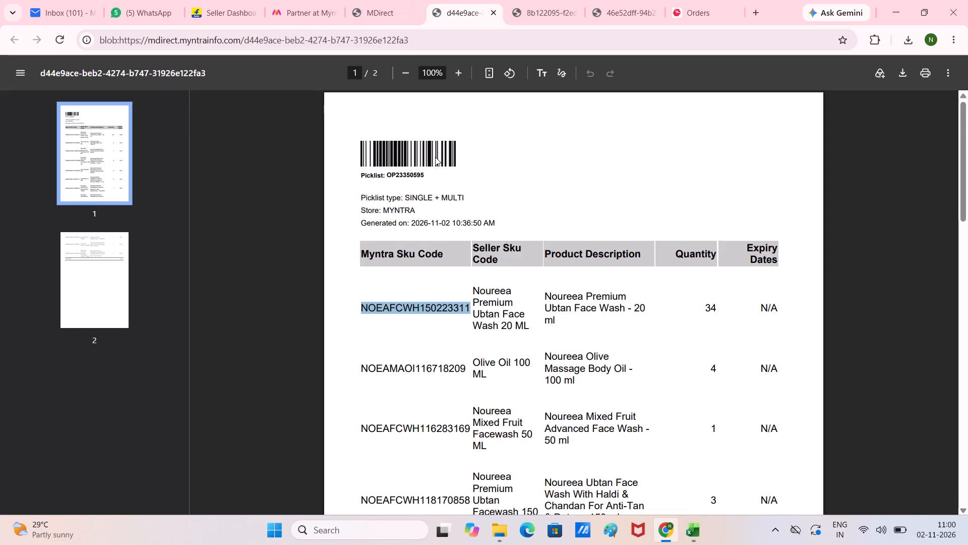
{"action": "key", "text": "ctrl+c"}
{"action": "left_click", "coordinate": [367, 11]}
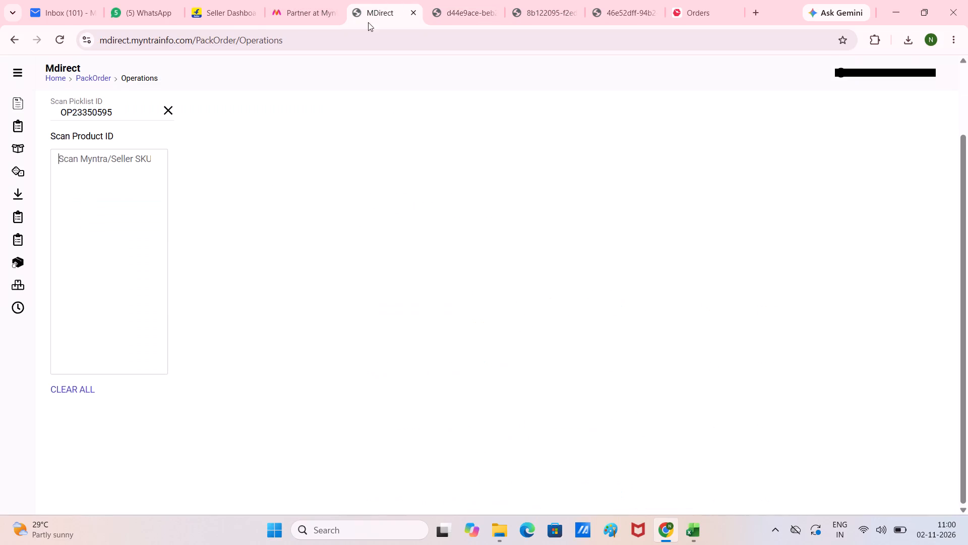
{"action": "left_click", "coordinate": [109, 160]}
{"action": "key", "text": "ctrl+v"}
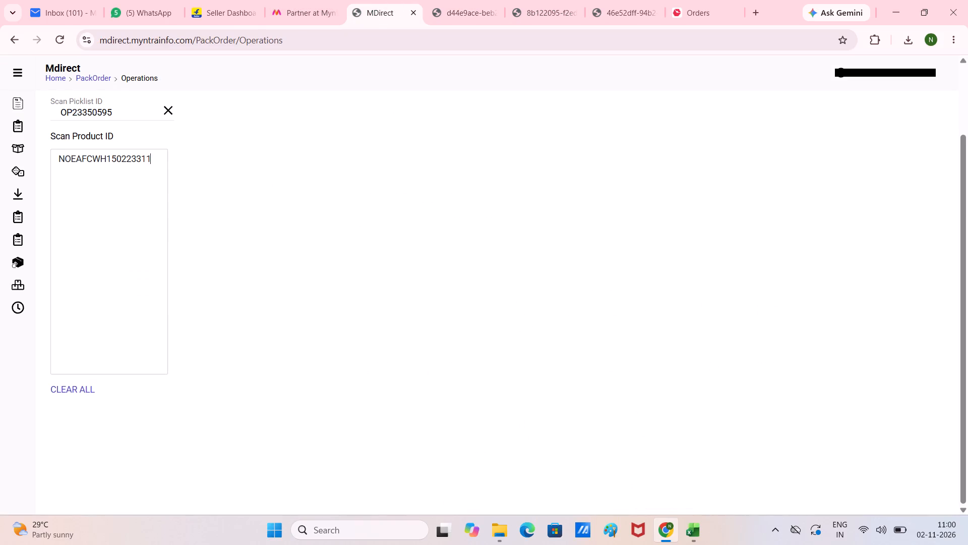
{"action": "key", "text": "Return"}
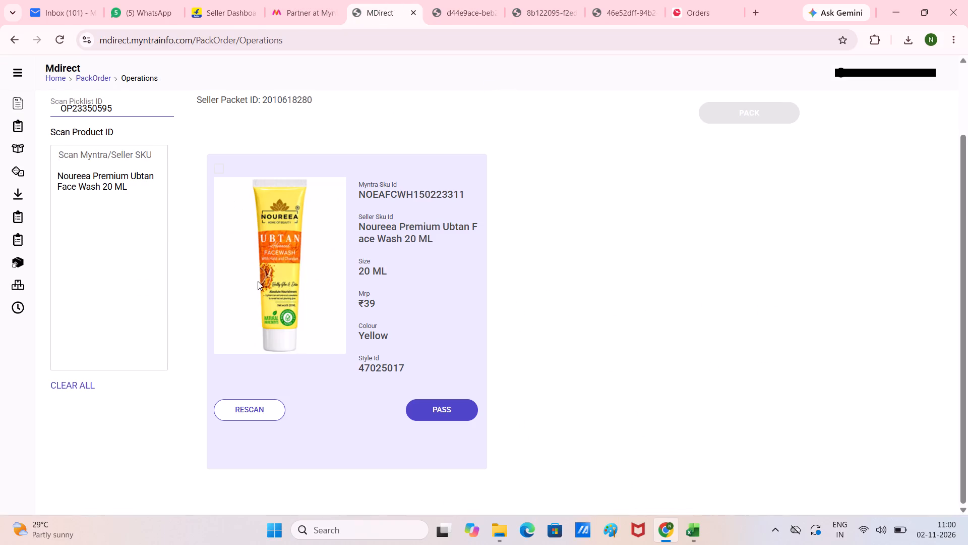
{"action": "left_click", "coordinate": [446, 407]}
Pack the single-item packet with cover ID MYN8164 copied from cell I31 of the Excel worksheet.
{"action": "left_click", "coordinate": [730, 120]}
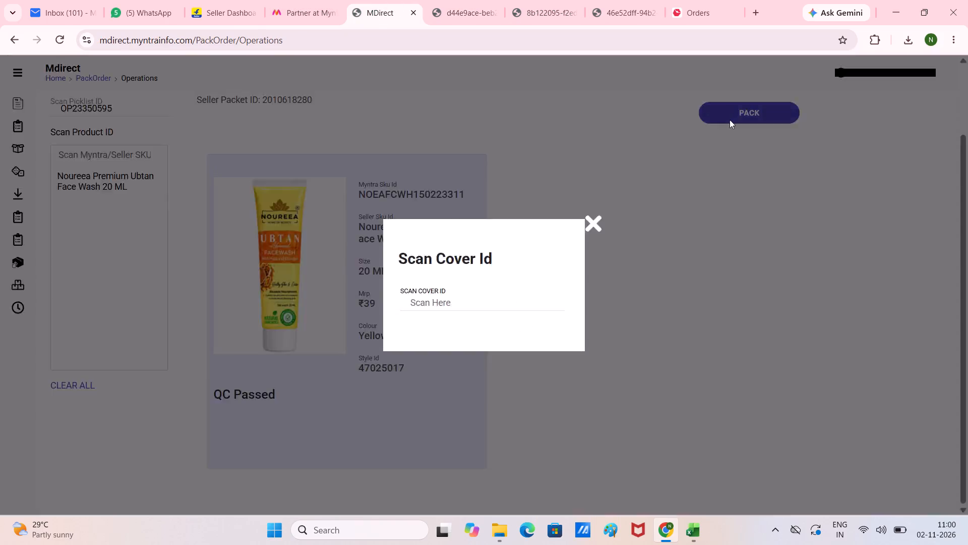
{"action": "left_click", "coordinate": [683, 525]}
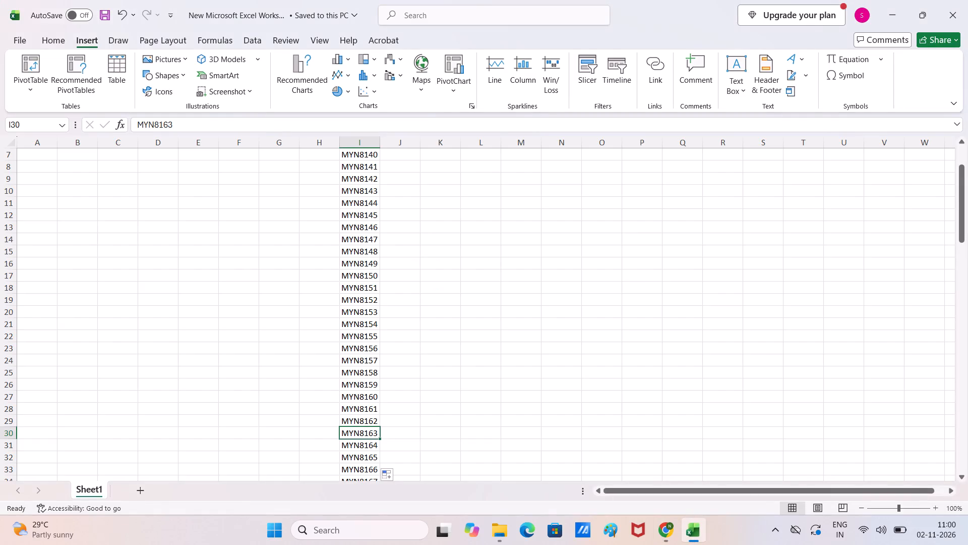
{"action": "left_click", "coordinate": [369, 448]}
{"action": "key", "text": "ctrl+c"}
{"action": "key", "text": "alt+Tab"}
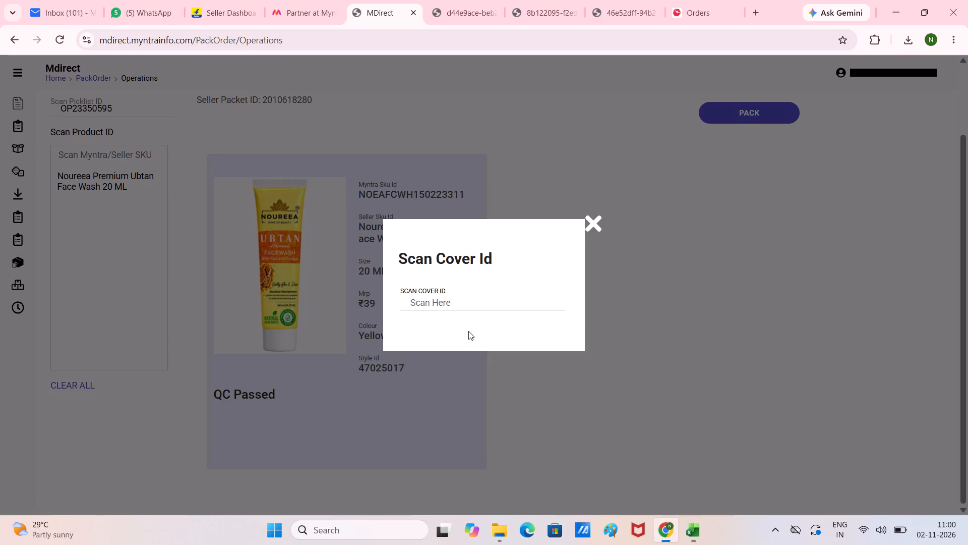
{"action": "left_click", "coordinate": [481, 301]}
{"action": "key", "text": "ctrl+v"}
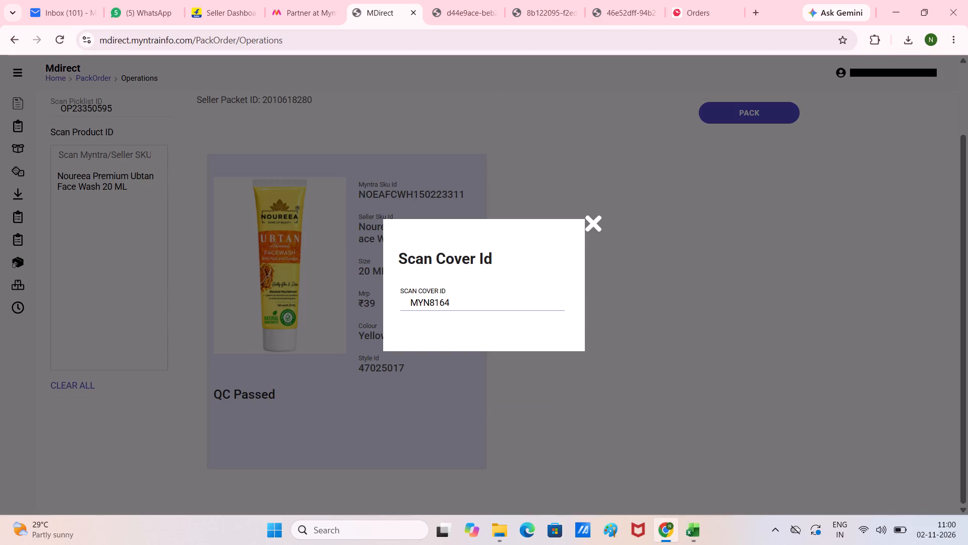
{"action": "key", "text": "Return"}
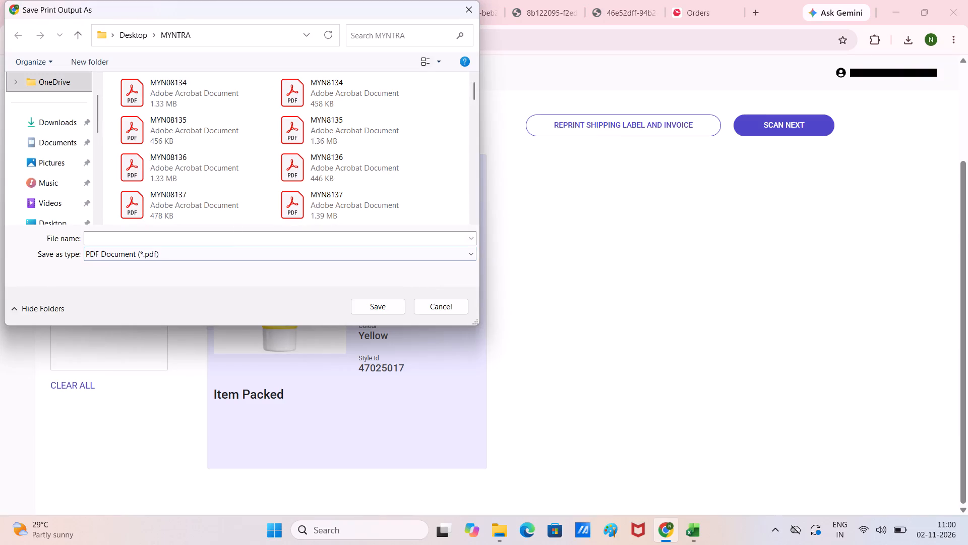
Save the two print outputs for this packet as PDFs named MYN8164 and MYN08164 in the MYNTRA folder.
{"action": "left_click", "coordinate": [230, 237]}
{"action": "key", "text": "ctrl+v"}
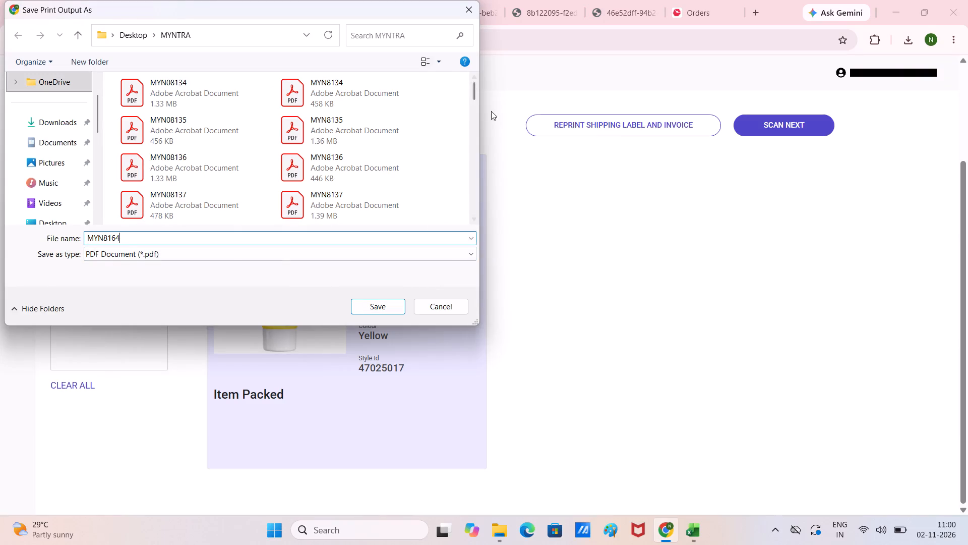
{"action": "left_click_drag", "start_coordinate": [473, 94], "coordinate": [475, 218]}
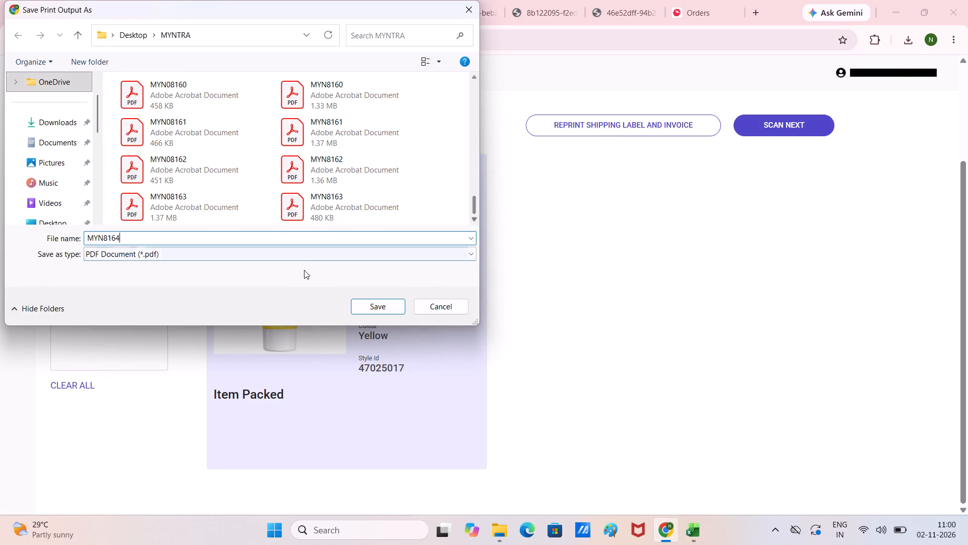
{"action": "left_click", "coordinate": [377, 310]}
{"action": "left_click", "coordinate": [216, 239]}
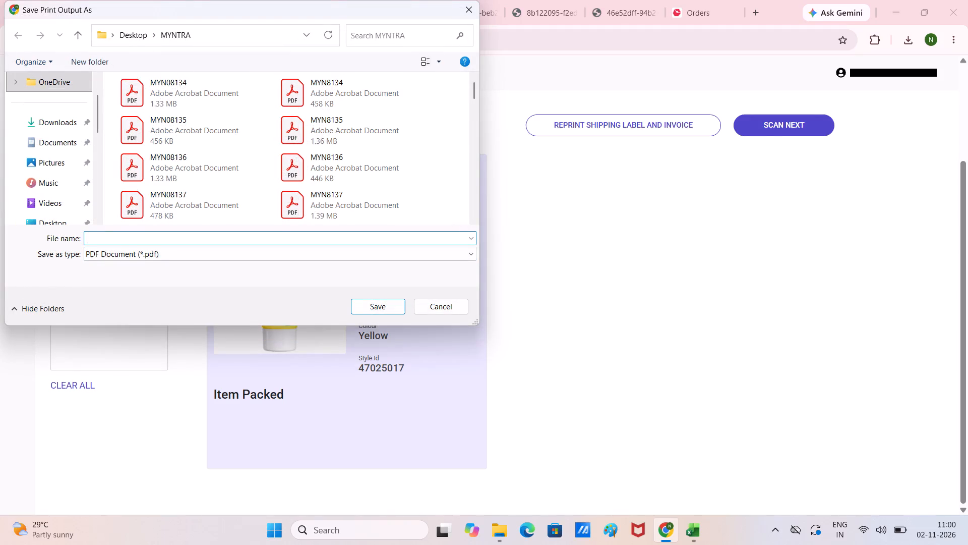
{"action": "key", "text": "ctrl+v"}
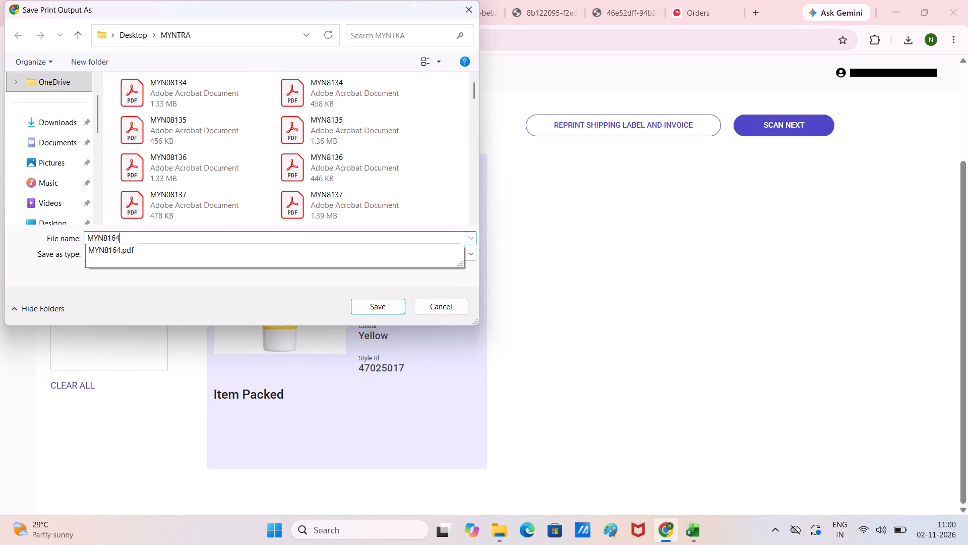
{"action": "left_click", "coordinate": [103, 239]}
{"action": "key", "text": "0"}
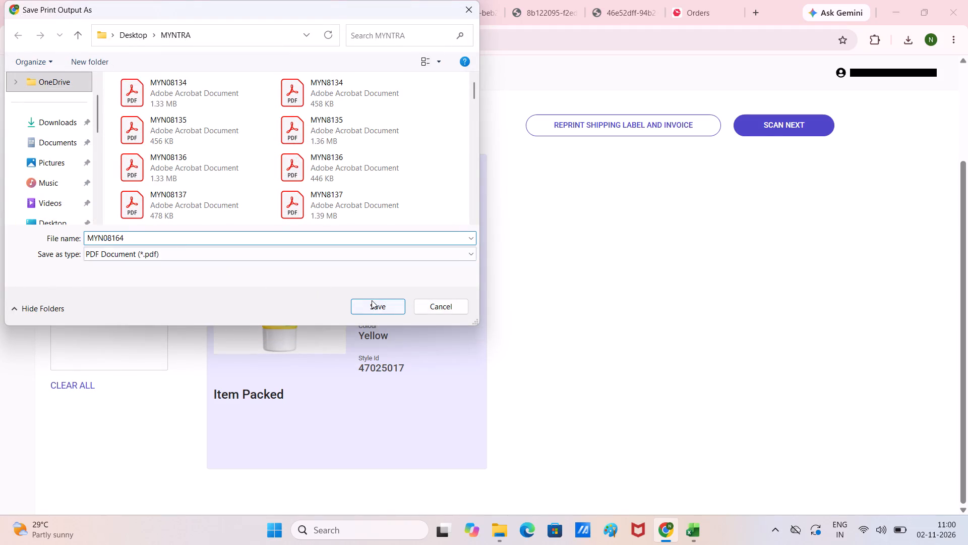
{"action": "left_click", "coordinate": [372, 300]}
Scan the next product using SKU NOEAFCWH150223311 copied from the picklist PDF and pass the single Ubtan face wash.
{"action": "left_click", "coordinate": [800, 123]}
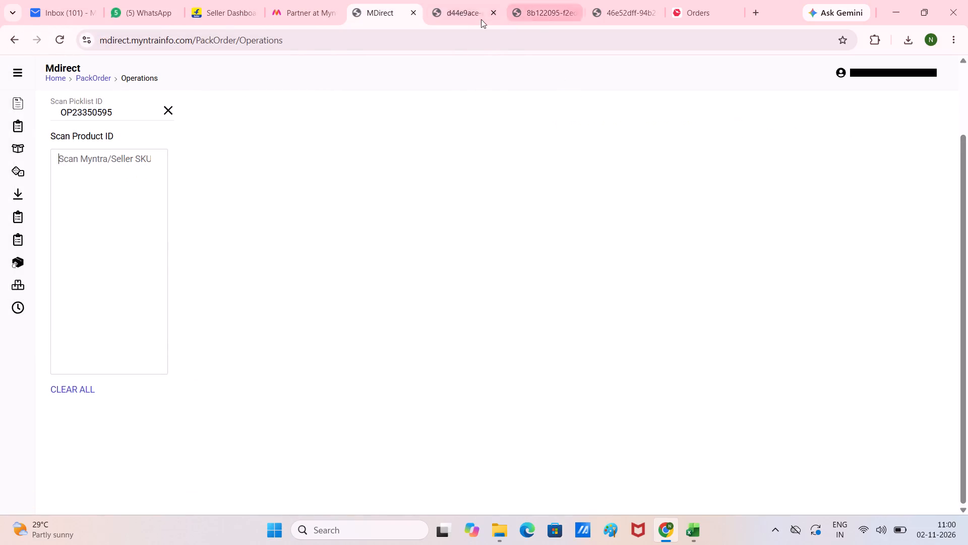
{"action": "left_click", "coordinate": [472, 14]}
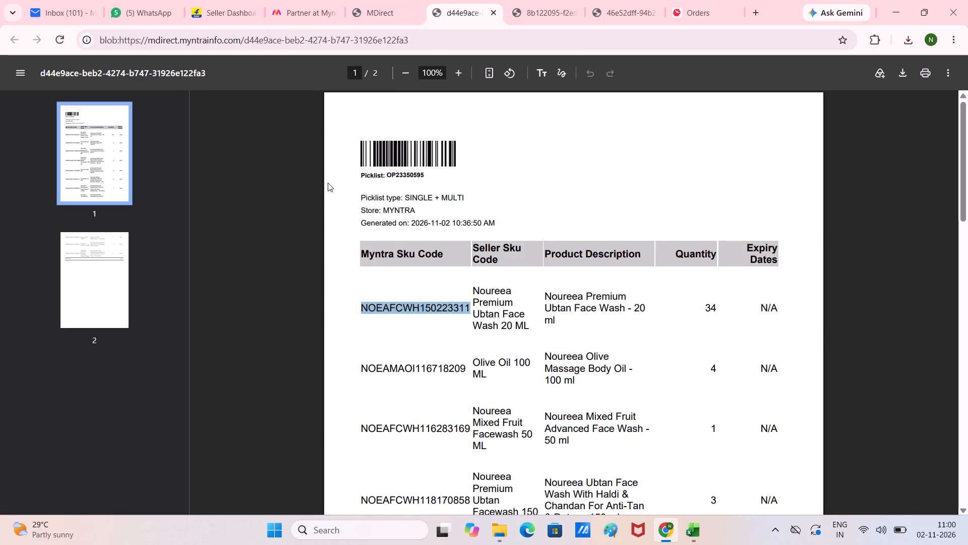
{"action": "key", "text": "ctrl+c"}
{"action": "left_click", "coordinate": [386, 1]}
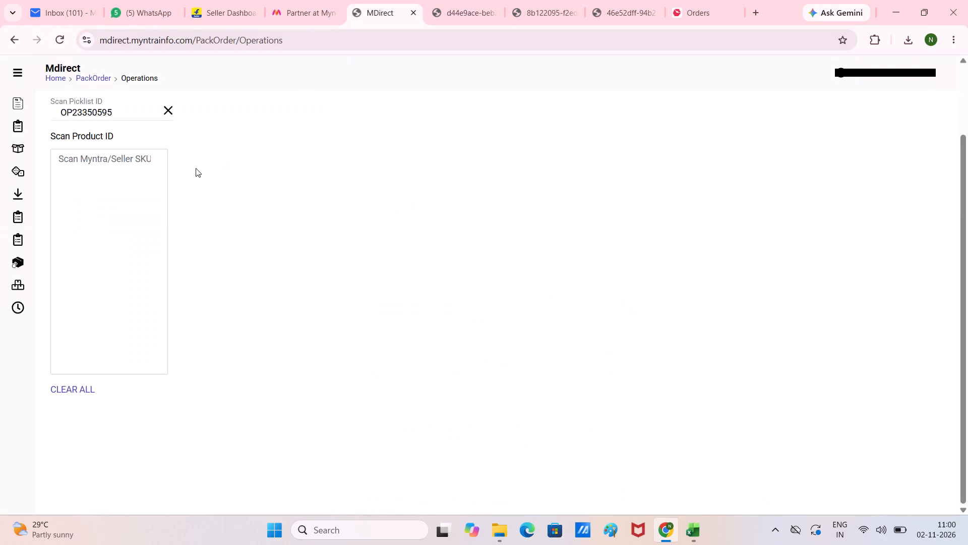
{"action": "left_click", "coordinate": [195, 168], "text": "ctrl"}
{"action": "key", "text": "ctrl+v"}
{"action": "key", "text": "Return"}
{"action": "left_click", "coordinate": [138, 163]}
{"action": "key", "text": "ctrl+v"}
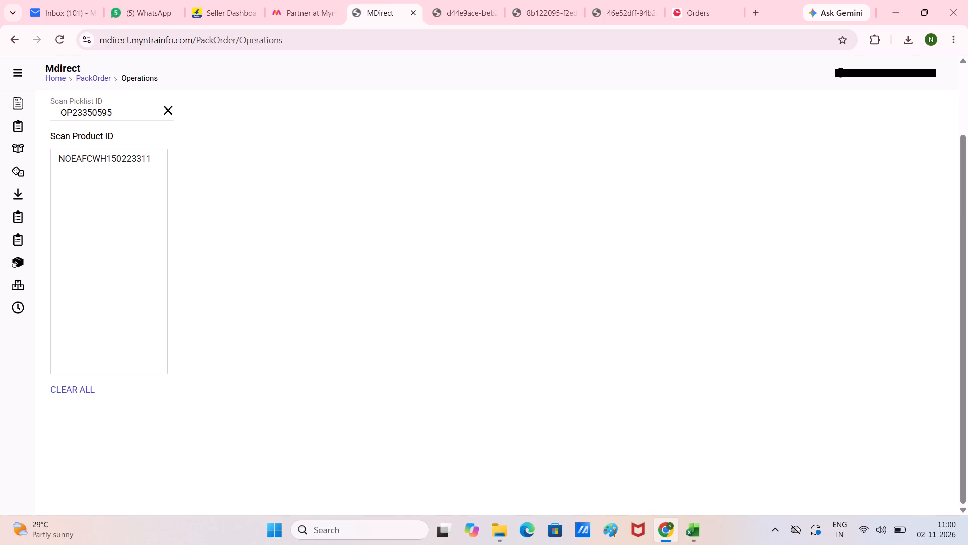
{"action": "key", "text": "Return"}
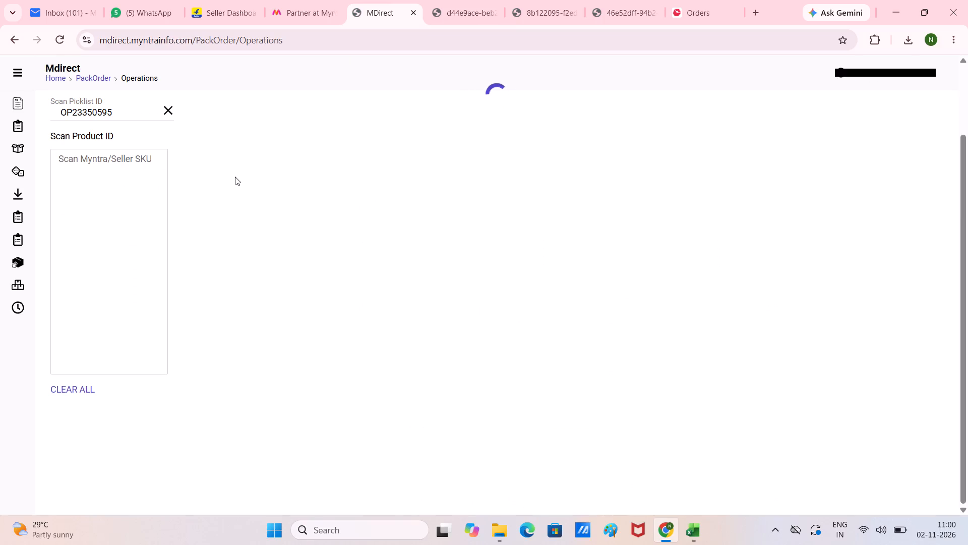
{"action": "left_click", "coordinate": [432, 407]}
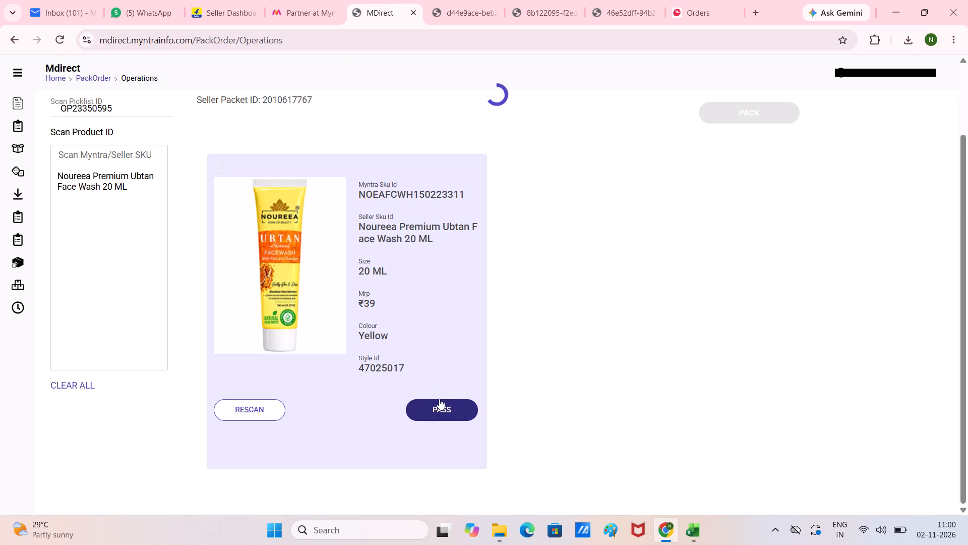
Pack the single-item packet with cover ID MYN8165 copied from cell I32 of the Excel worksheet.
{"action": "left_click", "coordinate": [748, 115]}
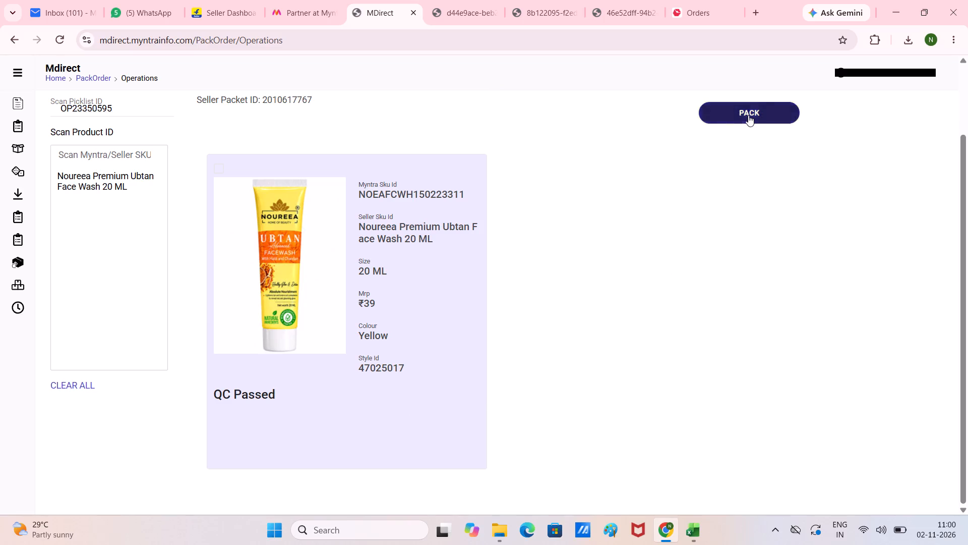
{"action": "left_click", "coordinate": [701, 539]}
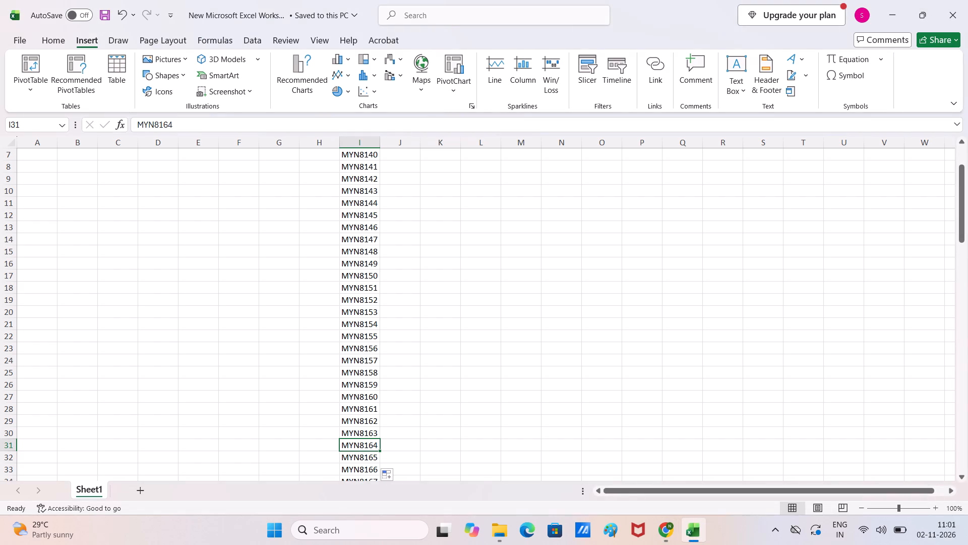
{"action": "left_click", "coordinate": [365, 460]}
{"action": "scroll", "coordinate": [404, 404], "scroll_direction": "down", "scroll_amount": 5}
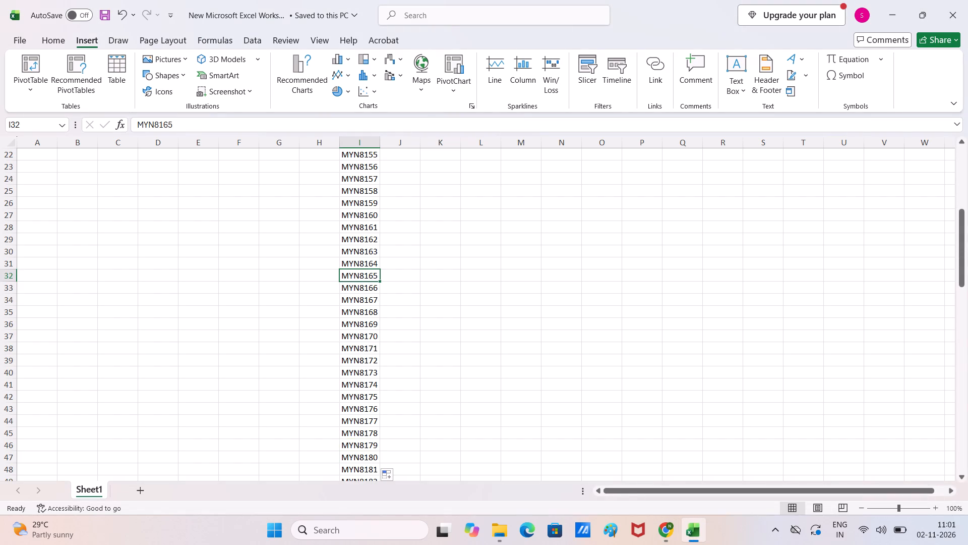
{"action": "key", "text": "ctrl+c"}
{"action": "key", "text": "alt+Tab"}
{"action": "left_click", "coordinate": [458, 299]}
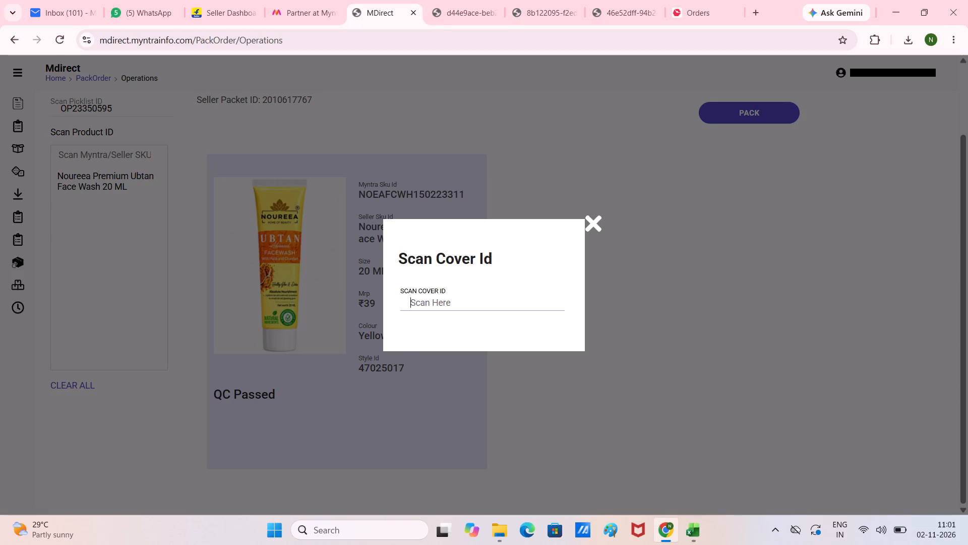
{"action": "key", "text": "ctrl+v"}
{"action": "left_click", "coordinate": [472, 327], "text": "ctrl"}
{"action": "key", "text": "Return"}
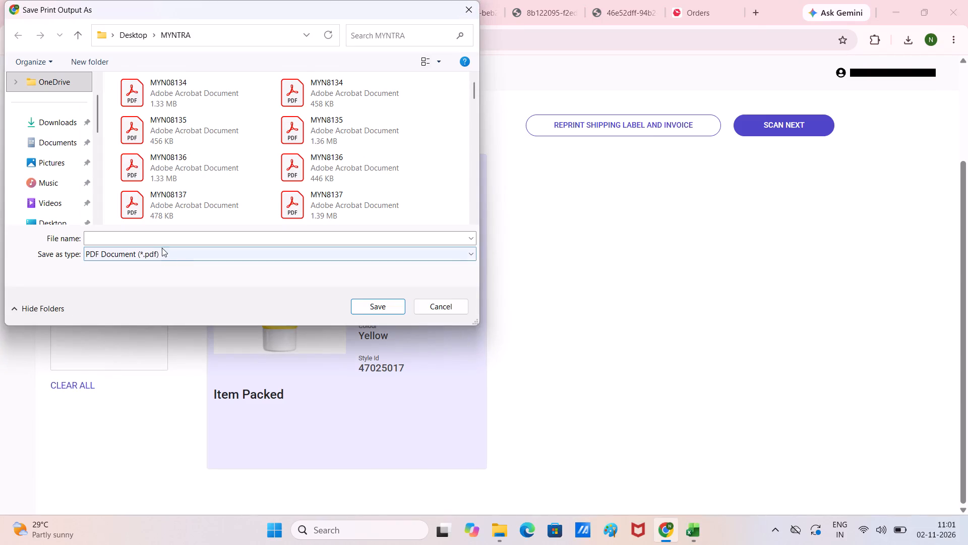
Save this packet's two print outputs as PDFs named MYN8165 and MYN08165 in the MYNTRA folder and proceed to the next scan.
{"action": "left_click", "coordinate": [159, 241]}
{"action": "key", "text": "ctrl+v"}
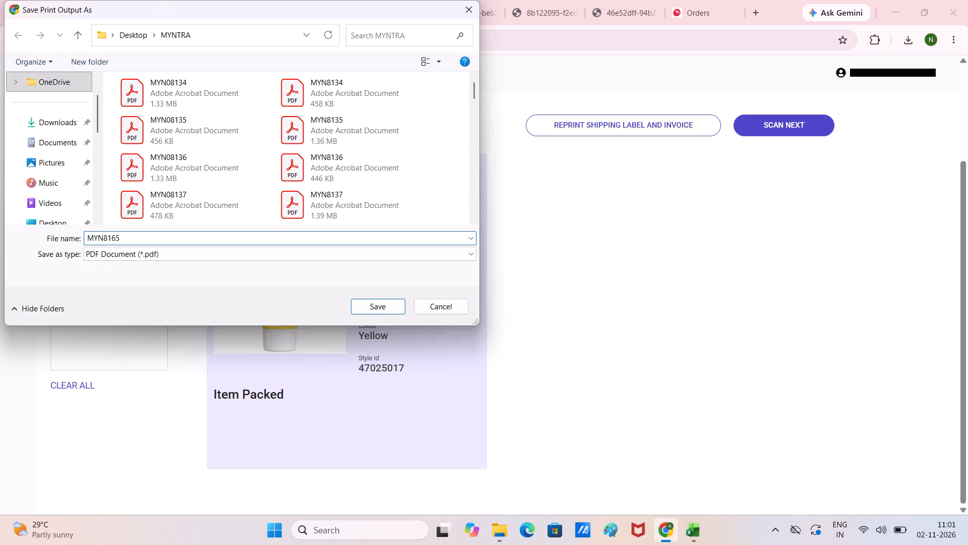
{"action": "key", "text": "Return"}
{"action": "left_click", "coordinate": [159, 240]}
{"action": "key", "text": "ctrl+v"}
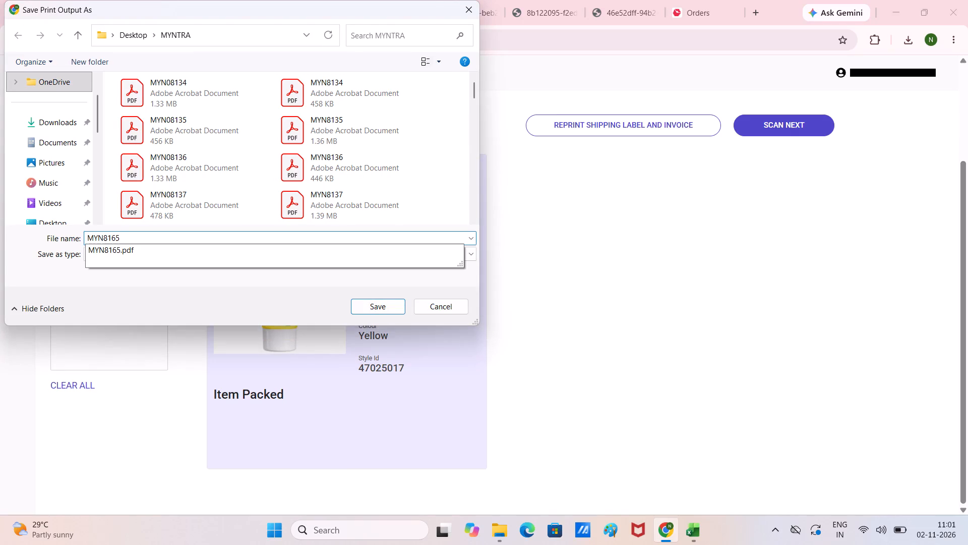
{"action": "left_click", "coordinate": [102, 240]}
{"action": "key", "text": "0"}
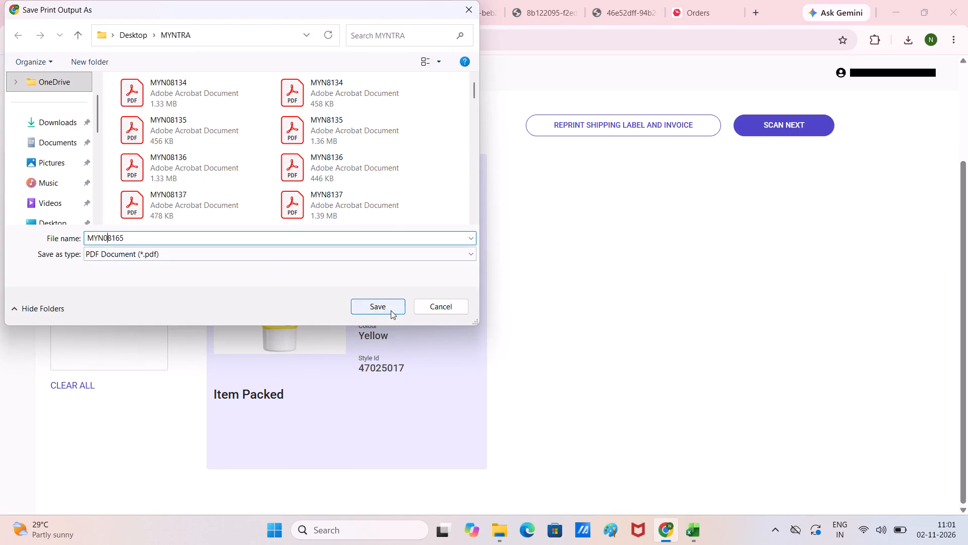
{"action": "left_click", "coordinate": [391, 310]}
{"action": "left_click", "coordinate": [793, 120]}
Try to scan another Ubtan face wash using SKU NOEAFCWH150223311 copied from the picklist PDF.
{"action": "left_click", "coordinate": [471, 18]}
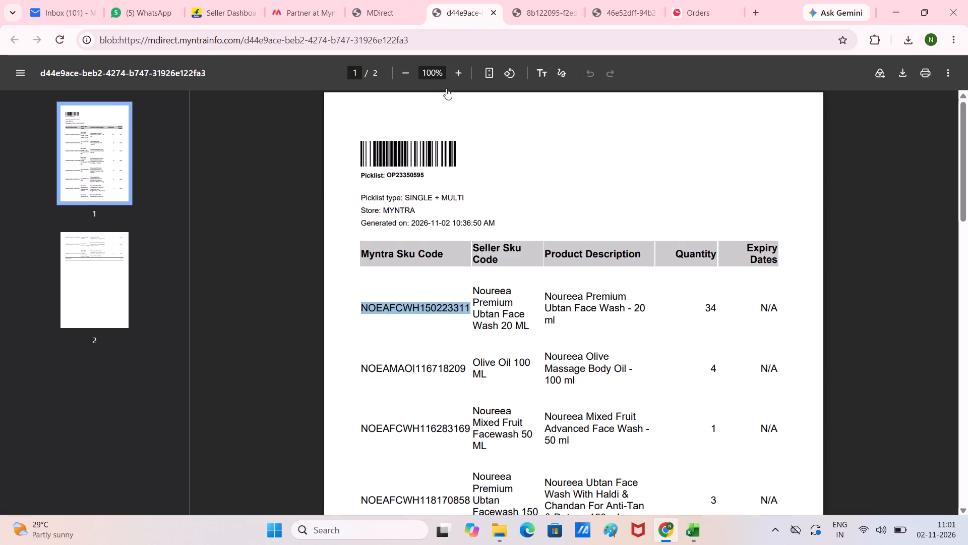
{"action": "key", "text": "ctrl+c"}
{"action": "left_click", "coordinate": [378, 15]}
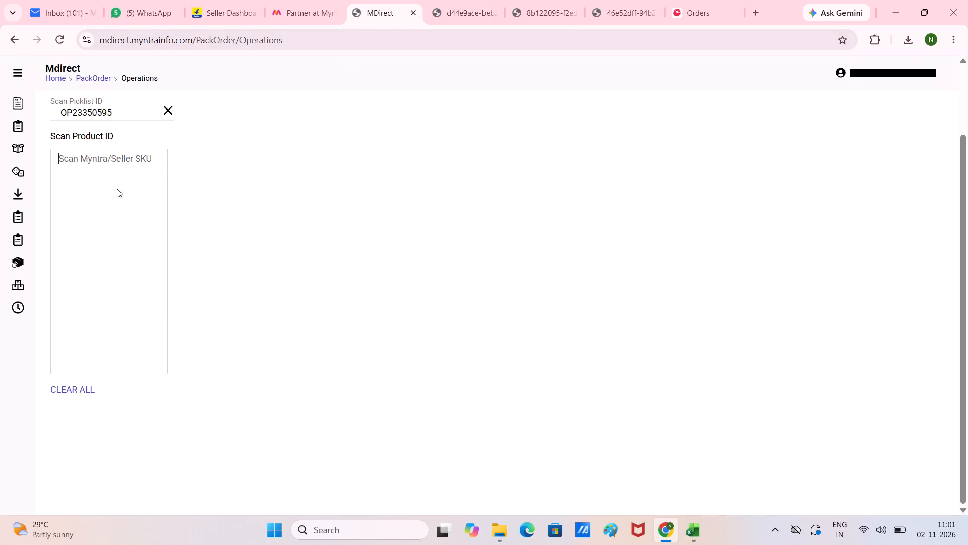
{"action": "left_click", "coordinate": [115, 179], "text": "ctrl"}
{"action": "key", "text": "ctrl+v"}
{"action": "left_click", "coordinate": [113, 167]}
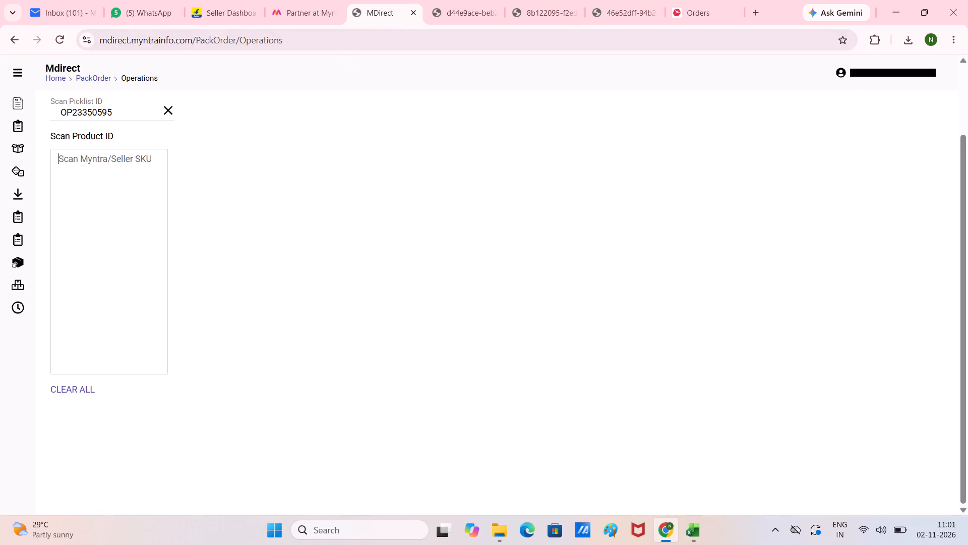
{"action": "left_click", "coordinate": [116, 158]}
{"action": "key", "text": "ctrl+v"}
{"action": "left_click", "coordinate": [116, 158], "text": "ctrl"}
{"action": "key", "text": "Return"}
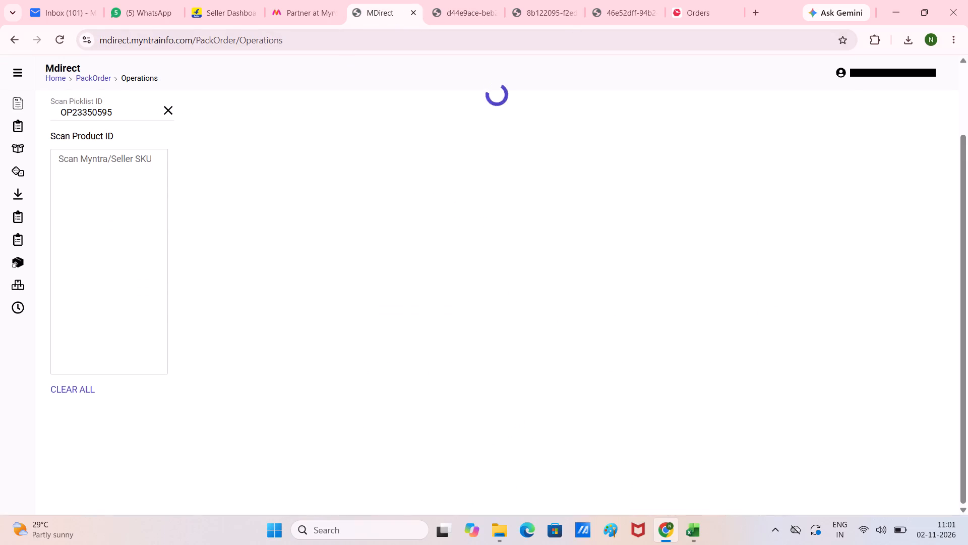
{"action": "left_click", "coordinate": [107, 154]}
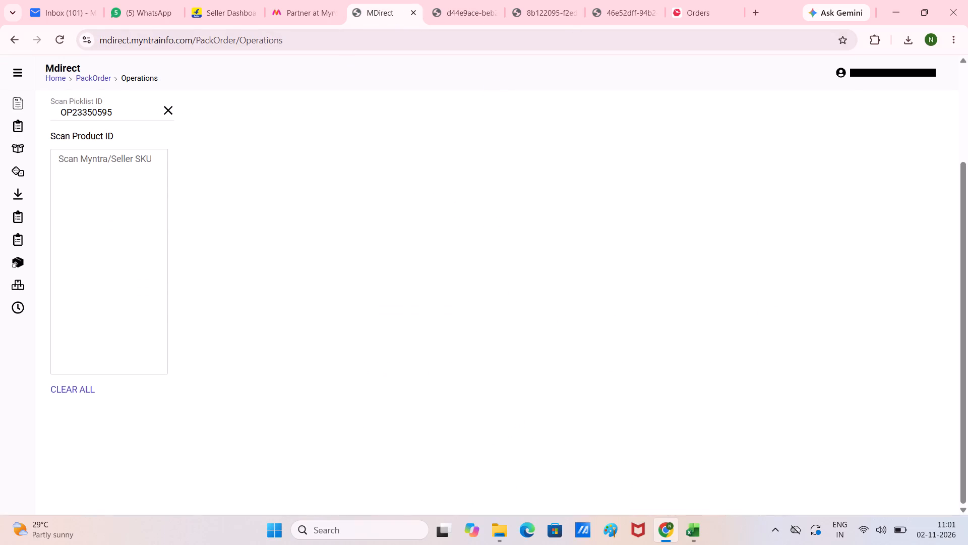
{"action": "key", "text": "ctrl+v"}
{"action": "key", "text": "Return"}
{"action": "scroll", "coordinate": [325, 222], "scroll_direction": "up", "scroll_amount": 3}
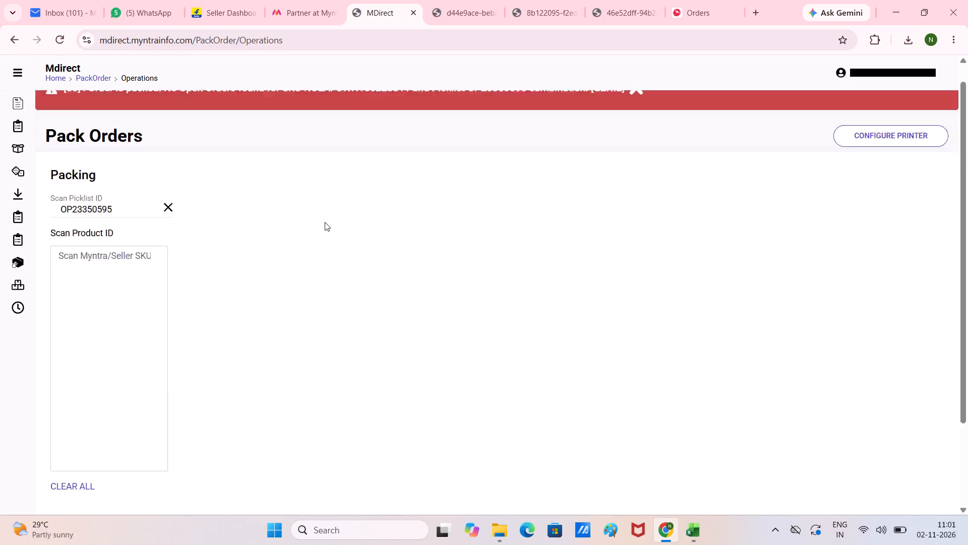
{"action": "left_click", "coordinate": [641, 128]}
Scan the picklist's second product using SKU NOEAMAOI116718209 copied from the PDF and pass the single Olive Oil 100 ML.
{"action": "left_click", "coordinate": [472, 11]}
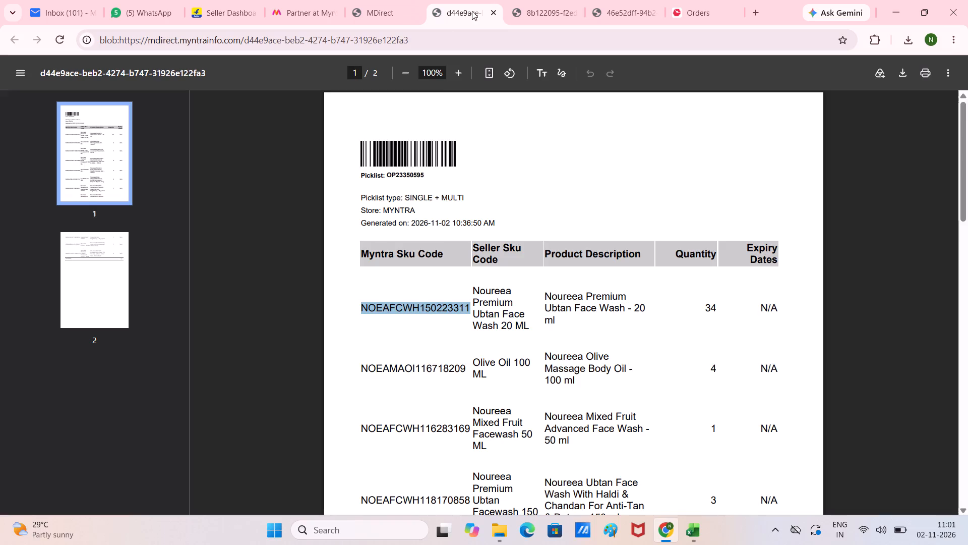
{"action": "scroll", "coordinate": [440, 305], "scroll_direction": "down", "scroll_amount": 2}
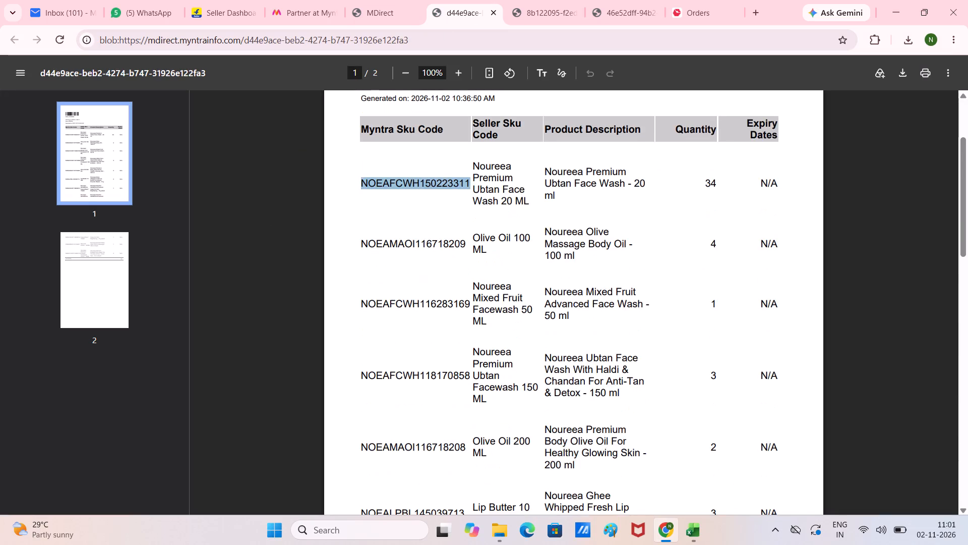
{"action": "double_click", "coordinate": [448, 250]}
{"action": "key", "text": "ctrl+c"}
{"action": "left_click", "coordinate": [374, 2]}
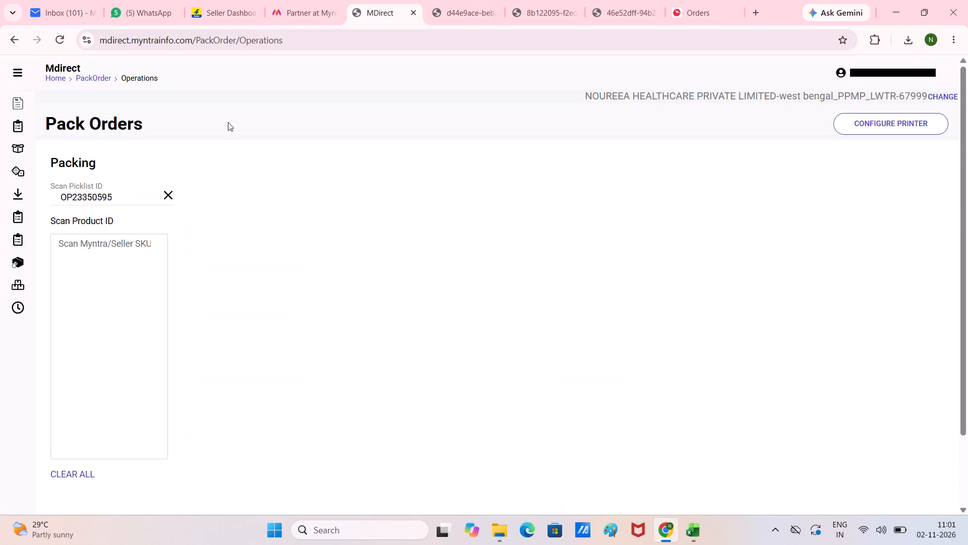
{"action": "left_click", "coordinate": [107, 249]}
{"action": "left_click", "coordinate": [105, 244], "text": "ctrl"}
{"action": "key", "text": "ctrl+v"}
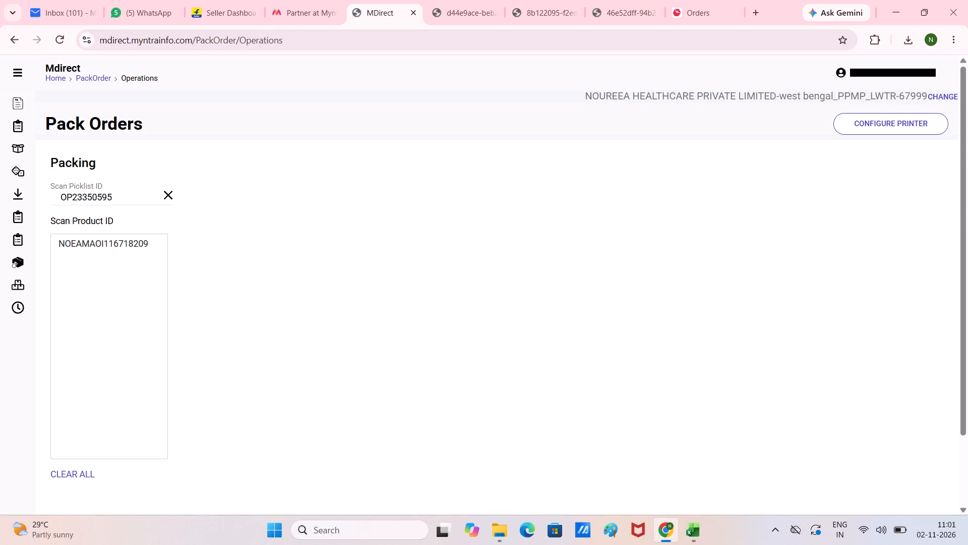
{"action": "key", "text": "Return"}
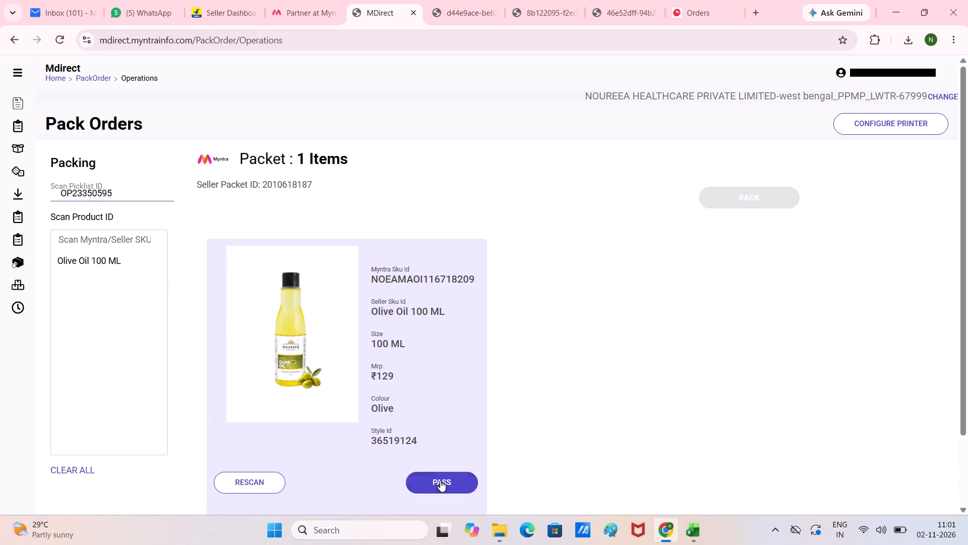
{"action": "left_click", "coordinate": [440, 480]}
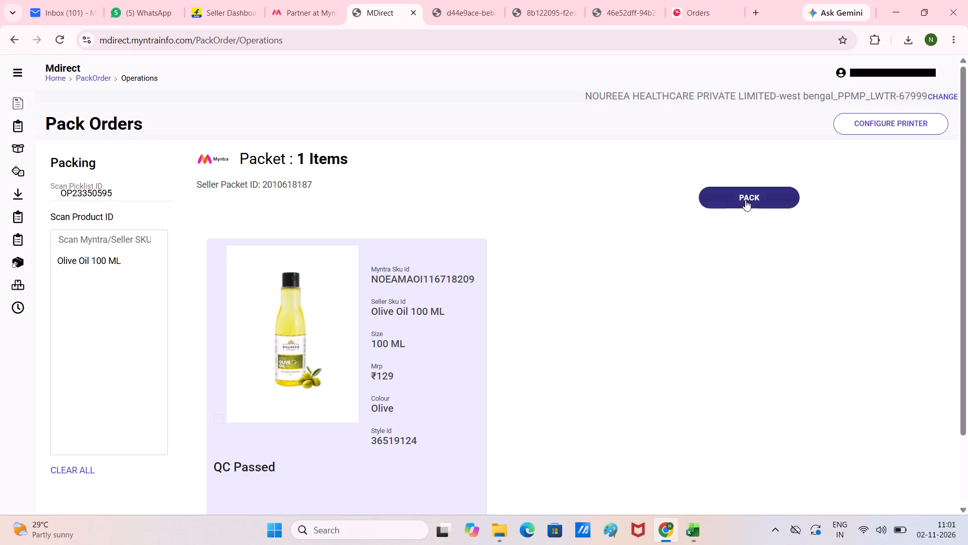
{"action": "left_click", "coordinate": [745, 200]}
{"action": "left_click", "coordinate": [690, 522]}
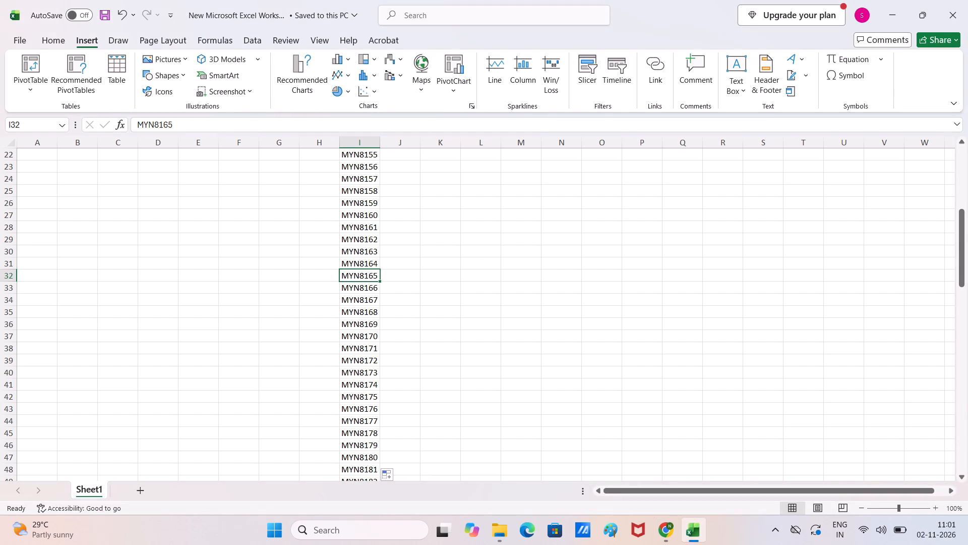
{"action": "left_click", "coordinate": [368, 290]}
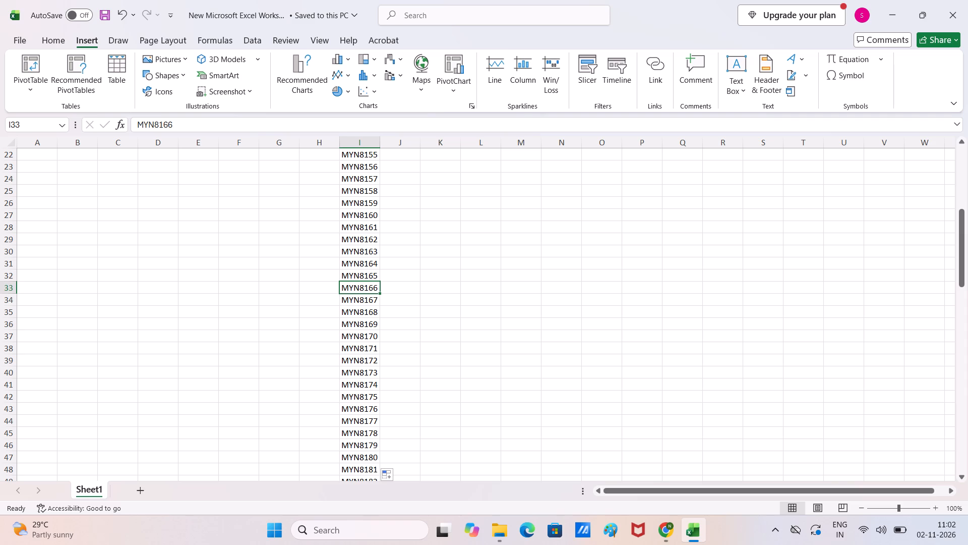
{"action": "key", "text": "ctrl+c"}
{"action": "key", "text": "alt+Tab"}
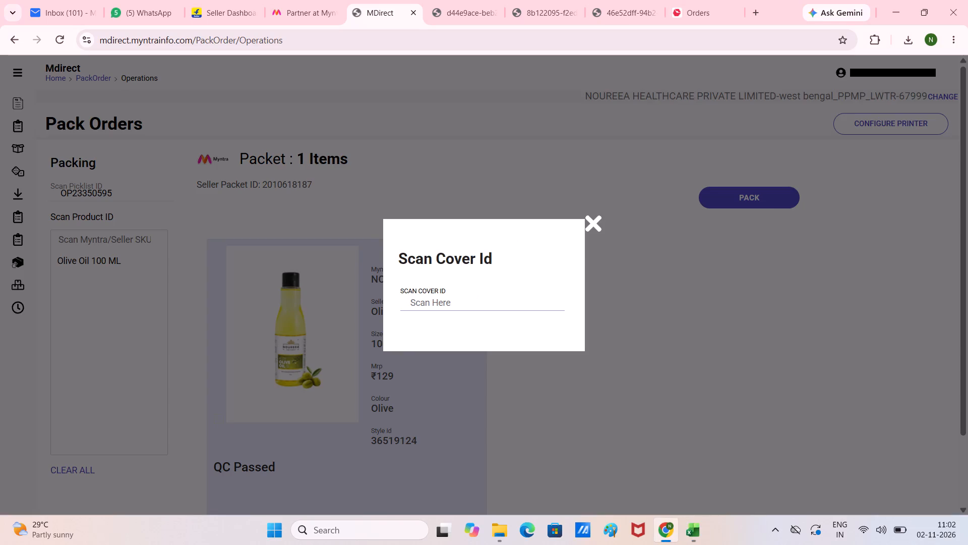
{"action": "left_click", "coordinate": [498, 536]}
{"action": "scroll", "coordinate": [450, 453], "scroll_direction": "down", "scroll_amount": 10}
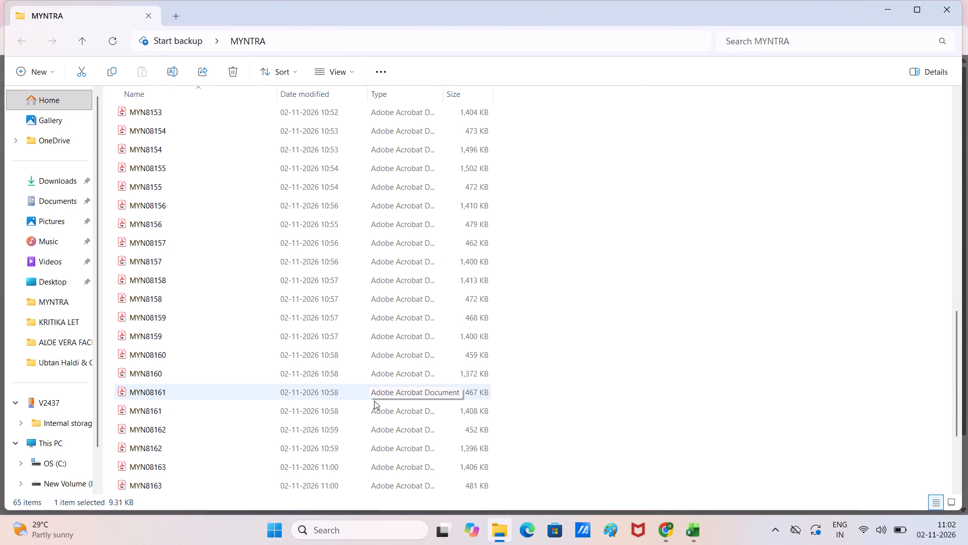
{"action": "scroll", "coordinate": [374, 401], "scroll_direction": "down", "scroll_amount": 7}
{"action": "key", "text": "alt+Tab"}
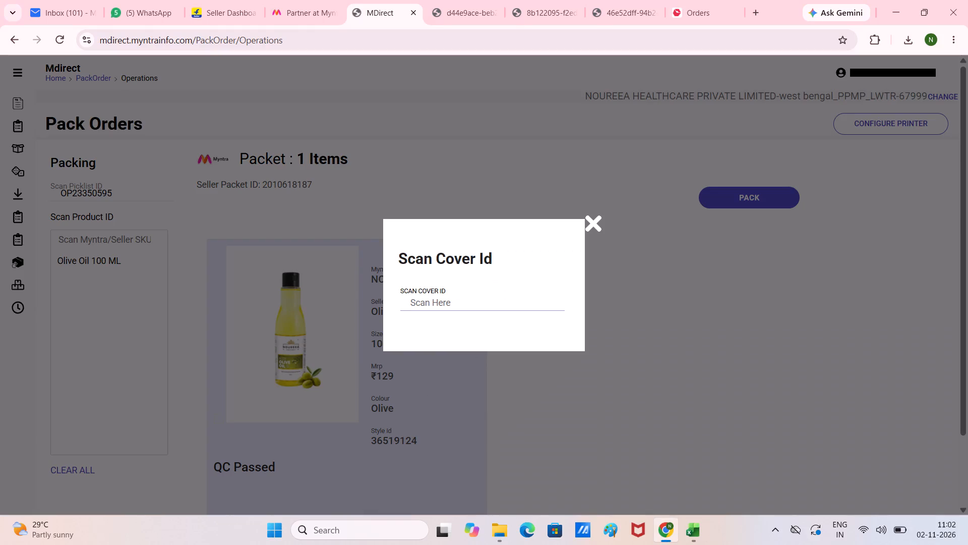
{"action": "left_click", "coordinate": [461, 310]}
{"action": "key", "text": "ctrl+v"}
{"action": "key", "text": "Return"}
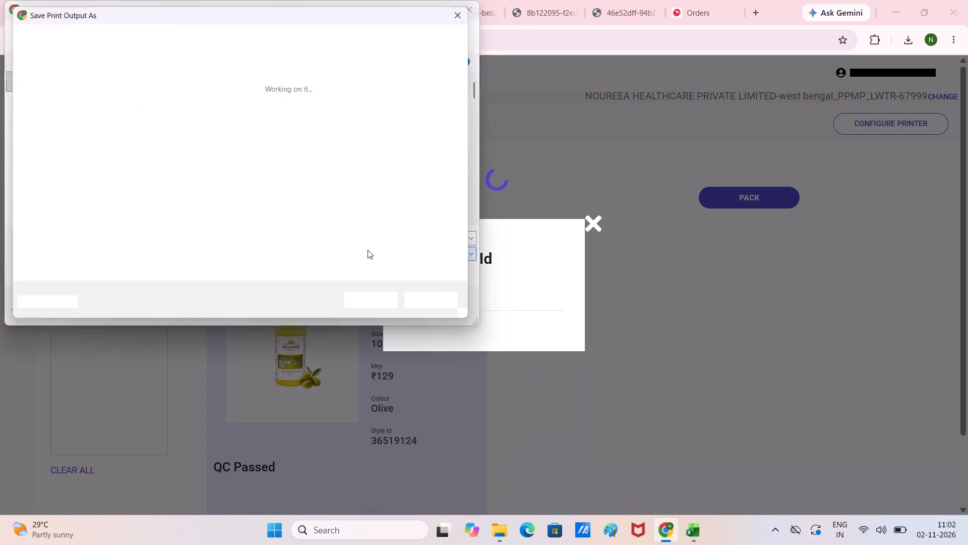
{"action": "left_click", "coordinate": [180, 239]}
{"action": "key", "text": "ctrl+v"}
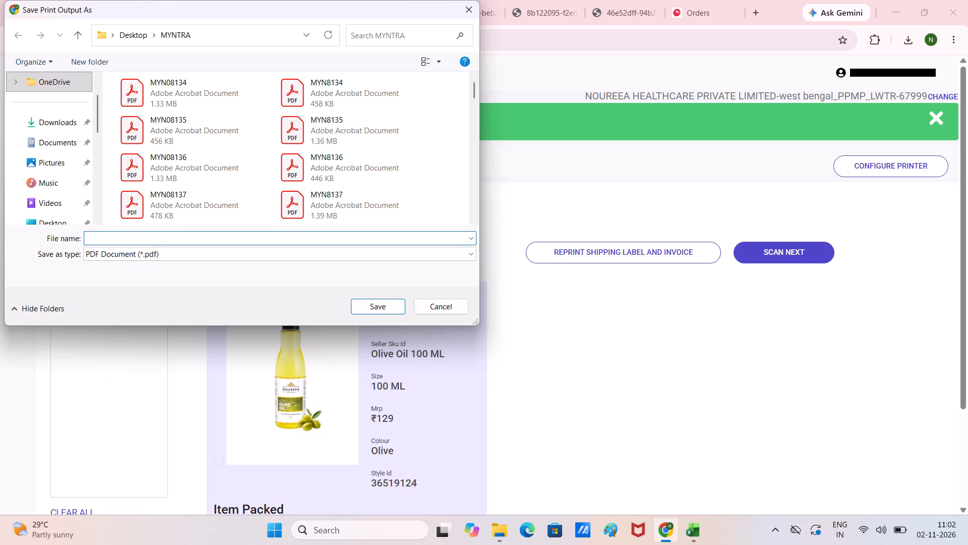
{"action": "key", "text": "Return"}
{"action": "left_click", "coordinate": [180, 239]}
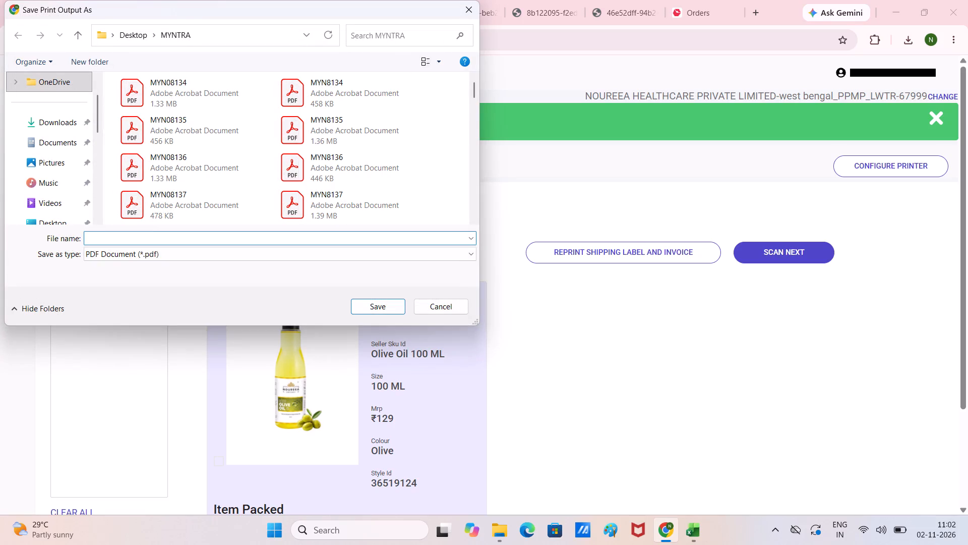
{"action": "key", "text": "ctrl+v"}
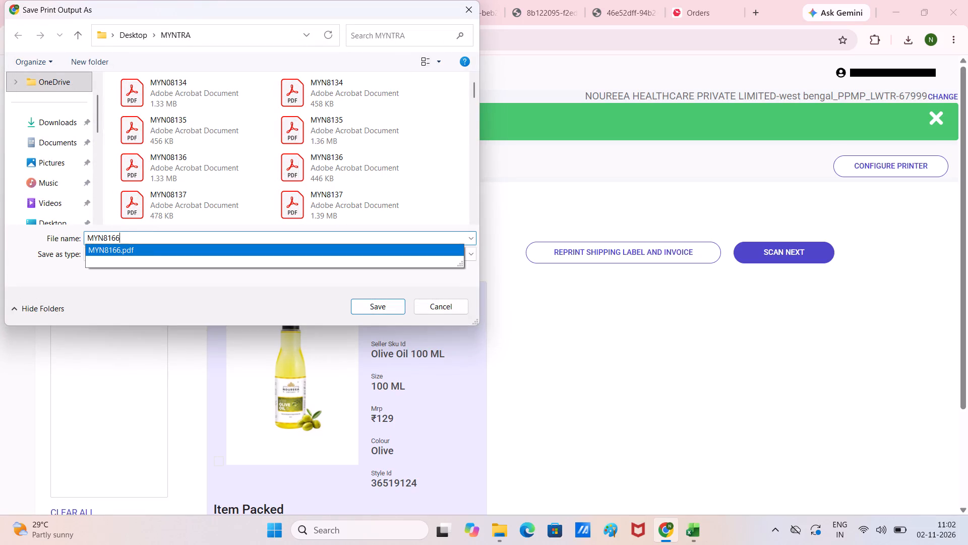
{"action": "left_click", "coordinate": [103, 236]}
{"action": "key", "text": "0"}
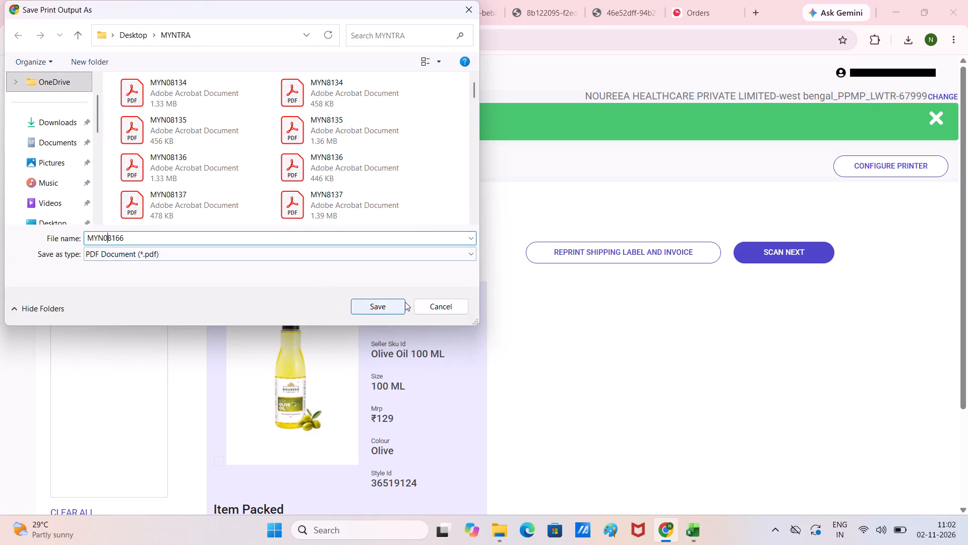
{"action": "left_click", "coordinate": [382, 301]}
{"action": "left_click", "coordinate": [760, 254]}
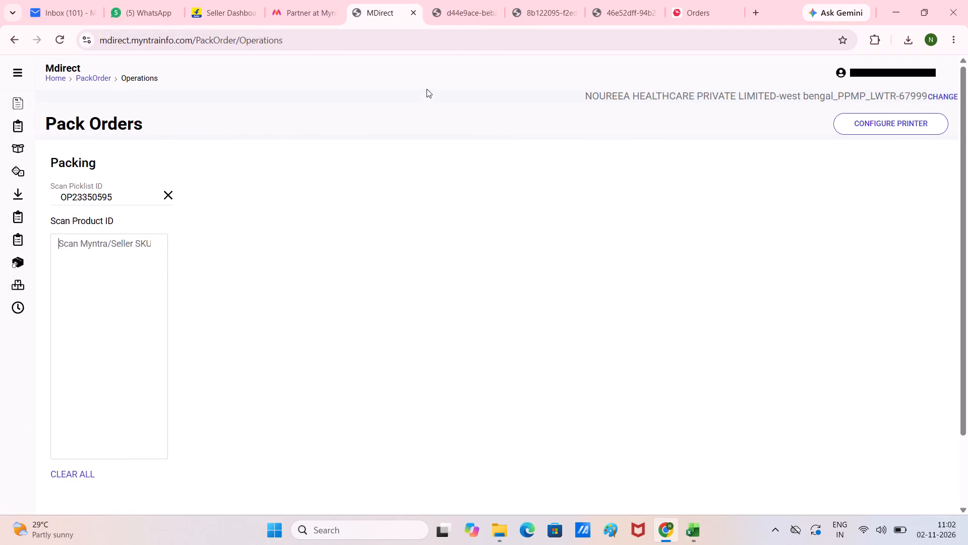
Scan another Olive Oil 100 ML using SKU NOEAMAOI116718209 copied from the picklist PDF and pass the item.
{"action": "left_click", "coordinate": [474, 7]}
{"action": "key", "text": "ctrl+c"}
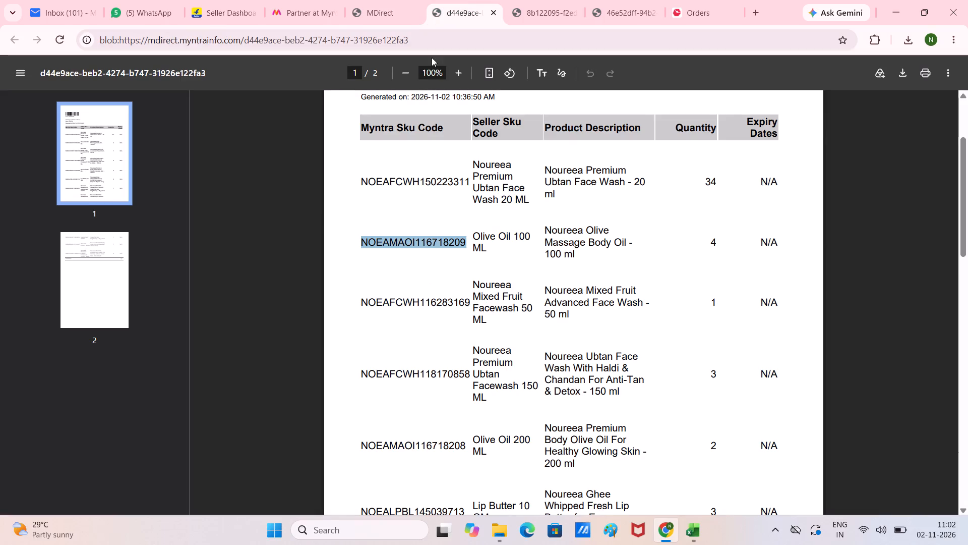
{"action": "left_click", "coordinate": [398, 0]}
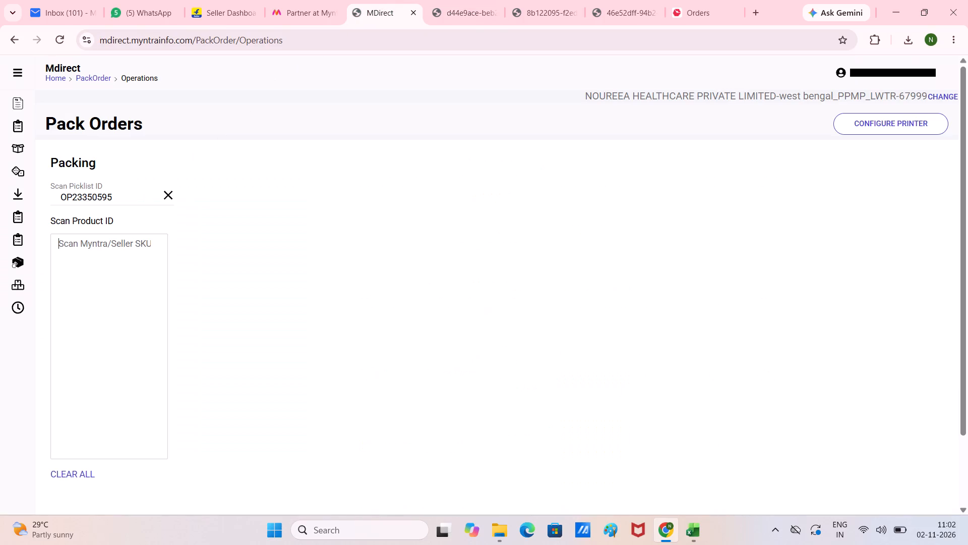
{"action": "left_click", "coordinate": [118, 238]}
{"action": "key", "text": "ctrl+v"}
{"action": "key", "text": "Return"}
{"action": "left_click", "coordinate": [445, 474]}
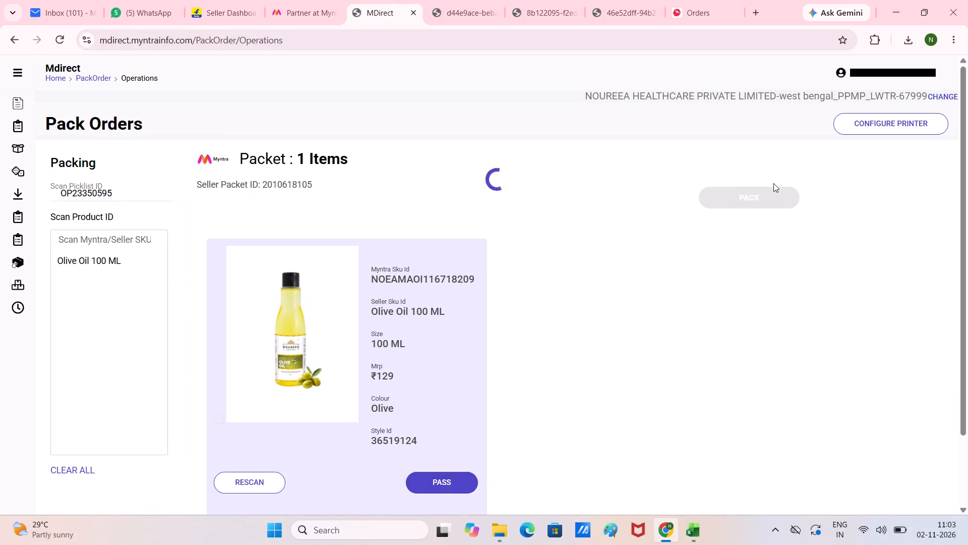
Pack this Olive Oil 100 ML packet with cover ID MYN8167 copied from cell I34 of the Excel worksheet.
{"action": "left_click", "coordinate": [767, 207]}
{"action": "left_click", "coordinate": [692, 527]}
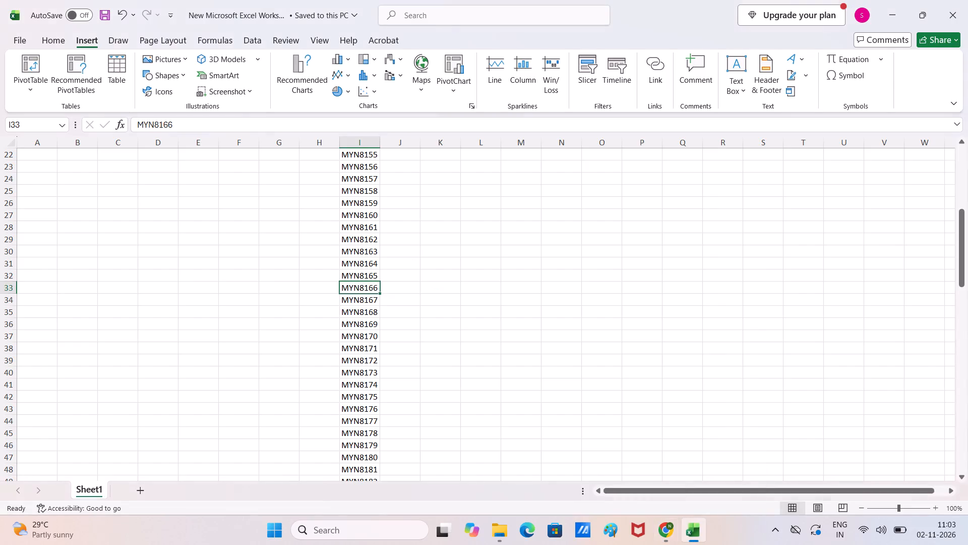
{"action": "left_click", "coordinate": [374, 300]}
{"action": "key", "text": "ctrl+c"}
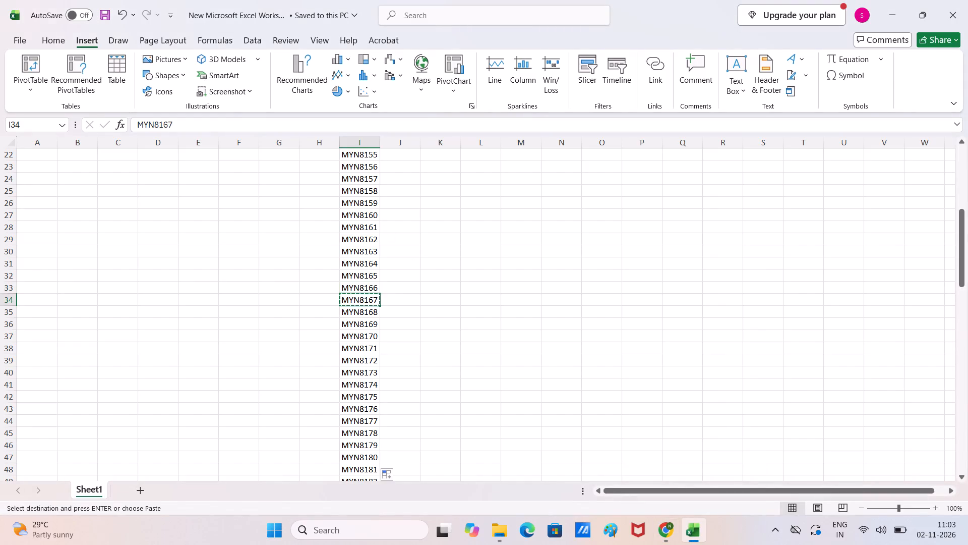
{"action": "key", "text": "alt+Tab"}
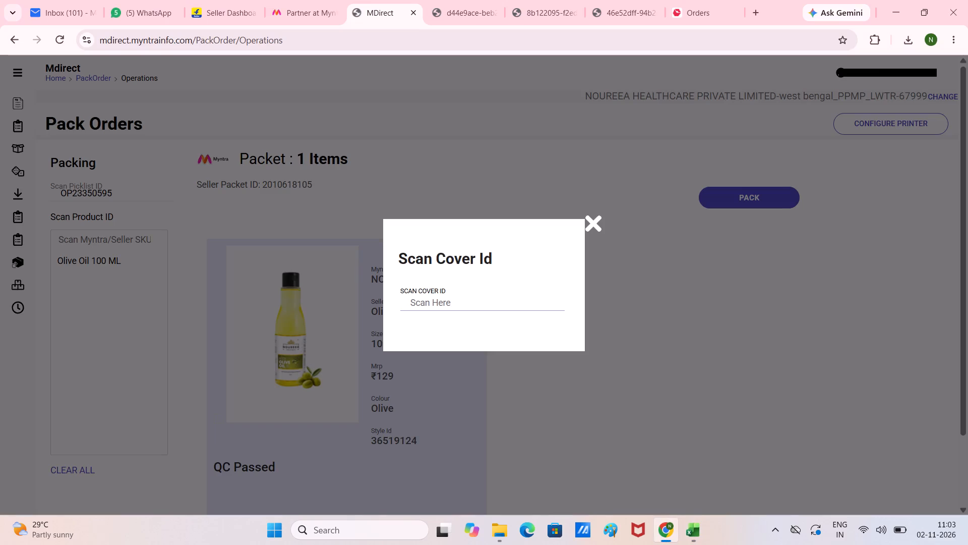
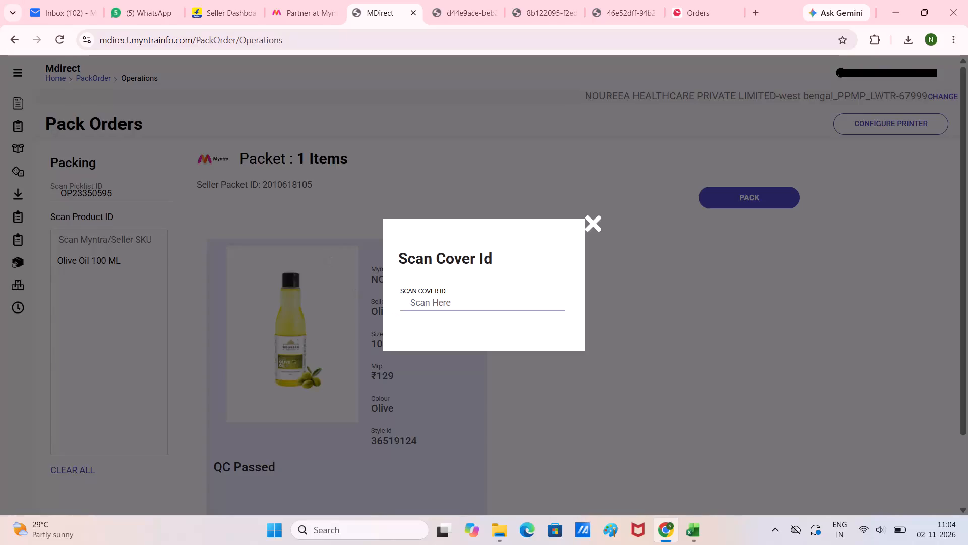
Submit the copied cover ID MYN8167 for the single Olive Oil 100 ML packet.
{"action": "left_click", "coordinate": [419, 296]}
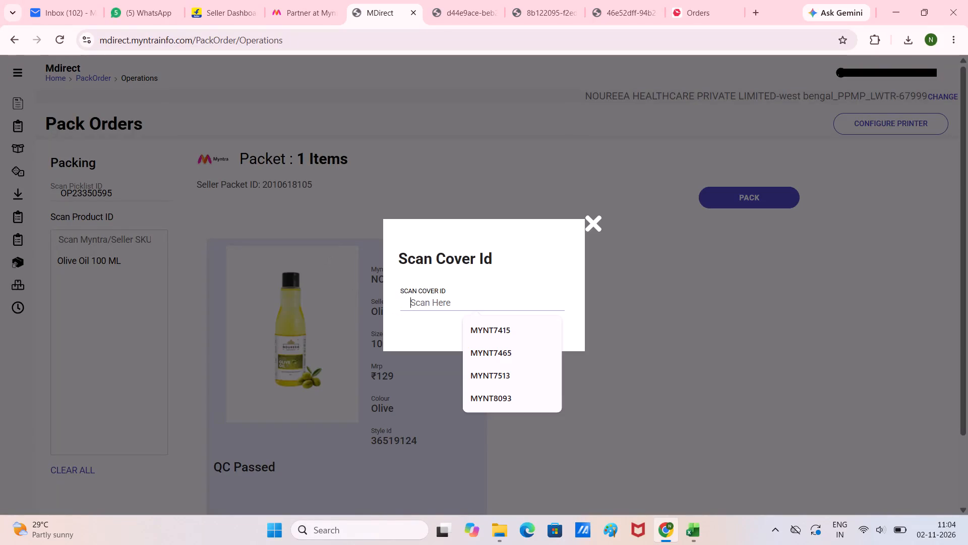
{"action": "key", "text": "ctrl+v"}
{"action": "key", "text": "Return"}
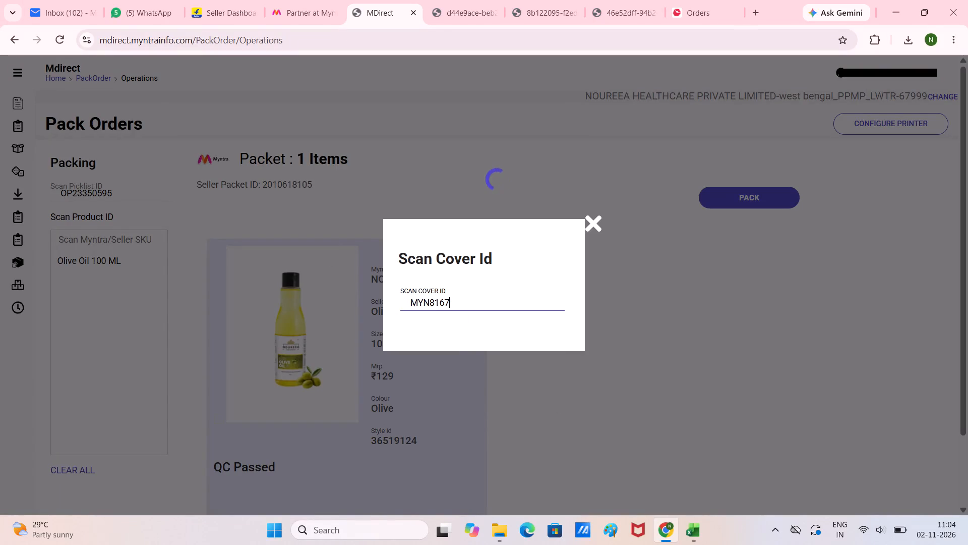
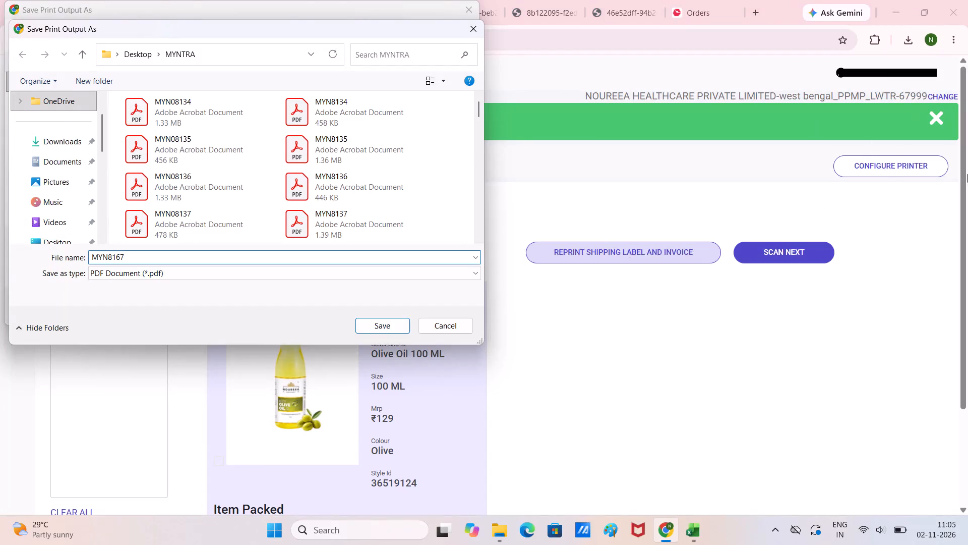
{"action": "left_click_drag", "start_coordinate": [476, 110], "coordinate": [463, 254]}
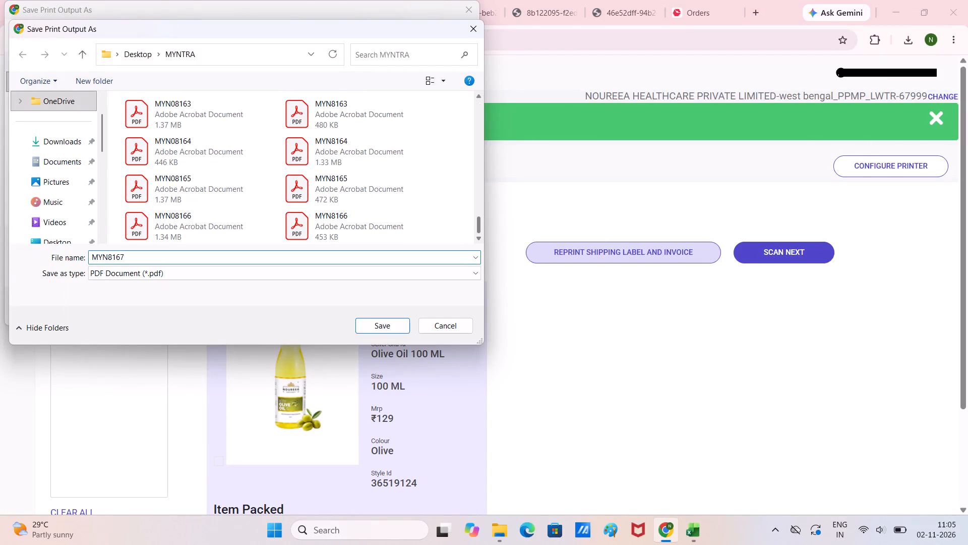
{"action": "left_click", "coordinate": [401, 328]}
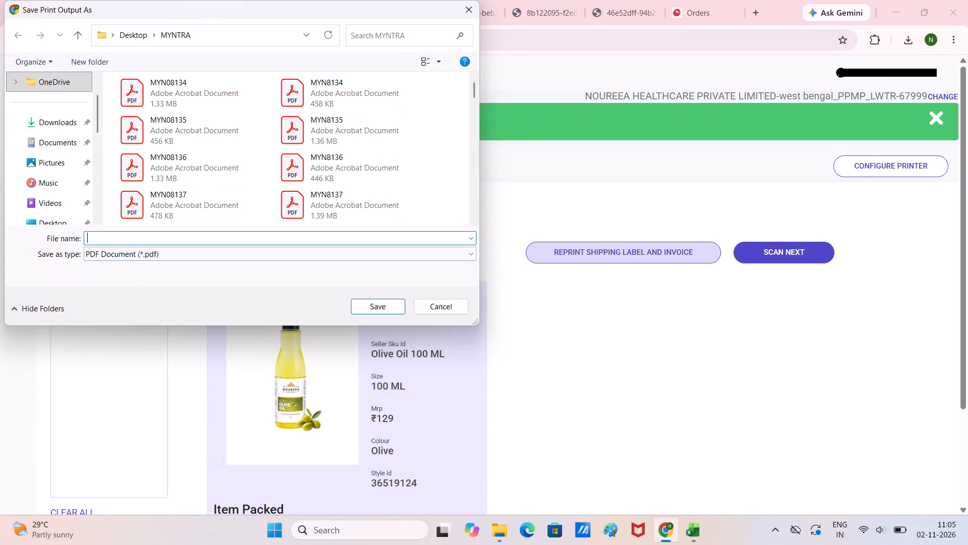
{"action": "key", "text": "ctrl+v"}
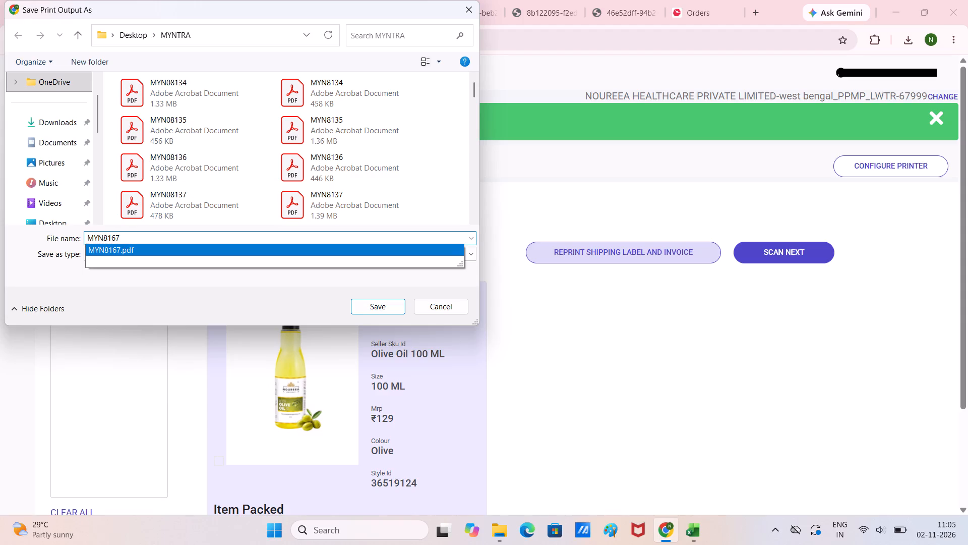
{"action": "left_click", "coordinate": [104, 237]}
{"action": "key", "text": "0"}
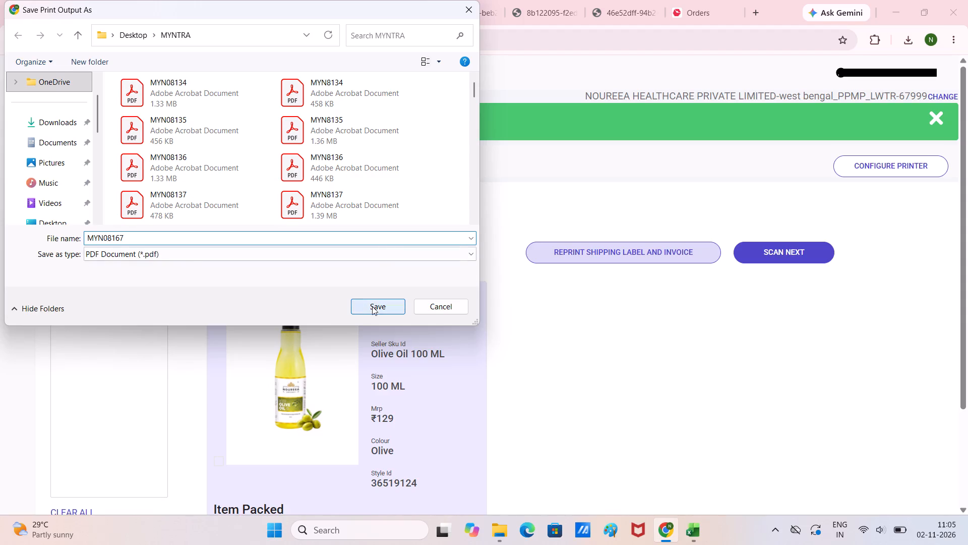
{"action": "left_click", "coordinate": [372, 306]}
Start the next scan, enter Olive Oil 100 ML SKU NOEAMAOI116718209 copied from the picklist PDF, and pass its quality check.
{"action": "left_click", "coordinate": [763, 252]}
{"action": "left_click", "coordinate": [437, 0]}
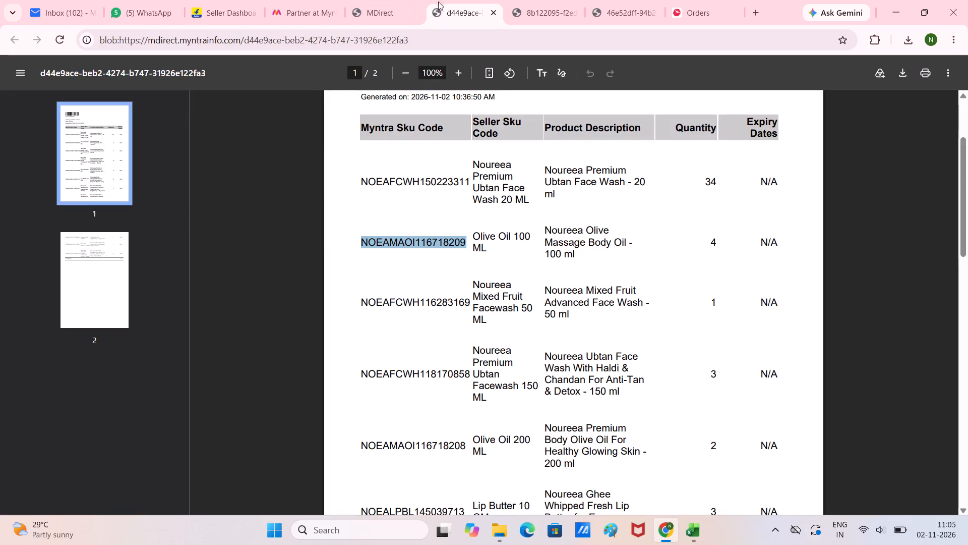
{"action": "key", "text": "ctrl+c"}
{"action": "left_click", "coordinate": [388, 1]}
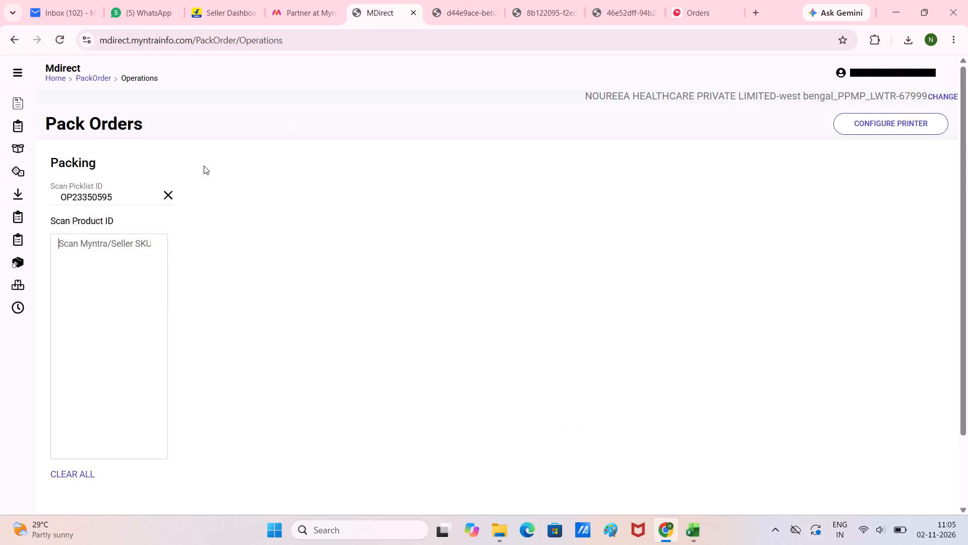
{"action": "key", "text": "ctrl+v"}
{"action": "key", "text": "Return"}
{"action": "left_click", "coordinate": [457, 483]}
Pack the Olive Oil 100 ML packet with cover ID MYN8168 copied from the Excel list.
{"action": "left_click", "coordinate": [735, 208]}
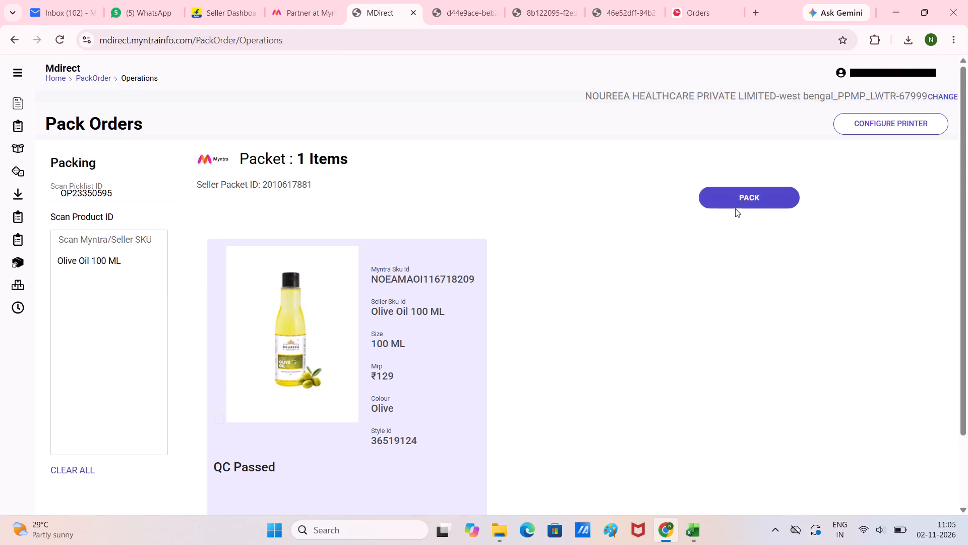
{"action": "left_click_drag", "start_coordinate": [738, 203], "coordinate": [731, 168]}
{"action": "left_click", "coordinate": [720, 193]}
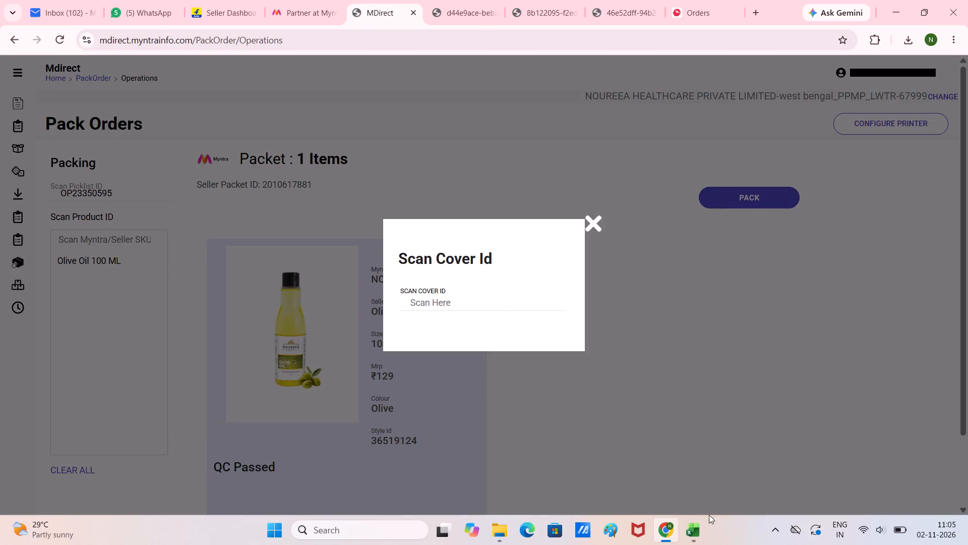
{"action": "left_click", "coordinate": [694, 530]}
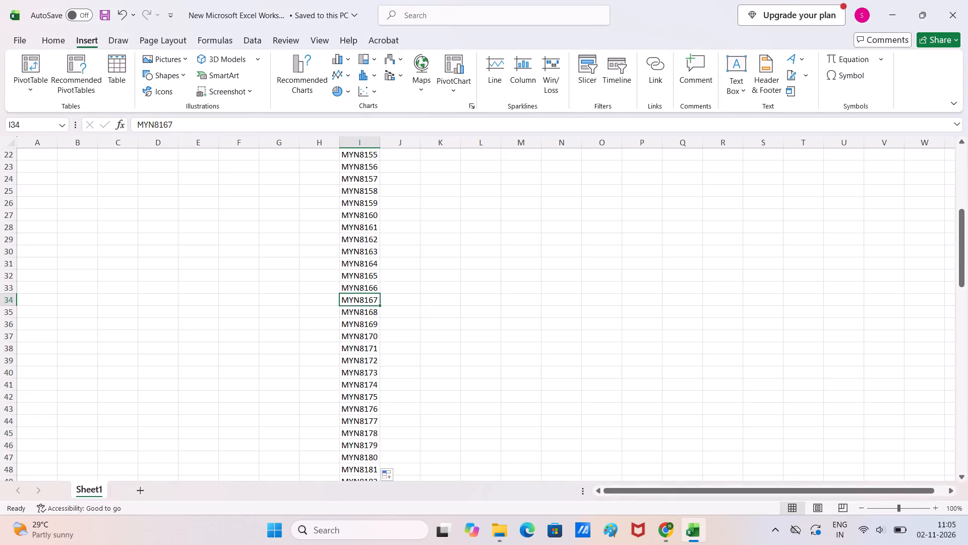
{"action": "left_click", "coordinate": [373, 314]}
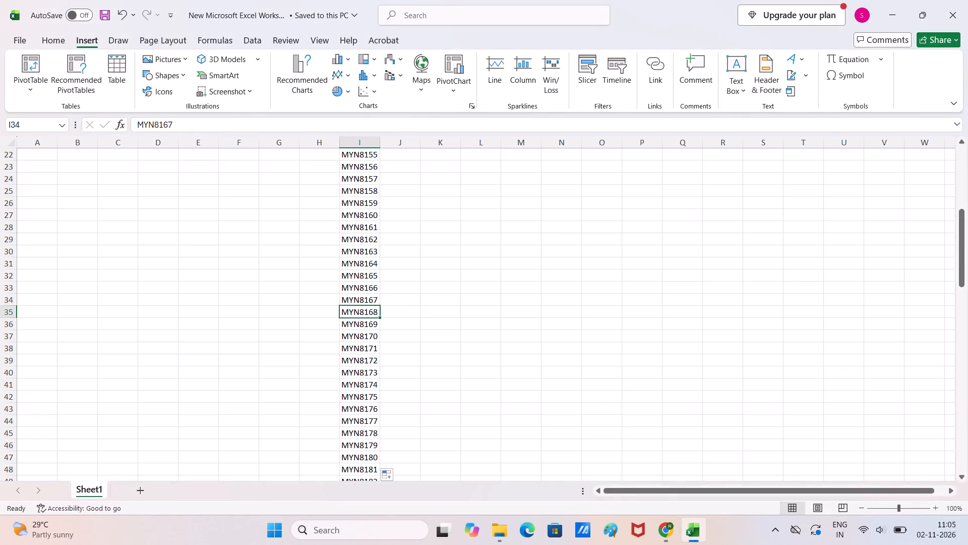
{"action": "key", "text": "ctrl+c"}
{"action": "key", "text": "alt+Tab"}
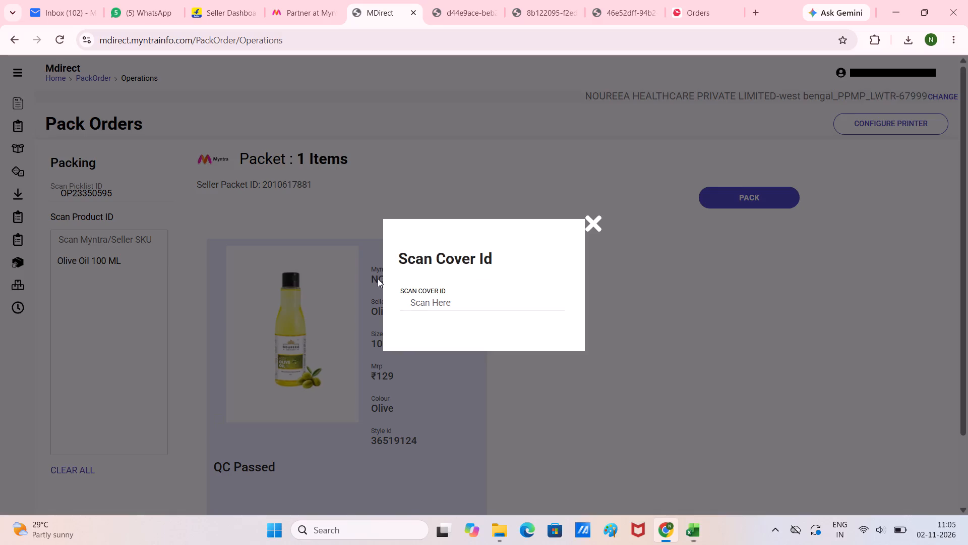
{"action": "left_click", "coordinate": [415, 296]}
{"action": "key", "text": "ctrl+v"}
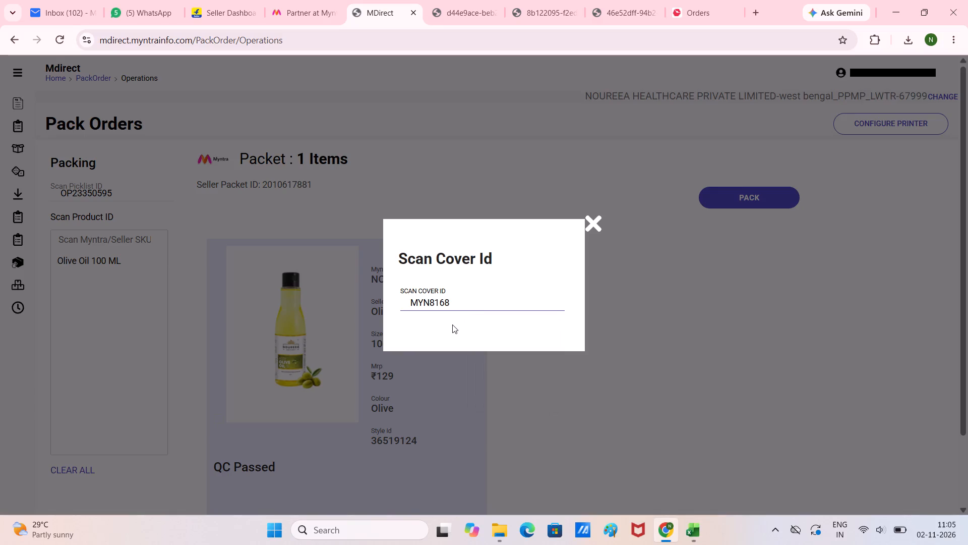
{"action": "key", "text": "Return"}
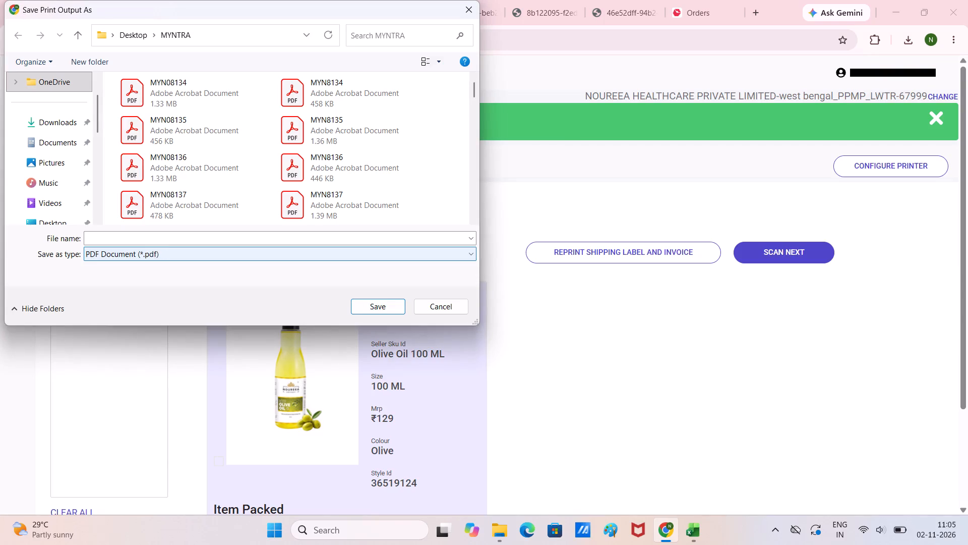
Save the packet's two print outputs as PDFs named MYN8168 and MYN08168 in the MYNTRA folder.
{"action": "left_click", "coordinate": [155, 239]}
{"action": "key", "text": "ctrl+v"}
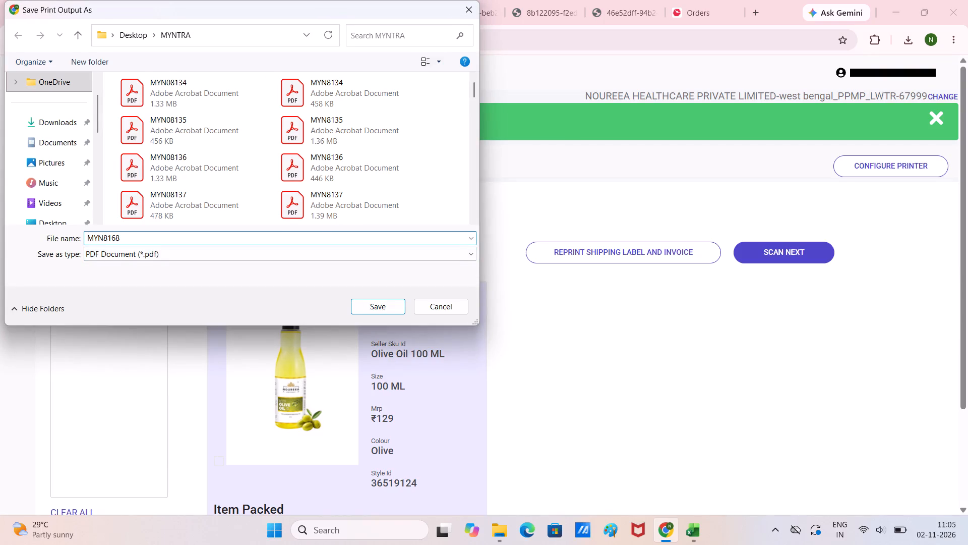
{"action": "key", "text": "Return"}
{"action": "left_click", "coordinate": [155, 239]}
{"action": "key", "text": "ctrl+v"}
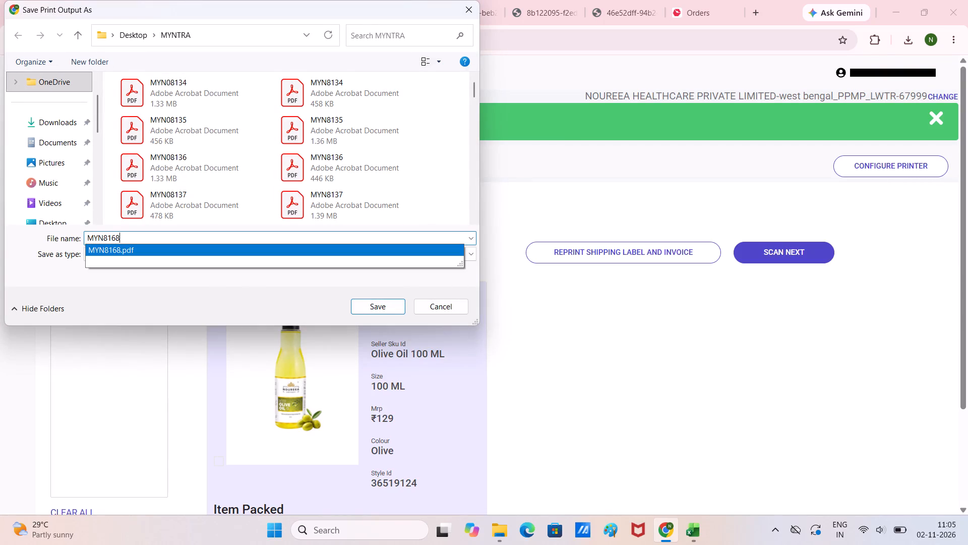
{"action": "left_click", "coordinate": [104, 235]}
{"action": "key", "text": "0"}
{"action": "left_click", "coordinate": [365, 305]}
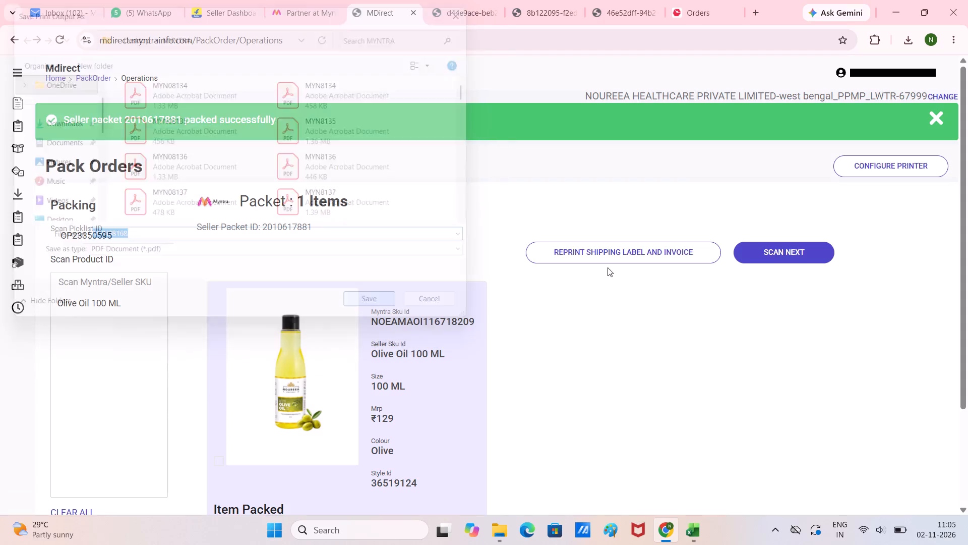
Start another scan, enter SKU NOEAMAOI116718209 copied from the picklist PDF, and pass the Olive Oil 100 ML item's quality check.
{"action": "left_click", "coordinate": [763, 258]}
{"action": "left_click", "coordinate": [469, 9]}
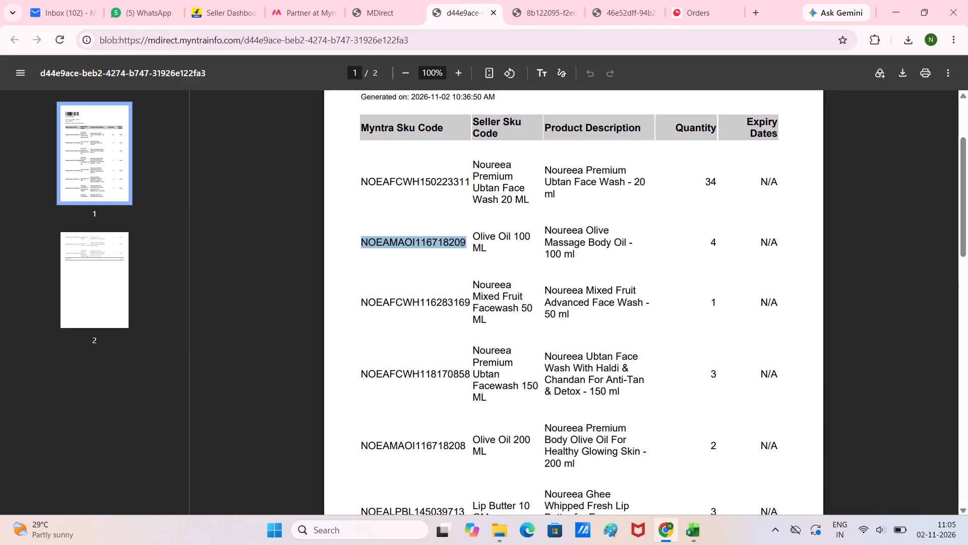
{"action": "key", "text": "ctrl+c"}
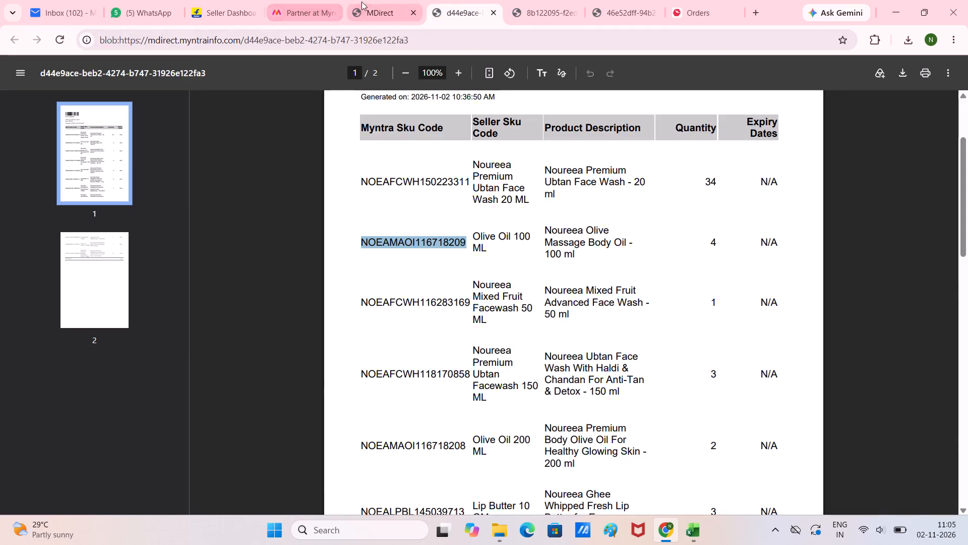
{"action": "left_click", "coordinate": [361, 2]}
{"action": "key", "text": "ctrl+v"}
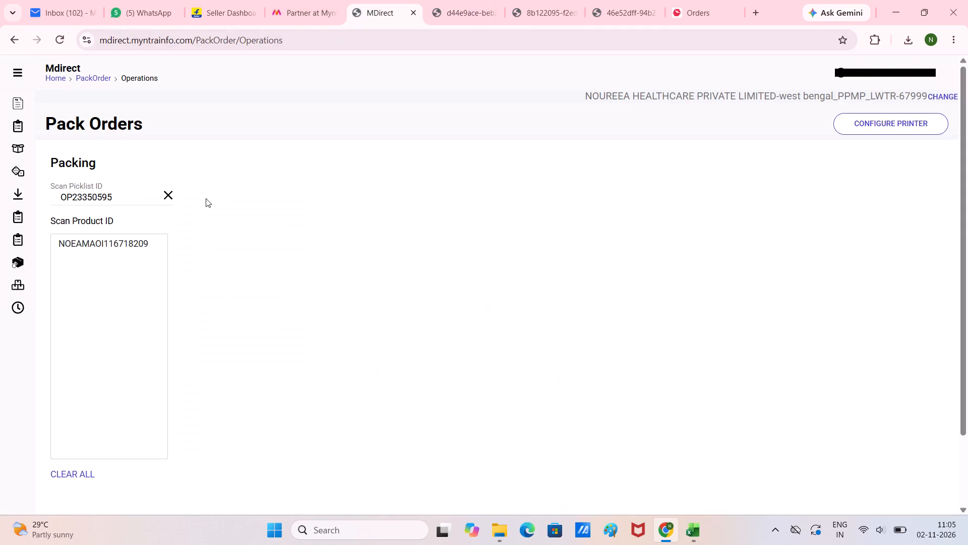
{"action": "key", "text": "Return"}
{"action": "scroll", "coordinate": [457, 437], "scroll_direction": "down", "scroll_amount": 2}
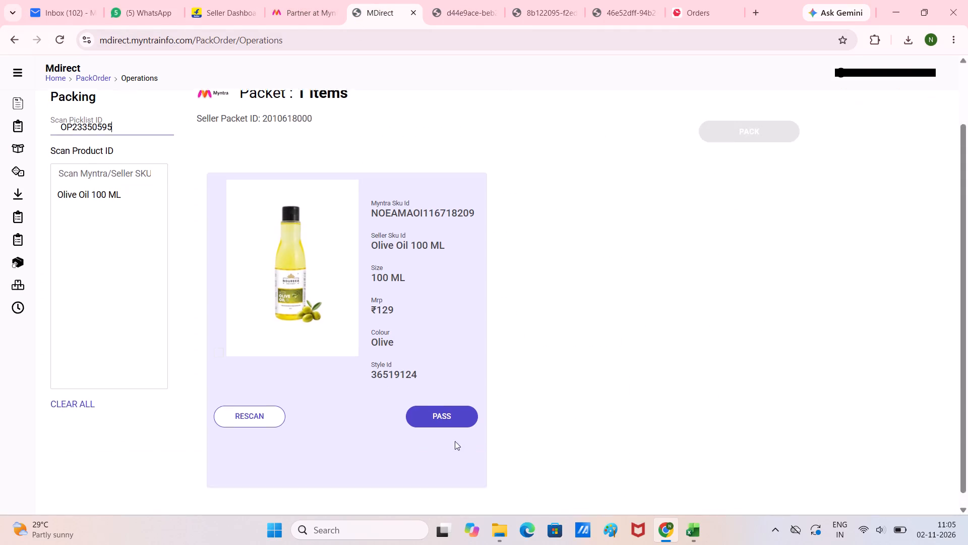
{"action": "left_click", "coordinate": [442, 402]}
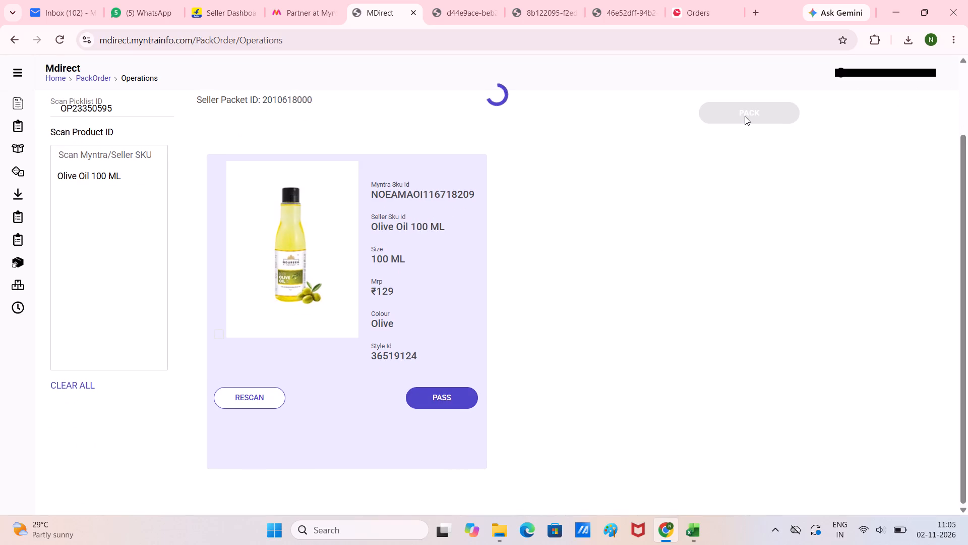
Pack this Olive Oil 100 ML packet with cover ID MYN8169 copied from the Excel list.
{"action": "left_click", "coordinate": [745, 116]}
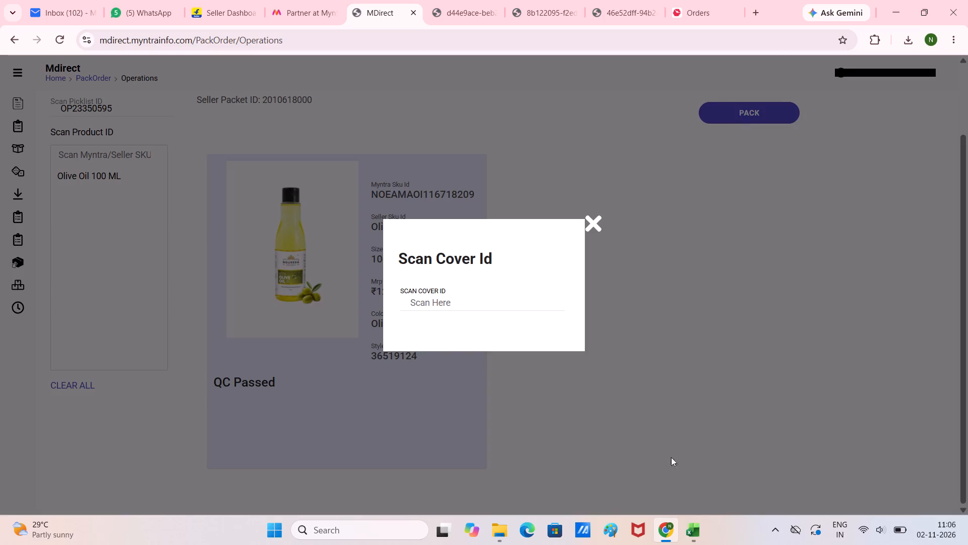
{"action": "left_click", "coordinate": [691, 528]}
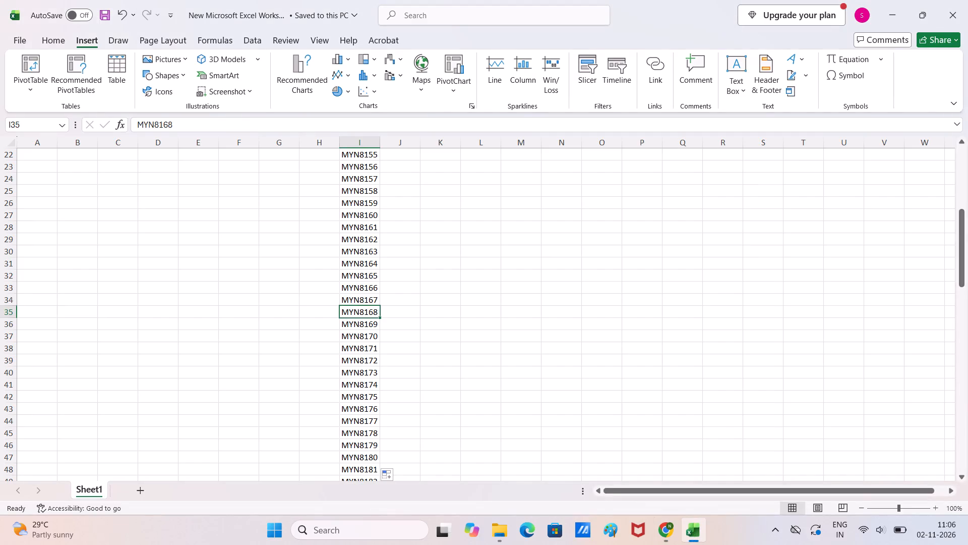
{"action": "left_click", "coordinate": [366, 323]}
{"action": "key", "text": "ctrl+c"}
{"action": "key", "text": "alt+Tab"}
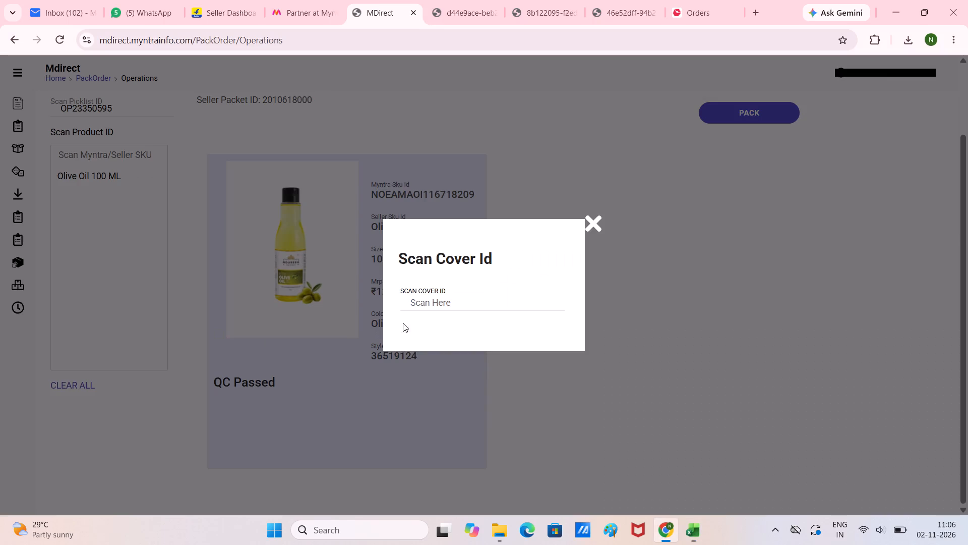
{"action": "left_click", "coordinate": [444, 306]}
{"action": "key", "text": "ctrl+v"}
{"action": "key", "text": "Return"}
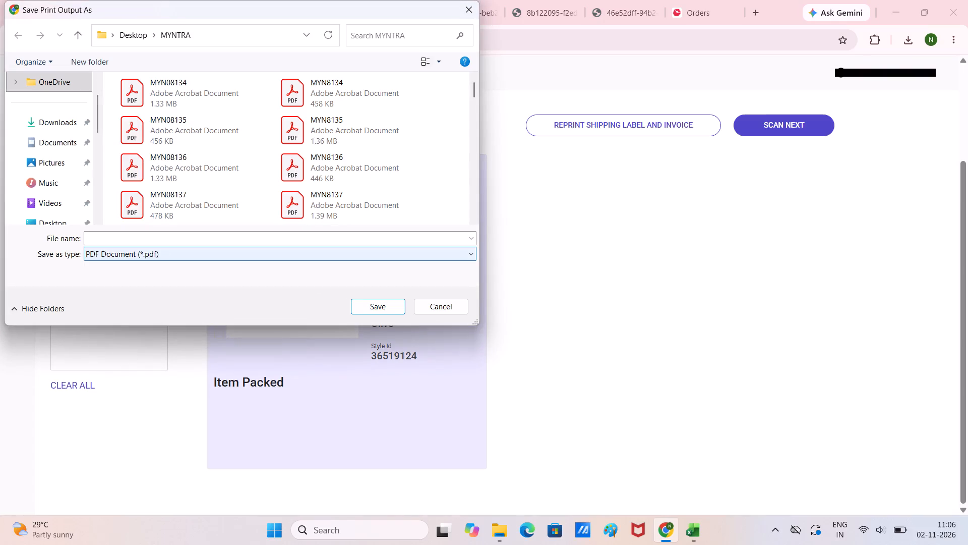
Save the packet's two print outputs as PDFs named MYN8169 and MYN08169 in the MYNTRA folder.
{"action": "left_click", "coordinate": [162, 238]}
{"action": "key", "text": "ctrl+v"}
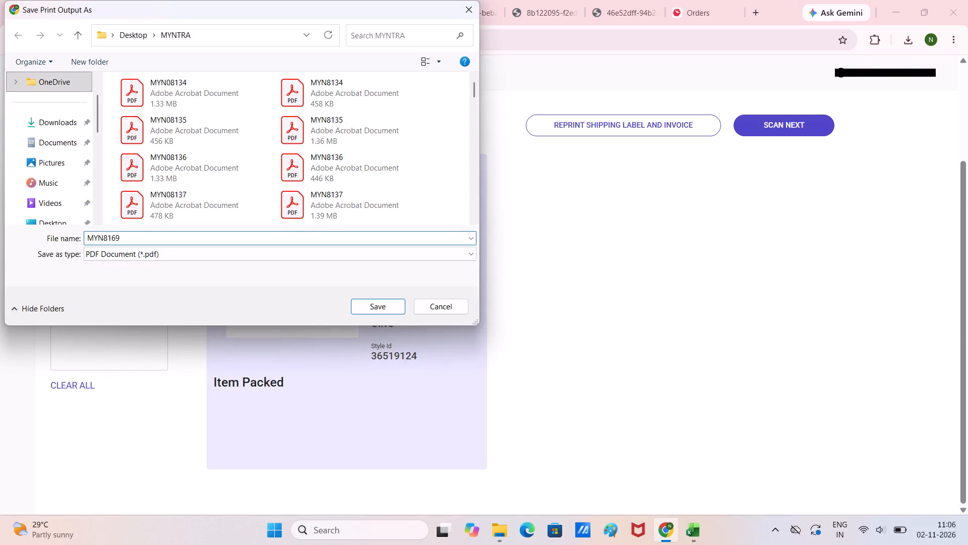
{"action": "scroll", "coordinate": [185, 191], "scroll_direction": "down", "scroll_amount": 15}
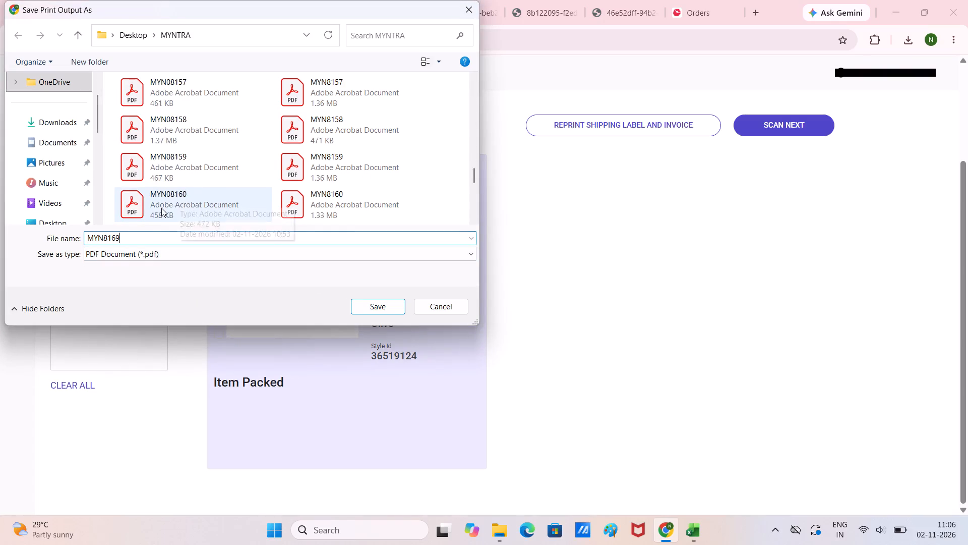
{"action": "scroll", "coordinate": [161, 208], "scroll_direction": "down", "scroll_amount": 11}
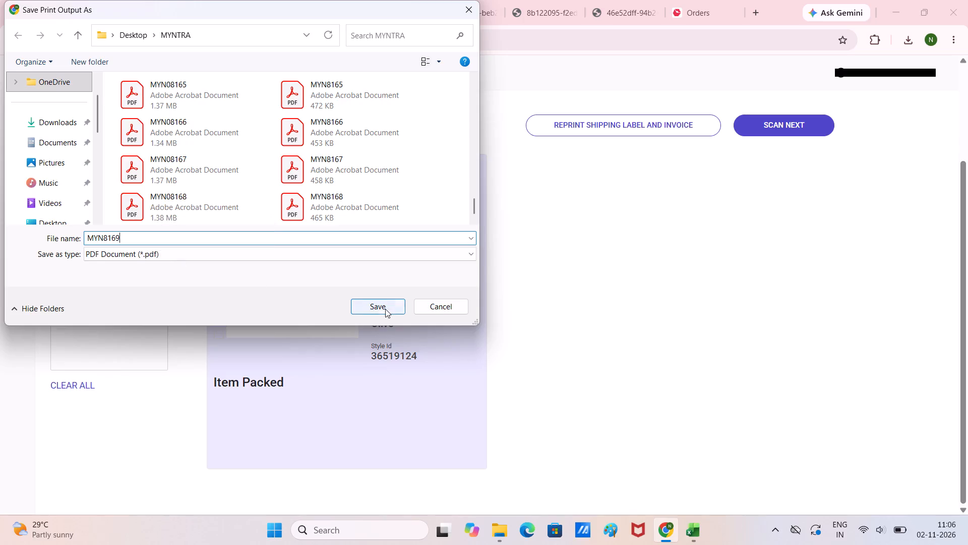
{"action": "left_click", "coordinate": [385, 309]}
{"action": "left_click", "coordinate": [196, 240]}
{"action": "key", "text": "ctrl+v"}
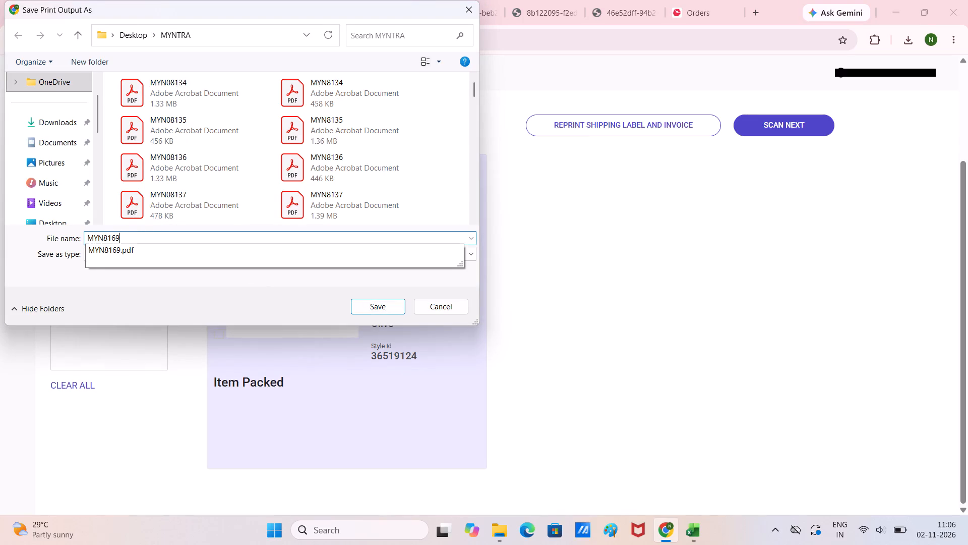
{"action": "left_click", "coordinate": [105, 236]}
{"action": "key", "text": "Left"}
{"action": "key", "text": "0"}
{"action": "left_click", "coordinate": [398, 305]}
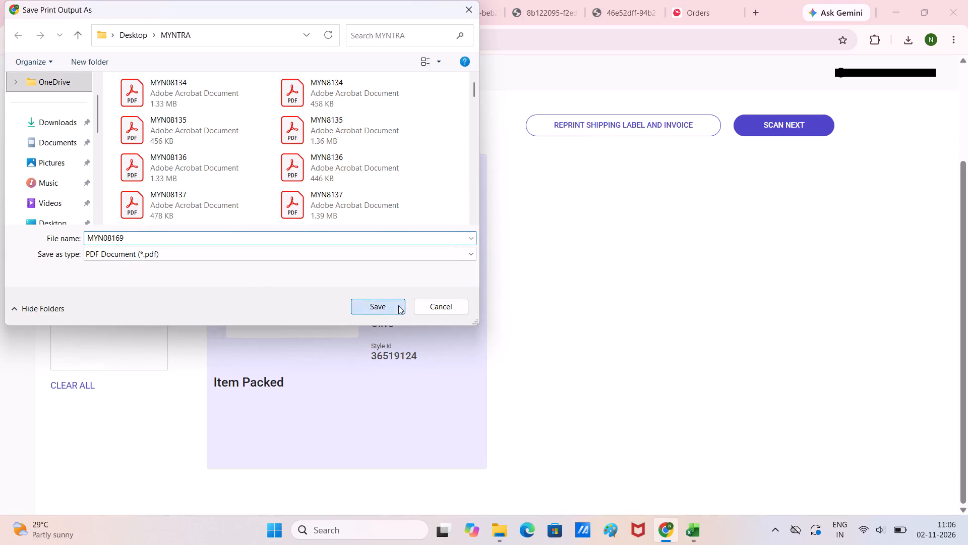
Start another scan and try entering SKU NOEAMAOI116718209, copied from the picklist PDF, for one more Olive Oil 100 ML packet.
{"action": "left_click", "coordinate": [777, 130]}
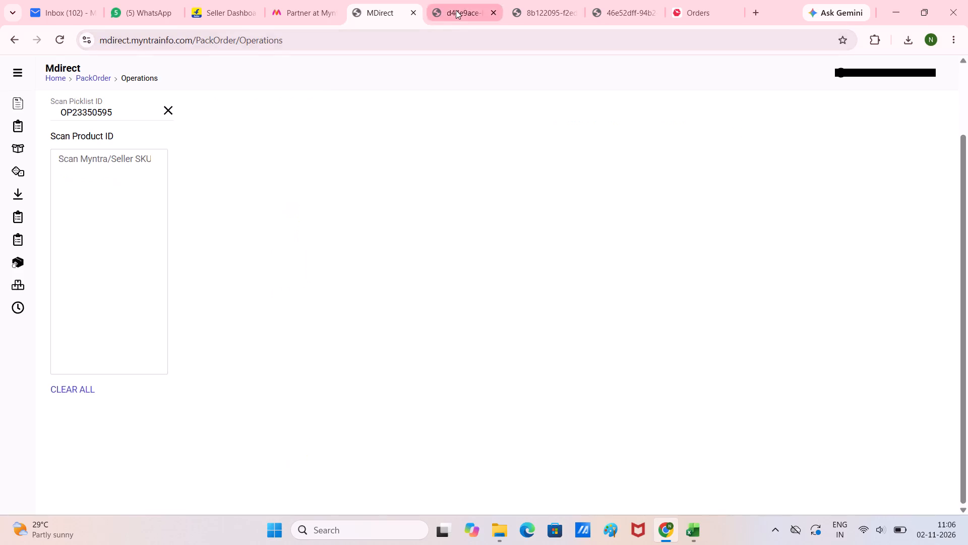
{"action": "left_click", "coordinate": [456, 10]}
{"action": "key", "text": "ctrl+c"}
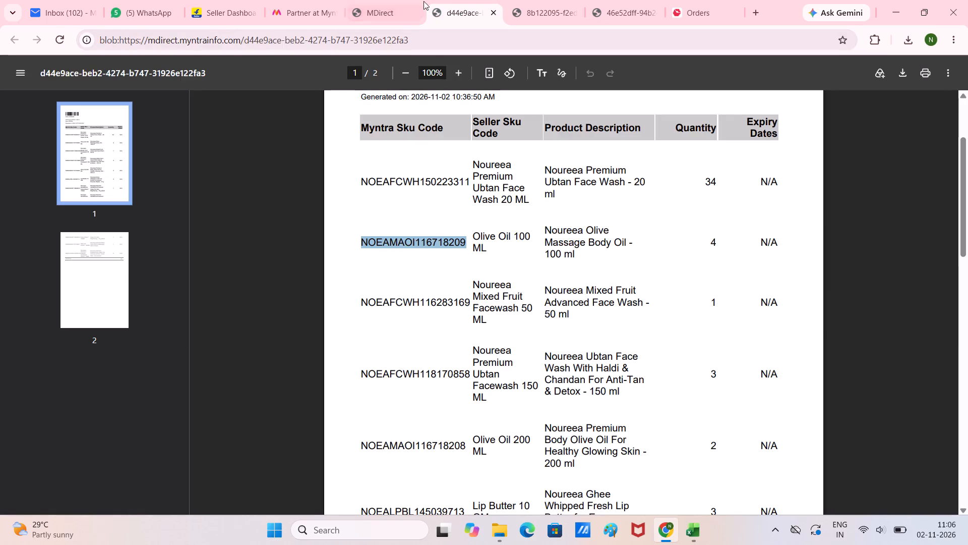
{"action": "left_click", "coordinate": [387, 4]}
{"action": "key", "text": "ctrl+v"}
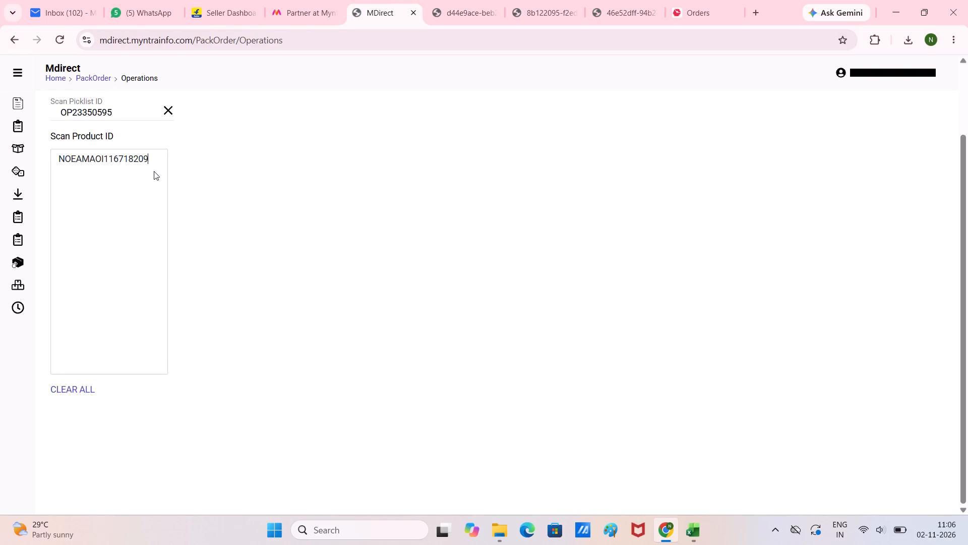
{"action": "key", "text": "Return"}
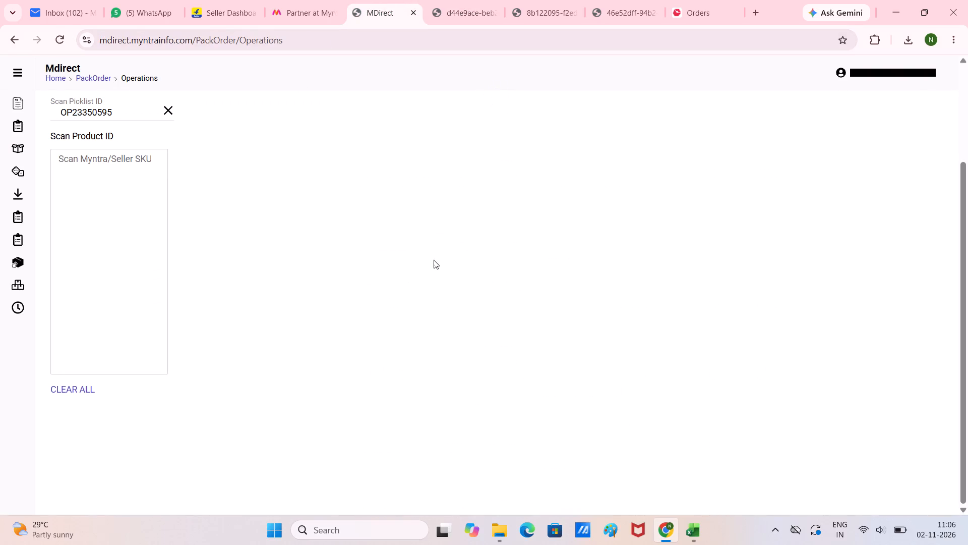
{"action": "scroll", "coordinate": [418, 247], "scroll_direction": "up", "scroll_amount": 3}
{"action": "left_click", "coordinate": [629, 121]}
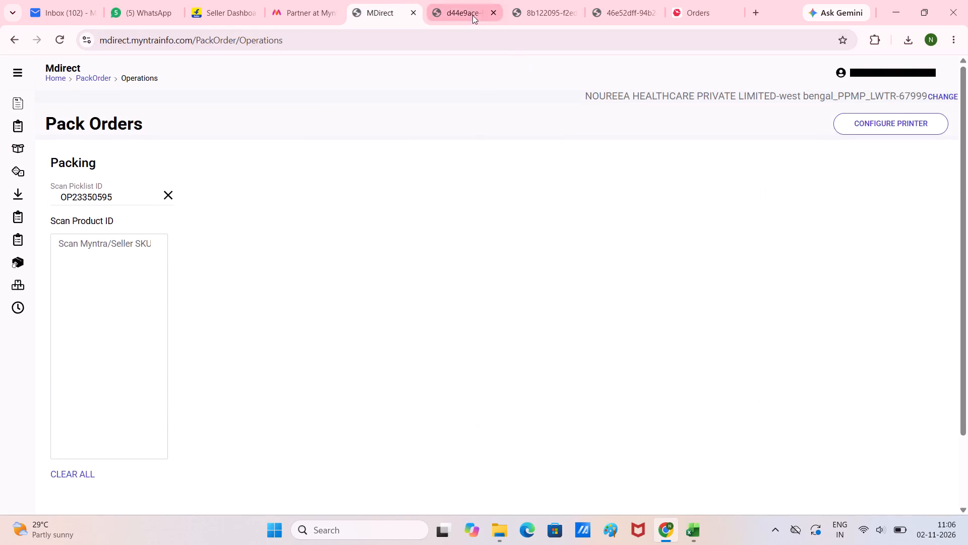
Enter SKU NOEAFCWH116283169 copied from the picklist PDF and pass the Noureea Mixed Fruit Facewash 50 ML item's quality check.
{"action": "left_click", "coordinate": [472, 15]}
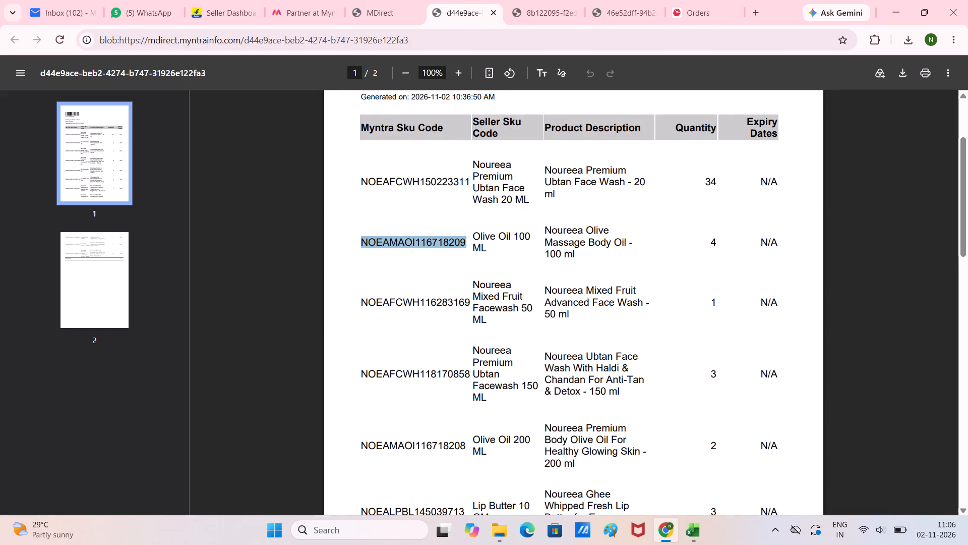
{"action": "double_click", "coordinate": [440, 300]}
{"action": "key", "text": "ctrl+c"}
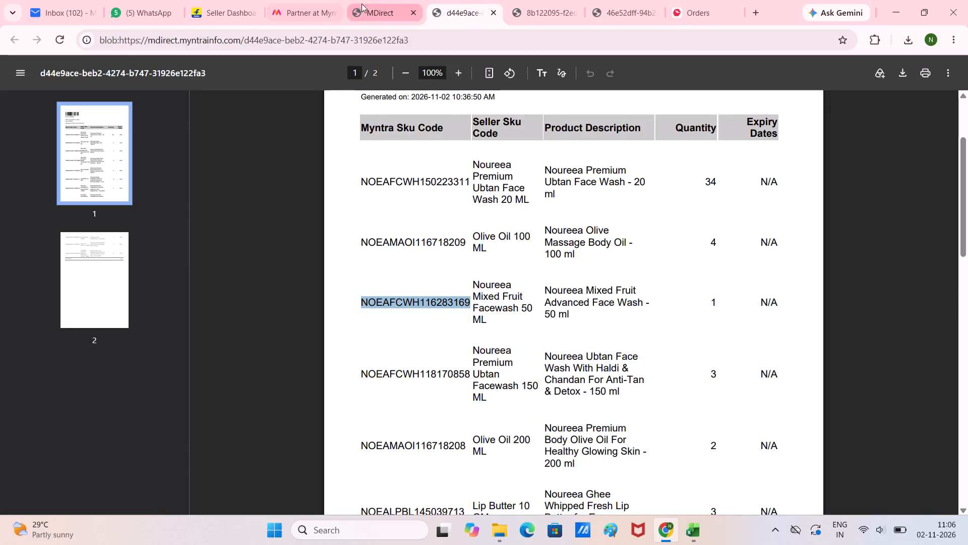
{"action": "left_click", "coordinate": [375, 2]}
{"action": "left_click", "coordinate": [98, 244]}
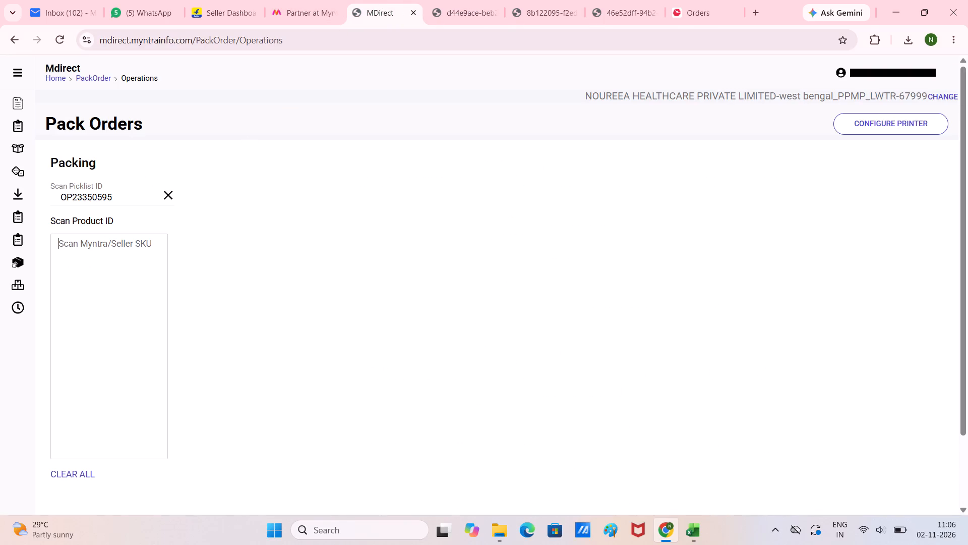
{"action": "key", "text": "ctrl+v"}
{"action": "key", "text": "Return"}
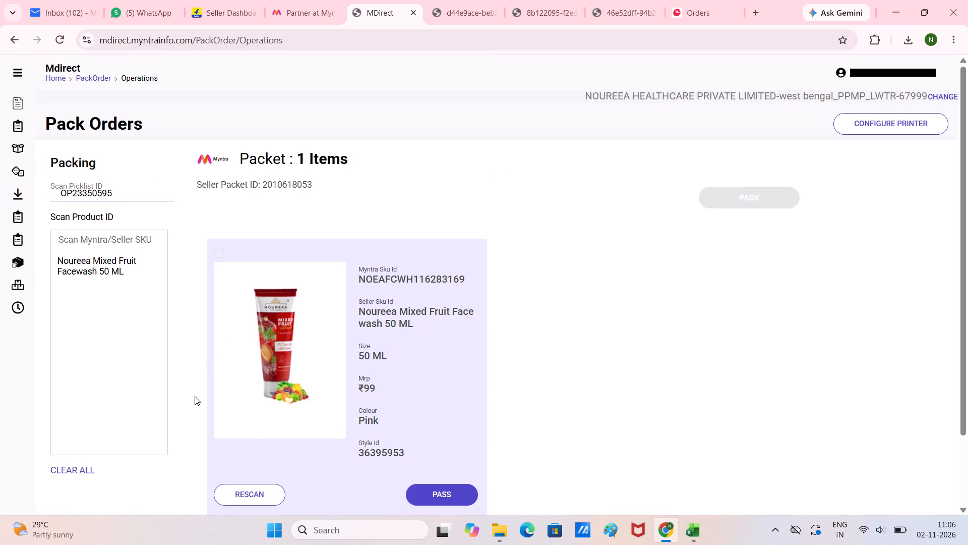
{"action": "left_click", "coordinate": [436, 489]}
Pack the Mixed Fruit Facewash 50 ML packet with cover ID MYN8170 copied from the Excel list.
{"action": "left_click", "coordinate": [776, 192]}
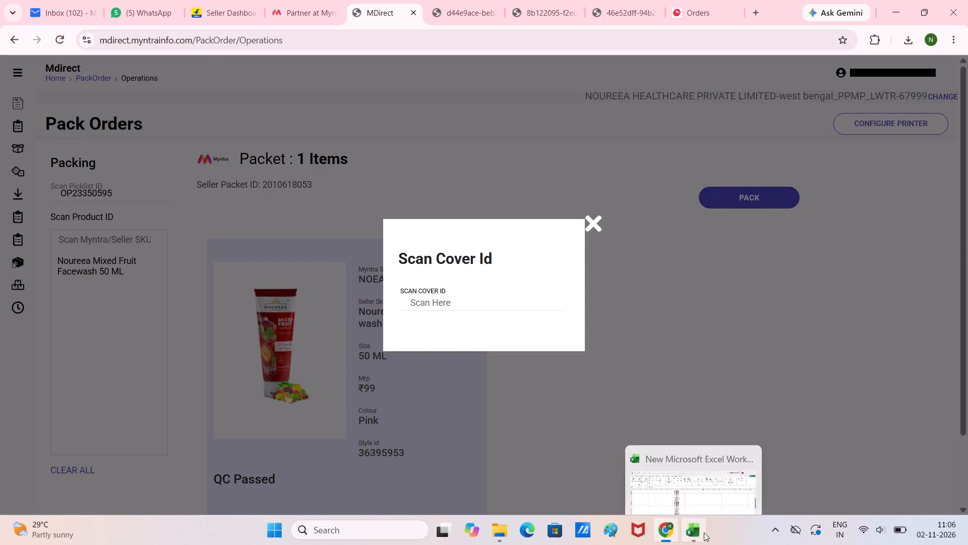
{"action": "left_click", "coordinate": [703, 531]}
{"action": "left_click", "coordinate": [374, 338]}
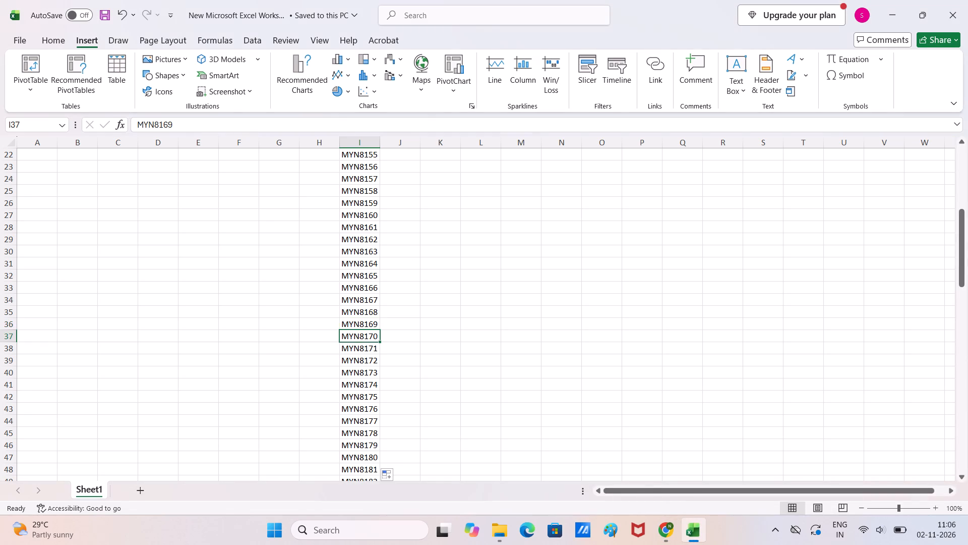
{"action": "key", "text": "ctrl+c"}
{"action": "key", "text": "alt+Tab"}
{"action": "double_click", "coordinate": [433, 301]}
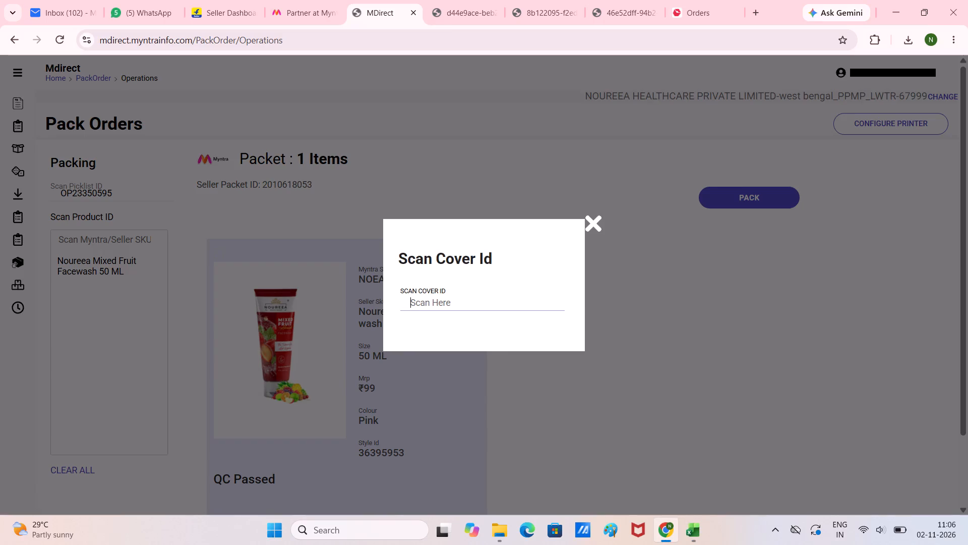
{"action": "key", "text": "ctrl+v"}
{"action": "key", "text": "Return"}
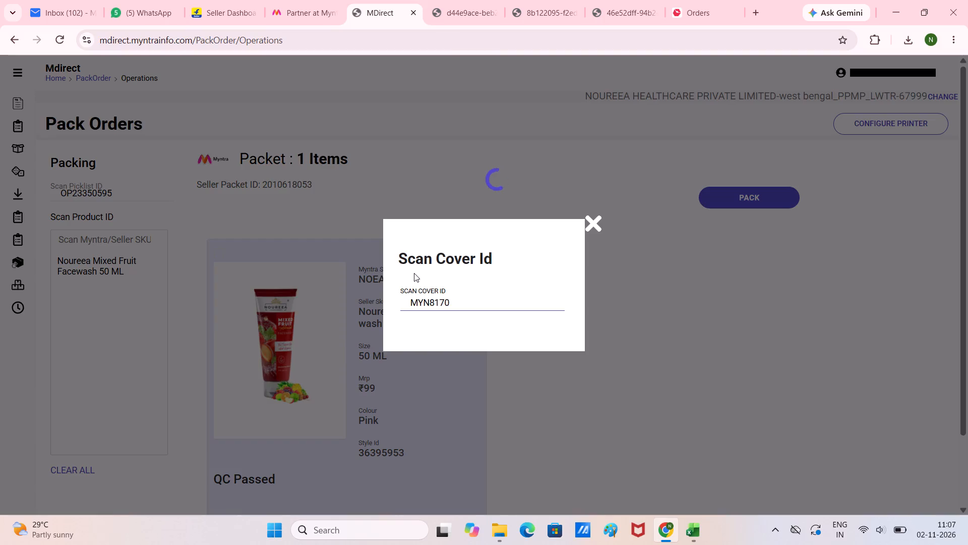
Save the packet's two print outputs as PDFs named MYN8170 and MYN08170 in the MYNTRA folder.
{"action": "left_click", "coordinate": [167, 235]}
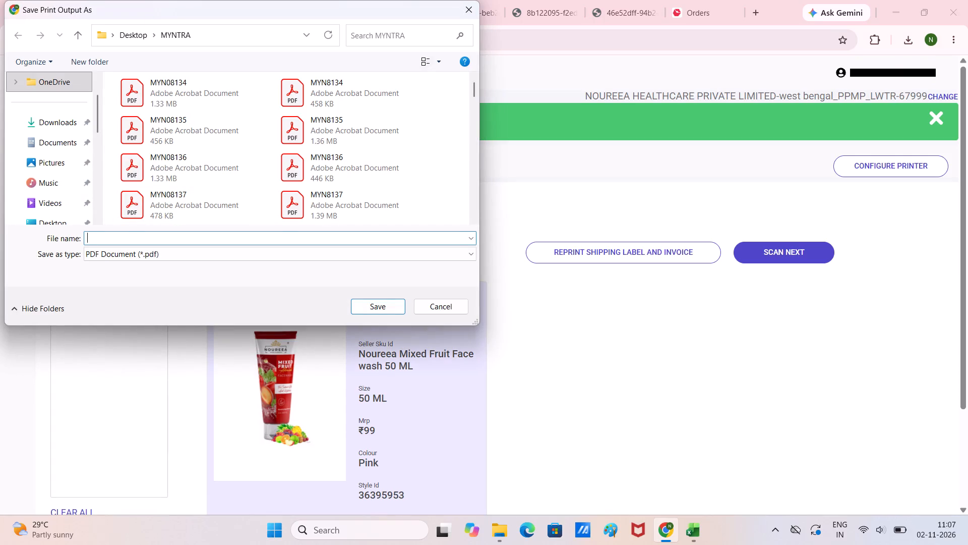
{"action": "left_click", "coordinate": [167, 235], "text": "ctrl"}
{"action": "key", "text": "ctrl+v"}
{"action": "left_click", "coordinate": [166, 237]}
{"action": "key", "text": "ctrl+v"}
{"action": "key", "text": "Return"}
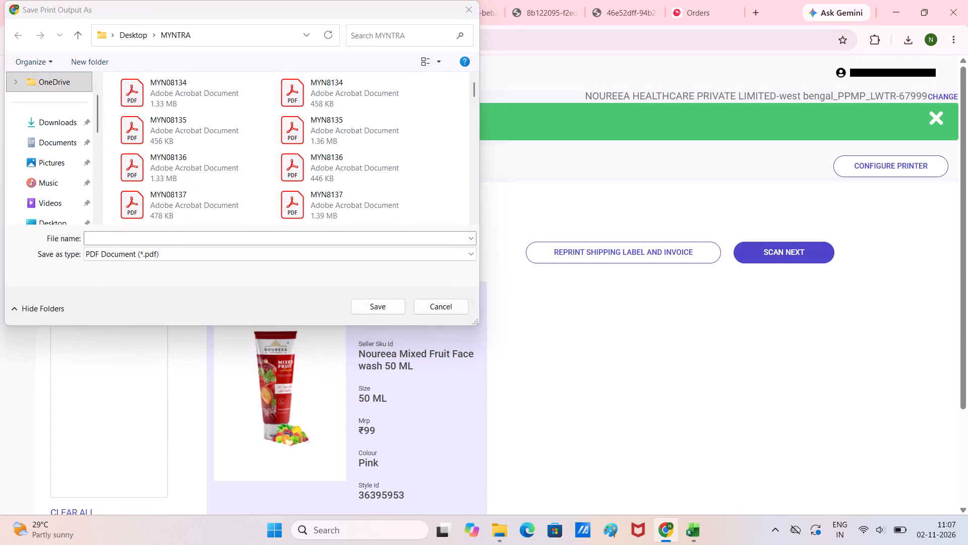
{"action": "left_click", "coordinate": [165, 237]}
{"action": "key", "text": "ctrl+v"}
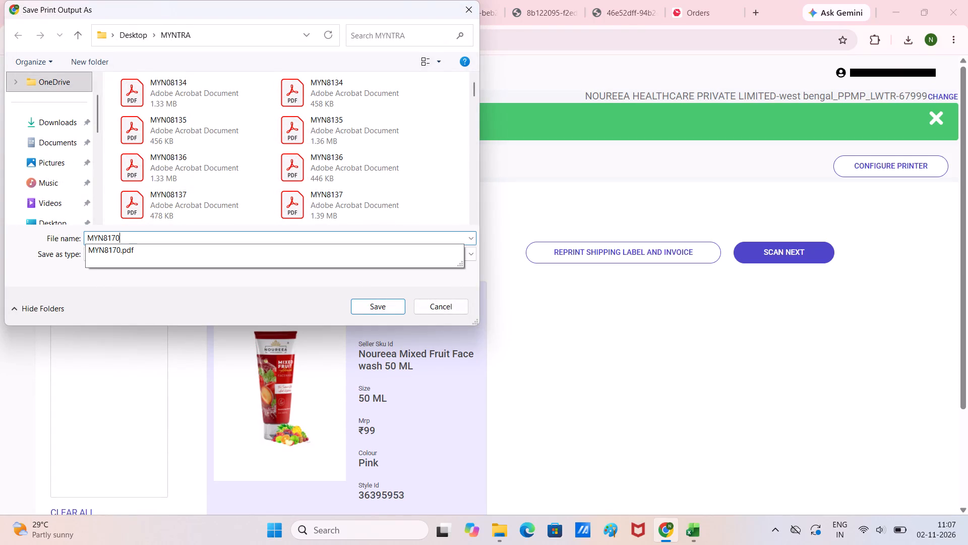
{"action": "left_click", "coordinate": [106, 235]}
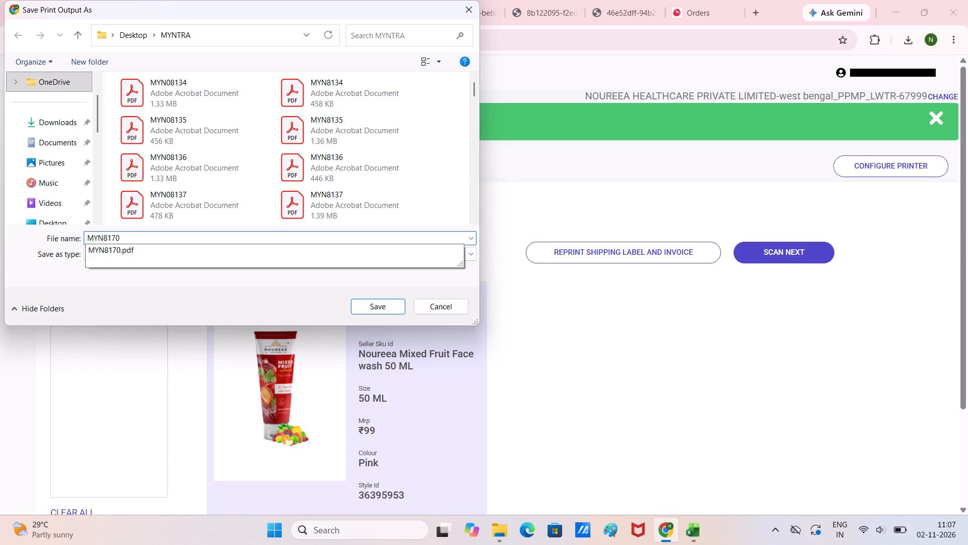
{"action": "left_click", "coordinate": [101, 238]}
{"action": "key", "text": "0"}
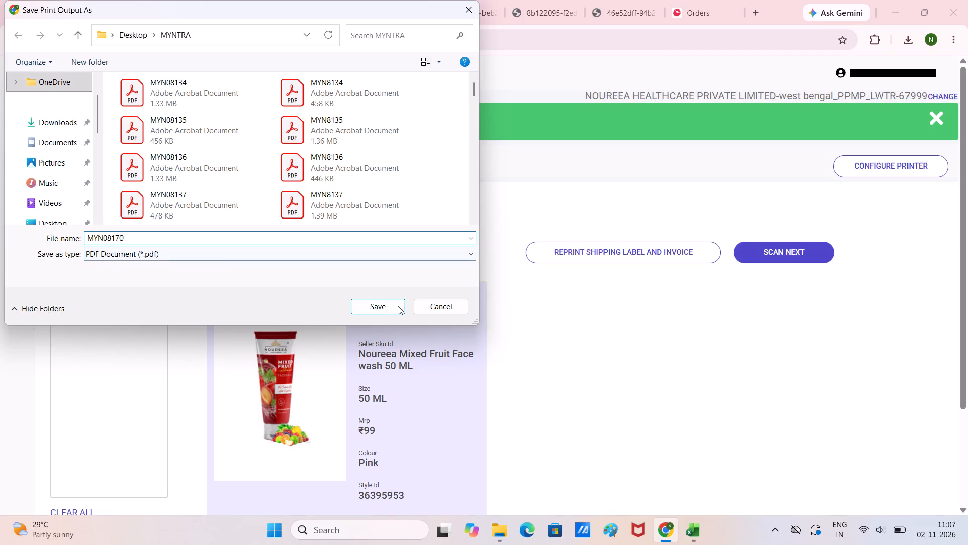
{"action": "left_click", "coordinate": [353, 301]}
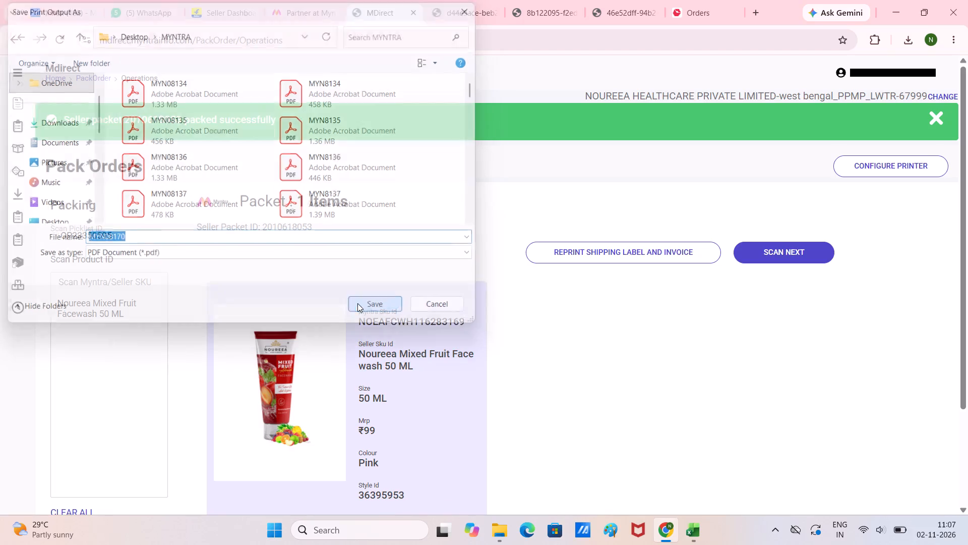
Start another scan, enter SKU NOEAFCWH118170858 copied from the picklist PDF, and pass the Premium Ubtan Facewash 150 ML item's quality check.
{"action": "left_click", "coordinate": [768, 252]}
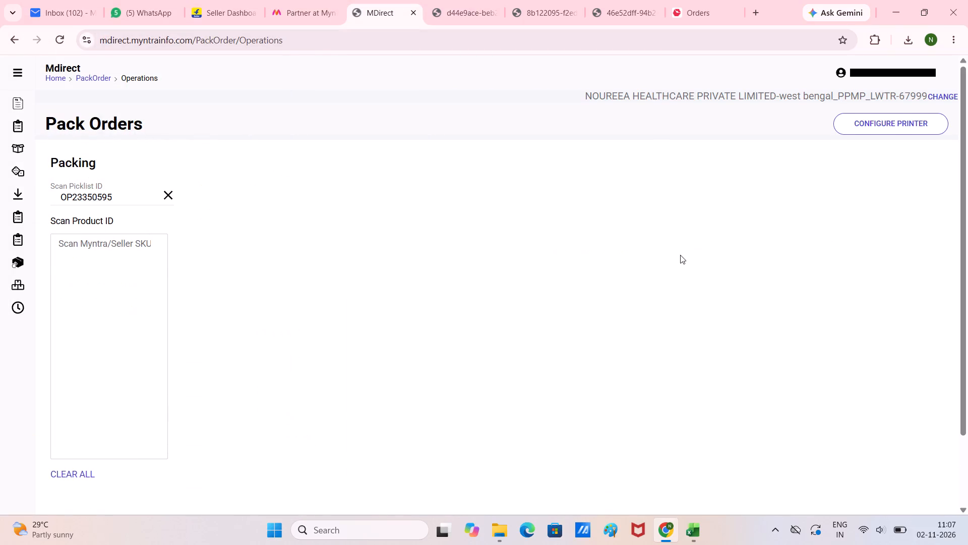
{"action": "left_click", "coordinate": [463, 9]}
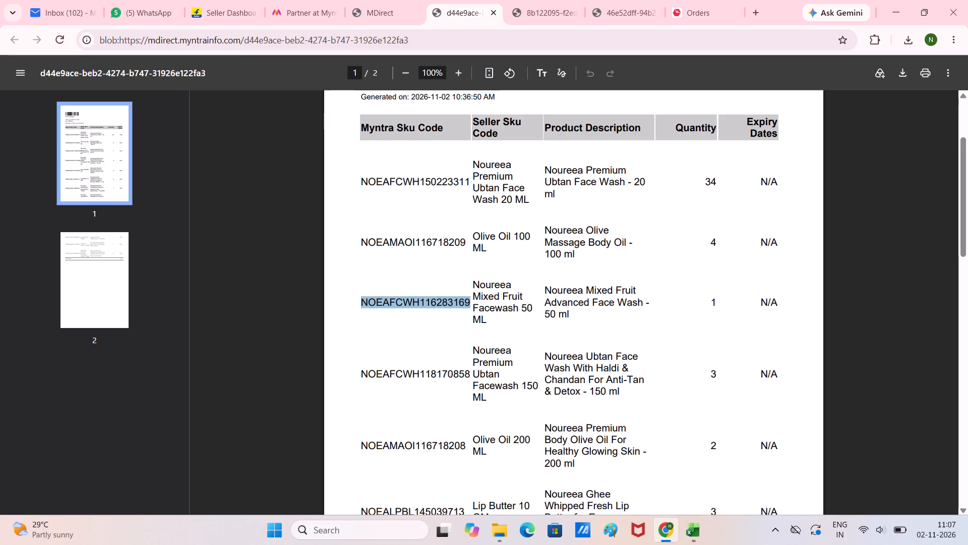
{"action": "scroll", "coordinate": [419, 327], "scroll_direction": "down", "scroll_amount": 1}
{"action": "double_click", "coordinate": [417, 311]}
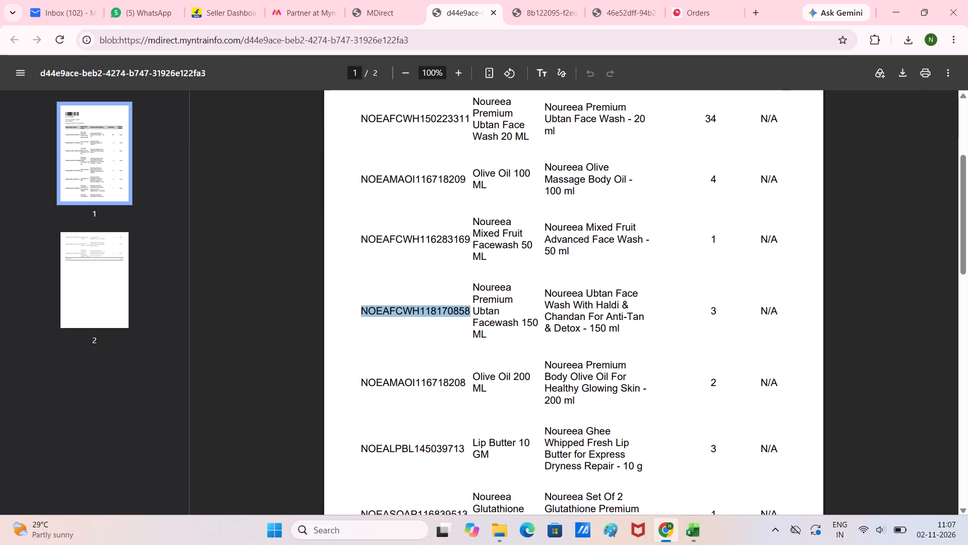
{"action": "key", "text": "ctrl+c"}
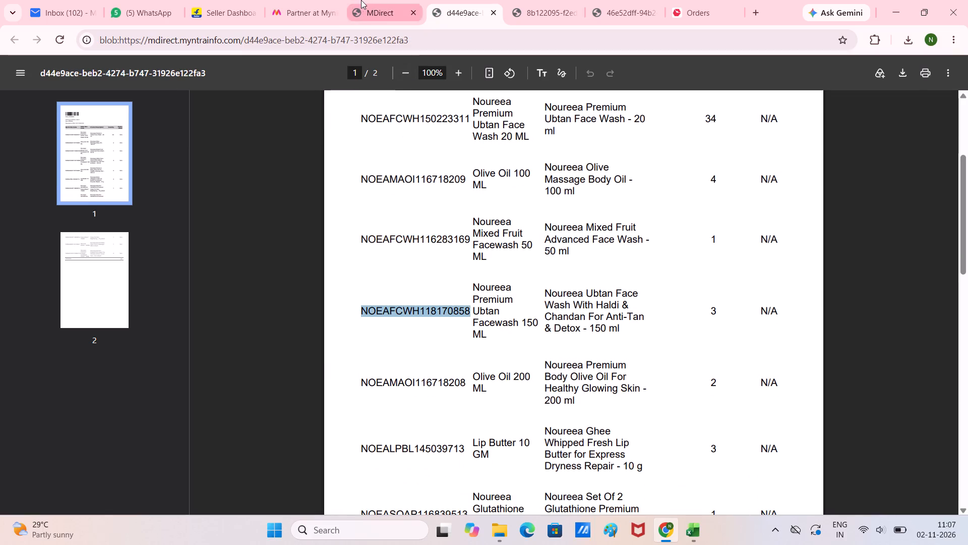
{"action": "left_click", "coordinate": [361, 0]}
{"action": "key", "text": "ctrl+v"}
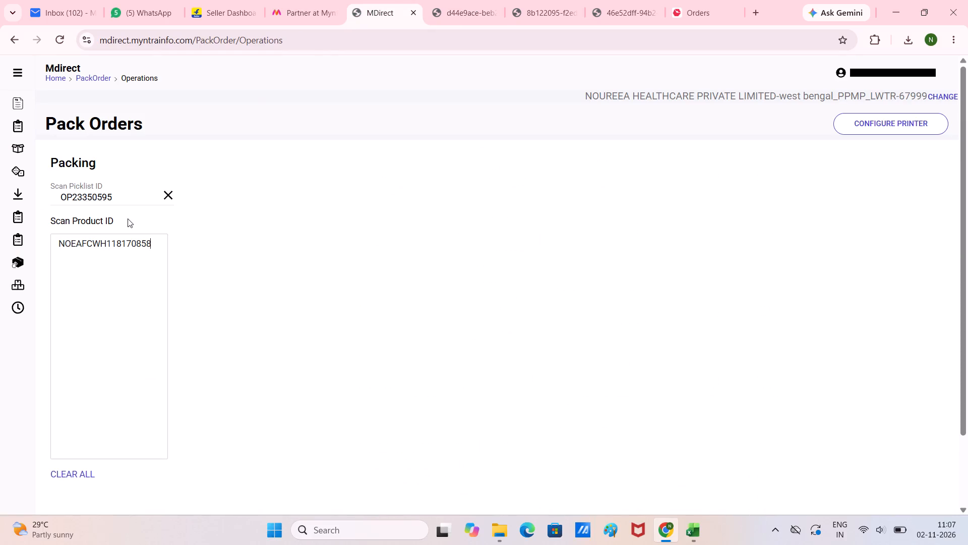
{"action": "key", "text": "Return"}
{"action": "left_click", "coordinate": [454, 493]}
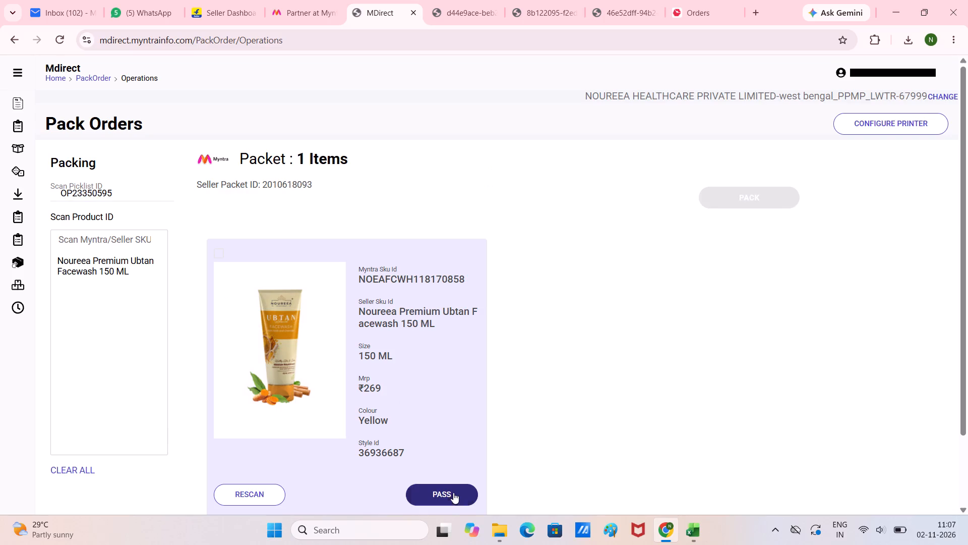
Pack the Premium Ubtan Facewash 150 ML packet with cover ID MYN8171 copied from the Excel list.
{"action": "left_click", "coordinate": [748, 190]}
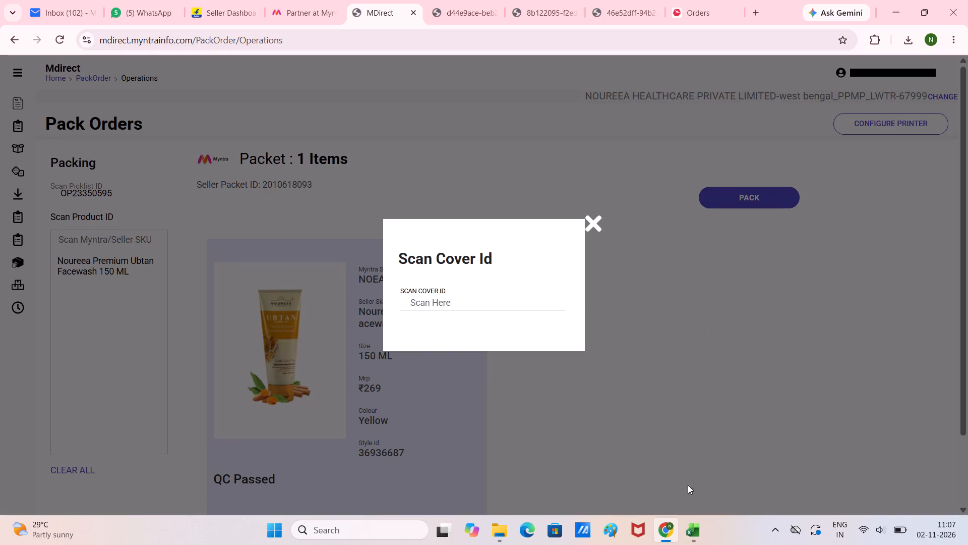
{"action": "left_click", "coordinate": [687, 534]}
{"action": "left_click", "coordinate": [367, 347]}
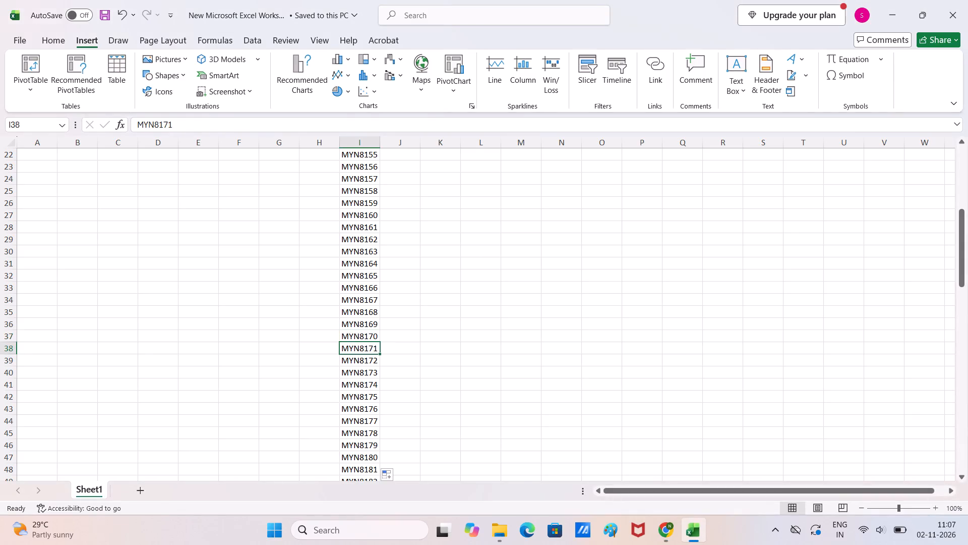
{"action": "key", "text": "ctrl+c"}
{"action": "key", "text": "alt+Tab"}
{"action": "left_click", "coordinate": [505, 300]}
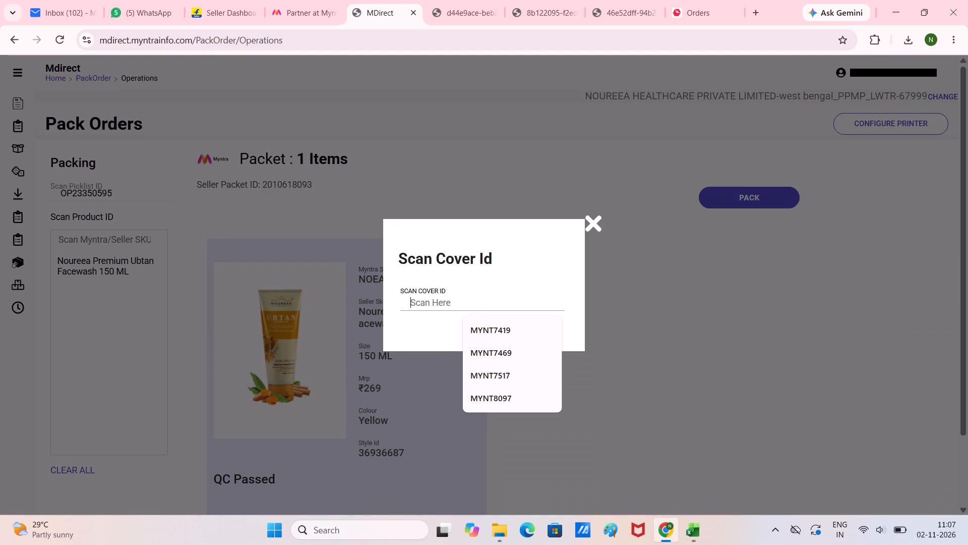
{"action": "key", "text": "ctrl+v"}
{"action": "key", "text": "Return"}
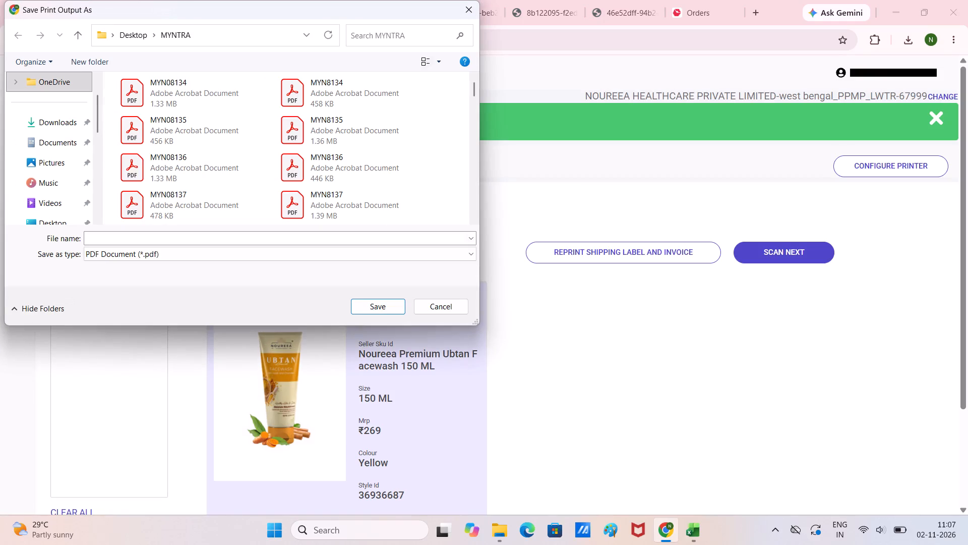
Save the packet's two print outputs as PDFs named MYN8171 and MYN08171 in the MYNTRA folder.
{"action": "left_click", "coordinate": [132, 239]}
{"action": "key", "text": "ctrl+v"}
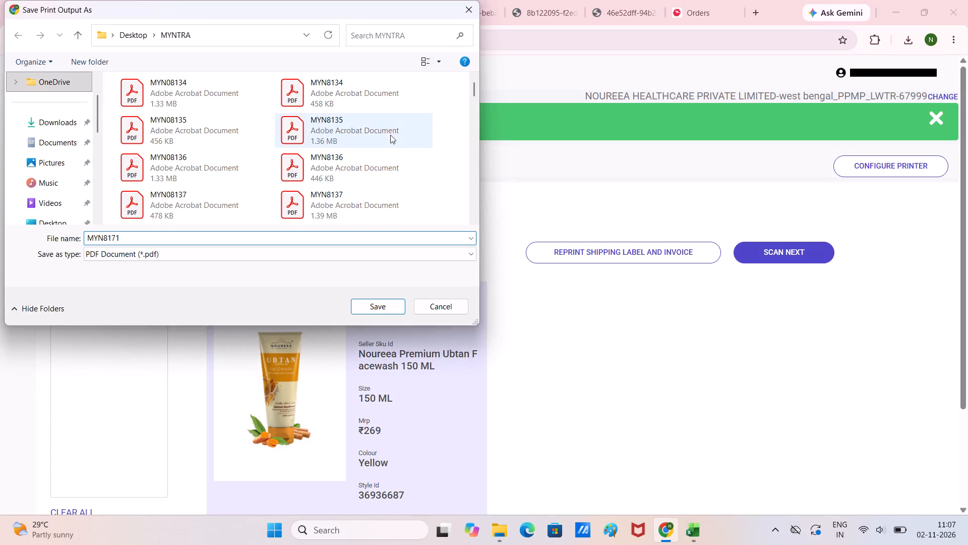
{"action": "scroll", "coordinate": [325, 168], "scroll_direction": "down", "scroll_amount": 20}
{"action": "scroll", "coordinate": [325, 168], "scroll_direction": "down", "scroll_amount": 5}
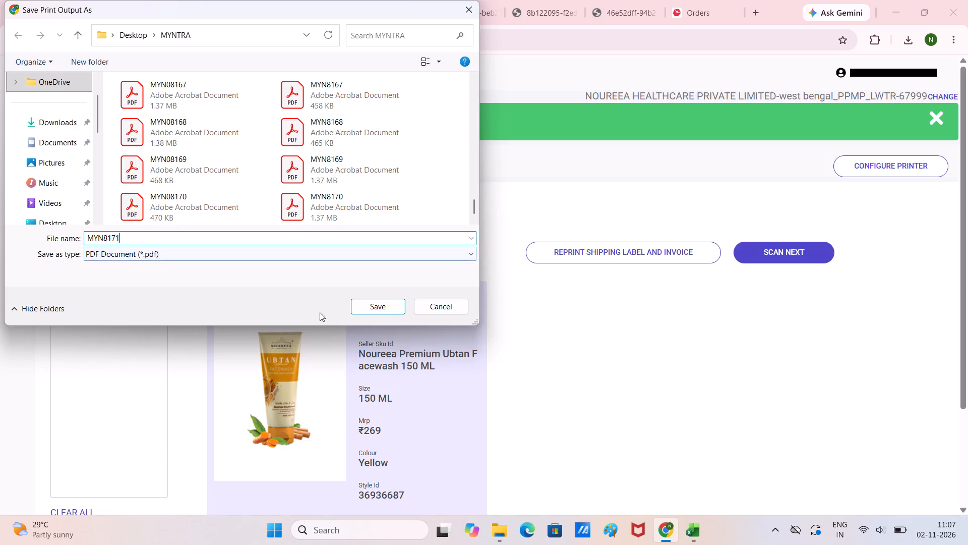
{"action": "left_click", "coordinate": [369, 310]}
{"action": "left_click", "coordinate": [180, 239]}
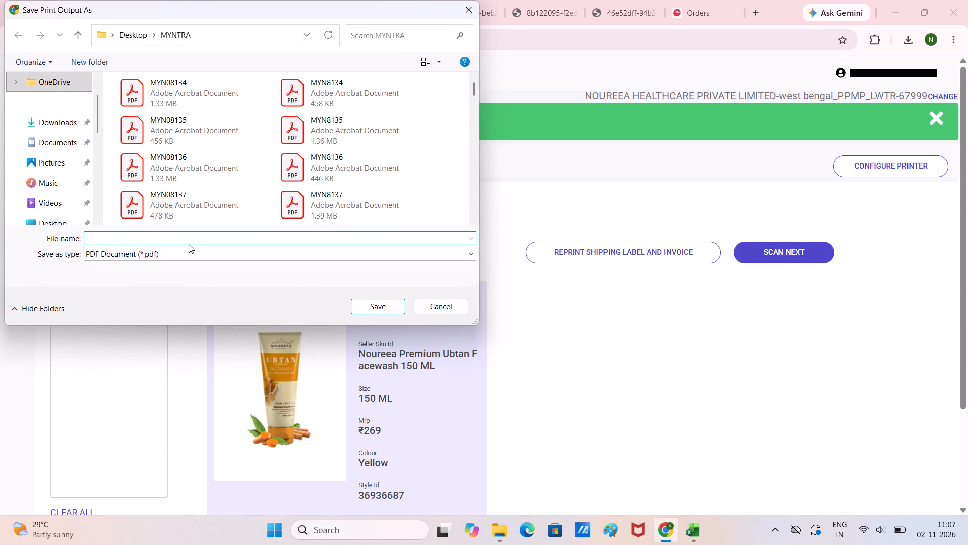
{"action": "key", "text": "ctrl+v"}
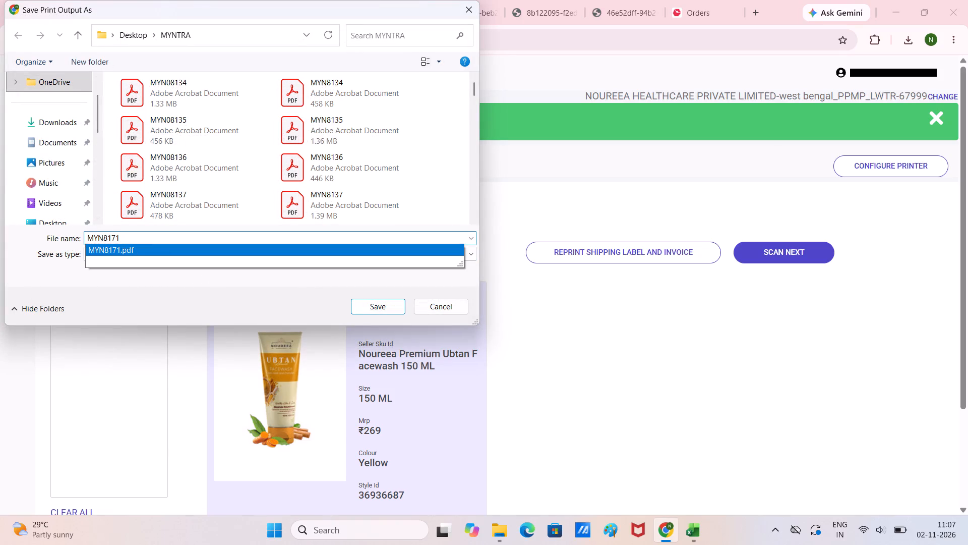
{"action": "left_click", "coordinate": [105, 236]}
{"action": "key", "text": "Left"}
{"action": "key", "text": "0"}
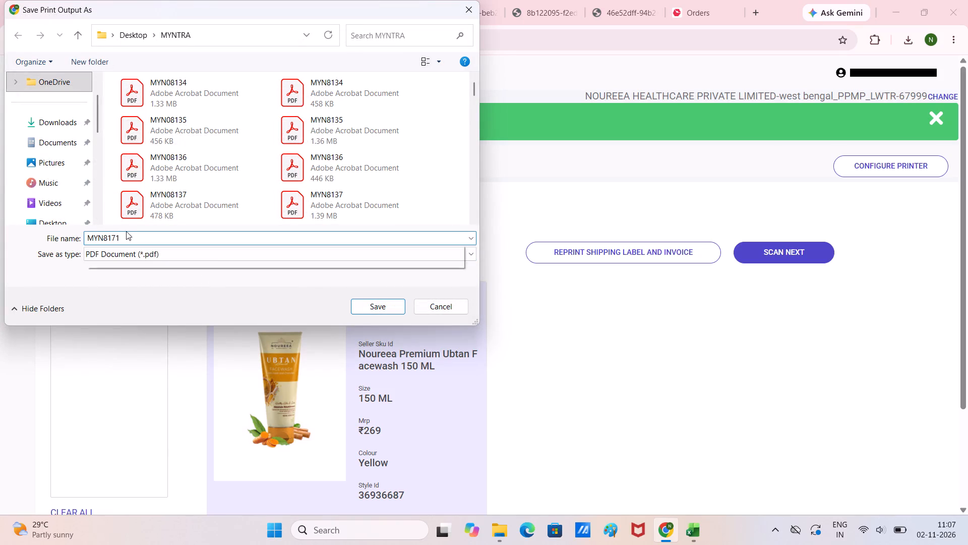
{"action": "left_click", "coordinate": [352, 302]}
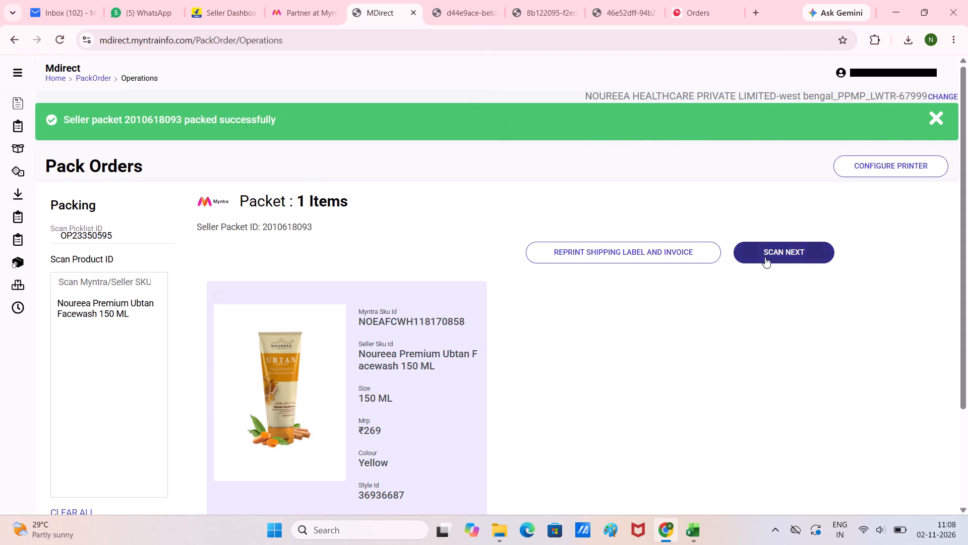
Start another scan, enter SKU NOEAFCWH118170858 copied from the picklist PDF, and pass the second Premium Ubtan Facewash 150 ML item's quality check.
{"action": "left_click", "coordinate": [765, 257]}
{"action": "left_click", "coordinate": [450, 1]}
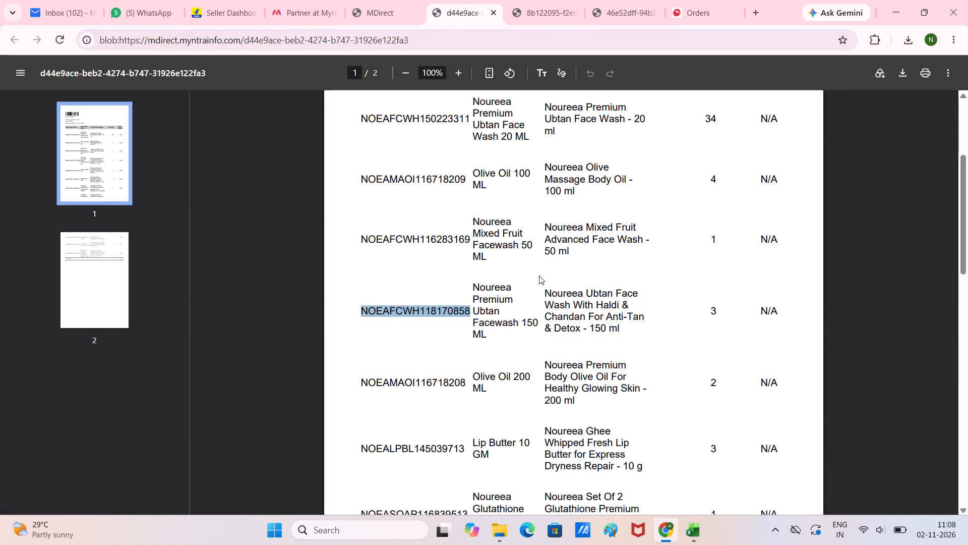
{"action": "key", "text": "ctrl+c"}
{"action": "left_click", "coordinate": [382, 15]}
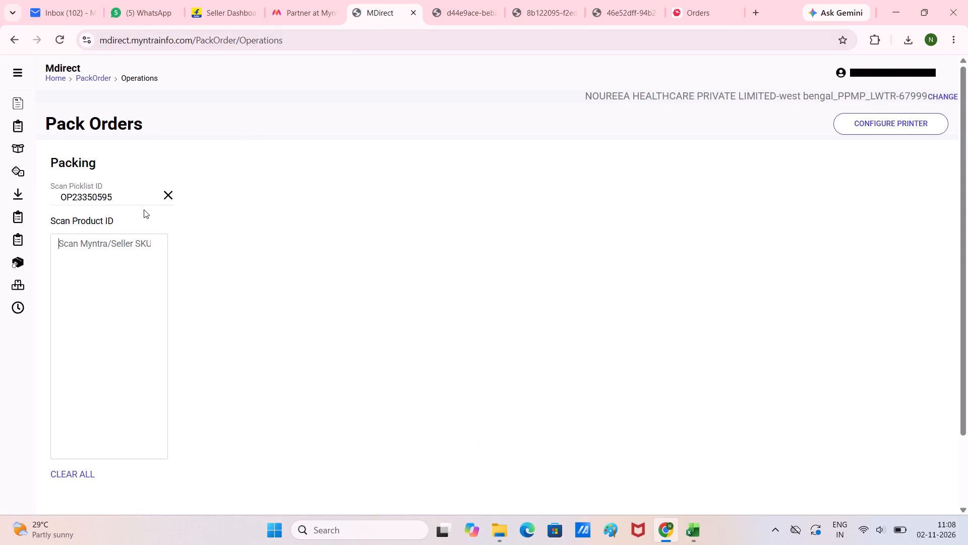
{"action": "key", "text": "ctrl+v"}
{"action": "key", "text": "Return"}
{"action": "left_click", "coordinate": [435, 487]}
Pack the second Premium Ubtan Facewash 150 ML packet with cover ID MYN8172 copied from the Excel list.
{"action": "left_click", "coordinate": [774, 203]}
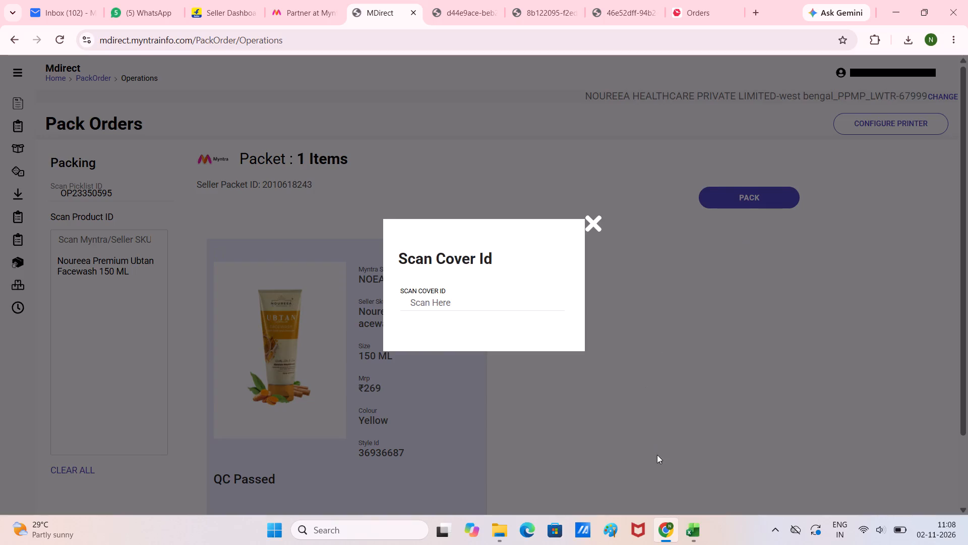
{"action": "left_click", "coordinate": [691, 525]}
{"action": "left_click", "coordinate": [374, 364]}
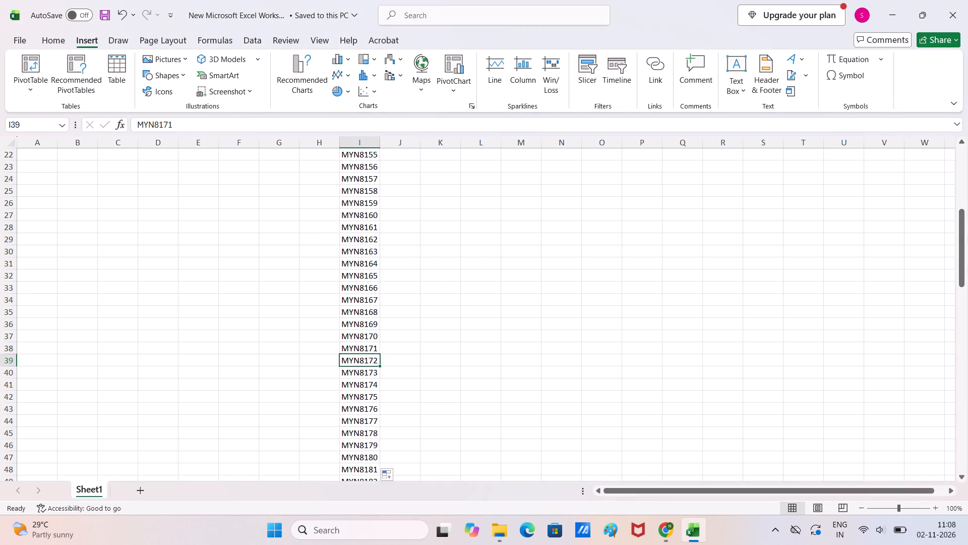
{"action": "key", "text": "ctrl+c"}
{"action": "key", "text": "alt+Tab"}
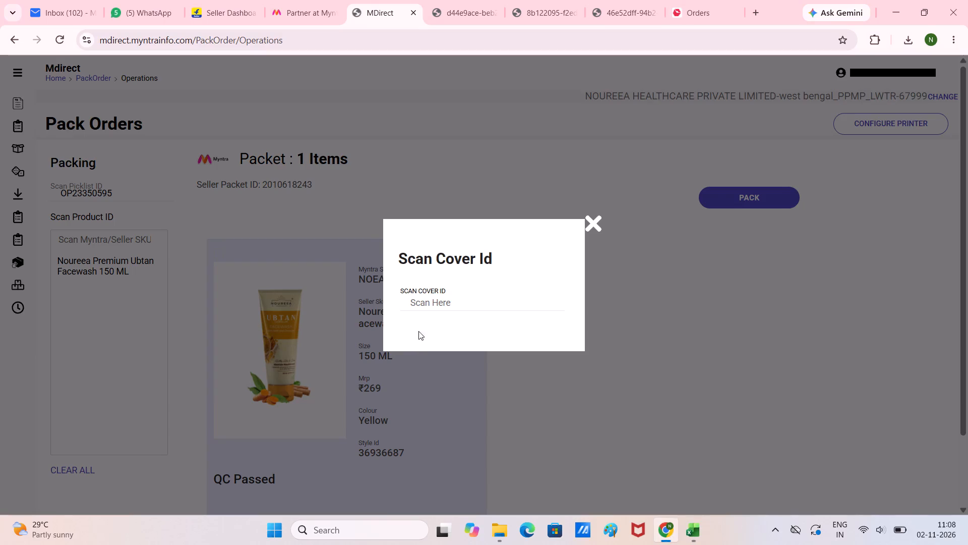
{"action": "left_click", "coordinate": [423, 296]}
{"action": "key", "text": "ctrl+v"}
{"action": "key", "text": "Return"}
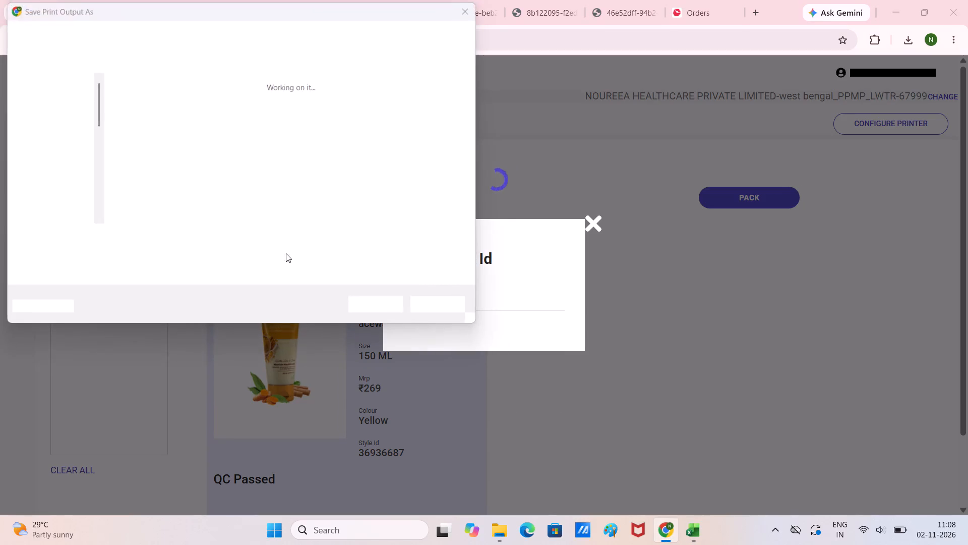
Save the packet's two print outputs as PDFs named MYN8172 and MYN08172 in the MYNTRA folder.
{"action": "left_click", "coordinate": [168, 242]}
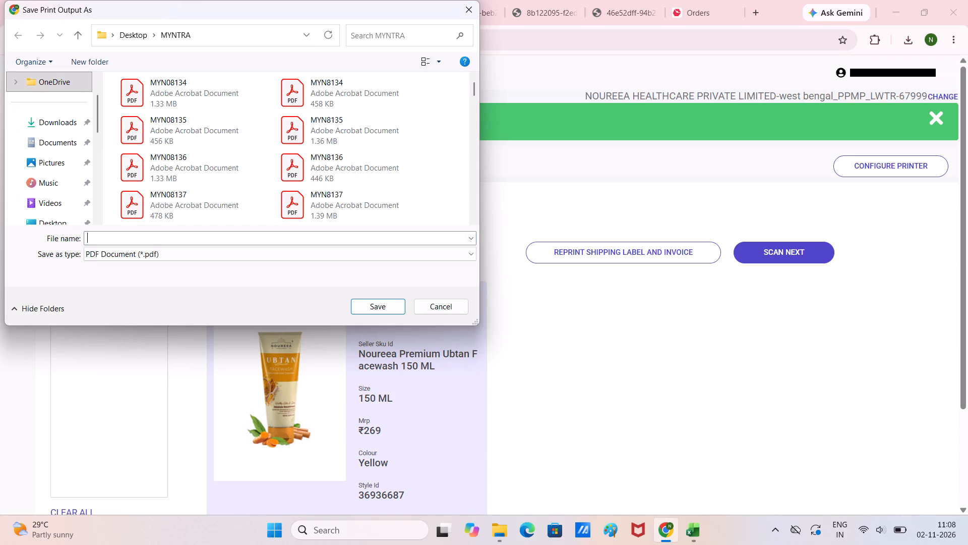
{"action": "key", "text": "ctrl+v"}
{"action": "key", "text": "Return"}
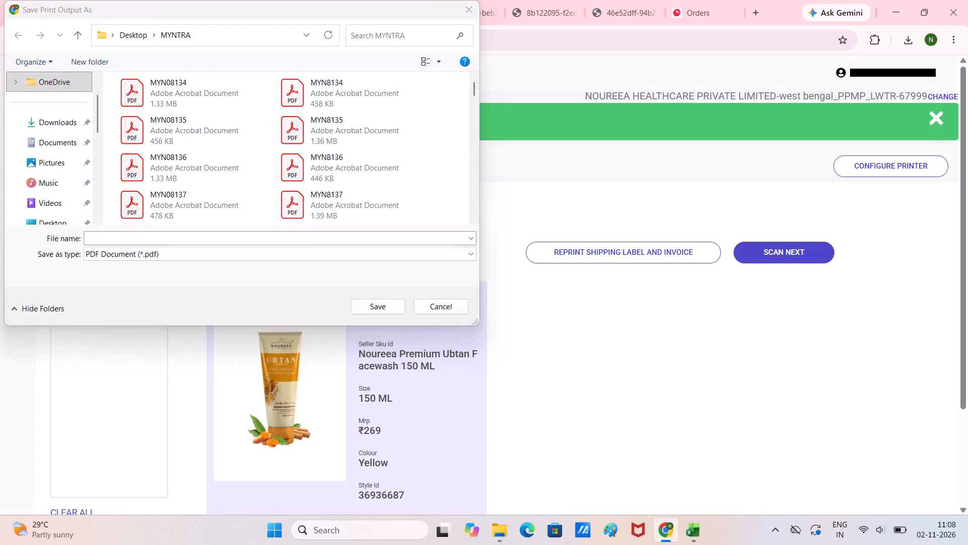
{"action": "left_click", "coordinate": [168, 242]}
{"action": "key", "text": "ctrl+v"}
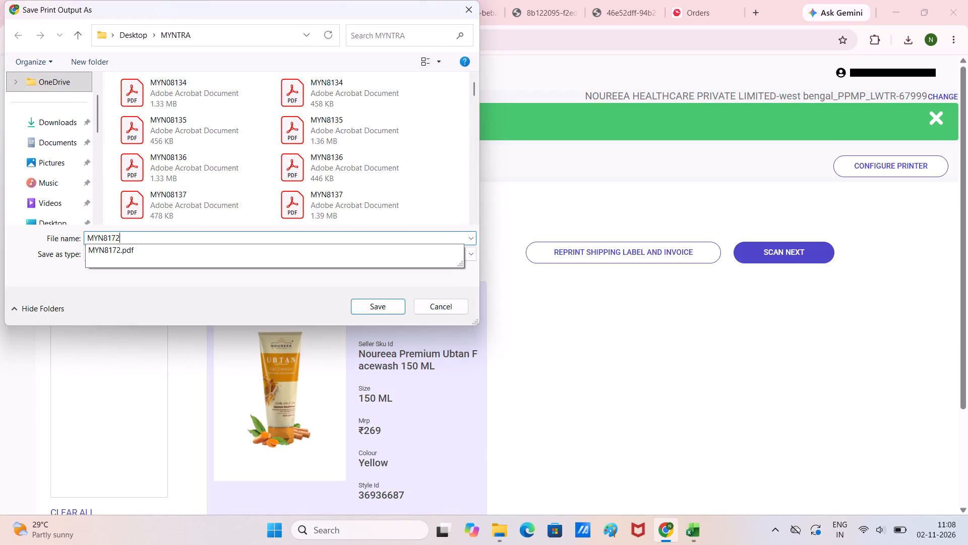
{"action": "left_click", "coordinate": [105, 233]}
{"action": "key", "text": "0"}
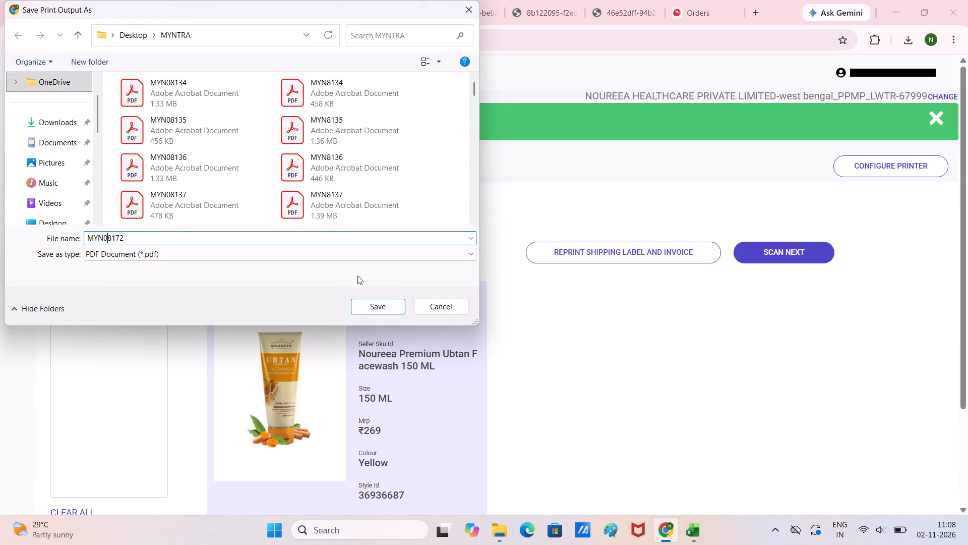
{"action": "left_click", "coordinate": [394, 306]}
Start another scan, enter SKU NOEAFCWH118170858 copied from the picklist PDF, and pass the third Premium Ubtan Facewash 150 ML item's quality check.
{"action": "left_click", "coordinate": [802, 255]}
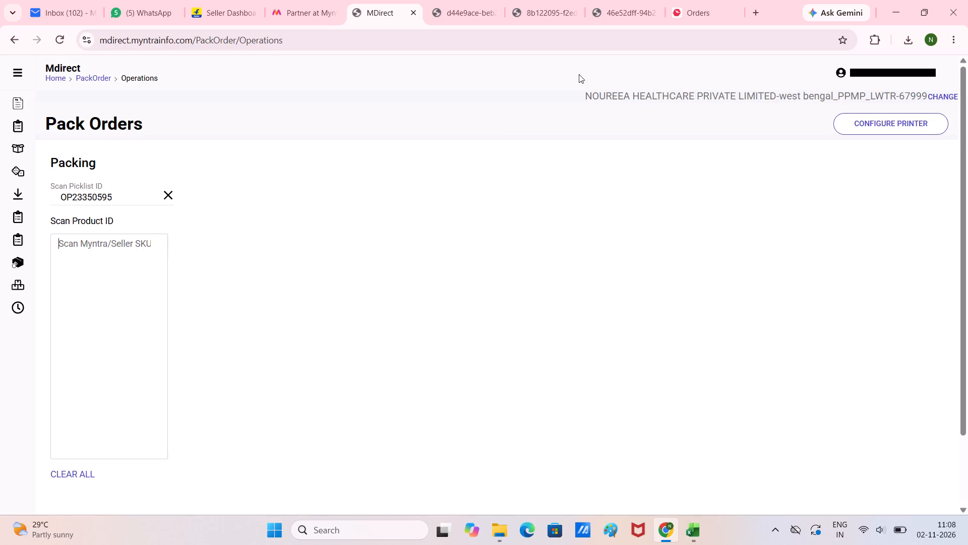
{"action": "left_click", "coordinate": [462, 0]}
{"action": "key", "text": "ctrl+c"}
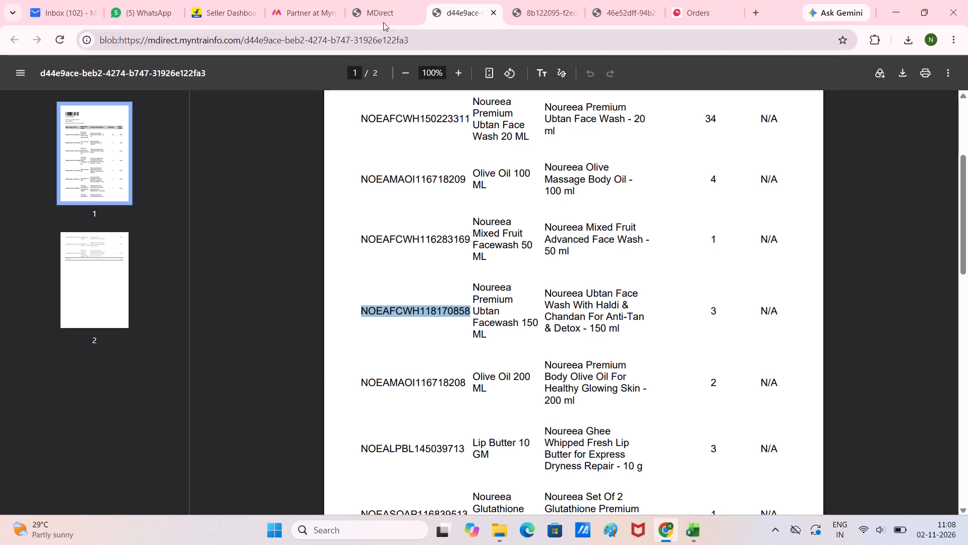
{"action": "left_click", "coordinate": [388, 5]}
{"action": "key", "text": "ctrl+v"}
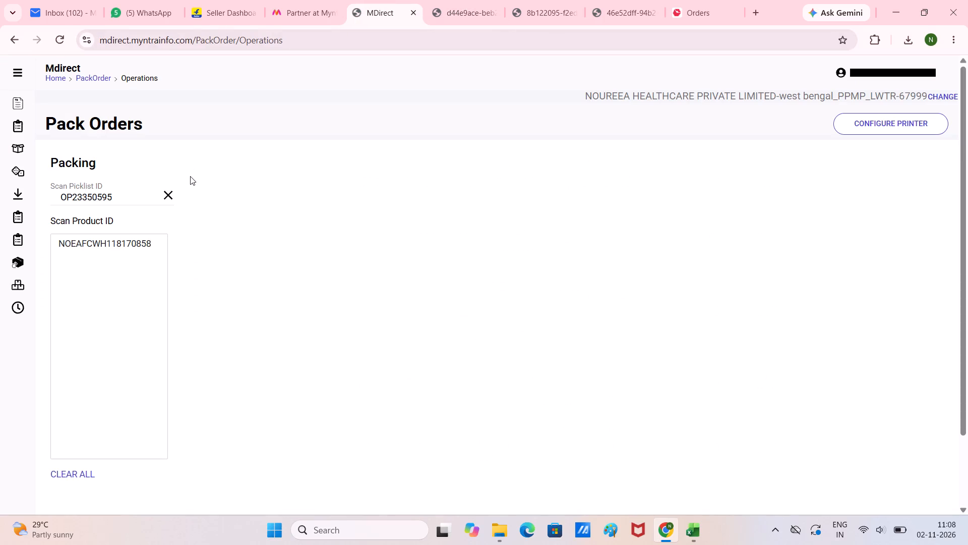
{"action": "key", "text": "Return"}
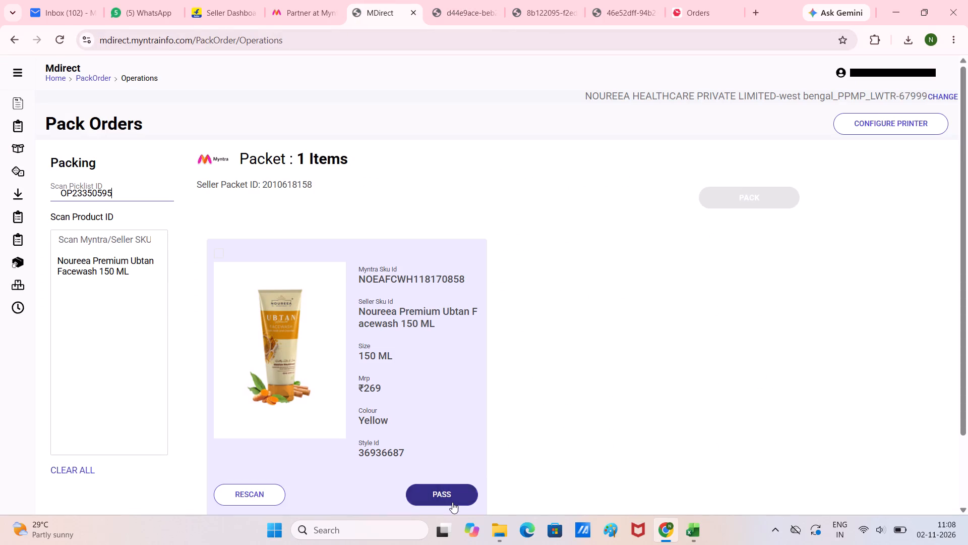
{"action": "left_click", "coordinate": [452, 502]}
Pack the third Premium Ubtan Facewash 150 ML packet with cover ID MYN8173 copied from the Excel list.
{"action": "left_click", "coordinate": [716, 197]}
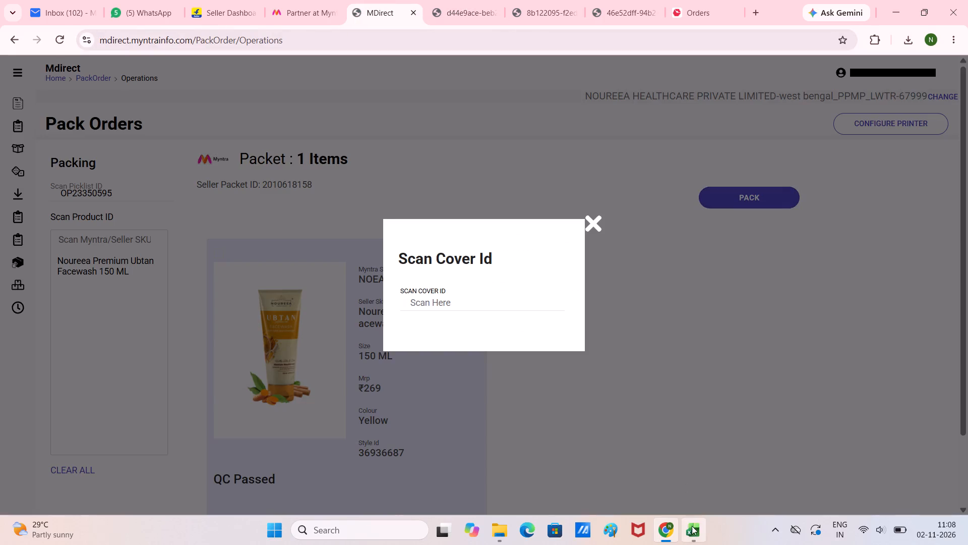
{"action": "left_click", "coordinate": [692, 526]}
{"action": "left_click", "coordinate": [371, 370]}
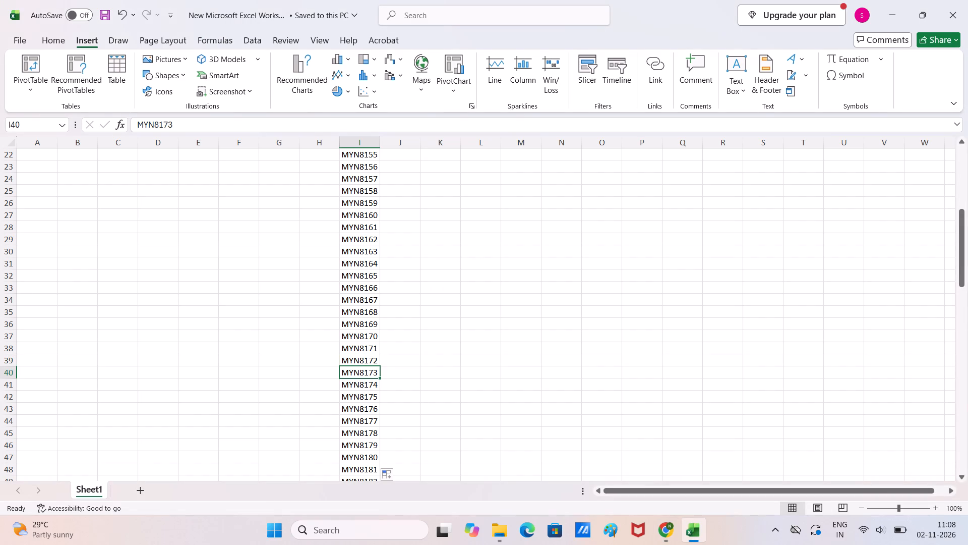
{"action": "key", "text": "ctrl+c"}
{"action": "key", "text": "alt+Tab"}
{"action": "left_click", "coordinate": [460, 306]}
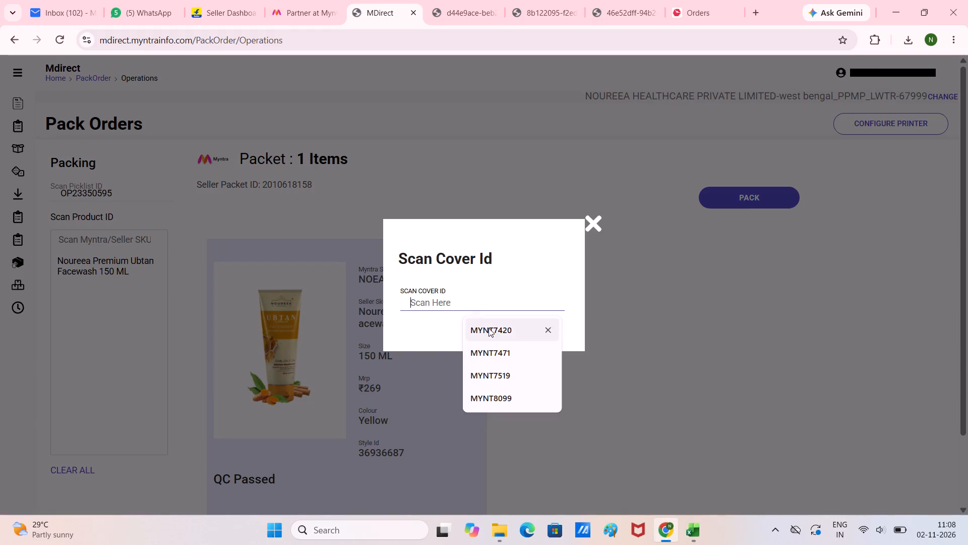
{"action": "key", "text": "ctrl+v"}
{"action": "key", "text": "Return"}
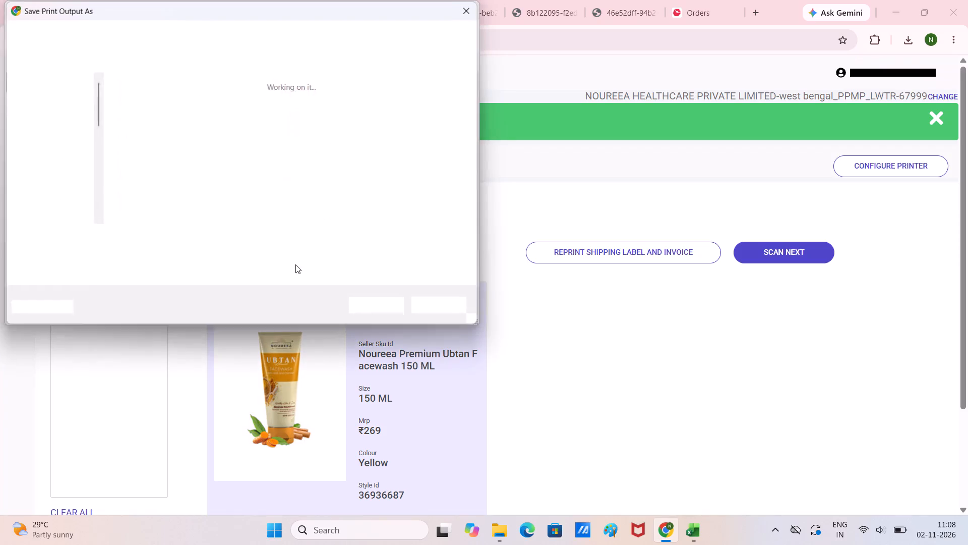
Save the packet's two print outputs as PDFs named MYN8173 and MYN08173 in the MYNTRA folder.
{"action": "left_click", "coordinate": [270, 243]}
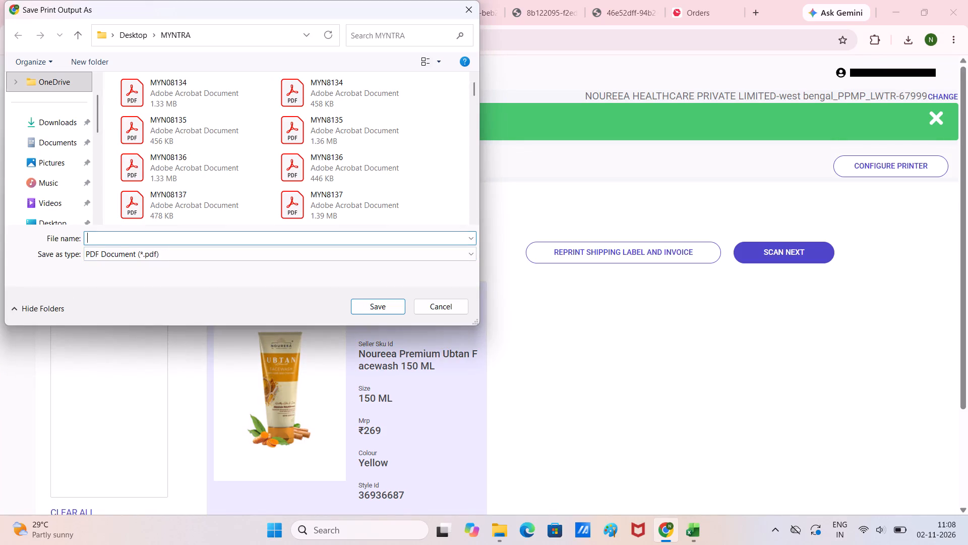
{"action": "key", "text": "ctrl+v"}
{"action": "key", "text": "Return"}
{"action": "left_click", "coordinate": [270, 241]}
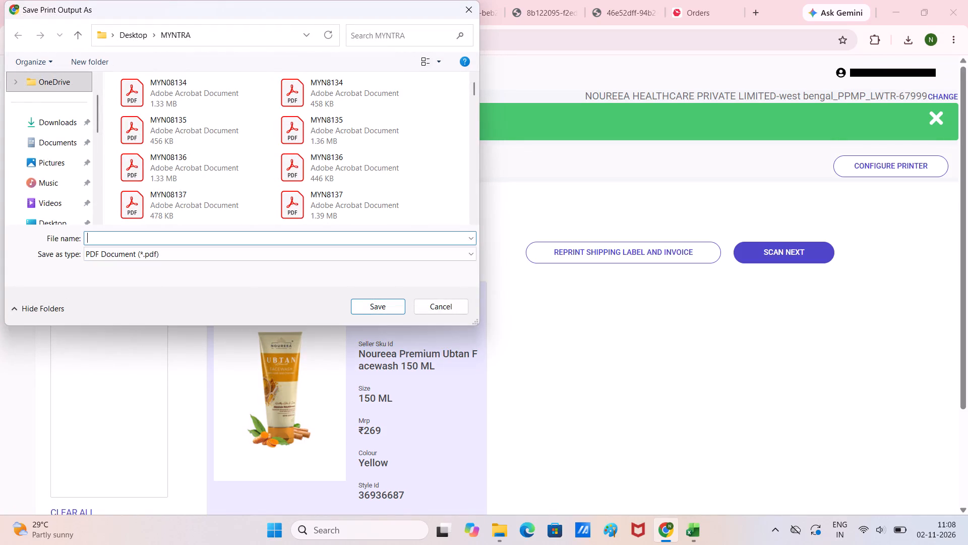
{"action": "key", "text": "ctrl+v"}
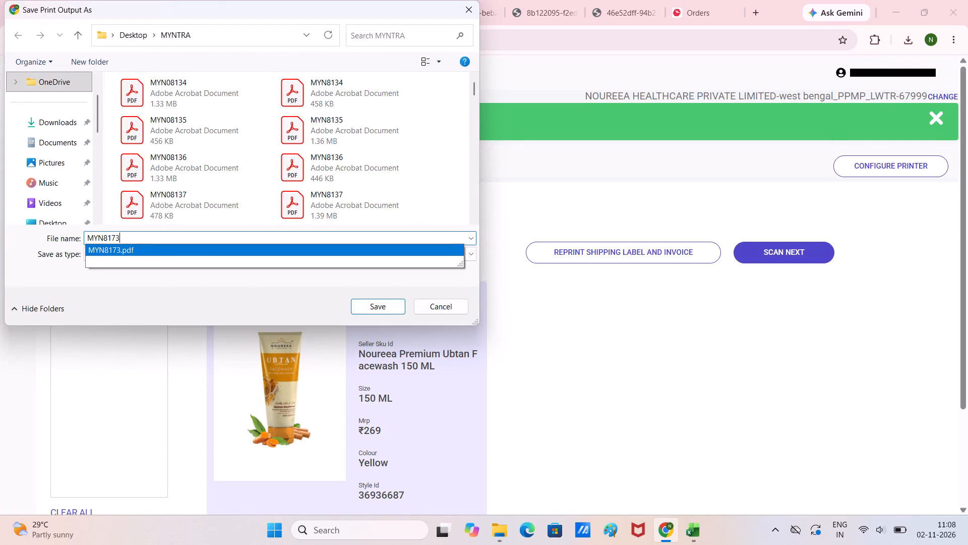
{"action": "left_click", "coordinate": [104, 237]}
{"action": "key", "text": "0"}
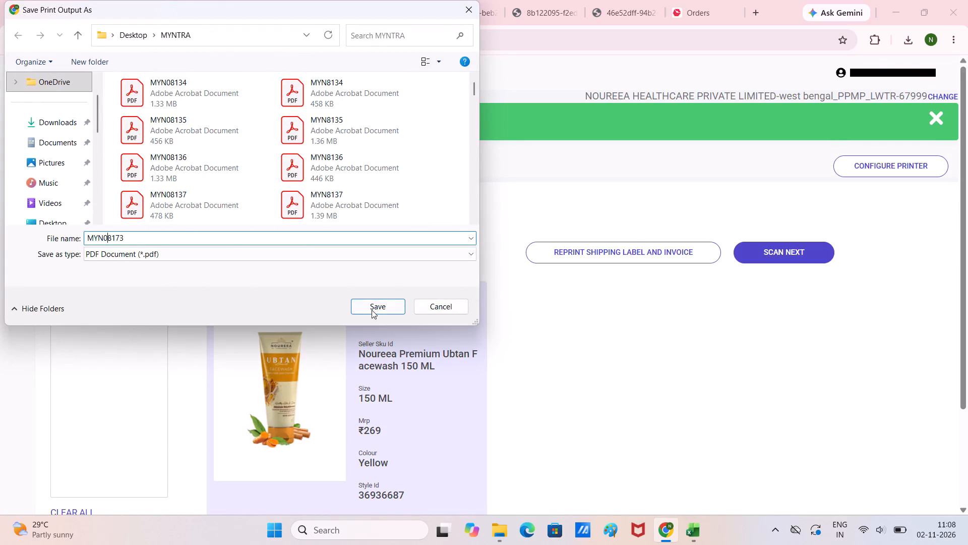
{"action": "left_click", "coordinate": [372, 297]}
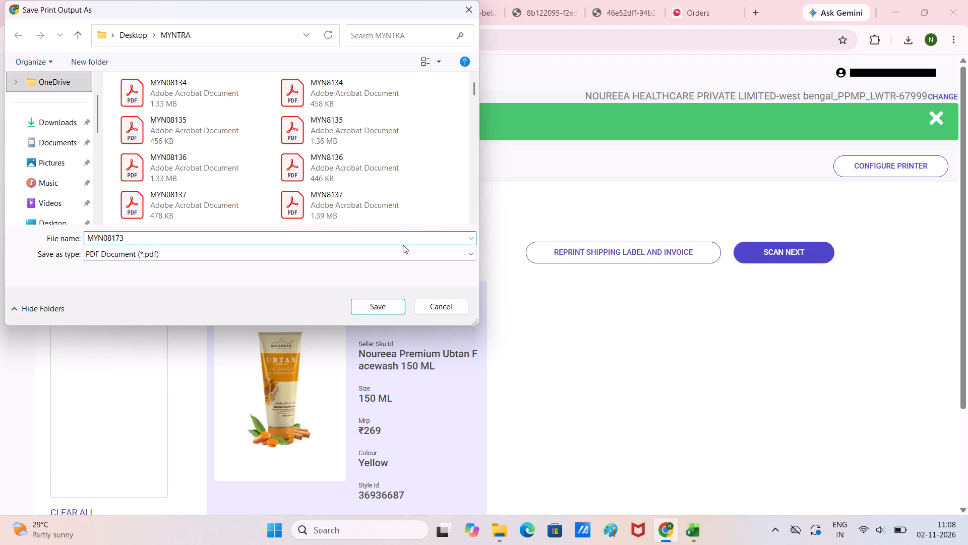
{"action": "left_click", "coordinate": [386, 314]}
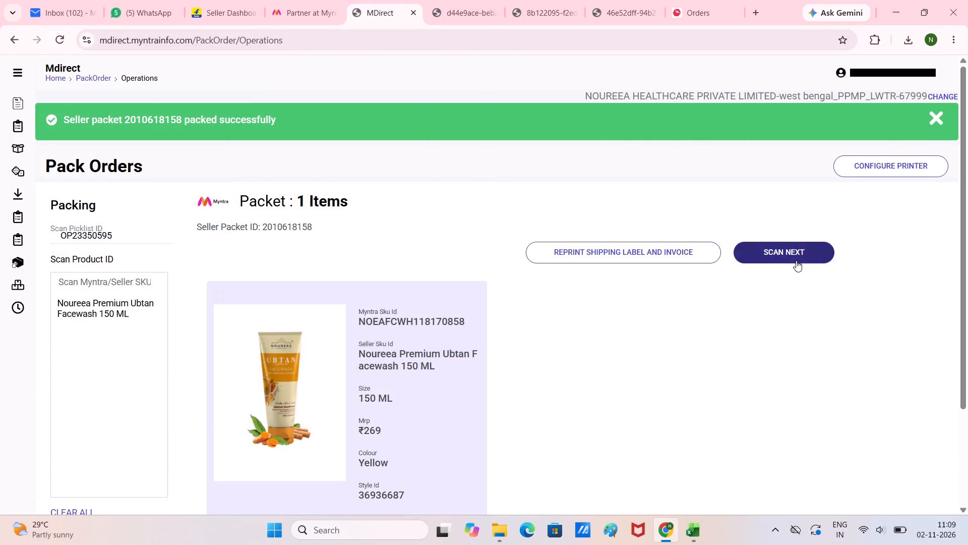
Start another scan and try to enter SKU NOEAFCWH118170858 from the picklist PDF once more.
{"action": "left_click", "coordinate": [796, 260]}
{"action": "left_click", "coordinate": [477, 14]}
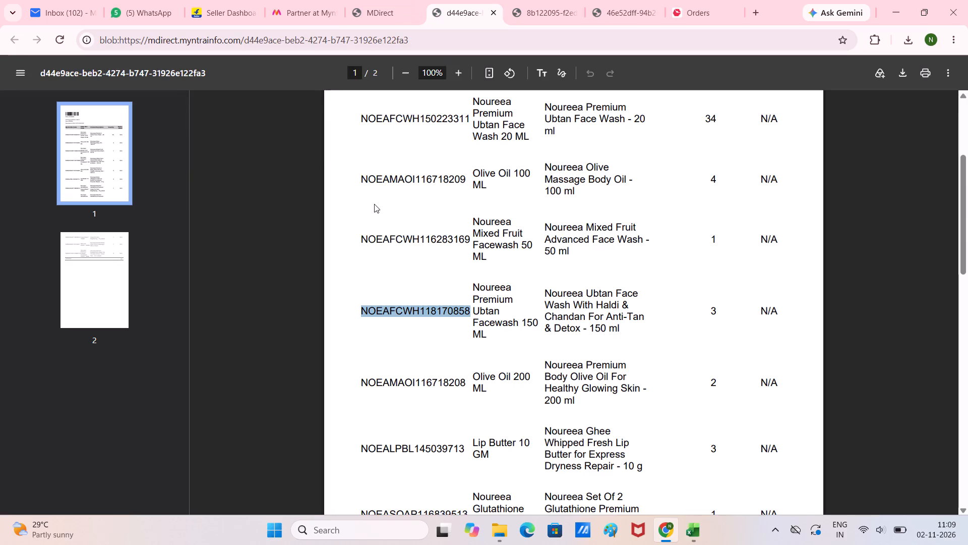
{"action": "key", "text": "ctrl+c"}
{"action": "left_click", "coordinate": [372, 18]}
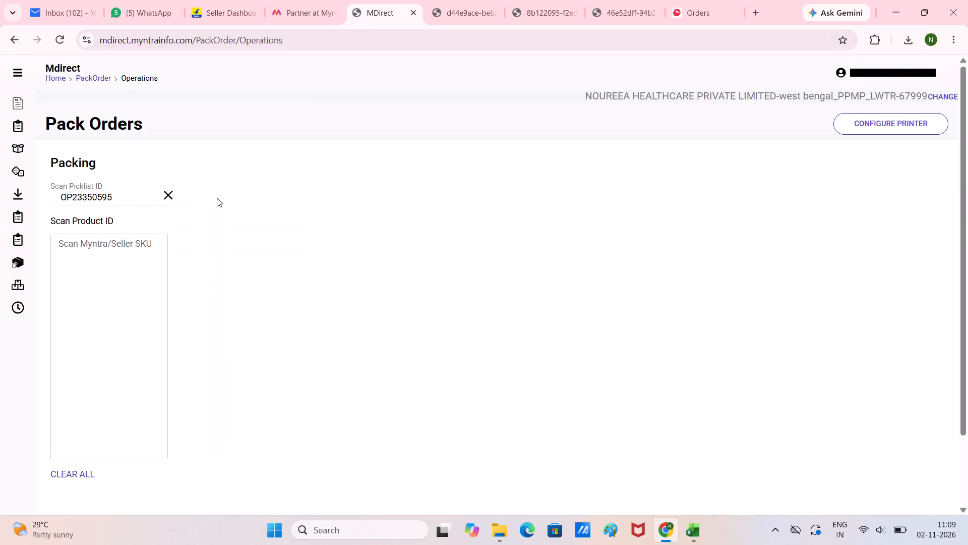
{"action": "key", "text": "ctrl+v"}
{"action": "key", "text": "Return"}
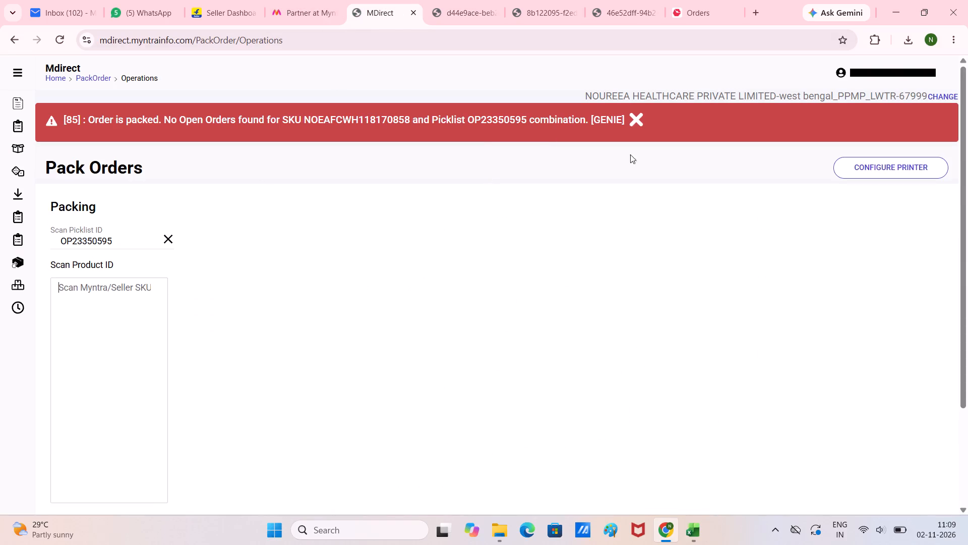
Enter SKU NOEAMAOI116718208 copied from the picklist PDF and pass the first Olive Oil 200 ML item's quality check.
{"action": "left_click", "coordinate": [634, 125]}
{"action": "left_click", "coordinate": [470, 10]}
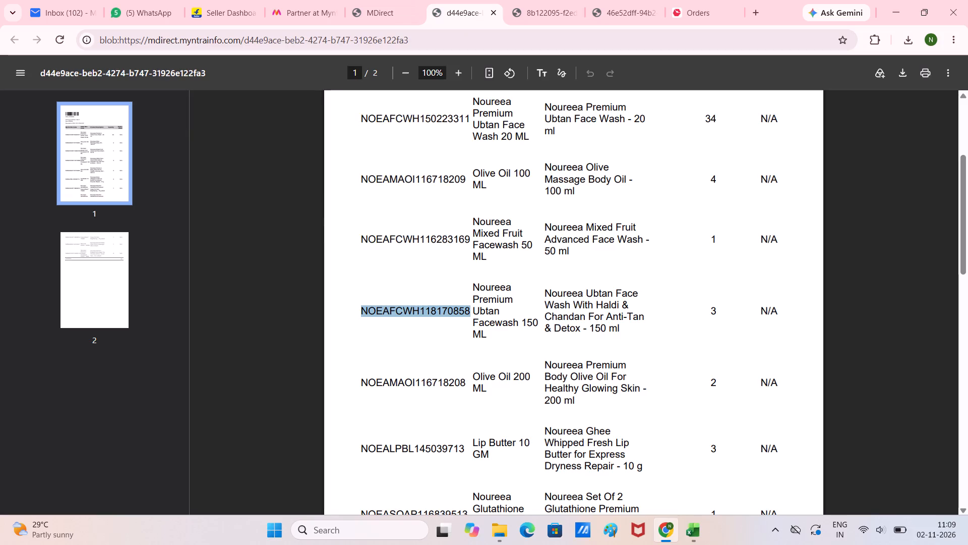
{"action": "scroll", "coordinate": [482, 322], "scroll_direction": "down", "scroll_amount": 2}
{"action": "double_click", "coordinate": [441, 265]}
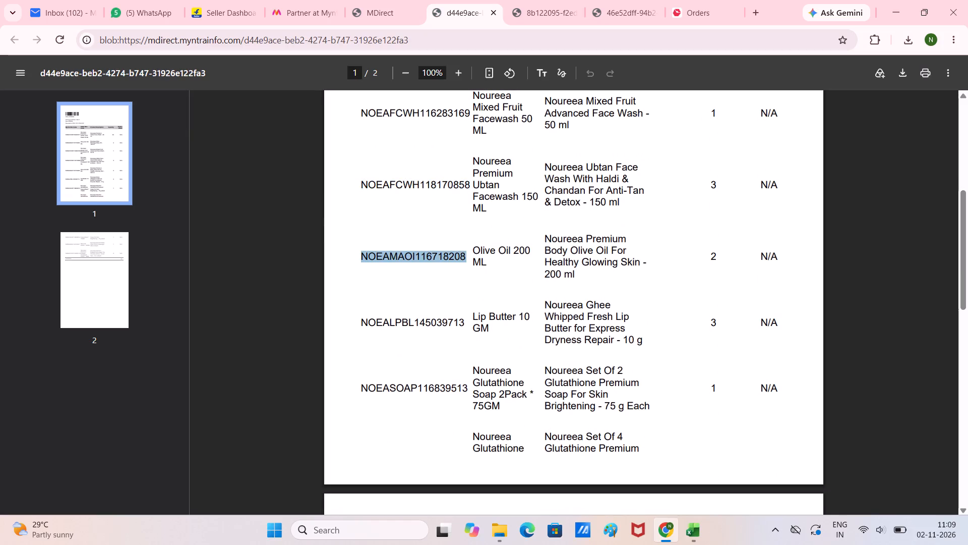
{"action": "key", "text": "ctrl+c"}
{"action": "left_click", "coordinate": [373, 11]}
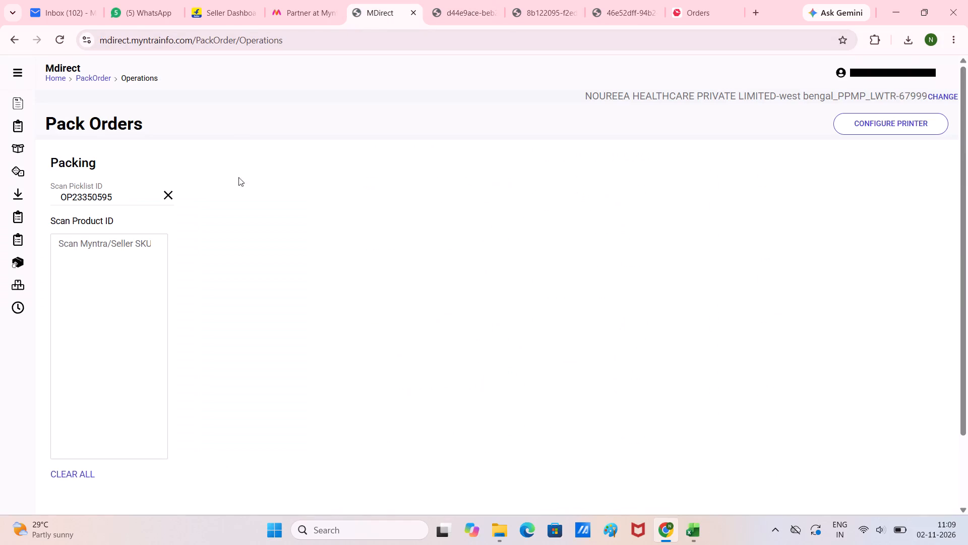
{"action": "left_click", "coordinate": [111, 240]}
{"action": "key", "text": "ctrl+v"}
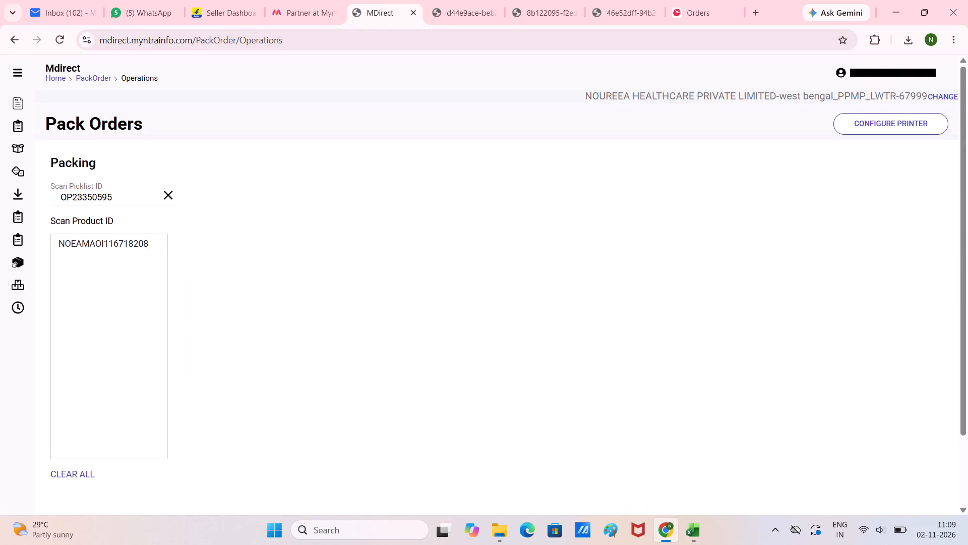
{"action": "key", "text": "Return"}
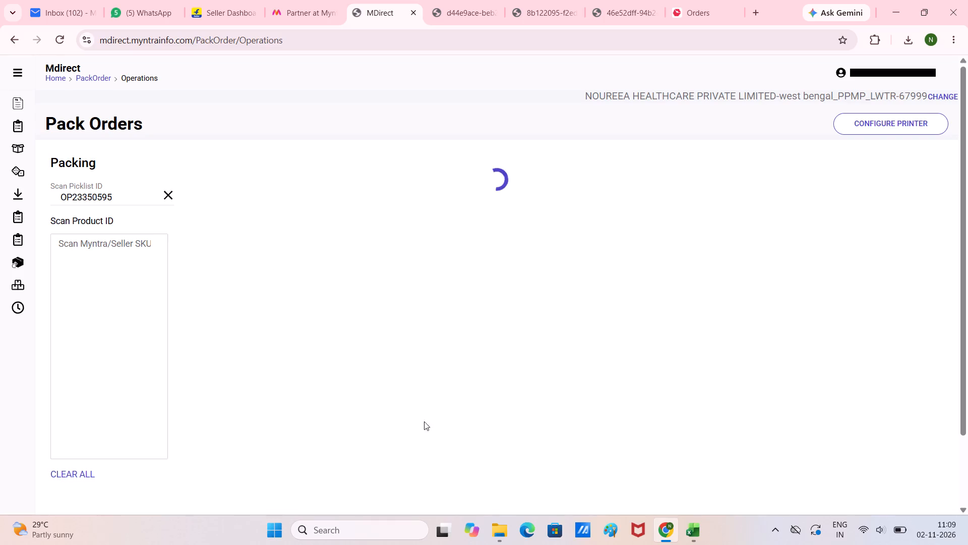
{"action": "left_click", "coordinate": [433, 477]}
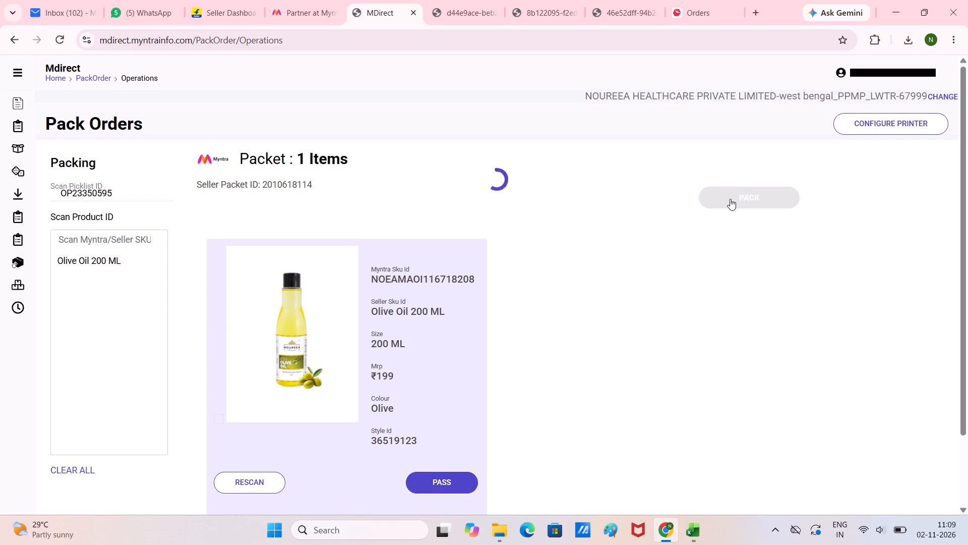
{"action": "left_click", "coordinate": [734, 193]}
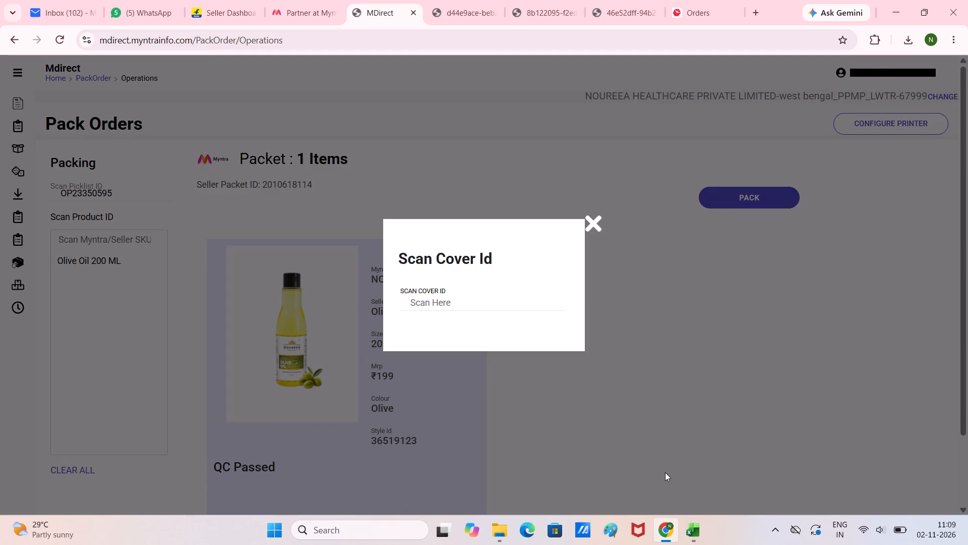
{"action": "left_click", "coordinate": [699, 528]}
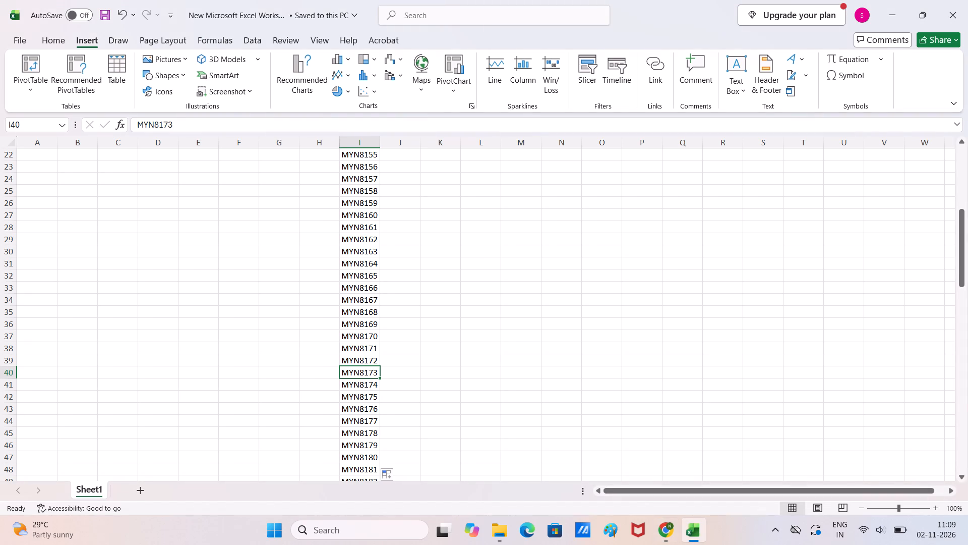
{"action": "left_click", "coordinate": [370, 384]}
{"action": "key", "text": "ctrl+c"}
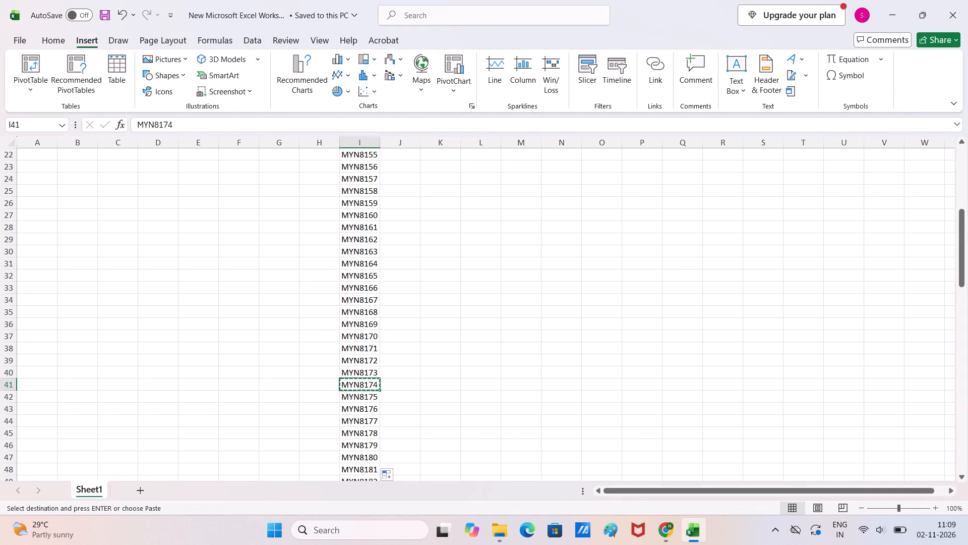
{"action": "key", "text": "alt+Tab"}
{"action": "left_click", "coordinate": [443, 305]}
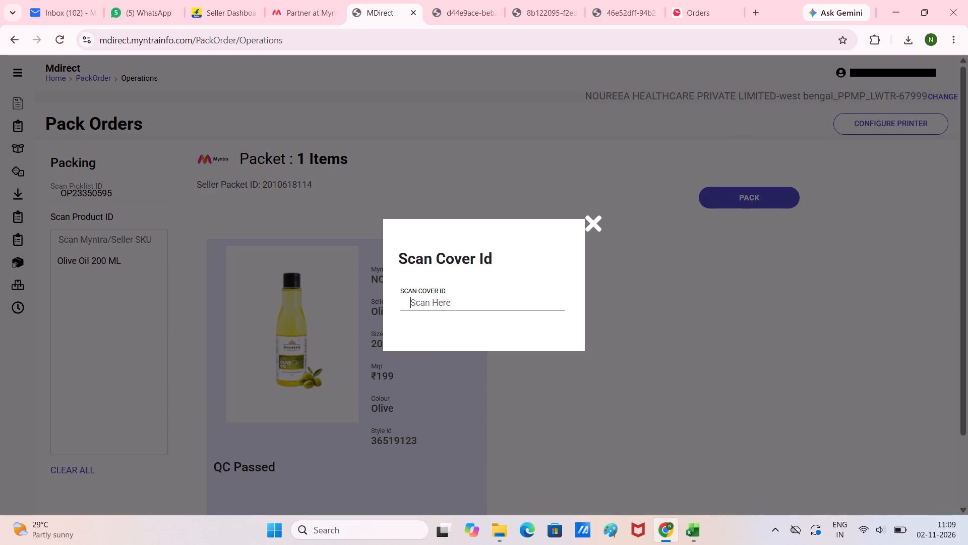
{"action": "key", "text": "ctrl+v"}
{"action": "key", "text": "Return"}
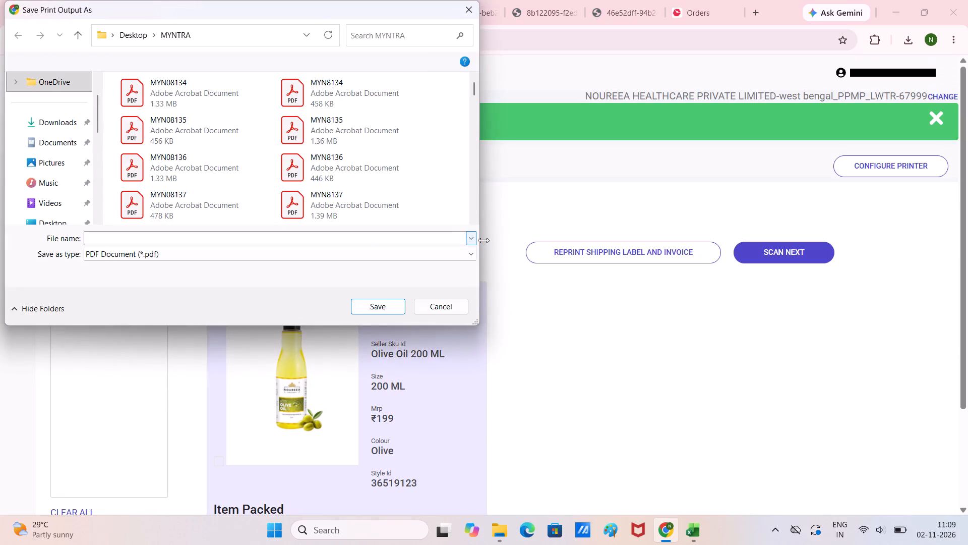
{"action": "left_click", "coordinate": [274, 238]}
{"action": "key", "text": "ctrl+v"}
{"action": "key", "text": "Return"}
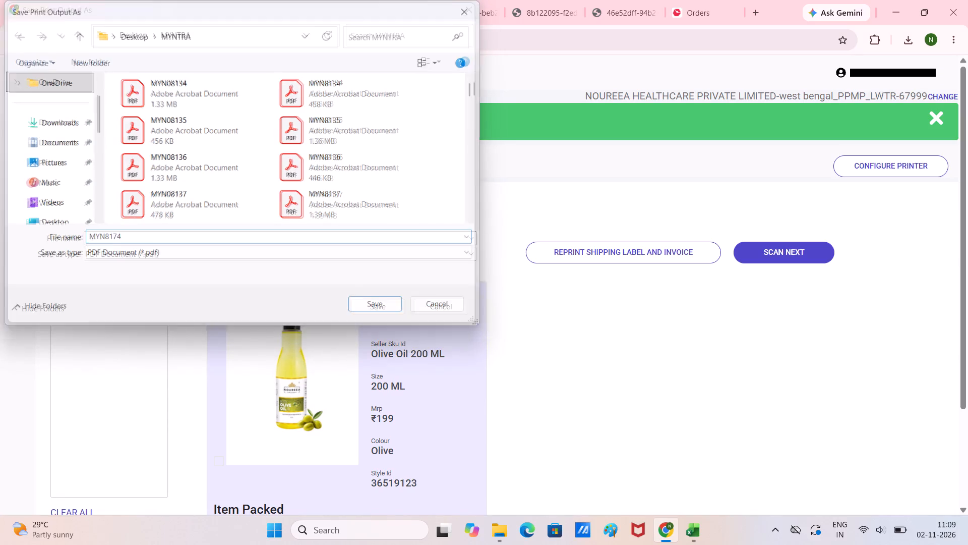
{"action": "left_click", "coordinate": [275, 239]}
{"action": "key", "text": "ctrl+v"}
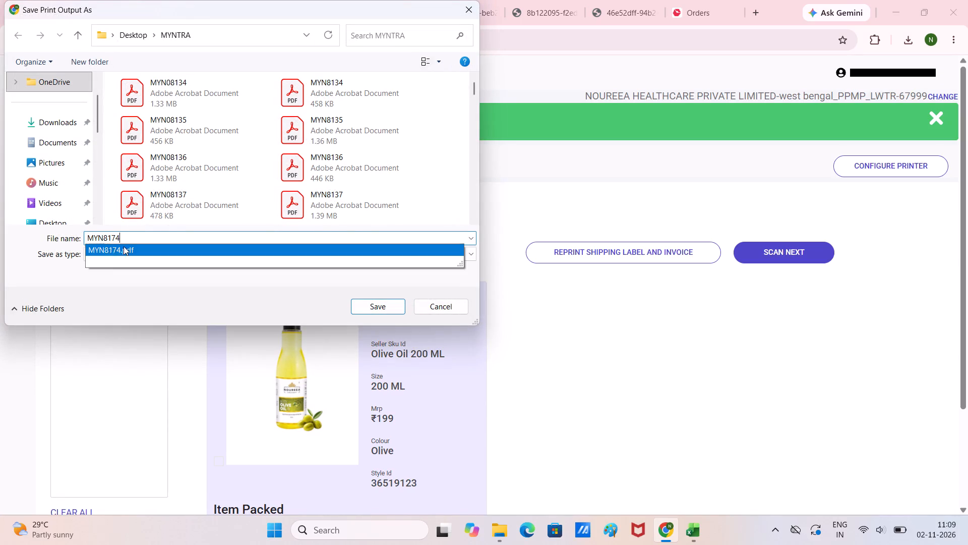
{"action": "left_click", "coordinate": [102, 238]}
{"action": "key", "text": "0"}
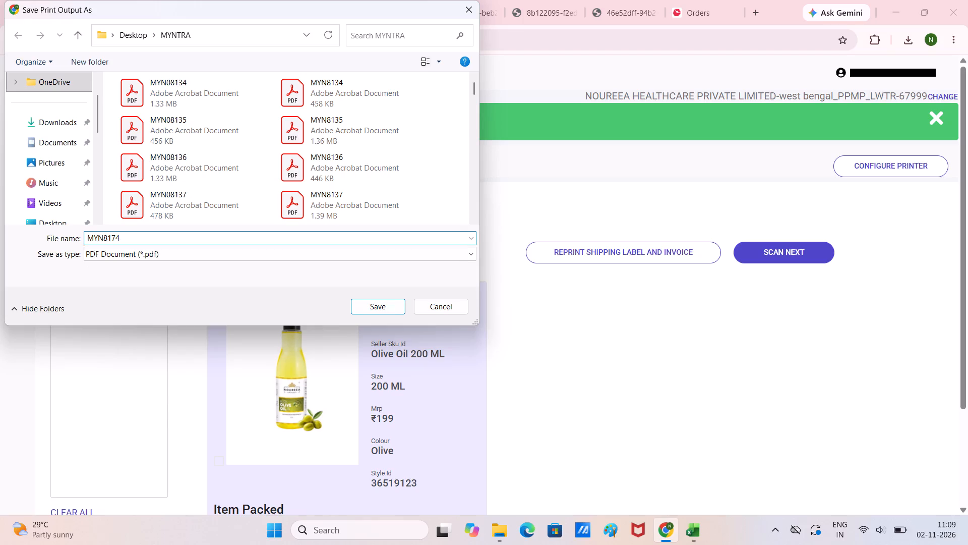
{"action": "left_click", "coordinate": [389, 304]}
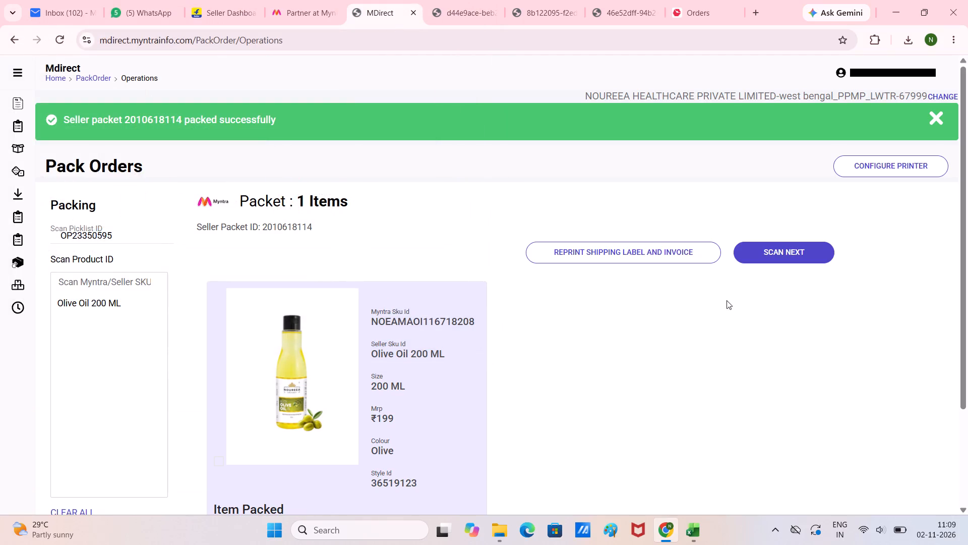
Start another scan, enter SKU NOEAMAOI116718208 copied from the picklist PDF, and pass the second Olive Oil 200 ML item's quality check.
{"action": "left_click", "coordinate": [770, 257]}
{"action": "left_click", "coordinate": [470, 14]}
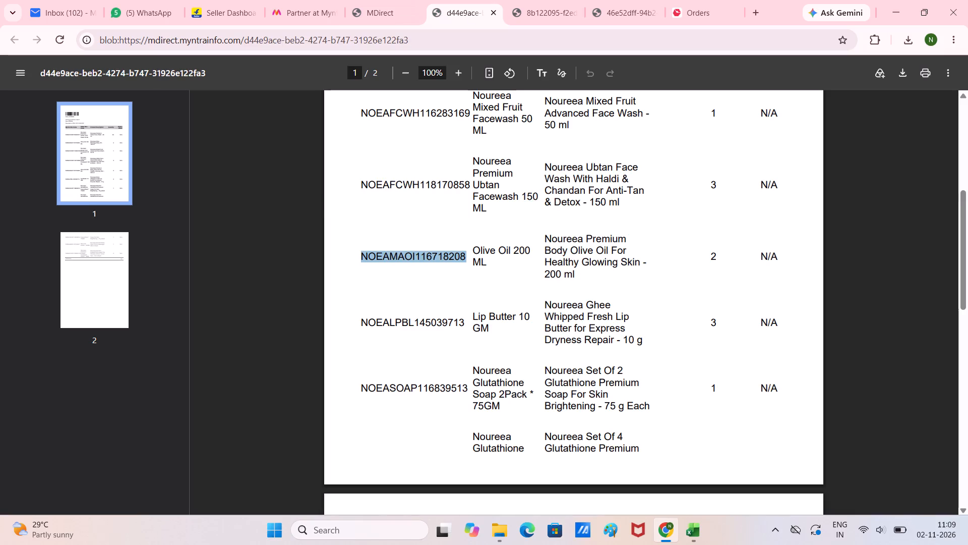
{"action": "key", "text": "ctrl+c"}
{"action": "left_click", "coordinate": [373, 14]}
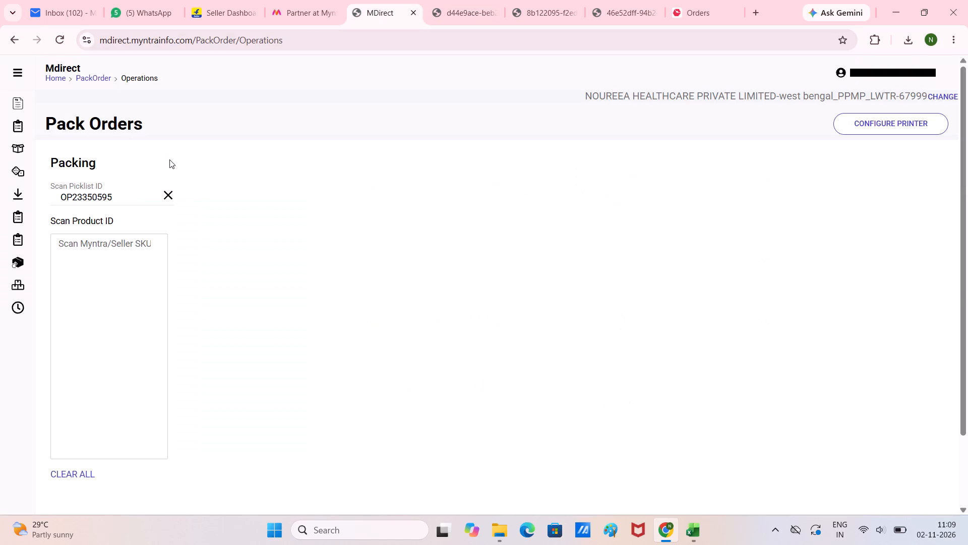
{"action": "key", "text": "ctrl+v"}
{"action": "key", "text": "Return"}
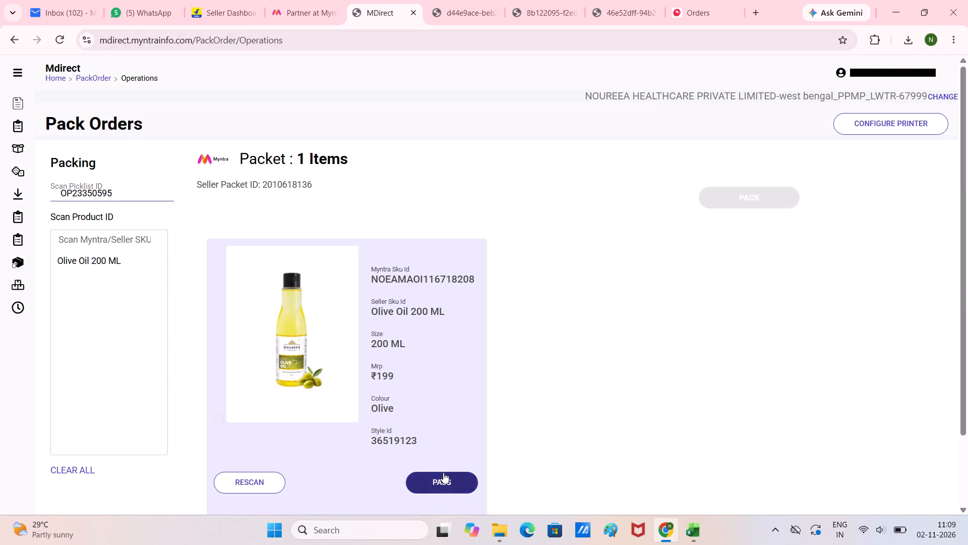
{"action": "left_click", "coordinate": [443, 472]}
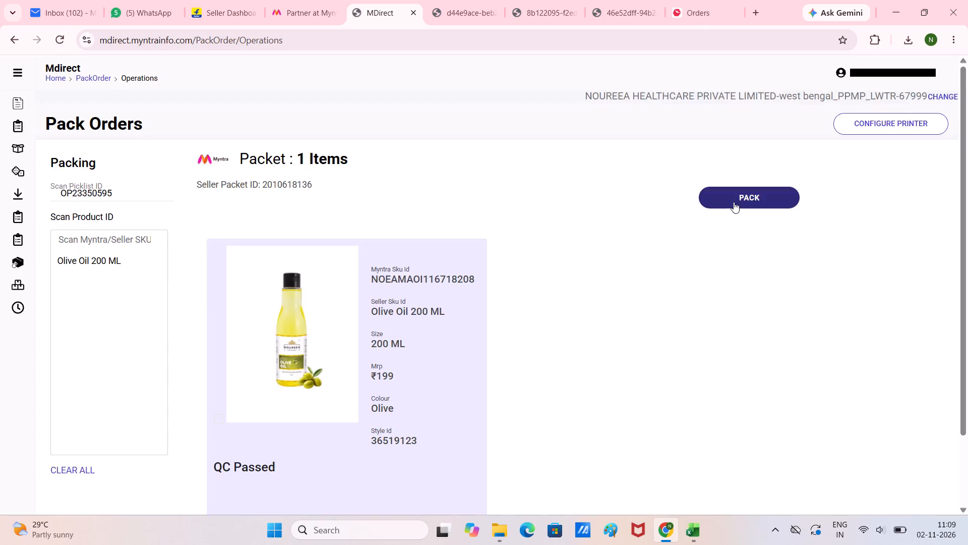
Pack the second Olive Oil 200 ML packet with cover ID MYN8175 copied from the Excel list.
{"action": "left_click", "coordinate": [734, 202]}
{"action": "left_click", "coordinate": [688, 530]}
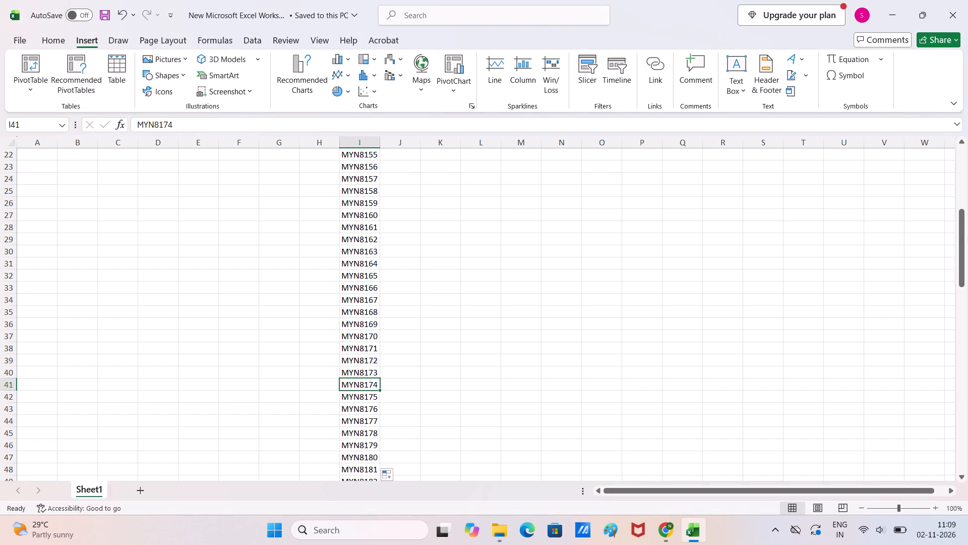
{"action": "left_click", "coordinate": [358, 396]}
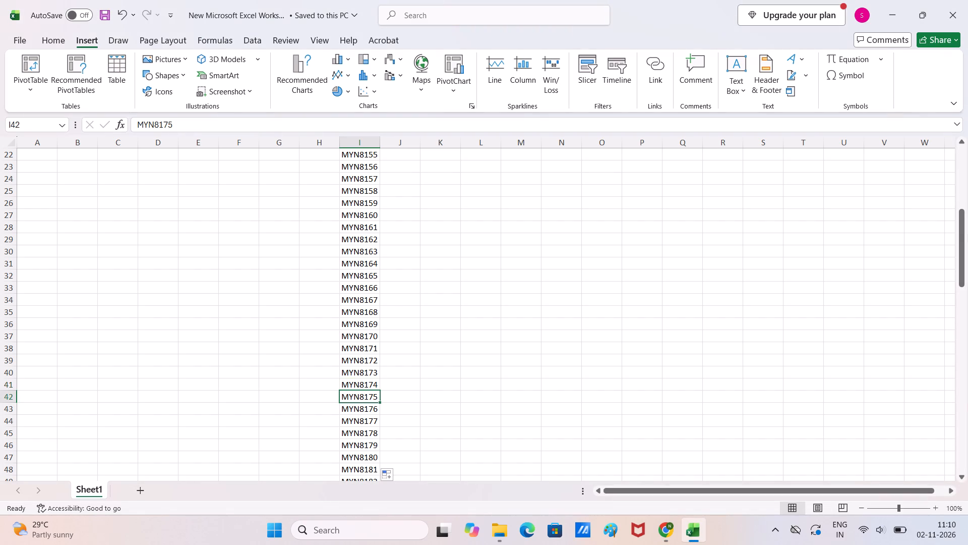
{"action": "key", "text": "ctrl+c"}
{"action": "key", "text": "alt+Tab"}
{"action": "left_click", "coordinate": [461, 299]}
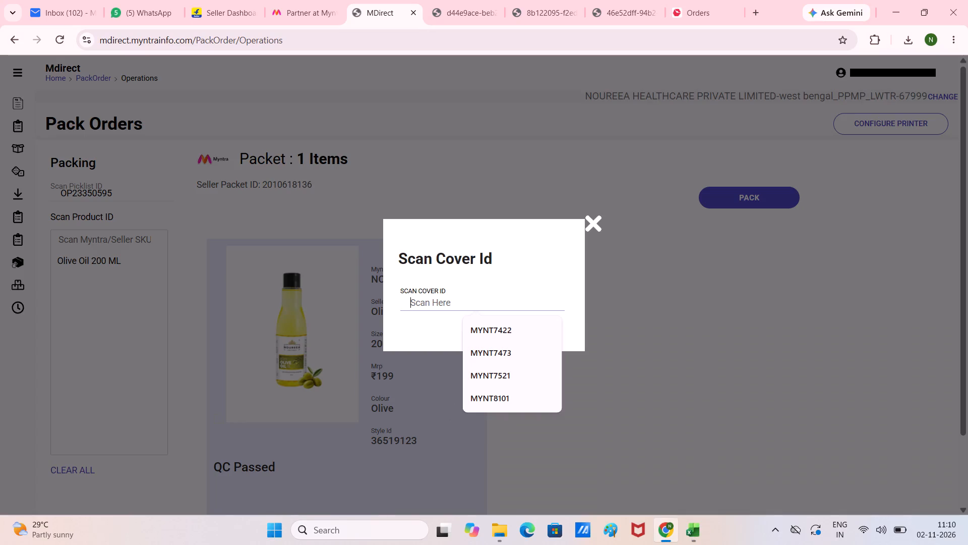
{"action": "key", "text": "ctrl+v"}
{"action": "key", "text": "Return"}
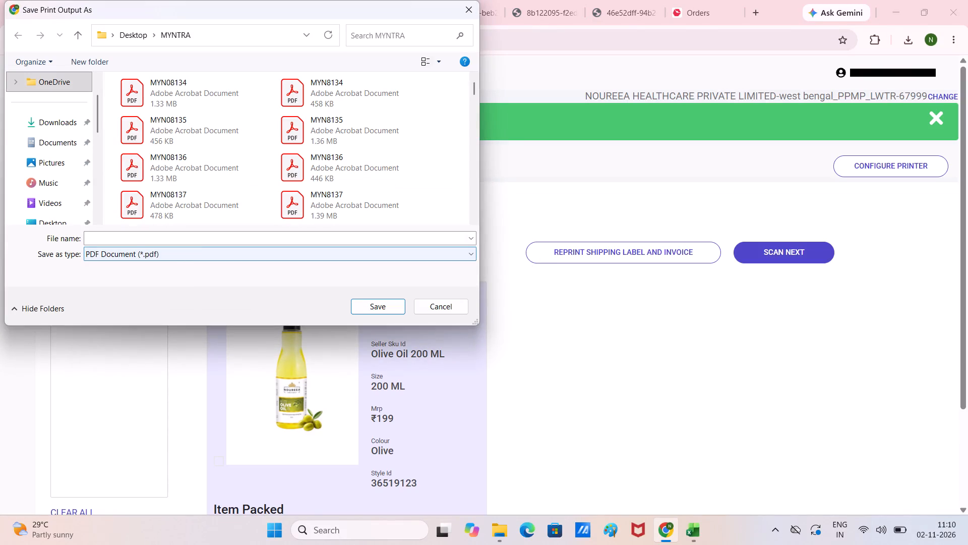
Save the packet's two print outputs as PDFs named MYN8175 and MYN08175 in the MYNTRA folder.
{"action": "left_click", "coordinate": [204, 233]}
{"action": "key", "text": "ctrl+v"}
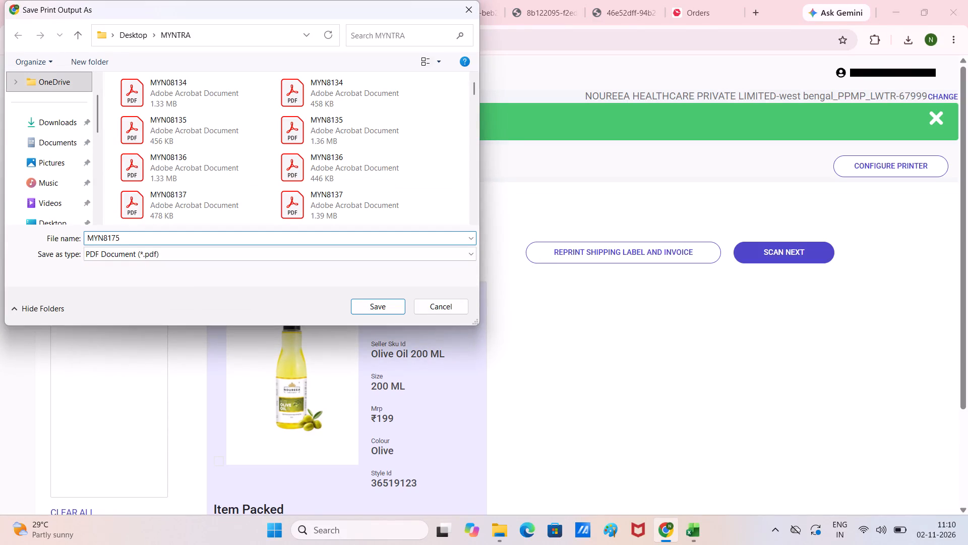
{"action": "key", "text": "Return"}
{"action": "left_click", "coordinate": [205, 234]}
{"action": "key", "text": "ctrl+v"}
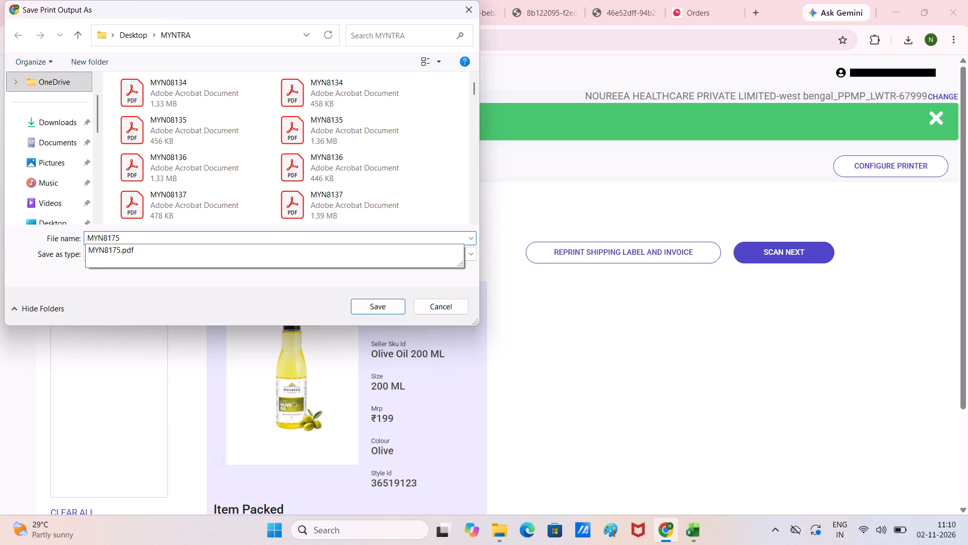
{"action": "left_click", "coordinate": [104, 234]}
{"action": "key", "text": "0"}
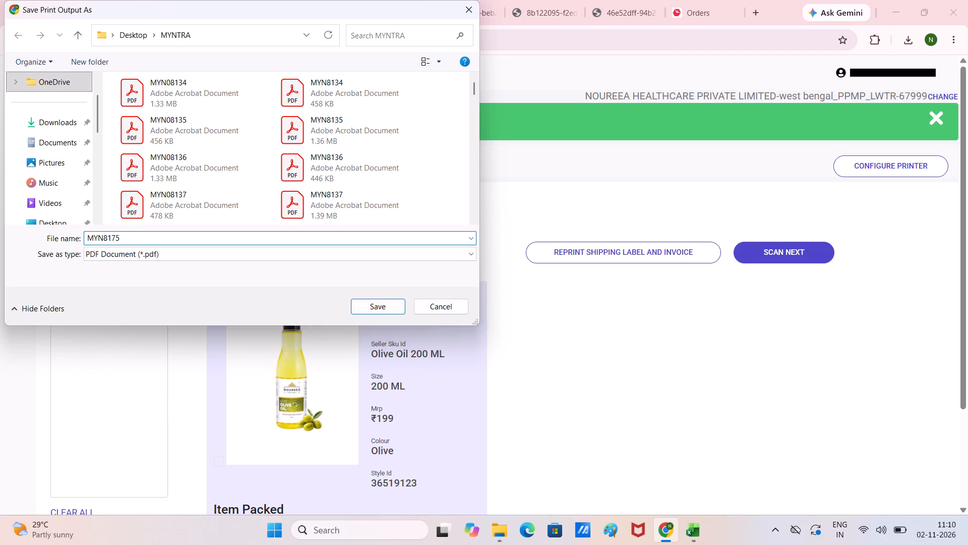
{"action": "left_click", "coordinate": [368, 306]}
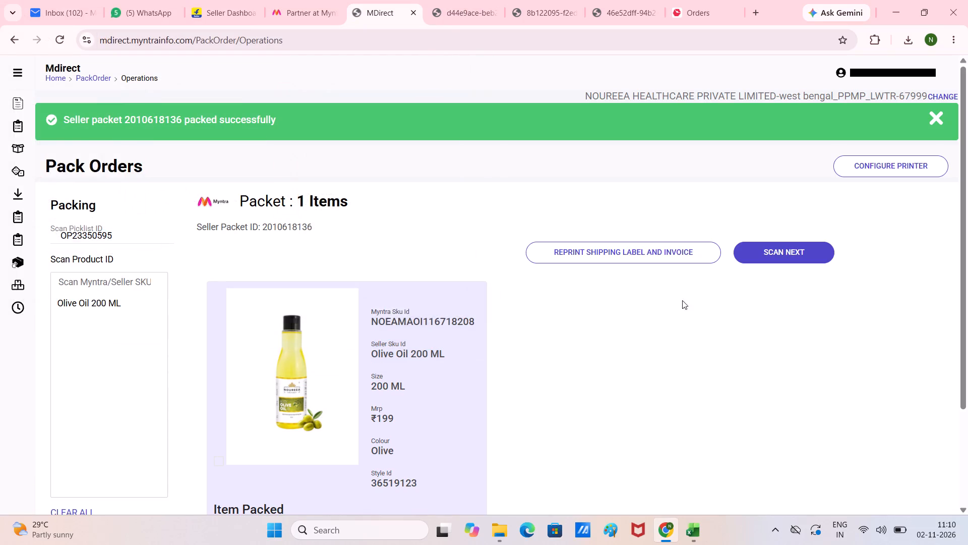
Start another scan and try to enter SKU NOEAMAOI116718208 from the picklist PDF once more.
{"action": "left_click", "coordinate": [780, 248]}
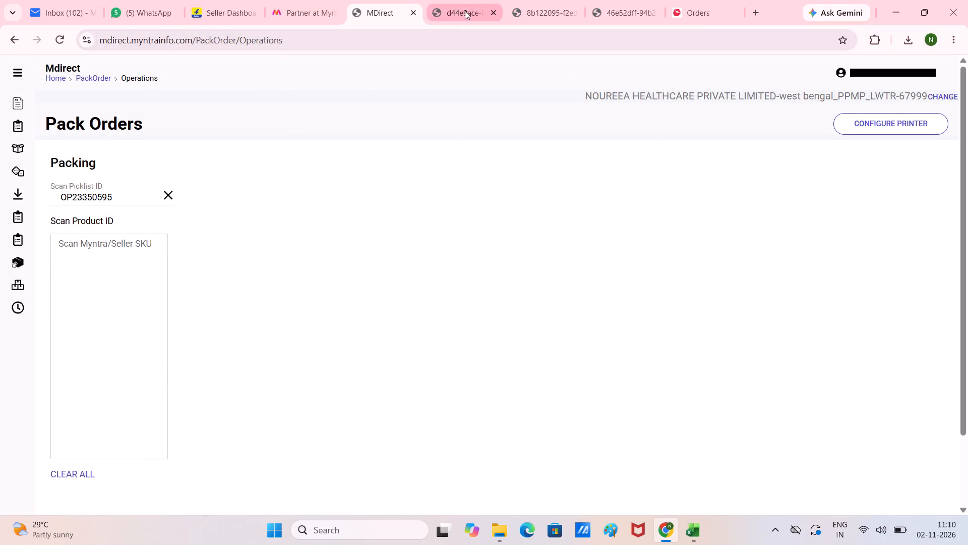
{"action": "left_click", "coordinate": [462, 9]}
{"action": "key", "text": "ctrl+c"}
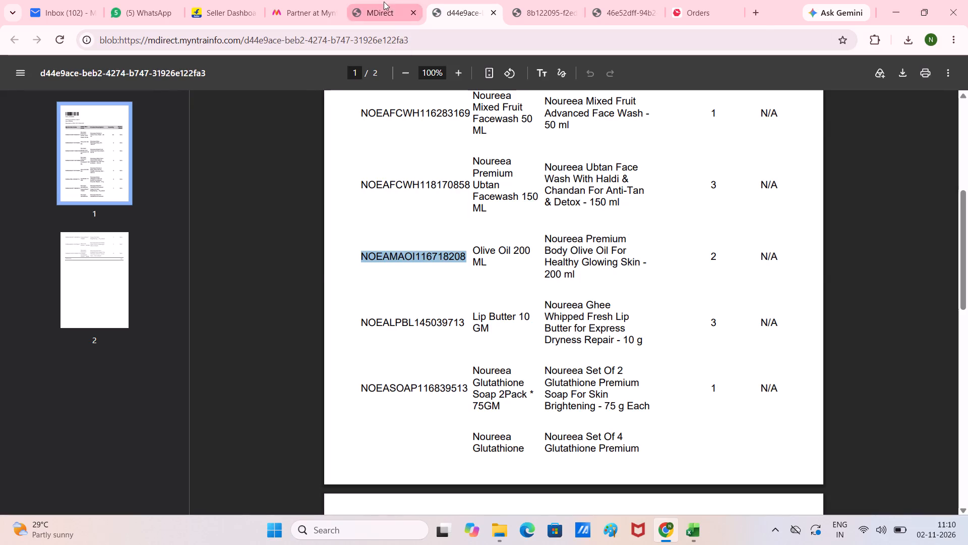
{"action": "left_click", "coordinate": [384, 2]}
{"action": "key", "text": "ctrl+v"}
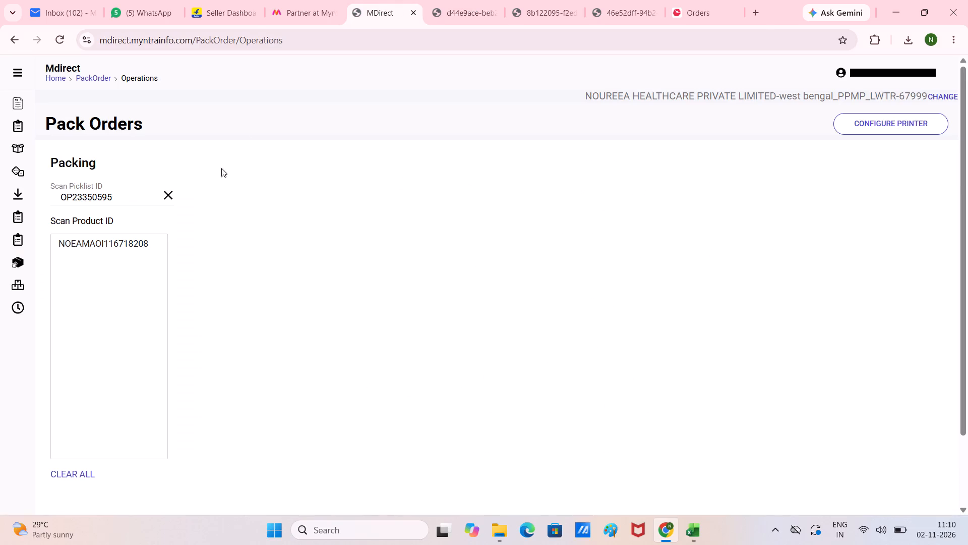
{"action": "key", "text": "Return"}
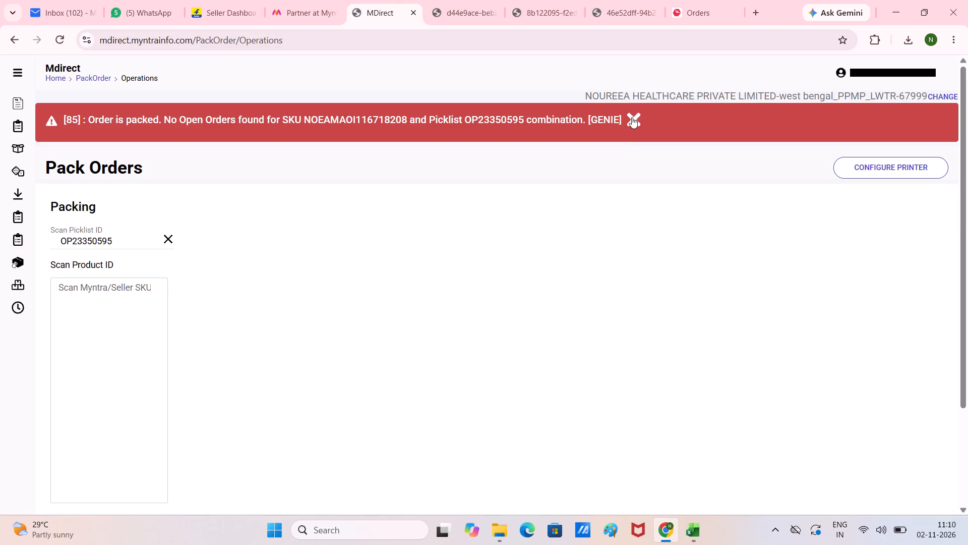
{"action": "left_click", "coordinate": [642, 120]}
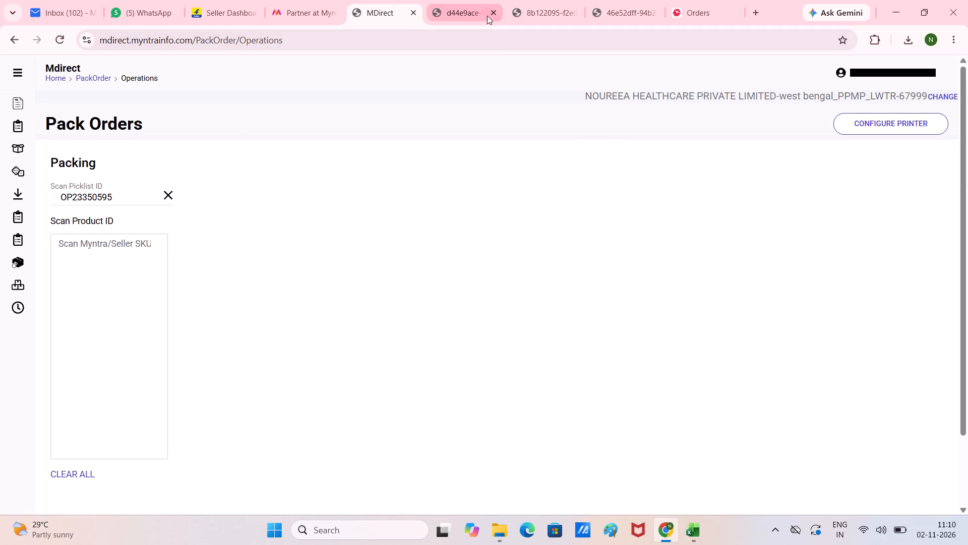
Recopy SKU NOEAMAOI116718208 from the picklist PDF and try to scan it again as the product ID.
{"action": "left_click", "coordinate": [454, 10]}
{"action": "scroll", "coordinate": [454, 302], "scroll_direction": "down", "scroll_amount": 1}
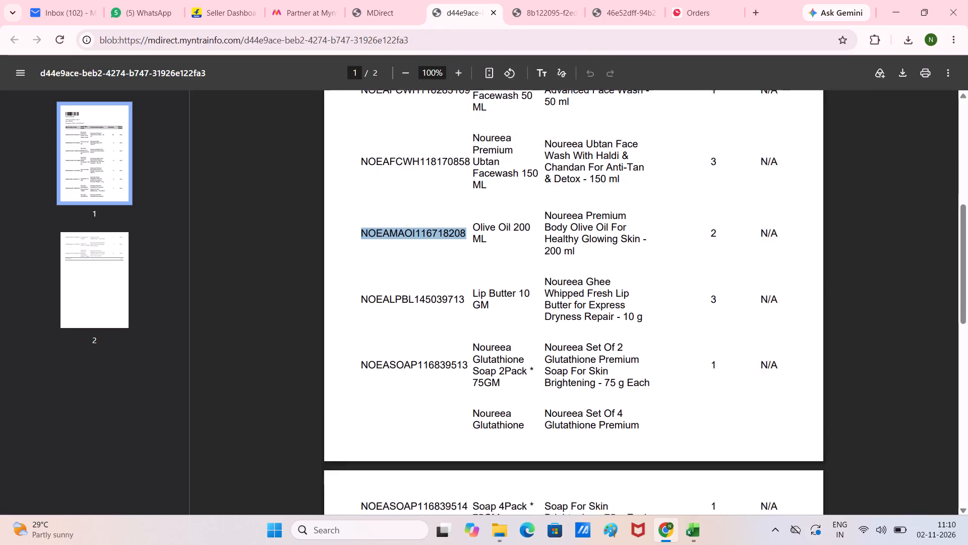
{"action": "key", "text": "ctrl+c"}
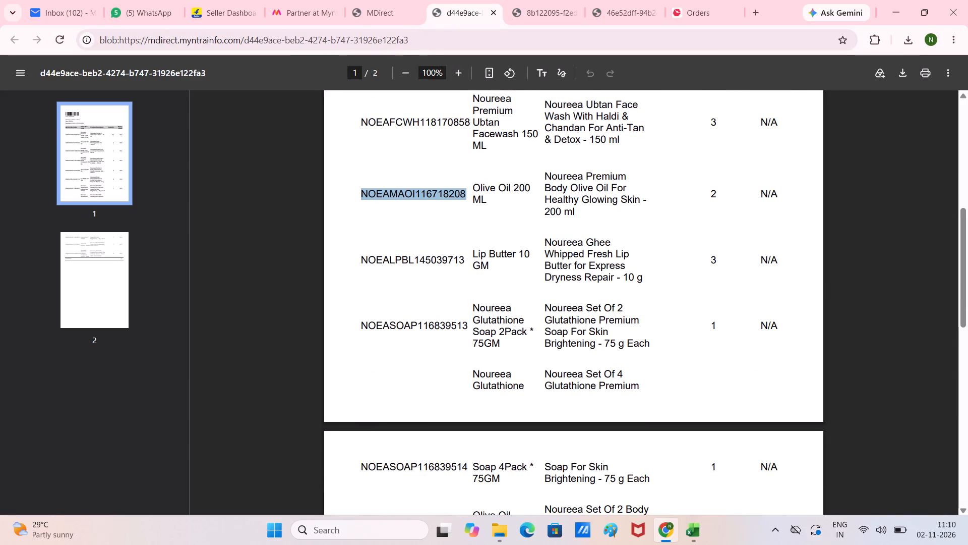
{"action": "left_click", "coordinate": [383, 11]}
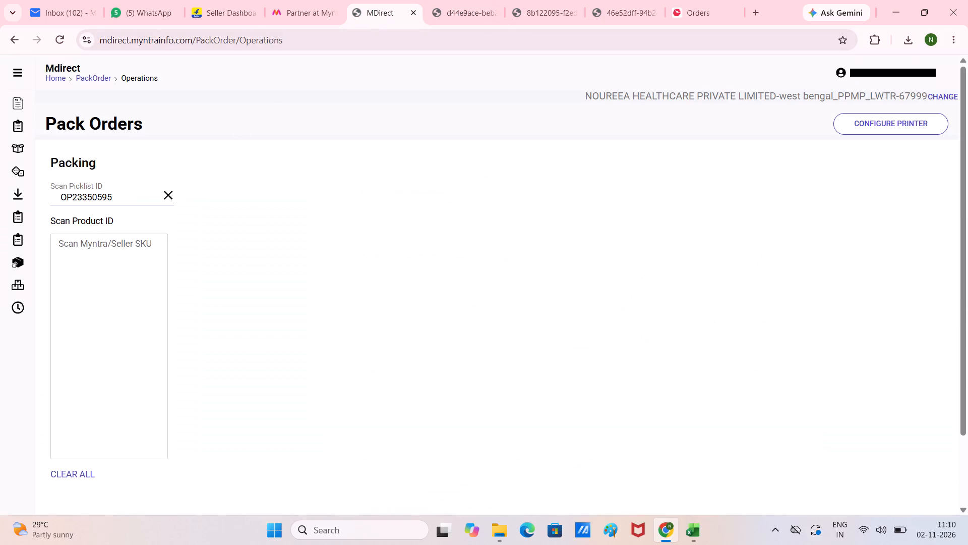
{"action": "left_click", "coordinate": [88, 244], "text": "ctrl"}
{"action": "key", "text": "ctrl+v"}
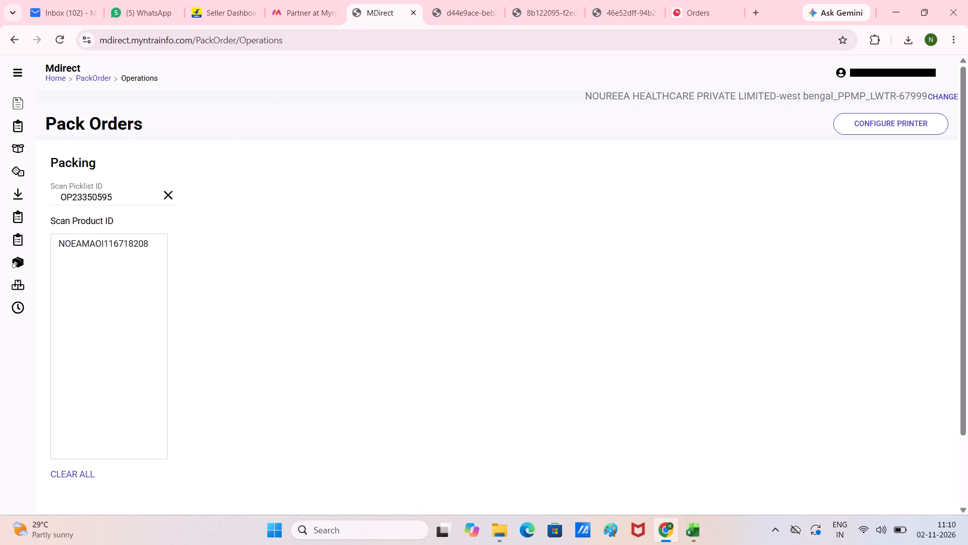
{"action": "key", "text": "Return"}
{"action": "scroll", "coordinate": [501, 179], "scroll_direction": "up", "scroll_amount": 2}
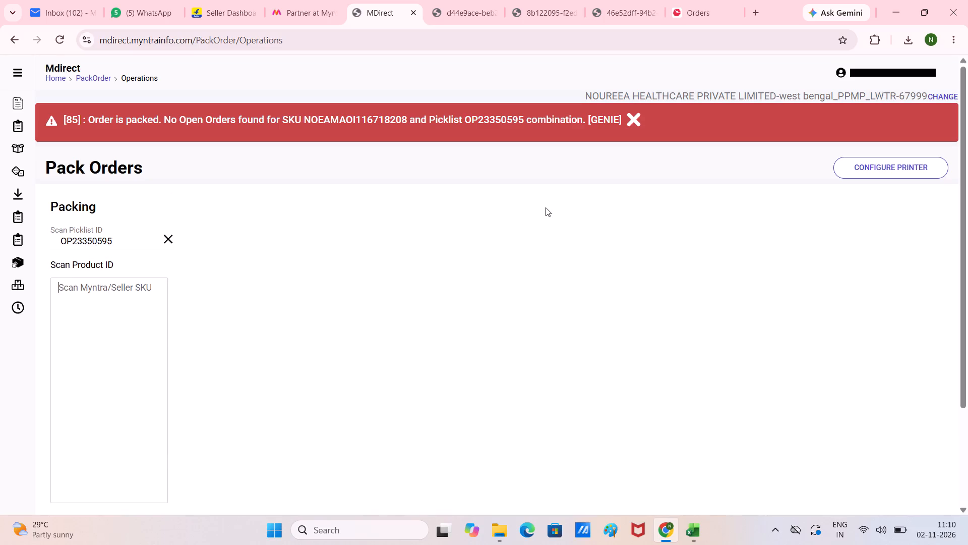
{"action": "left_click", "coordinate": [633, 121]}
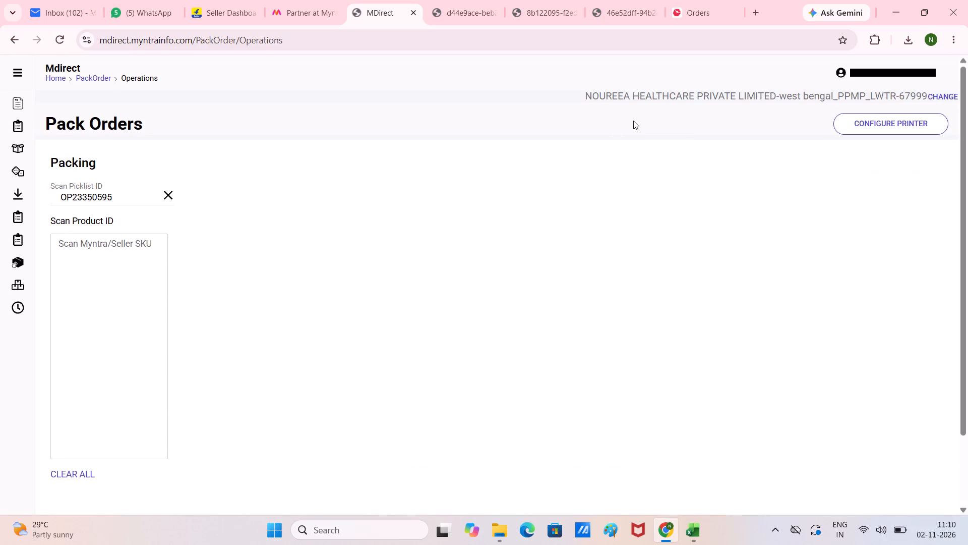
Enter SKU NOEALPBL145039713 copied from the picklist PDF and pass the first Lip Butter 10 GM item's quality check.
{"action": "left_click", "coordinate": [458, 0]}
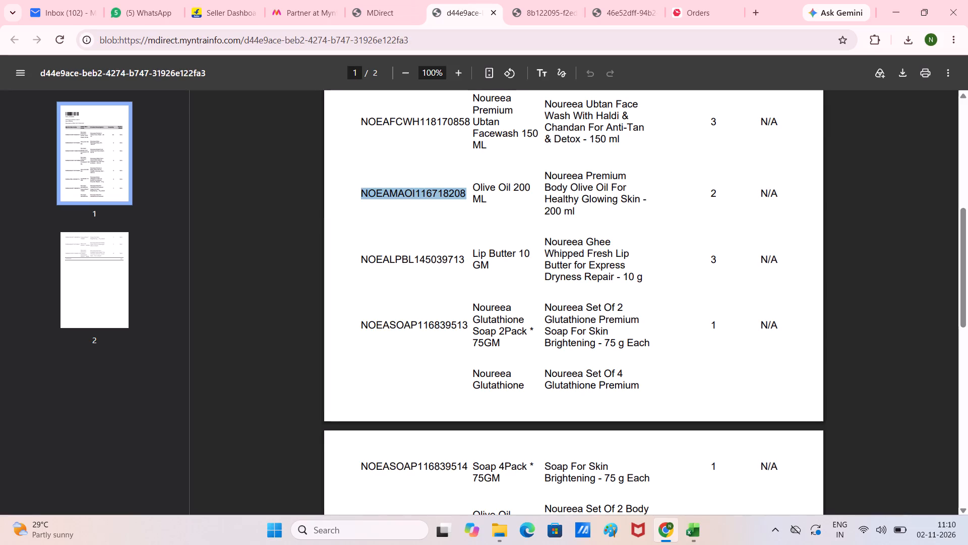
{"action": "double_click", "coordinate": [411, 258]}
{"action": "key", "text": "ctrl+c"}
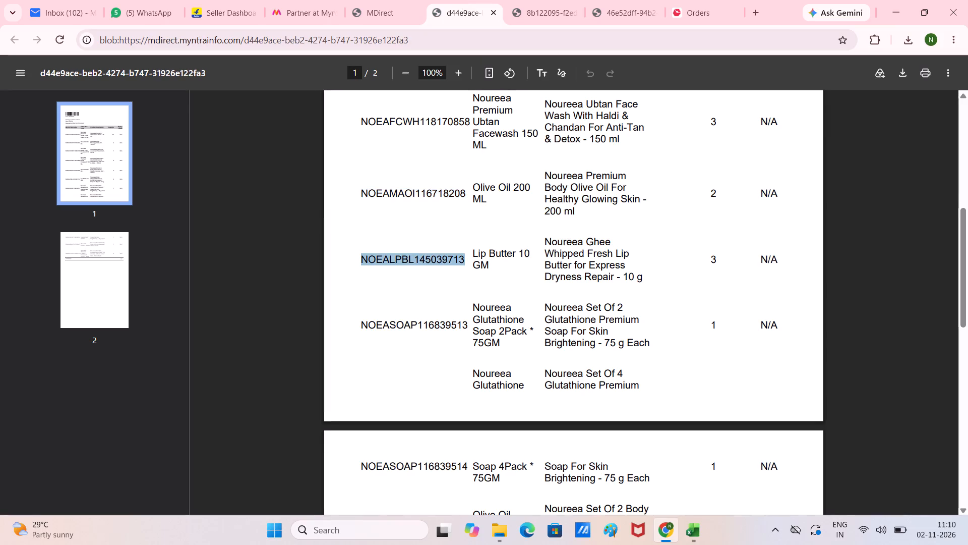
{"action": "left_click", "coordinate": [373, 11]}
{"action": "left_click", "coordinate": [154, 236]}
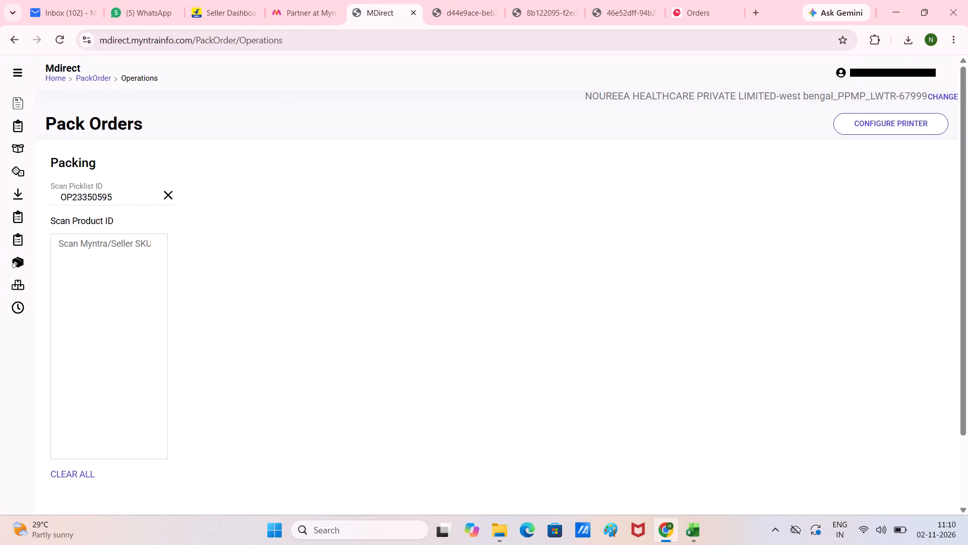
{"action": "key", "text": "ctrl+v"}
{"action": "key", "text": "Return"}
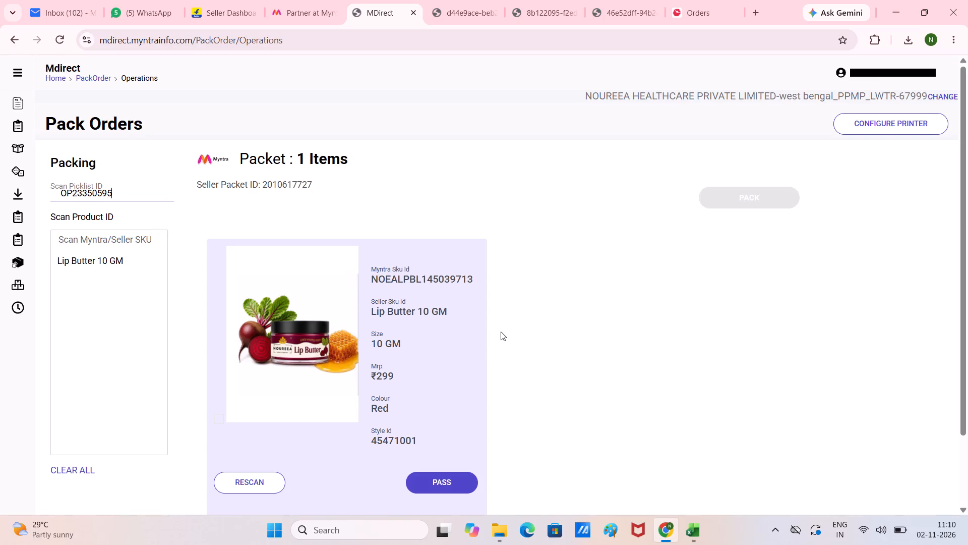
{"action": "left_click", "coordinate": [451, 477]}
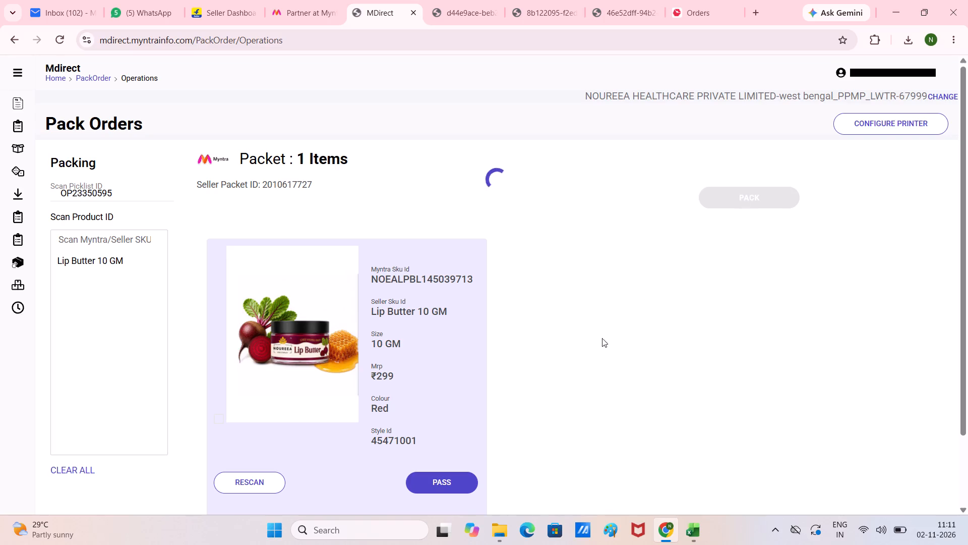
{"action": "left_click", "coordinate": [454, 476]}
{"action": "scroll", "coordinate": [489, 290], "scroll_direction": "down", "scroll_amount": 1}
{"action": "scroll", "coordinate": [627, 296], "scroll_direction": "up", "scroll_amount": 3}
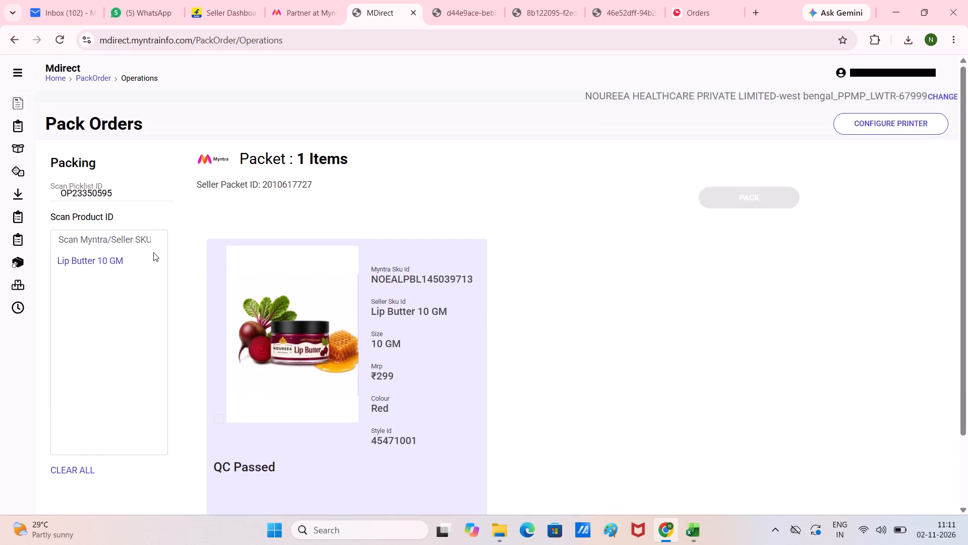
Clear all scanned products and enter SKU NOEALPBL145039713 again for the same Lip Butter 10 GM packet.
{"action": "left_click", "coordinate": [58, 452]}
{"action": "left_click", "coordinate": [85, 472]}
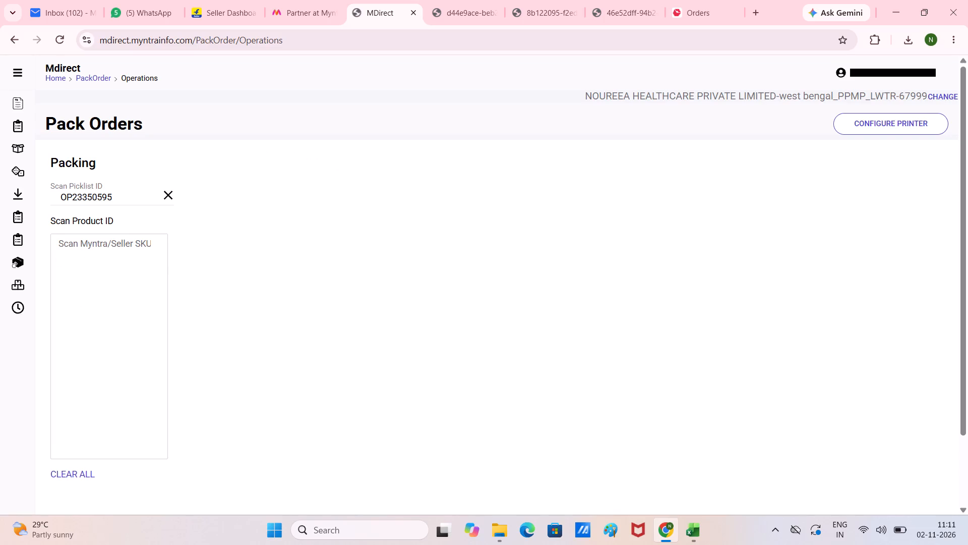
{"action": "key", "text": "ctrl+v"}
{"action": "key", "text": "Return"}
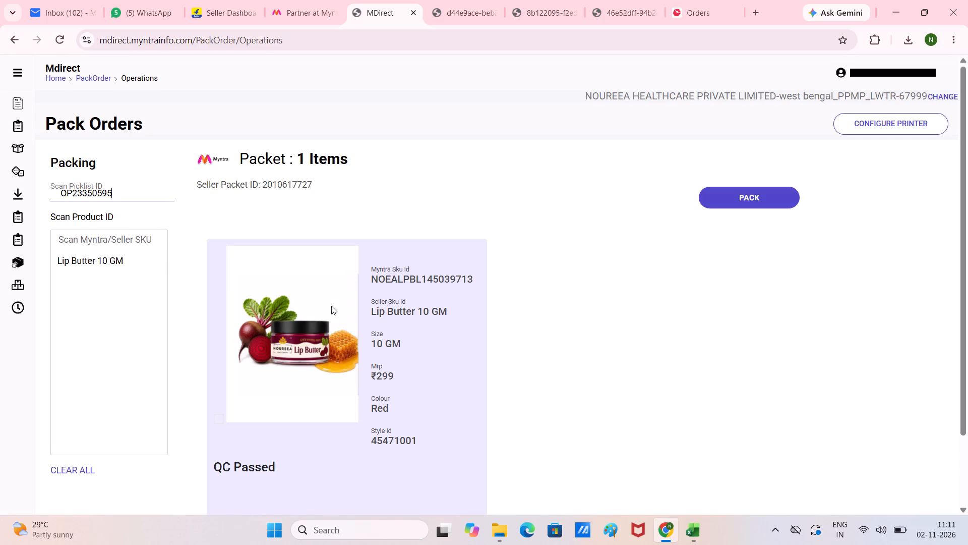
{"action": "left_click", "coordinate": [742, 204]}
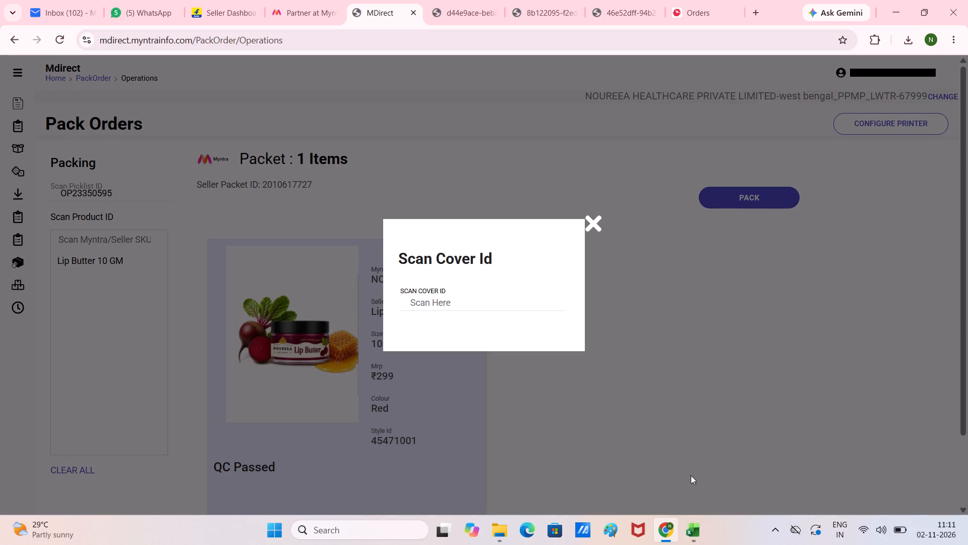
{"action": "left_click", "coordinate": [701, 532]}
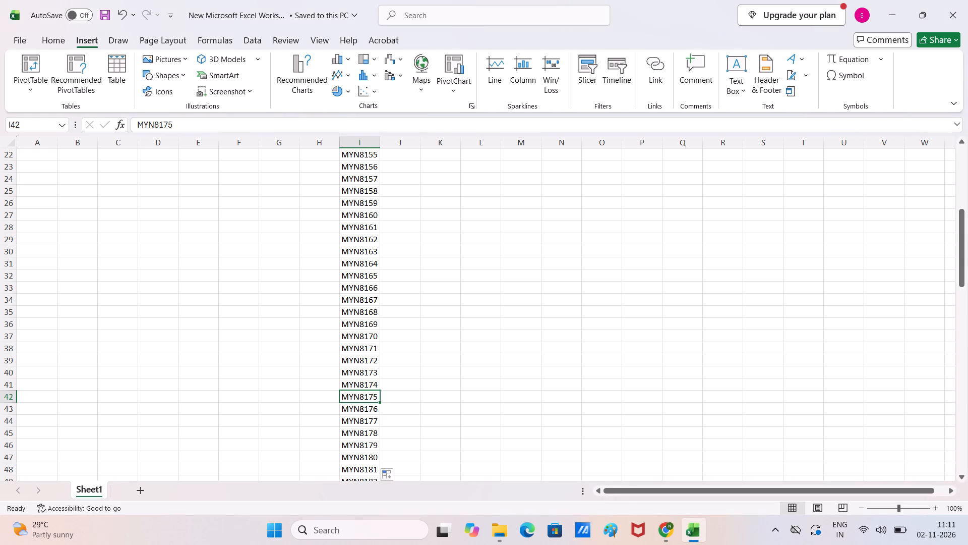
{"action": "left_click", "coordinate": [369, 410]}
{"action": "key", "text": "ctrl+c"}
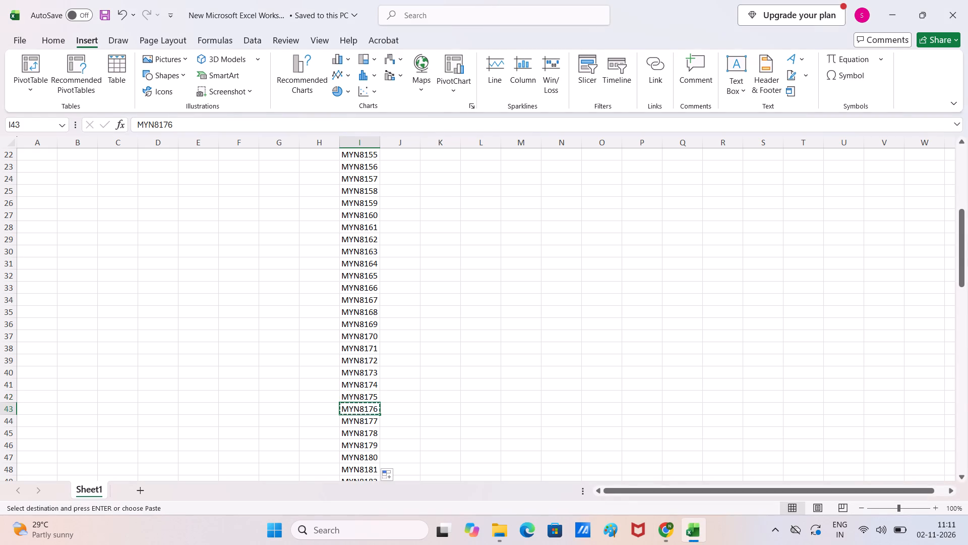
{"action": "key", "text": "alt+Tab"}
{"action": "left_click", "coordinate": [458, 297]}
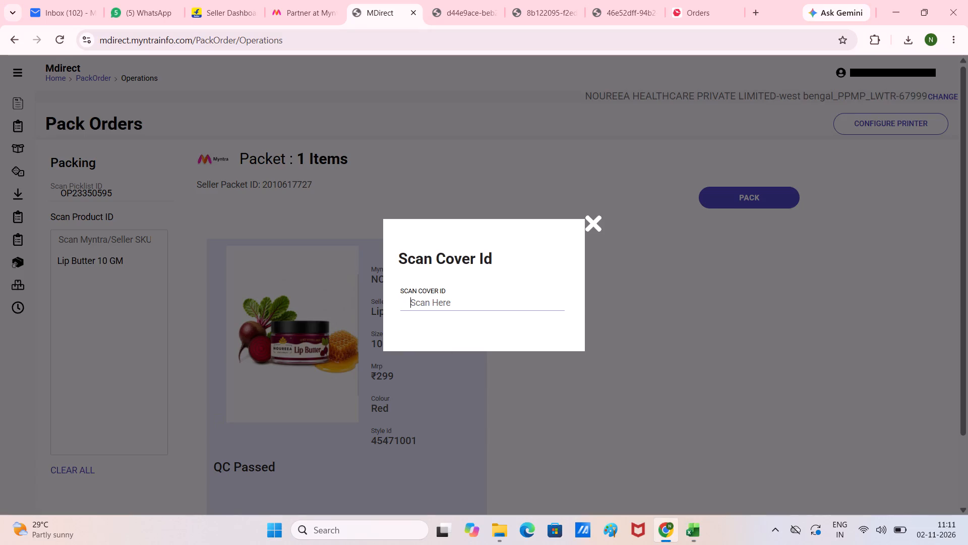
{"action": "key", "text": "ctrl+v"}
{"action": "key", "text": "Return"}
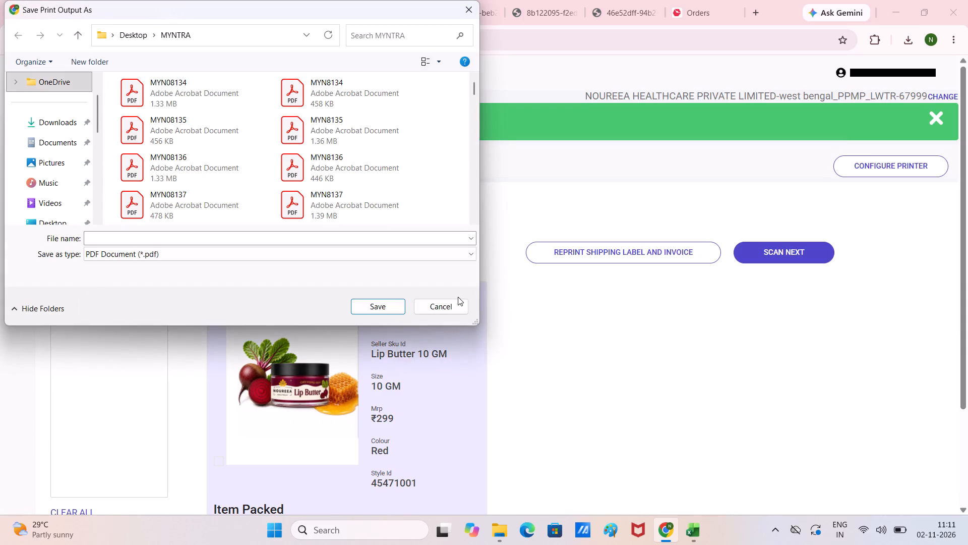
Save the packet's two print outputs as PDFs named MYN8176 and MYN08176 in the MYNTRA folder.
{"action": "left_click", "coordinate": [251, 242]}
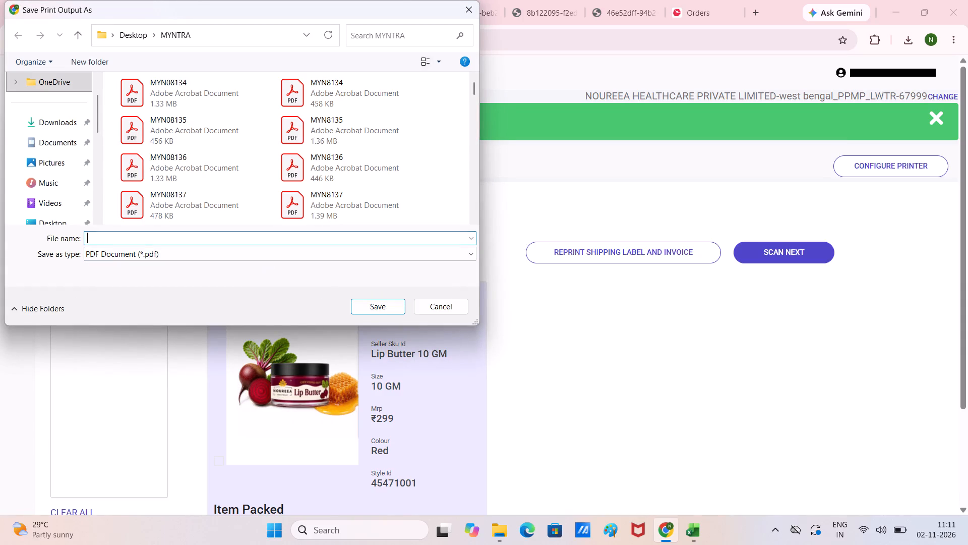
{"action": "key", "text": "ctrl+v"}
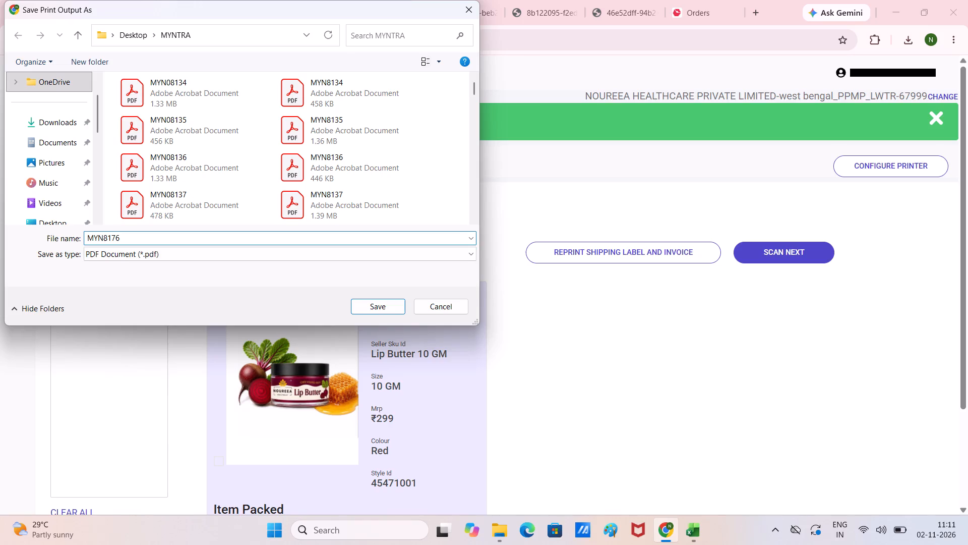
{"action": "key", "text": "Return"}
{"action": "left_click", "coordinate": [241, 241]}
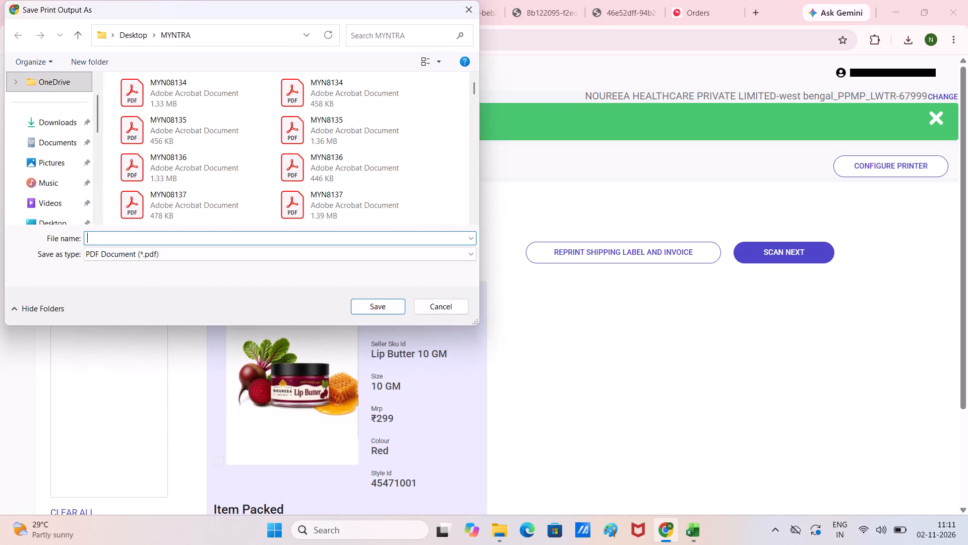
{"action": "key", "text": "ctrl+v"}
{"action": "left_click", "coordinate": [100, 235]}
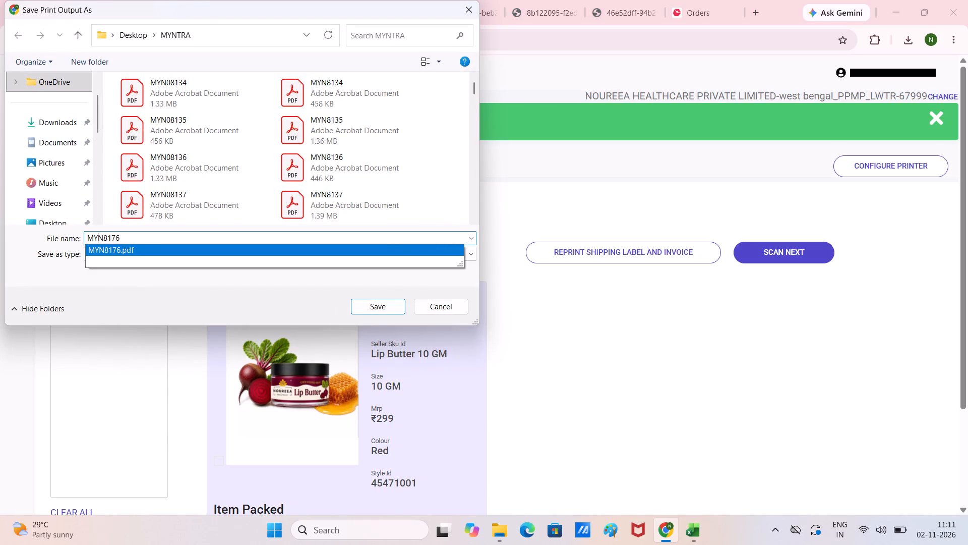
{"action": "key", "text": "Right"}
{"action": "key", "text": "0"}
{"action": "left_click", "coordinate": [381, 308]}
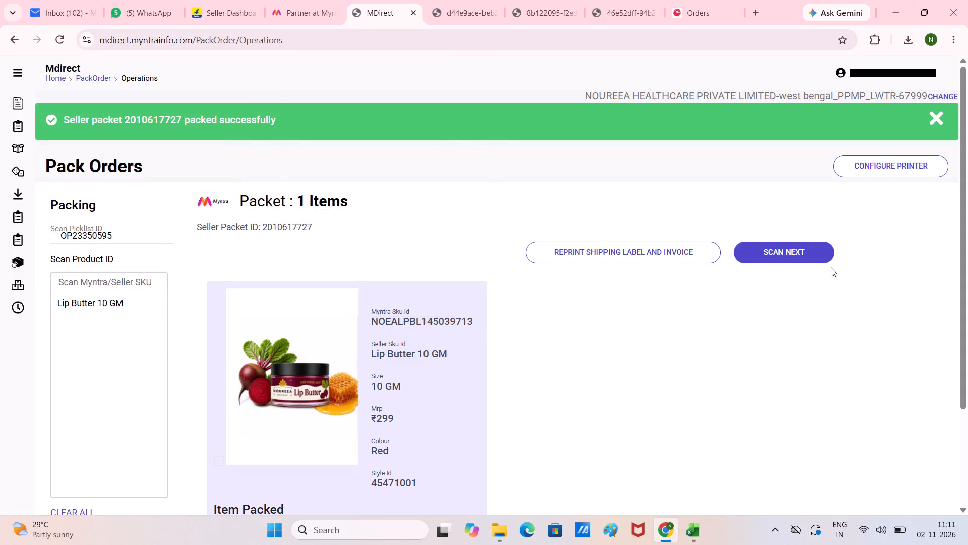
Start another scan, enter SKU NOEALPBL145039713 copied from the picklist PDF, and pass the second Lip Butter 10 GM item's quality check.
{"action": "left_click", "coordinate": [794, 254]}
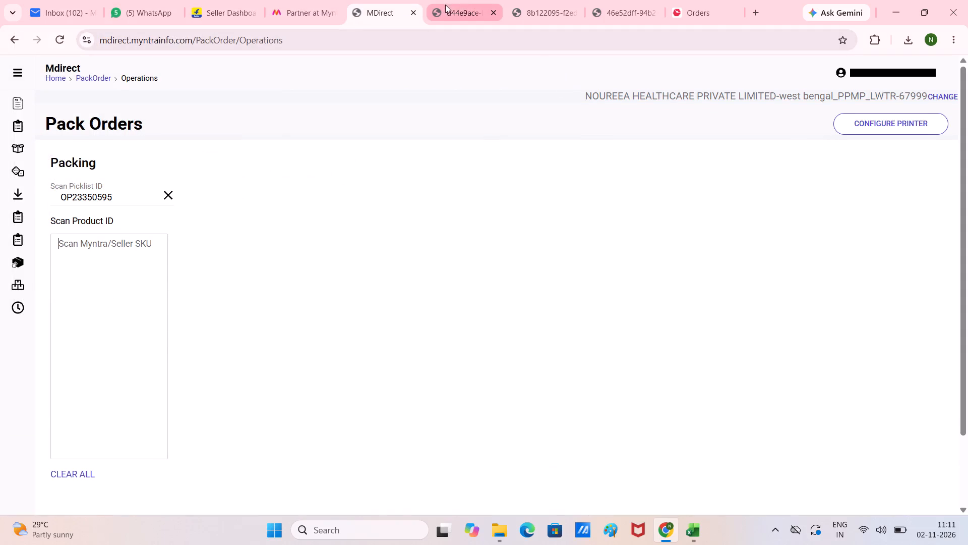
{"action": "left_click", "coordinate": [460, 5]}
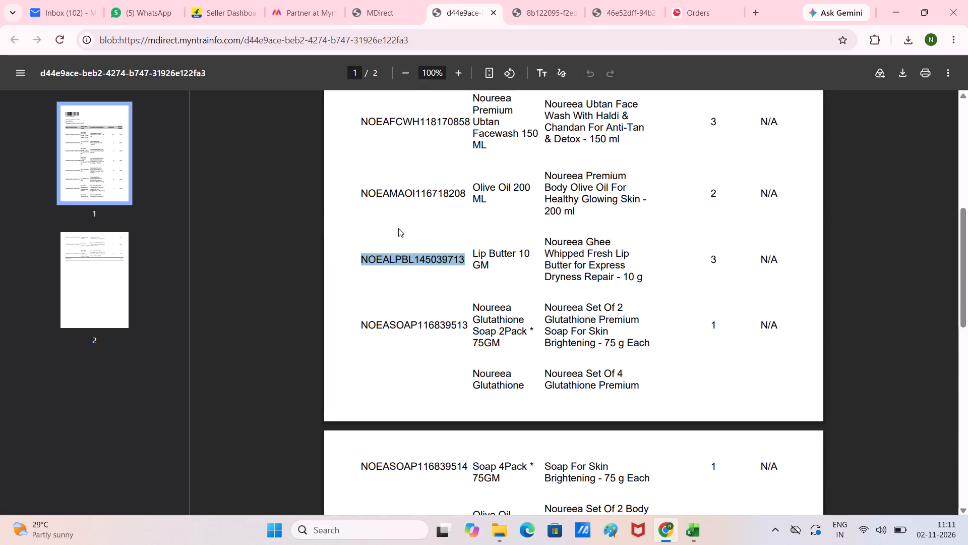
{"action": "key", "text": "ctrl+c"}
{"action": "left_click", "coordinate": [385, 5]}
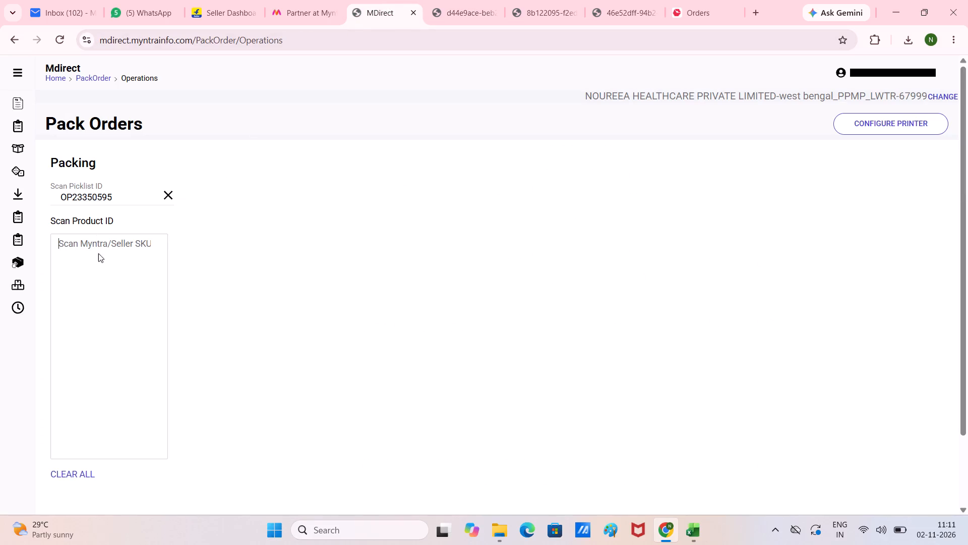
{"action": "key", "text": "ctrl+v"}
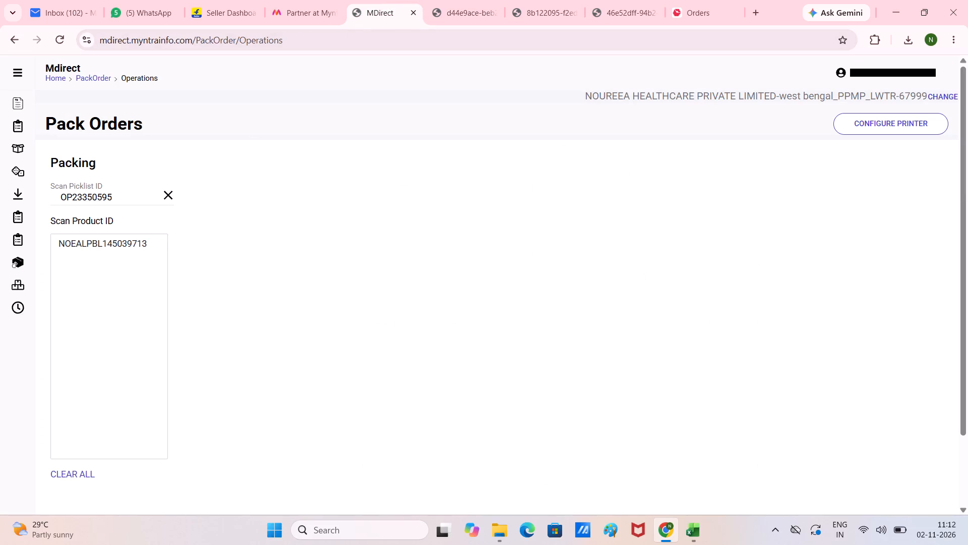
{"action": "key", "text": "Return"}
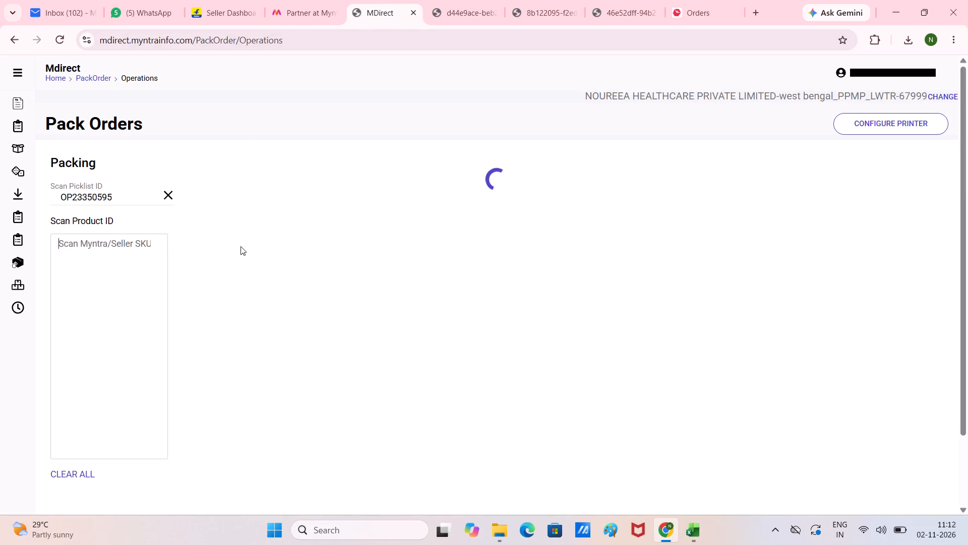
{"action": "left_click", "coordinate": [452, 488]}
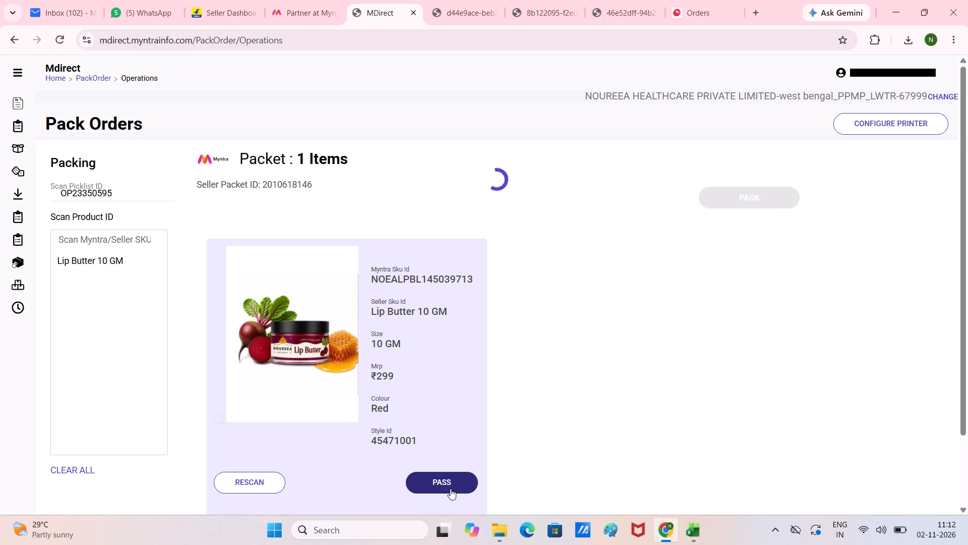
Pack the second Lip Butter 10 GM packet with cover ID MYN8177 copied from the Excel list.
{"action": "left_click", "coordinate": [737, 199]}
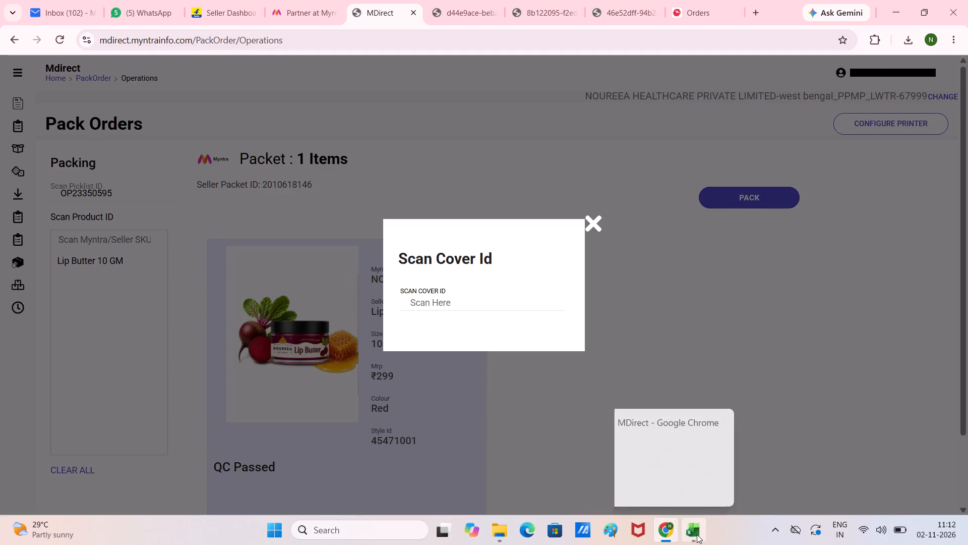
{"action": "left_click", "coordinate": [697, 534]}
{"action": "left_click", "coordinate": [375, 420]}
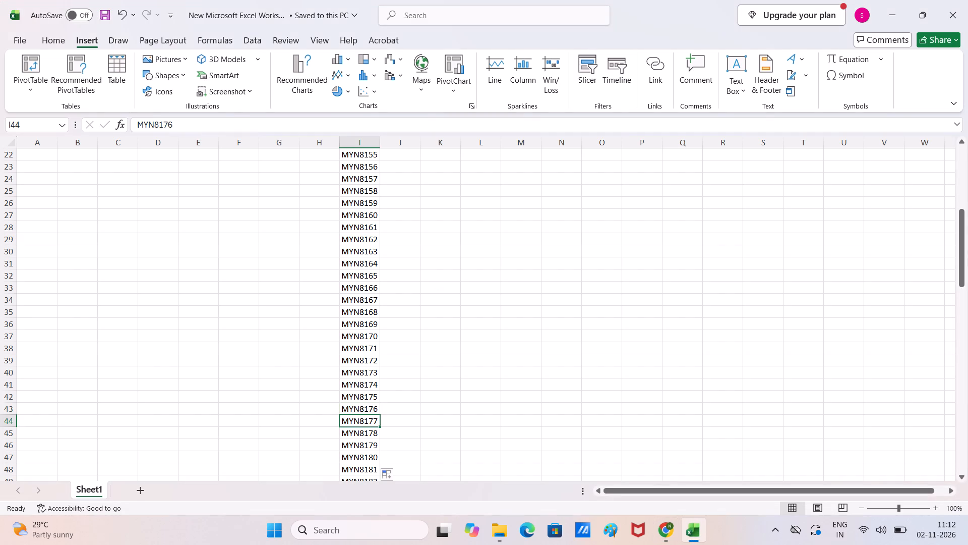
{"action": "key", "text": "ctrl+c"}
{"action": "key", "text": "alt+Tab"}
{"action": "left_click", "coordinate": [432, 290]}
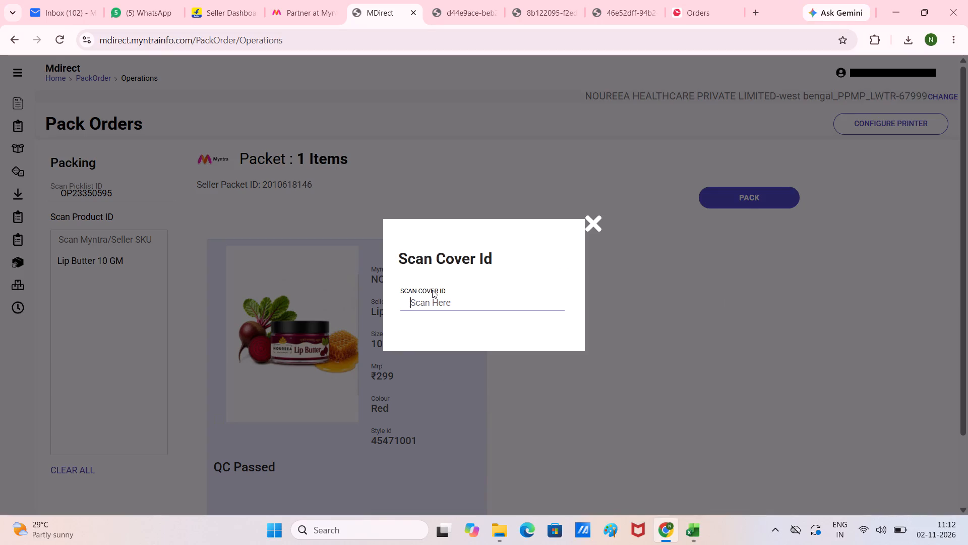
{"action": "left_click", "coordinate": [432, 290], "text": "ctrl"}
{"action": "key", "text": "ctrl+v"}
{"action": "key", "text": "ctrl+v"}
{"action": "key", "text": "Return"}
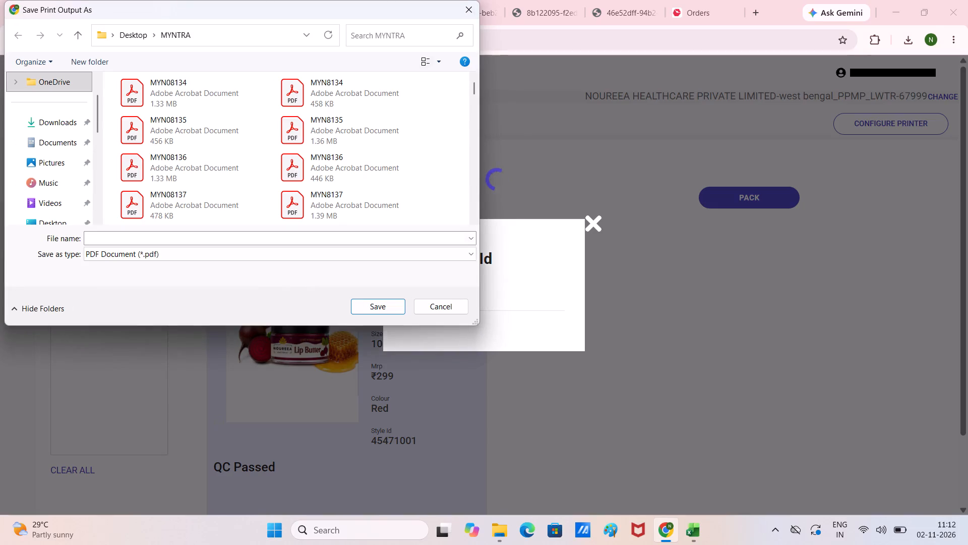
Save the packet's two print outputs as PDFs named MYN8177 and MYN08177 in the MYNTRA folder.
{"action": "left_click", "coordinate": [155, 233]}
{"action": "key", "text": "ctrl+v"}
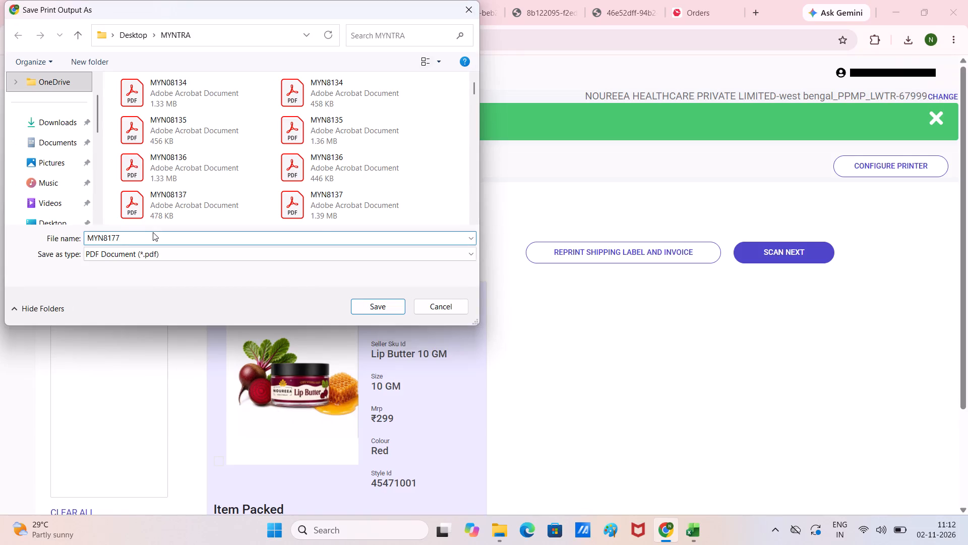
{"action": "key", "text": "Return"}
{"action": "left_click", "coordinate": [153, 232]}
{"action": "key", "text": "ctrl+v"}
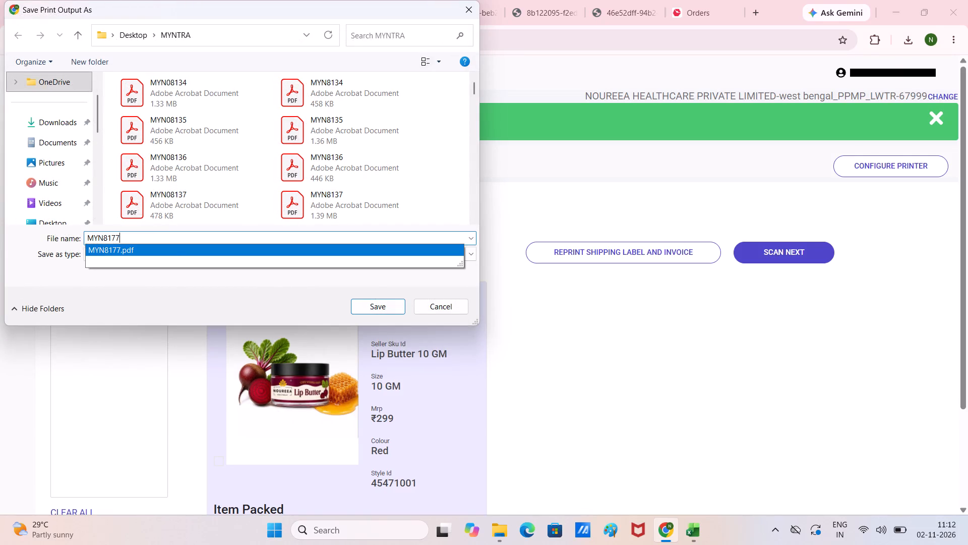
{"action": "left_click", "coordinate": [104, 242]}
{"action": "key", "text": "0"}
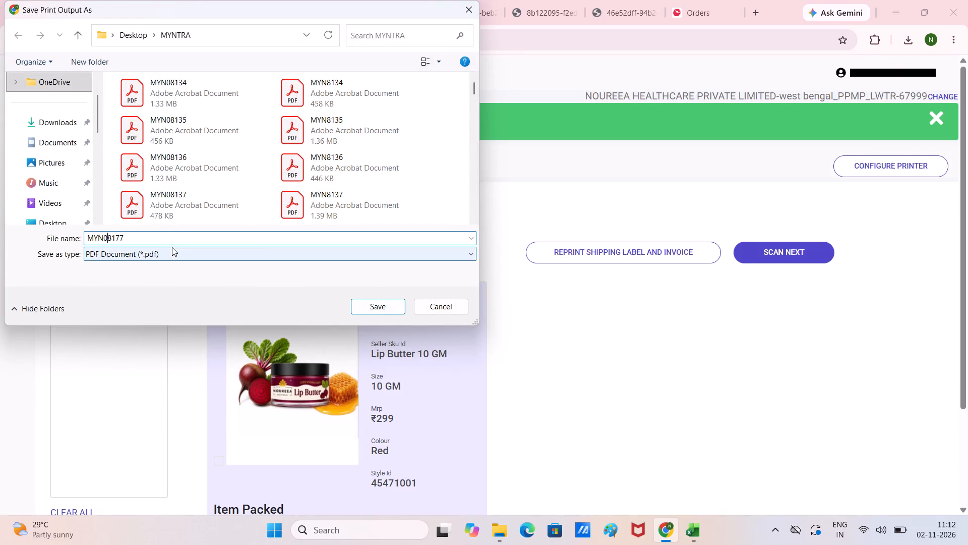
{"action": "left_click", "coordinate": [392, 304]}
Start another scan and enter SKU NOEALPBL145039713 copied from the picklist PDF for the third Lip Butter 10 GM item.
{"action": "left_click", "coordinate": [772, 261]}
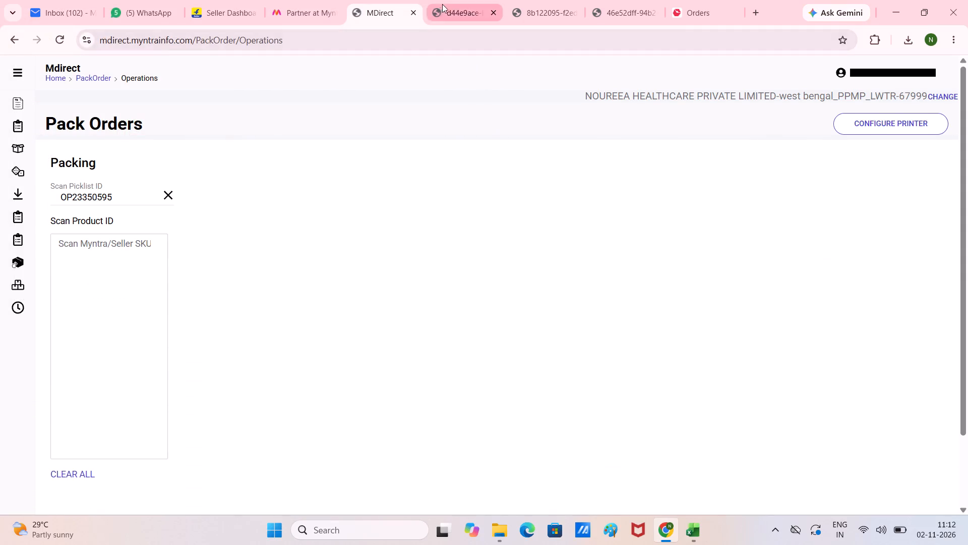
{"action": "left_click", "coordinate": [442, 4]}
{"action": "key", "text": "ctrl+c"}
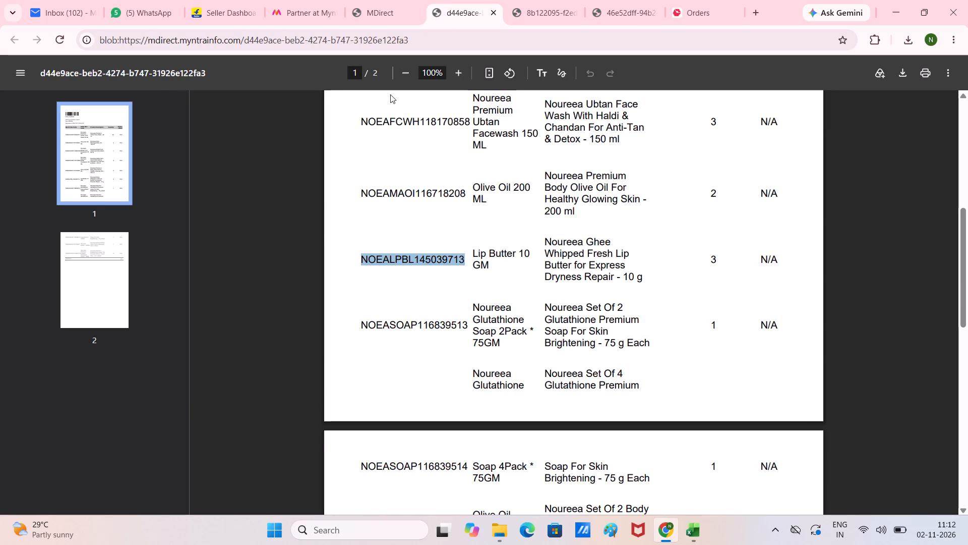
{"action": "left_click", "coordinate": [376, 17]}
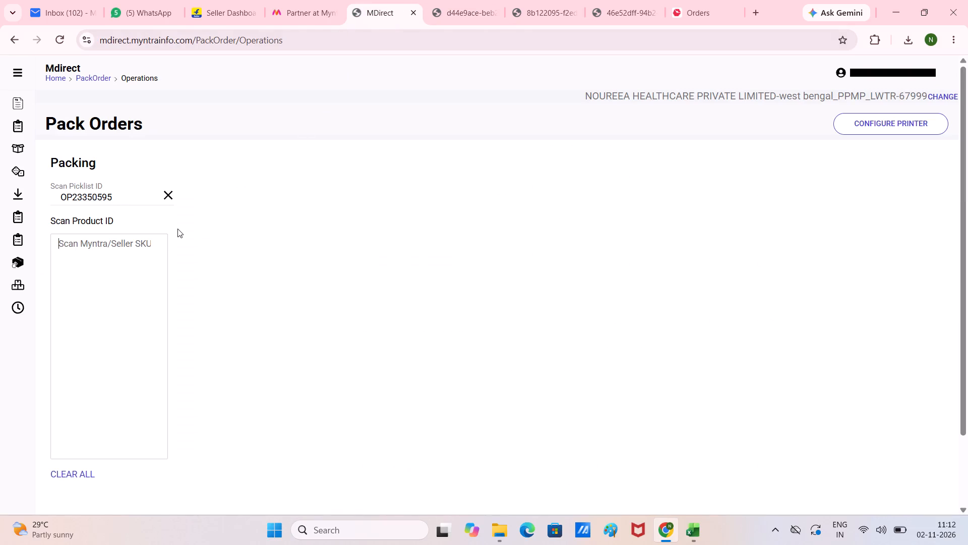
{"action": "key", "text": "ctrl+v"}
{"action": "key", "text": "Return"}
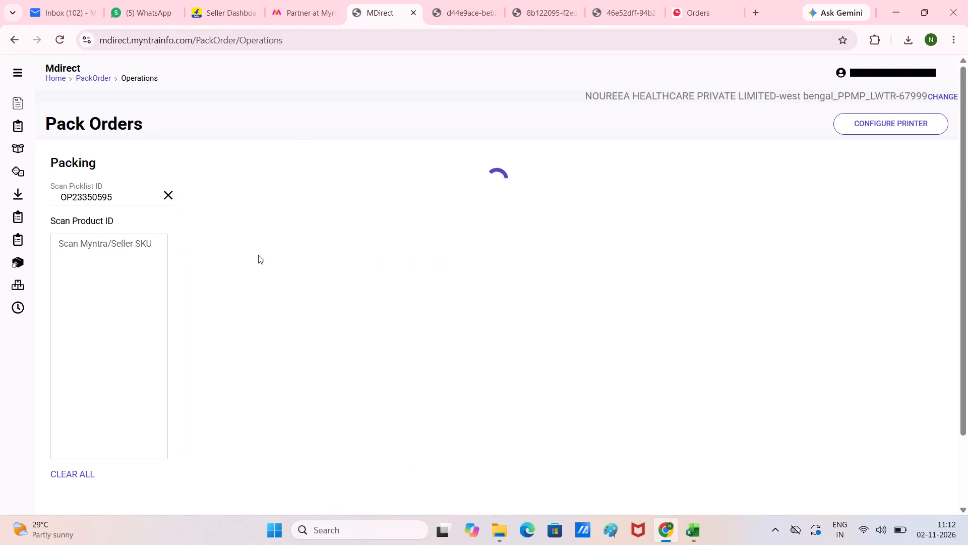
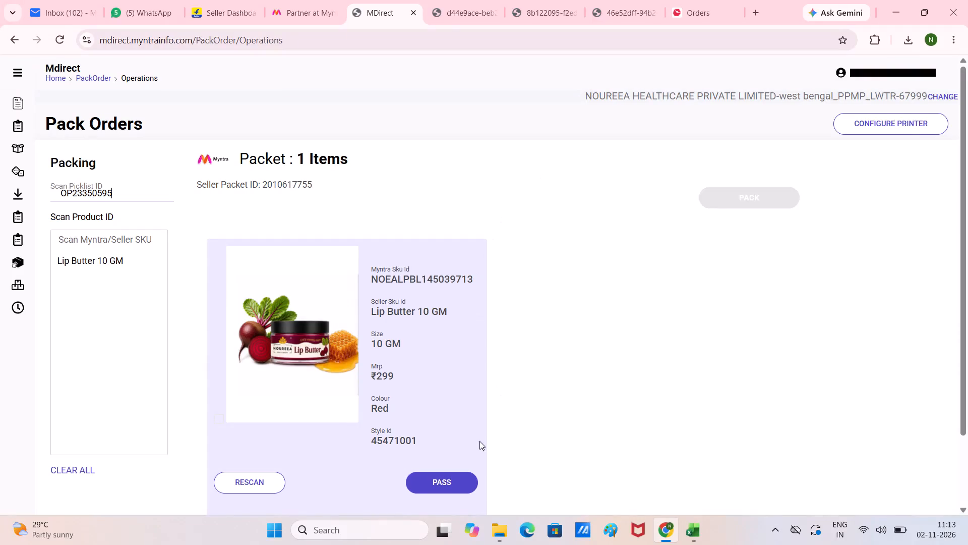
Pass the third Lip Butter 10 GM item's quality check and pack it with cover ID MYN8178 copied from the Excel list.
{"action": "left_click", "coordinate": [457, 481]}
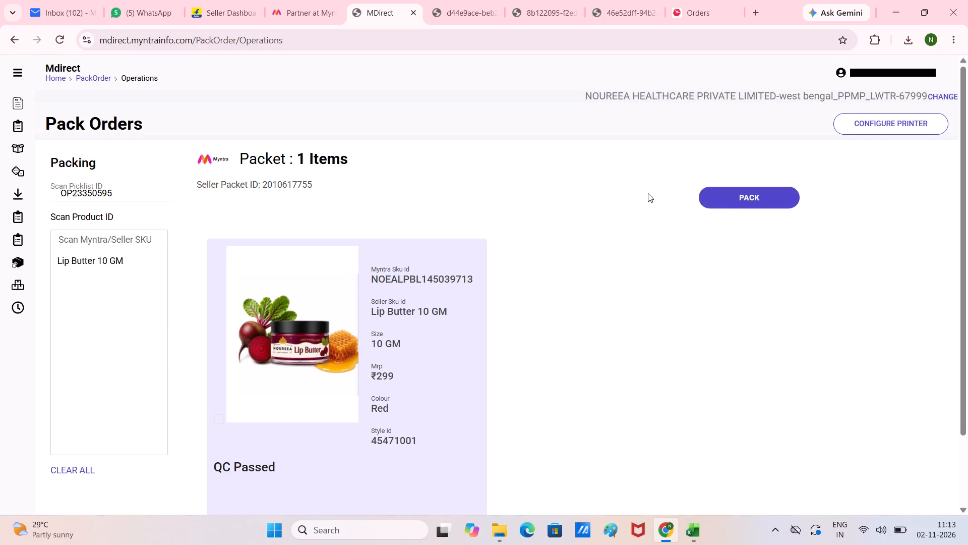
{"action": "left_click", "coordinate": [742, 197]}
{"action": "left_click", "coordinate": [693, 527]}
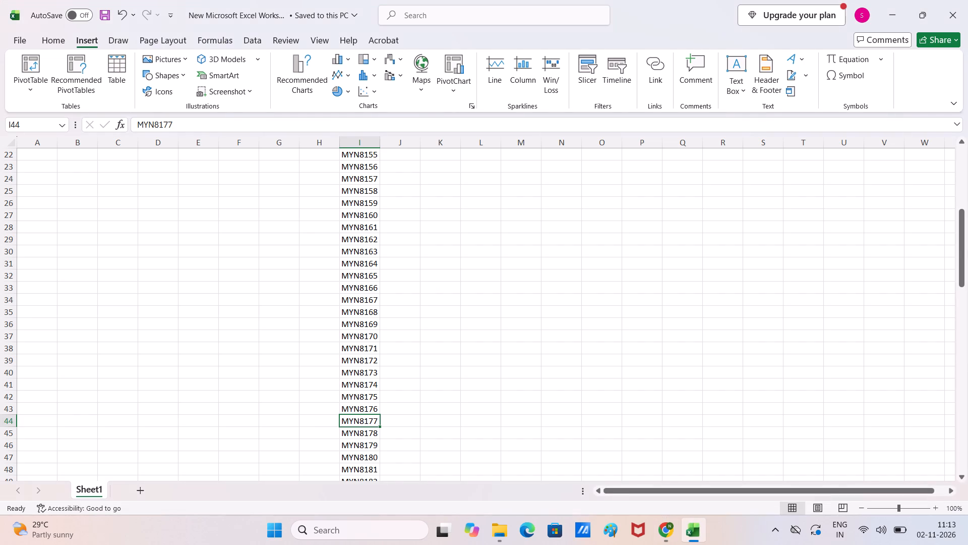
{"action": "left_click", "coordinate": [360, 432]}
{"action": "key", "text": "ctrl+c"}
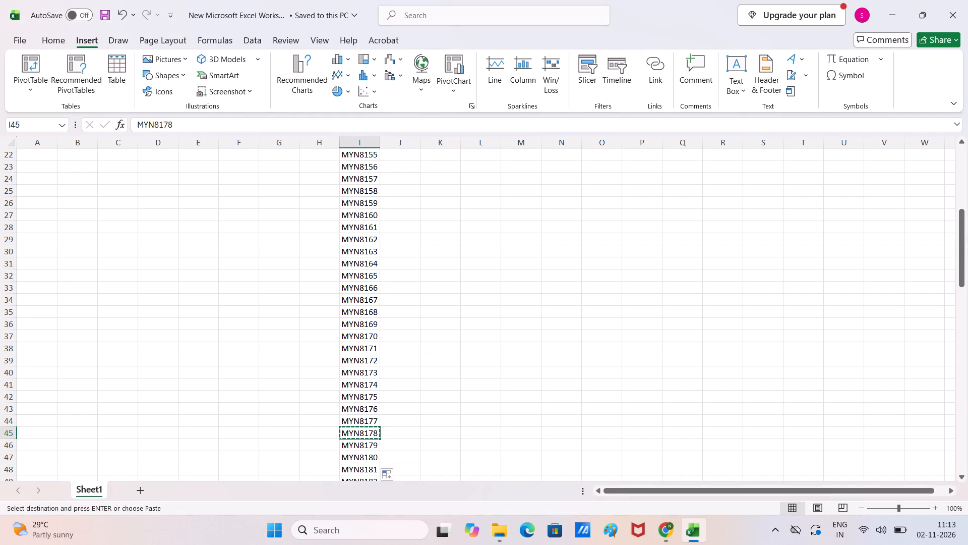
{"action": "key", "text": "alt+Tab"}
{"action": "left_click", "coordinate": [454, 296]}
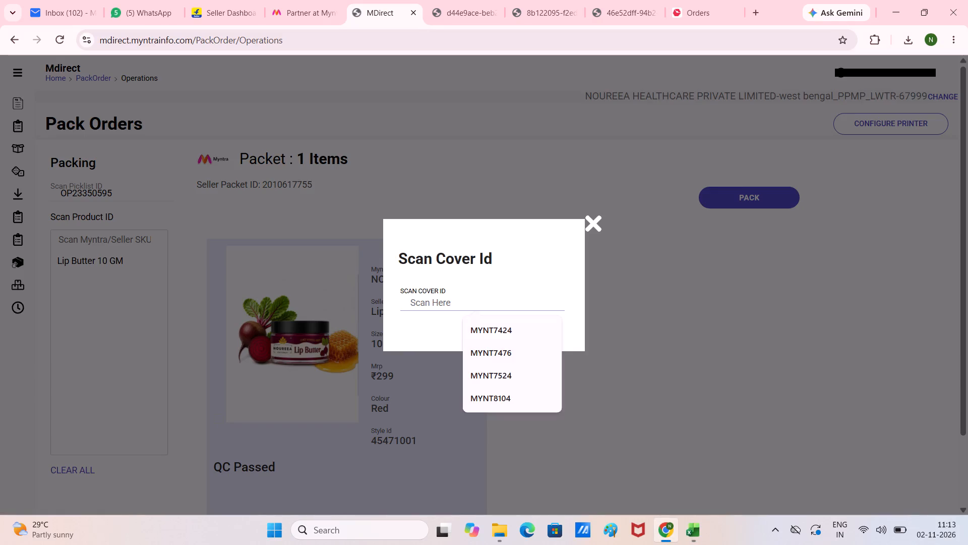
{"action": "key", "text": "ctrl+v"}
{"action": "key", "text": "Return"}
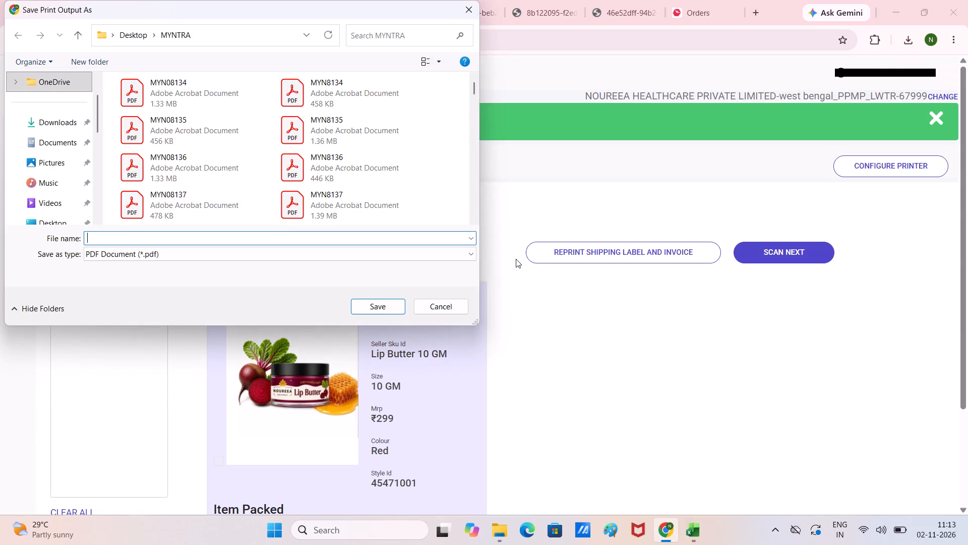
Save the packet's two print outputs as PDFs named MYN8178 and MYN08178 in the MYNTRA folder.
{"action": "scroll", "coordinate": [419, 141], "scroll_direction": "down", "scroll_amount": 3}
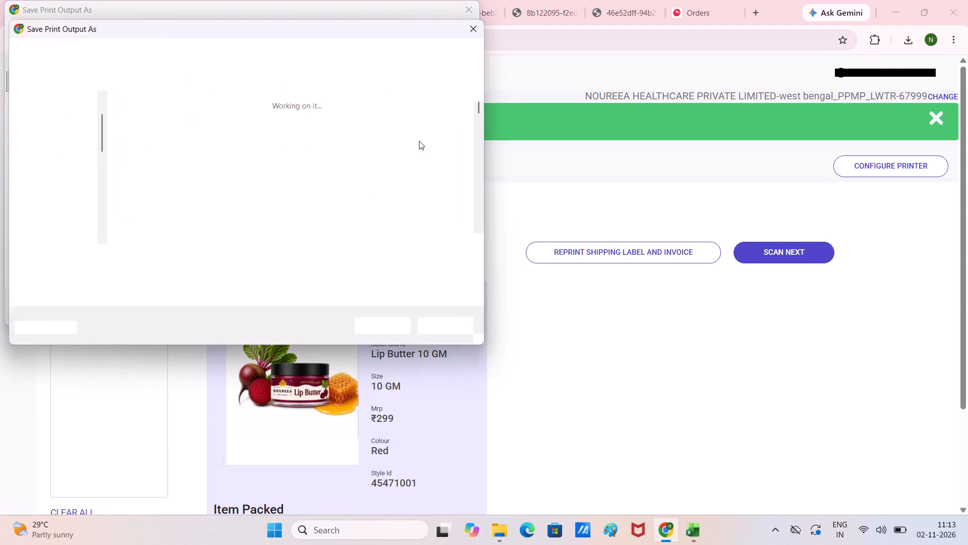
{"action": "scroll", "coordinate": [419, 141], "scroll_direction": "down", "scroll_amount": 2}
{"action": "scroll", "coordinate": [464, 137], "scroll_direction": "down", "scroll_amount": 20}
{"action": "scroll", "coordinate": [464, 137], "scroll_direction": "down", "scroll_amount": 1}
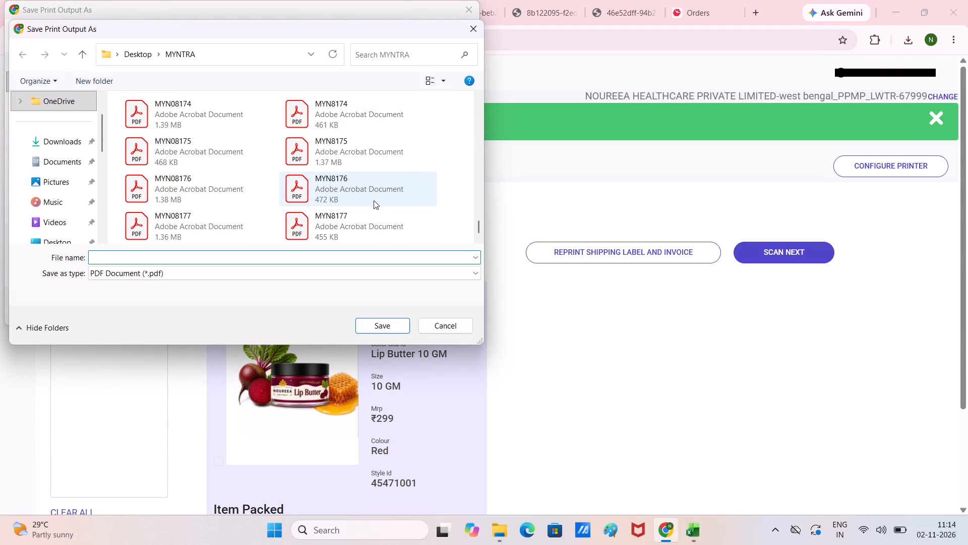
{"action": "scroll", "coordinate": [374, 200], "scroll_direction": "down", "scroll_amount": 5}
{"action": "left_click", "coordinate": [187, 242]}
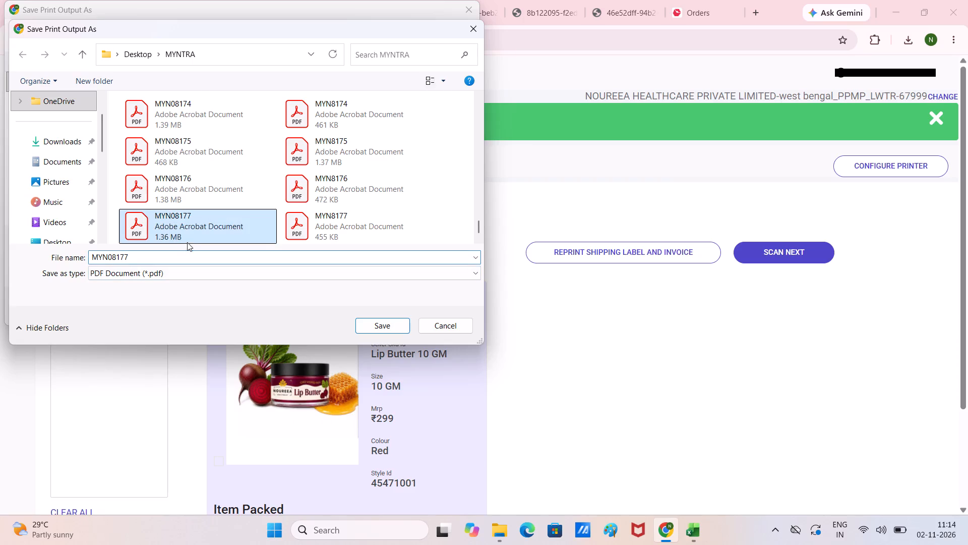
{"action": "left_click", "coordinate": [167, 253]}
{"action": "key", "text": "ctrl+v"}
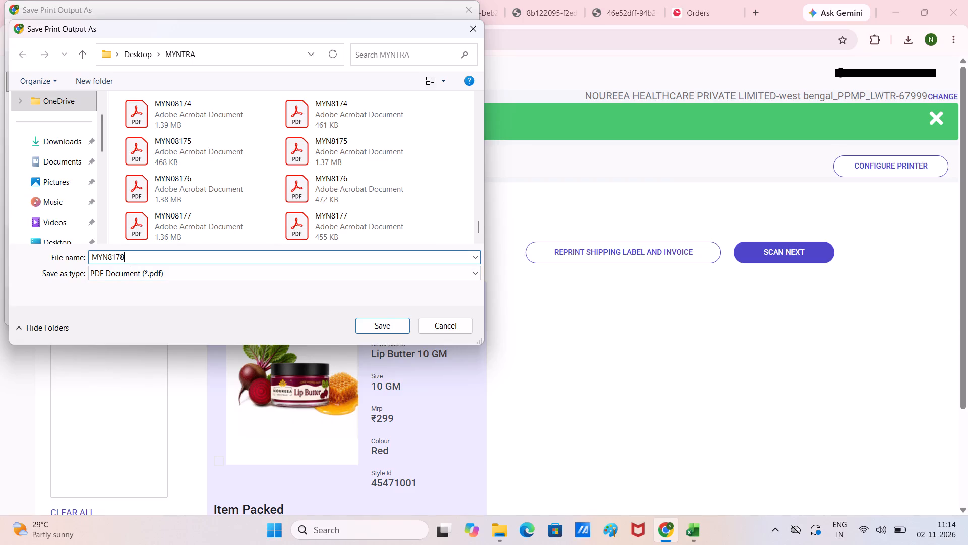
{"action": "left_click", "coordinate": [386, 317]}
{"action": "left_click", "coordinate": [392, 333]}
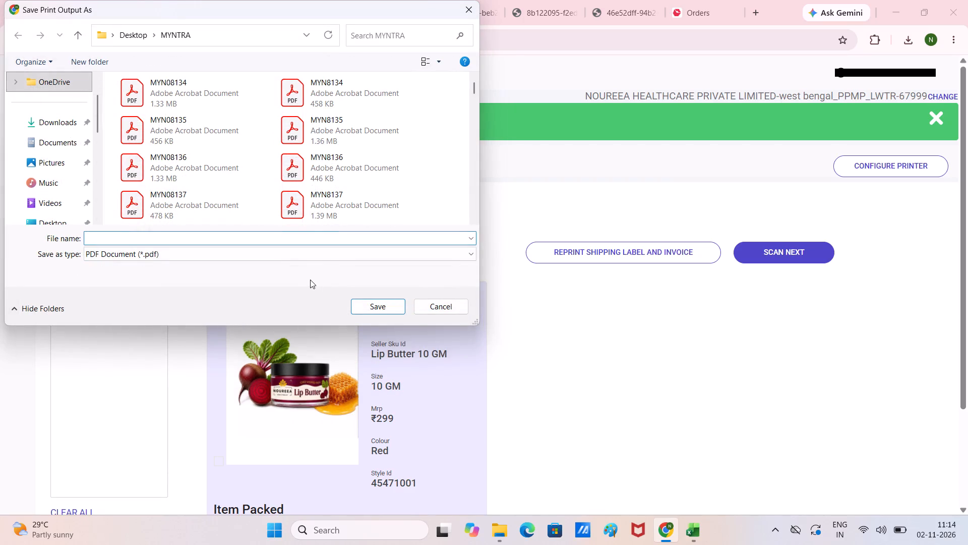
{"action": "key", "text": "ctrl+v"}
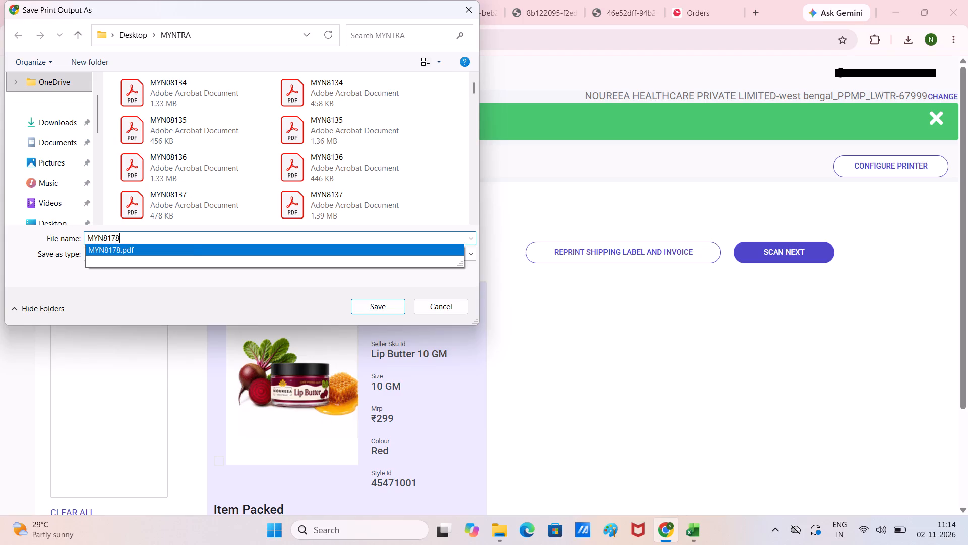
{"action": "left_click", "coordinate": [102, 237]}
{"action": "key", "text": "0"}
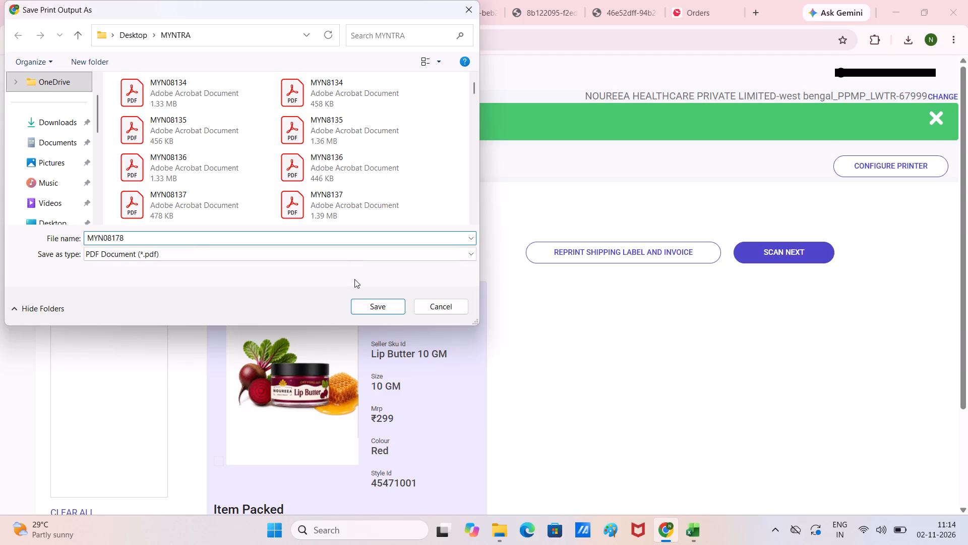
{"action": "left_click", "coordinate": [368, 308]}
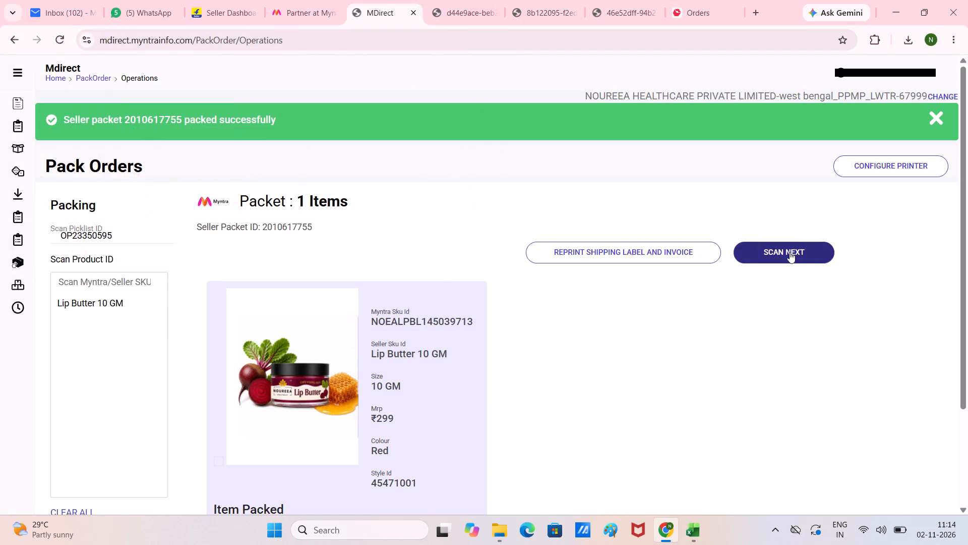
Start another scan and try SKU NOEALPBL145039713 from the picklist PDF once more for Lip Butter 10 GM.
{"action": "left_click", "coordinate": [790, 252]}
{"action": "left_click", "coordinate": [477, 0]}
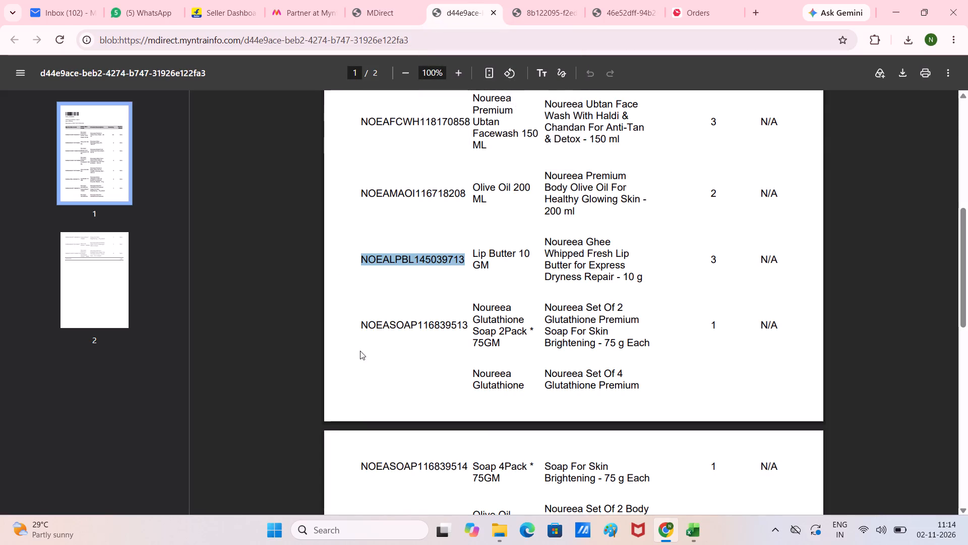
{"action": "key", "text": "ctrl+c"}
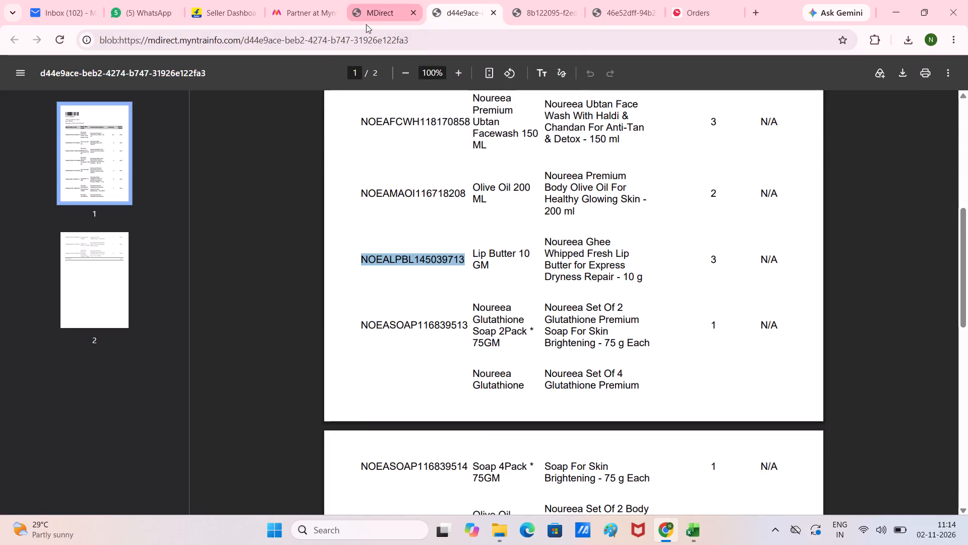
{"action": "left_click", "coordinate": [386, 8]}
{"action": "key", "text": "ctrl+v"}
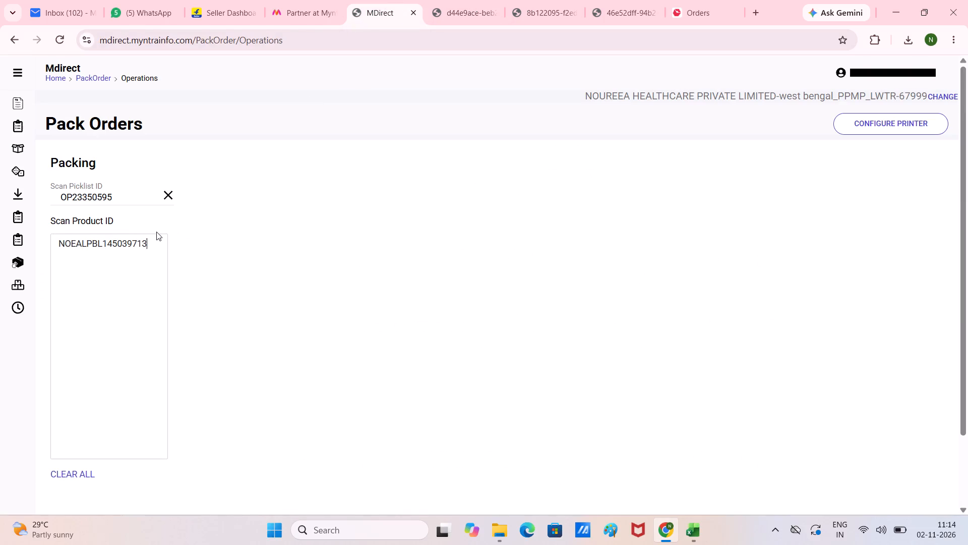
{"action": "key", "text": "Return"}
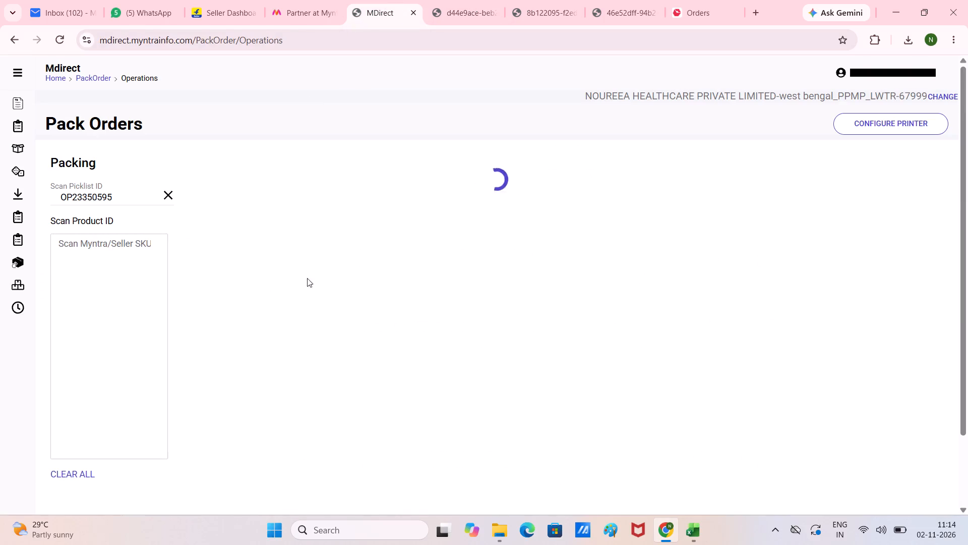
{"action": "left_click", "coordinate": [634, 121]}
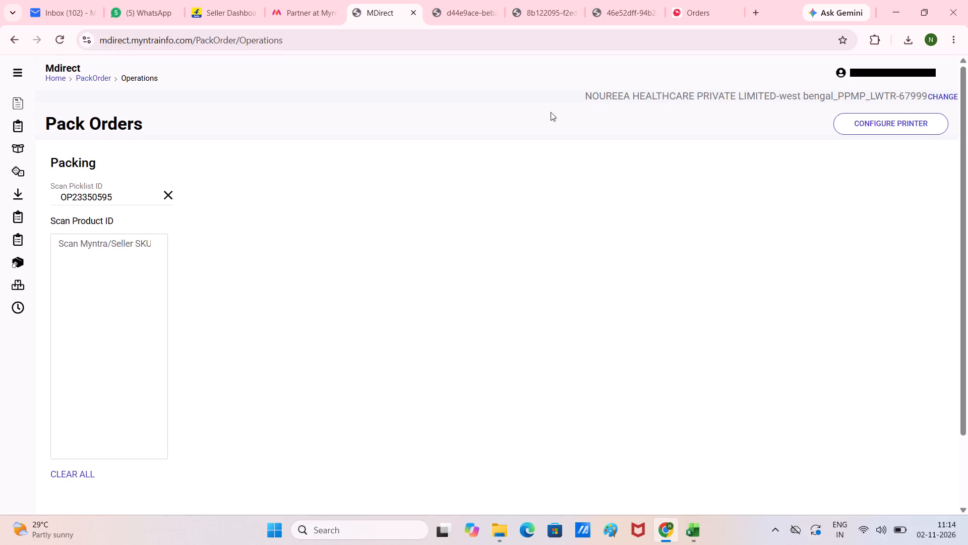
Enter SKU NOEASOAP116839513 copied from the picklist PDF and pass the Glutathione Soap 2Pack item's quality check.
{"action": "left_click", "coordinate": [467, 4]}
{"action": "scroll", "coordinate": [482, 236], "scroll_direction": "down", "scroll_amount": 1}
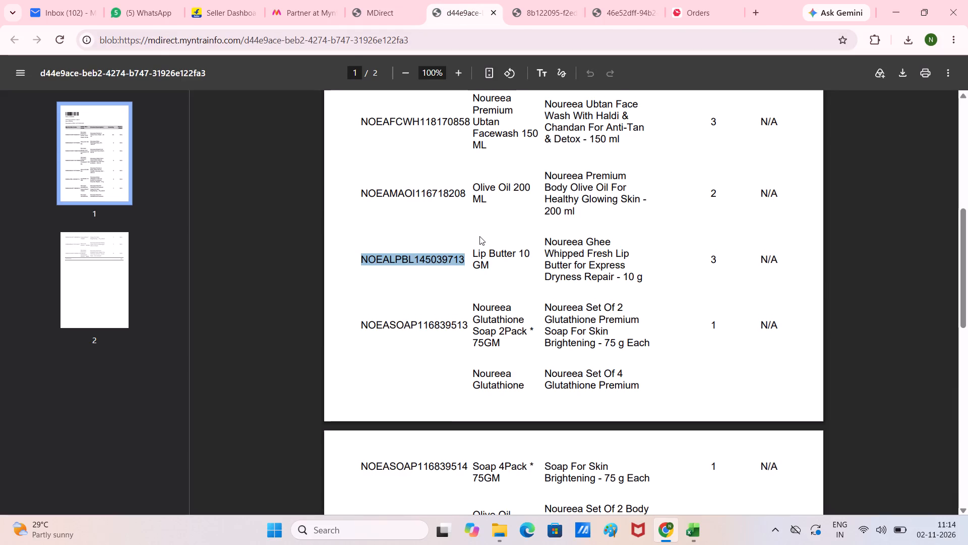
{"action": "double_click", "coordinate": [422, 253]}
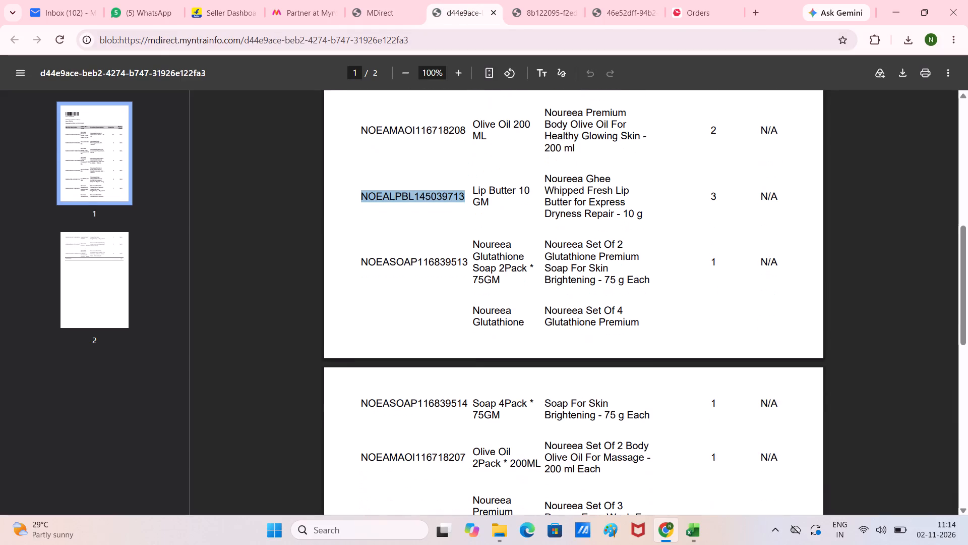
{"action": "key", "text": "ctrl+c"}
{"action": "left_click", "coordinate": [388, 14]}
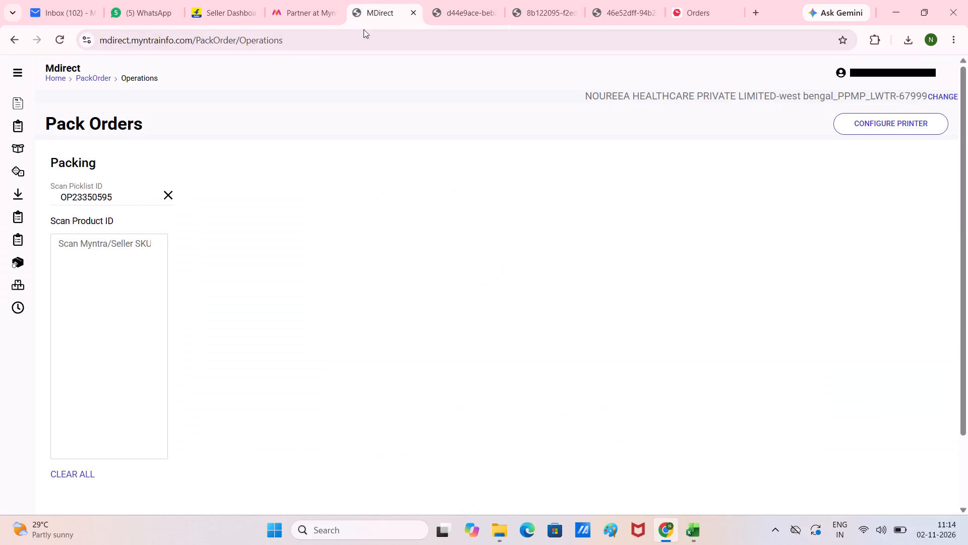
{"action": "left_click", "coordinate": [88, 240]}
{"action": "key", "text": "ctrl+v"}
{"action": "key", "text": "Return"}
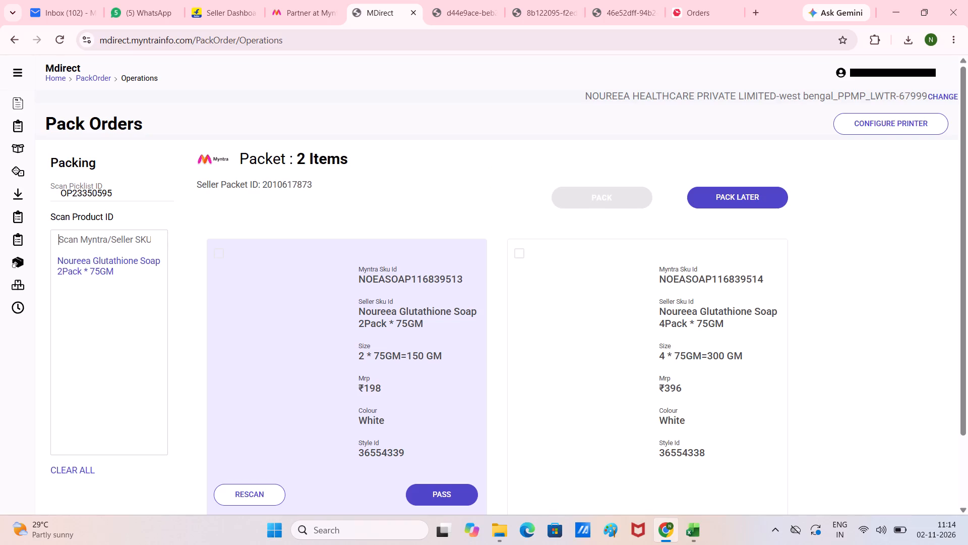
{"action": "scroll", "coordinate": [312, 354], "scroll_direction": "down", "scroll_amount": 2}
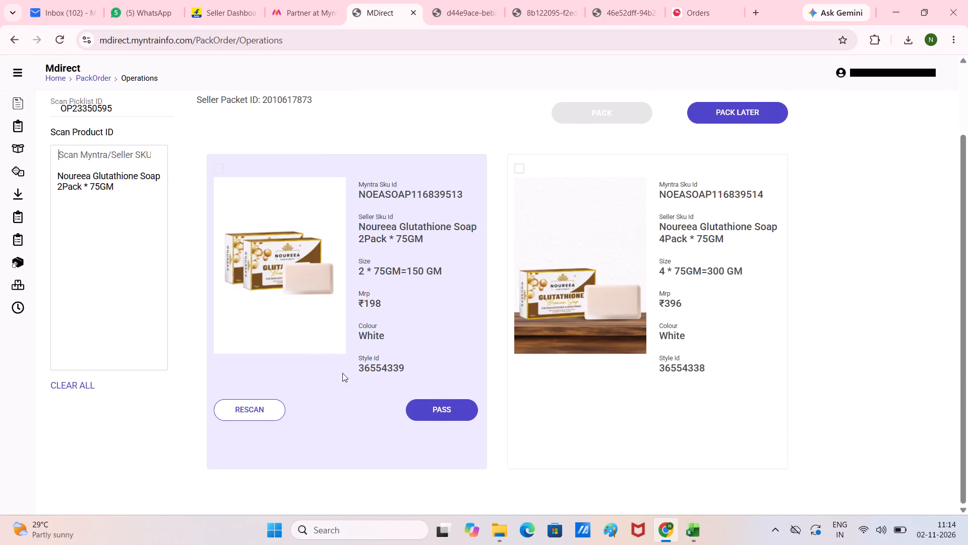
{"action": "left_click", "coordinate": [446, 406]}
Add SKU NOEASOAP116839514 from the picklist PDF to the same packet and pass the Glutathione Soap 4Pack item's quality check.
{"action": "left_click", "coordinate": [459, 12]}
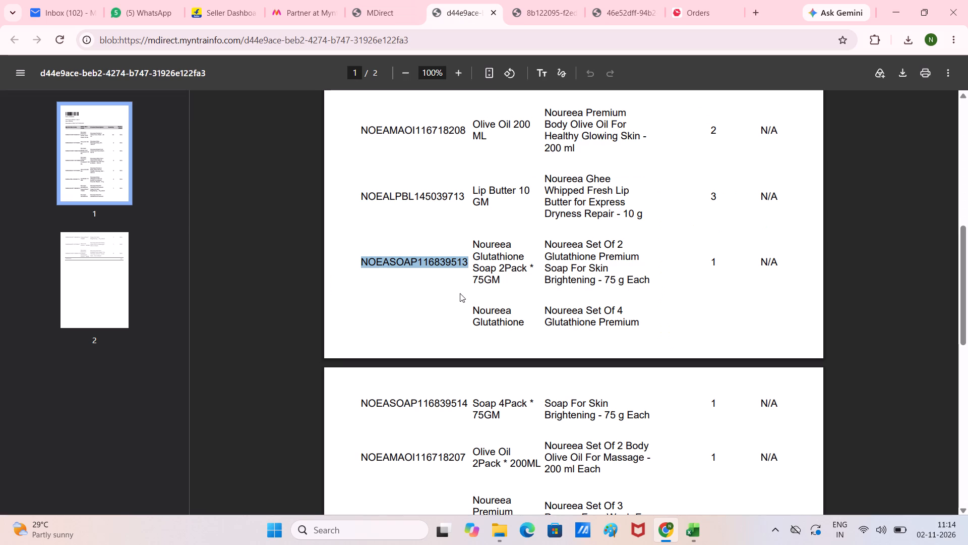
{"action": "scroll", "coordinate": [419, 271], "scroll_direction": "down", "scroll_amount": 1}
{"action": "double_click", "coordinate": [400, 333]}
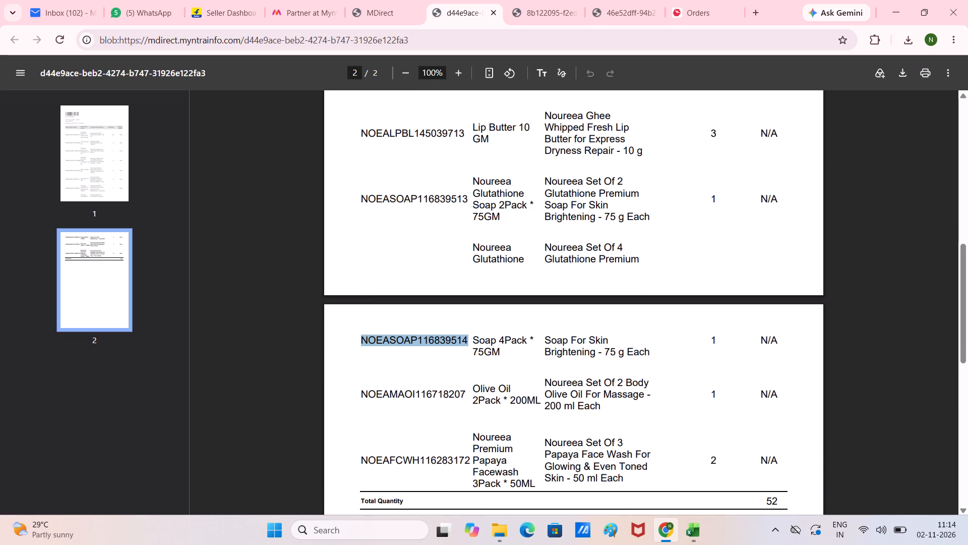
{"action": "key", "text": "ctrl+c"}
{"action": "left_click", "coordinate": [374, 12]}
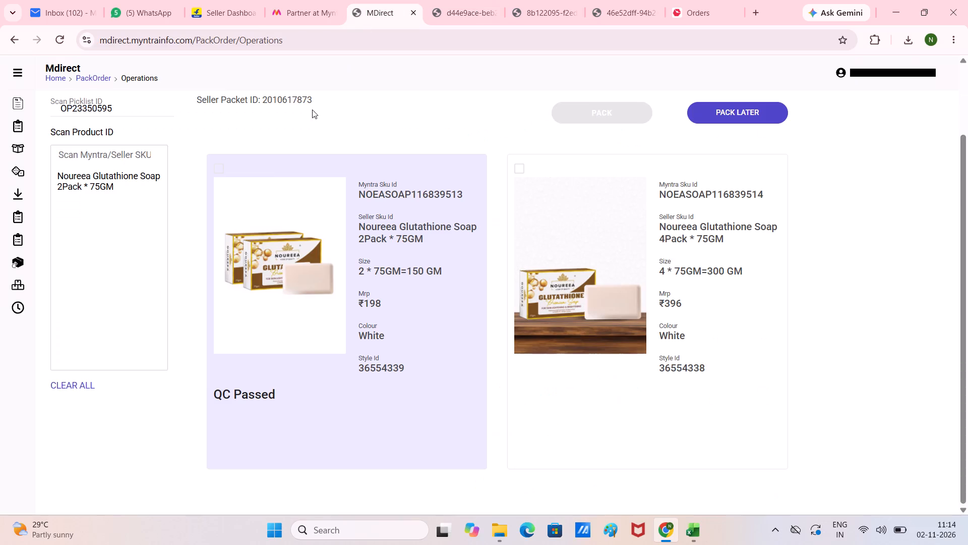
{"action": "left_click", "coordinate": [136, 155]}
{"action": "key", "text": "ctrl+v"}
{"action": "key", "text": "Return"}
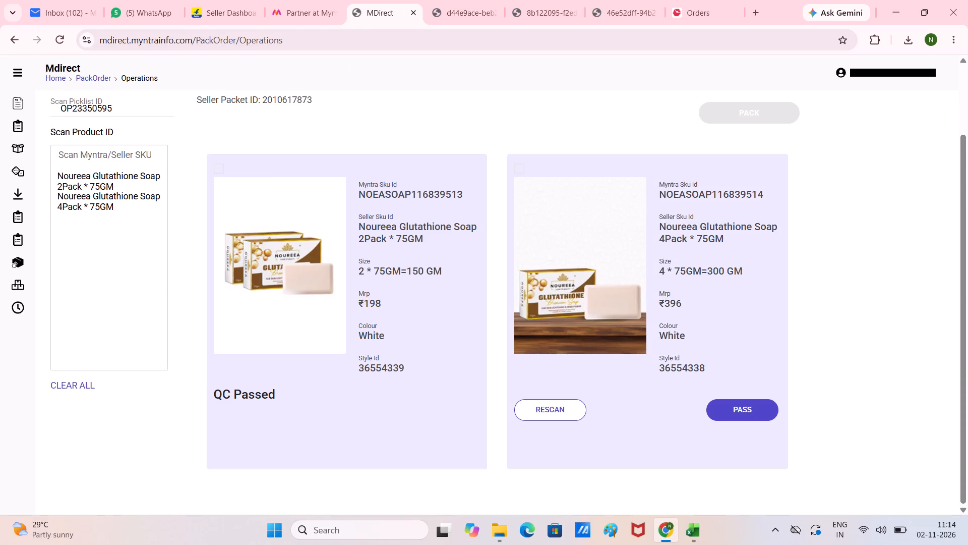
{"action": "left_click", "coordinate": [752, 416]}
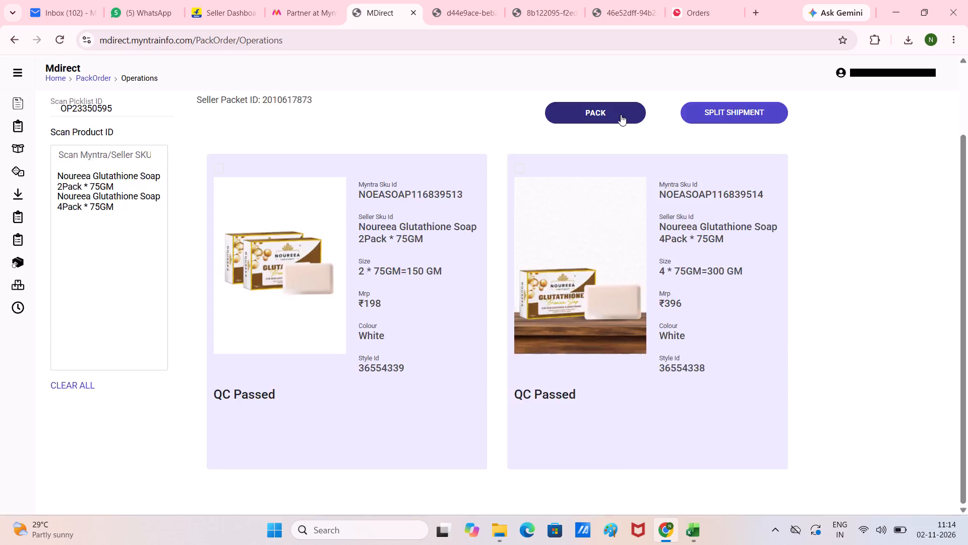
Pack the two-item Glutathione Soap packet with cover ID MYN8179 copied from the Excel list.
{"action": "left_click", "coordinate": [621, 115]}
{"action": "left_click", "coordinate": [698, 525]}
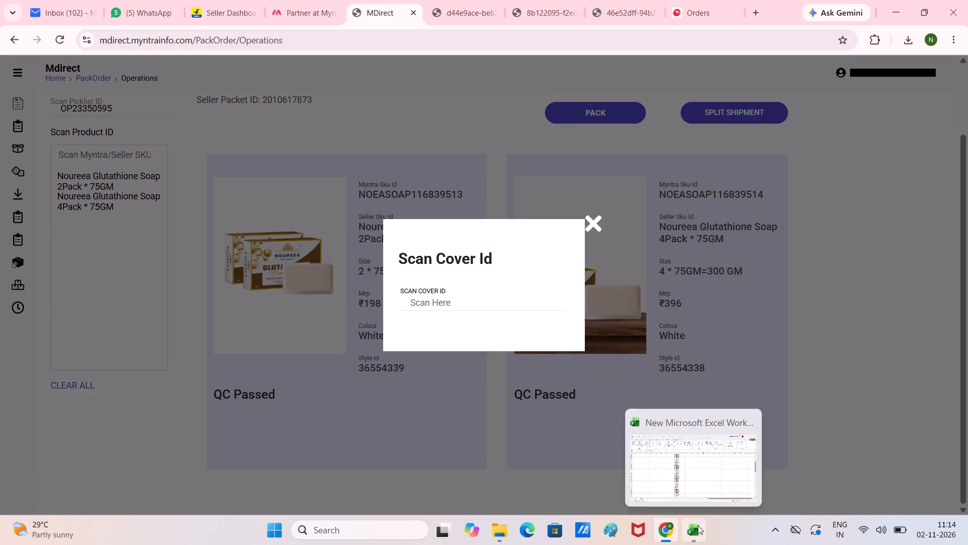
{"action": "scroll", "coordinate": [355, 372], "scroll_direction": "down", "scroll_amount": 3}
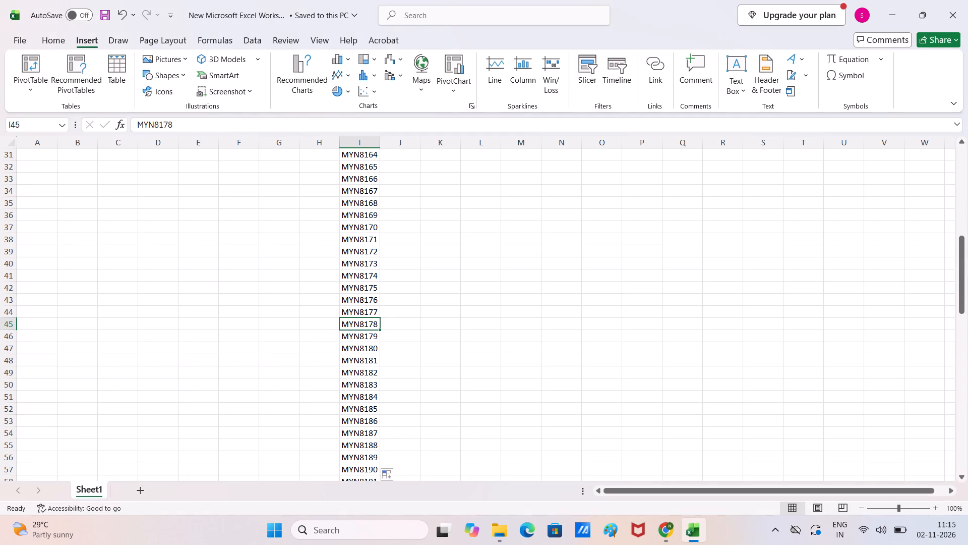
{"action": "left_click", "coordinate": [370, 338]}
{"action": "key", "text": "ctrl+c"}
{"action": "key", "text": "alt+Tab"}
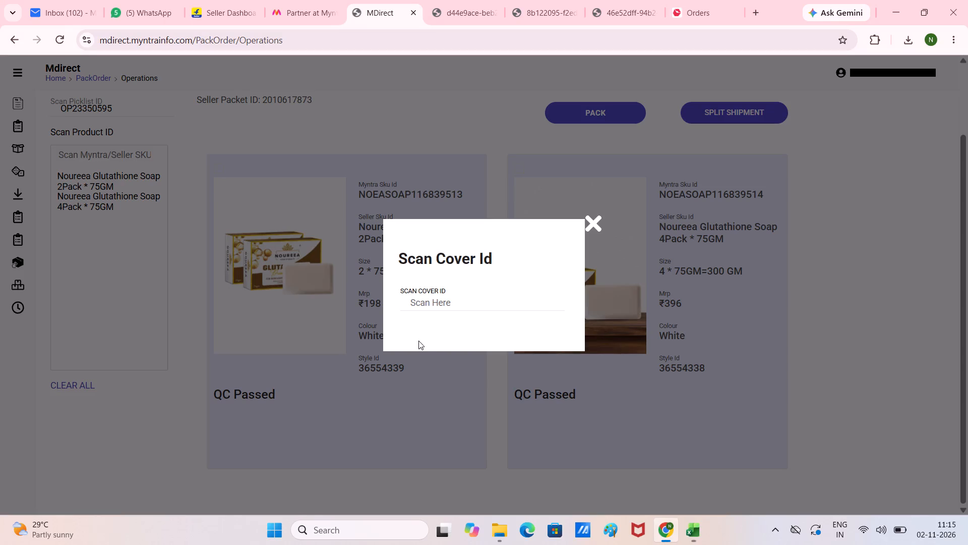
{"action": "left_click", "coordinate": [439, 301]}
{"action": "key", "text": "ctrl+v"}
{"action": "key", "text": "Return"}
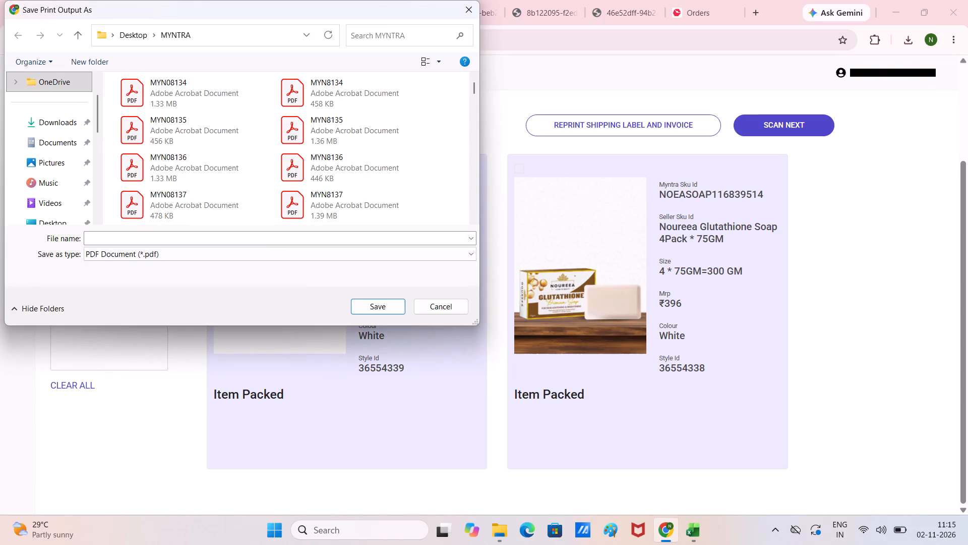
Save the soap packet's two print outputs as PDFs named MYN8179 and MYN08179 in the MYNTRA folder.
{"action": "left_click", "coordinate": [250, 234]}
{"action": "key", "text": "ctrl+v"}
{"action": "key", "text": "Return"}
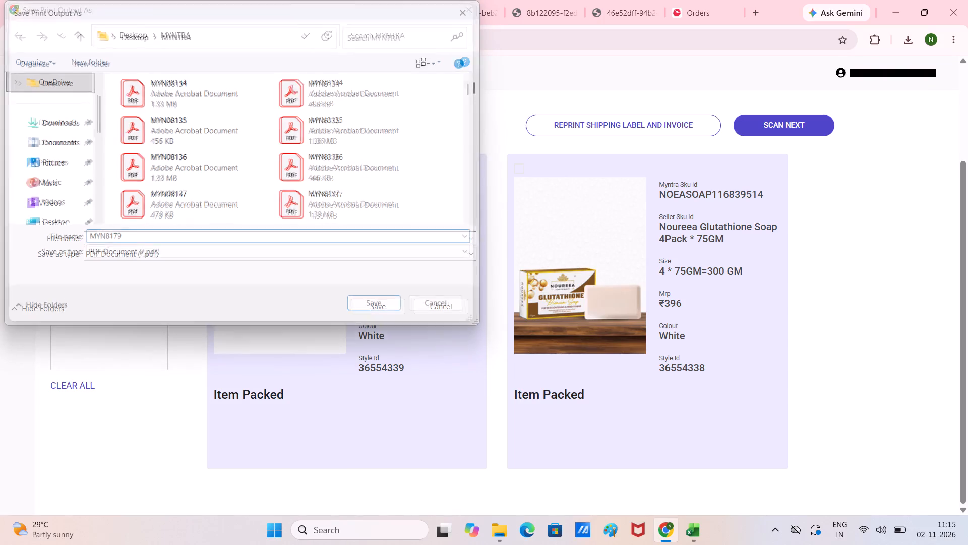
{"action": "left_click", "coordinate": [249, 234]}
{"action": "key", "text": "ctrl+v"}
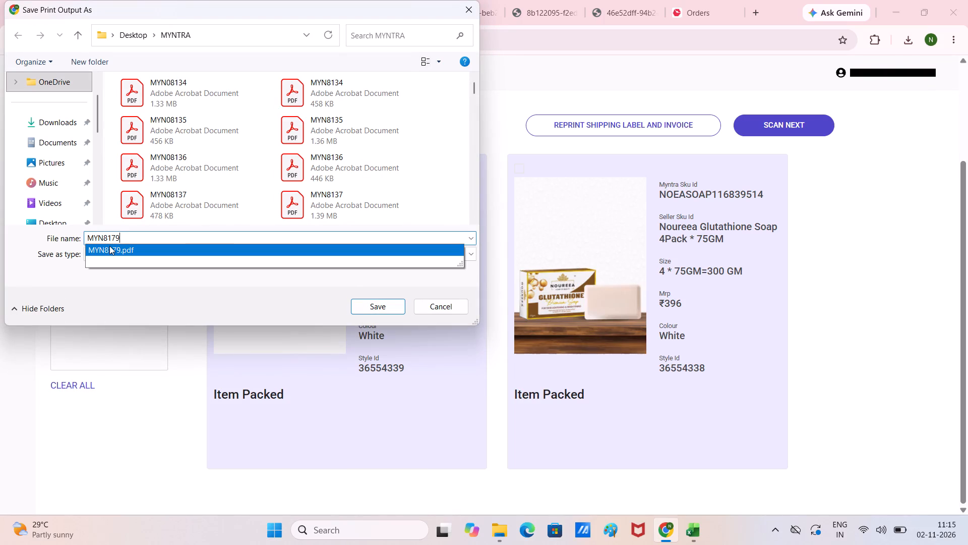
{"action": "left_click", "coordinate": [103, 240]}
{"action": "key", "text": "0"}
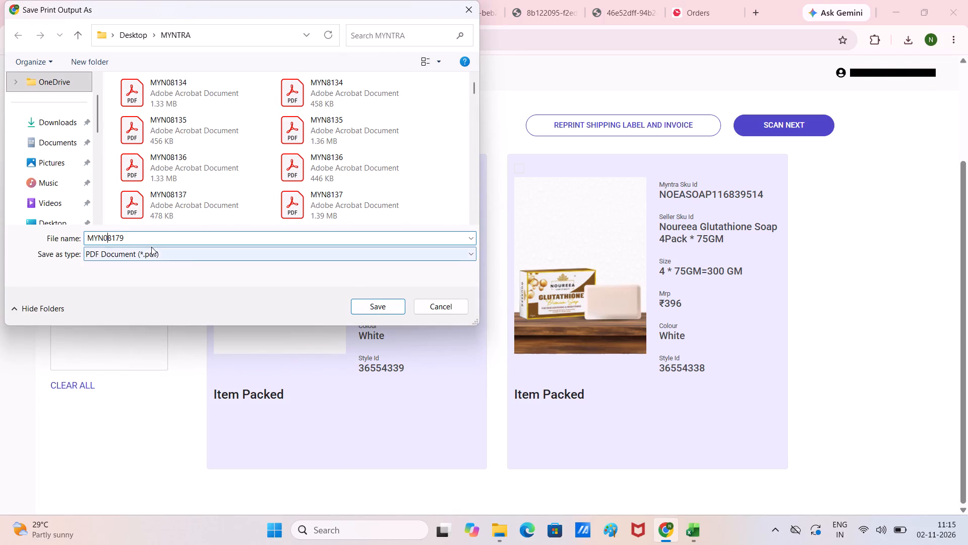
{"action": "left_click", "coordinate": [392, 300]}
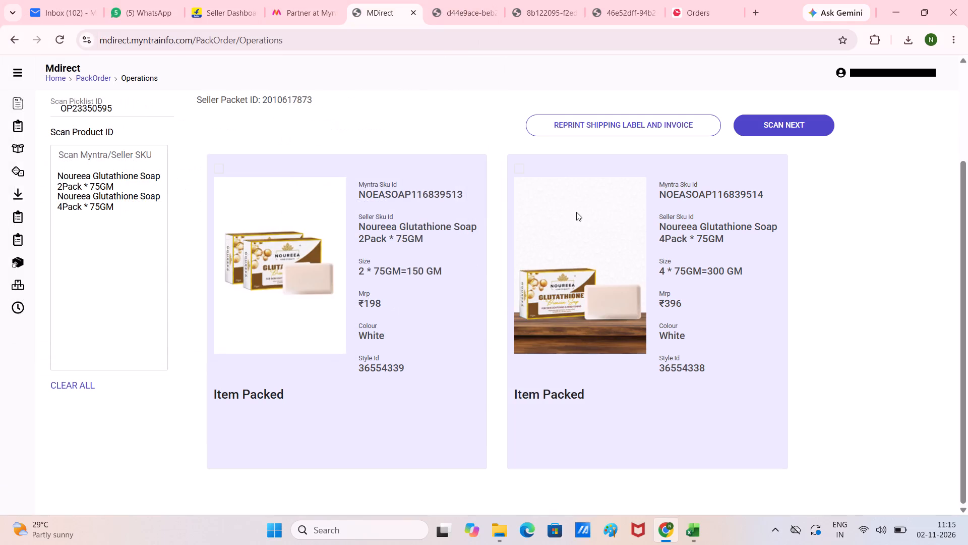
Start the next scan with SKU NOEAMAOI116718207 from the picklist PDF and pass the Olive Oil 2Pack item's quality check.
{"action": "left_click", "coordinate": [801, 126]}
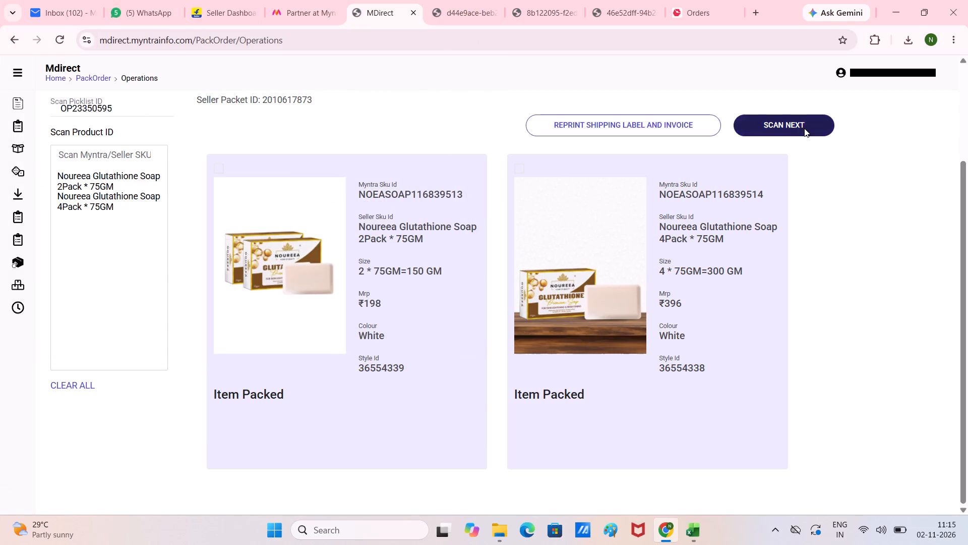
{"action": "left_click", "coordinate": [470, 11]}
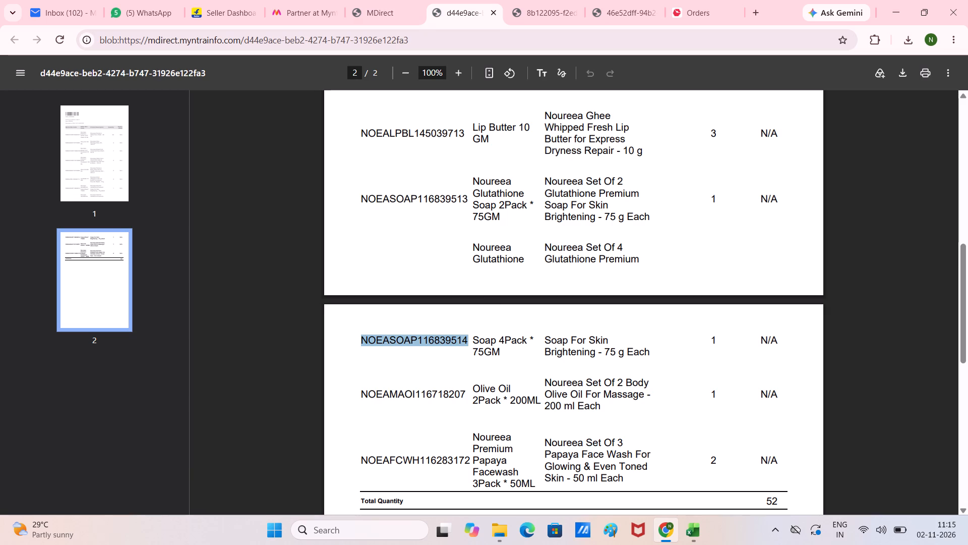
{"action": "scroll", "coordinate": [468, 342], "scroll_direction": "down", "scroll_amount": 1}
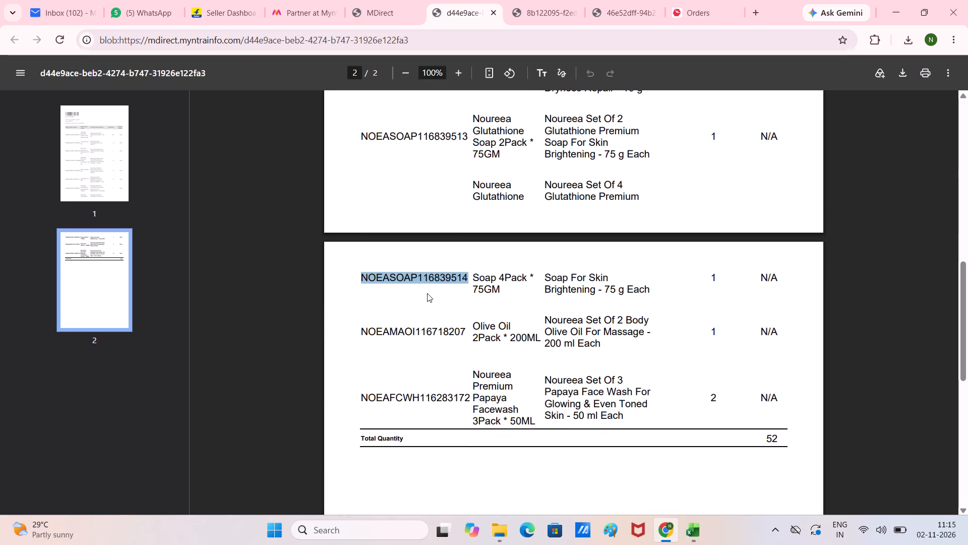
{"action": "double_click", "coordinate": [432, 338]}
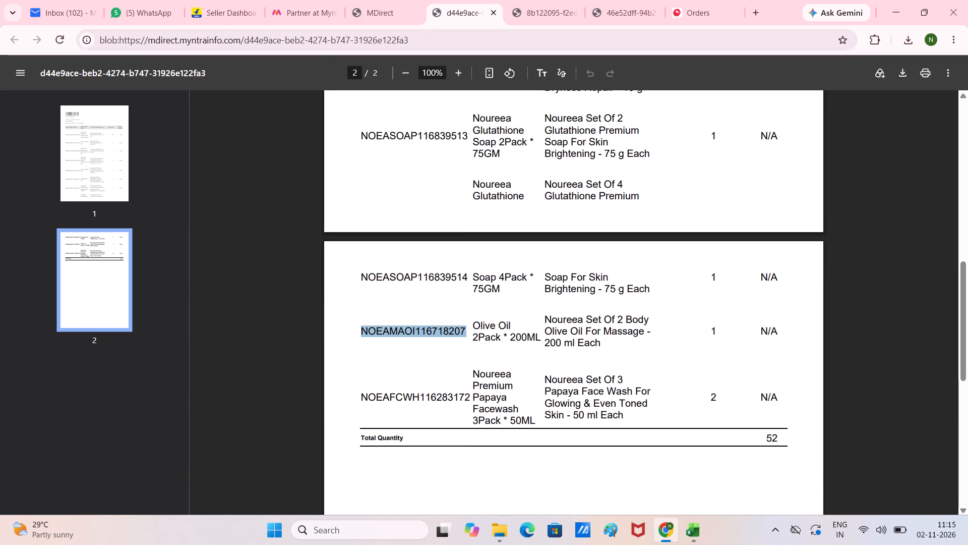
{"action": "key", "text": "ctrl+c"}
{"action": "left_click", "coordinate": [378, 12]}
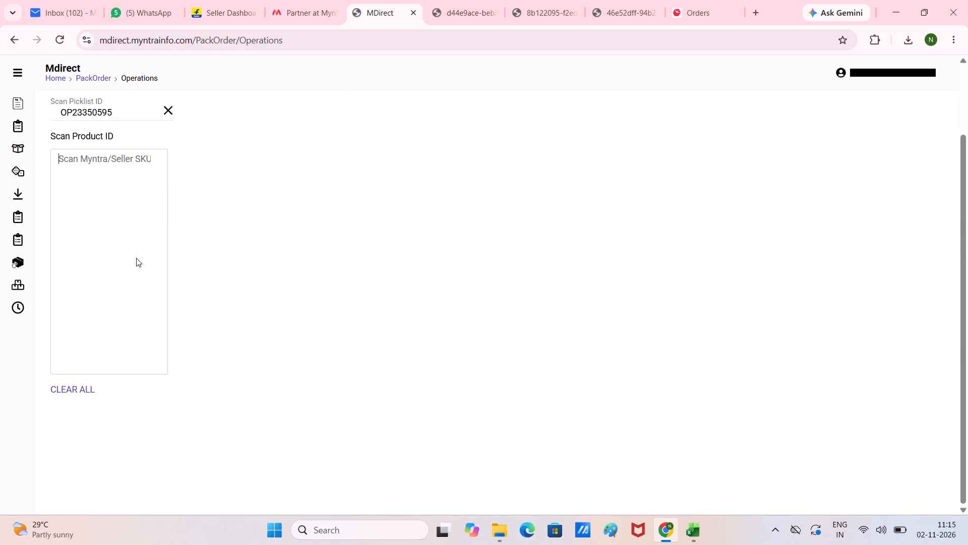
{"action": "key", "text": "ctrl+v"}
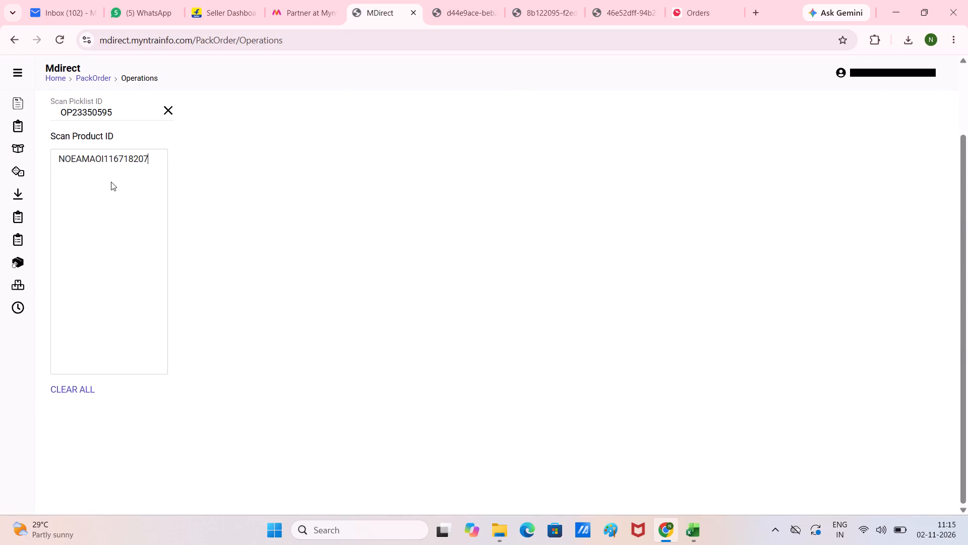
{"action": "key", "text": "Return"}
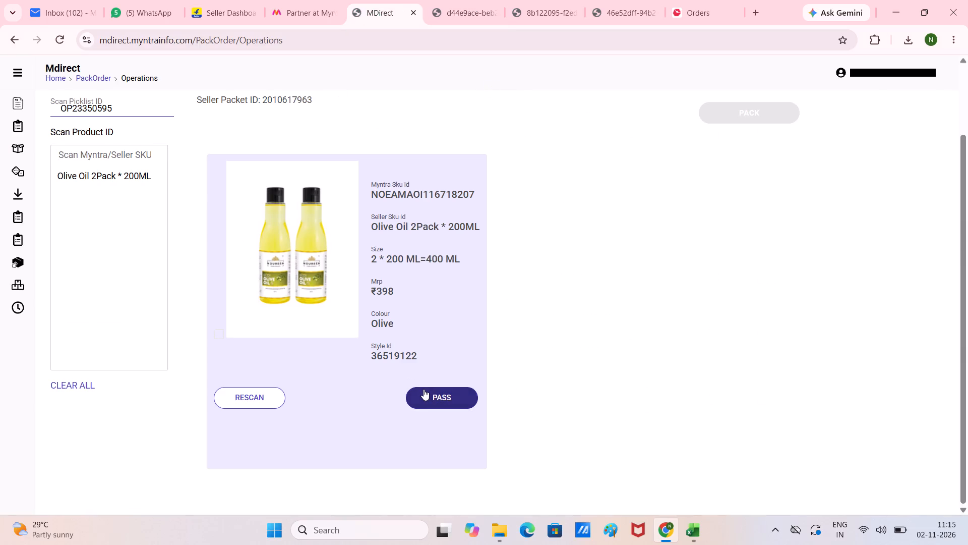
{"action": "left_click", "coordinate": [424, 389]}
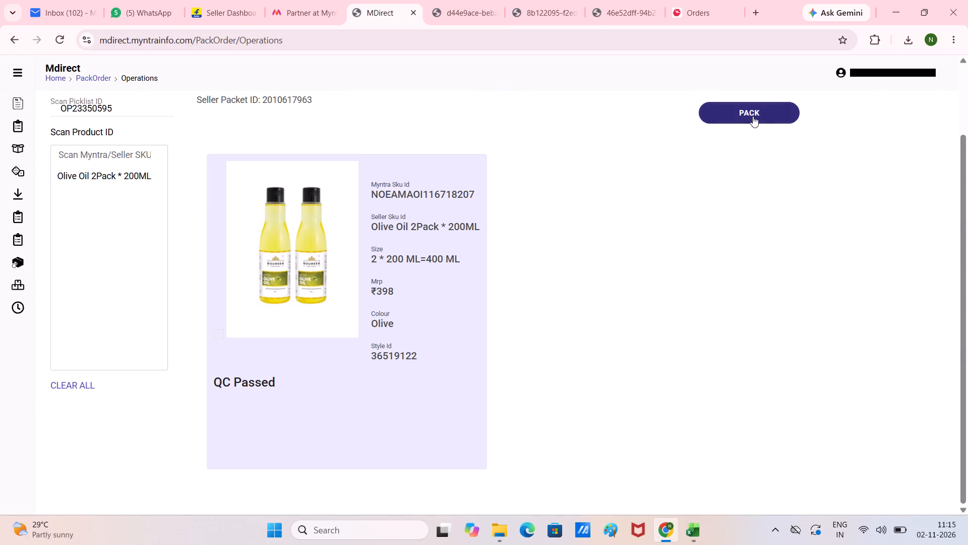
Pack the Olive Oil 2Pack packet with cover ID MYN8180 copied from the Excel list.
{"action": "left_click", "coordinate": [753, 116]}
{"action": "left_click", "coordinate": [691, 531]}
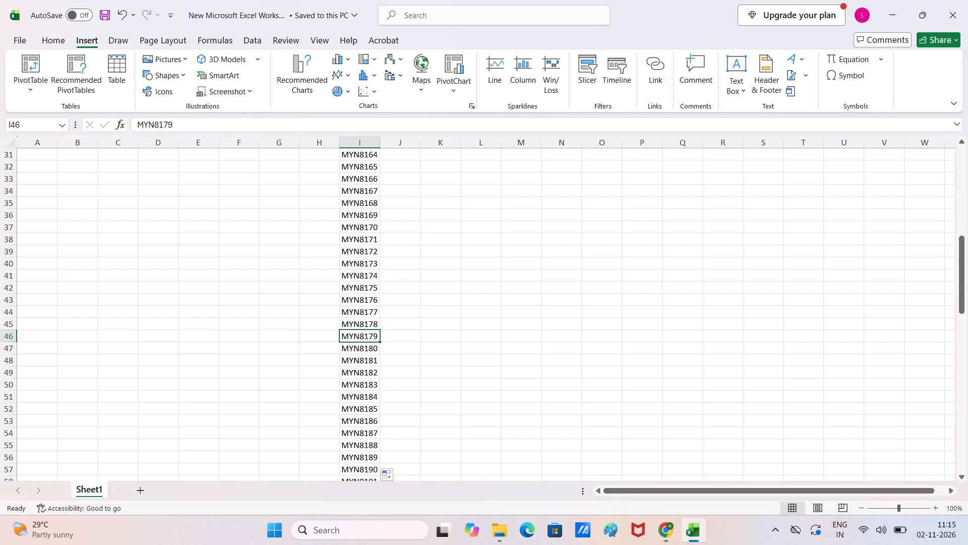
{"action": "left_click", "coordinate": [362, 348]}
{"action": "key", "text": "ctrl+c"}
{"action": "key", "text": "alt+Tab"}
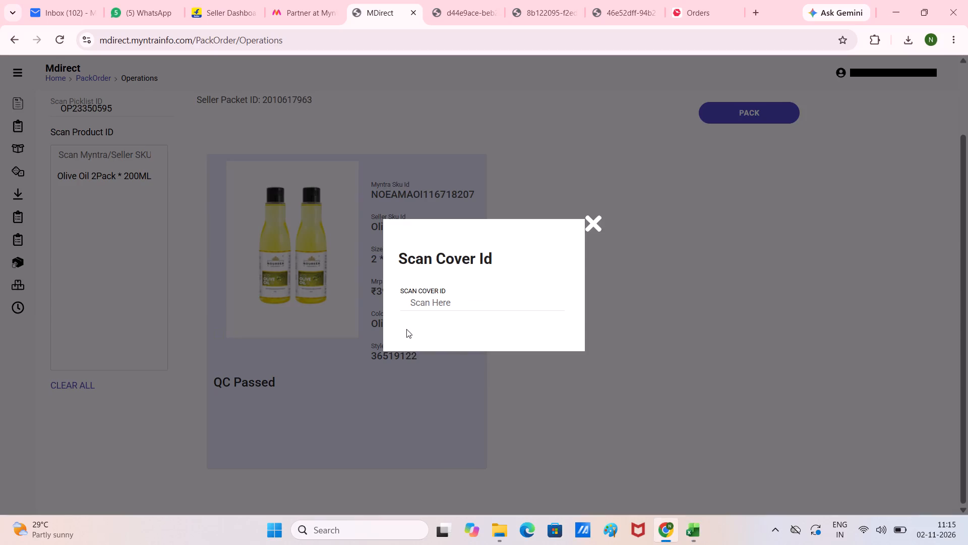
{"action": "left_click", "coordinate": [432, 297]}
{"action": "key", "text": "ctrl+v"}
{"action": "key", "text": "Return"}
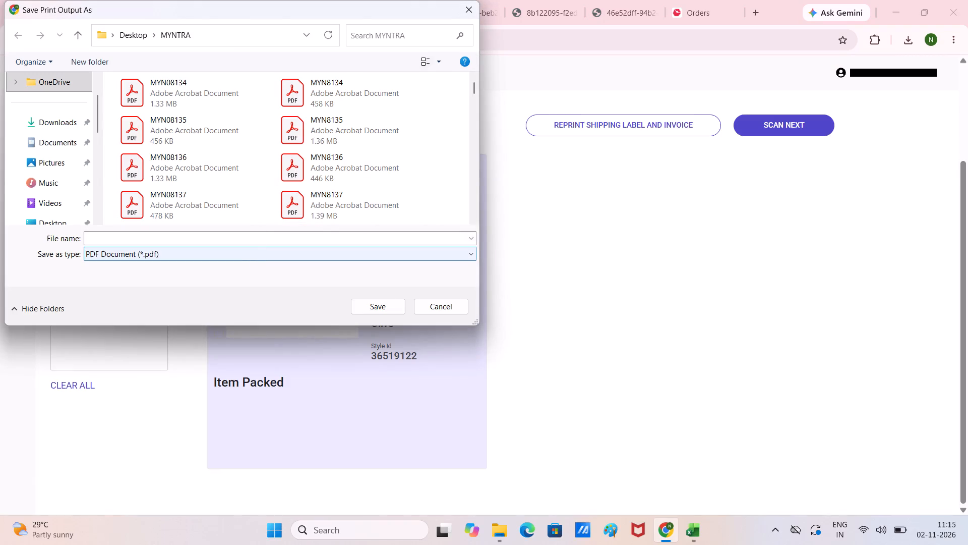
Save the olive oil packet's two print outputs as PDFs named MYN8180 and MYN08180 in the MYNTRA folder.
{"action": "left_click", "coordinate": [262, 236]}
{"action": "key", "text": "ctrl+v"}
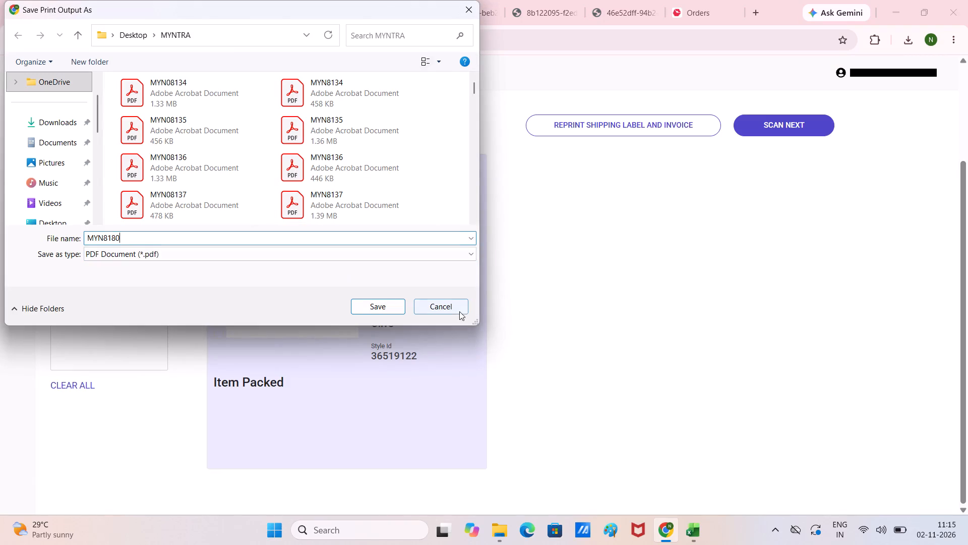
{"action": "left_click", "coordinate": [397, 306]}
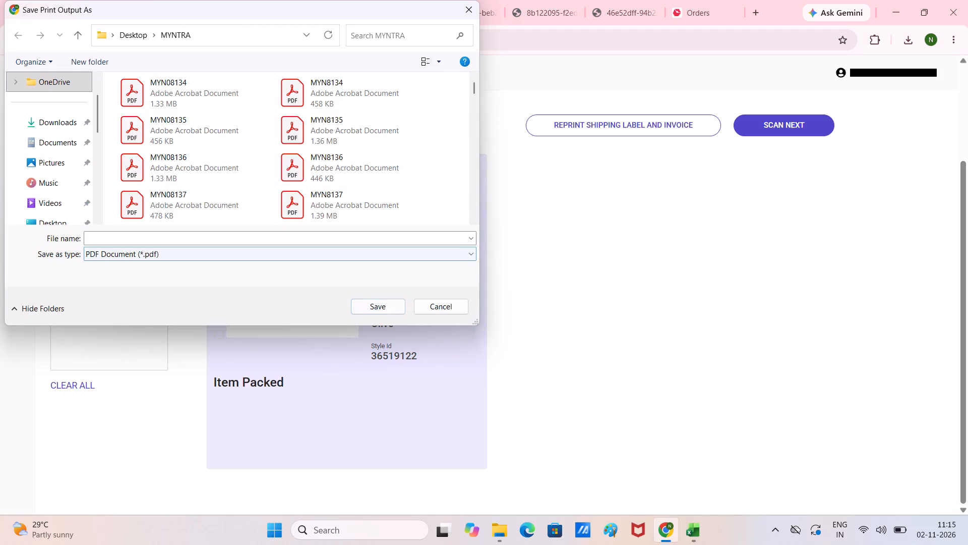
{"action": "left_click", "coordinate": [177, 233]}
{"action": "key", "text": "ctrl+v"}
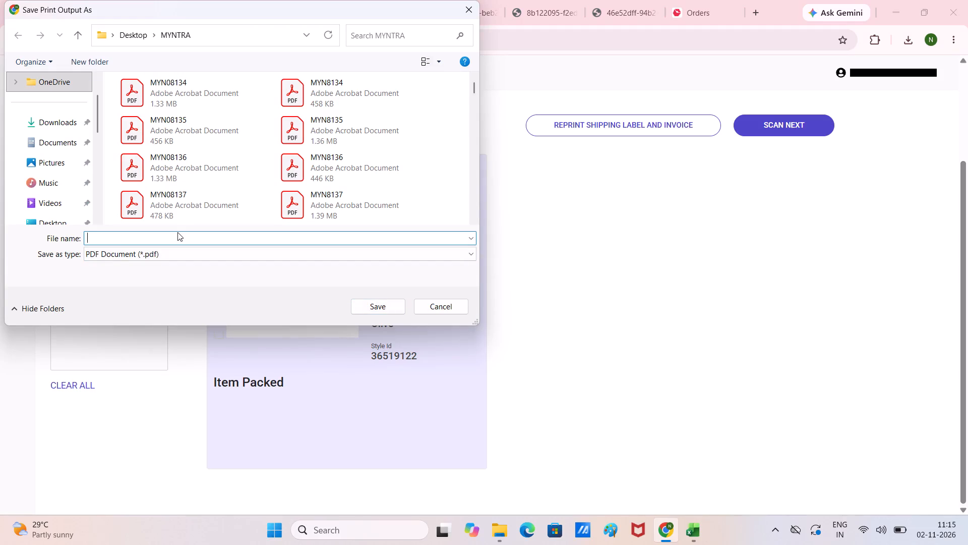
{"action": "left_click", "coordinate": [102, 237]}
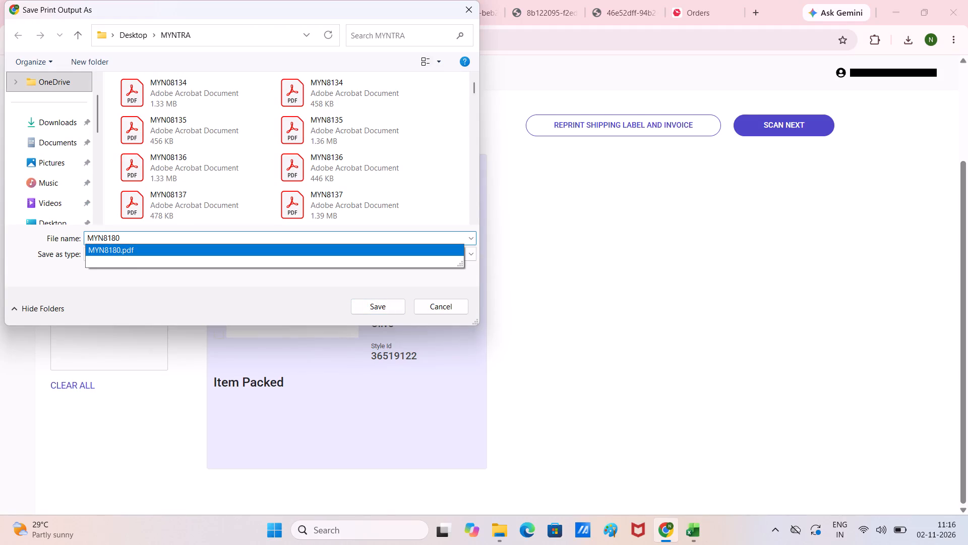
{"action": "key", "text": "0"}
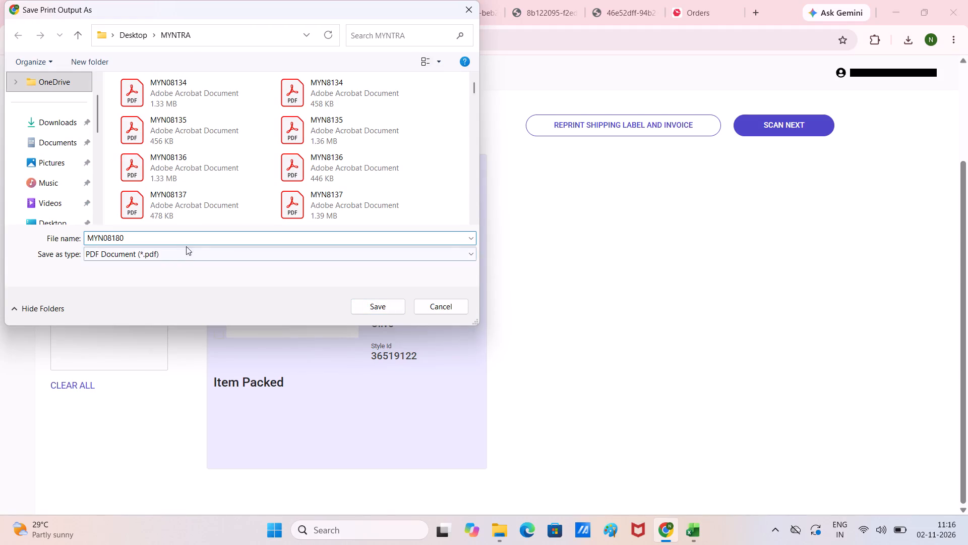
{"action": "left_click", "coordinate": [382, 307]}
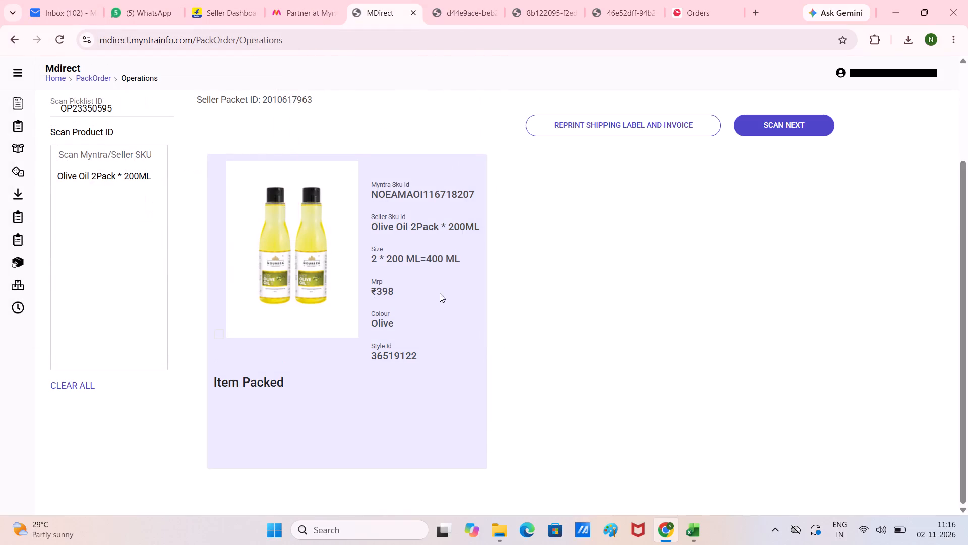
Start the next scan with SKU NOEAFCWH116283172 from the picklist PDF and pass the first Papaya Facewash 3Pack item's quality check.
{"action": "left_click", "coordinate": [778, 124]}
{"action": "left_click", "coordinate": [463, 10]}
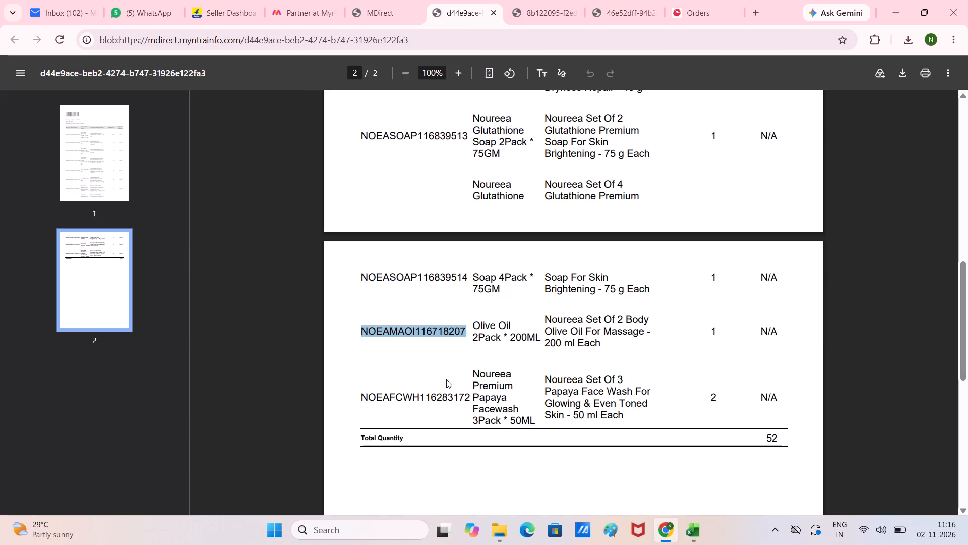
{"action": "double_click", "coordinate": [425, 404]}
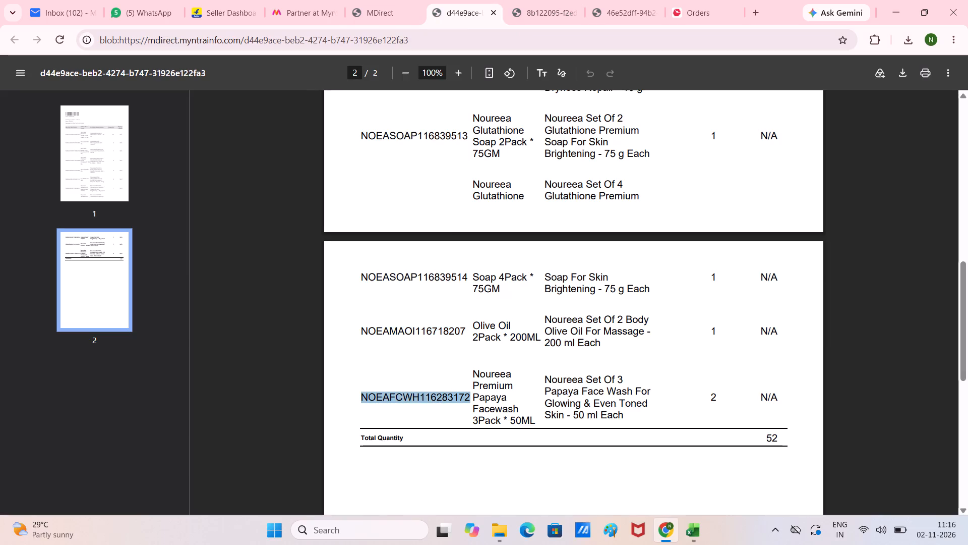
{"action": "key", "text": "ctrl+c"}
{"action": "left_click", "coordinate": [386, 9]}
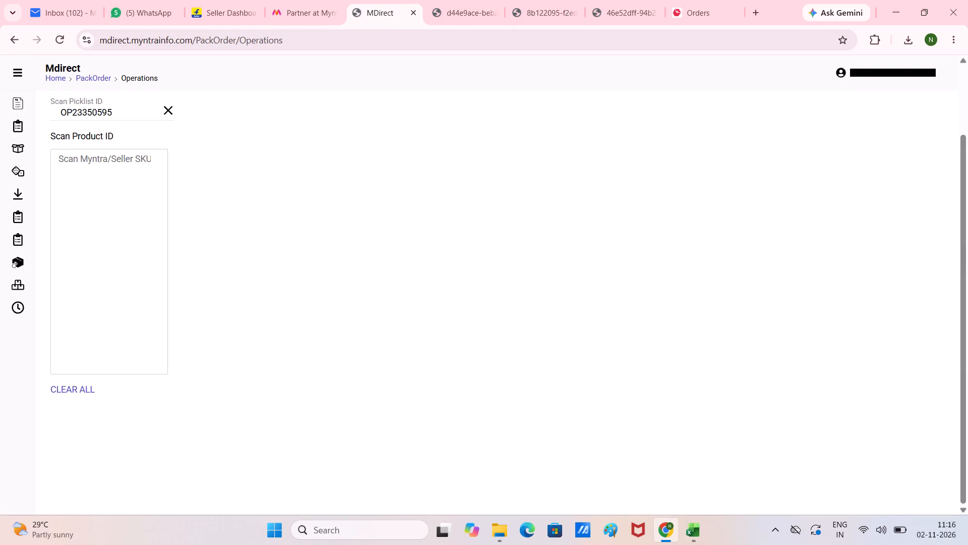
{"action": "key", "text": "ctrl+v"}
{"action": "key", "text": "Return"}
{"action": "left_click", "coordinate": [417, 388]}
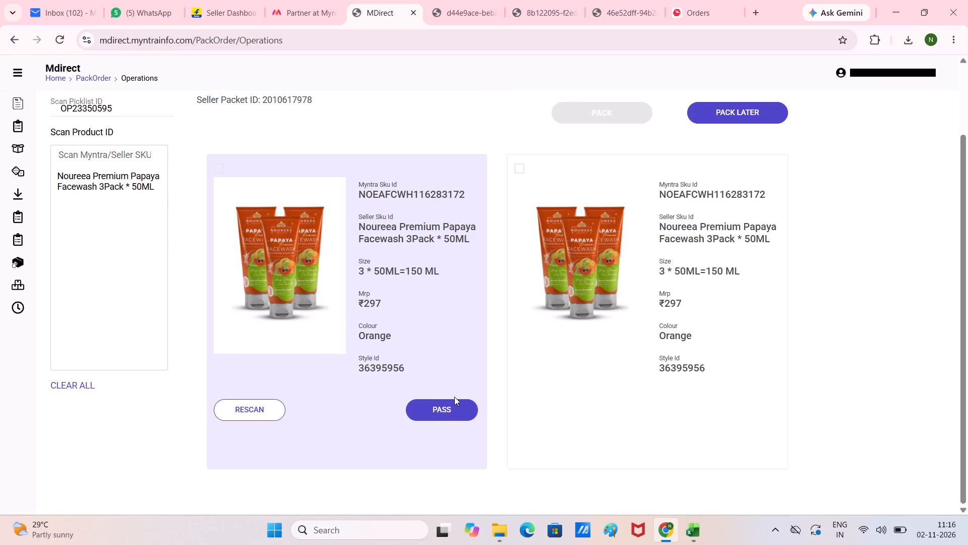
{"action": "left_click", "coordinate": [435, 408]}
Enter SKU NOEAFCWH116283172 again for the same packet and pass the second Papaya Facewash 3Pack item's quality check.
{"action": "left_click", "coordinate": [144, 160]}
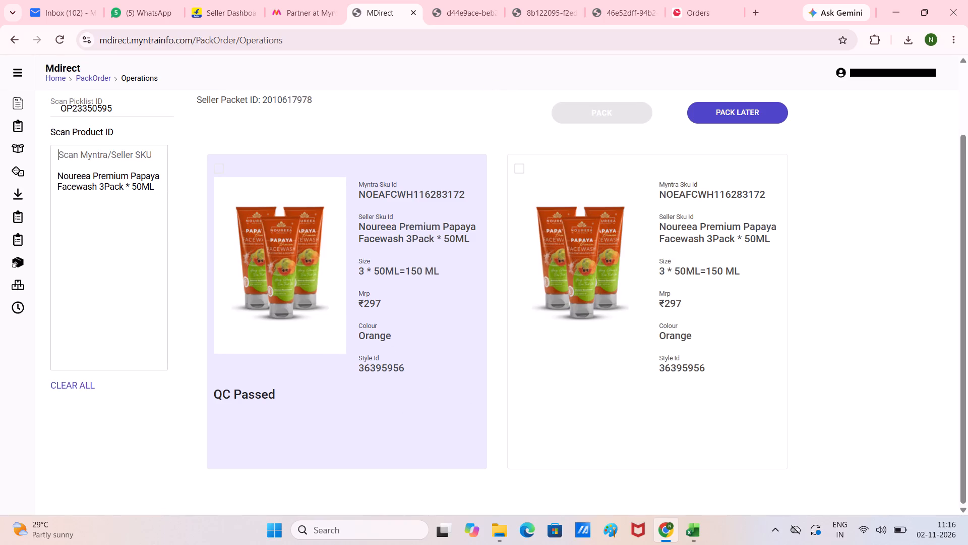
{"action": "key", "text": "ctrl+v"}
{"action": "key", "text": "Return"}
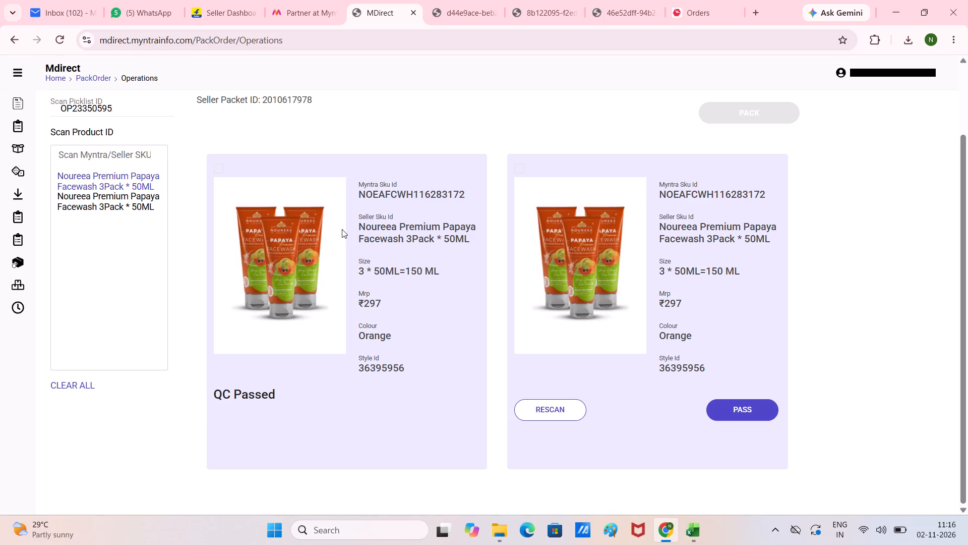
{"action": "left_click", "coordinate": [738, 410]}
Pack the two-item Papaya Facewash 3Pack packet with cover ID MYN8181 copied from the Excel list.
{"action": "left_click", "coordinate": [597, 117]}
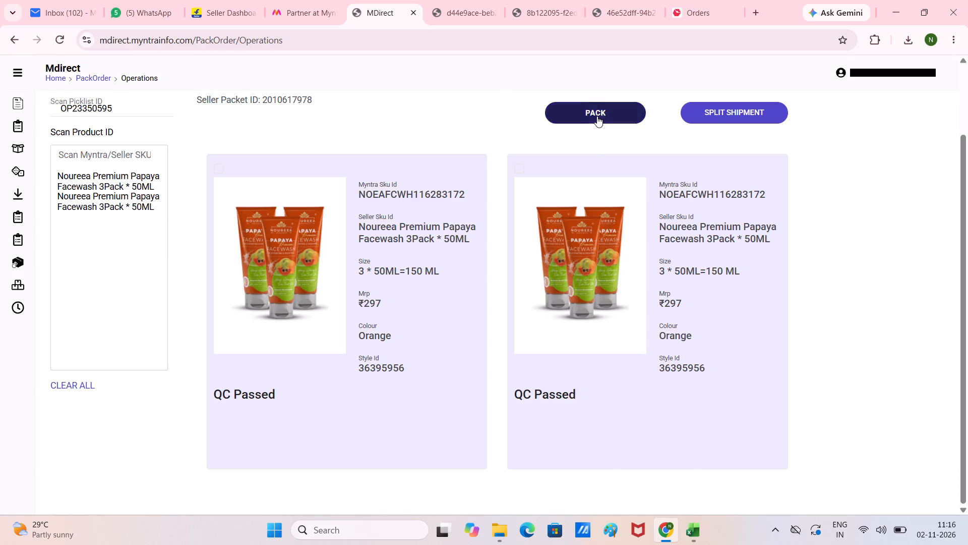
{"action": "left_click", "coordinate": [698, 538]}
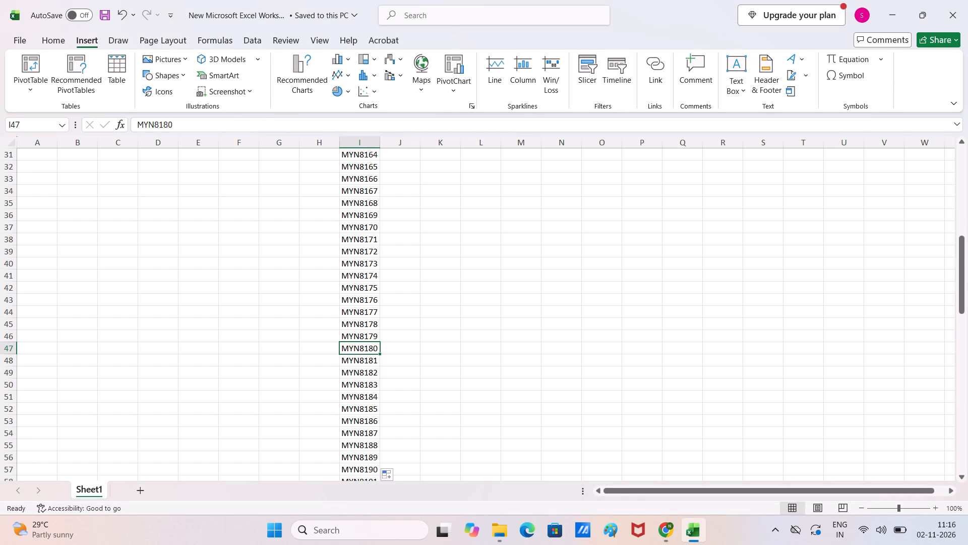
{"action": "left_click", "coordinate": [373, 363]}
{"action": "key", "text": "ctrl+c"}
{"action": "key", "text": "alt+Tab"}
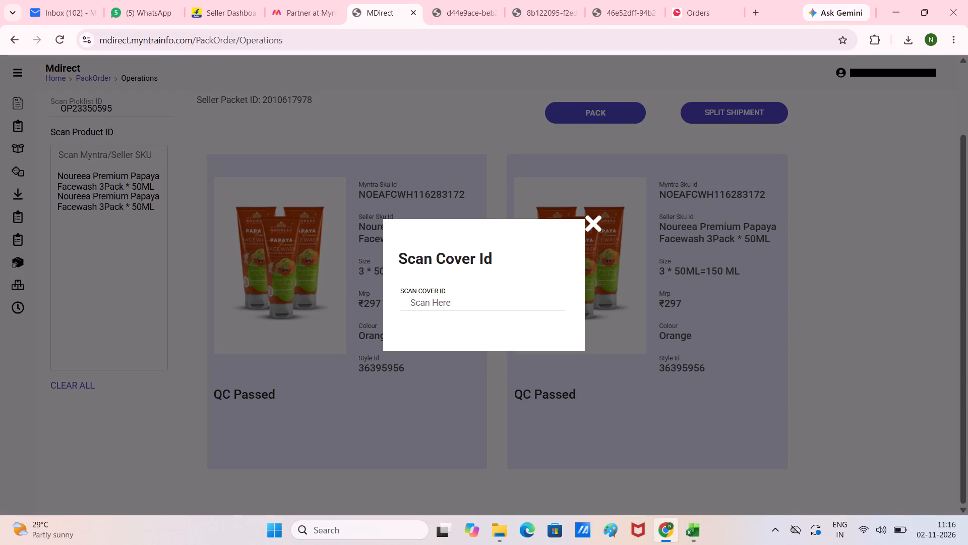
{"action": "left_click", "coordinate": [440, 307]}
{"action": "key", "text": "ctrl+v"}
{"action": "key", "text": "Return"}
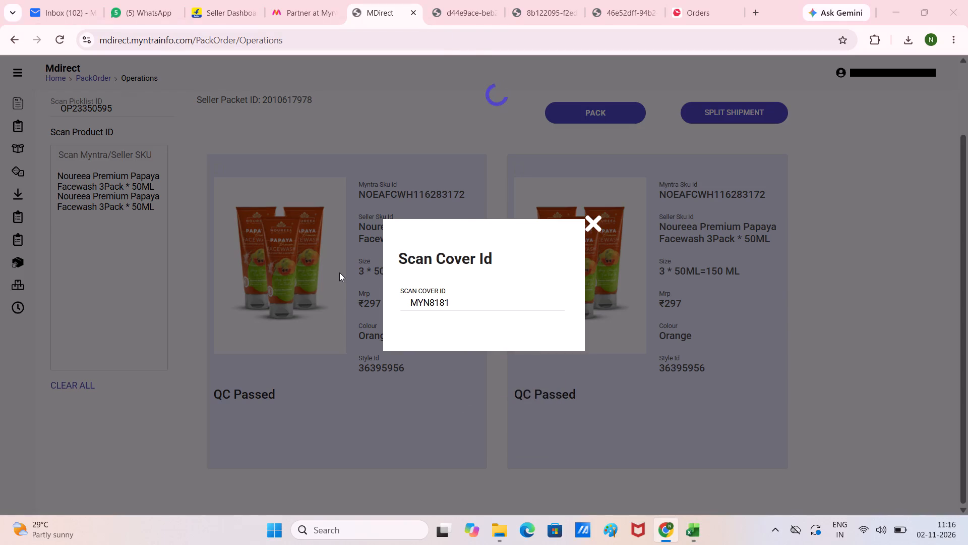
Save the papaya facewash packet's two print outputs as PDFs named MYN8181 and MYN08181 in the MYNTRA folder.
{"action": "left_click", "coordinate": [293, 234]}
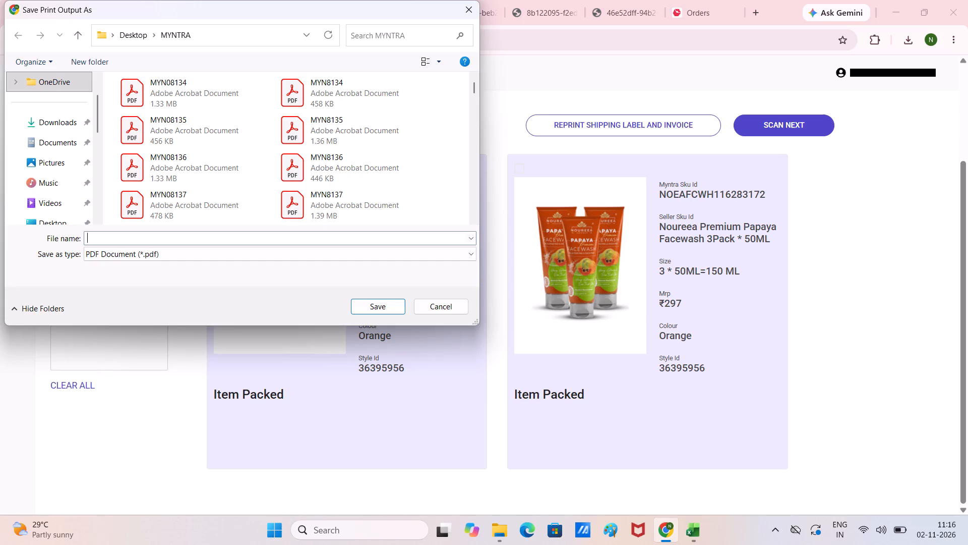
{"action": "key", "text": "ctrl+v"}
{"action": "key", "text": "Return"}
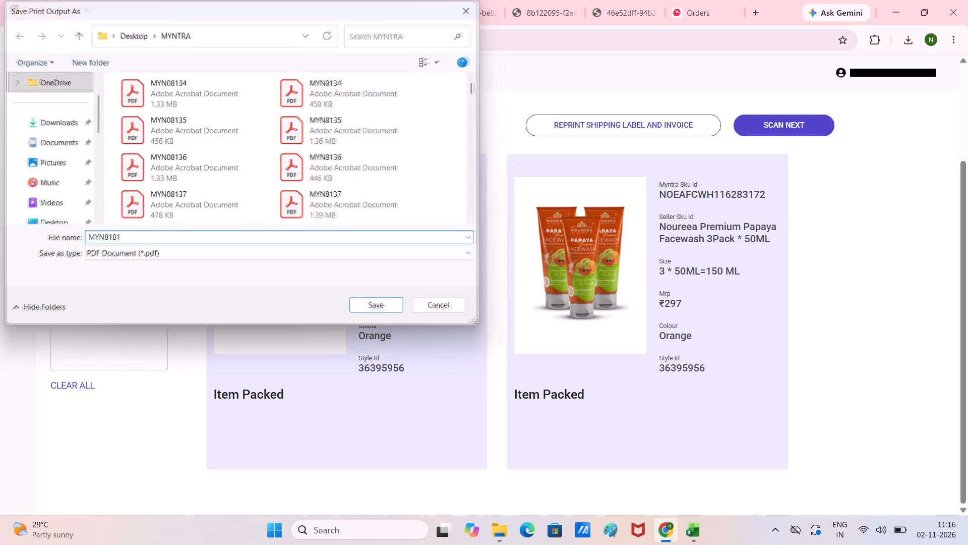
{"action": "left_click", "coordinate": [293, 234]}
{"action": "key", "text": "ctrl+v"}
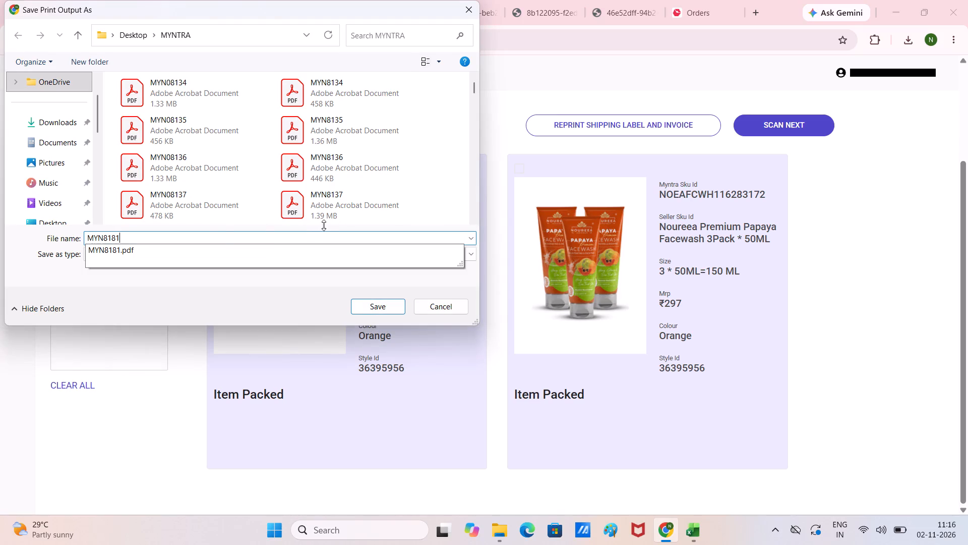
{"action": "left_click", "coordinate": [100, 236]}
{"action": "key", "text": "Right"}
{"action": "key", "text": "0"}
{"action": "left_click", "coordinate": [370, 301]}
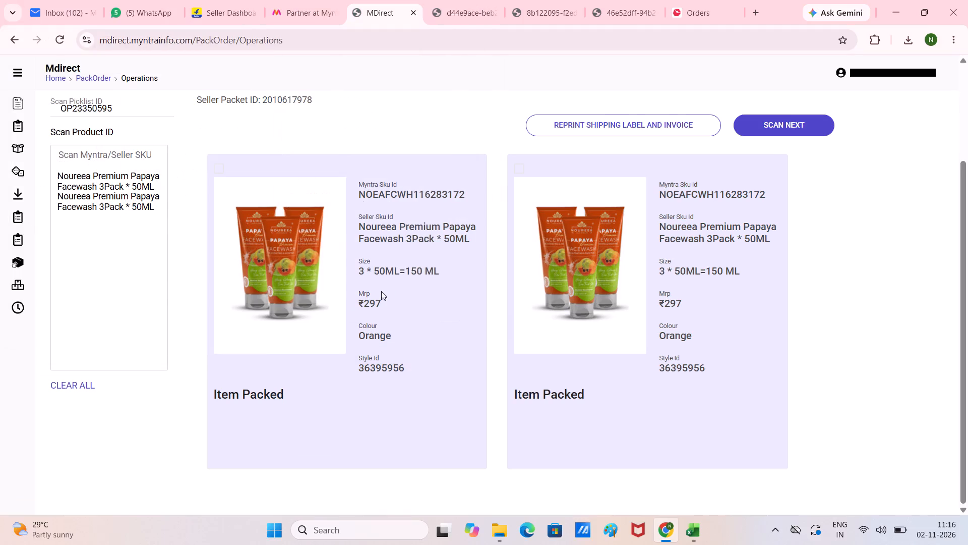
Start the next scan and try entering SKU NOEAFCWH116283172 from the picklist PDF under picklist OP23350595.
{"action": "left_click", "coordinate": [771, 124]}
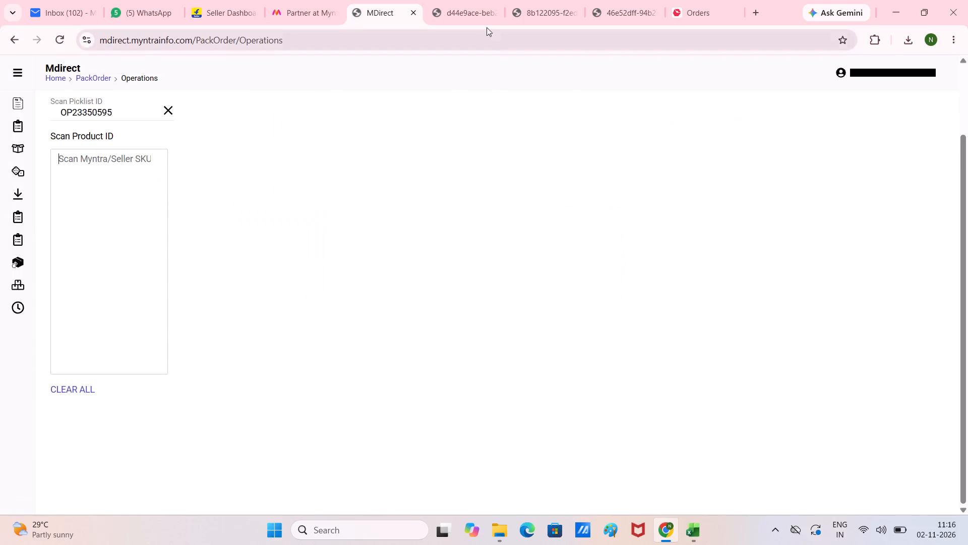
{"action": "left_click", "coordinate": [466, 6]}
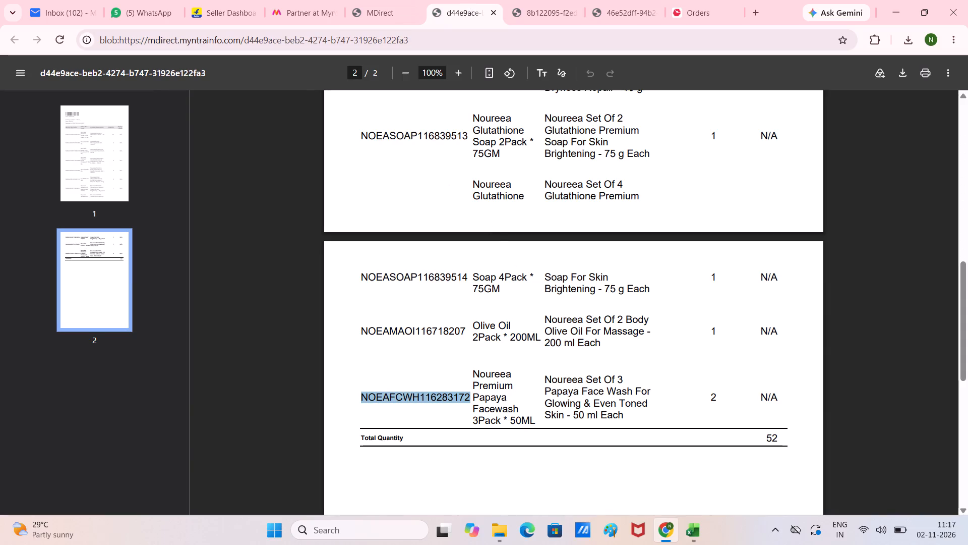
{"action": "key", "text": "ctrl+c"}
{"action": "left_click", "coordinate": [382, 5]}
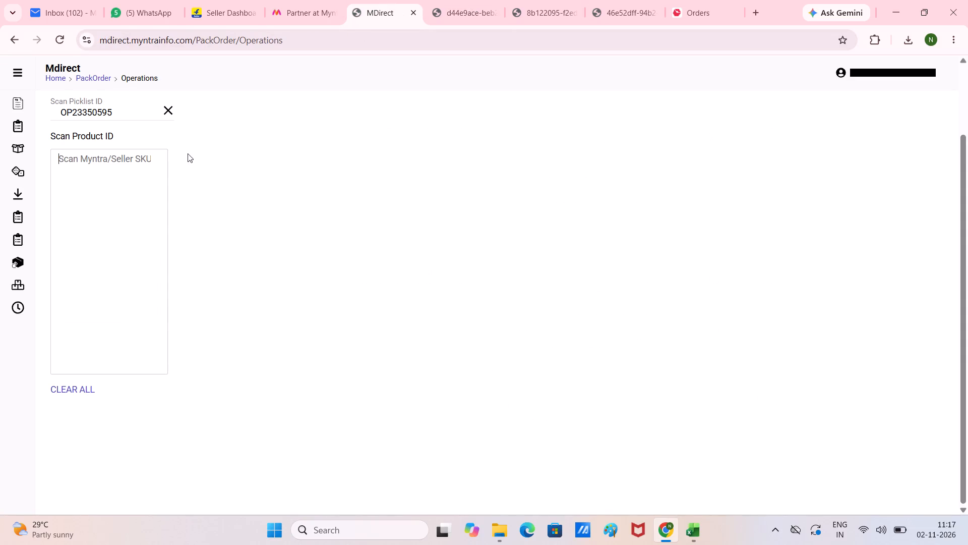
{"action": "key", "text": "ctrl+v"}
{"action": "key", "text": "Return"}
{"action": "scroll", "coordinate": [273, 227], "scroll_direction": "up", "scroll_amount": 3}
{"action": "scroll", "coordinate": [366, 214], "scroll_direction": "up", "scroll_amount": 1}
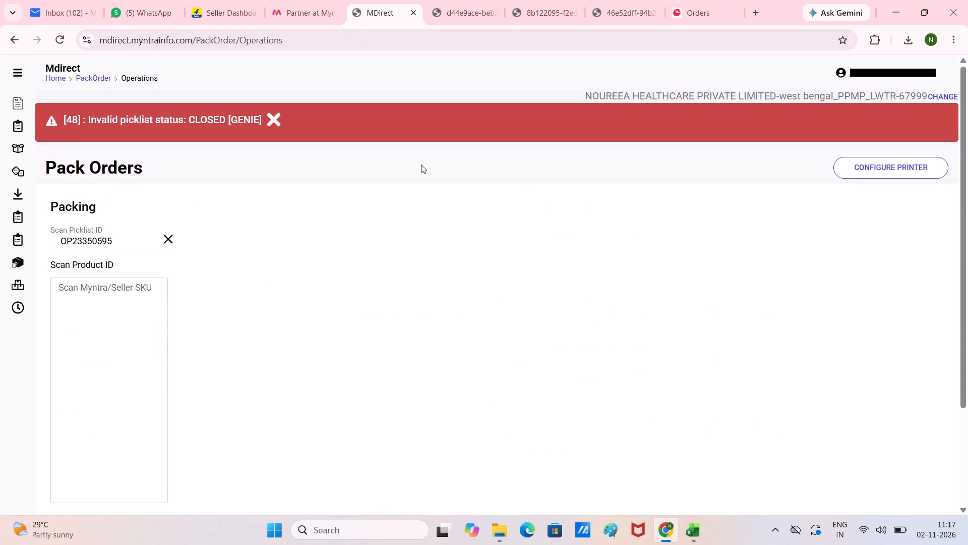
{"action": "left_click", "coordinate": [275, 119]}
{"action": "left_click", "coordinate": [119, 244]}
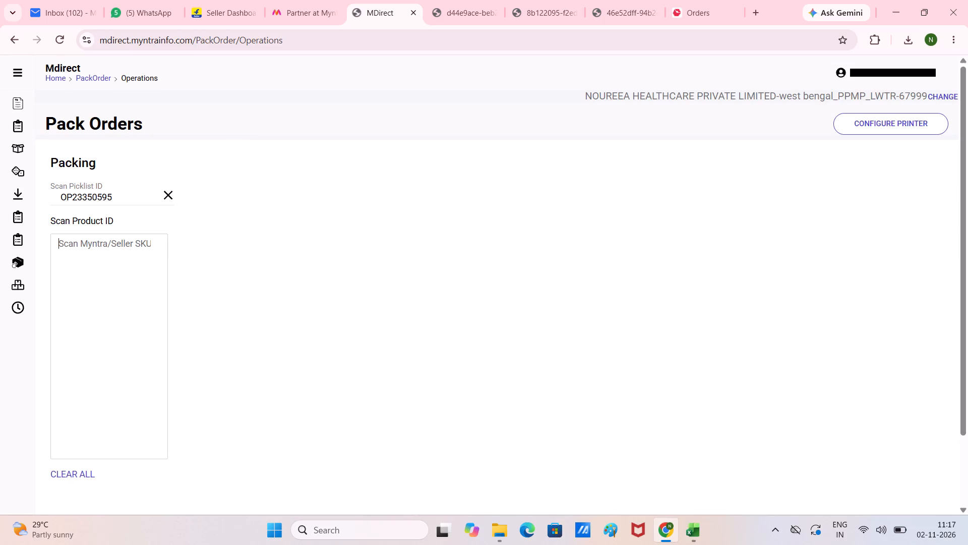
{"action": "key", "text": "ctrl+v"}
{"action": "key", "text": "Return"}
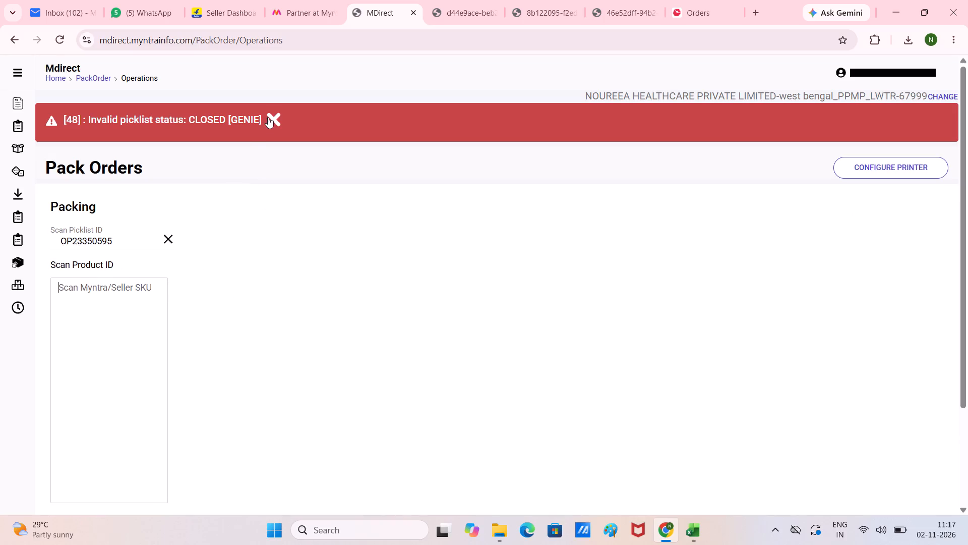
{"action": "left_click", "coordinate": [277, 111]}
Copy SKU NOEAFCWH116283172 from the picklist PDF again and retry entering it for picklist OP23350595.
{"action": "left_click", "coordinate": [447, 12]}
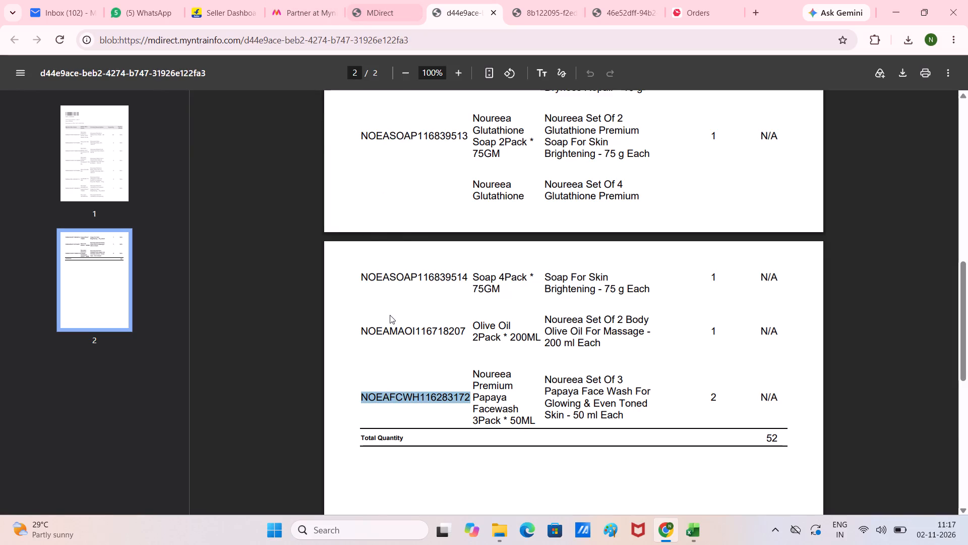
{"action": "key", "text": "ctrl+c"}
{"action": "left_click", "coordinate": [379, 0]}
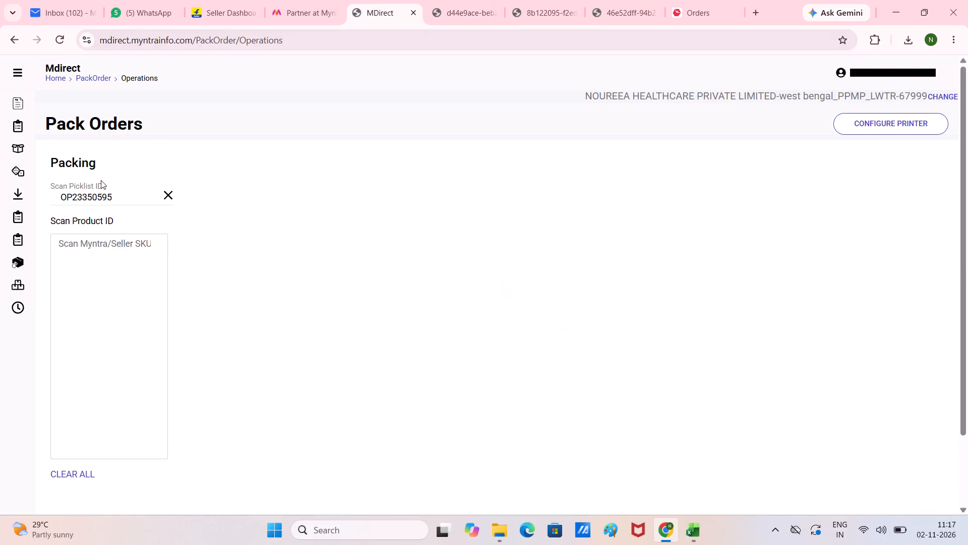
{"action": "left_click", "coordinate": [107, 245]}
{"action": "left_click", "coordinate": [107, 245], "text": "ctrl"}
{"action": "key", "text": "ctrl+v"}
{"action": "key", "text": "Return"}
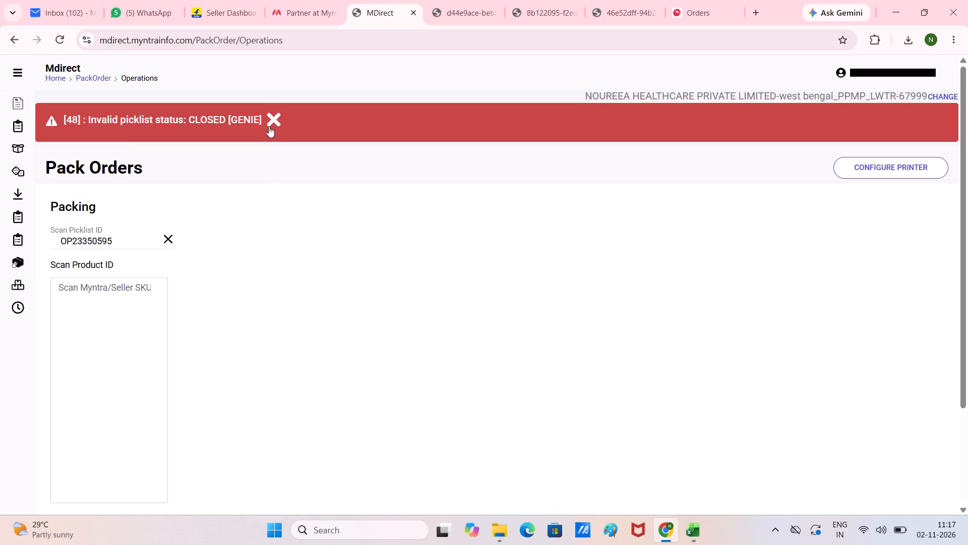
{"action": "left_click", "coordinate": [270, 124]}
Return to the Orders Management list of picklists in picking and close the PDF of picklist OP23350595.
{"action": "left_click", "coordinate": [34, 150]}
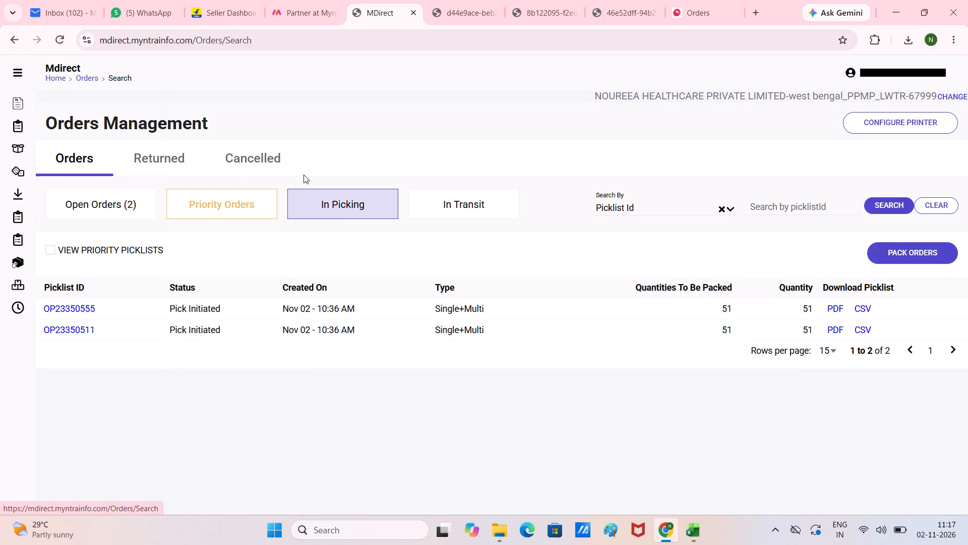
{"action": "left_click", "coordinate": [461, 13]}
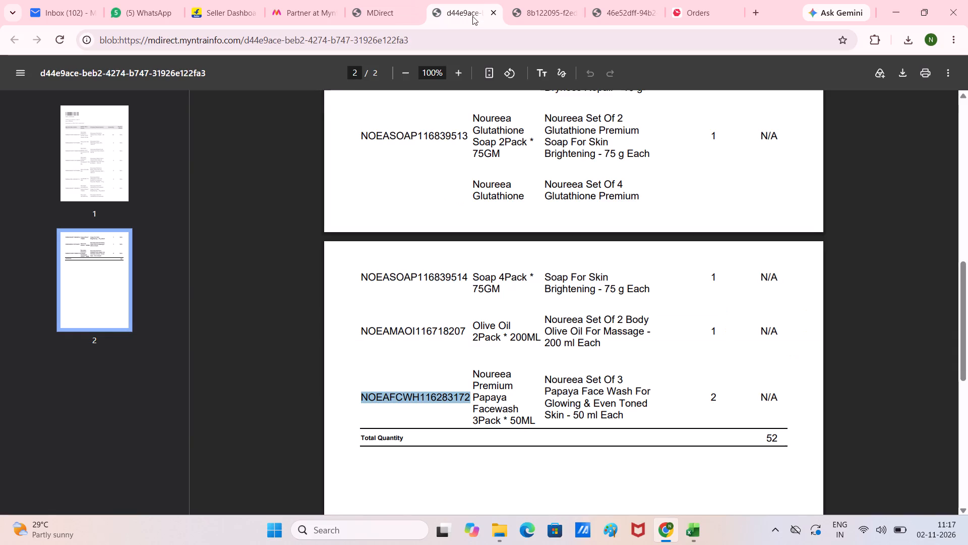
{"action": "left_click", "coordinate": [494, 11]}
{"action": "left_click", "coordinate": [377, 7]}
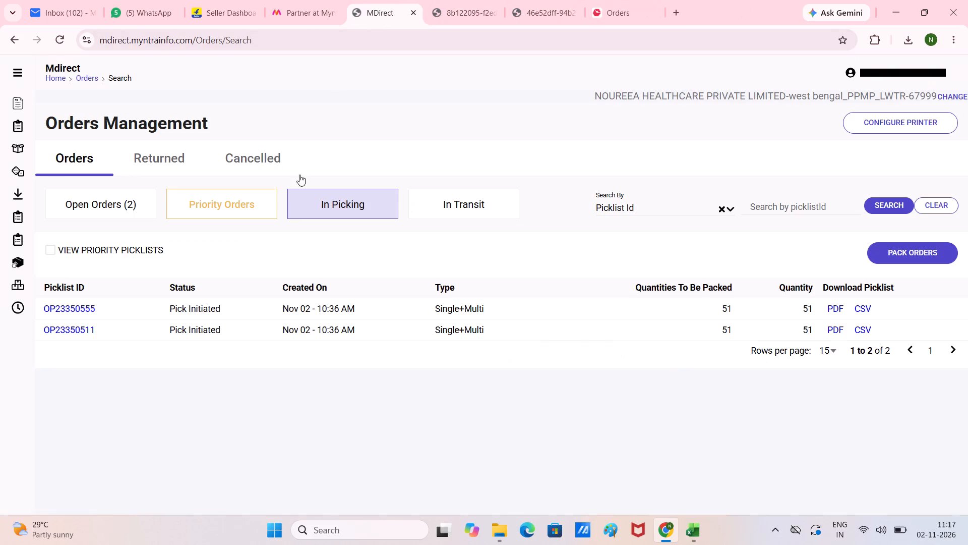
In the Excel cover ID list, highlight the last used ID MYN8181 in yellow and save the workbook.
{"action": "left_click", "coordinate": [689, 525]}
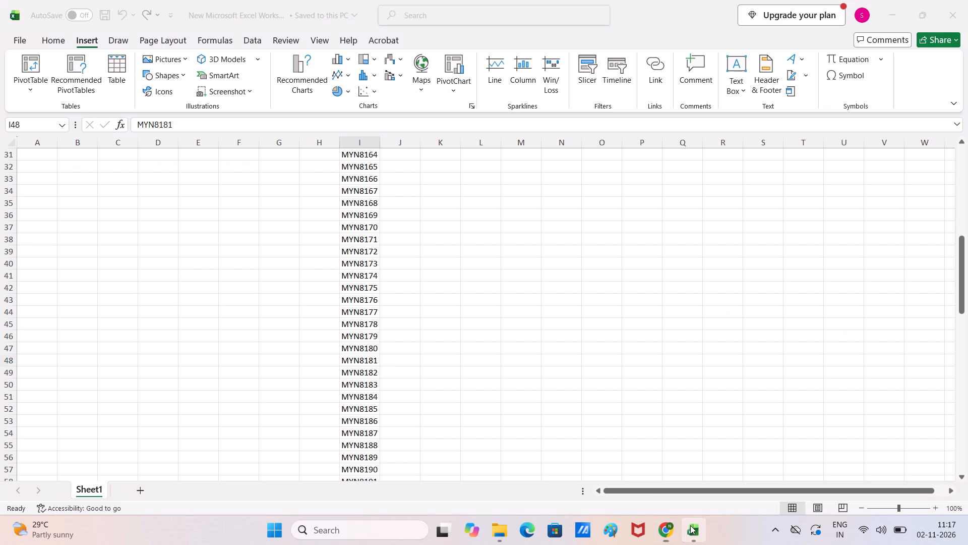
{"action": "key", "text": "ctrl+s"}
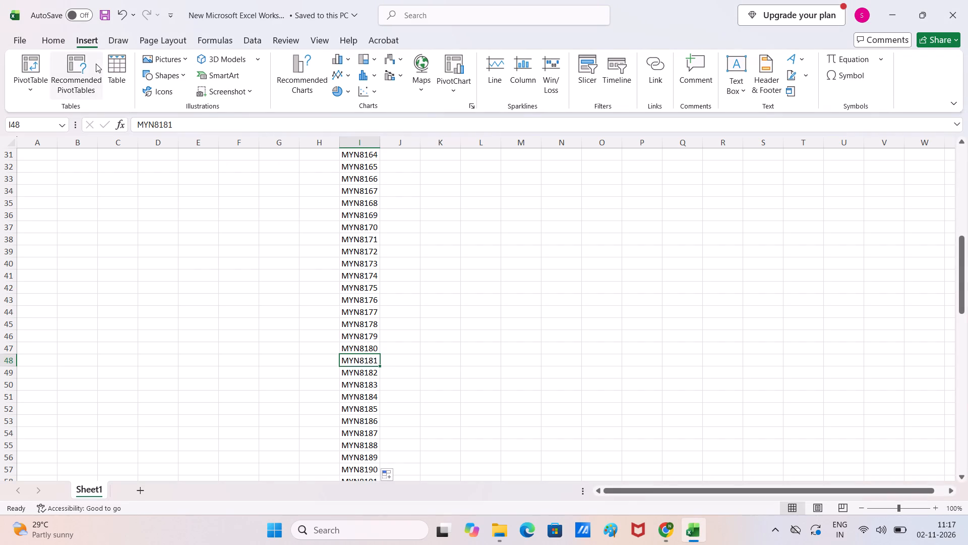
{"action": "left_click", "coordinate": [23, 34]}
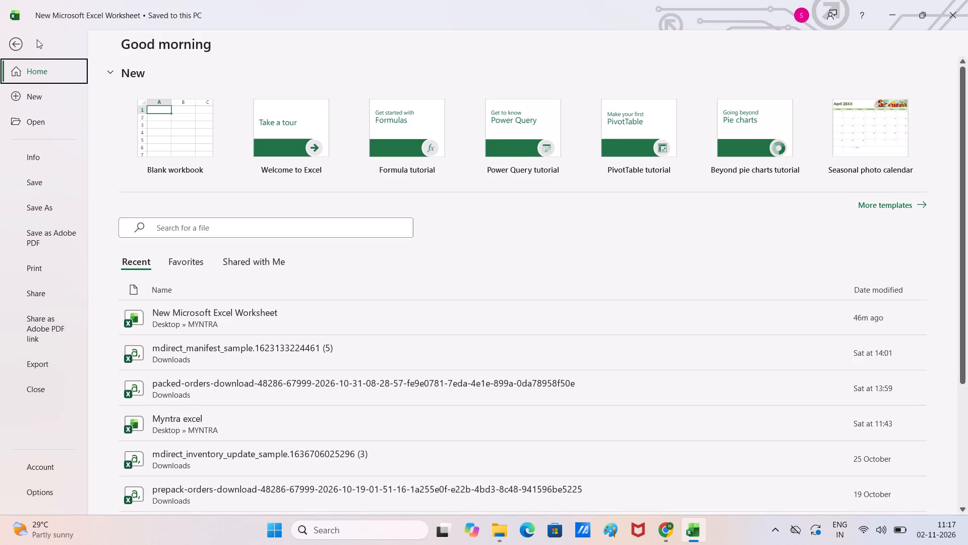
{"action": "left_click", "coordinate": [13, 44]}
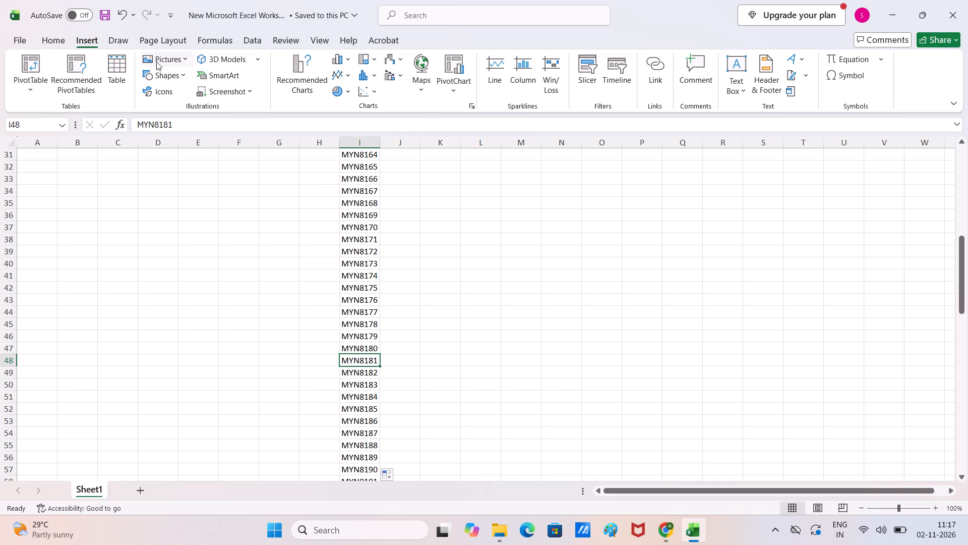
{"action": "left_click", "coordinate": [56, 42]}
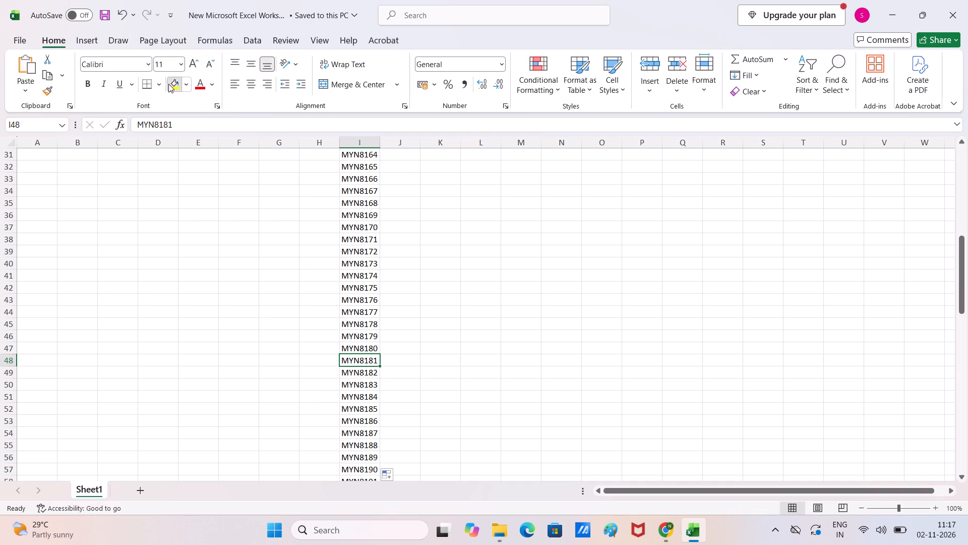
{"action": "left_click", "coordinate": [168, 84]}
{"action": "key", "text": "ctrl+s"}
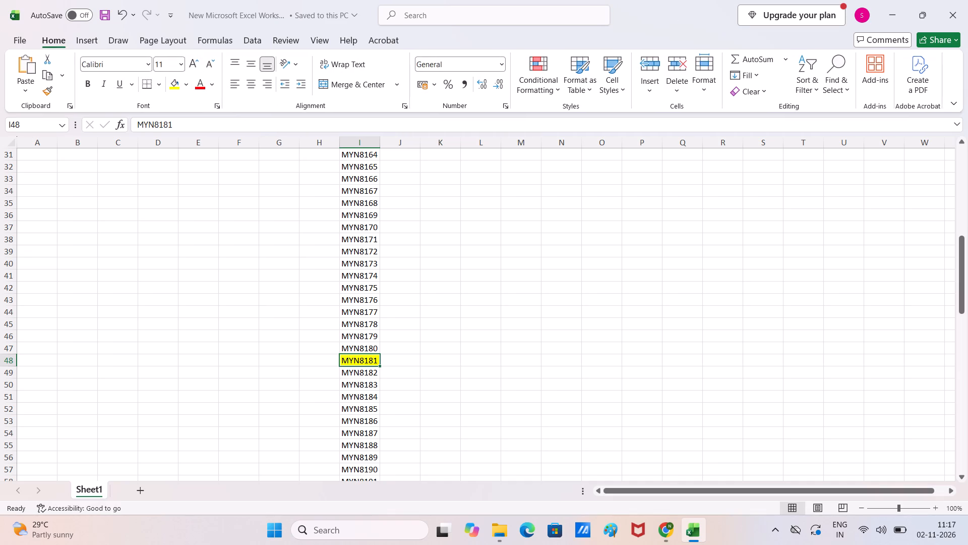
Check the most recent PDFs saved in the MYNTRA folder against the Excel cover ID list, and return to Mdirect Orders Management in Chrome.
{"action": "left_click", "coordinate": [507, 534]}
{"action": "scroll", "coordinate": [391, 422], "scroll_direction": "down", "scroll_amount": 15}
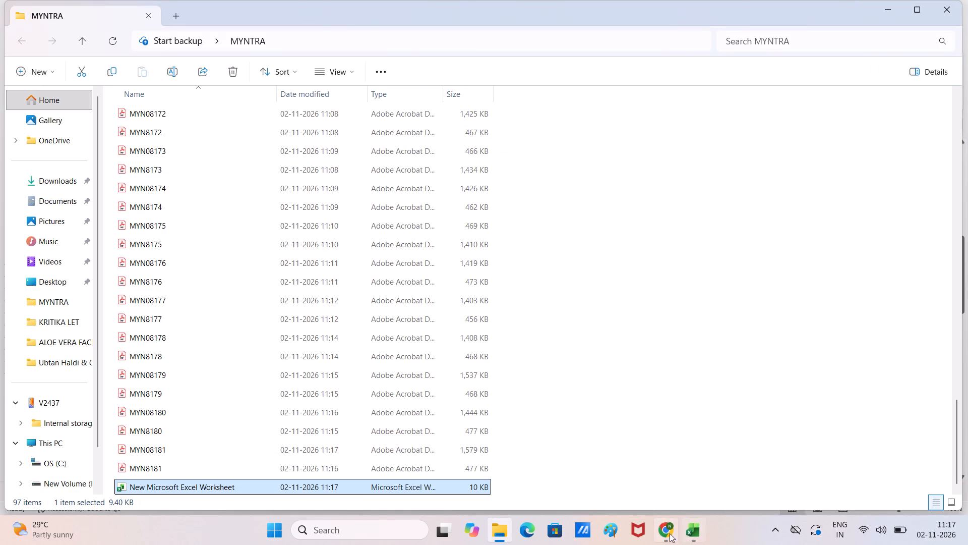
{"action": "left_click", "coordinate": [692, 531]}
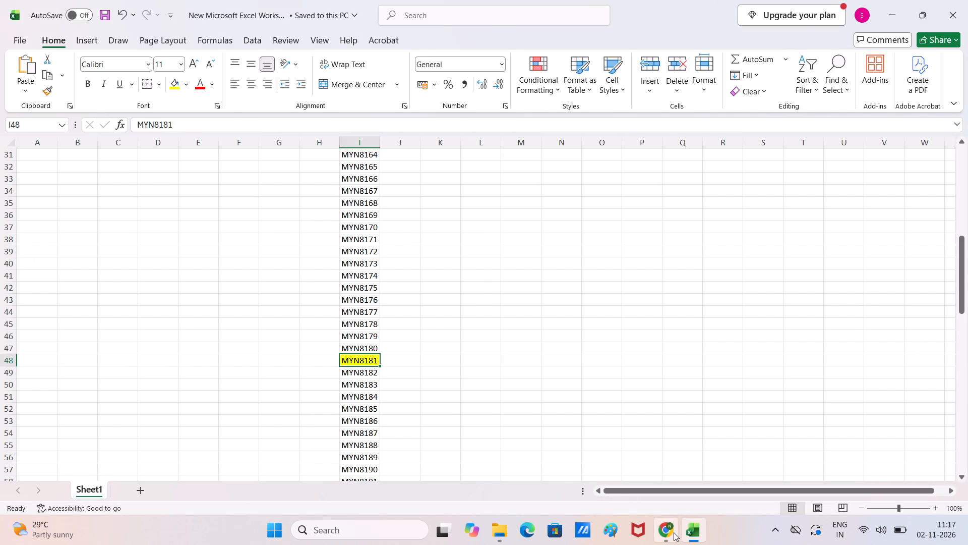
{"action": "left_click", "coordinate": [674, 532]}
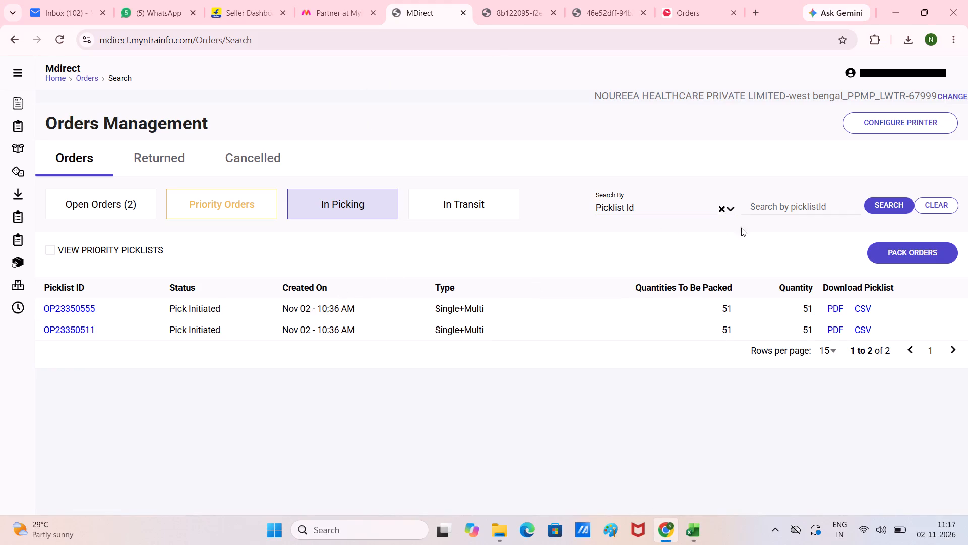
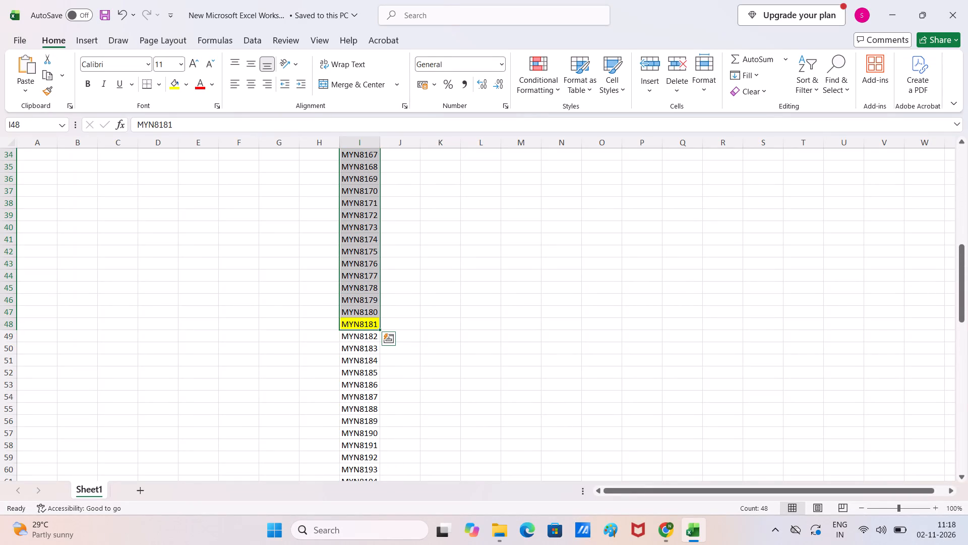
Reduce the selection to the yellow MYN8181 cell in column I and save the workbook.
{"action": "left_click", "coordinate": [374, 326]}
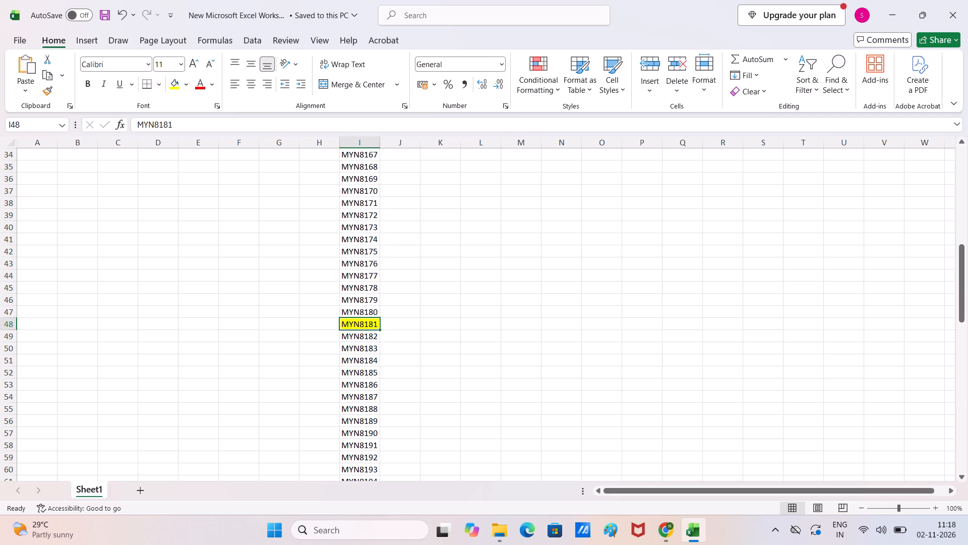
{"action": "key", "text": "ctrl+s"}
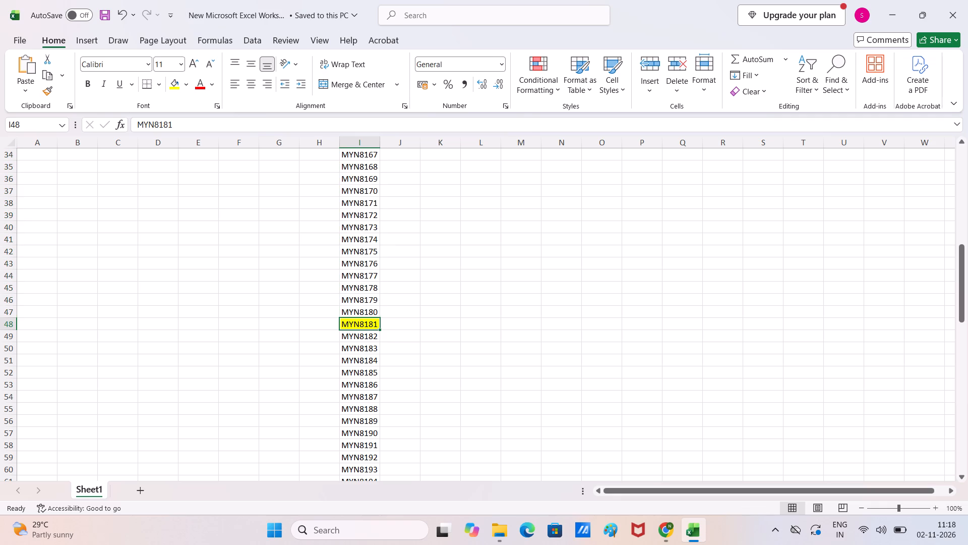
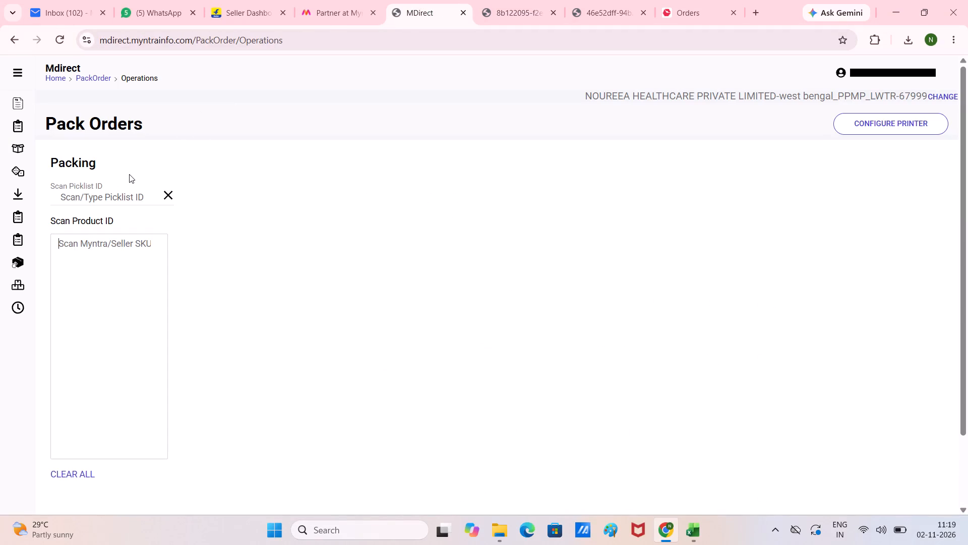
Enter picklist ID OP23350555 for packing on the Pack Orders page.
{"action": "left_click", "coordinate": [109, 192]}
{"action": "key", "text": "ctrl+v"}
{"action": "key", "text": "Return"}
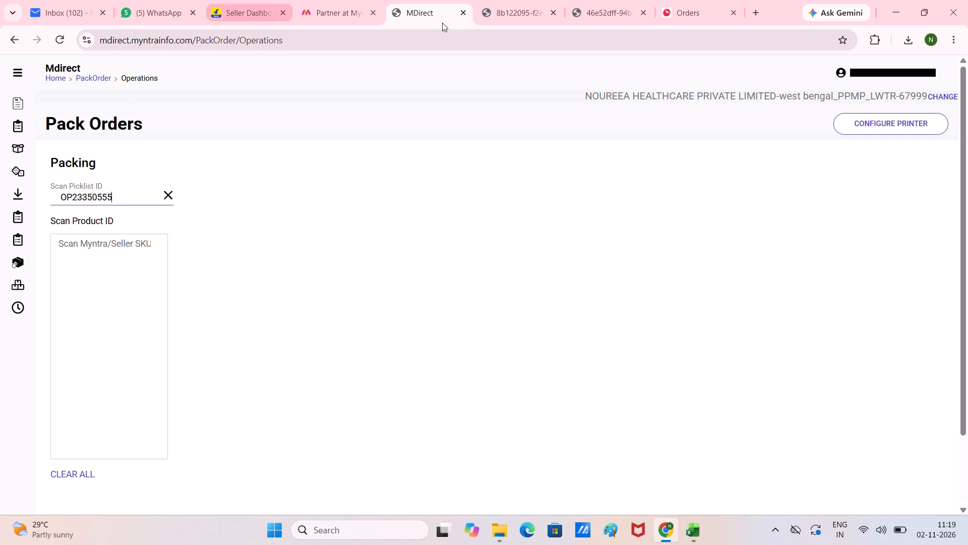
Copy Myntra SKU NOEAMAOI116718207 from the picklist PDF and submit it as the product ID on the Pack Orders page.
{"action": "left_click", "coordinate": [496, 16]}
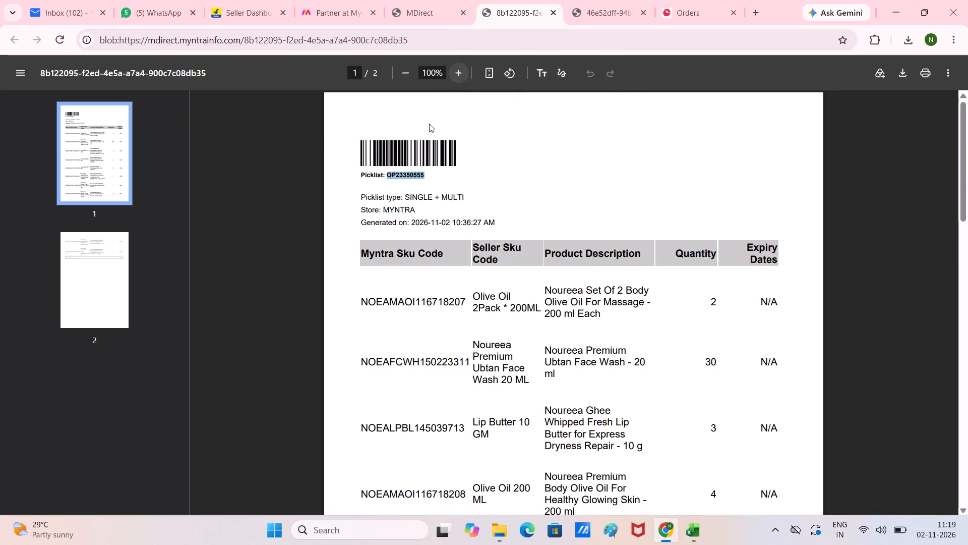
{"action": "double_click", "coordinate": [426, 303]}
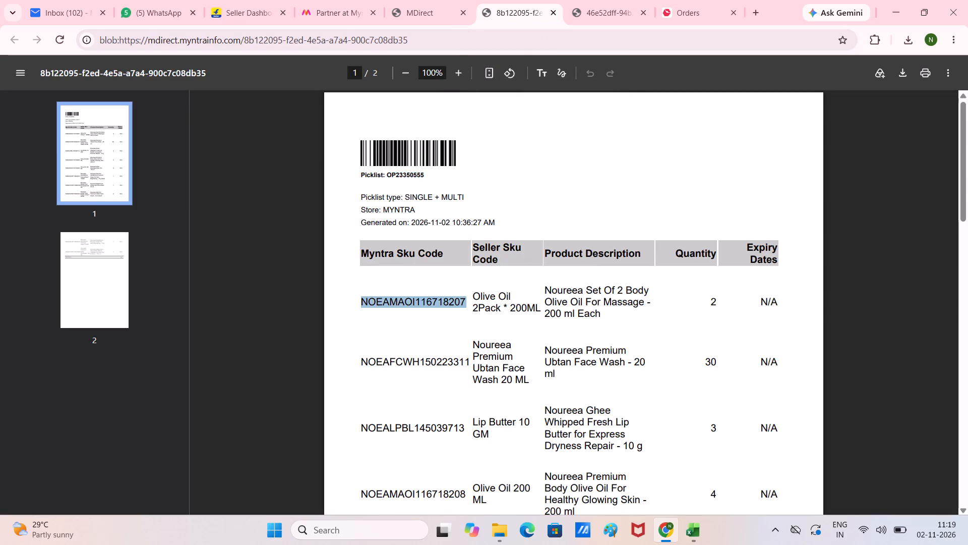
{"action": "key", "text": "ctrl+c"}
{"action": "left_click", "coordinate": [425, 14]}
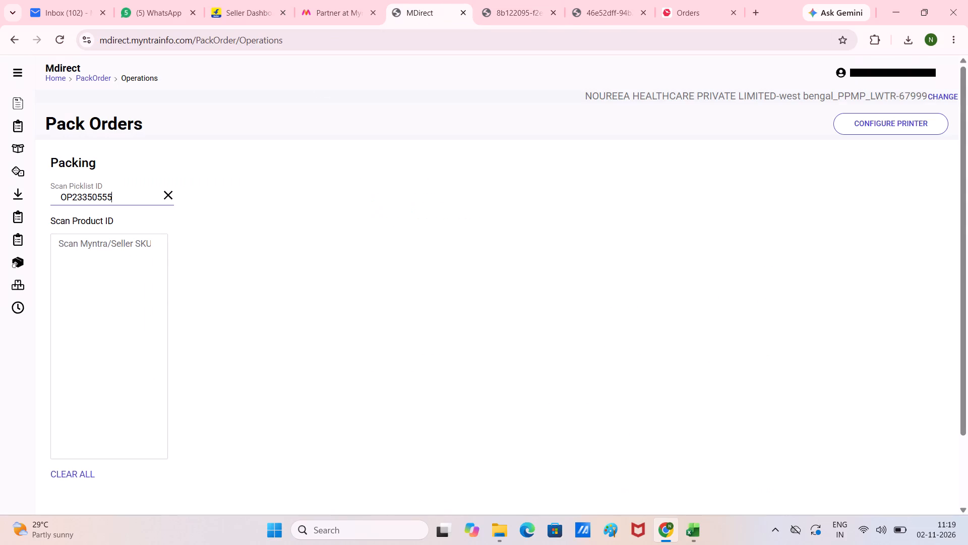
{"action": "left_click", "coordinate": [94, 256]}
{"action": "left_click", "coordinate": [94, 240]}
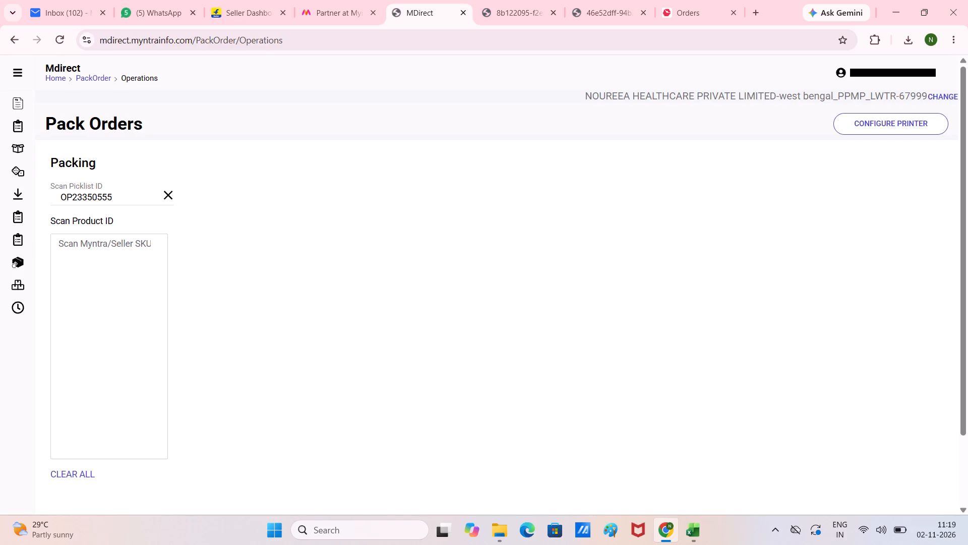
{"action": "key", "text": "ctrl+v"}
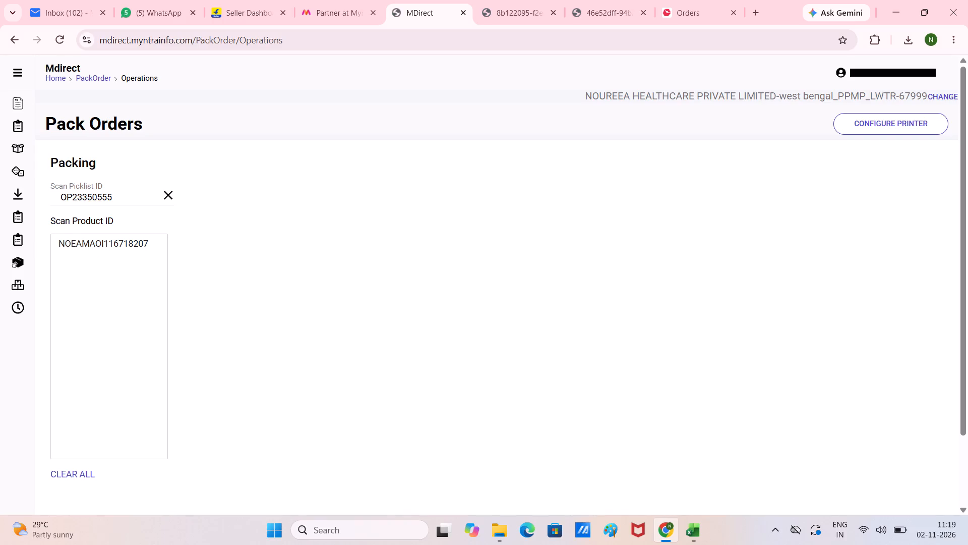
{"action": "key", "text": "Return"}
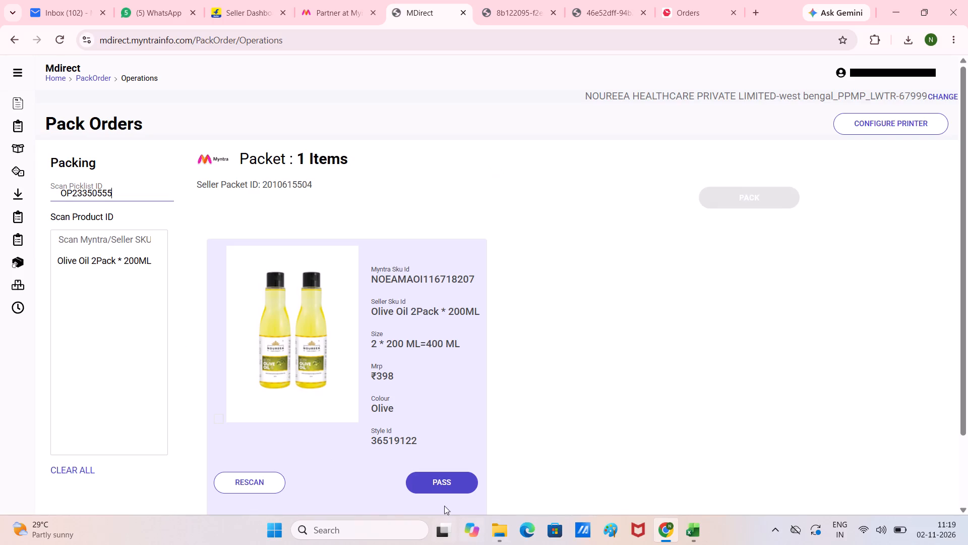
Pass the olive oil two-pack's quality check and pack it with cover ID MYN8182, copied from column I of the Excel workbook.
{"action": "left_click", "coordinate": [444, 480]}
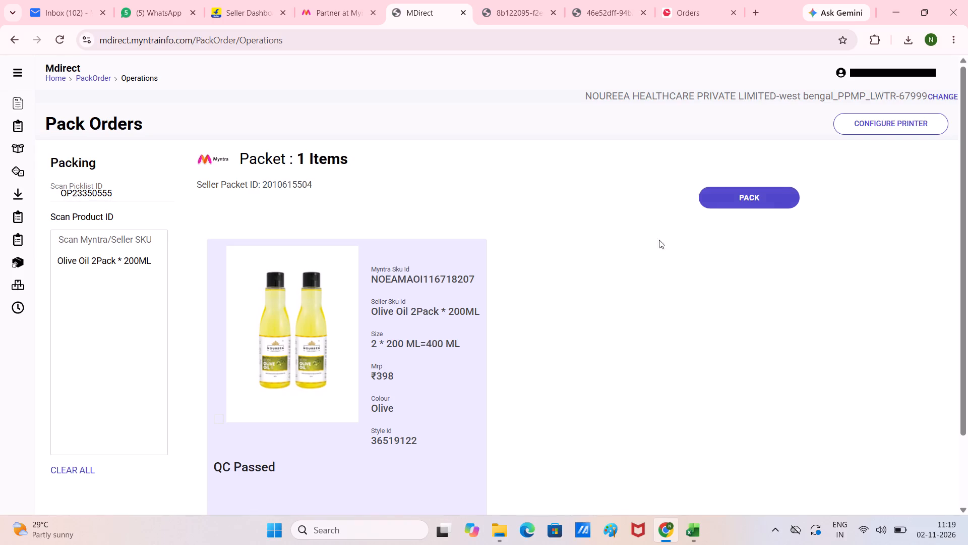
{"action": "left_click", "coordinate": [742, 201]}
{"action": "scroll", "coordinate": [389, 193], "scroll_direction": "down", "scroll_amount": 1}
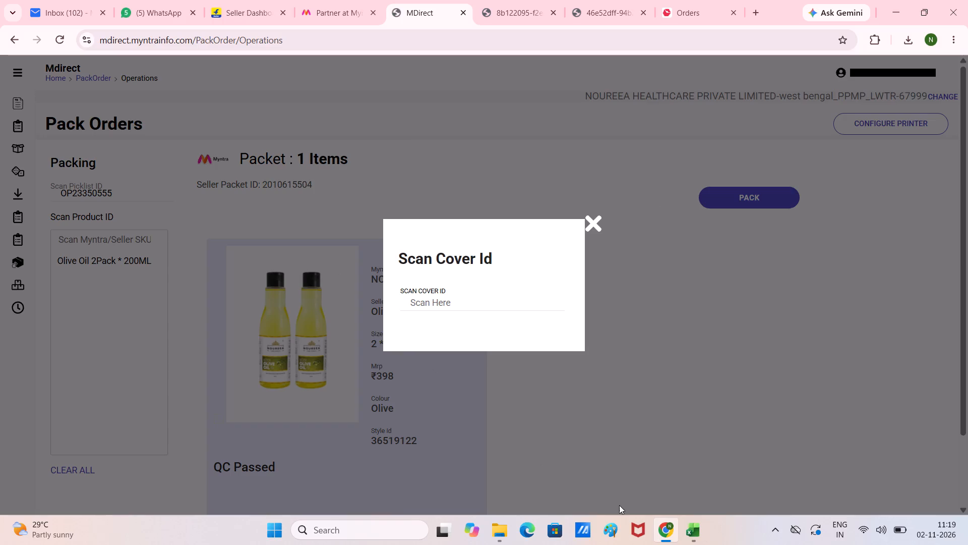
{"action": "left_click", "coordinate": [689, 529]}
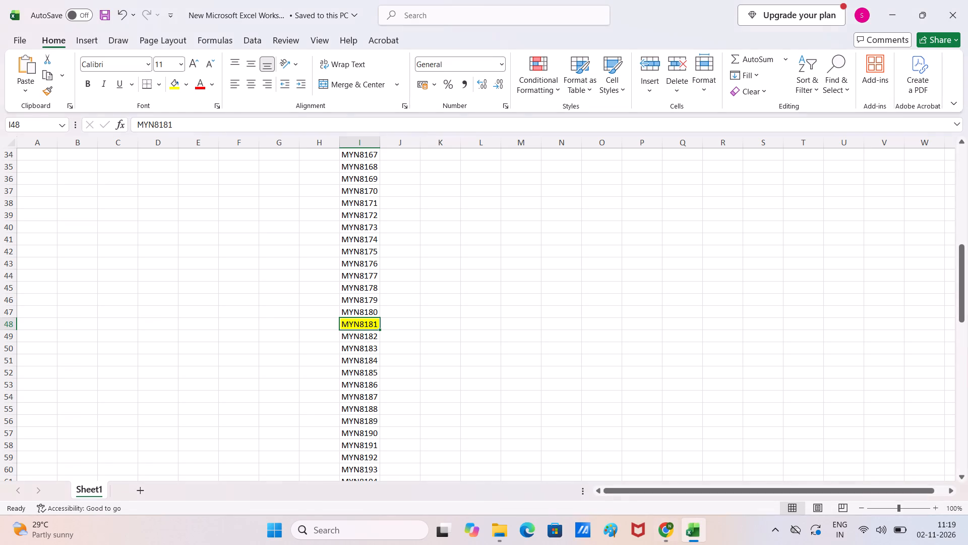
{"action": "left_click", "coordinate": [369, 337]}
{"action": "key", "text": "ctrl+c"}
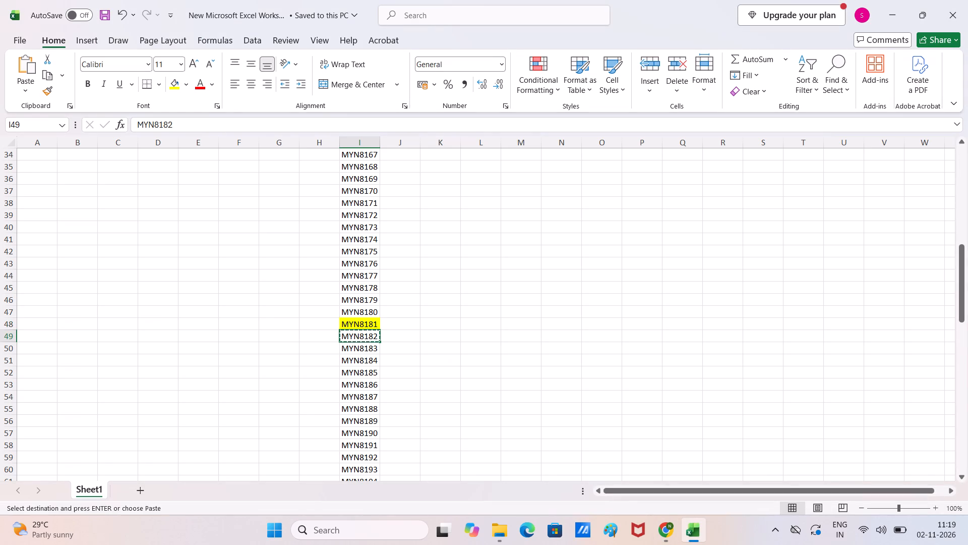
{"action": "key", "text": "alt+Tab"}
{"action": "left_click", "coordinate": [461, 299]}
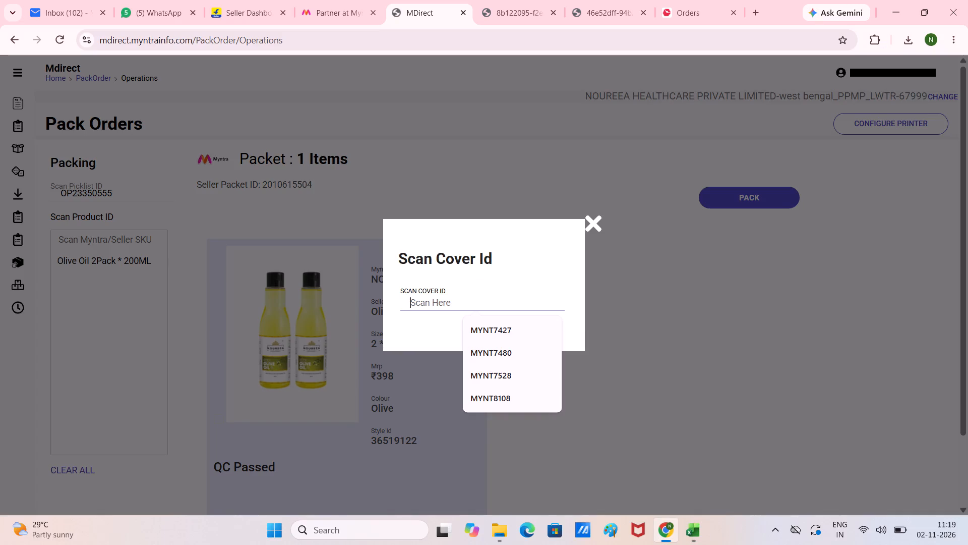
{"action": "key", "text": "ctrl+v"}
{"action": "key", "text": "Return"}
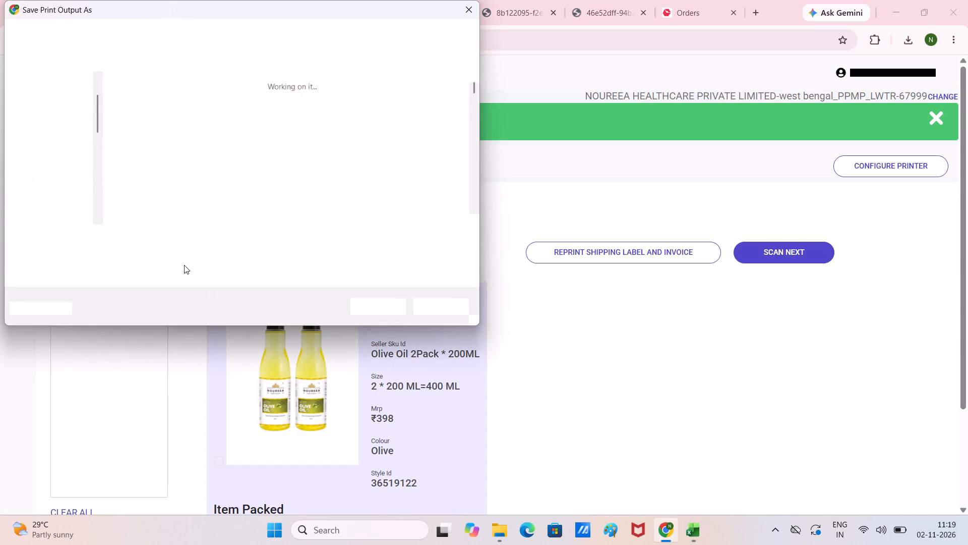
Save the first print output as PDF MYN8182 in the MYNTRA folder.
{"action": "left_click", "coordinate": [160, 237]}
{"action": "key", "text": "ctrl+v"}
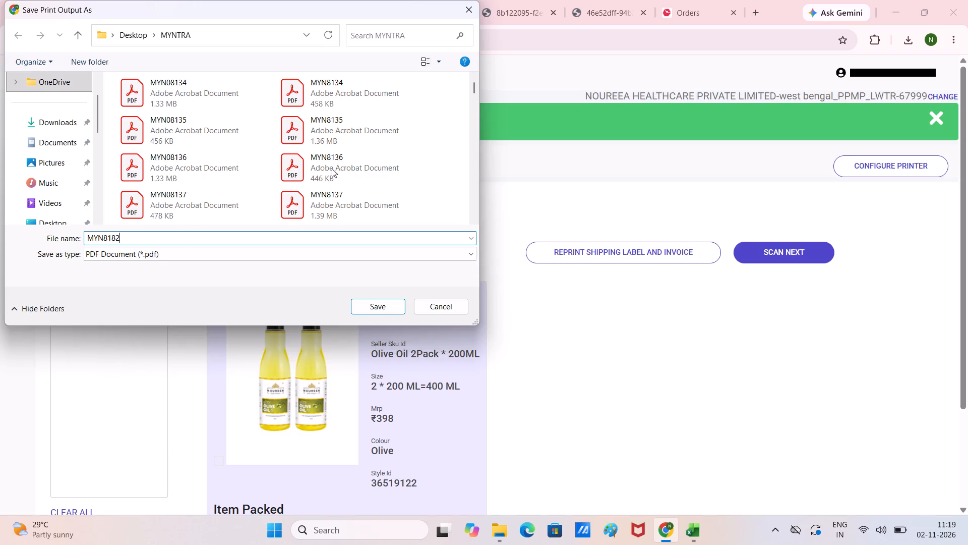
{"action": "left_click_drag", "start_coordinate": [473, 88], "coordinate": [470, 120]}
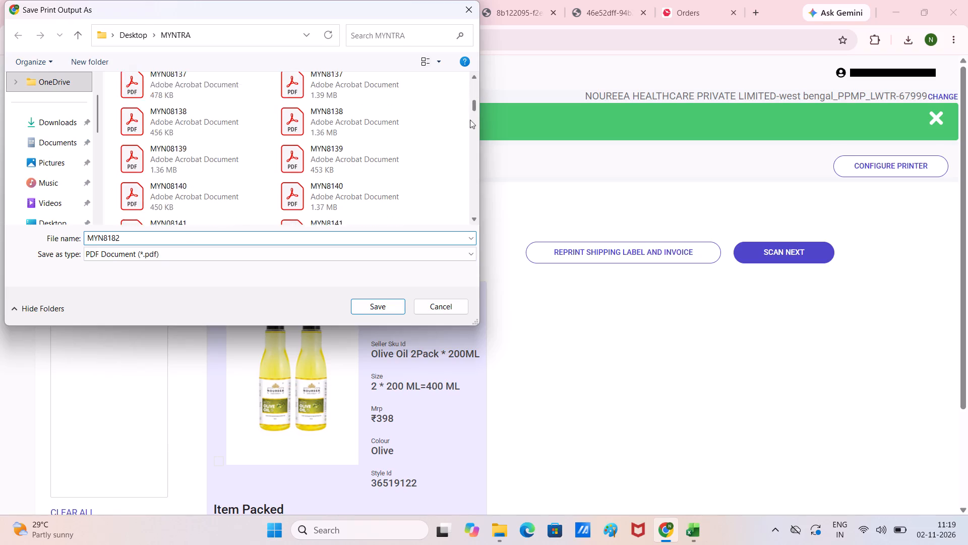
{"action": "left_click_drag", "start_coordinate": [470, 120], "coordinate": [462, 231]}
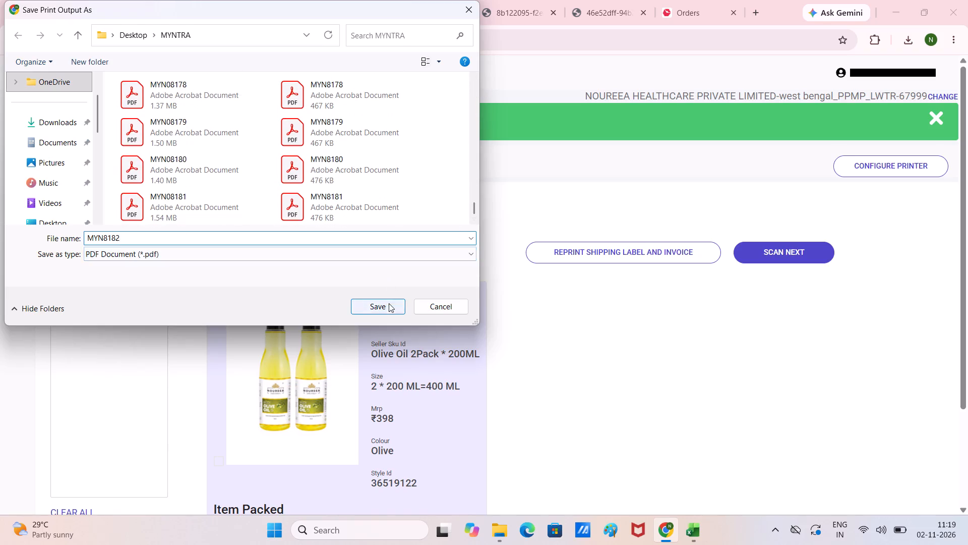
{"action": "left_click", "coordinate": [388, 304]}
Save the second print output as PDF MYN08182 in the MYNTRA folder.
{"action": "left_click", "coordinate": [156, 240]}
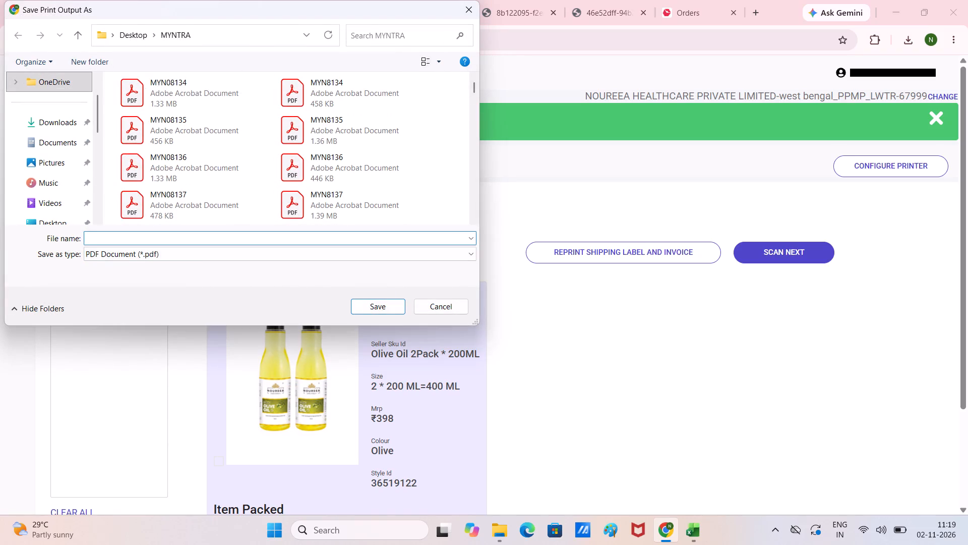
{"action": "key", "text": "ctrl+v"}
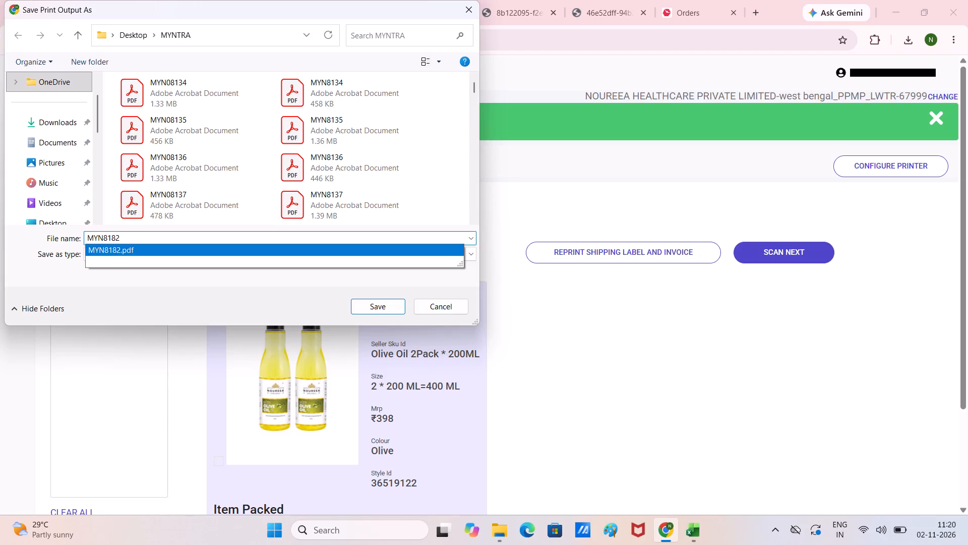
{"action": "left_click", "coordinate": [103, 239]}
{"action": "key", "text": "0"}
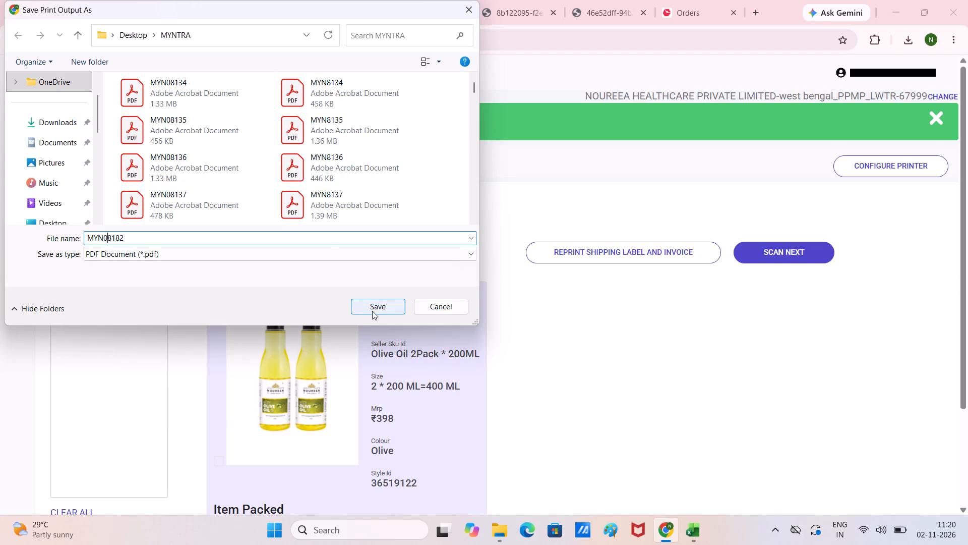
{"action": "left_click", "coordinate": [393, 310]}
Start the next scan and submit SKU NOEAMAOI116718207, copied again from the picklist PDF, as the product ID.
{"action": "left_click", "coordinate": [755, 254]}
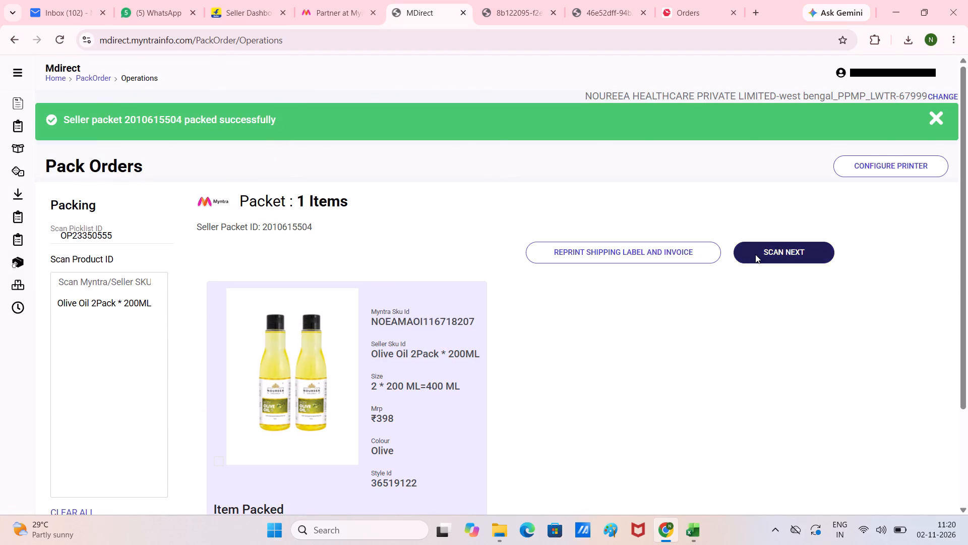
{"action": "left_click", "coordinate": [531, 19]}
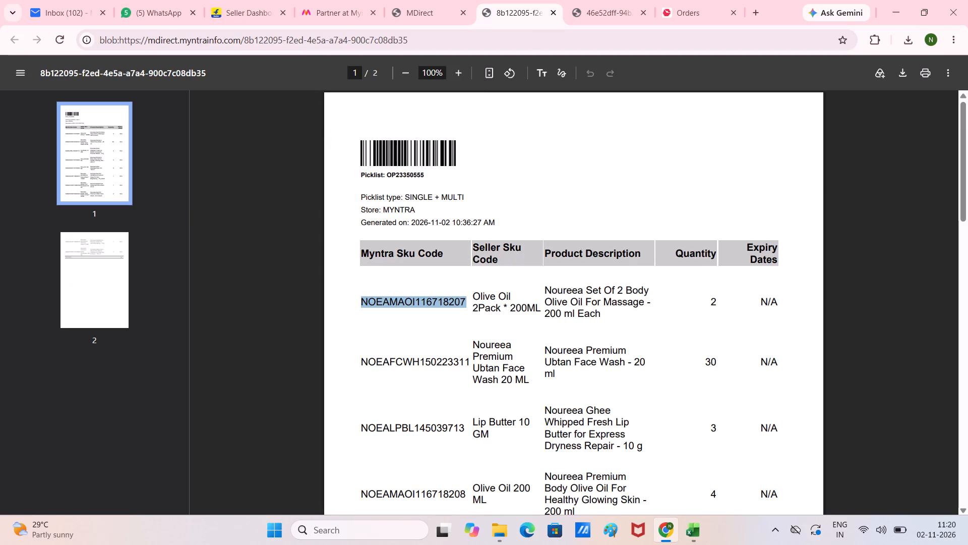
{"action": "key", "text": "ctrl+c"}
{"action": "left_click", "coordinate": [400, 0]}
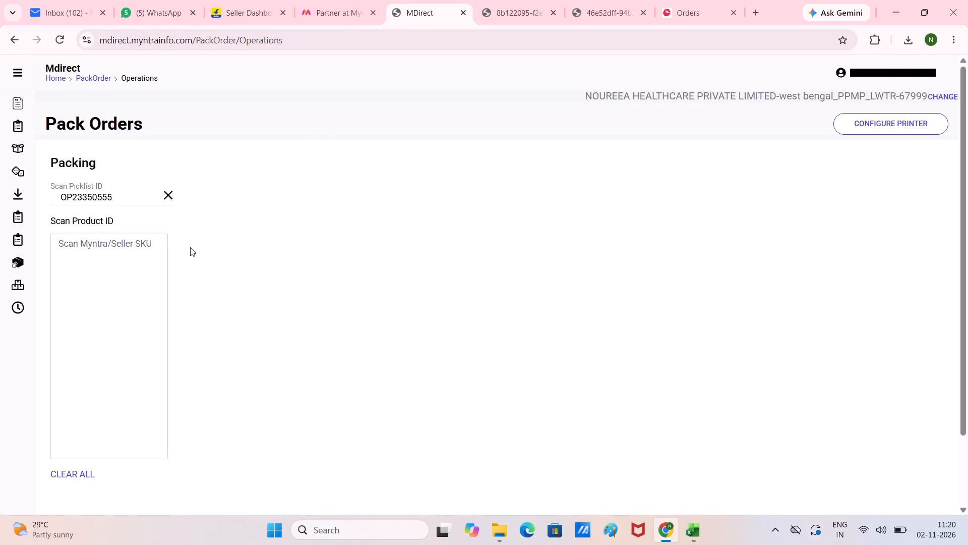
{"action": "key", "text": "ctrl+v"}
{"action": "key", "text": "Return"}
Pass the second olive oil two-pack's quality check and pack it with cover ID MYN8183, copied from the Excel workbook.
{"action": "left_click", "coordinate": [437, 476]}
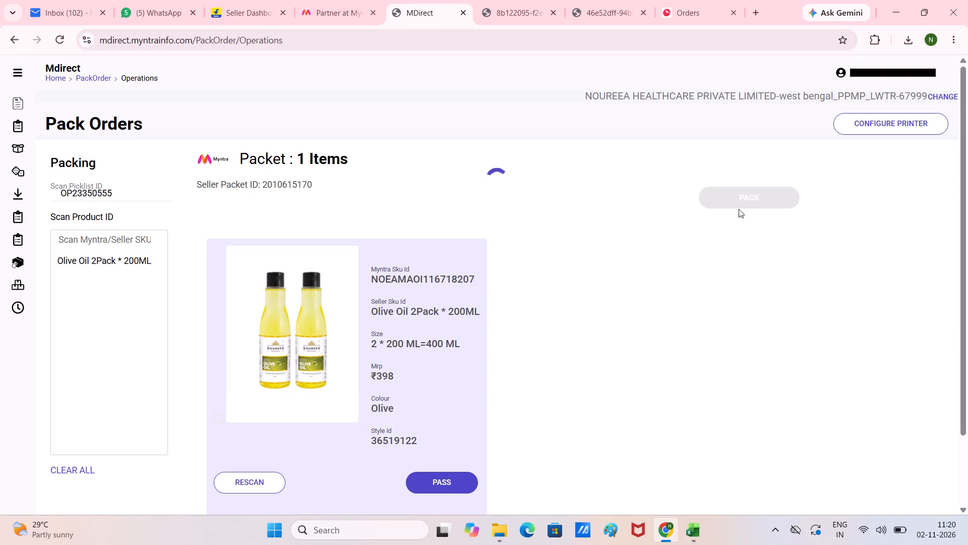
{"action": "left_click", "coordinate": [740, 202]}
{"action": "left_click", "coordinate": [693, 528]}
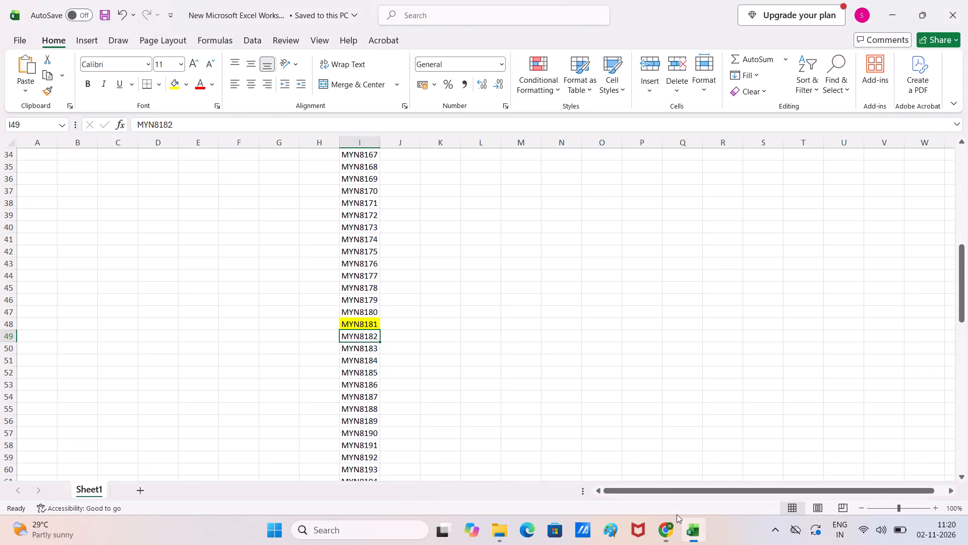
{"action": "left_click", "coordinate": [365, 352]}
{"action": "key", "text": "ctrl+c"}
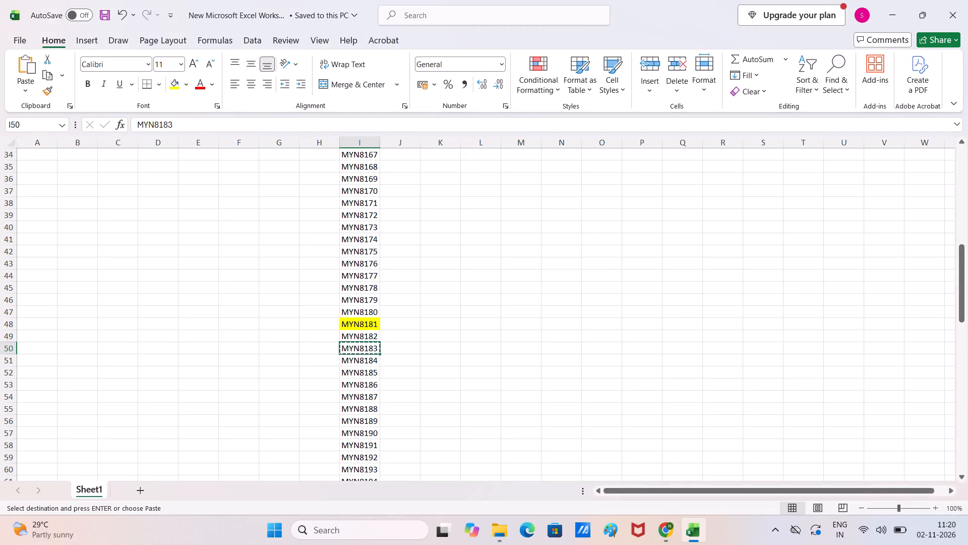
{"action": "key", "text": "alt+Tab"}
{"action": "left_click", "coordinate": [472, 305]}
{"action": "key", "text": "ctrl+v"}
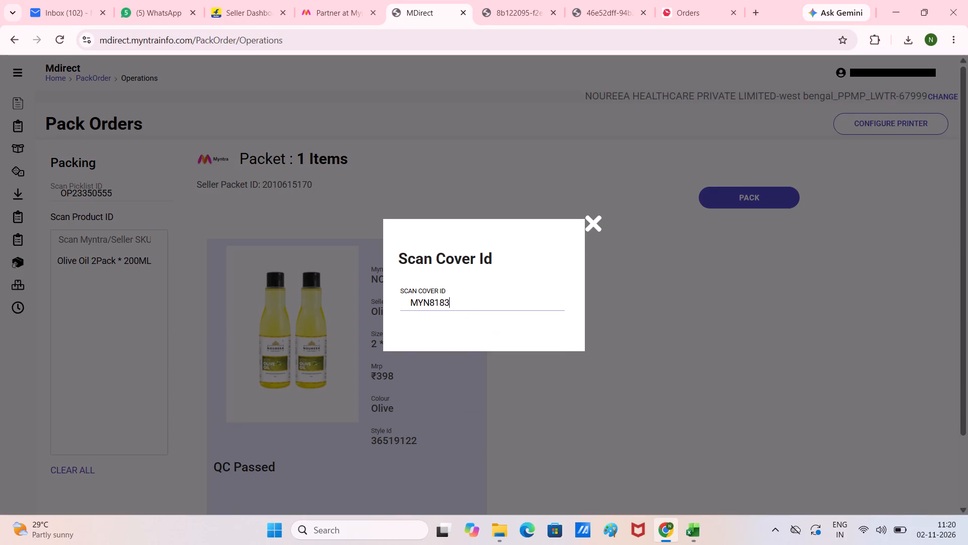
{"action": "key", "text": "Return"}
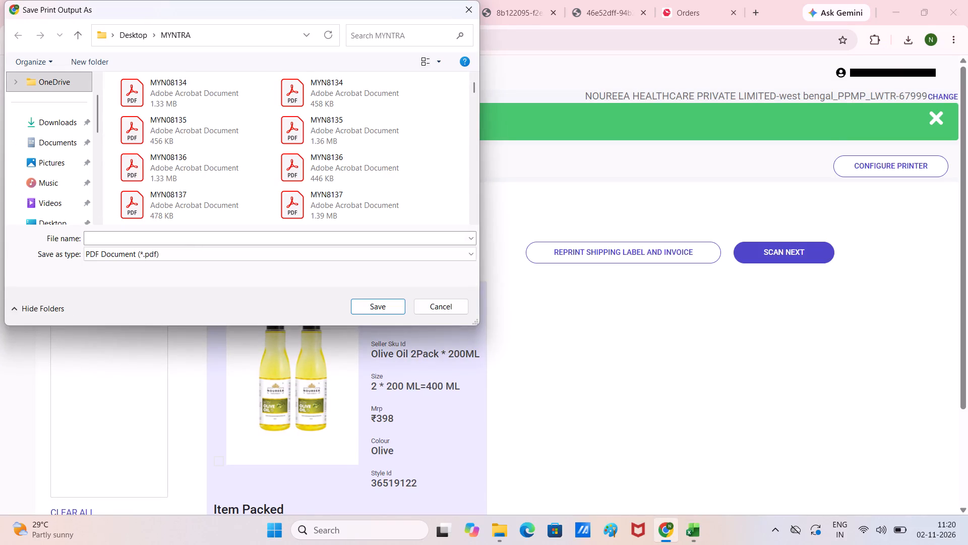
Save the second packet's first print output as PDF MYN8183 in the MYNTRA folder.
{"action": "left_click", "coordinate": [186, 240]}
{"action": "key", "text": "ctrl+v"}
{"action": "key", "text": "Return"}
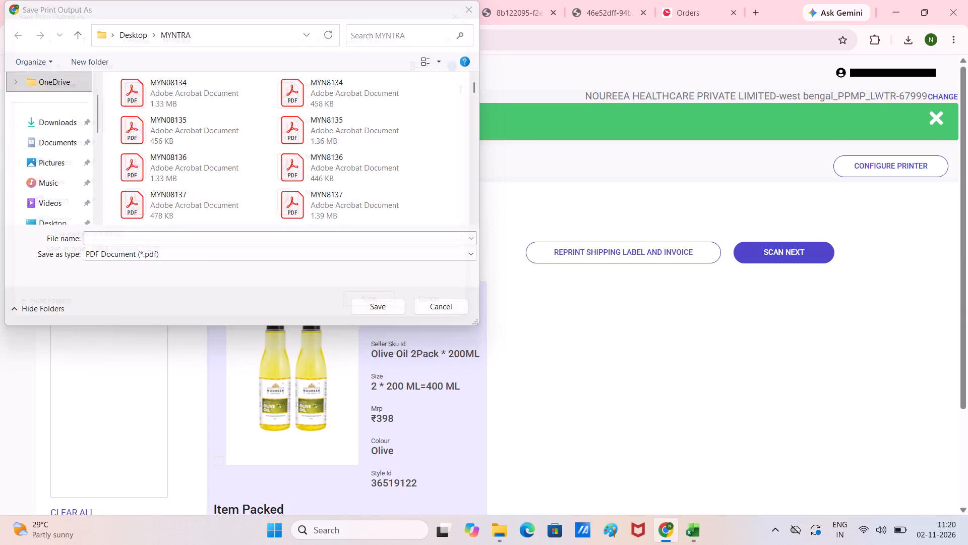
Save the second packet's other print output as PDF MYN08183 in the MYNTRA folder.
{"action": "left_click", "coordinate": [186, 239]}
{"action": "left_click", "coordinate": [186, 239]}
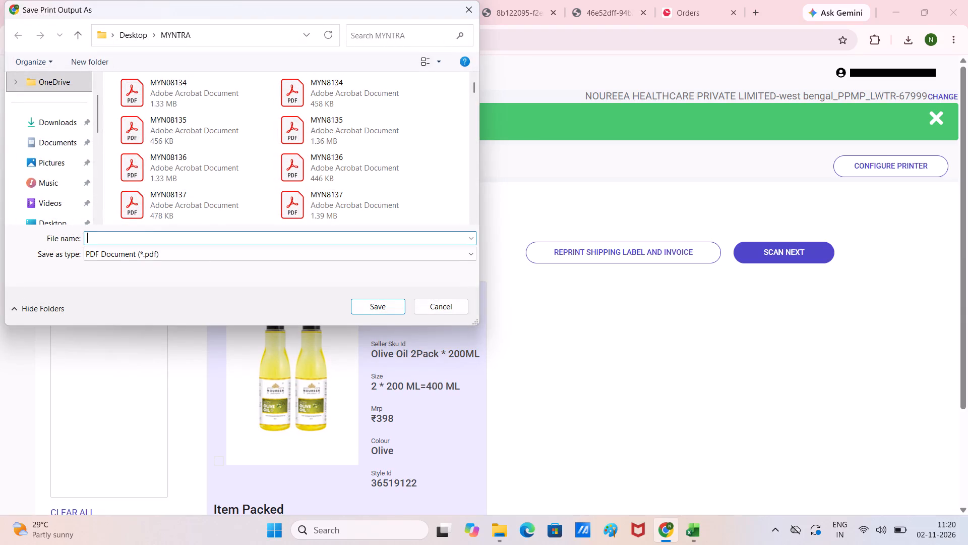
{"action": "key", "text": "ctrl+v"}
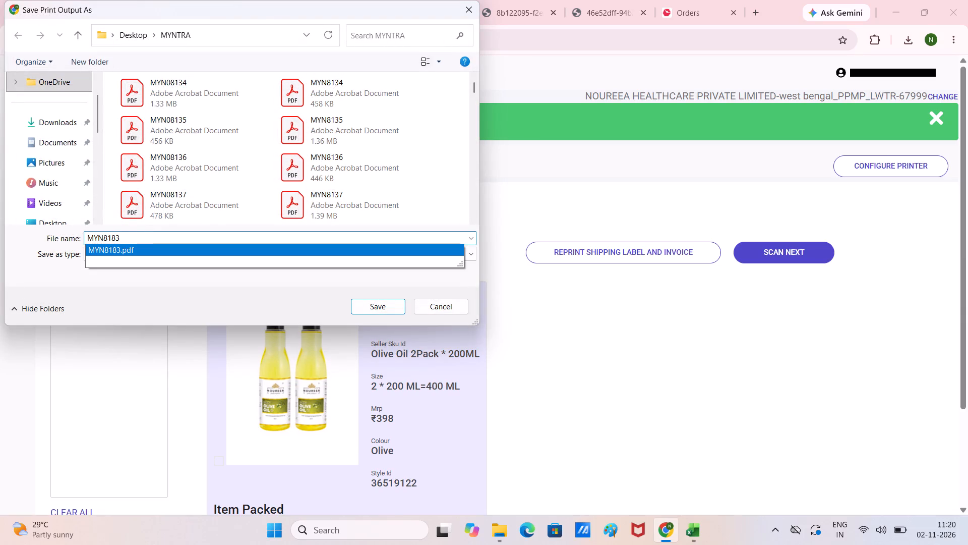
{"action": "left_click", "coordinate": [103, 239]}
{"action": "key", "text": "0"}
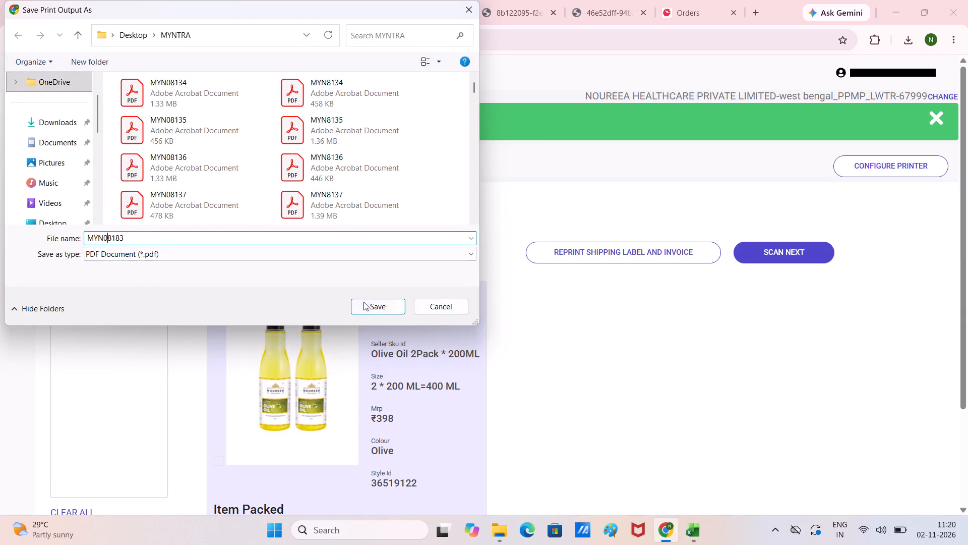
{"action": "left_click", "coordinate": [365, 305]}
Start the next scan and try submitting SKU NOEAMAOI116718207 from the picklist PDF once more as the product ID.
{"action": "left_click", "coordinate": [776, 256]}
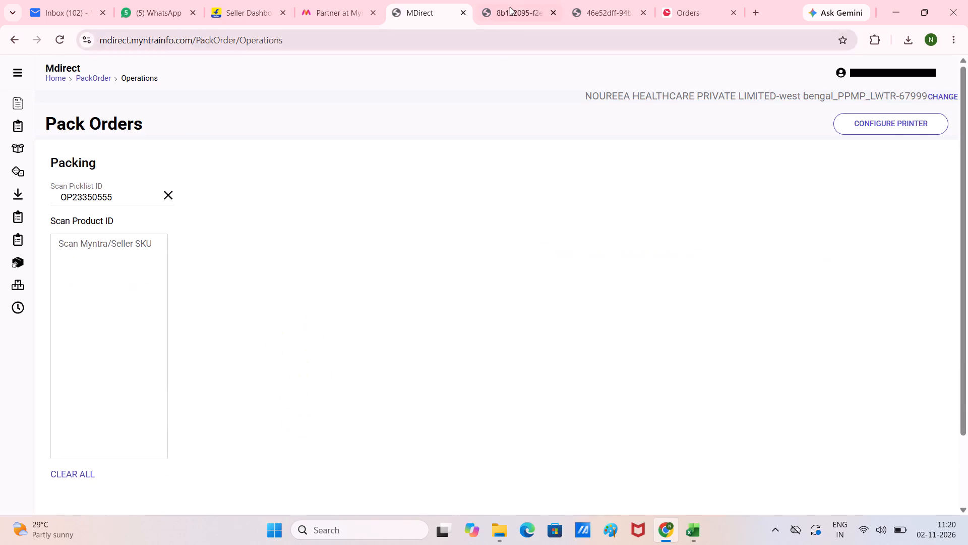
{"action": "left_click", "coordinate": [510, 6]}
{"action": "key", "text": "ctrl+c"}
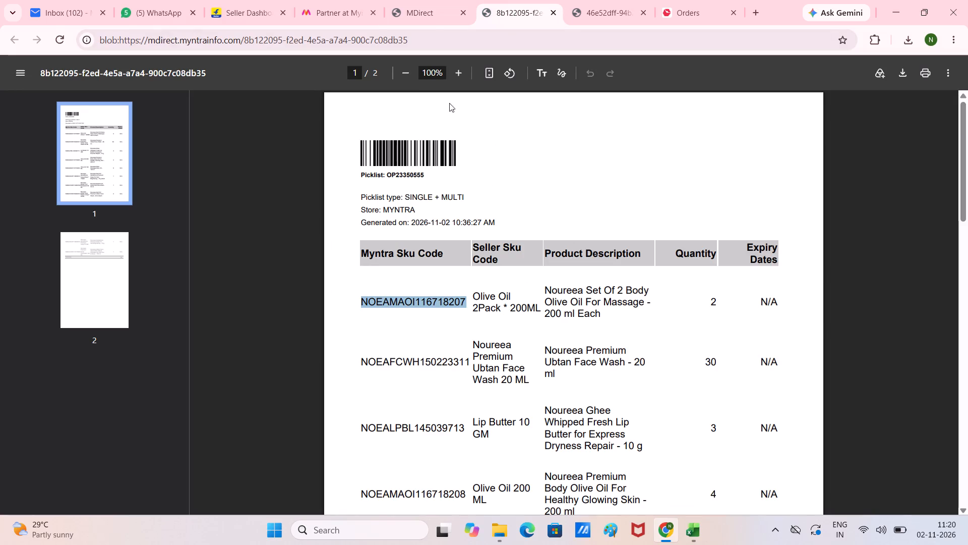
{"action": "left_click", "coordinate": [424, 15]}
{"action": "key", "text": "ctrl+v"}
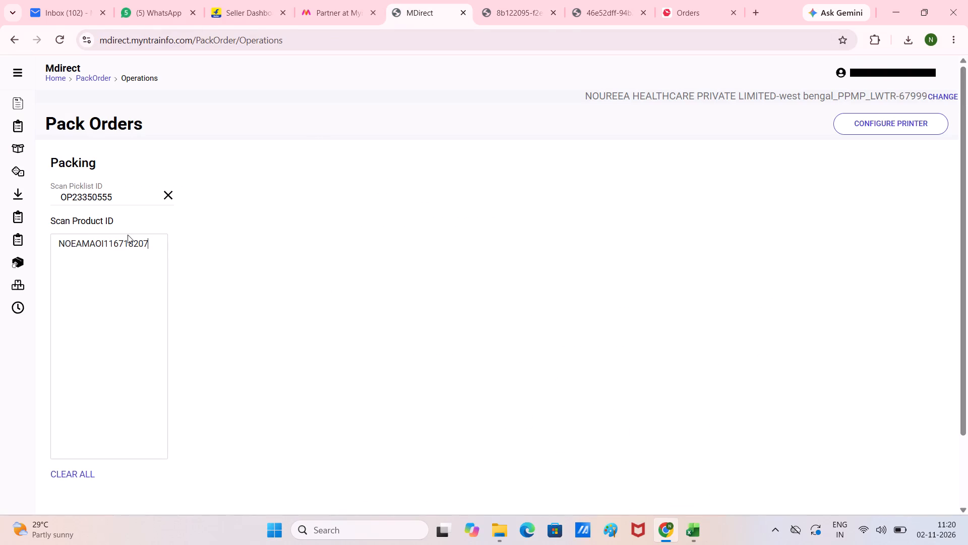
{"action": "key", "text": "Return"}
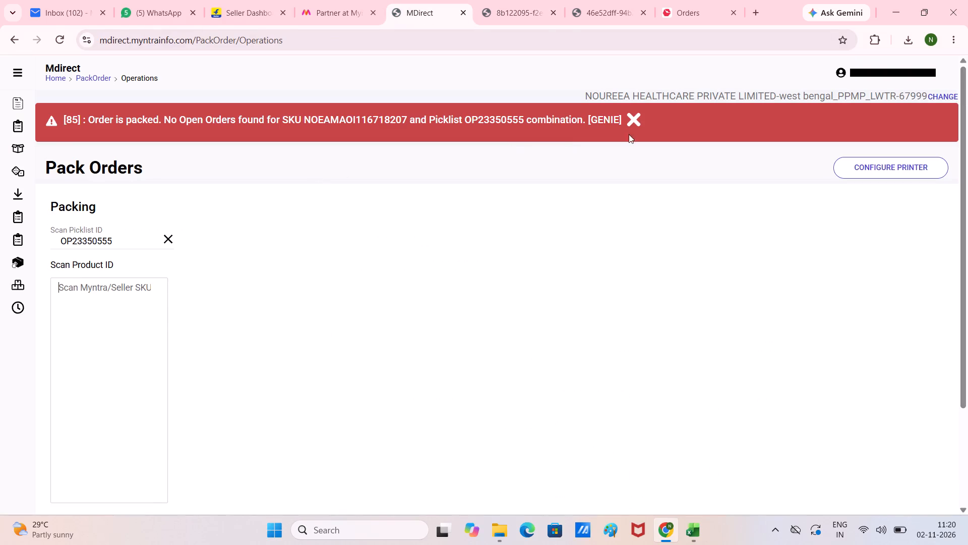
{"action": "left_click", "coordinate": [635, 125]}
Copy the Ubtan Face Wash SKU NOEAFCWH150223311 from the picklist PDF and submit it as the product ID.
{"action": "left_click", "coordinate": [524, 3]}
{"action": "scroll", "coordinate": [446, 301], "scroll_direction": "down", "scroll_amount": 2}
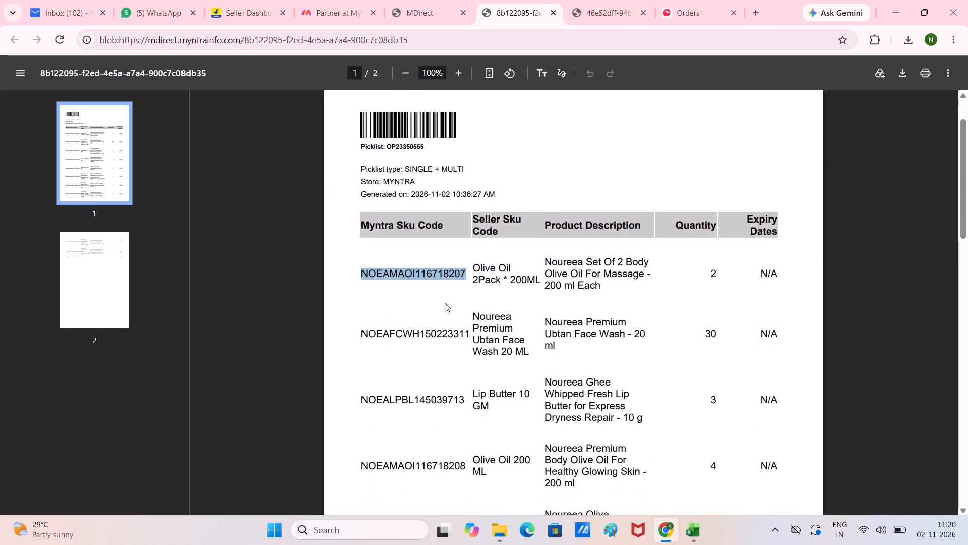
{"action": "double_click", "coordinate": [433, 229]}
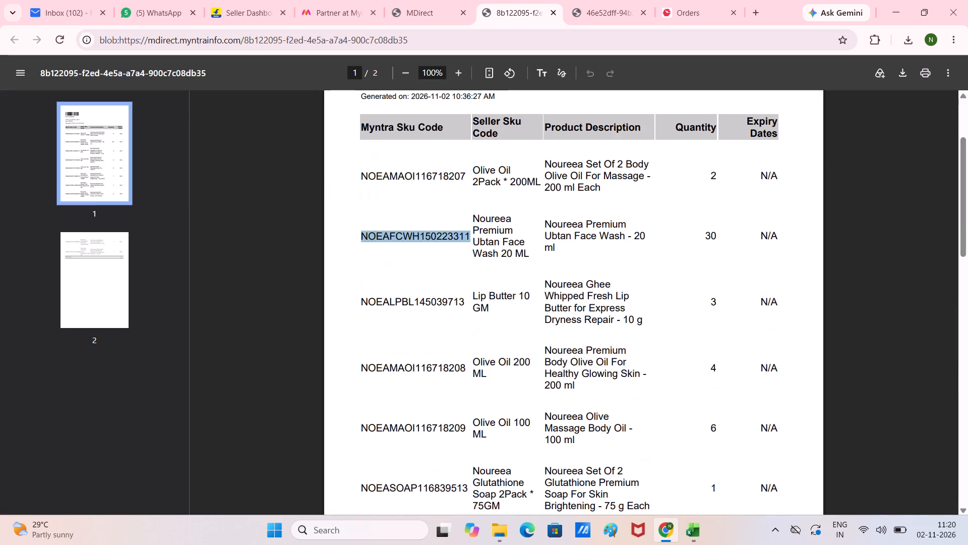
{"action": "key", "text": "ctrl+c"}
{"action": "left_click", "coordinate": [421, 26]}
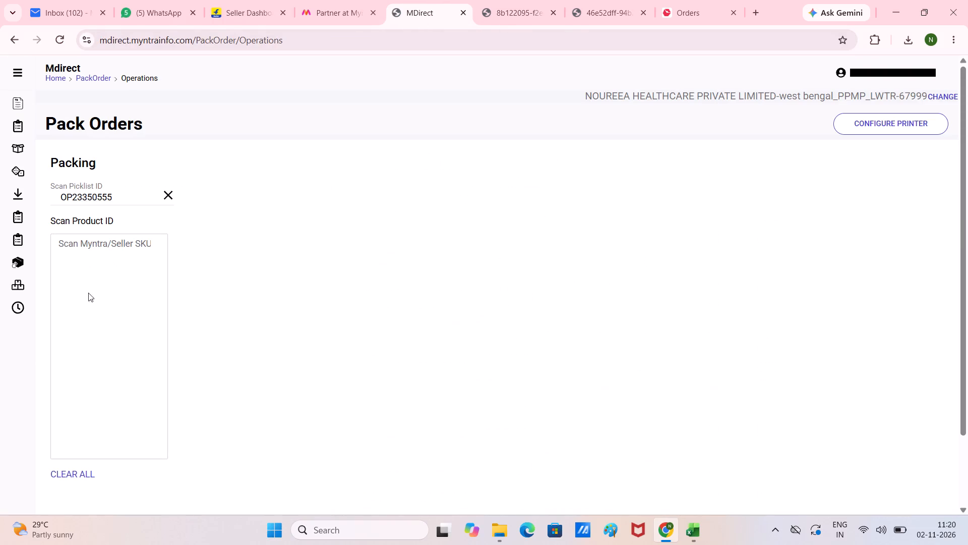
{"action": "left_click", "coordinate": [120, 246]}
{"action": "key", "text": "ctrl+v"}
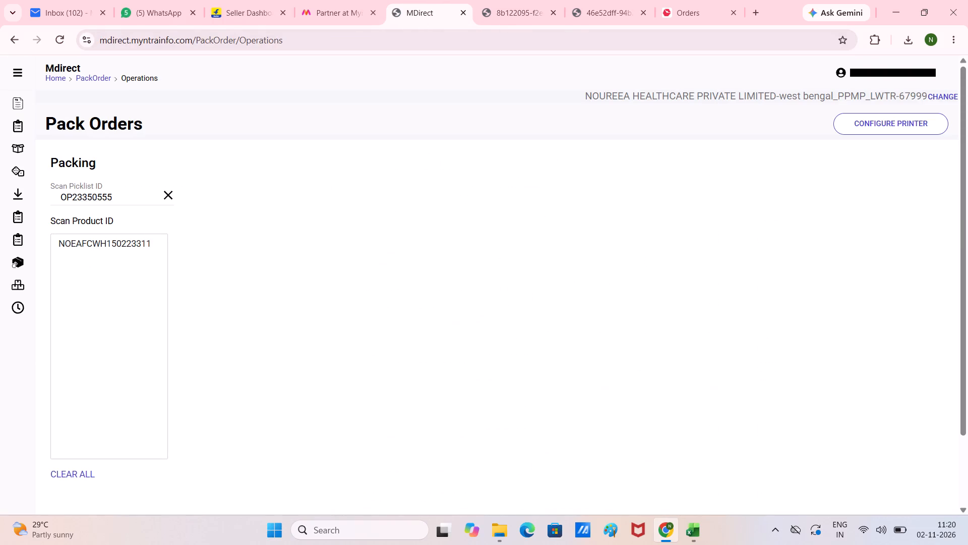
{"action": "key", "text": "Return"}
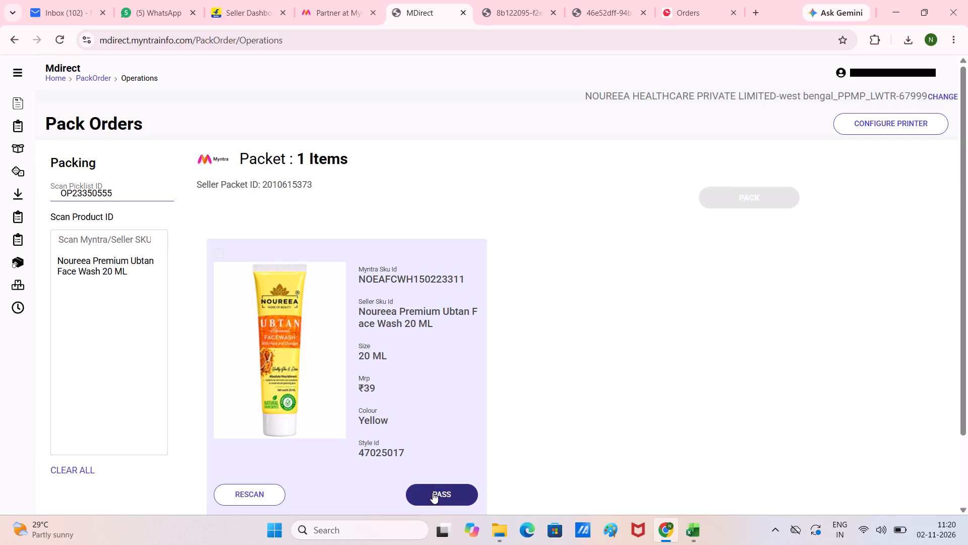
Pass the first face wash's quality check and pack it with cover ID MYN8184, copied from the Excel workbook.
{"action": "left_click", "coordinate": [433, 493]}
{"action": "left_click", "coordinate": [771, 199]}
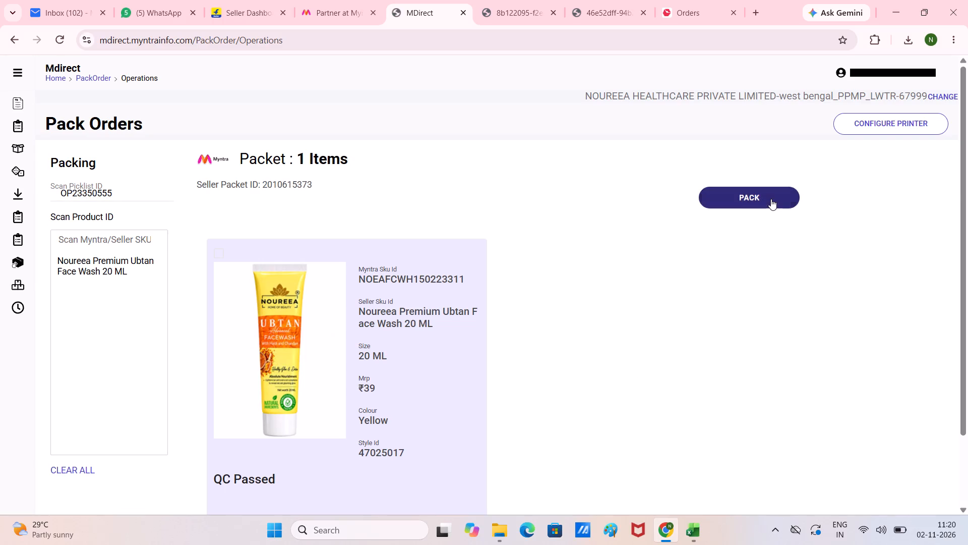
{"action": "left_click", "coordinate": [685, 523]}
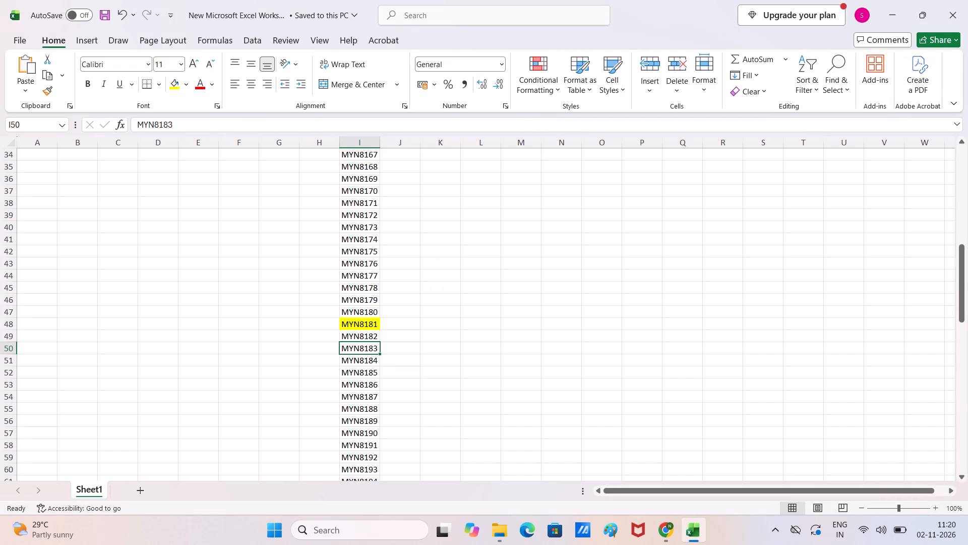
{"action": "left_click", "coordinate": [374, 363]}
{"action": "key", "text": "ctrl+c"}
{"action": "key", "text": "alt+Tab"}
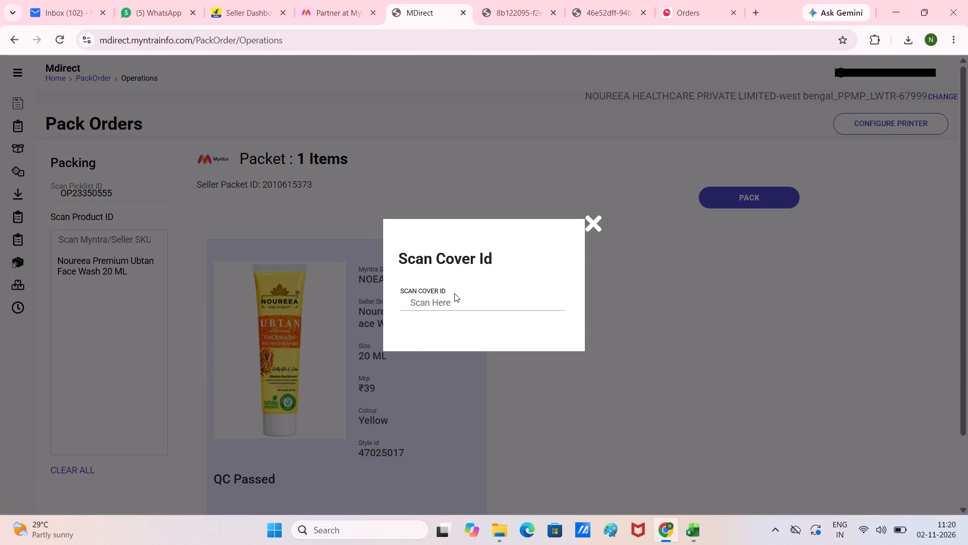
{"action": "left_click", "coordinate": [454, 293]}
{"action": "key", "text": "ctrl+v"}
{"action": "key", "text": "Return"}
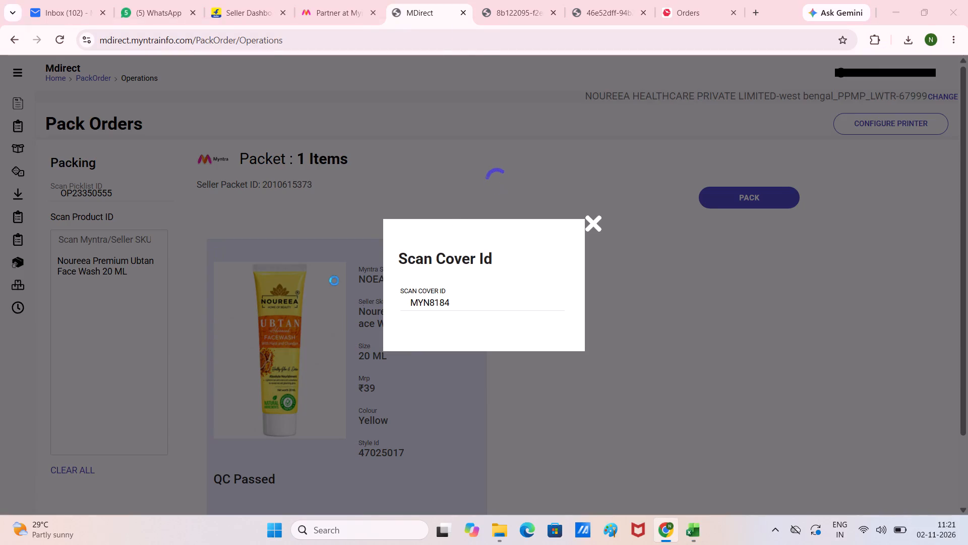
Save the first face wash packet's first print output as PDF MYN8184 in the MYNTRA folder.
{"action": "left_click", "coordinate": [203, 240]}
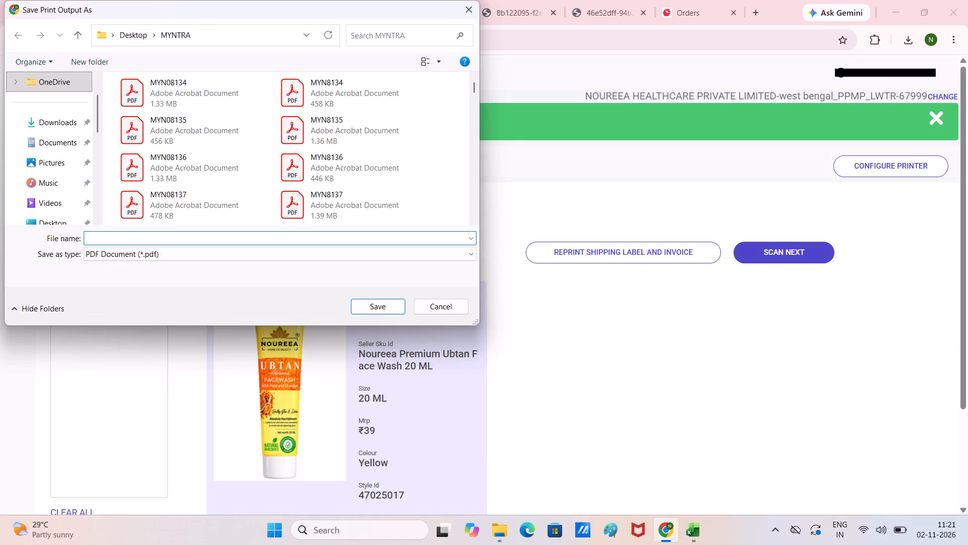
{"action": "key", "text": "ctrl+v"}
{"action": "key", "text": "Return"}
Save the first face wash packet's other print output as PDF MYN08184 in the MYNTRA folder.
{"action": "left_click", "coordinate": [203, 240]}
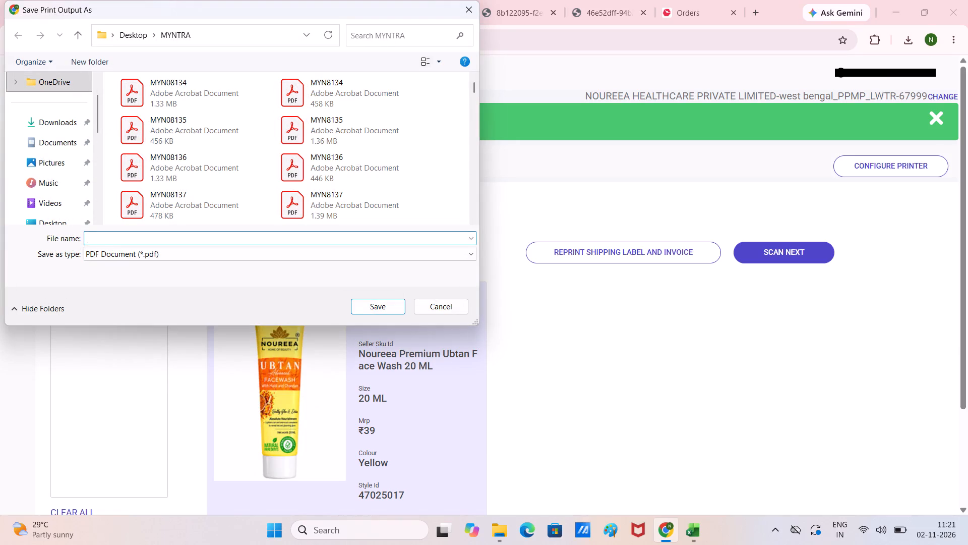
{"action": "key", "text": "ctrl+v"}
{"action": "left_click", "coordinate": [104, 241]}
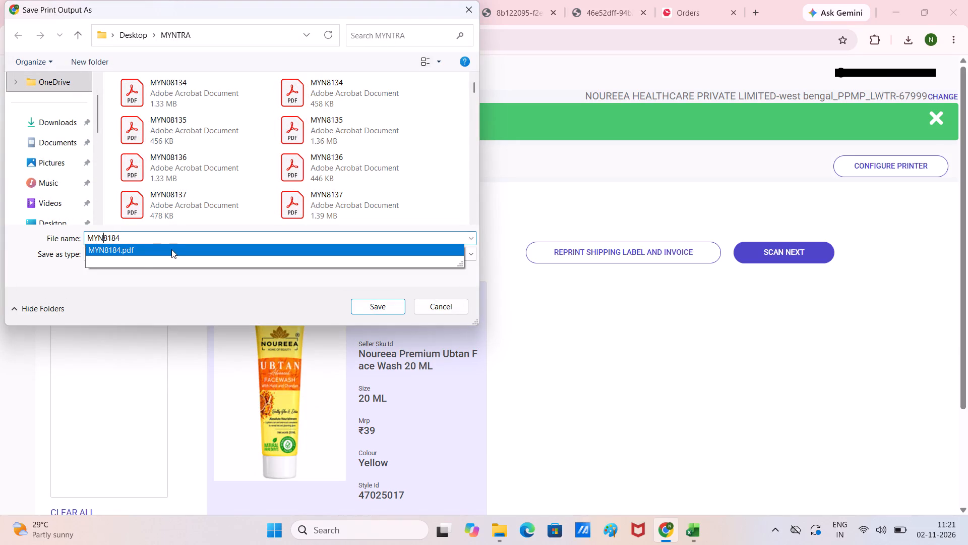
{"action": "key", "text": "0"}
{"action": "left_click", "coordinate": [380, 308]}
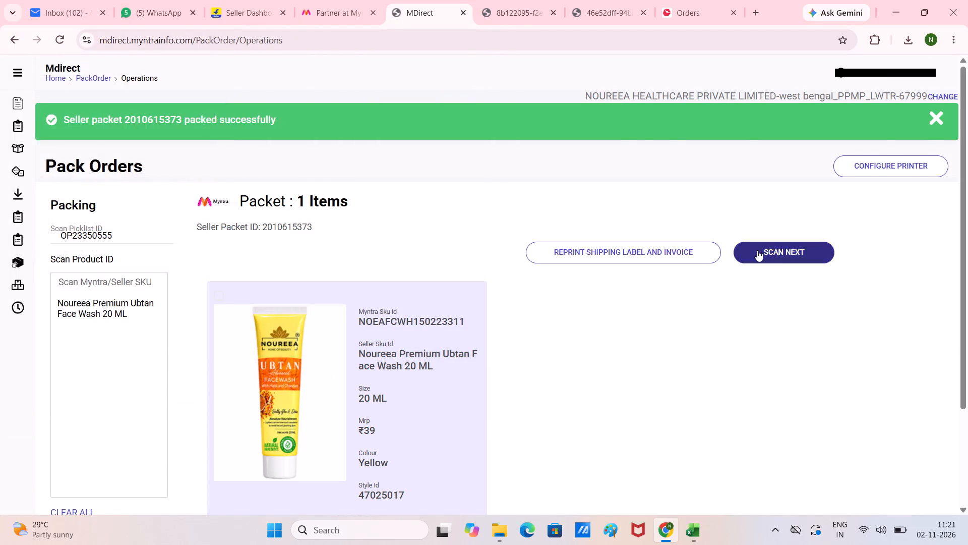
Start the next scan and submit SKU NOEAFCWH150223311, copied again from the picklist PDF, as the product ID.
{"action": "left_click", "coordinate": [757, 250]}
{"action": "left_click", "coordinate": [506, 13]}
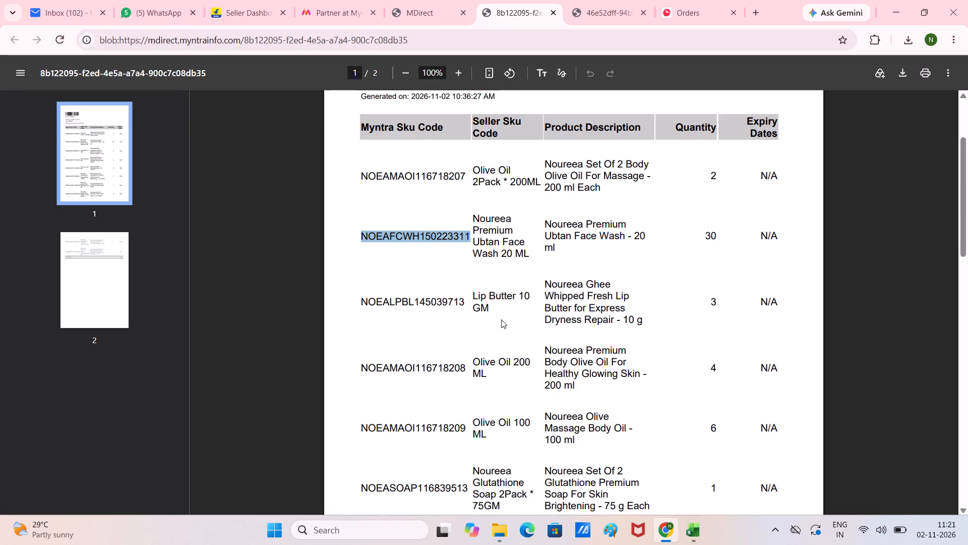
{"action": "key", "text": "ctrl+c"}
{"action": "left_click", "coordinate": [415, 0]}
{"action": "key", "text": "ctrl+v"}
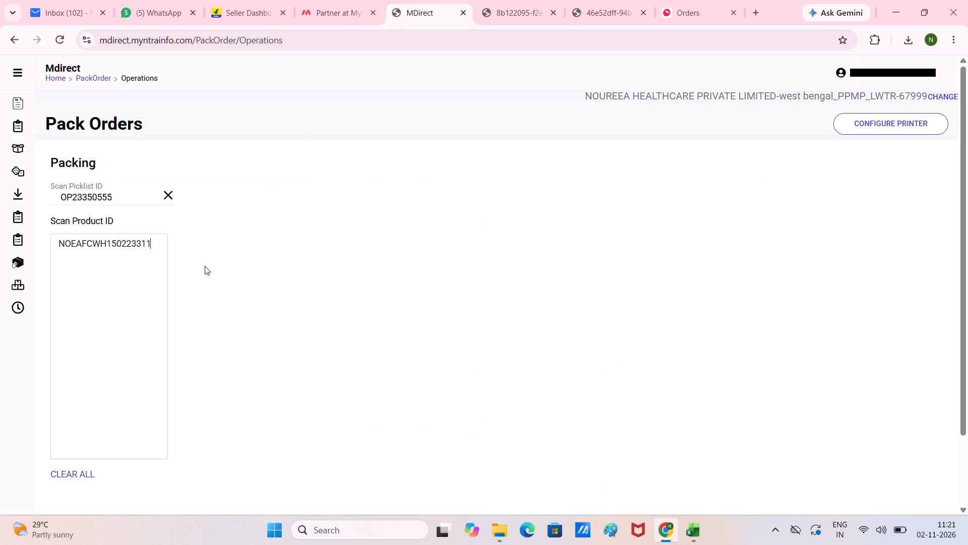
{"action": "key", "text": "Return"}
Pass the second face wash's quality check and pack it with cover ID MYN8185, copied from the Excel workbook.
{"action": "left_click", "coordinate": [428, 495]}
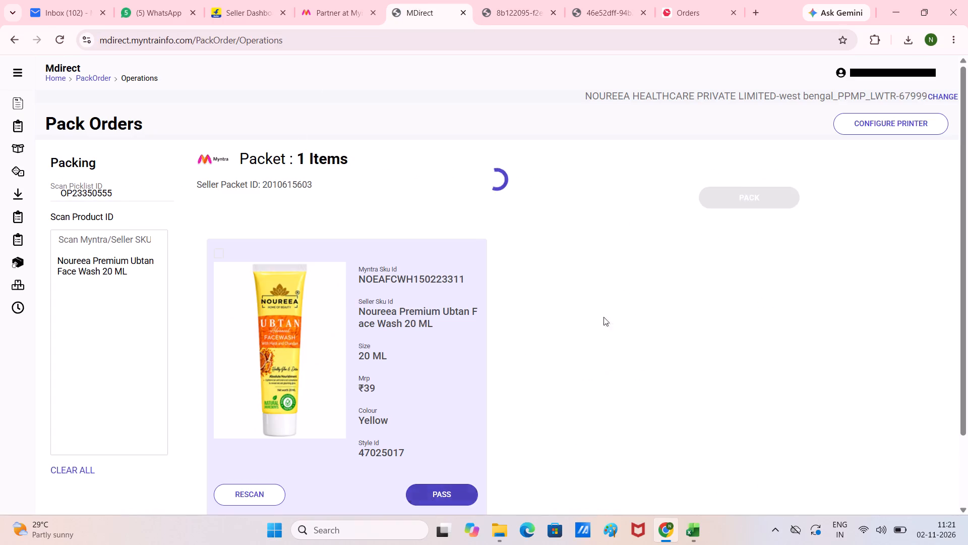
{"action": "left_click", "coordinate": [736, 203]}
{"action": "left_click", "coordinate": [692, 522]}
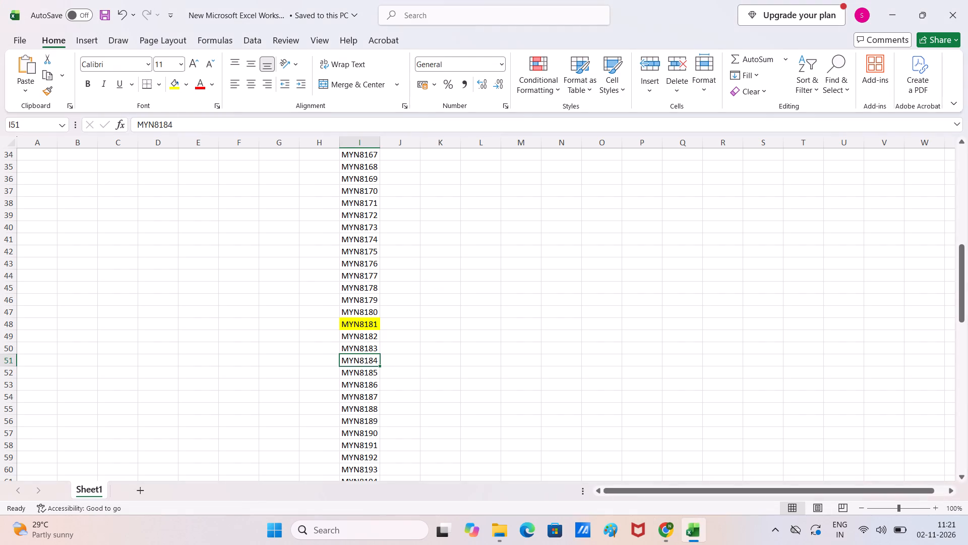
{"action": "left_click", "coordinate": [376, 373]}
{"action": "key", "text": "ctrl+c"}
{"action": "key", "text": "alt+Tab"}
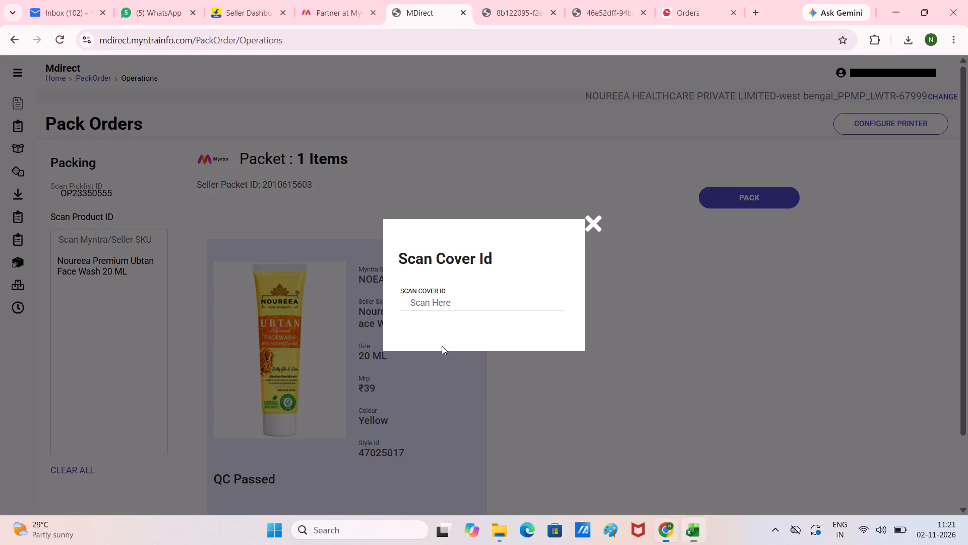
{"action": "left_click", "coordinate": [449, 306]}
{"action": "key", "text": "ctrl+v"}
{"action": "key", "text": "Return"}
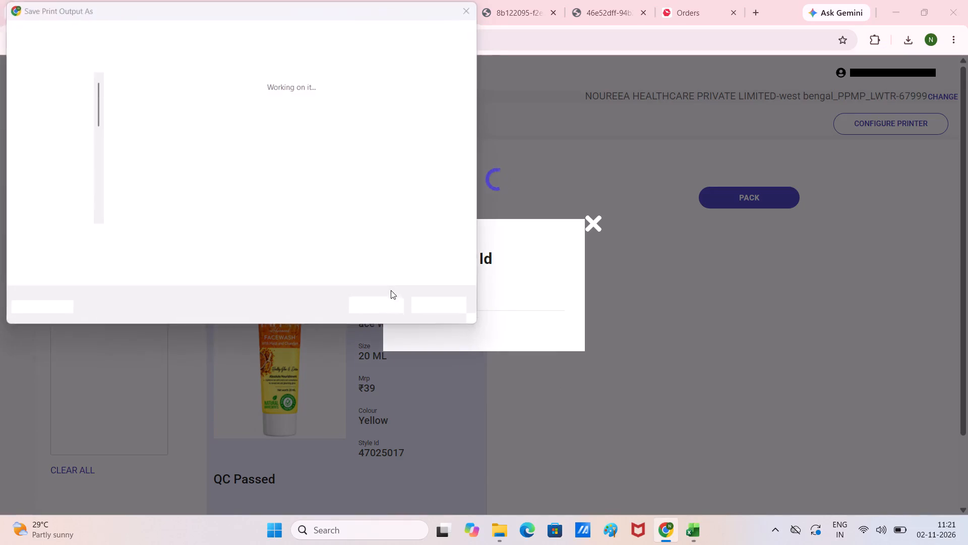
Save the second face wash packet's first print output as PDF MYN8185 in the MYNTRA folder.
{"action": "left_click", "coordinate": [246, 238]}
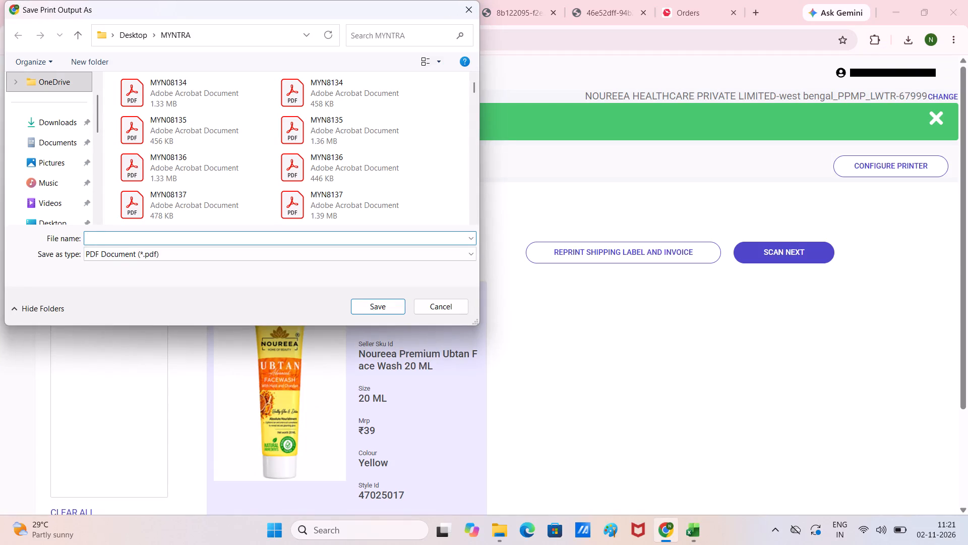
{"action": "key", "text": "ctrl+v"}
{"action": "key", "text": "Return"}
Save the second face wash packet's other print output as PDF MYN08185 in the MYNTRA folder.
{"action": "left_click", "coordinate": [246, 238]}
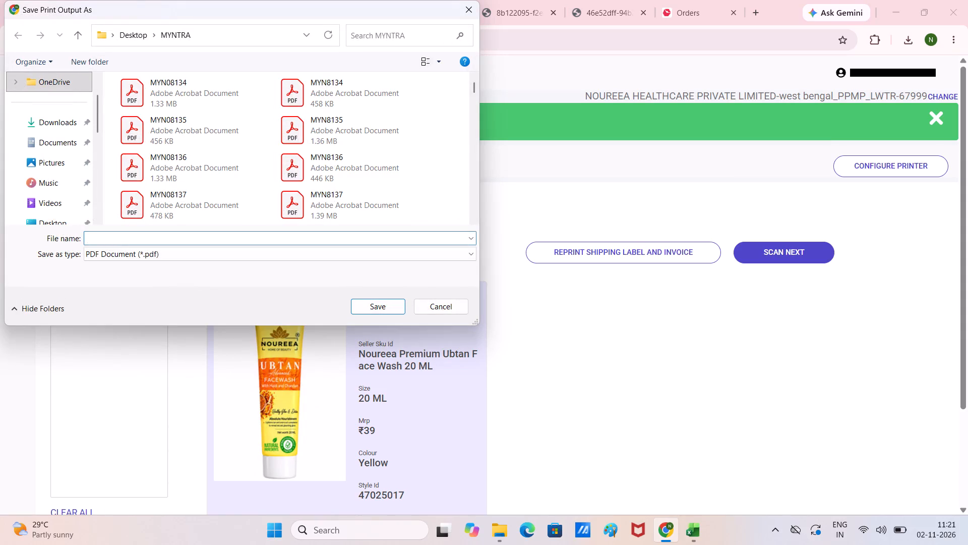
{"action": "key", "text": "ctrl+v"}
{"action": "left_click", "coordinate": [103, 239]}
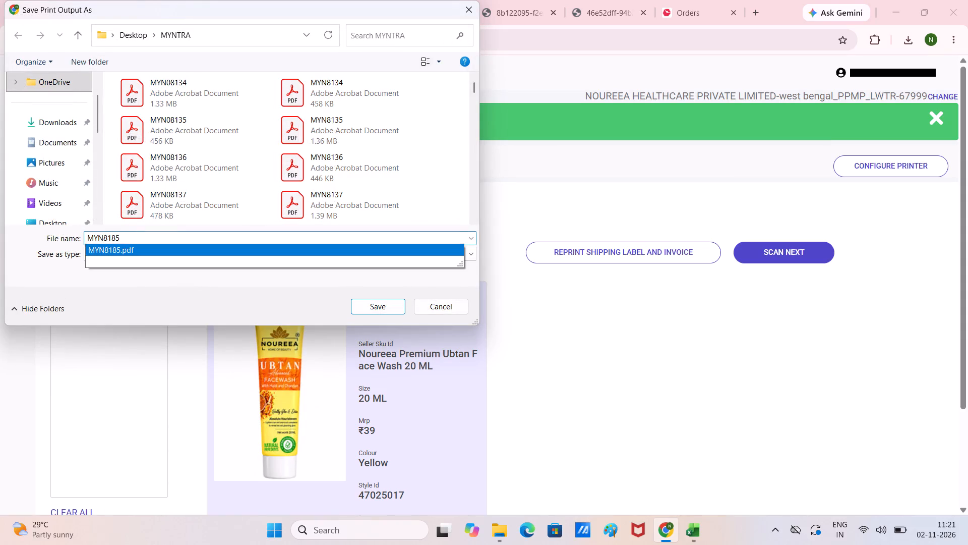
{"action": "key", "text": "0"}
{"action": "left_click", "coordinate": [388, 308]}
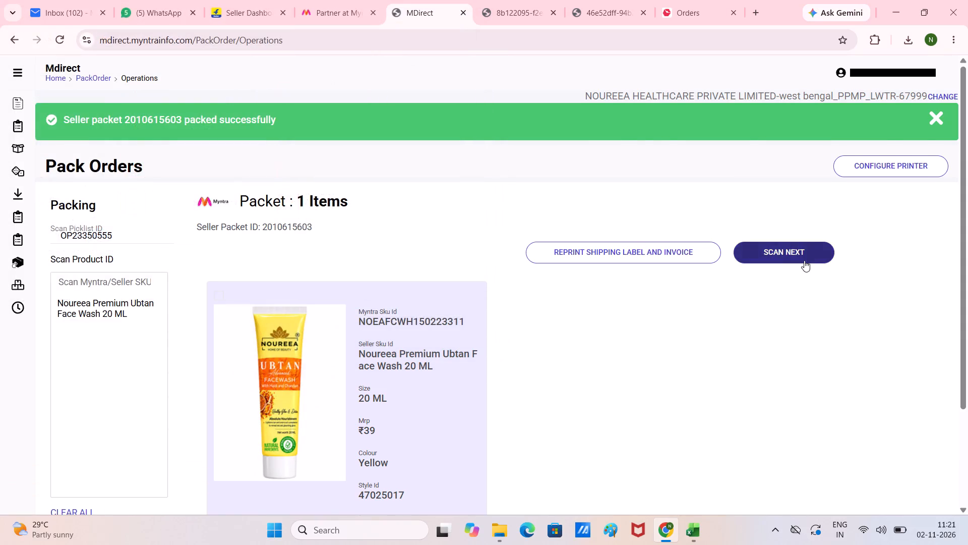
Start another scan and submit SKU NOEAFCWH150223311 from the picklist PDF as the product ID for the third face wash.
{"action": "left_click", "coordinate": [803, 259]}
{"action": "left_click", "coordinate": [502, 0]}
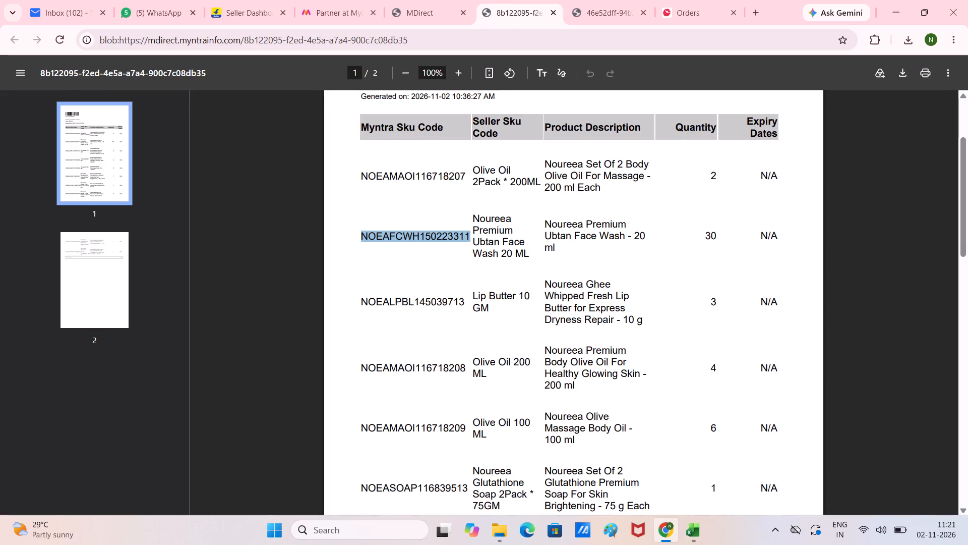
{"action": "key", "text": "ctrl+c"}
{"action": "left_click", "coordinate": [430, 0]}
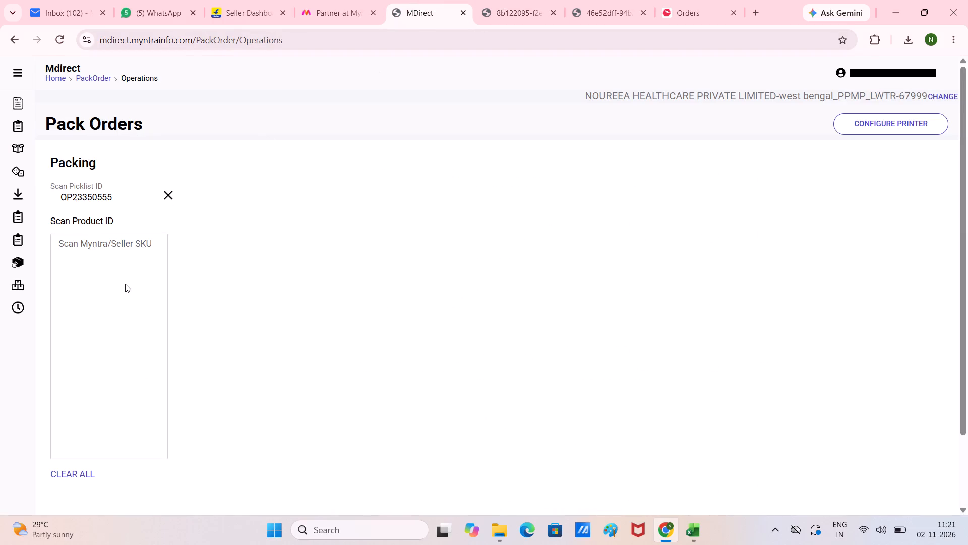
{"action": "key", "text": "ctrl+v"}
{"action": "key", "text": "Return"}
Pass the third face wash's quality check and pack it with cover ID MYN8186, copied from the Excel workbook.
{"action": "left_click", "coordinate": [445, 495]}
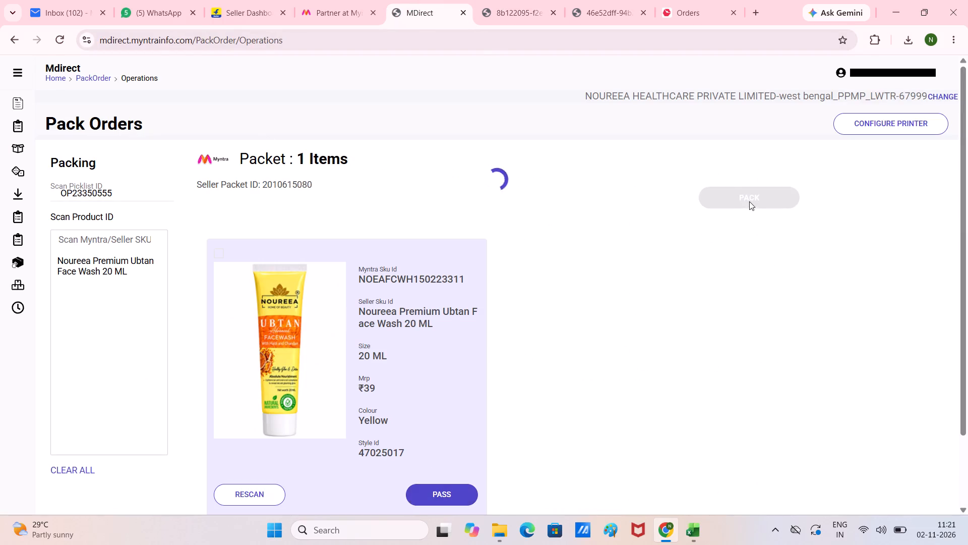
{"action": "left_click", "coordinate": [749, 201]}
{"action": "left_click", "coordinate": [688, 533]}
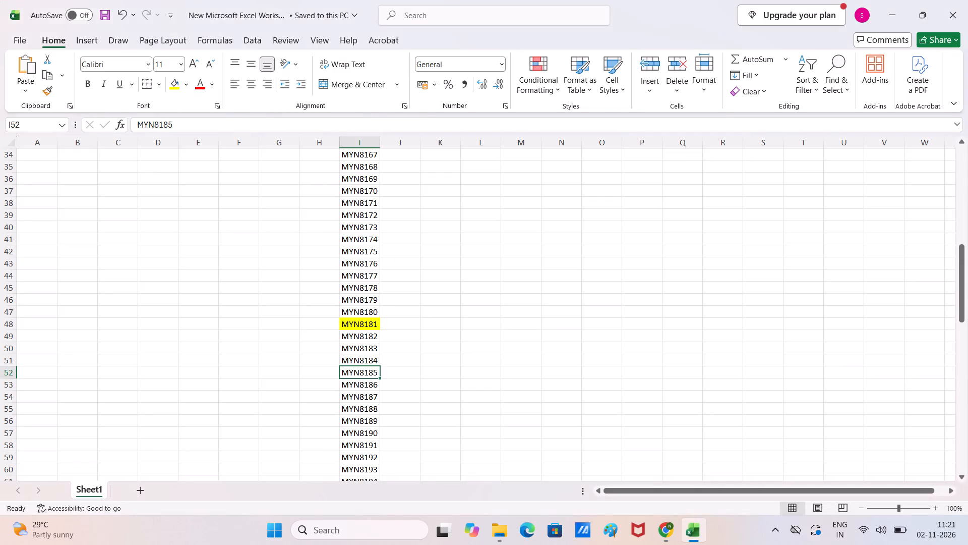
{"action": "left_click", "coordinate": [376, 387]}
{"action": "key", "text": "ctrl+c"}
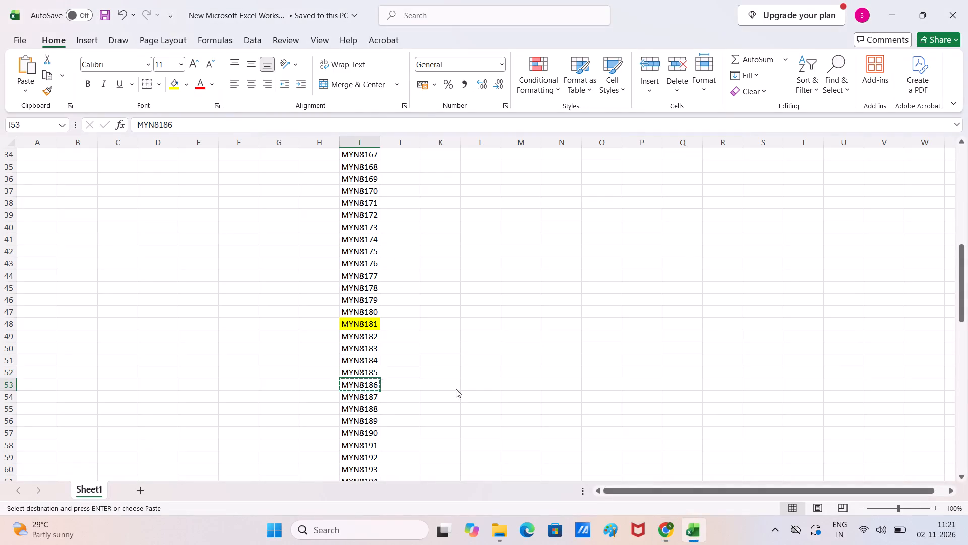
{"action": "key", "text": "alt+Tab"}
{"action": "left_click", "coordinate": [444, 302]}
{"action": "key", "text": "ctrl+v"}
{"action": "left_click", "coordinate": [444, 302], "text": "ctrl"}
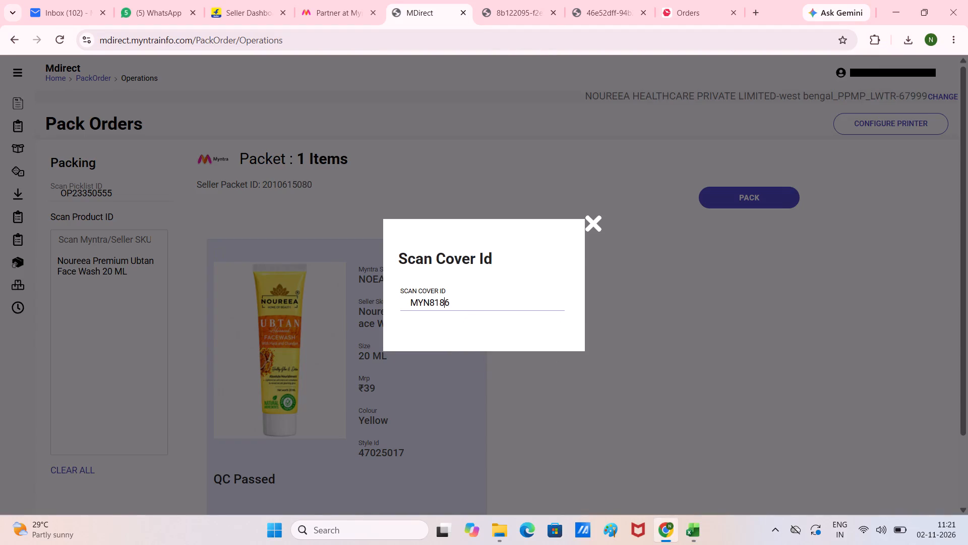
{"action": "key", "text": "Return"}
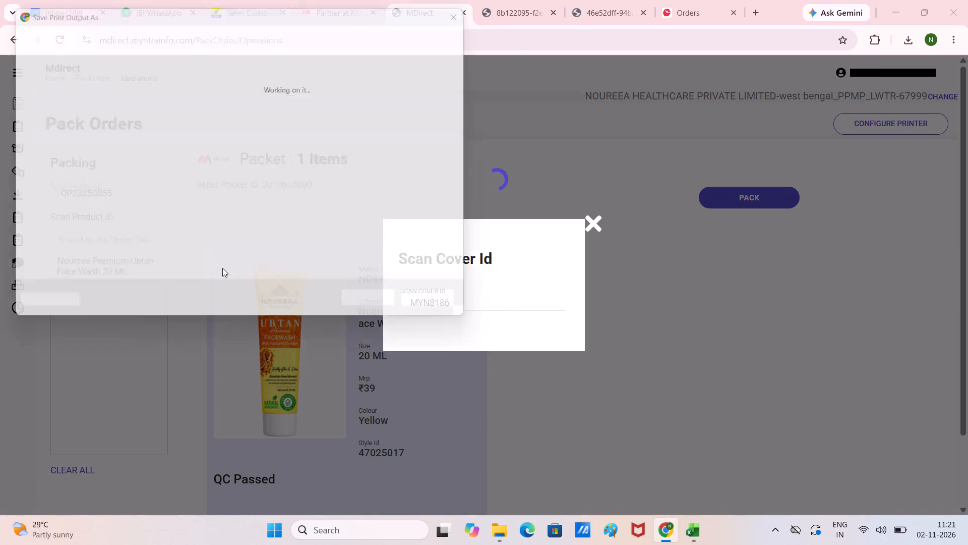
Save the third face wash packet's first print output as PDF MYN8186 in the MYNTRA folder.
{"action": "left_click", "coordinate": [183, 241]}
{"action": "key", "text": "ctrl+v"}
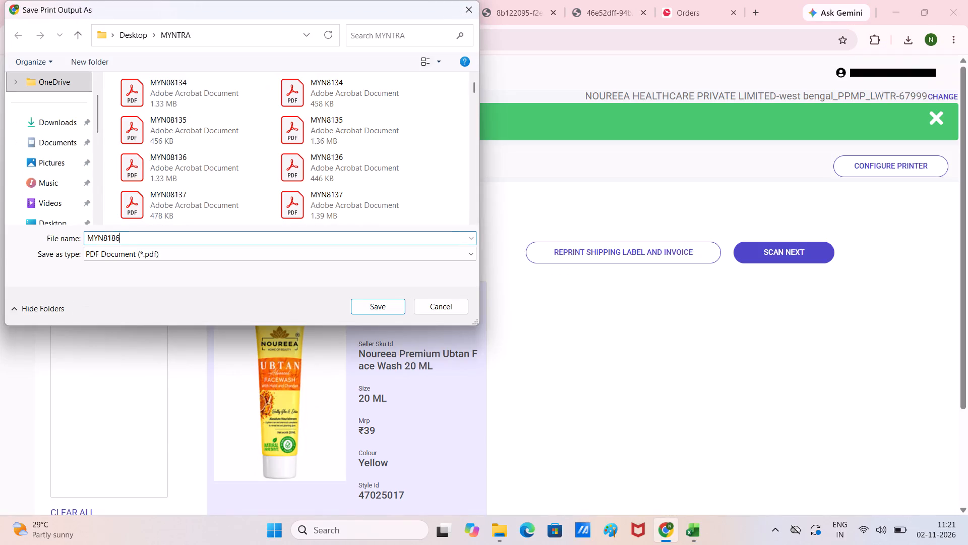
{"action": "key", "text": "Return"}
Save the third face wash packet's other print output as PDF MYN08186 in the MYNTRA folder.
{"action": "left_click", "coordinate": [183, 241]}
{"action": "key", "text": "ctrl+v"}
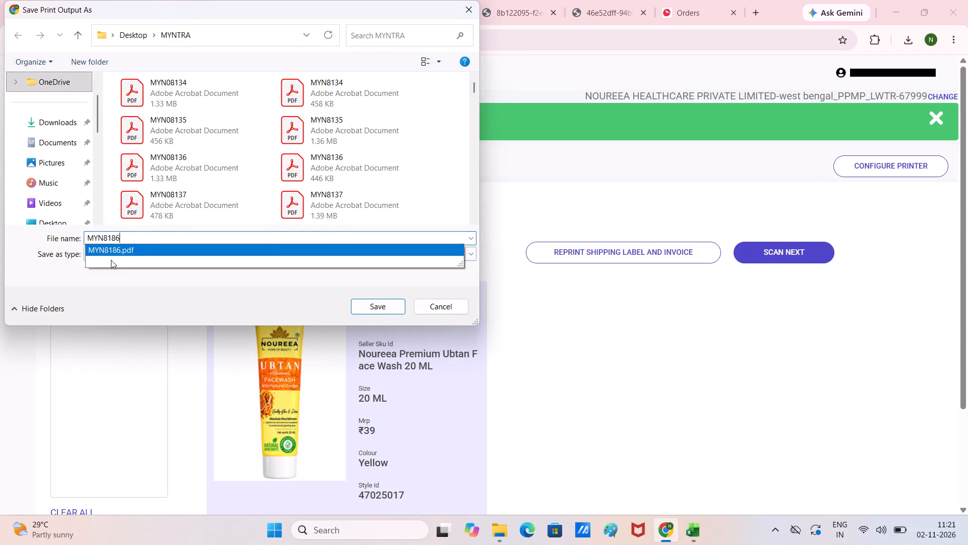
{"action": "left_click", "coordinate": [103, 239]}
{"action": "key", "text": "0"}
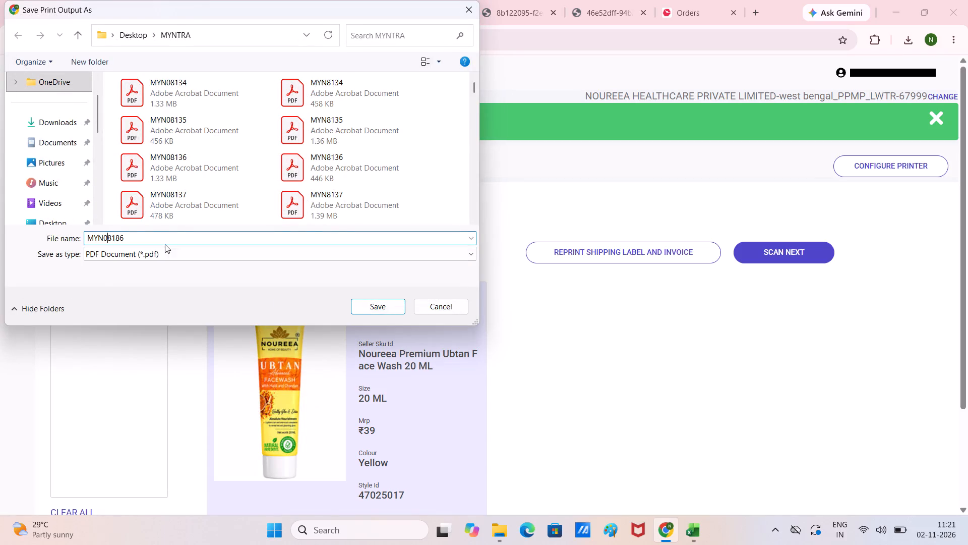
{"action": "left_click", "coordinate": [371, 305]}
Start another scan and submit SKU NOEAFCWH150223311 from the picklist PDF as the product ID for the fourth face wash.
{"action": "left_click", "coordinate": [772, 261]}
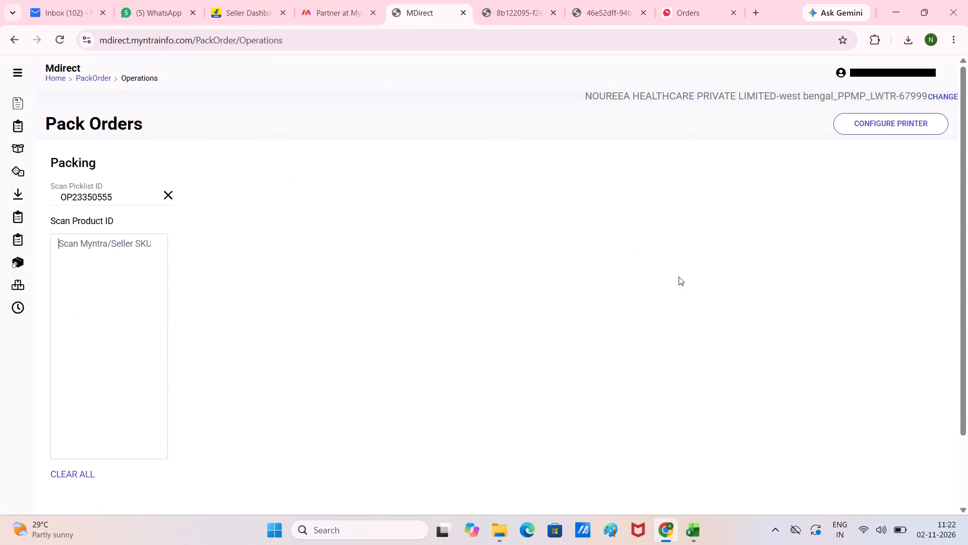
{"action": "left_click", "coordinate": [509, 16]}
{"action": "key", "text": "ctrl+c"}
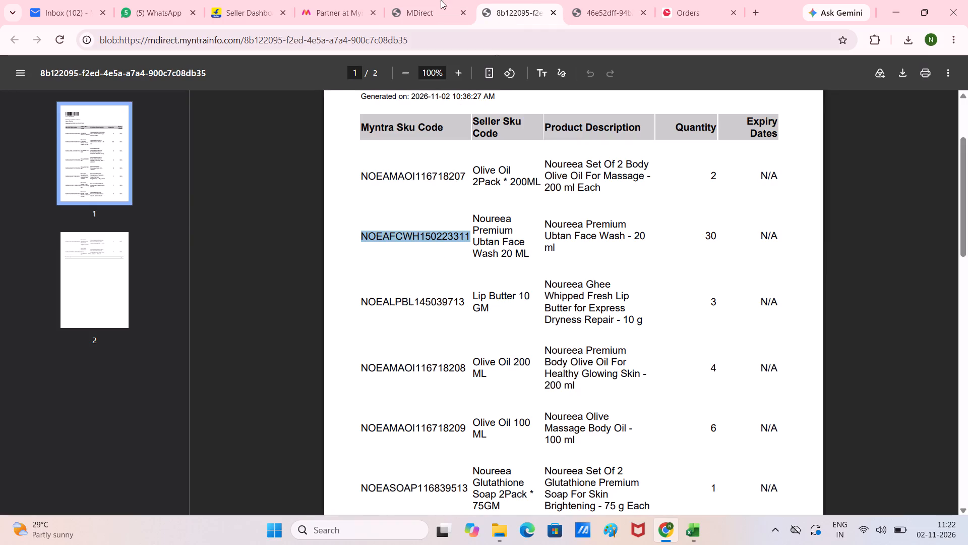
{"action": "left_click", "coordinate": [425, 2]}
{"action": "key", "text": "ctrl+v"}
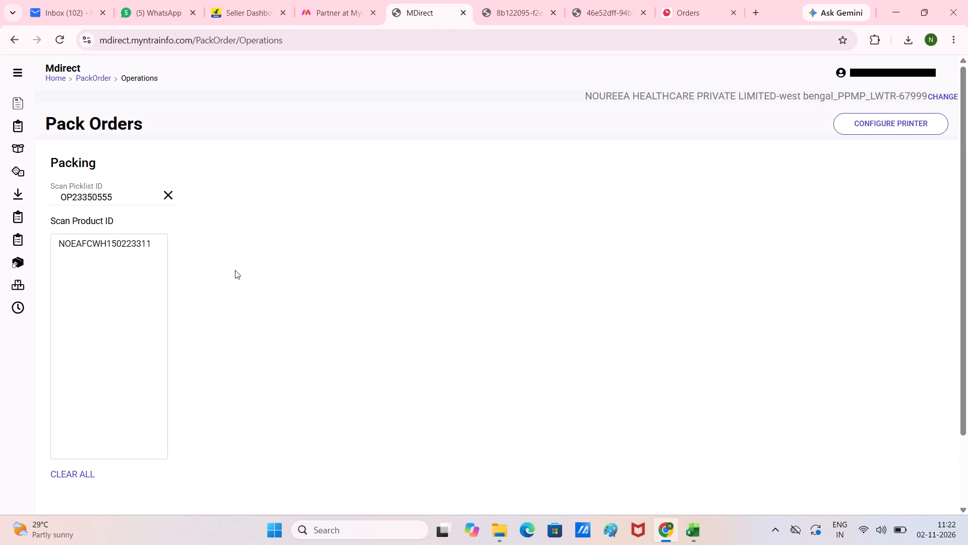
{"action": "key", "text": "Return"}
Pass the fourth face wash's quality check and pack it with cover ID MYN8187, copied from the Excel workbook.
{"action": "left_click", "coordinate": [452, 499]}
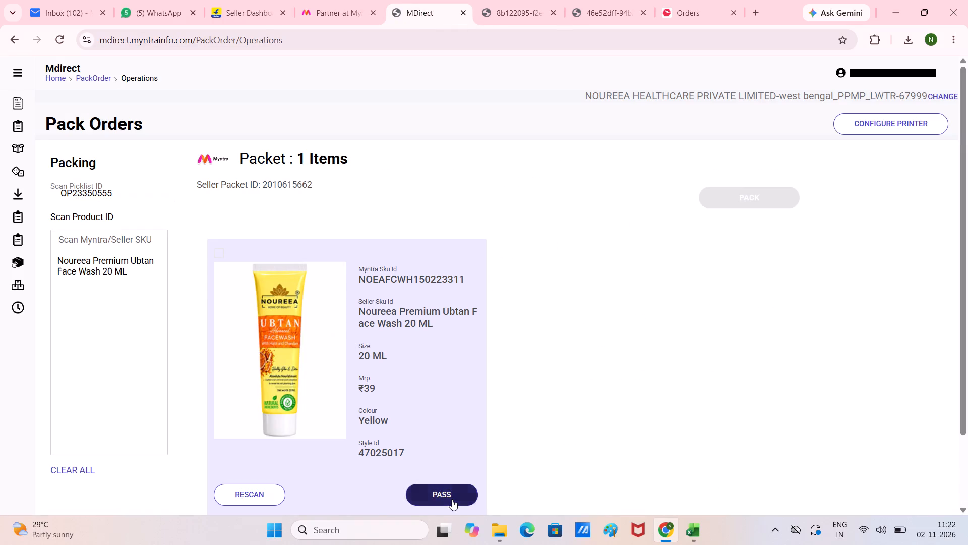
{"action": "left_click", "coordinate": [720, 202]}
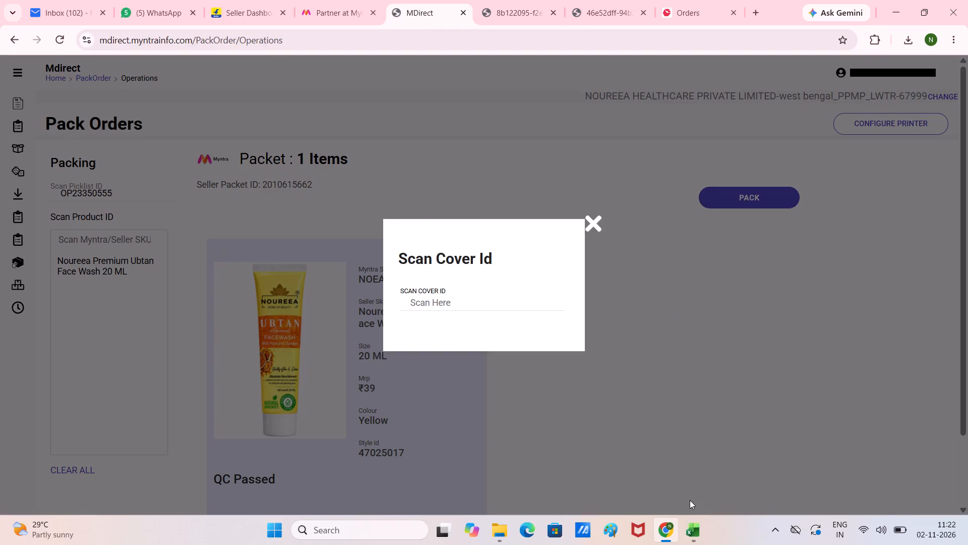
{"action": "left_click", "coordinate": [690, 529]}
{"action": "left_click", "coordinate": [373, 394]}
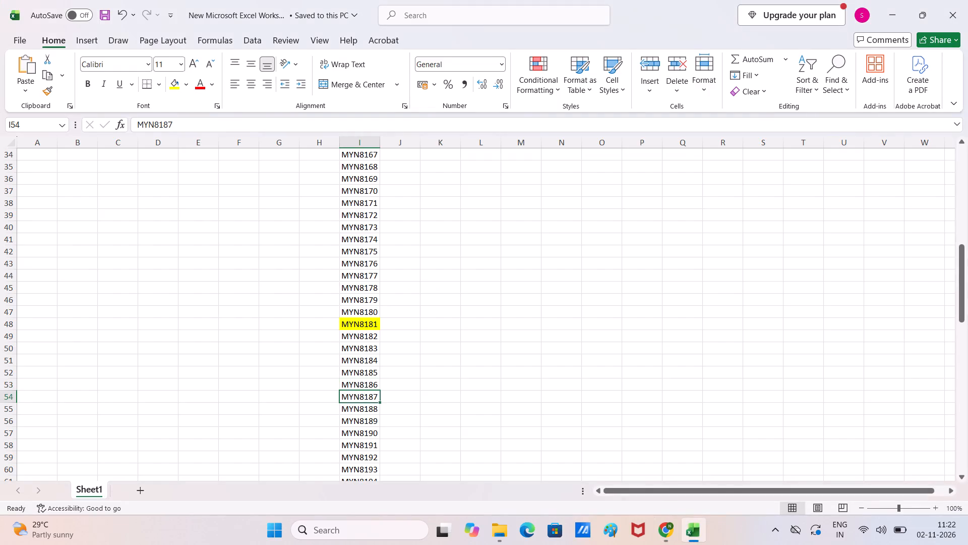
{"action": "key", "text": "ctrl+c"}
{"action": "key", "text": "alt+Tab"}
{"action": "left_click", "coordinate": [460, 285]}
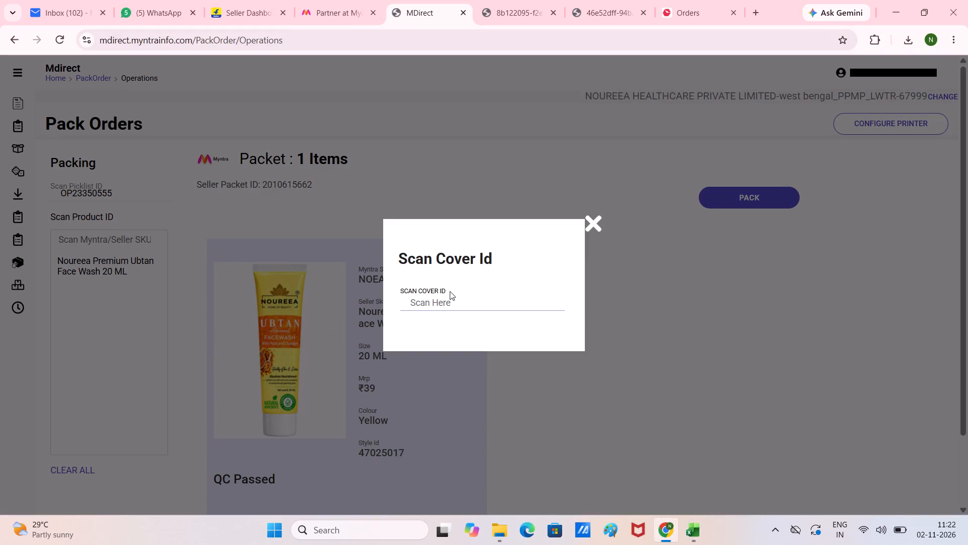
{"action": "left_click", "coordinate": [446, 298]}
{"action": "key", "text": "ctrl+v"}
{"action": "key", "text": "Return"}
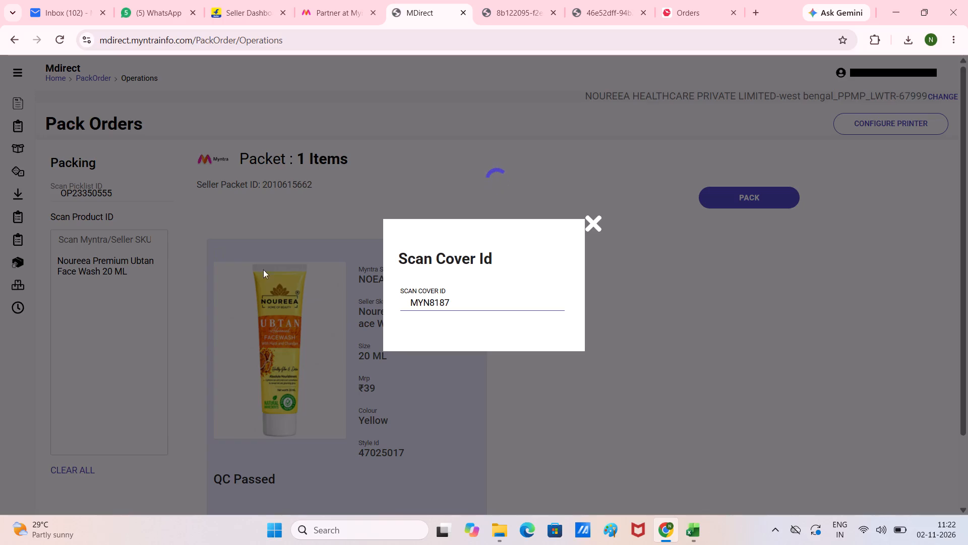
Save the fourth face wash packet's first print output as PDF MYN8187 in the MYNTRA folder.
{"action": "left_click", "coordinate": [175, 242]}
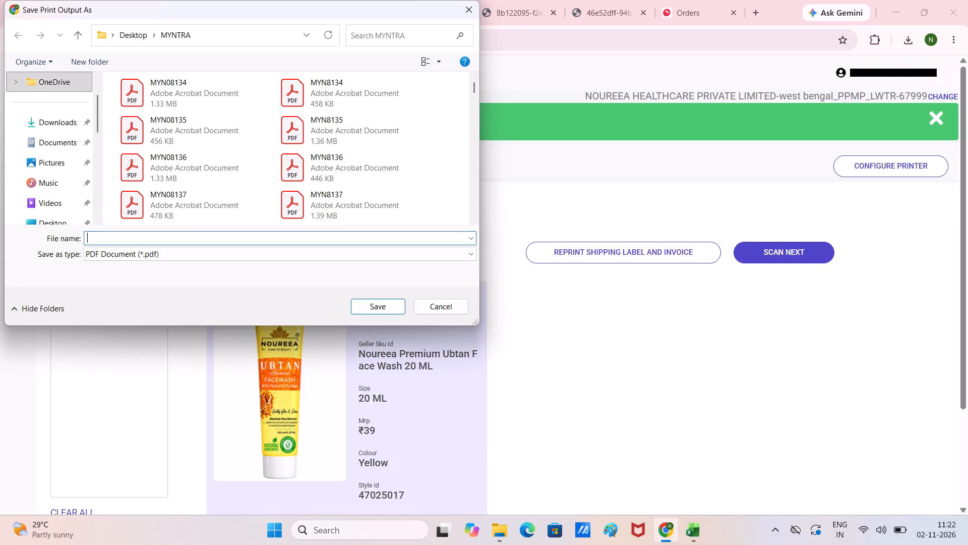
{"action": "key", "text": "ctrl+v"}
{"action": "key", "text": "Return"}
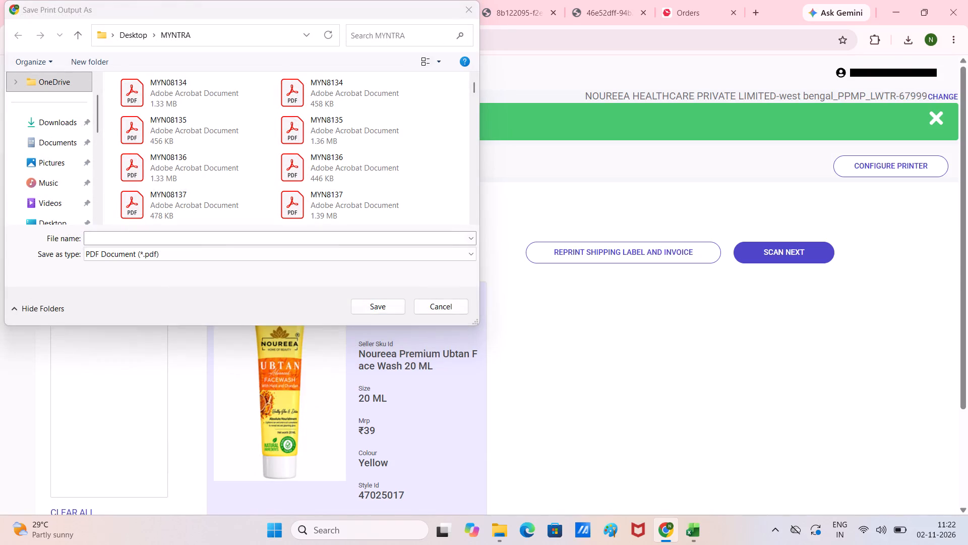
Save the fourth face wash packet's other print output as PDF MYN08187 in the MYNTRA folder.
{"action": "left_click", "coordinate": [175, 242]}
{"action": "key", "text": "ctrl+v"}
{"action": "left_click", "coordinate": [105, 242]}
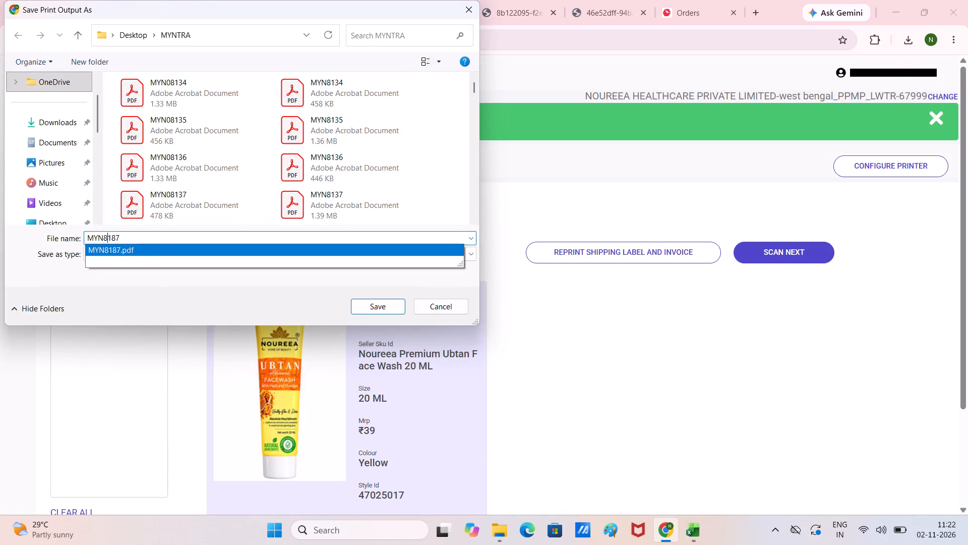
{"action": "key", "text": "Left"}
{"action": "key", "text": "0"}
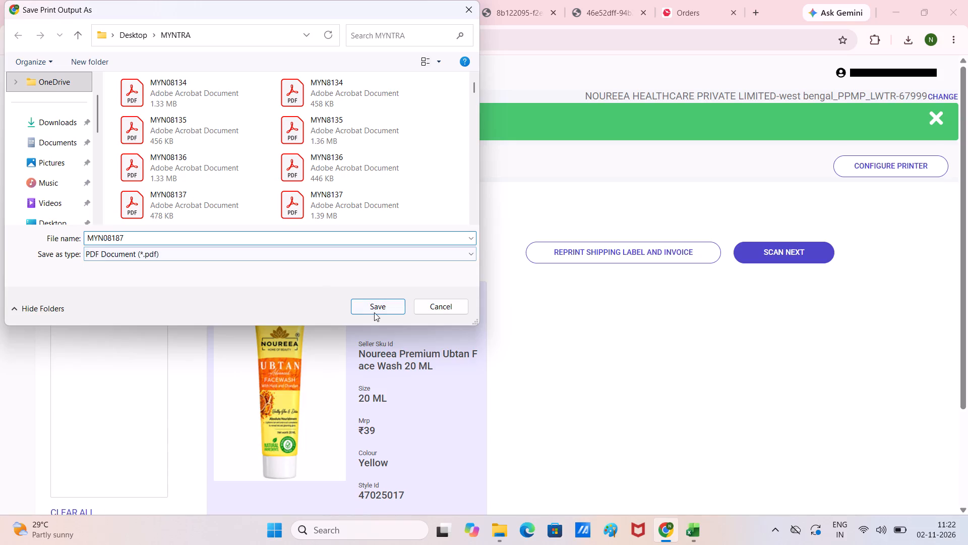
{"action": "left_click", "coordinate": [377, 308]}
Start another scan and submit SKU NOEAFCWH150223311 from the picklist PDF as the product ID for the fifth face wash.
{"action": "left_click", "coordinate": [756, 256]}
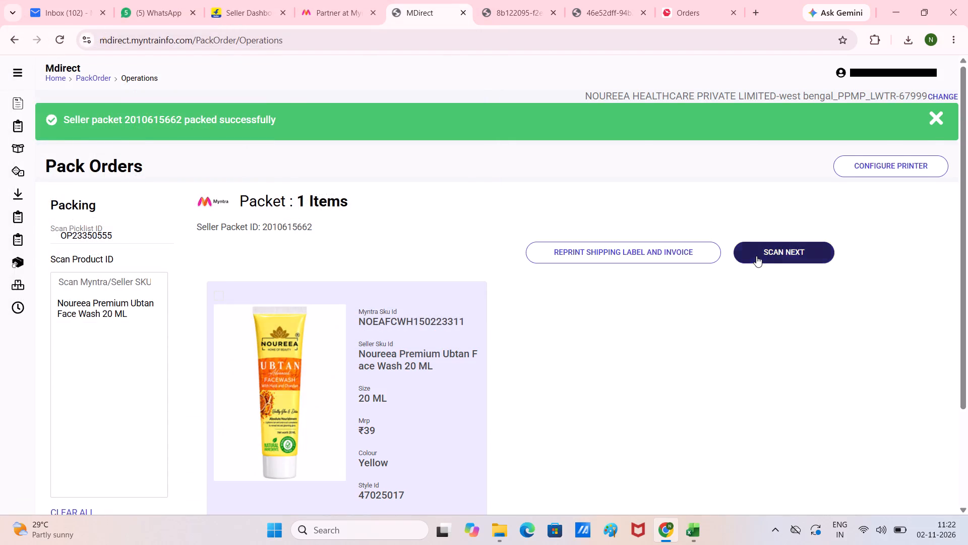
{"action": "left_click", "coordinate": [509, 11]}
{"action": "key", "text": "ctrl+c"}
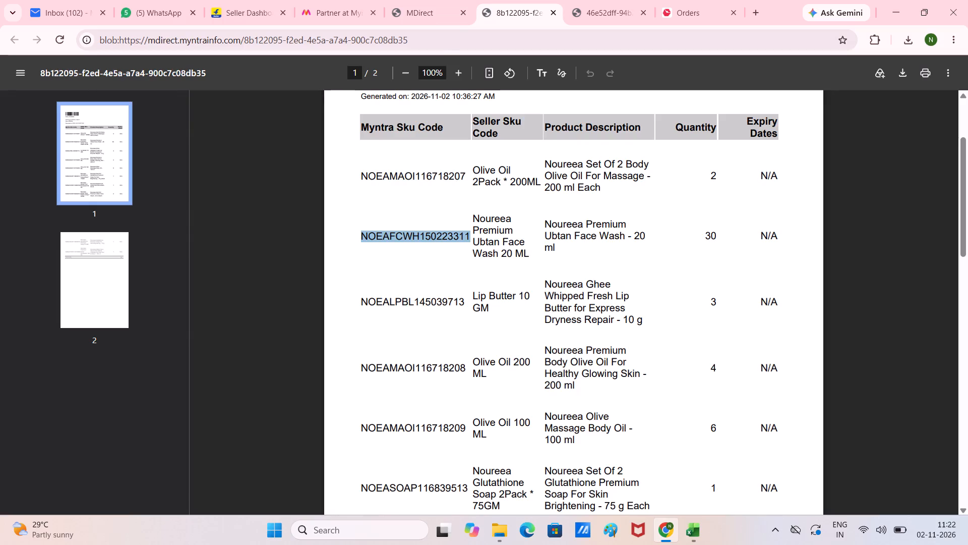
{"action": "left_click", "coordinate": [411, 5]}
{"action": "key", "text": "ctrl+v"}
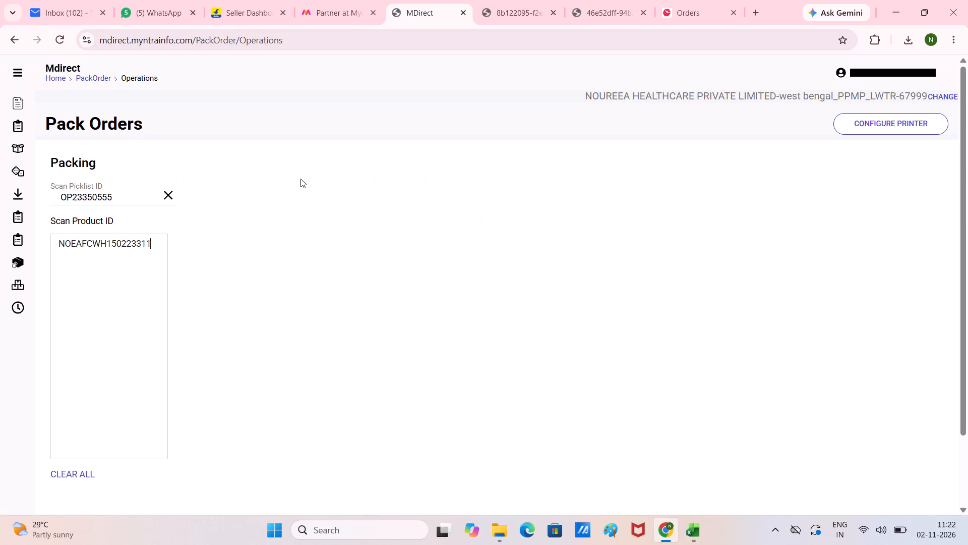
{"action": "key", "text": "Return"}
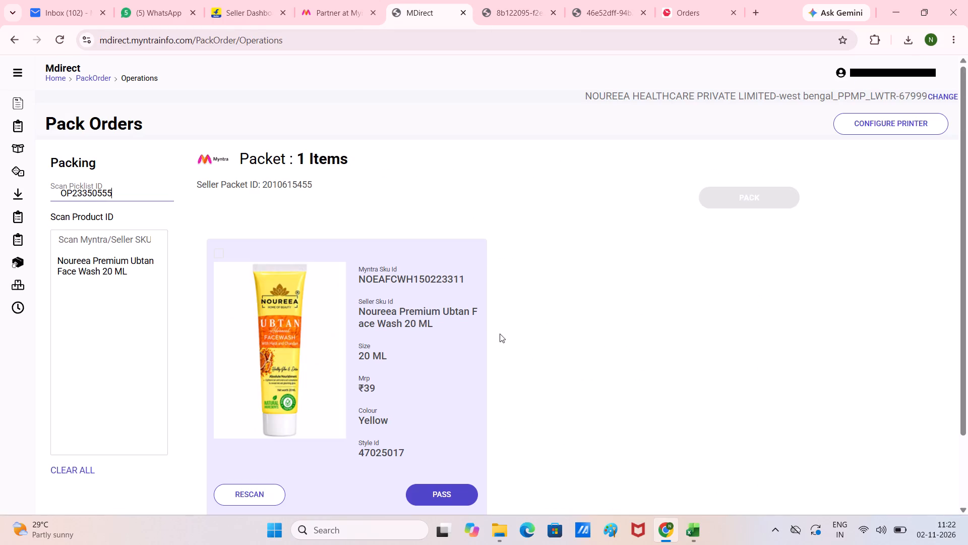
Pass the fifth face wash's quality check and pack it with cover ID MYN8188, copied from the Excel workbook.
{"action": "left_click", "coordinate": [449, 495]}
{"action": "left_click", "coordinate": [733, 199]}
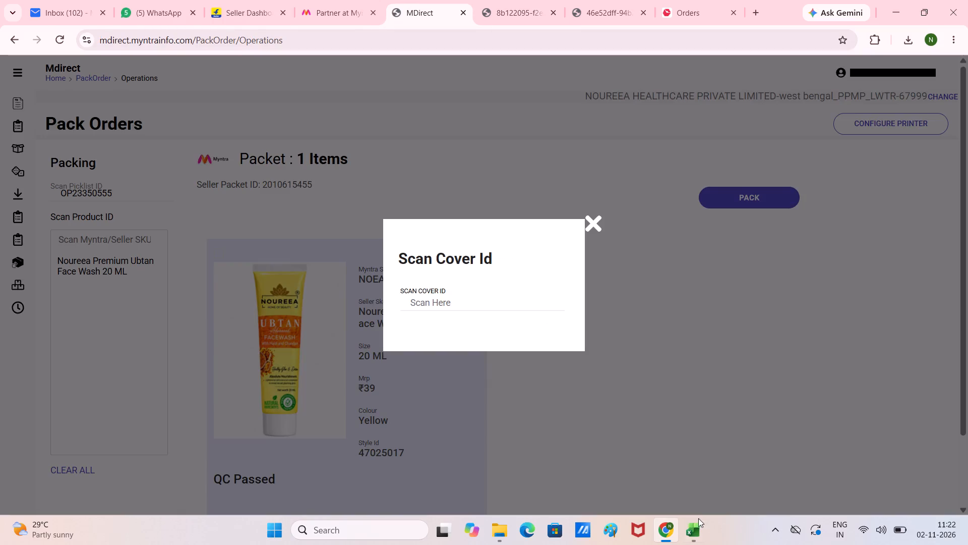
{"action": "left_click", "coordinate": [693, 529]}
{"action": "left_click", "coordinate": [380, 412]}
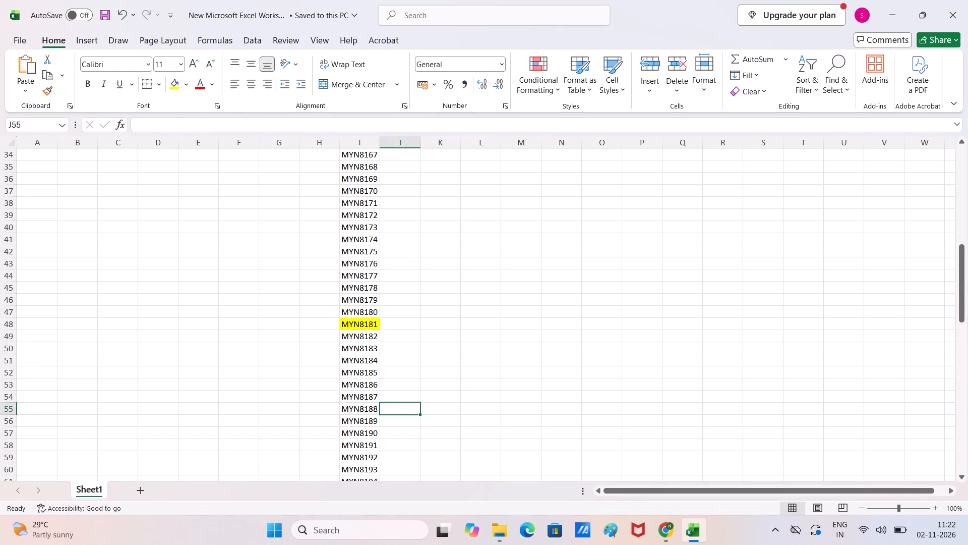
{"action": "left_click", "coordinate": [367, 407]}
{"action": "key", "text": "ctrl+c"}
{"action": "key", "text": "alt+Tab"}
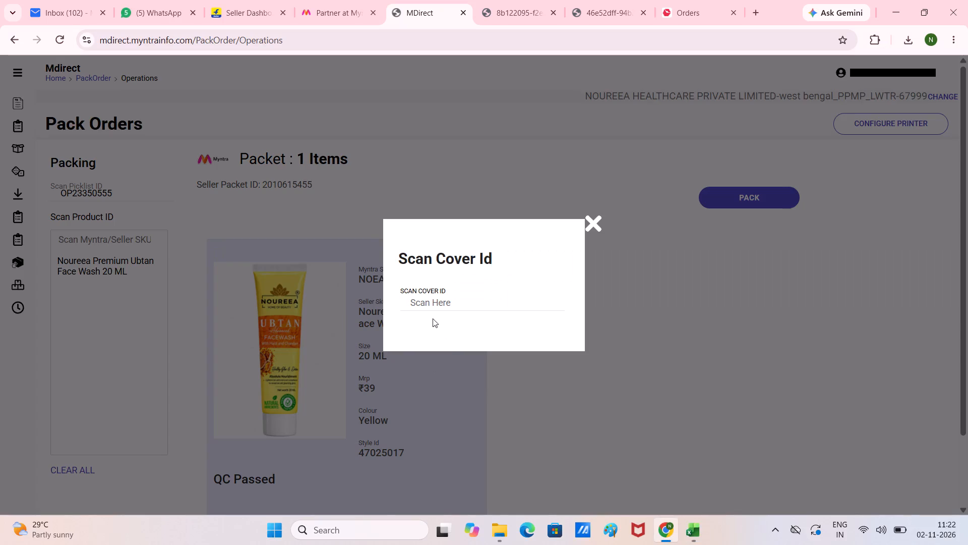
{"action": "left_click", "coordinate": [429, 302]}
{"action": "key", "text": "ctrl+v"}
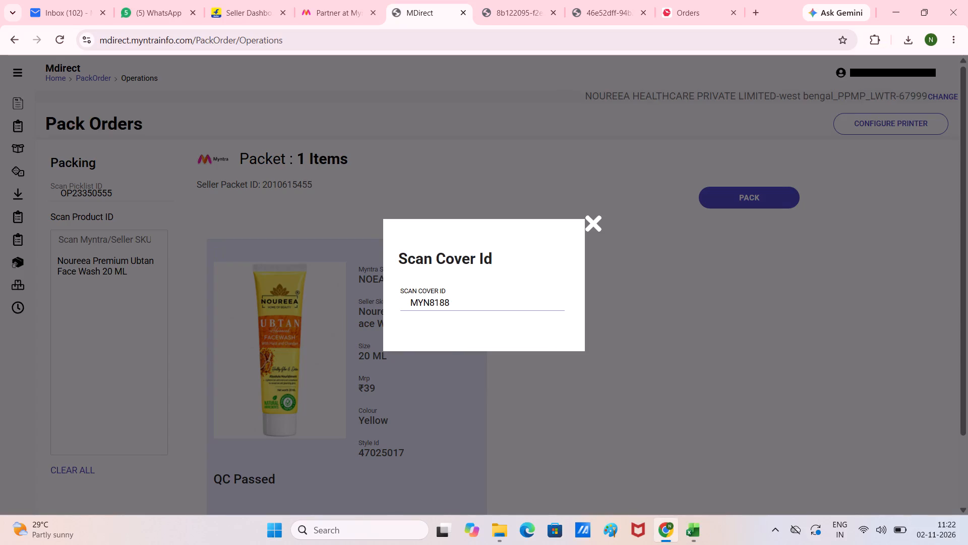
{"action": "key", "text": "Return"}
Save the fifth face wash packet's first print output as PDF MYN8188 in the MYNTRA folder.
{"action": "left_click", "coordinate": [127, 238]}
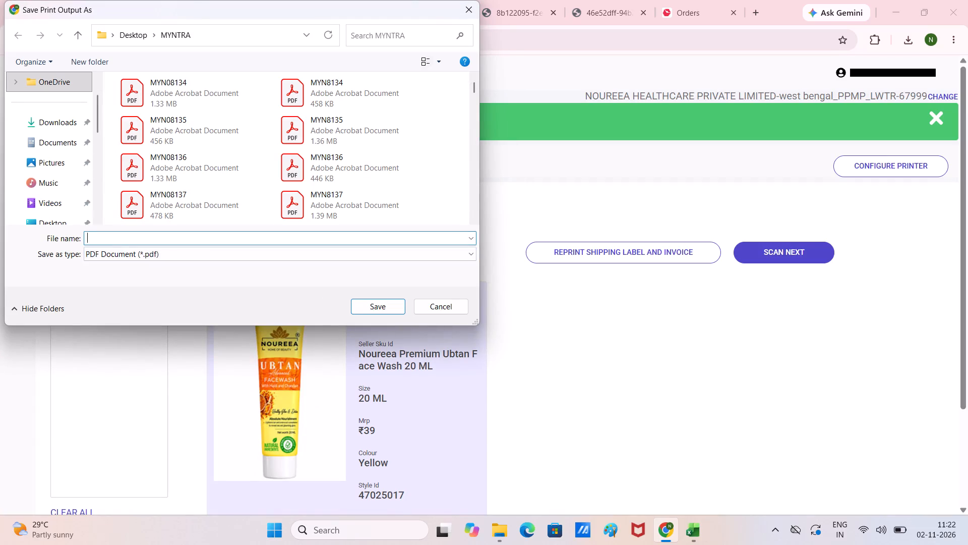
{"action": "key", "text": "ctrl+v"}
{"action": "key", "text": "Return"}
Save the fifth face wash packet's other print output as PDF MYN08188 in the MYNTRA folder.
{"action": "left_click", "coordinate": [127, 238]}
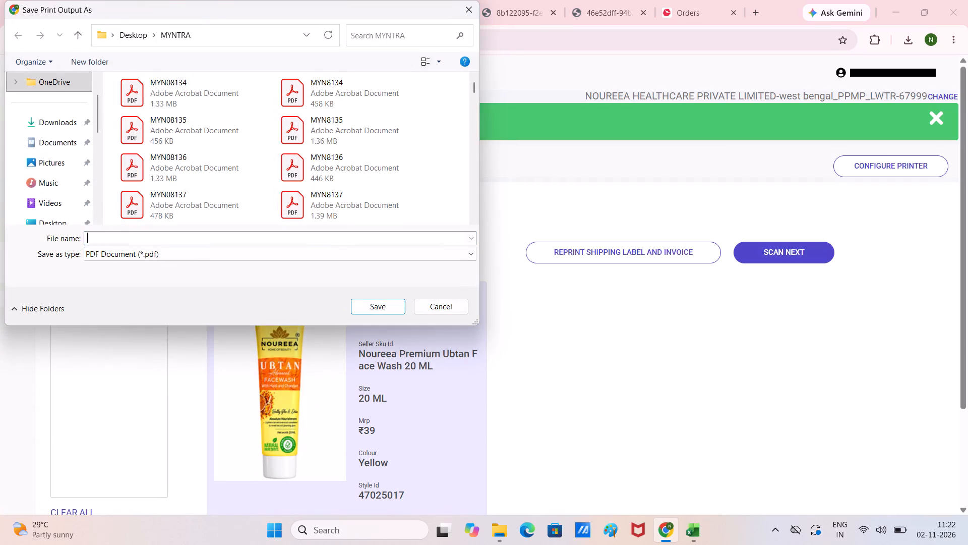
{"action": "key", "text": "ctrl+v"}
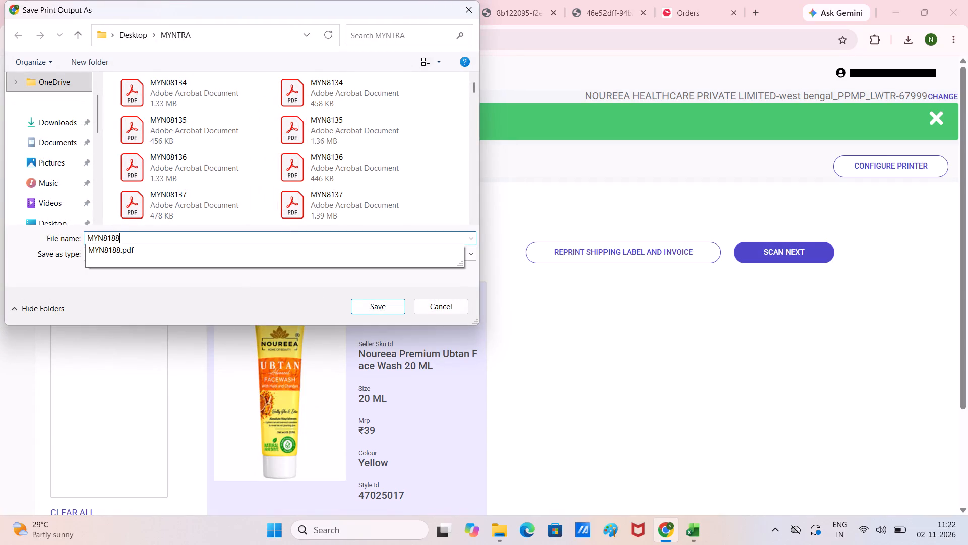
{"action": "left_click", "coordinate": [103, 240]}
{"action": "key", "text": "0"}
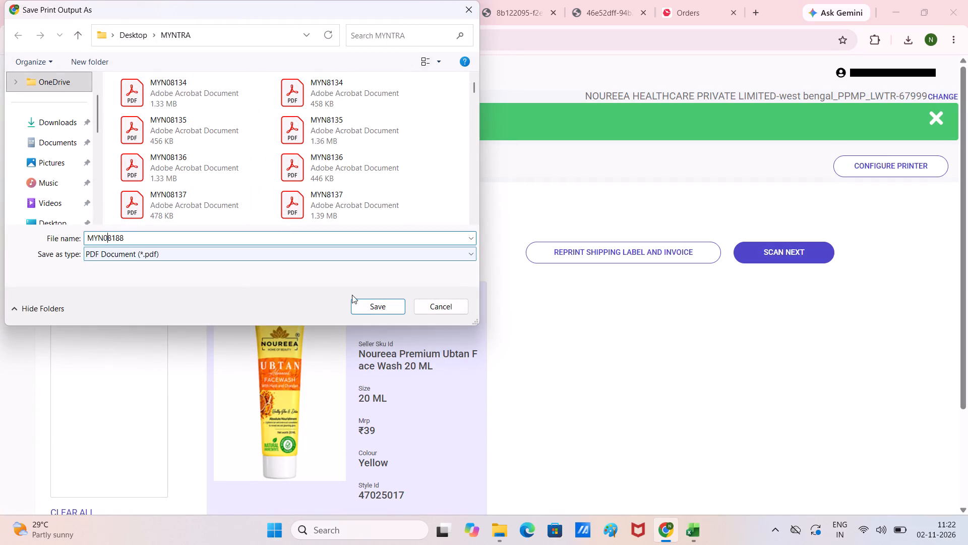
{"action": "left_click", "coordinate": [391, 307]}
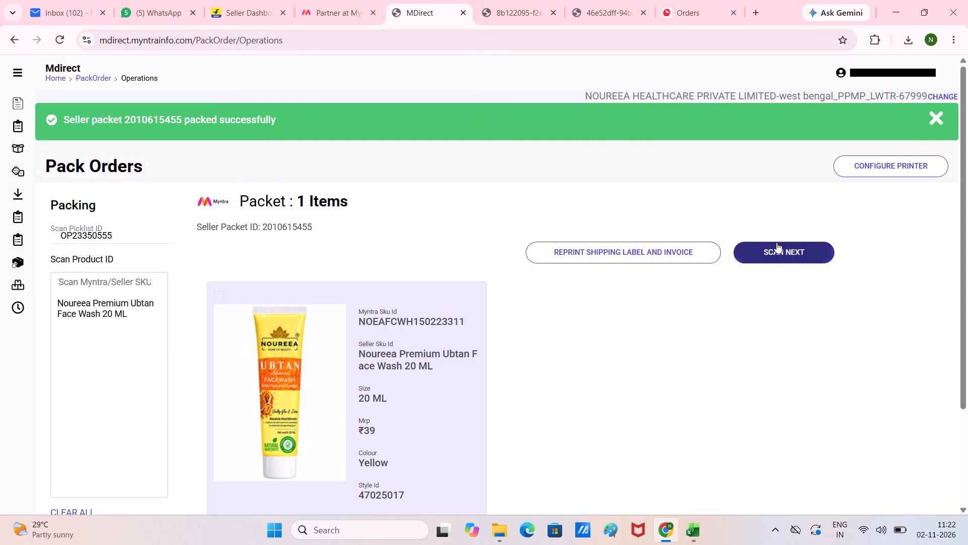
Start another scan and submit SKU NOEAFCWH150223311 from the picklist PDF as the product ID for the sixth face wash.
{"action": "left_click", "coordinate": [775, 252]}
{"action": "left_click", "coordinate": [507, 0]}
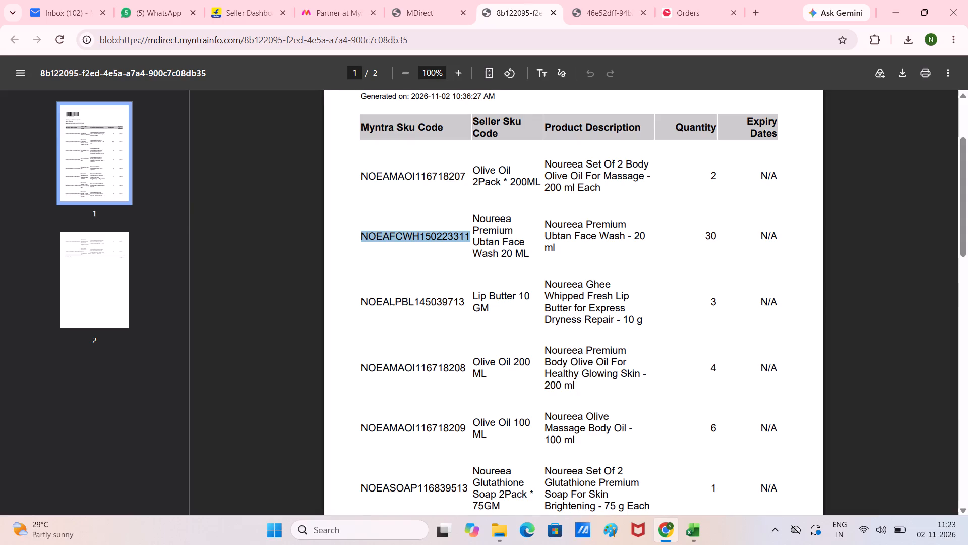
{"action": "key", "text": "ctrl+c"}
{"action": "left_click", "coordinate": [417, 4]}
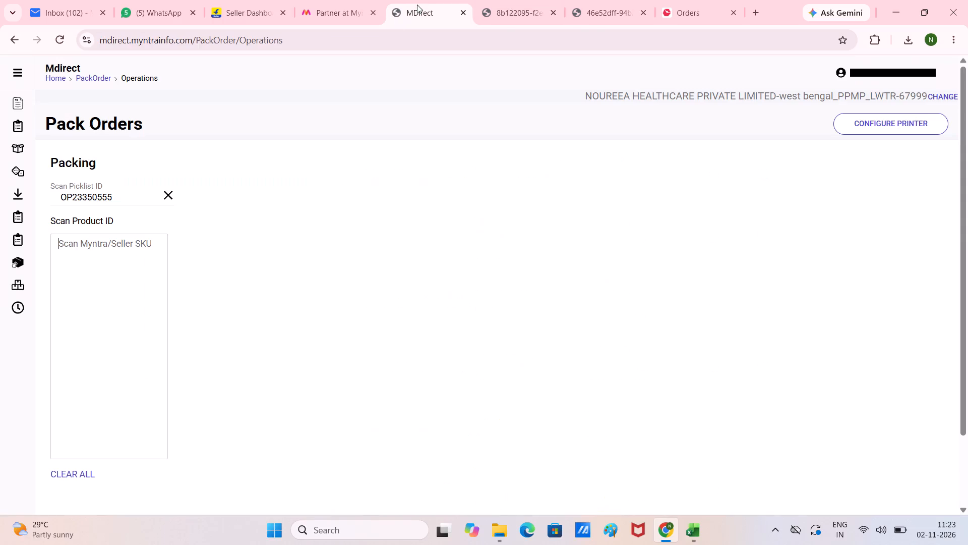
{"action": "key", "text": "ctrl+v"}
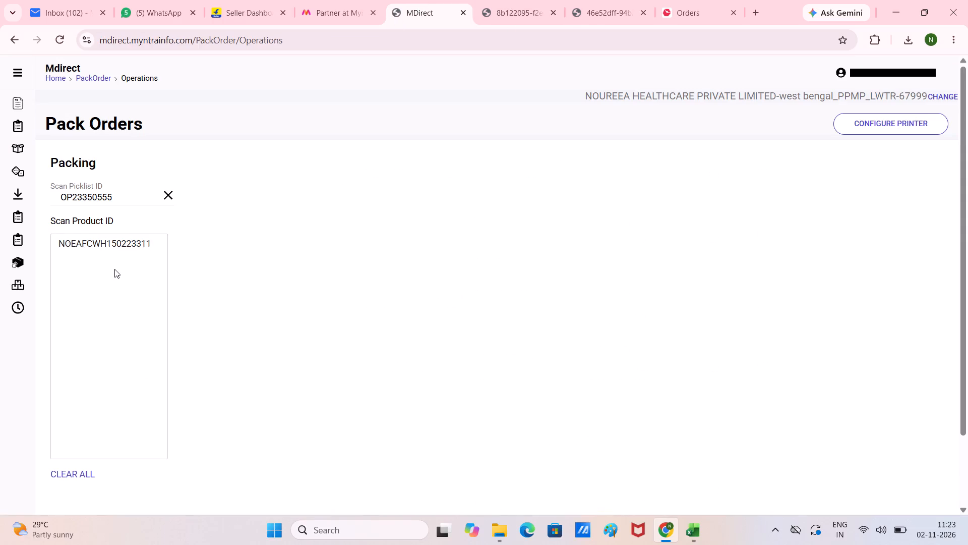
{"action": "key", "text": "Return"}
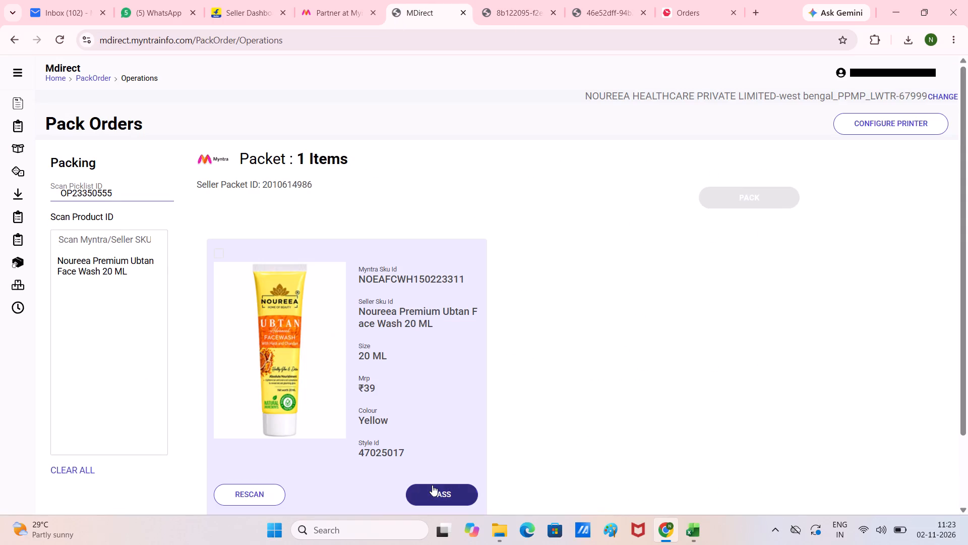
Pass the sixth face wash's quality check and pack it with cover ID MYN8189, copied from the Excel workbook.
{"action": "left_click", "coordinate": [432, 485]}
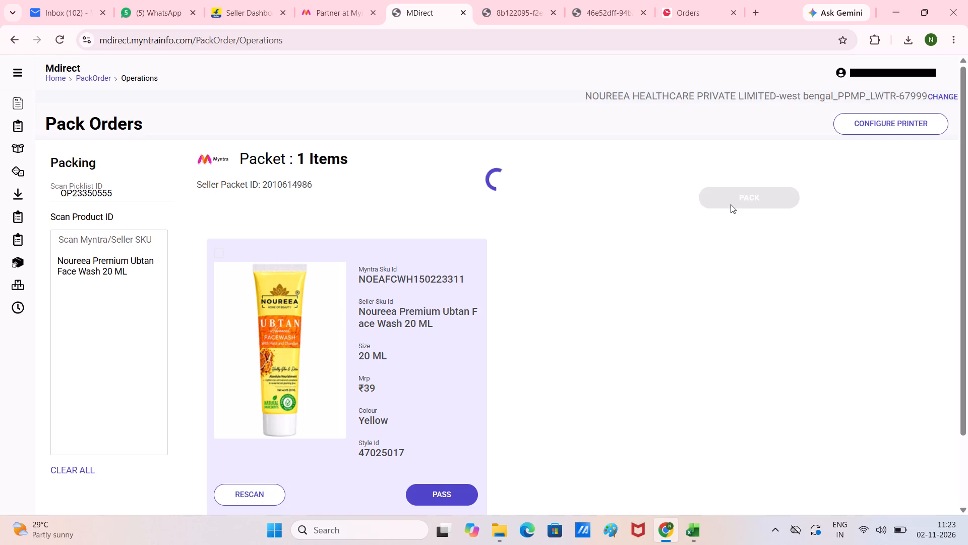
{"action": "left_click", "coordinate": [733, 203]}
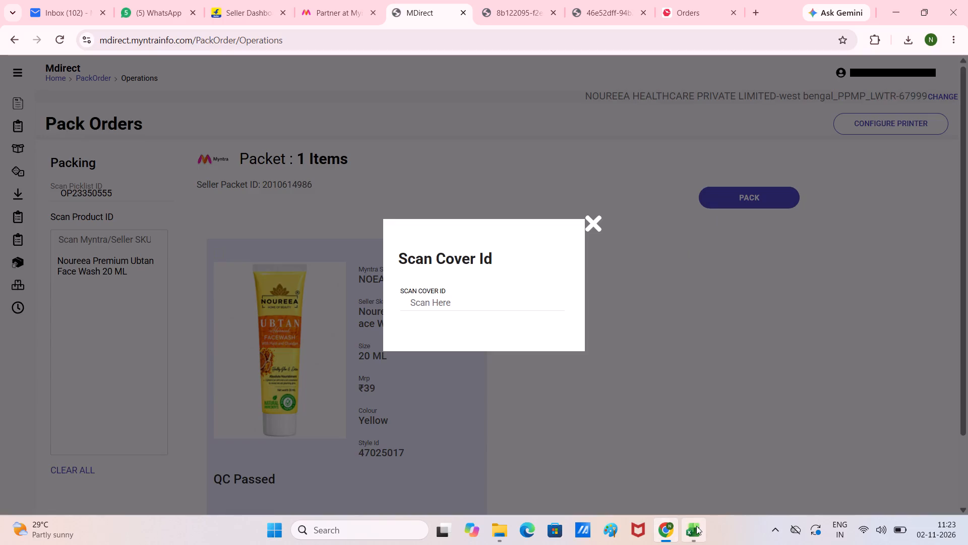
{"action": "left_click", "coordinate": [696, 526]}
{"action": "scroll", "coordinate": [327, 361], "scroll_direction": "down", "scroll_amount": 3}
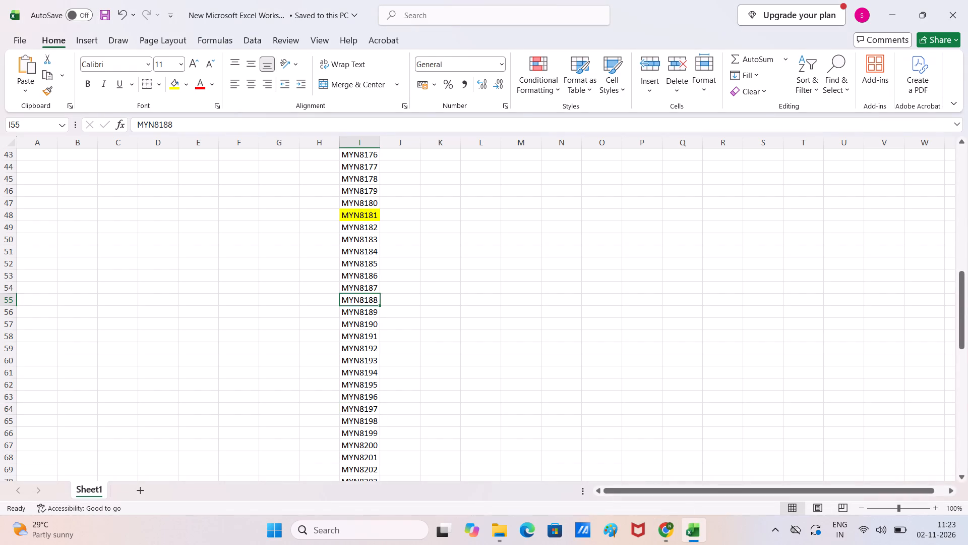
{"action": "left_click", "coordinate": [369, 312]}
{"action": "key", "text": "ctrl+c"}
{"action": "key", "text": "alt+Tab"}
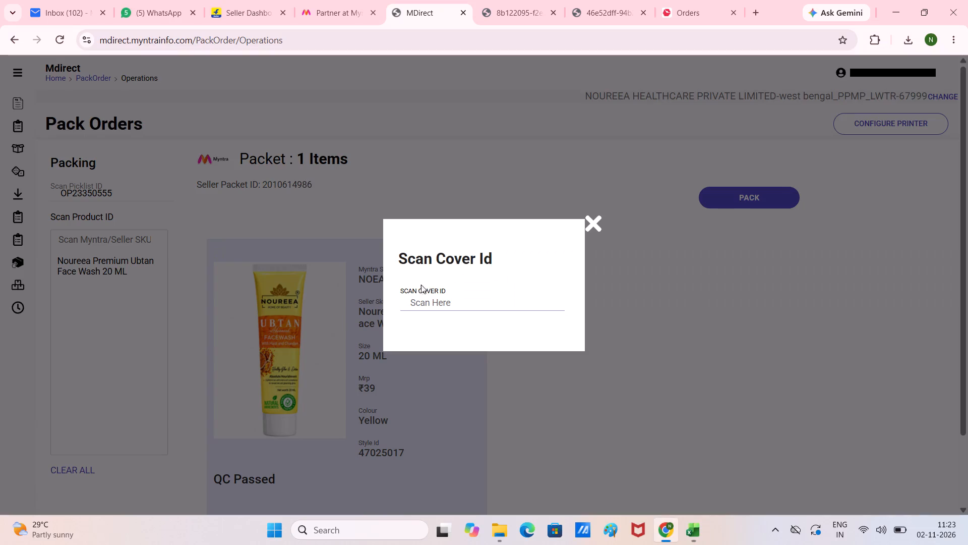
{"action": "left_click", "coordinate": [429, 301]}
{"action": "key", "text": "ctrl+v"}
{"action": "key", "text": "Return"}
Save the sixth face wash packet's first print output as PDF MYN8189 in the MYNTRA folder.
{"action": "left_click", "coordinate": [172, 243]}
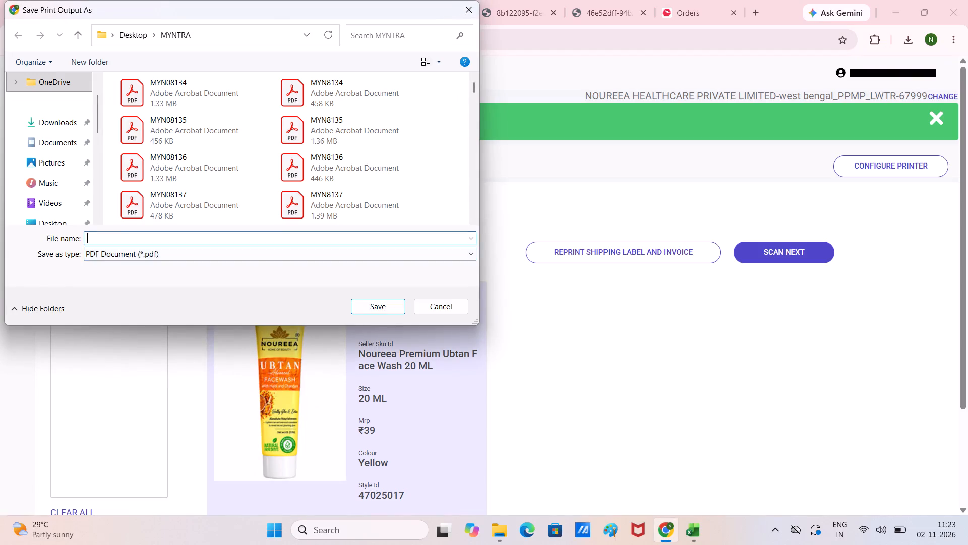
{"action": "key", "text": "ctrl+v"}
{"action": "key", "text": "Return"}
Save the sixth face wash packet's other print output as PDF MYN08189 in the MYNTRA folder.
{"action": "left_click", "coordinate": [172, 243]}
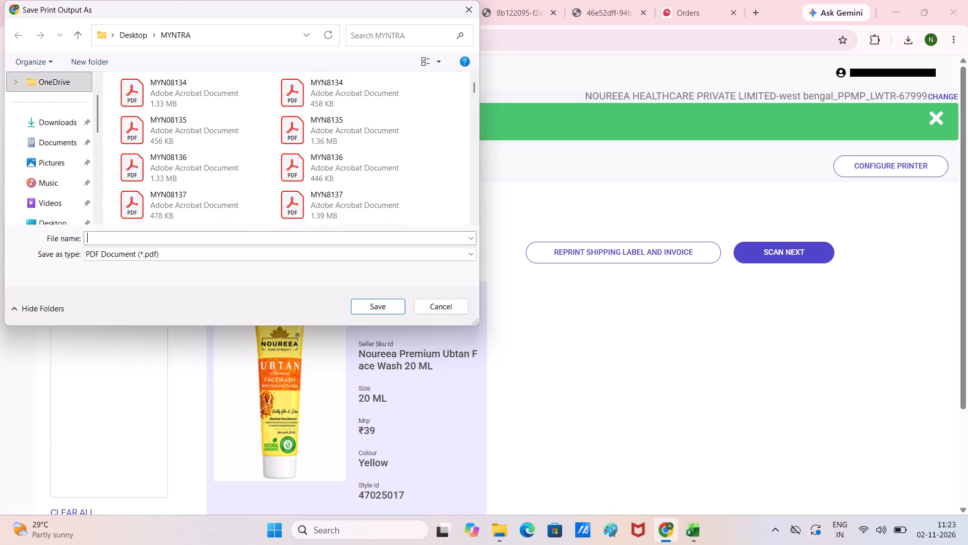
{"action": "key", "text": "ctrl+v"}
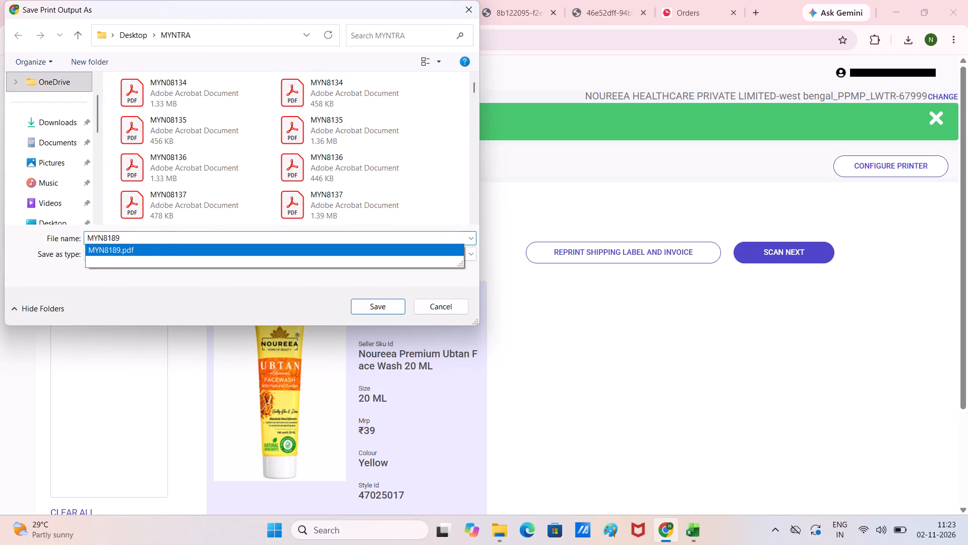
{"action": "left_click", "coordinate": [103, 240]}
{"action": "key", "text": "0"}
{"action": "left_click", "coordinate": [377, 309]}
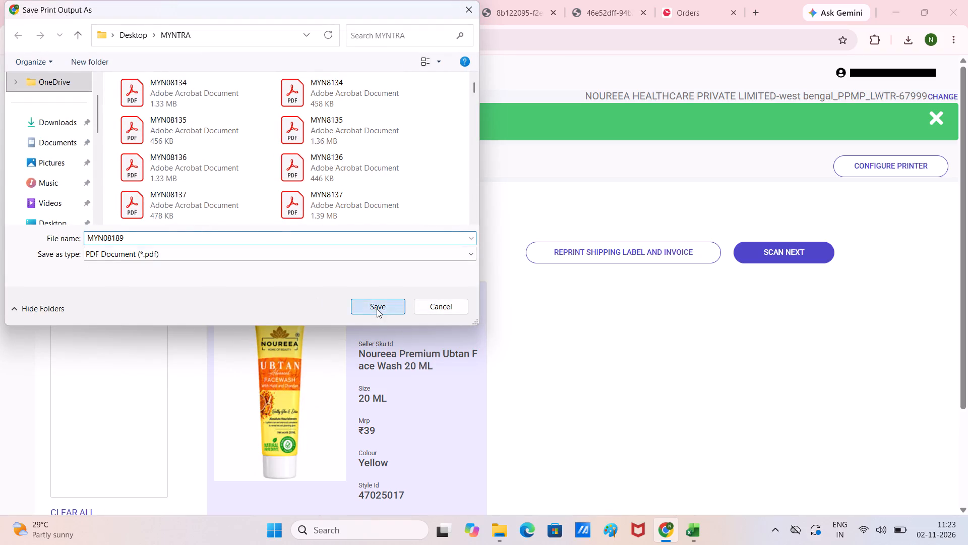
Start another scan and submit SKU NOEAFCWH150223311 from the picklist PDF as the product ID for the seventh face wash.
{"action": "left_click", "coordinate": [754, 251]}
{"action": "left_click", "coordinate": [506, 10]}
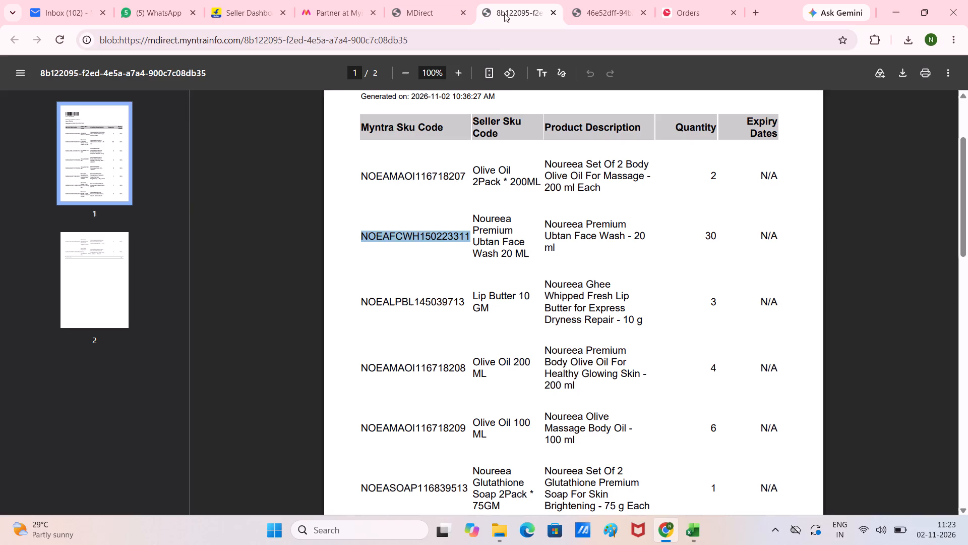
{"action": "key", "text": "ctrl+c"}
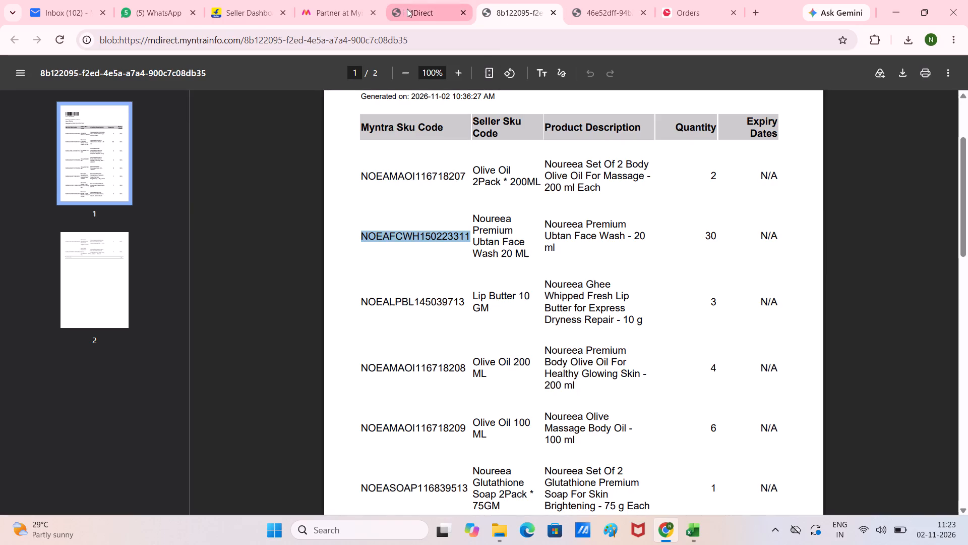
{"action": "left_click", "coordinate": [407, 9]}
{"action": "key", "text": "ctrl+v"}
{"action": "key", "text": "Return"}
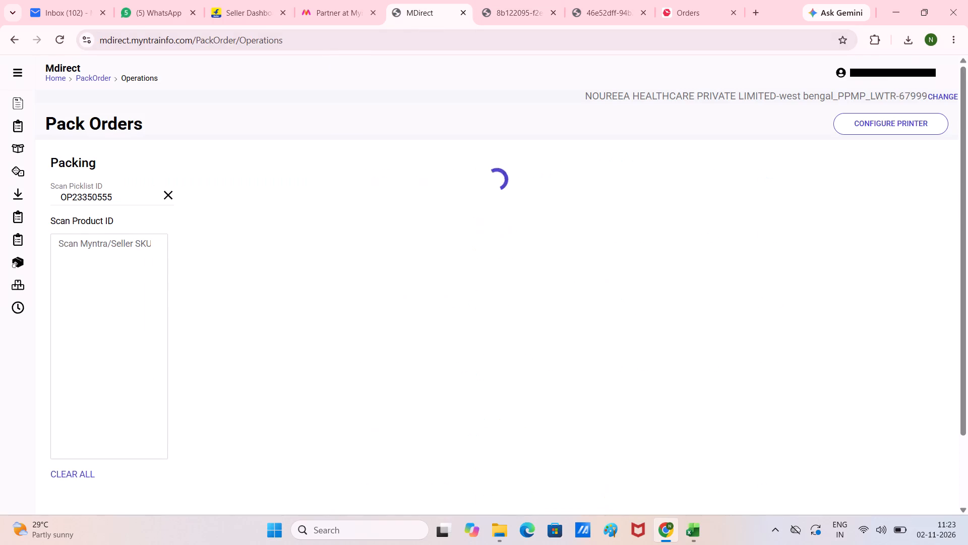
Pass the seventh face wash's quality check and pack it with cover ID MYN8190, copied from the Excel workbook.
{"action": "left_click", "coordinate": [420, 489]}
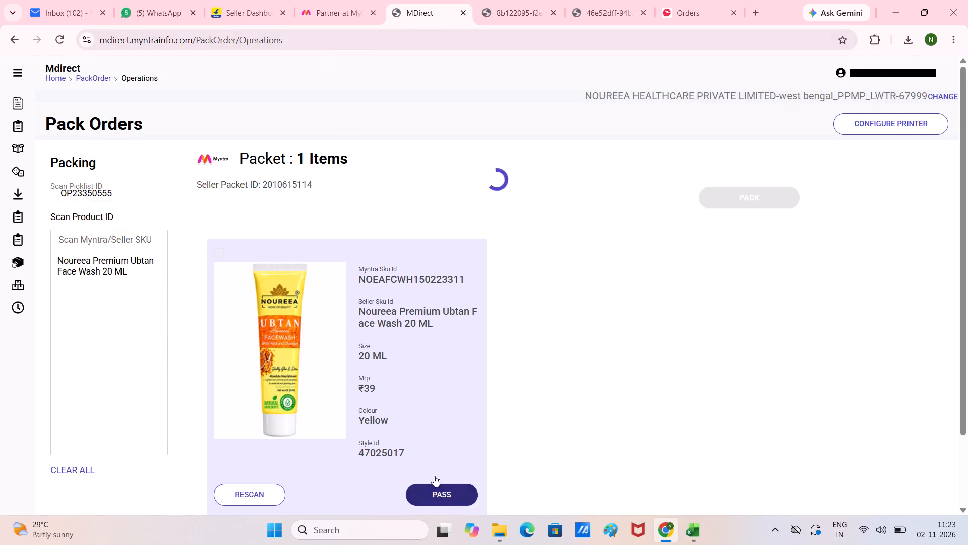
{"action": "left_click", "coordinate": [747, 200]}
{"action": "left_click", "coordinate": [690, 529]}
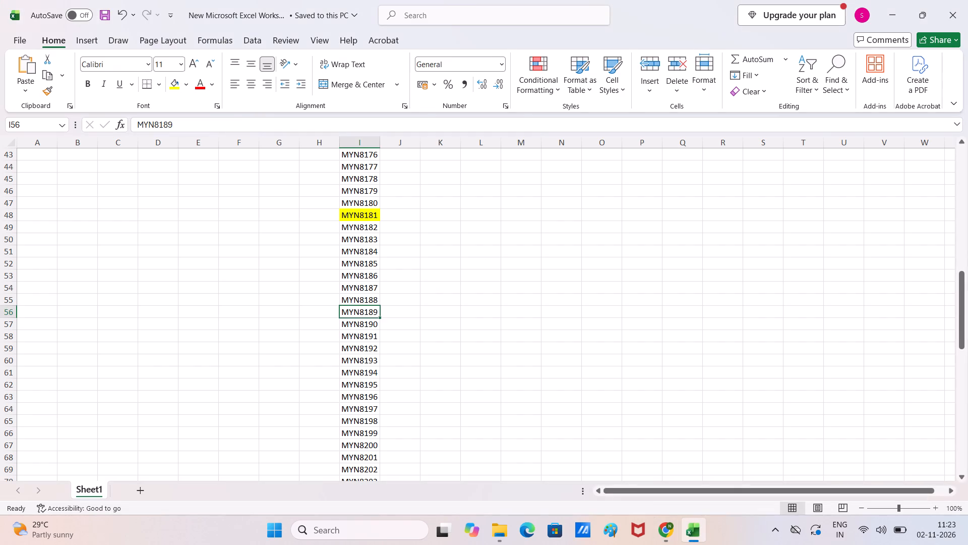
{"action": "left_click", "coordinate": [370, 324]}
{"action": "key", "text": "ctrl+c"}
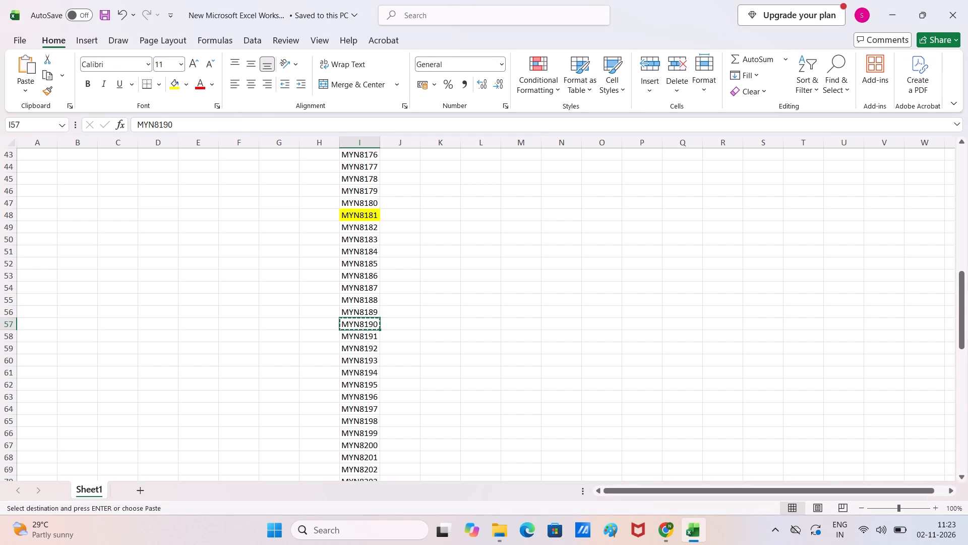
{"action": "key", "text": "alt+Tab"}
{"action": "left_click", "coordinate": [512, 297]}
{"action": "key", "text": "ctrl+v"}
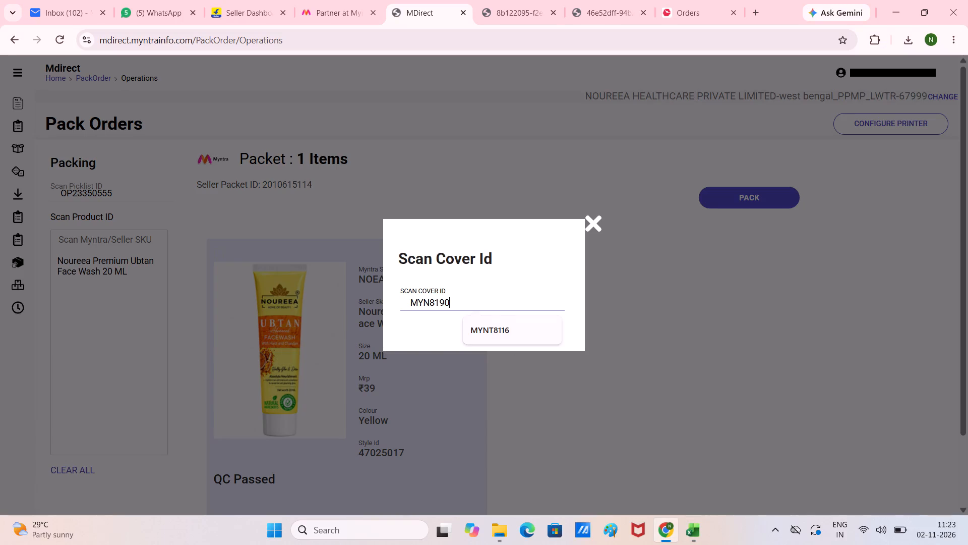
{"action": "key", "text": "Return"}
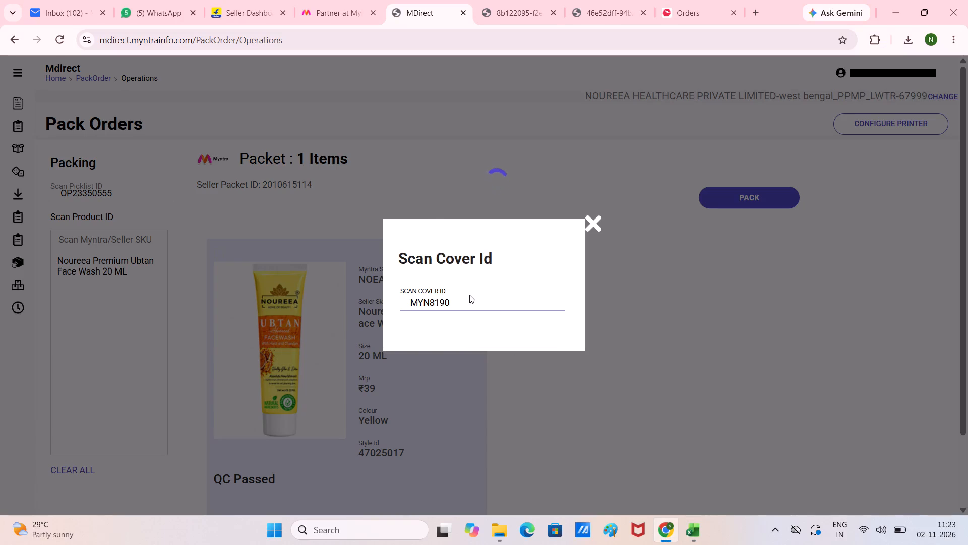
Save the seventh face wash packet's first print output as PDF MYN8190 in the MYNTRA folder.
{"action": "left_click", "coordinate": [231, 241]}
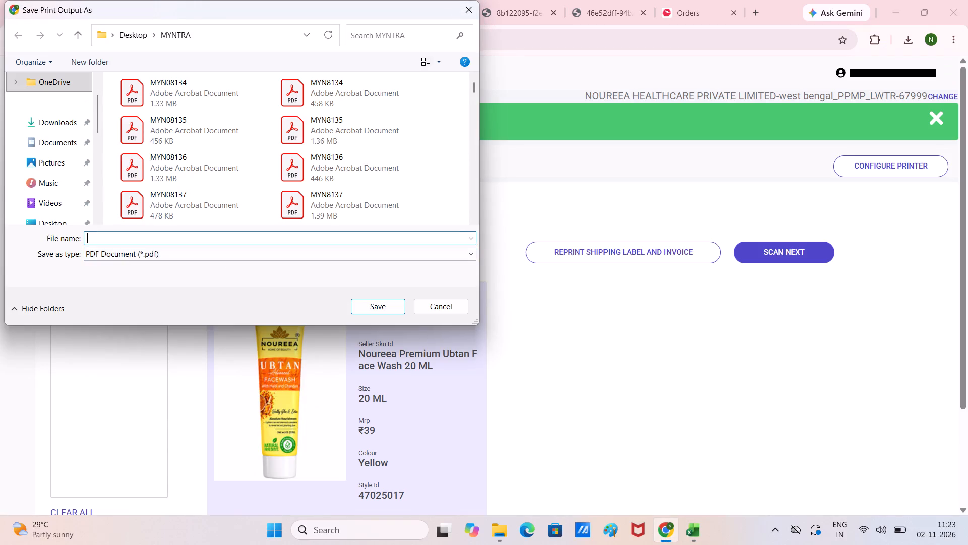
{"action": "key", "text": "ctrl+v"}
{"action": "key", "text": "Return"}
Save the seventh face wash packet's other print output as PDF MYN08190 in the MYNTRA folder.
{"action": "left_click", "coordinate": [231, 240]}
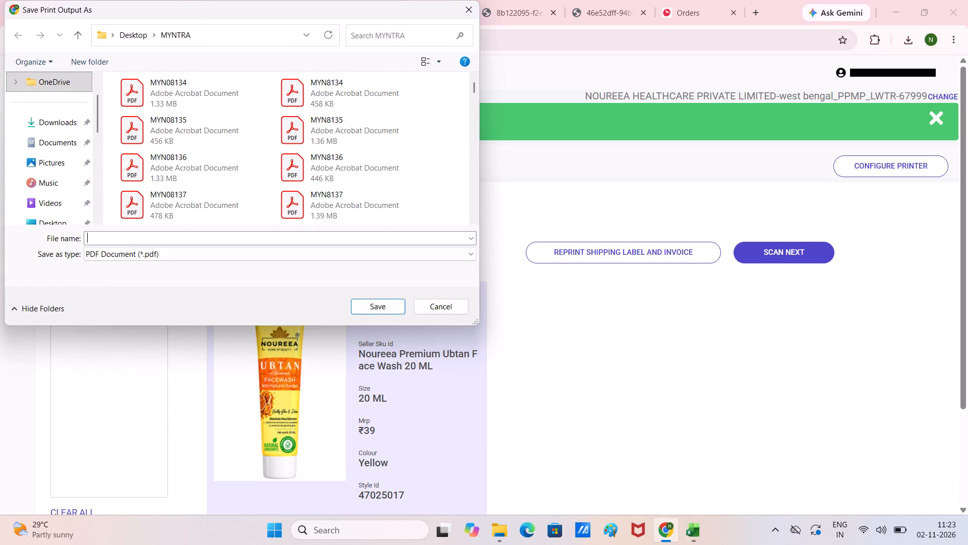
{"action": "key", "text": "ctrl+v"}
{"action": "left_click", "coordinate": [104, 235]}
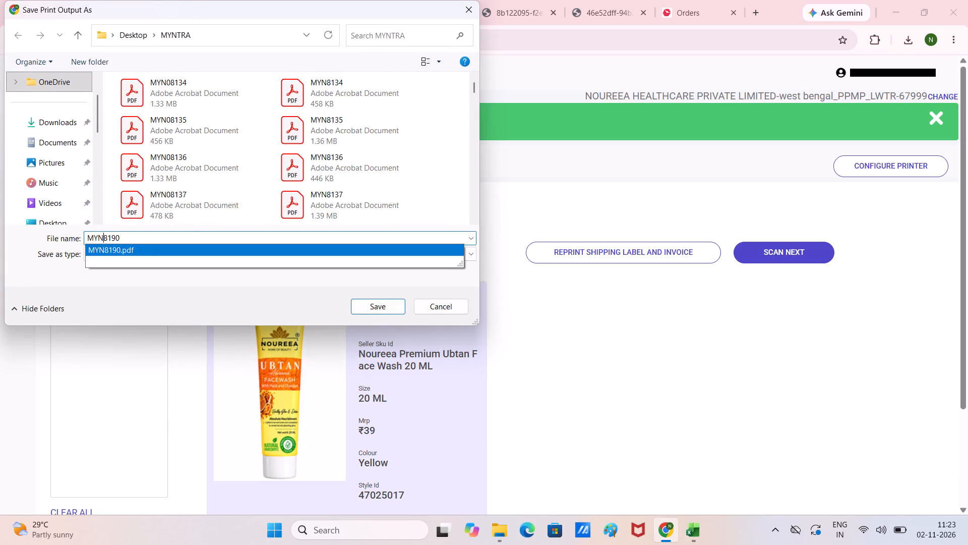
{"action": "key", "text": "0"}
{"action": "left_click", "coordinate": [367, 301]}
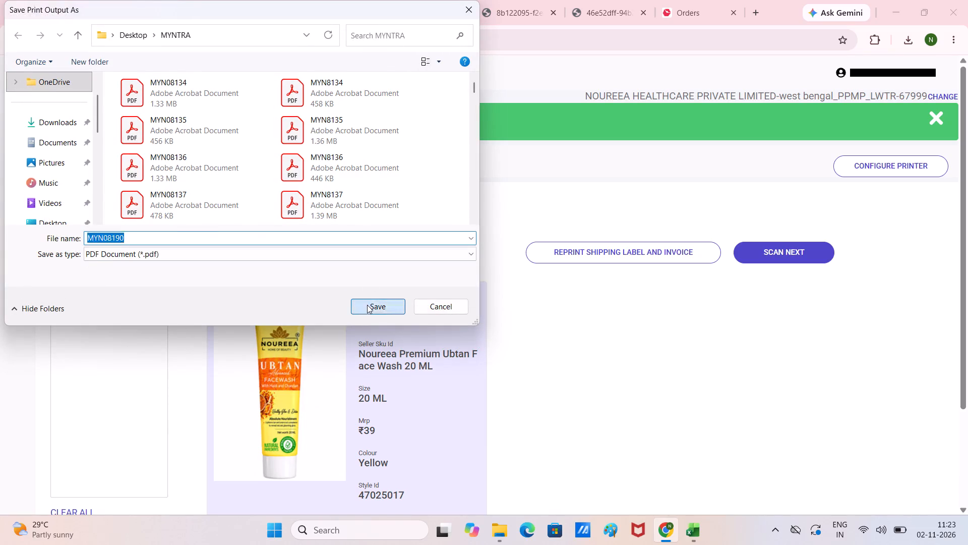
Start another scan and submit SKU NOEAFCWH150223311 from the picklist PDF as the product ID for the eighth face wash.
{"action": "left_click", "coordinate": [793, 255]}
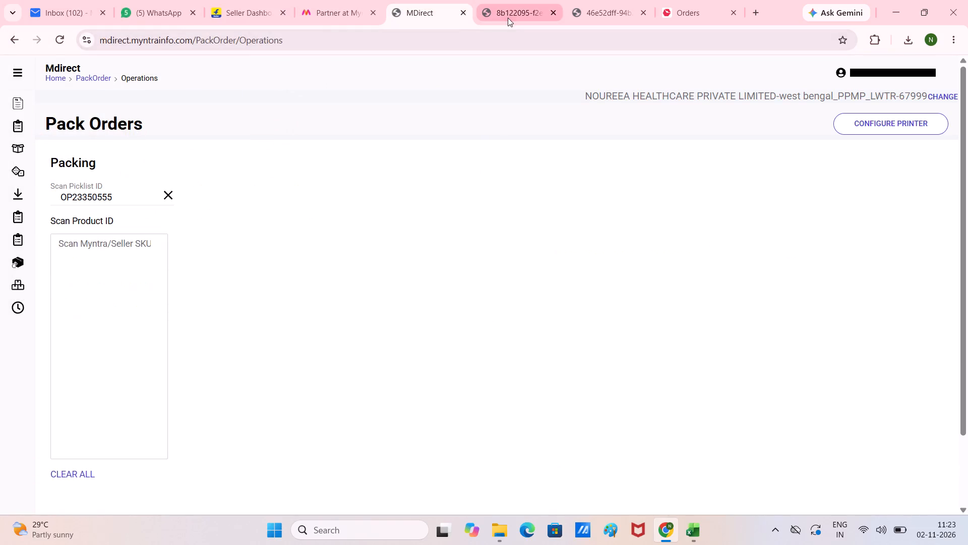
{"action": "left_click", "coordinate": [508, 17]}
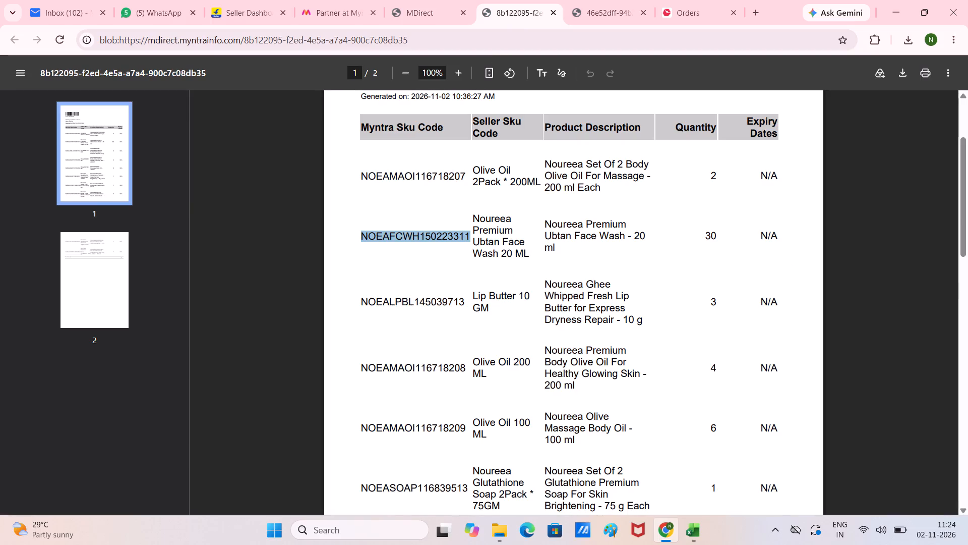
{"action": "key", "text": "ctrl+c"}
{"action": "left_click", "coordinate": [439, 13]}
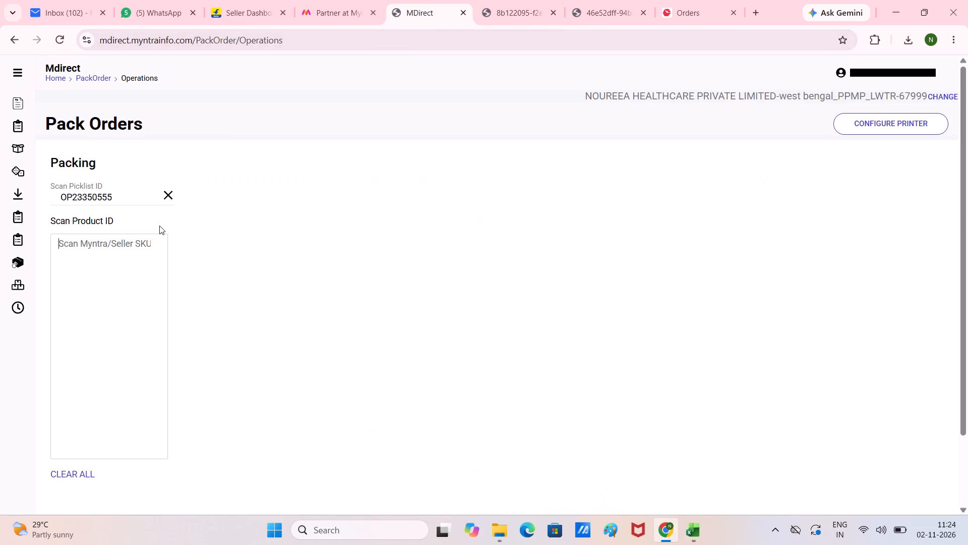
{"action": "key", "text": "ctrl+v"}
{"action": "key", "text": "Return"}
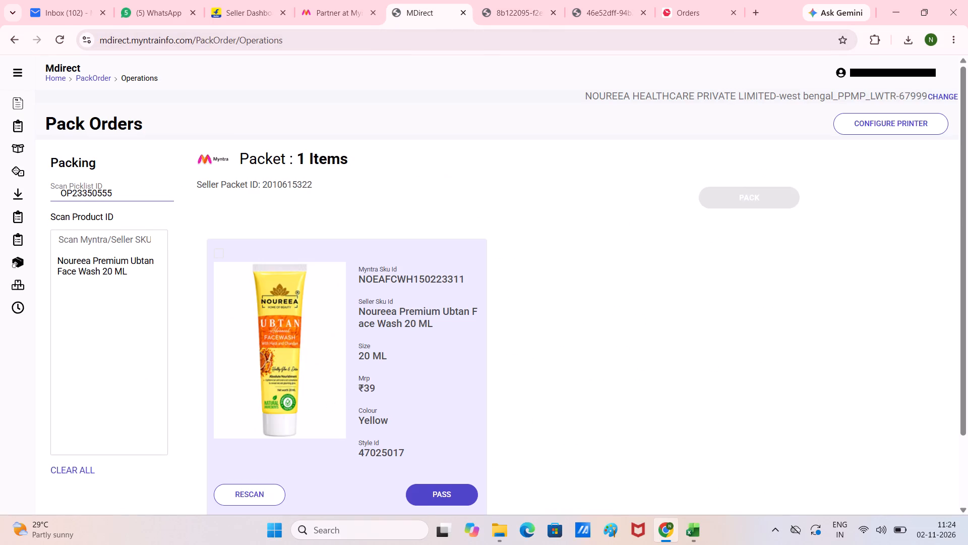
Pass the eighth face wash's quality check and pack it with cover ID MYN8191, copied from the Excel workbook.
{"action": "left_click", "coordinate": [416, 488]}
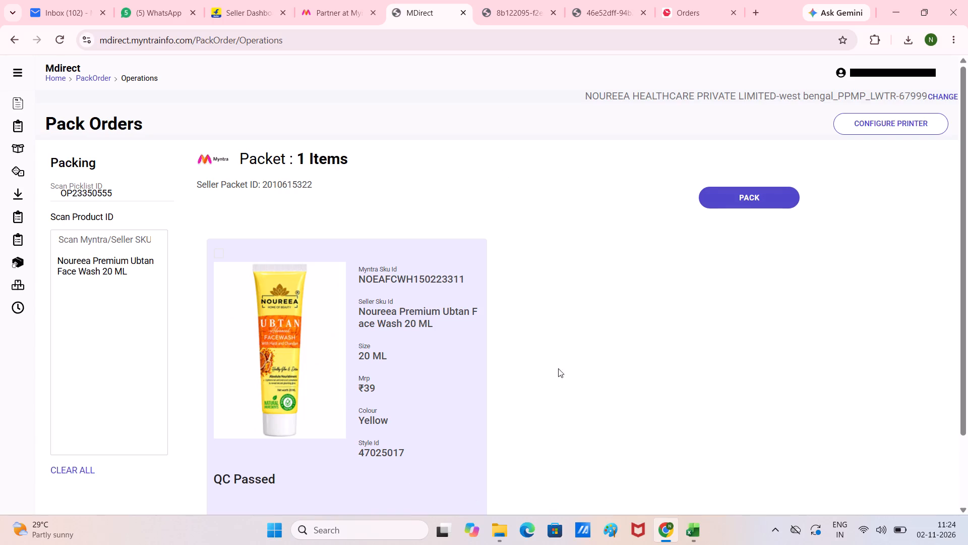
{"action": "left_click", "coordinate": [739, 198]}
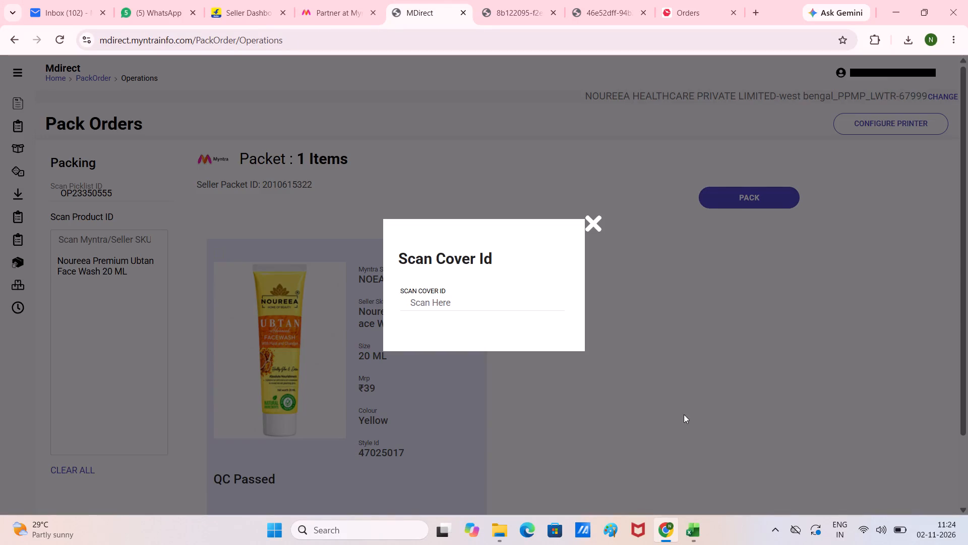
{"action": "left_click", "coordinate": [689, 532]}
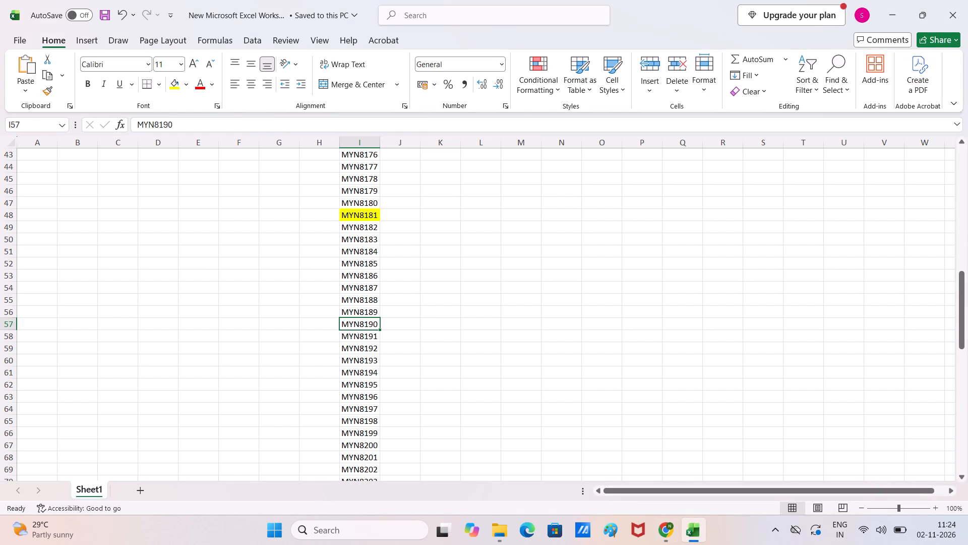
{"action": "left_click", "coordinate": [370, 335]}
{"action": "key", "text": "ctrl+c"}
{"action": "key", "text": "alt+Tab"}
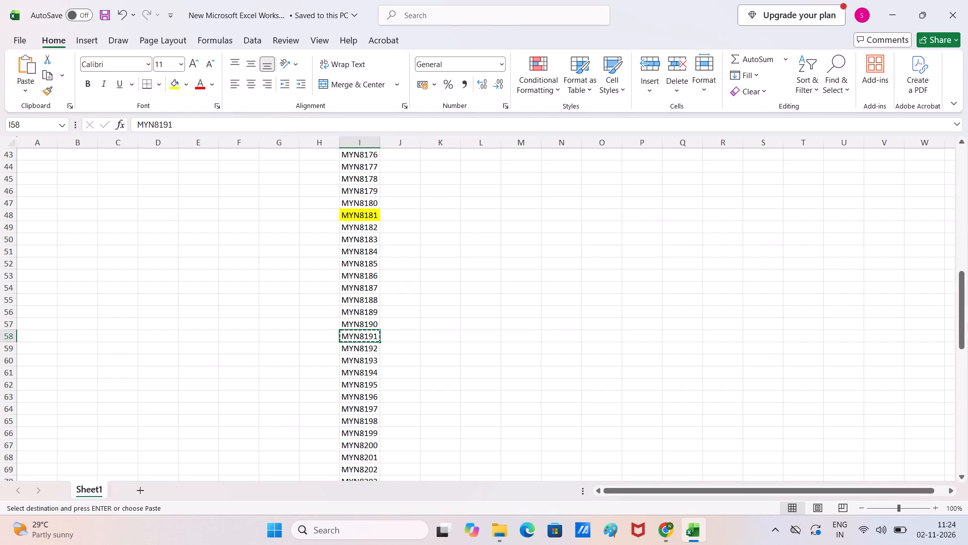
{"action": "left_click", "coordinate": [453, 295]}
{"action": "key", "text": "ctrl+v"}
{"action": "left_click", "coordinate": [453, 295], "text": "ctrl"}
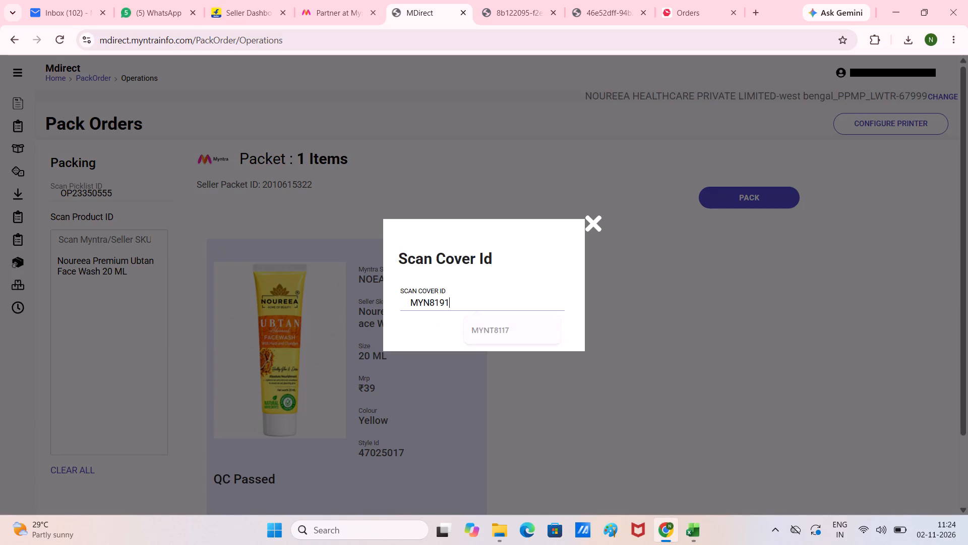
{"action": "key", "text": "Return"}
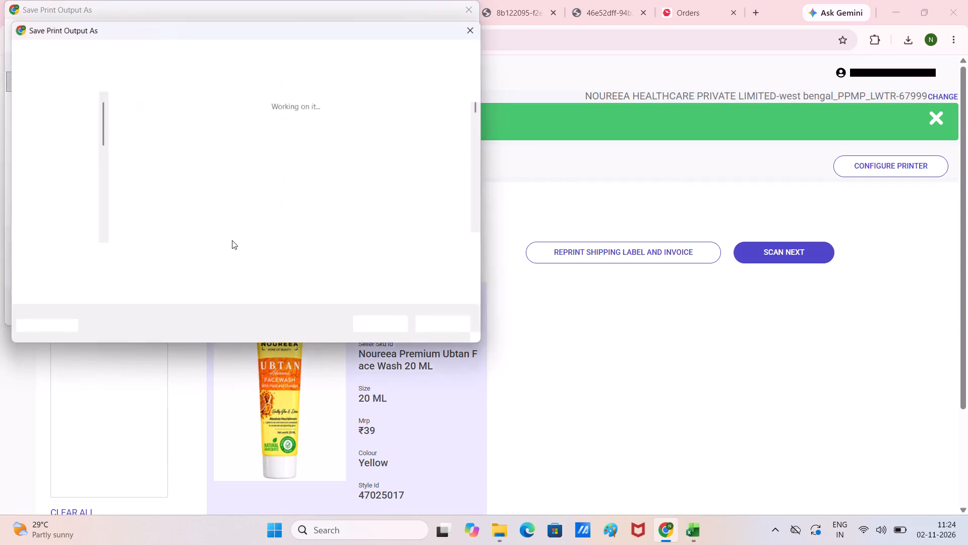
Save the eighth face wash packet's first print output as PDF MYN8191 in the MYNTRA folder.
{"action": "left_click", "coordinate": [222, 257]}
{"action": "key", "text": "ctrl+v"}
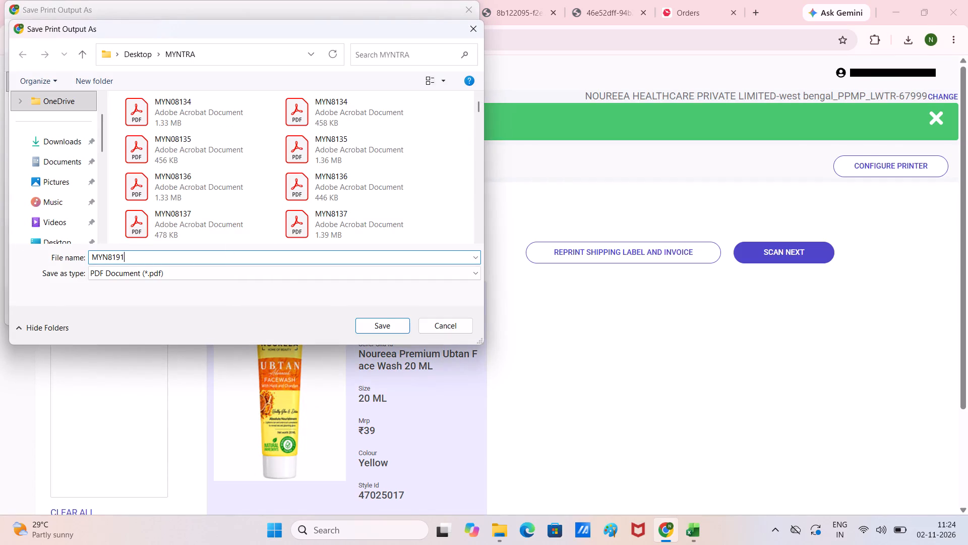
{"action": "key", "text": "Return"}
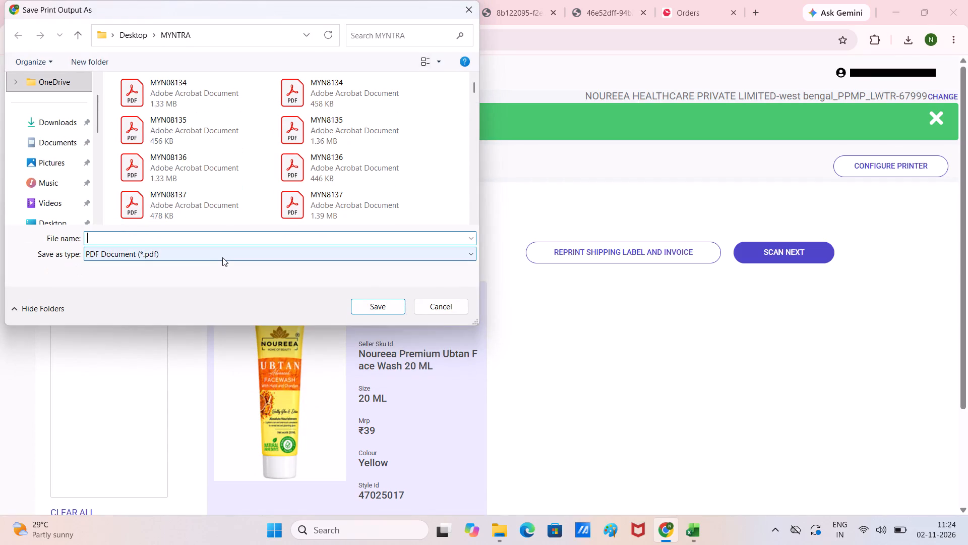
Save the eighth face wash packet's other print output as PDF MYN08191 in the MYNTRA folder.
{"action": "key", "text": "ctrl+v"}
{"action": "left_click", "coordinate": [103, 238]}
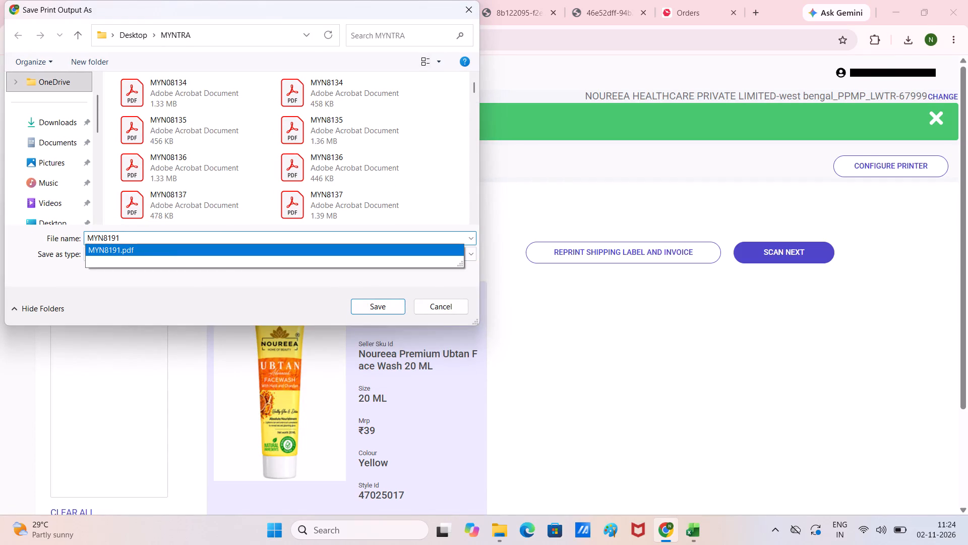
{"action": "key", "text": "0"}
{"action": "left_click", "coordinate": [377, 303]}
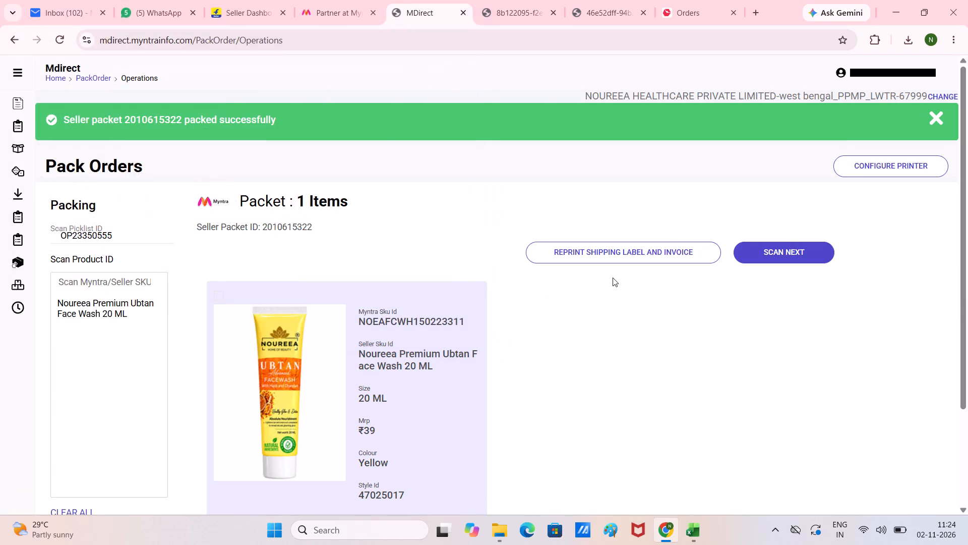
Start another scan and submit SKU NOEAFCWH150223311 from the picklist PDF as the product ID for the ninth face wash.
{"action": "left_click", "coordinate": [797, 258]}
{"action": "left_click", "coordinate": [513, 6]}
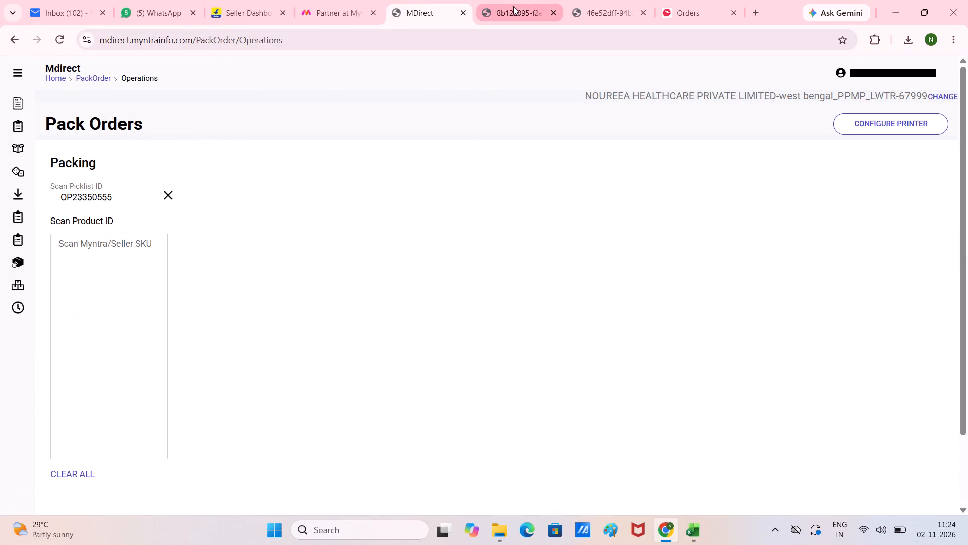
{"action": "key", "text": "ctrl+c"}
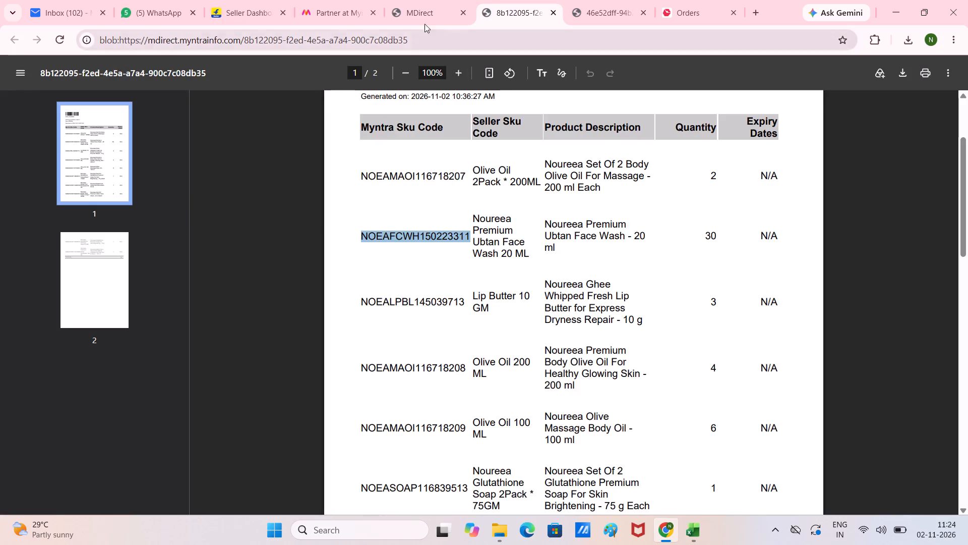
{"action": "left_click", "coordinate": [418, 4]}
{"action": "key", "text": "ctrl+v"}
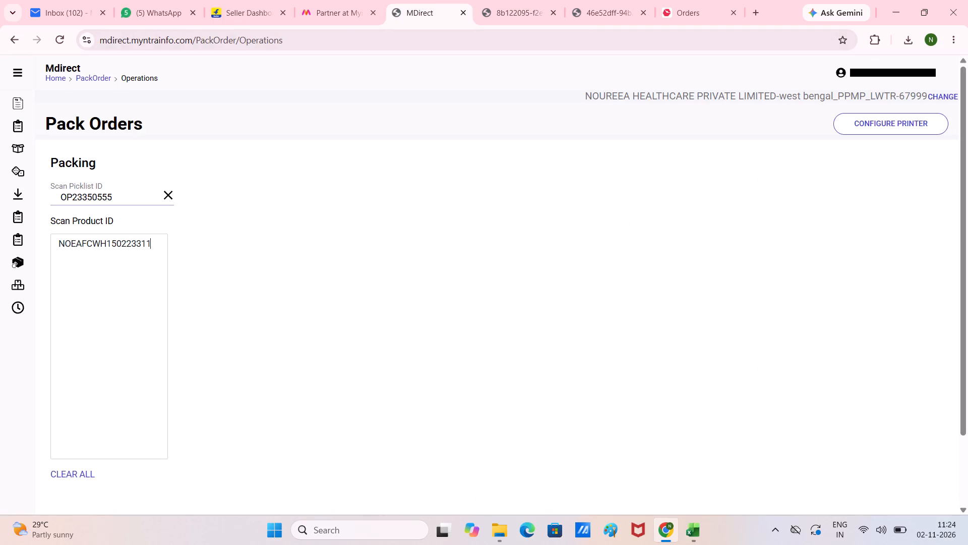
{"action": "key", "text": "Return"}
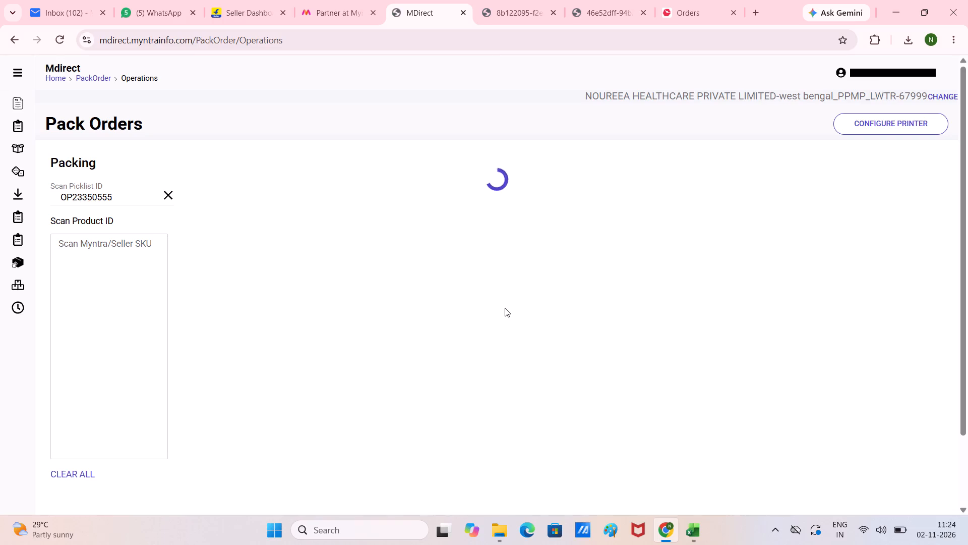
Pass the ninth face wash's quality check.
{"action": "left_click", "coordinate": [454, 489]}
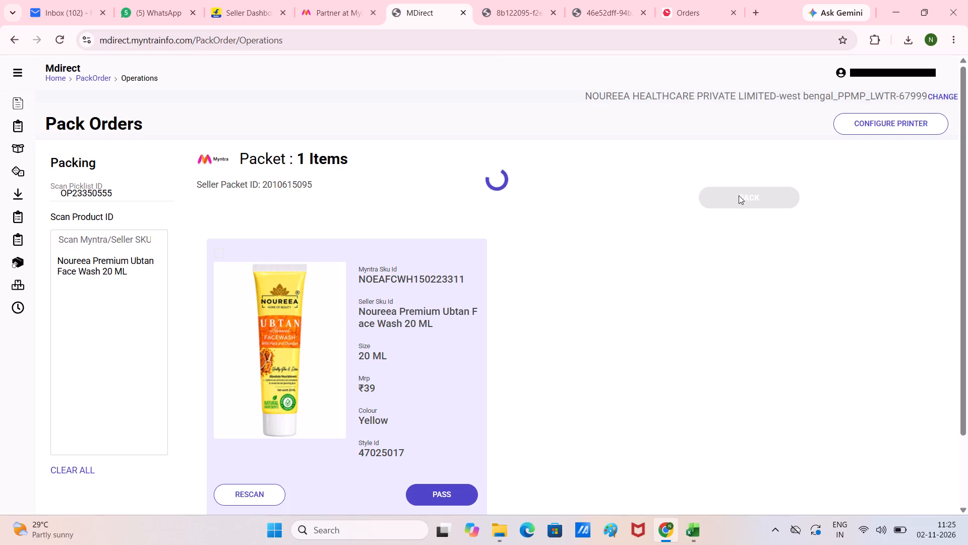
{"action": "left_click", "coordinate": [432, 488]}
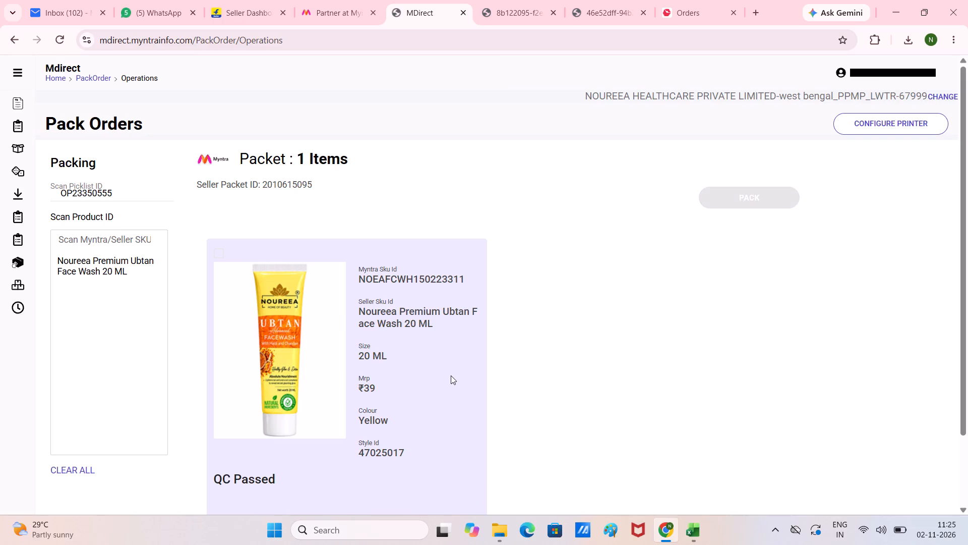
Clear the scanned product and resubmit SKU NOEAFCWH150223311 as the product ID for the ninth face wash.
{"action": "scroll", "coordinate": [420, 407], "scroll_direction": "down", "scroll_amount": 4}
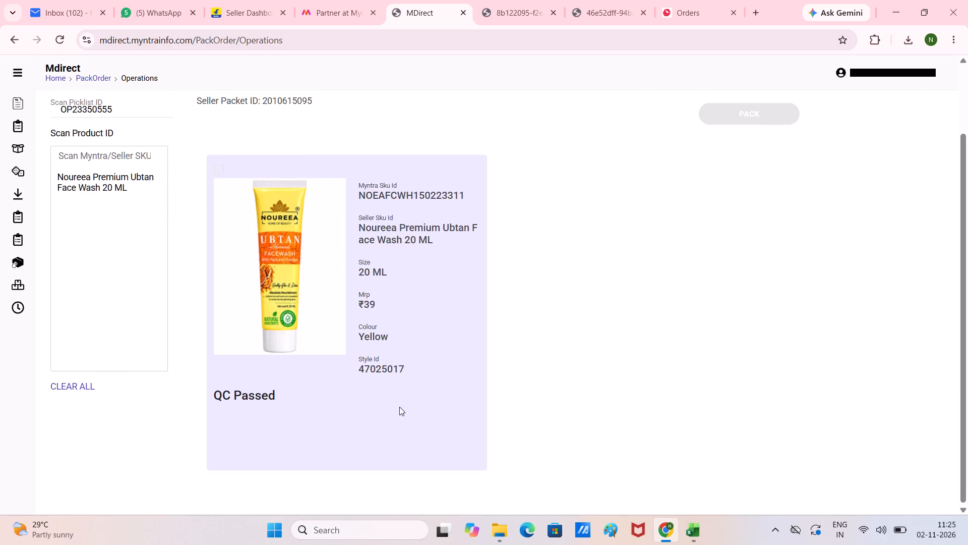
{"action": "left_click", "coordinate": [106, 159]}
{"action": "left_click", "coordinate": [77, 386]}
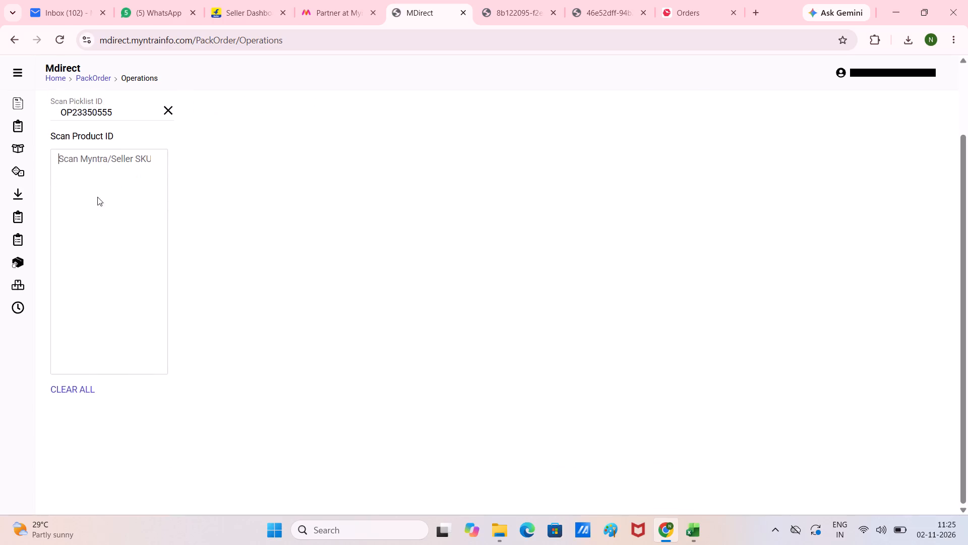
{"action": "key", "text": "ctrl+v"}
{"action": "left_click", "coordinate": [113, 148], "text": "ctrl"}
{"action": "key", "text": "Return"}
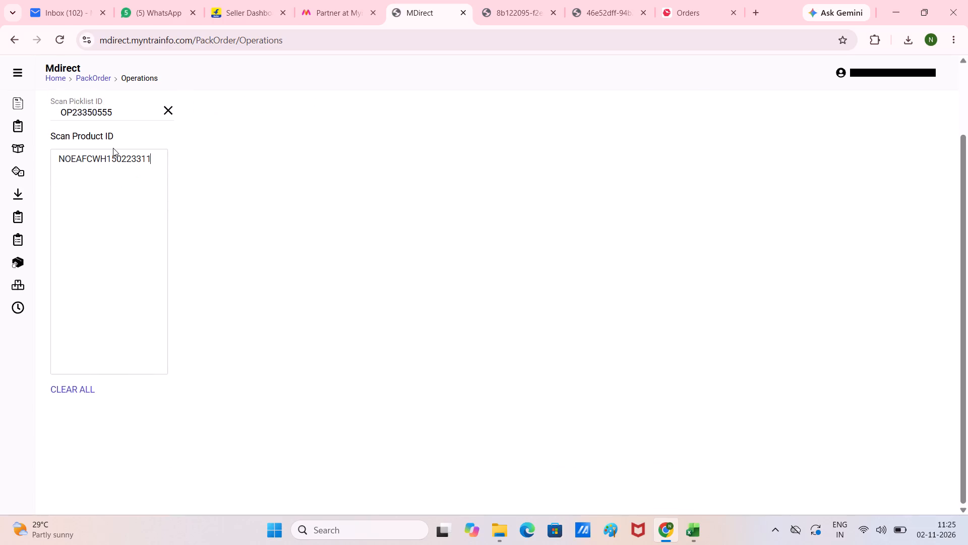
{"action": "scroll", "coordinate": [339, 262], "scroll_direction": "up", "scroll_amount": 5}
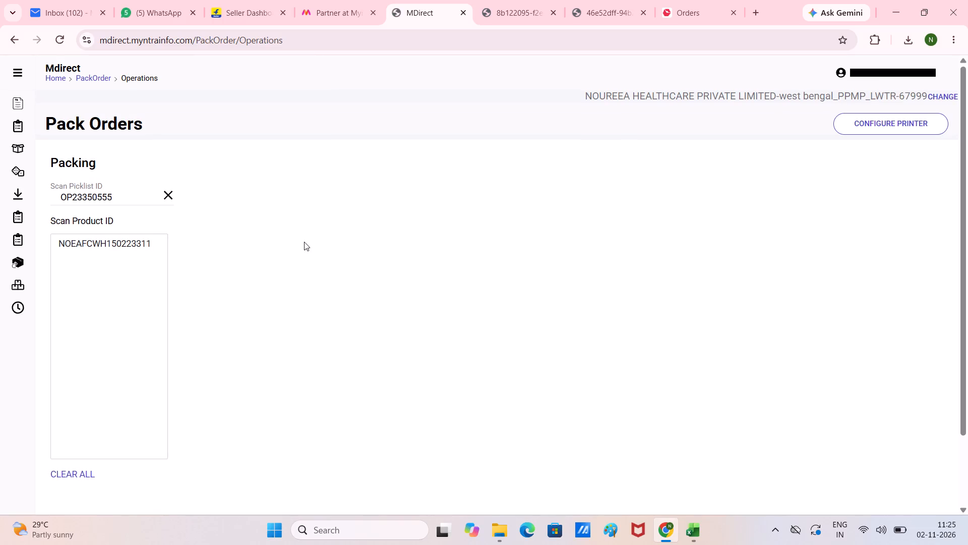
{"action": "scroll", "coordinate": [324, 235], "scroll_direction": "up", "scroll_amount": 9}
{"action": "scroll", "coordinate": [254, 254], "scroll_direction": "down", "scroll_amount": 4}
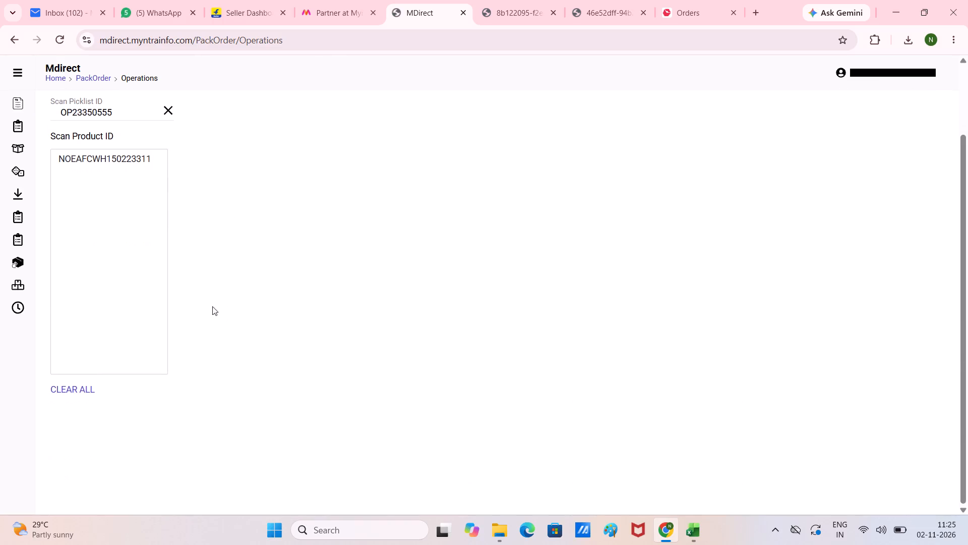
{"action": "left_click", "coordinate": [156, 157]}
{"action": "key", "text": "Return"}
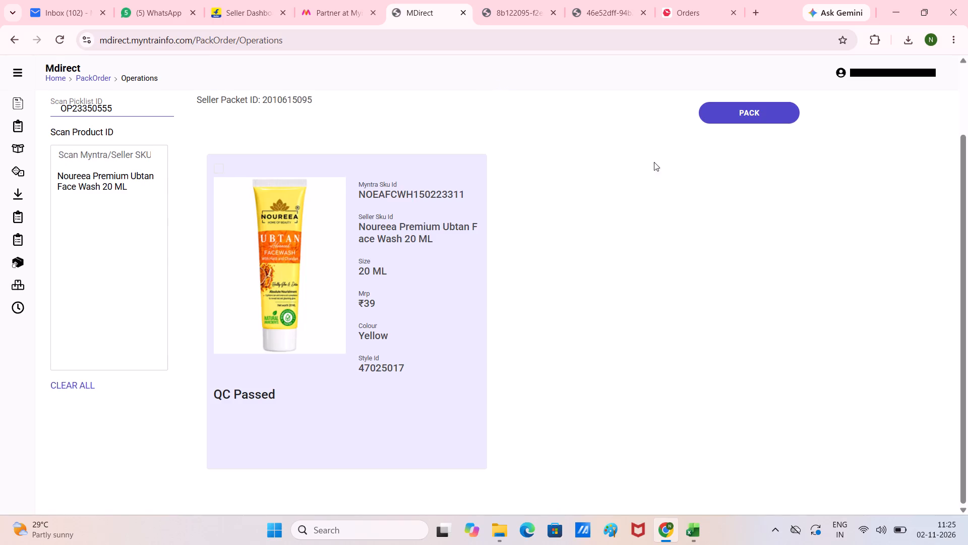
Pack the ninth face wash with cover ID MYN8192, copied from the Excel workbook.
{"action": "left_click", "coordinate": [751, 118]}
{"action": "left_click", "coordinate": [706, 533]}
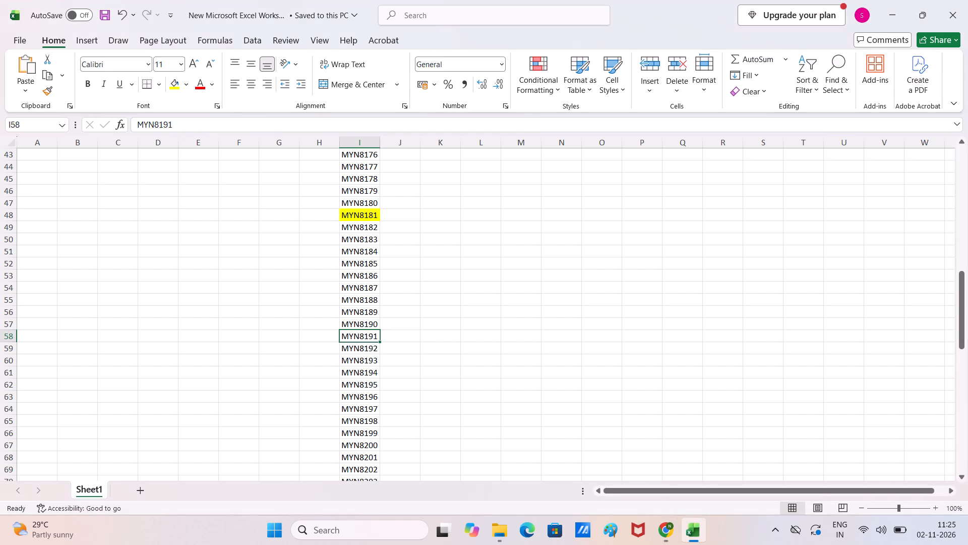
{"action": "left_click", "coordinate": [350, 349]}
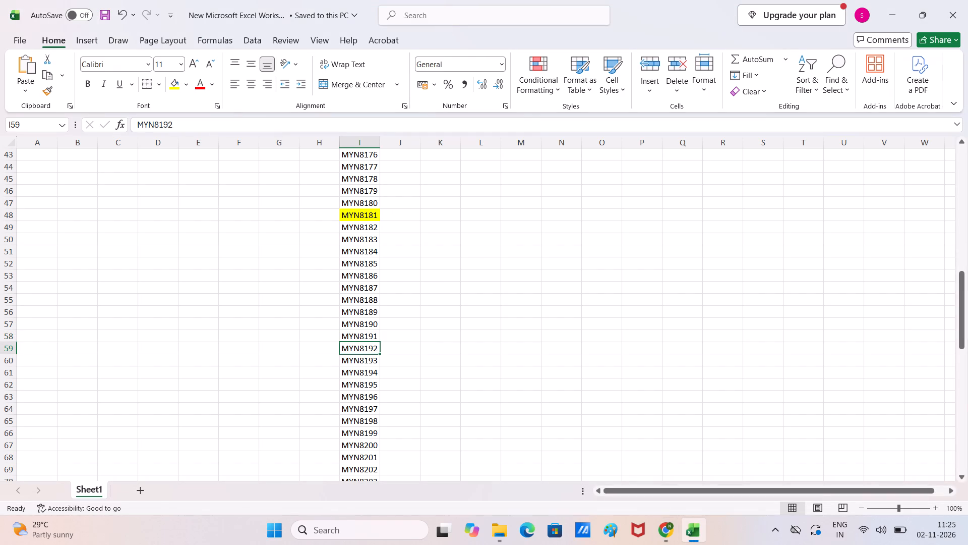
{"action": "key", "text": "ctrl+c"}
{"action": "key", "text": "alt+Tab"}
{"action": "left_click", "coordinate": [415, 298]}
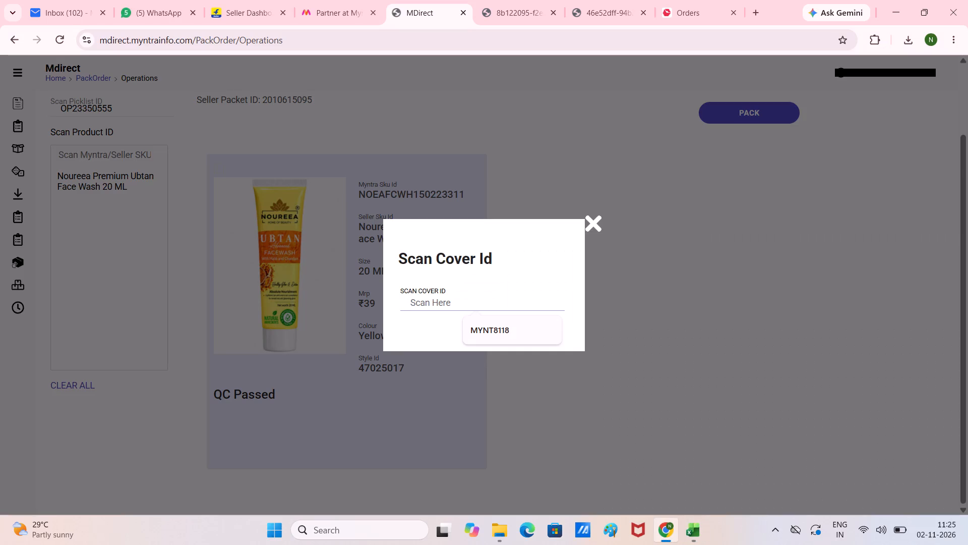
{"action": "key", "text": "ctrl+v"}
{"action": "key", "text": "Return"}
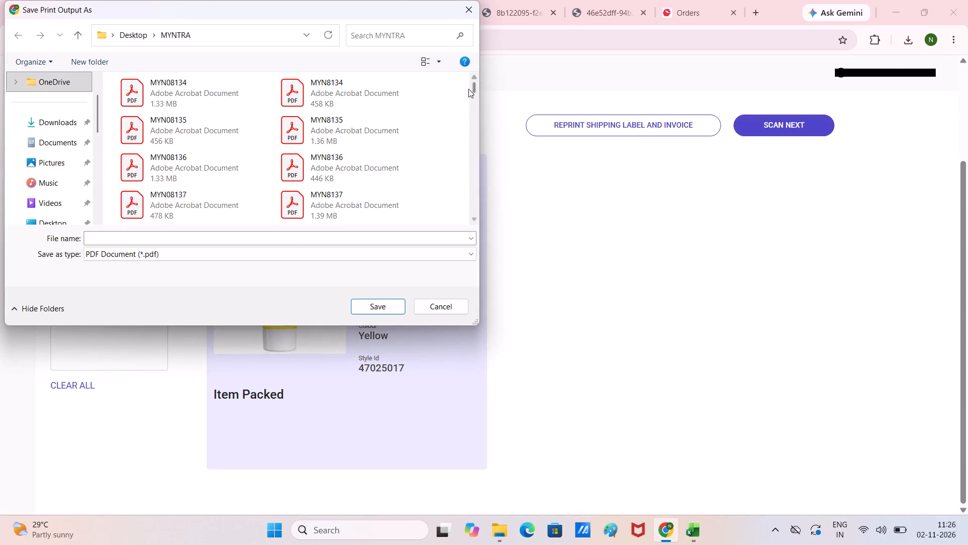
Save the ninth face wash packet's first print output as PDF MYN8192 in the MYNTRA folder.
{"action": "left_click_drag", "start_coordinate": [474, 84], "coordinate": [480, 223]}
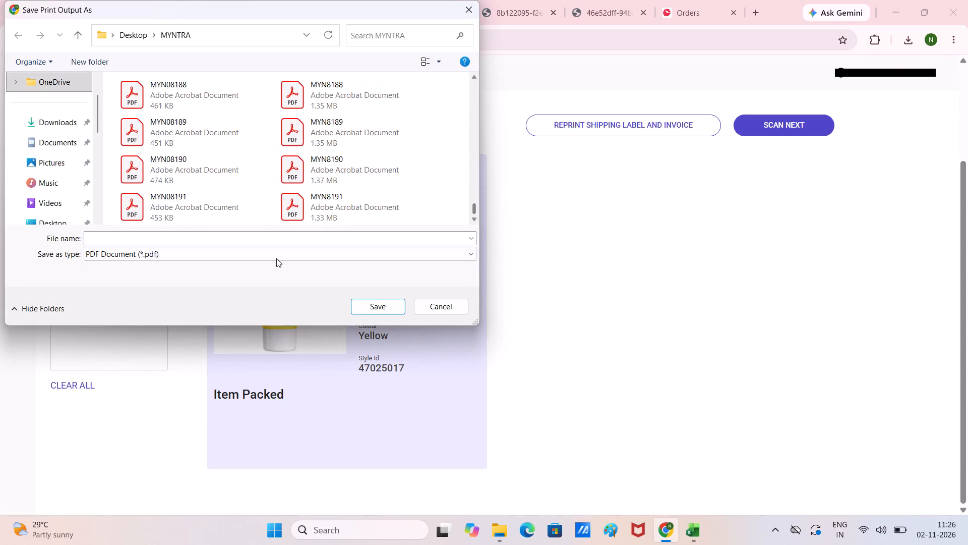
{"action": "left_click", "coordinate": [219, 240]}
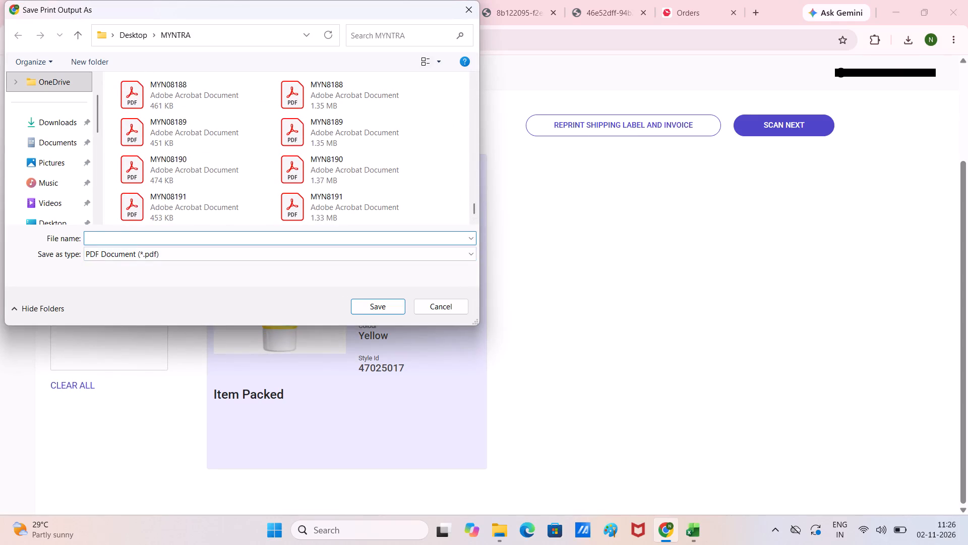
{"action": "key", "text": "ctrl+v"}
{"action": "left_click", "coordinate": [385, 307]}
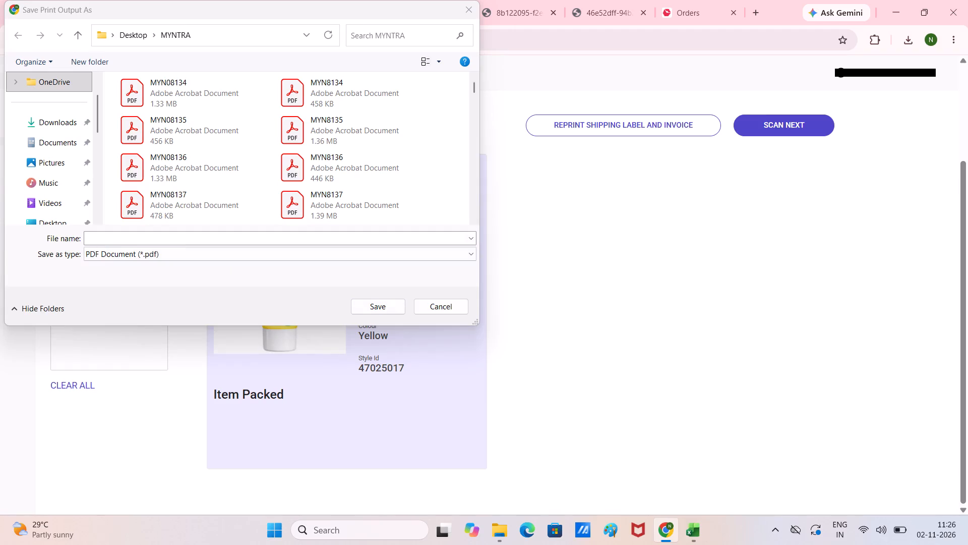
Save the ninth face wash packet's other print output as PDF MYN08192 in the MYNTRA folder.
{"action": "left_click", "coordinate": [174, 242]}
{"action": "key", "text": "ctrl+v"}
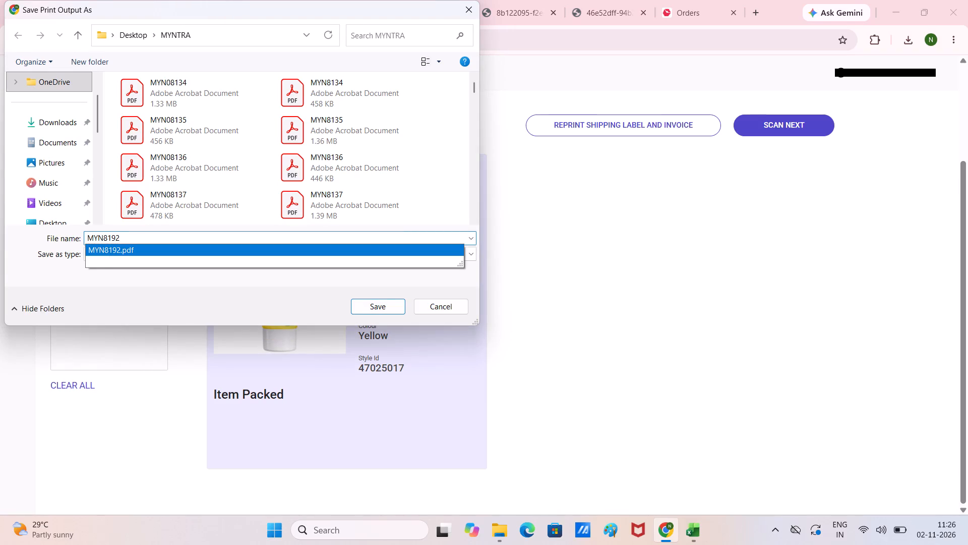
{"action": "left_click", "coordinate": [104, 239]}
{"action": "key", "text": "0"}
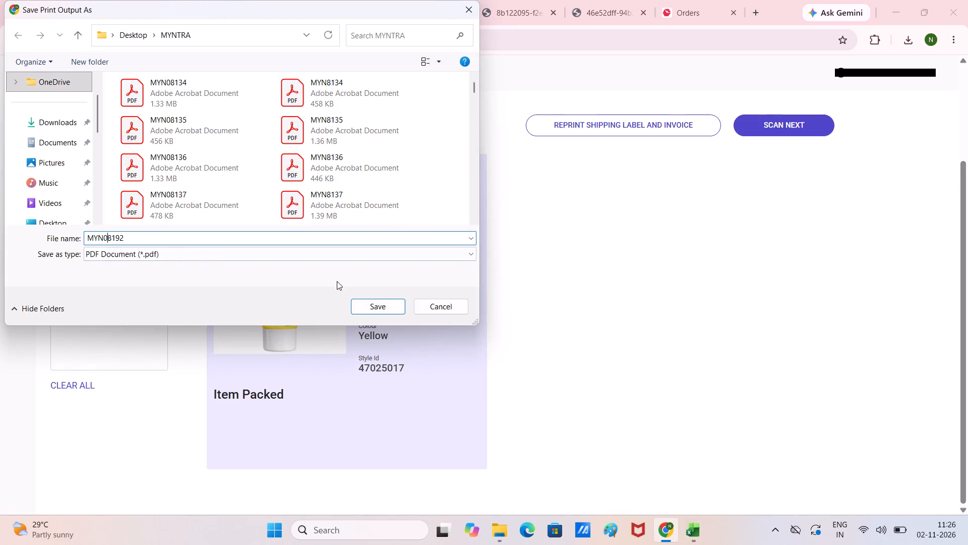
{"action": "left_click", "coordinate": [359, 302]}
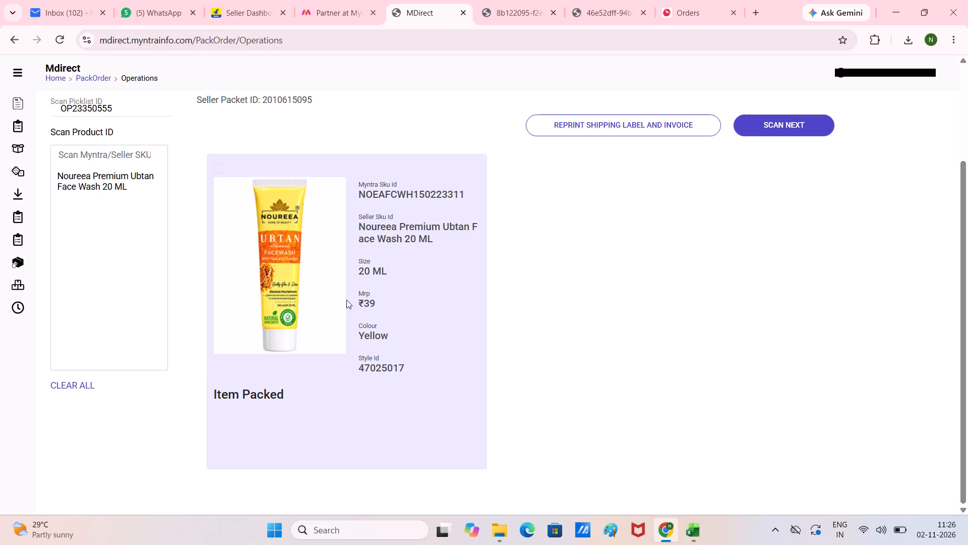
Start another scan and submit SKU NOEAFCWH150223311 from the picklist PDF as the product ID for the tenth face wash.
{"action": "left_click", "coordinate": [768, 130]}
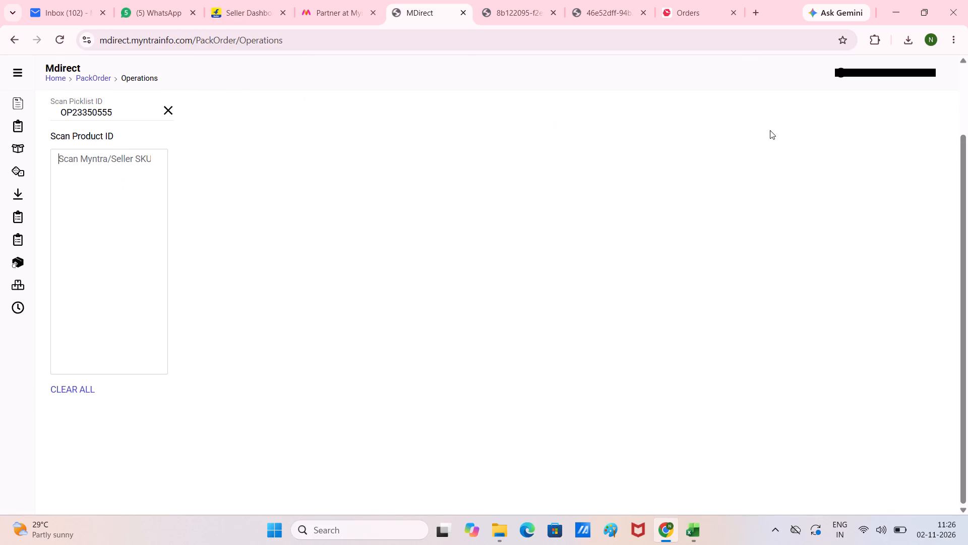
{"action": "left_click", "coordinate": [511, 13]}
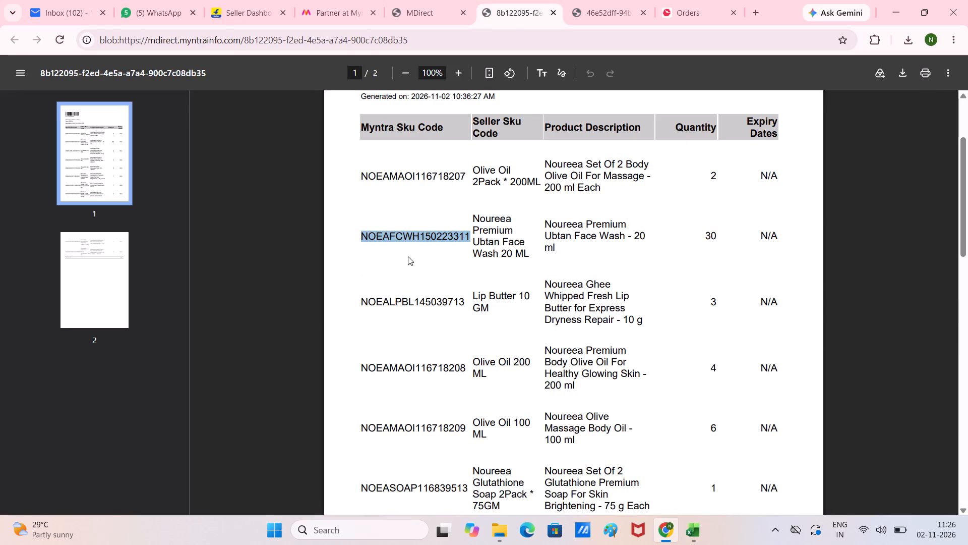
{"action": "key", "text": "ctrl+c"}
{"action": "left_click", "coordinate": [422, 2]}
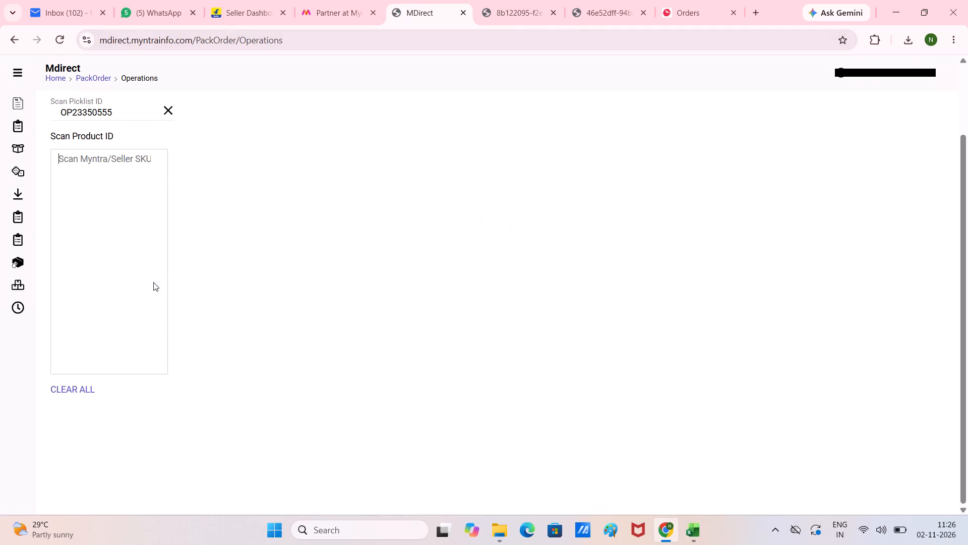
{"action": "left_click", "coordinate": [122, 162]}
{"action": "key", "text": "ctrl+v"}
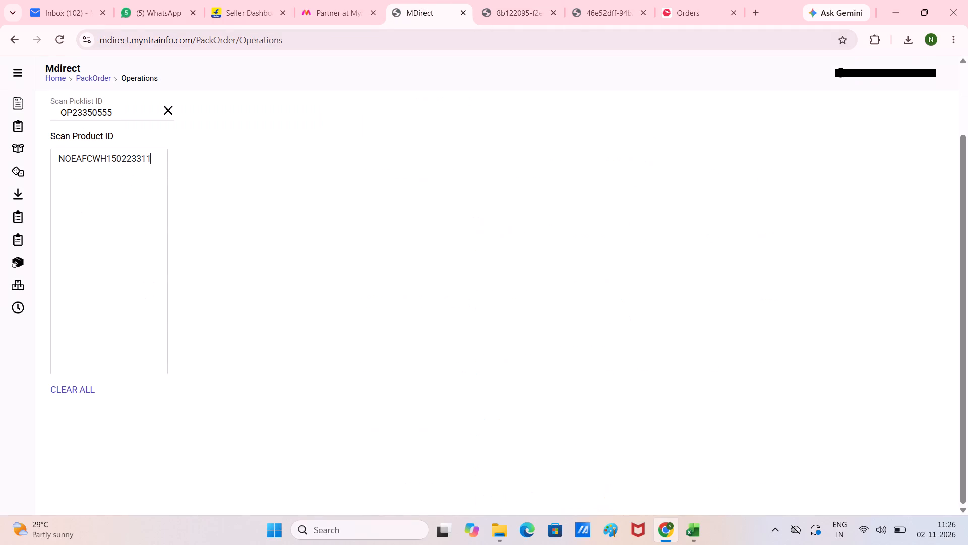
{"action": "key", "text": "Return"}
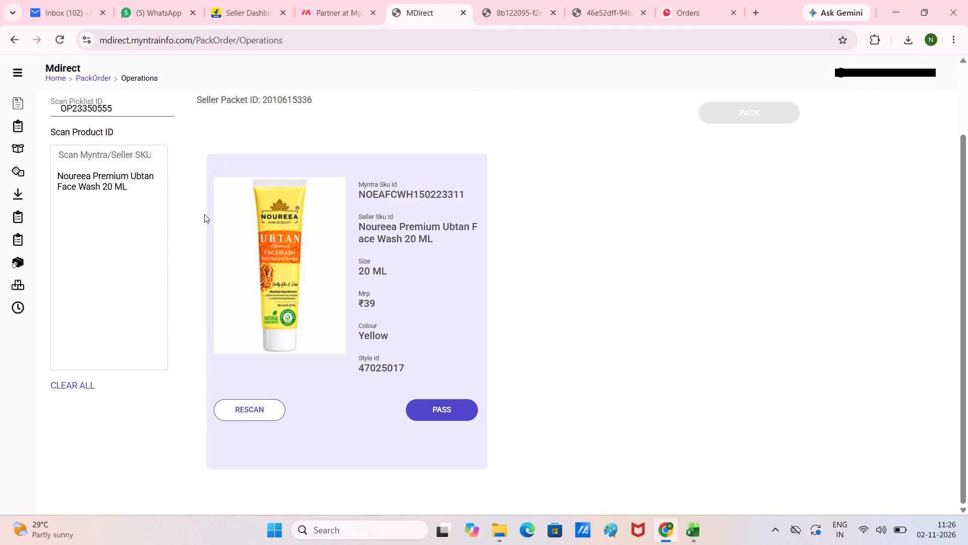
Pass the tenth face wash's quality check and pack it with cover ID MYN8193, copied from the Excel workbook.
{"action": "left_click", "coordinate": [441, 414]}
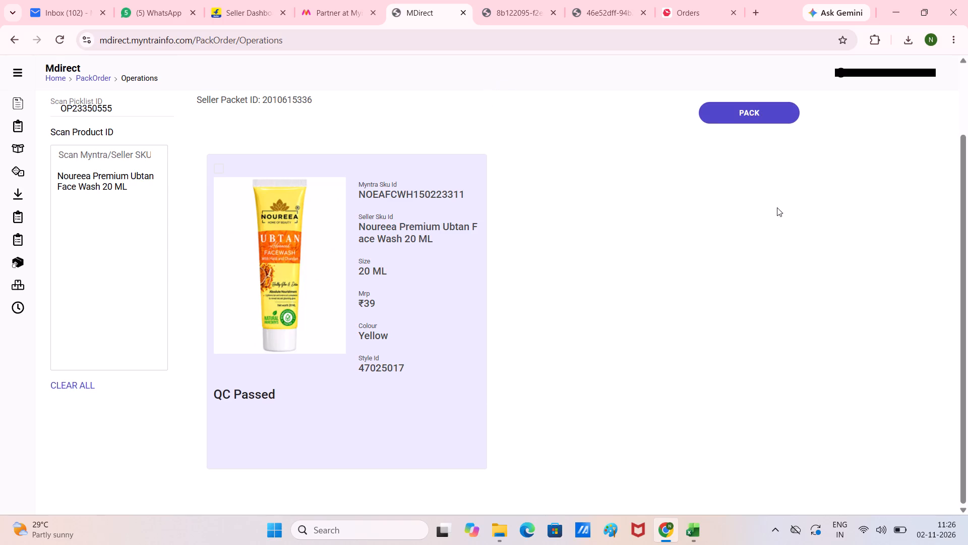
{"action": "left_click", "coordinate": [752, 116]}
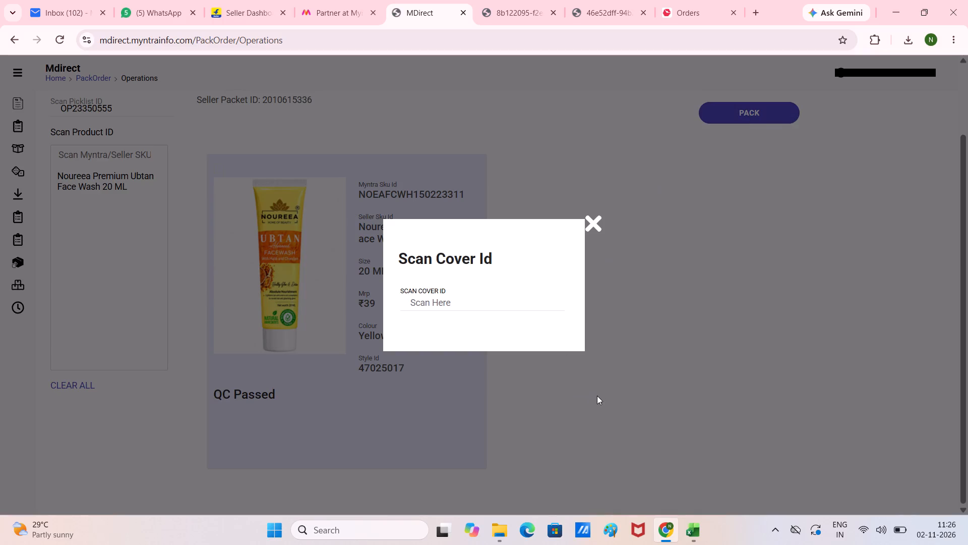
{"action": "left_click", "coordinate": [690, 526]}
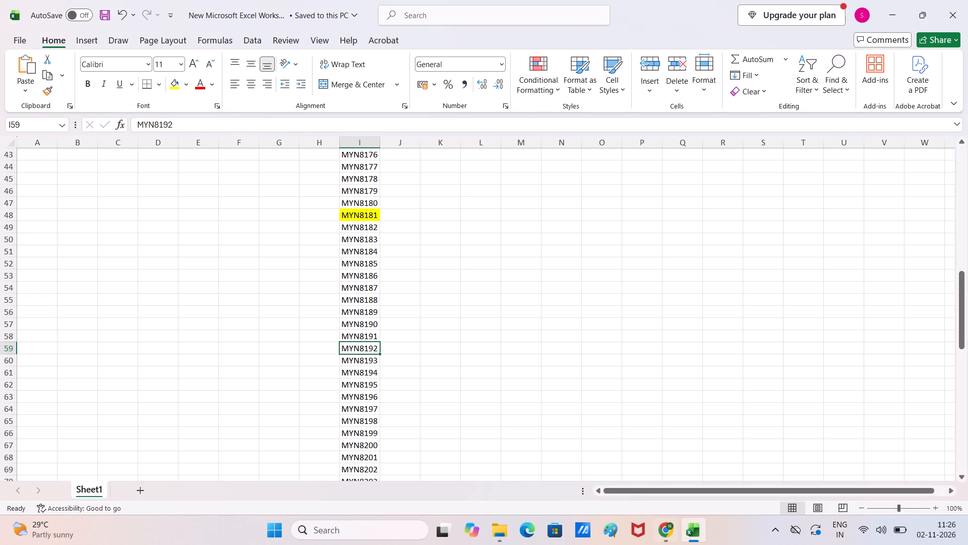
{"action": "left_click", "coordinate": [373, 363]}
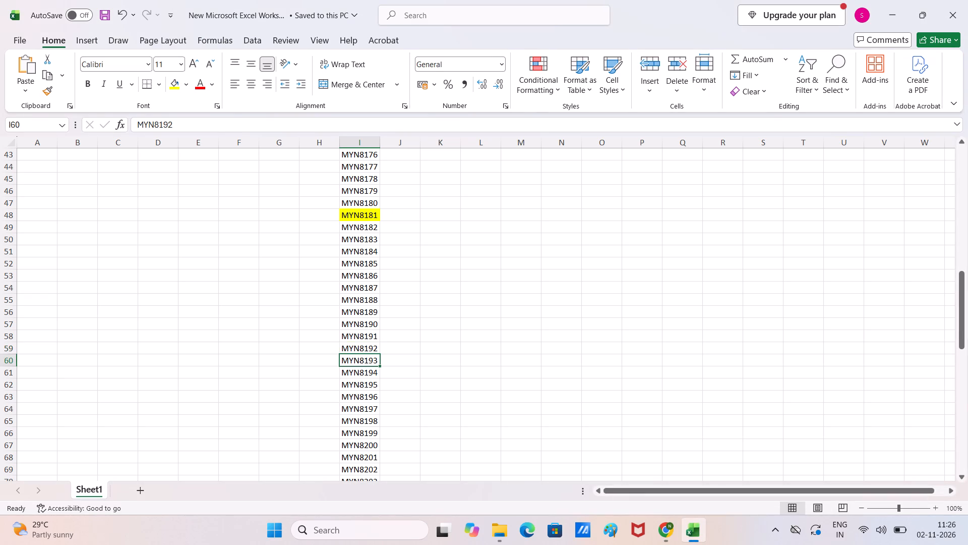
{"action": "key", "text": "ctrl+c"}
{"action": "key", "text": "alt+Tab"}
{"action": "left_click", "coordinate": [443, 300]}
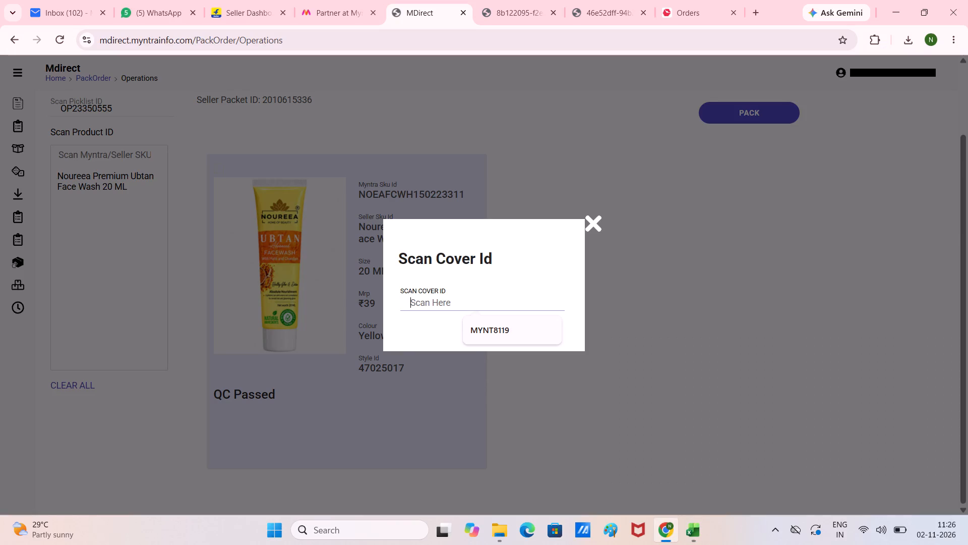
{"action": "key", "text": "ctrl+v"}
{"action": "key", "text": "Return"}
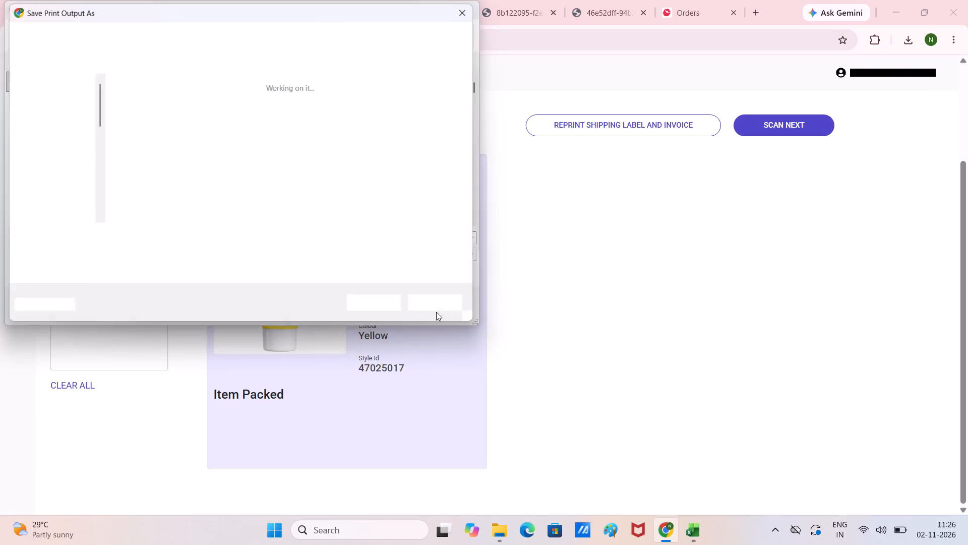
Save the tenth face wash packet's first print output as PDF MYN8193 in the MYNTRA folder.
{"action": "left_click", "coordinate": [274, 239]}
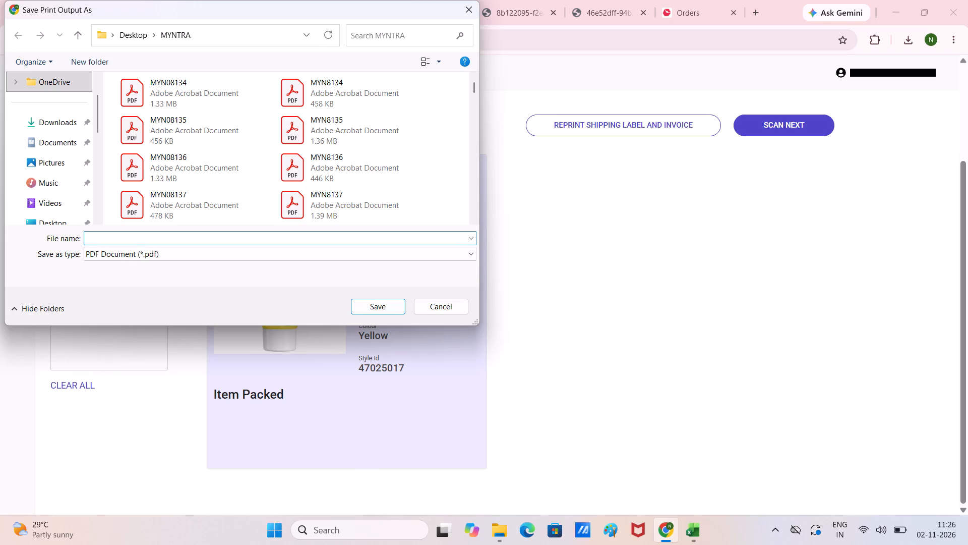
{"action": "key", "text": "ctrl+v"}
{"action": "key", "text": "Return"}
Save the tenth face wash packet's other print output as PDF MYN08193 in the MYNTRA folder.
{"action": "left_click", "coordinate": [257, 241]}
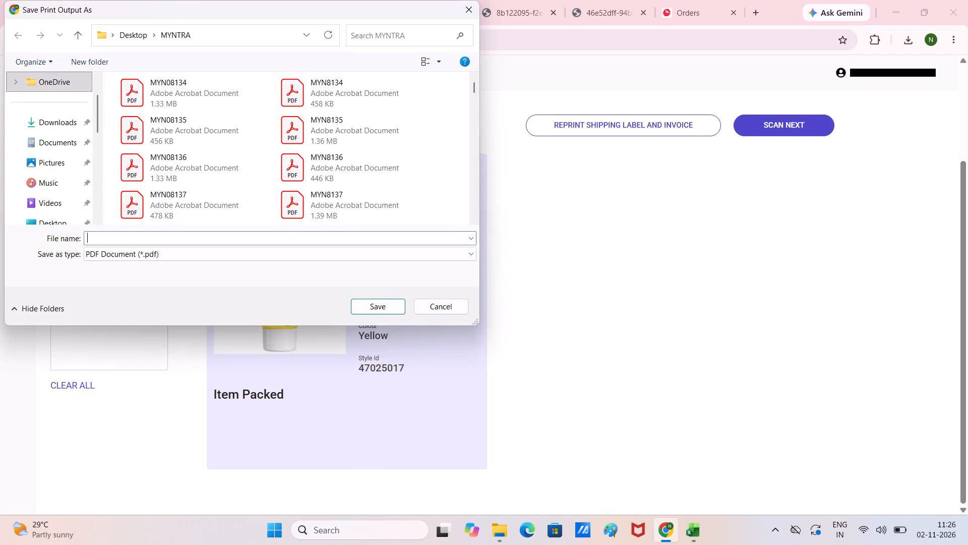
{"action": "key", "text": "ctrl+v"}
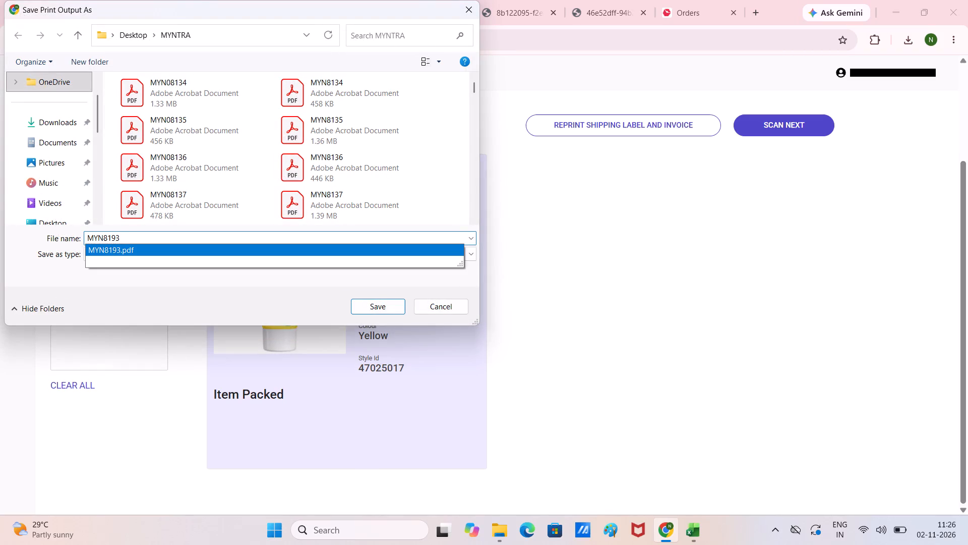
{"action": "left_click", "coordinate": [102, 238]}
{"action": "key", "text": "0"}
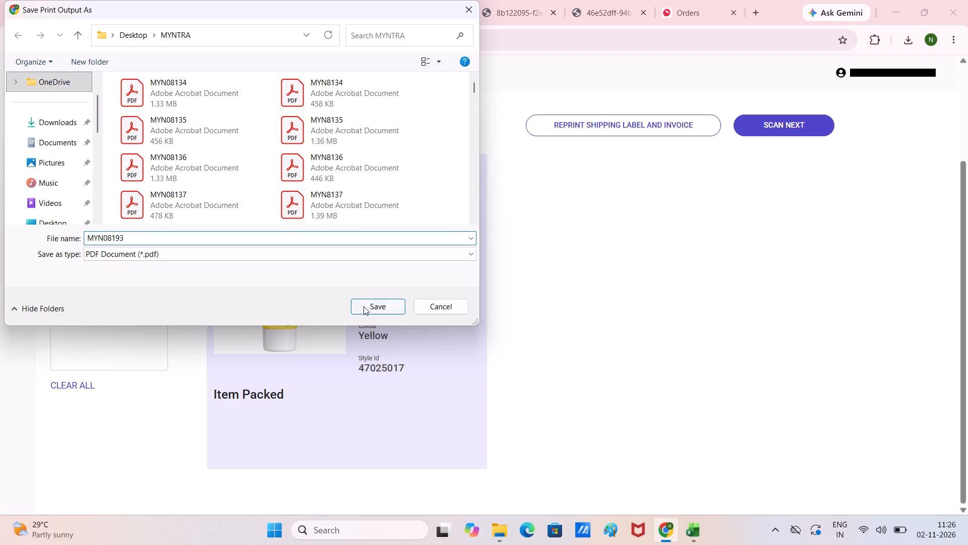
{"action": "left_click", "coordinate": [364, 306]}
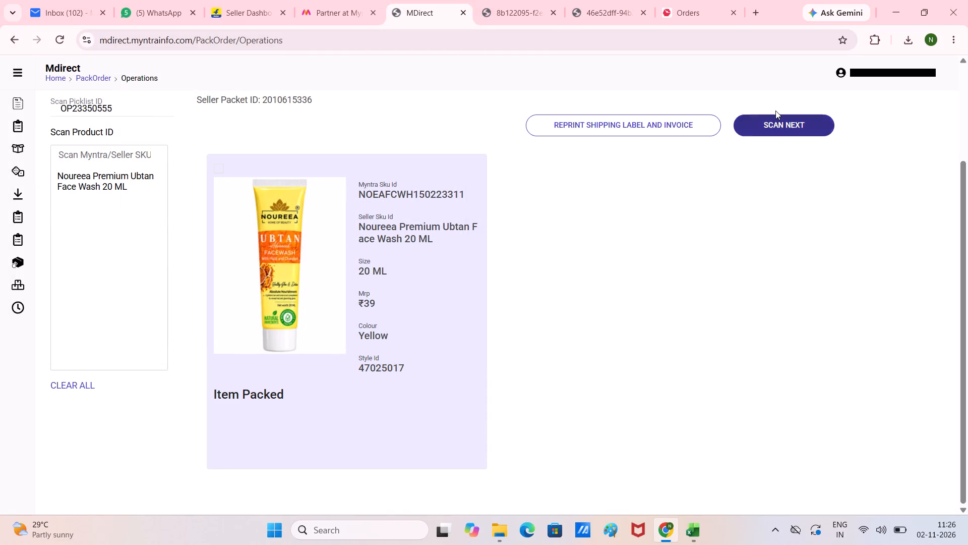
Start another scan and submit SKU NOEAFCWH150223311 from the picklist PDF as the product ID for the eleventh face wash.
{"action": "left_click", "coordinate": [774, 123]}
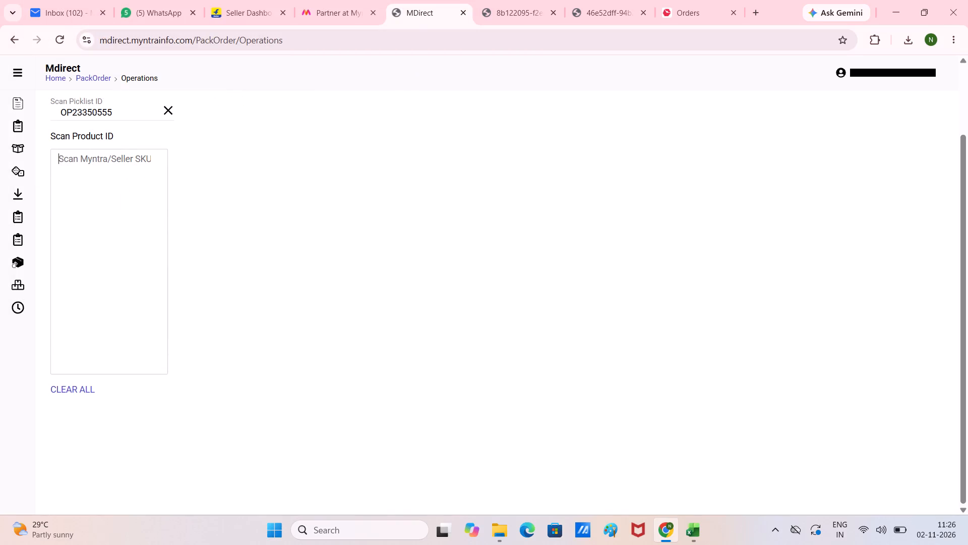
{"action": "left_click", "coordinate": [512, 5]}
{"action": "key", "text": "ctrl+c"}
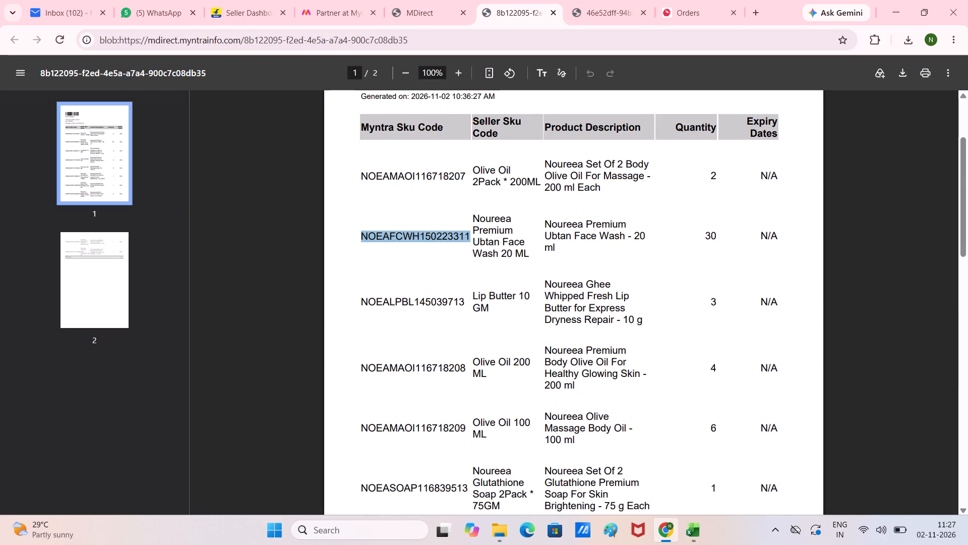
{"action": "left_click", "coordinate": [427, 2]}
{"action": "key", "text": "ctrl+v"}
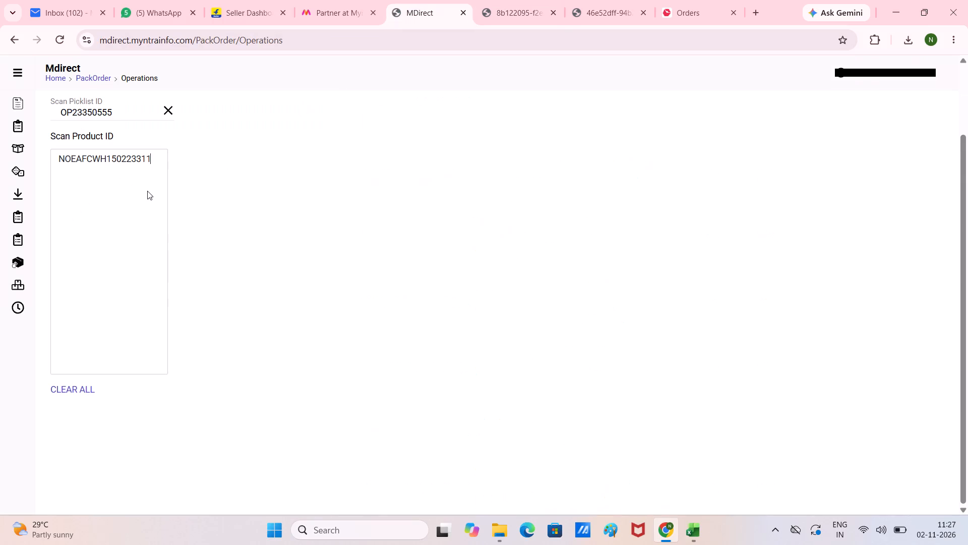
{"action": "key", "text": "Return"}
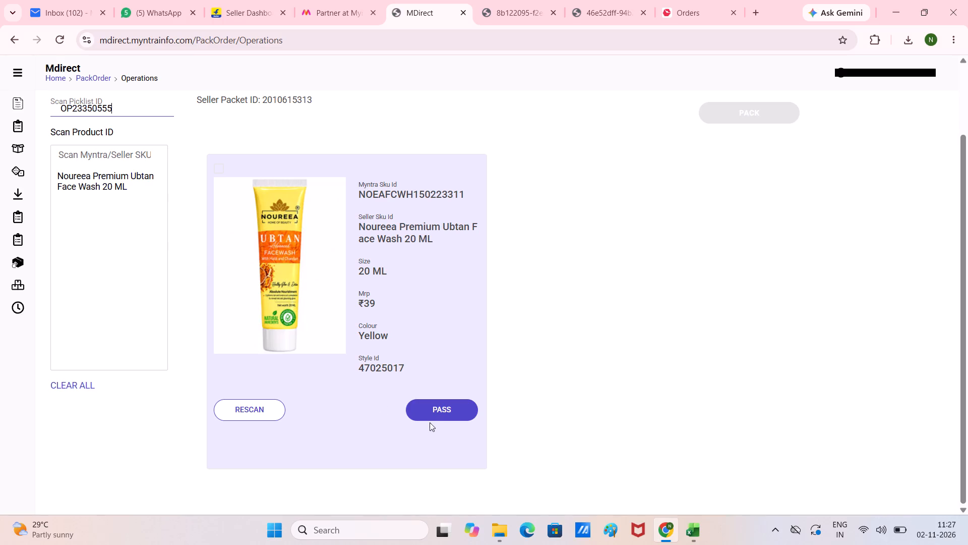
Pass the eleventh face wash's quality check and pack it with cover ID MYN8194, copied from the Excel workbook.
{"action": "left_click", "coordinate": [422, 407]}
{"action": "left_click", "coordinate": [746, 115]}
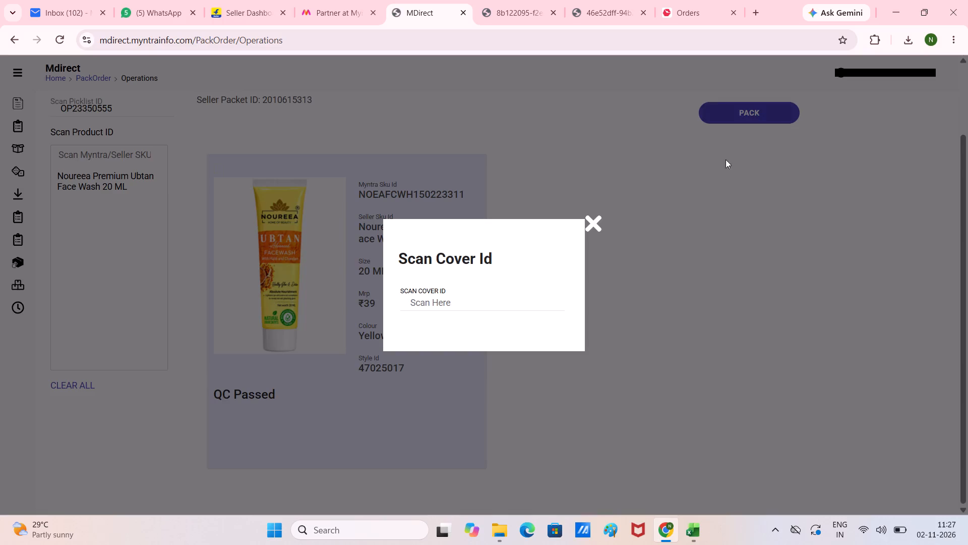
{"action": "left_click", "coordinate": [684, 529]}
{"action": "left_click", "coordinate": [370, 371]}
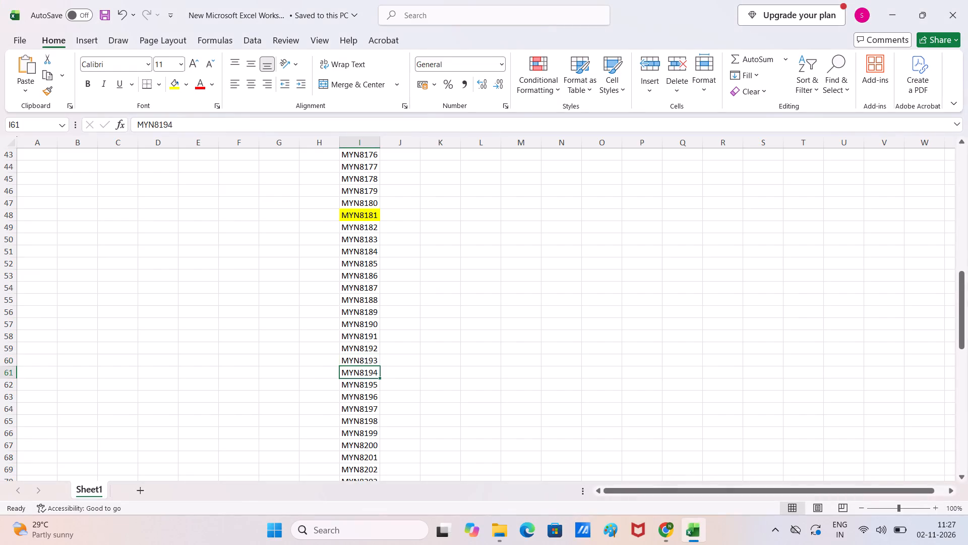
{"action": "key", "text": "ctrl+c"}
{"action": "key", "text": "alt+Tab"}
{"action": "left_click", "coordinate": [438, 300]}
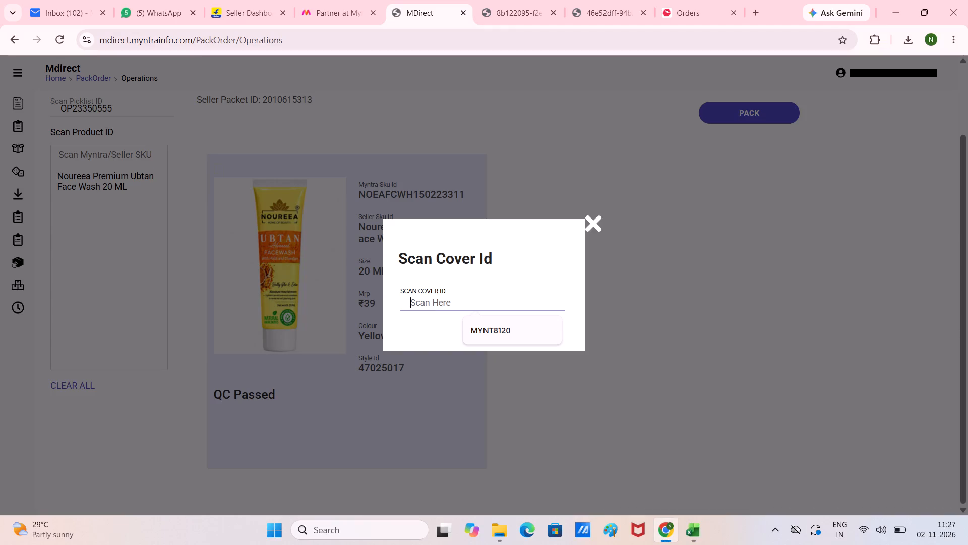
{"action": "left_click", "coordinate": [438, 300], "text": "ctrl"}
{"action": "key", "text": "ctrl+v"}
{"action": "key", "text": "Return"}
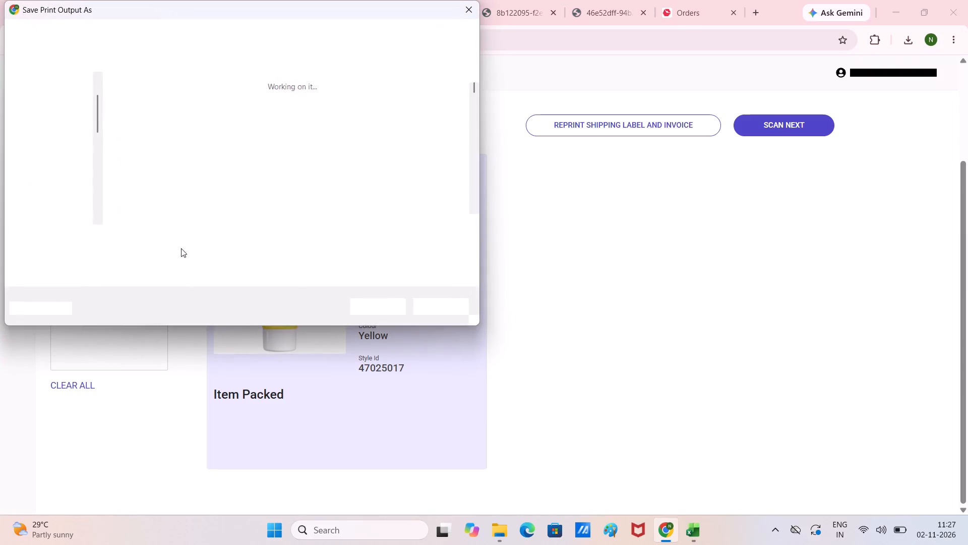
Save the eleventh face wash packet's first print output as PDF MYN8194 in the MYNTRA folder.
{"action": "left_click_drag", "start_coordinate": [474, 90], "coordinate": [473, 206]}
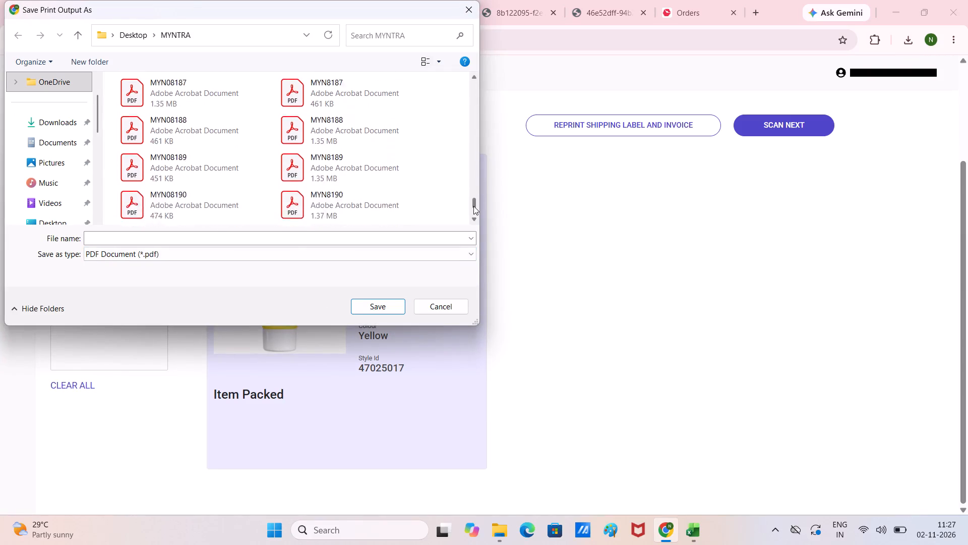
{"action": "left_click_drag", "start_coordinate": [473, 206], "coordinate": [473, 224]}
{"action": "left_click", "coordinate": [255, 238]}
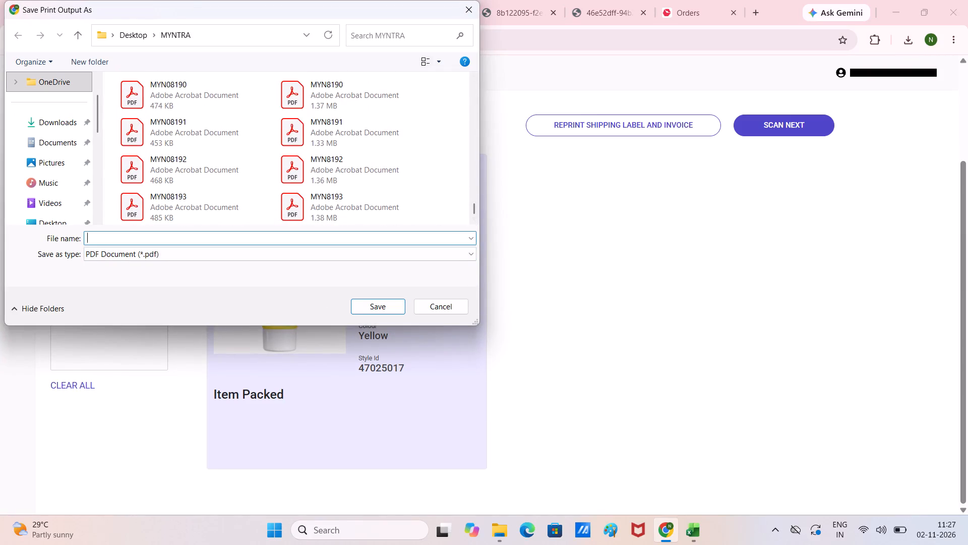
{"action": "key", "text": "ctrl+v"}
{"action": "key", "text": "Return"}
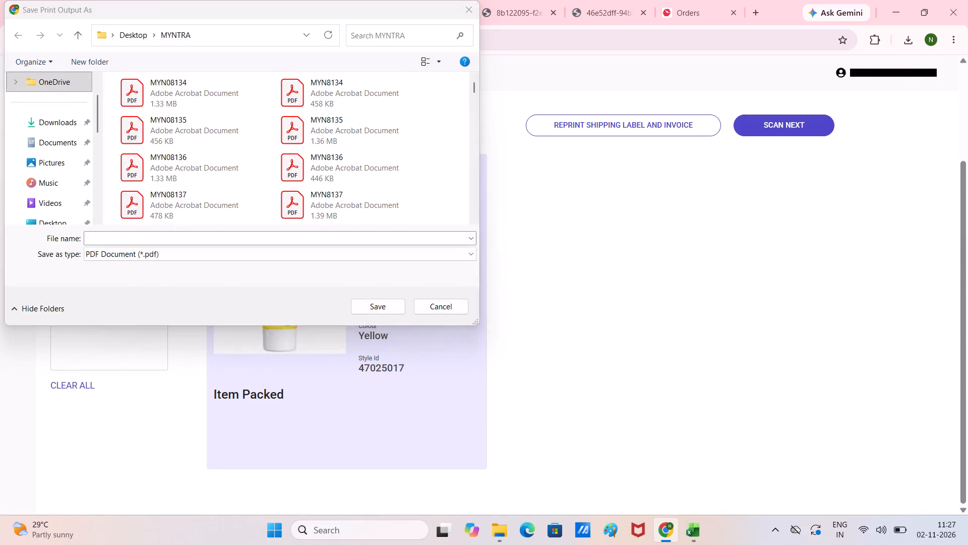
Save the eleventh face wash packet's other print output as PDF MYN08194 in the MYNTRA folder.
{"action": "left_click", "coordinate": [255, 238]}
{"action": "key", "text": "ctrl+v"}
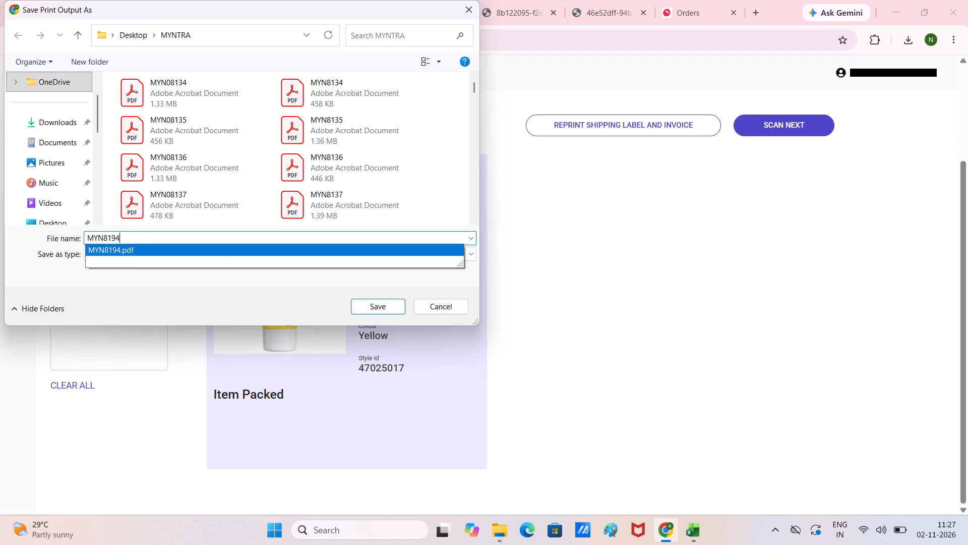
{"action": "left_click", "coordinate": [105, 239]}
{"action": "key", "text": "0"}
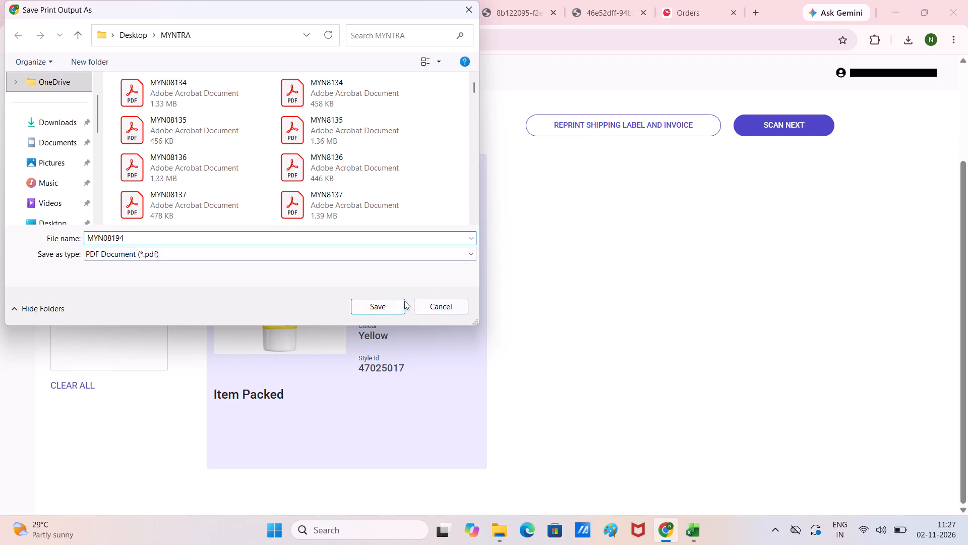
{"action": "left_click", "coordinate": [395, 298]}
{"action": "left_click", "coordinate": [376, 308]}
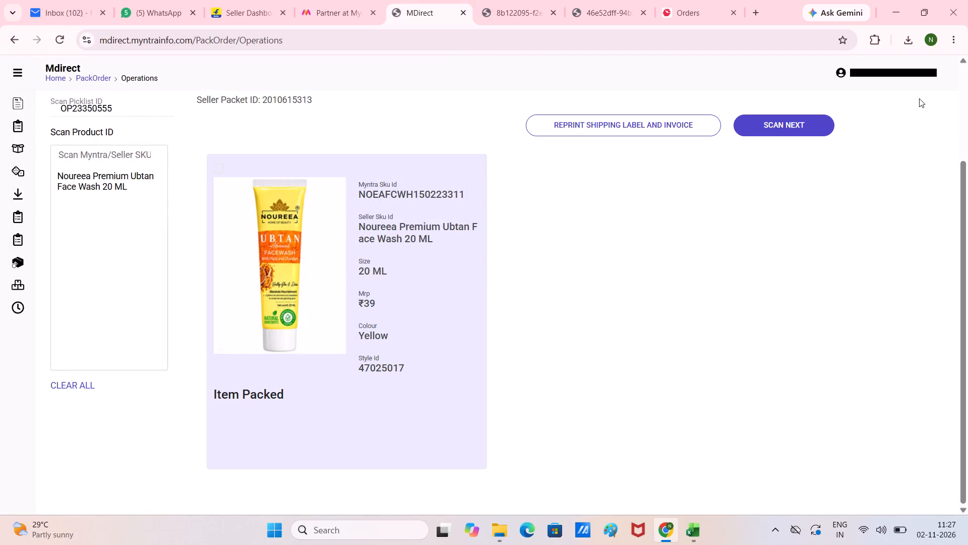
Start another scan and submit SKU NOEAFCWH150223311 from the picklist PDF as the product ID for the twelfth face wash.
{"action": "left_click", "coordinate": [809, 125]}
{"action": "left_click", "coordinate": [512, 0]}
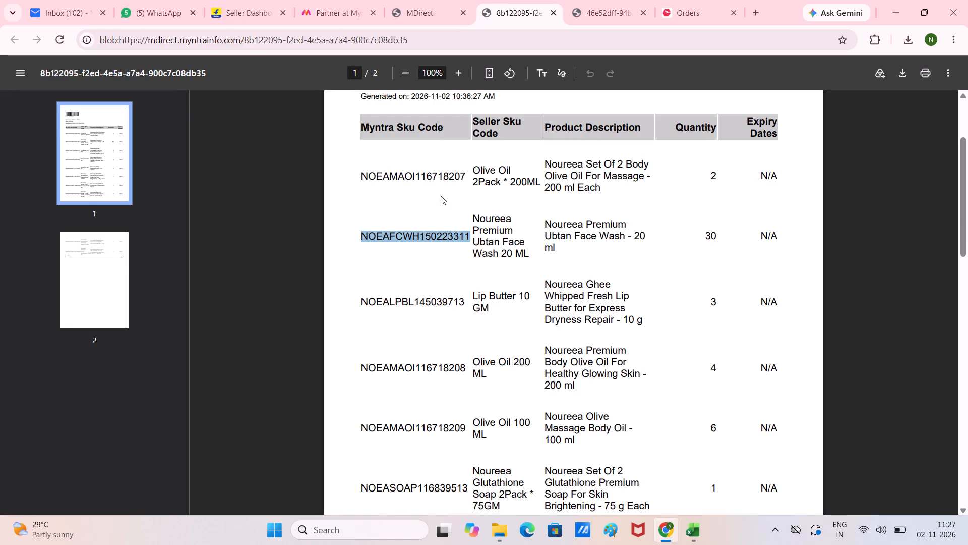
{"action": "key", "text": "ctrl+c"}
{"action": "left_click", "coordinate": [414, 8]}
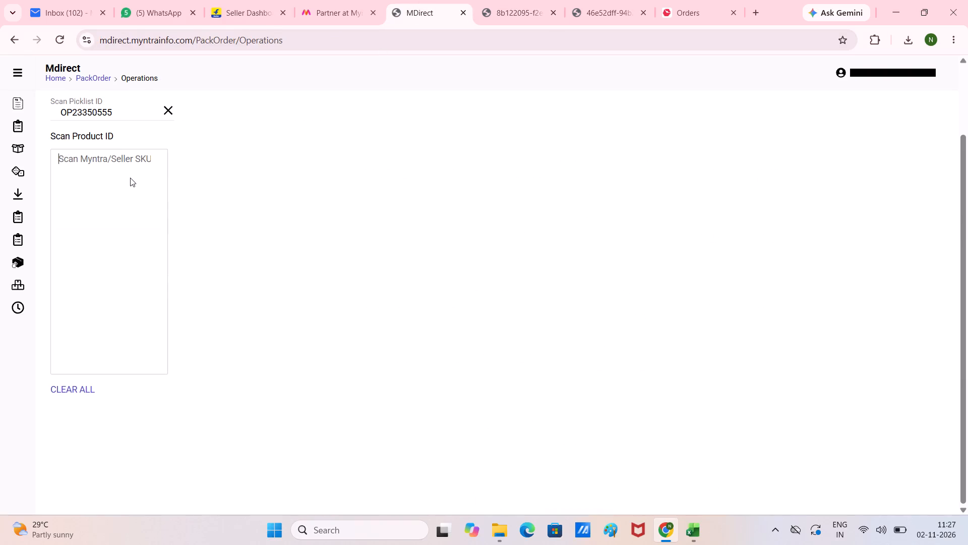
{"action": "key", "text": "ctrl+v"}
{"action": "key", "text": "Return"}
Pass the twelfth face wash's quality check and pack it with cover ID MYN8195, copied from the Excel workbook.
{"action": "left_click", "coordinate": [453, 405]}
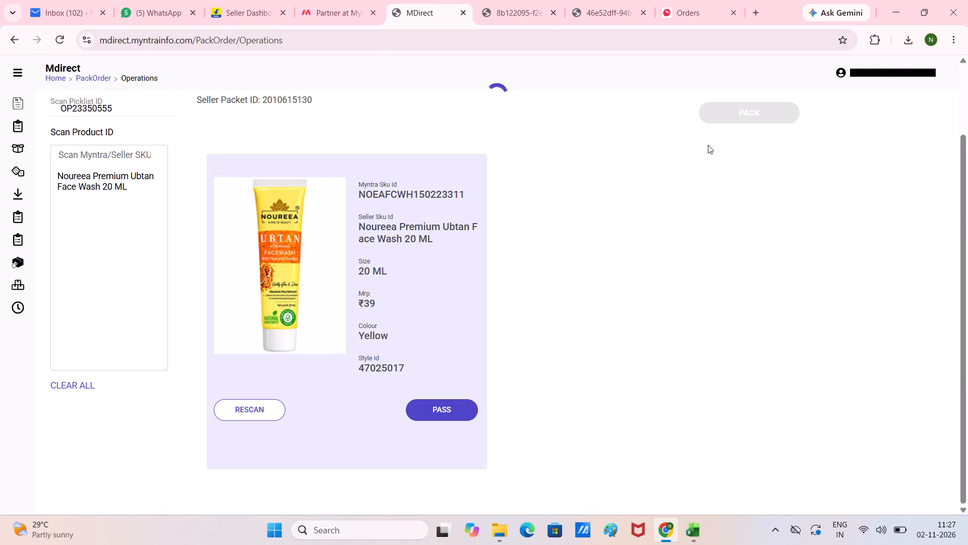
{"action": "left_click", "coordinate": [739, 116]}
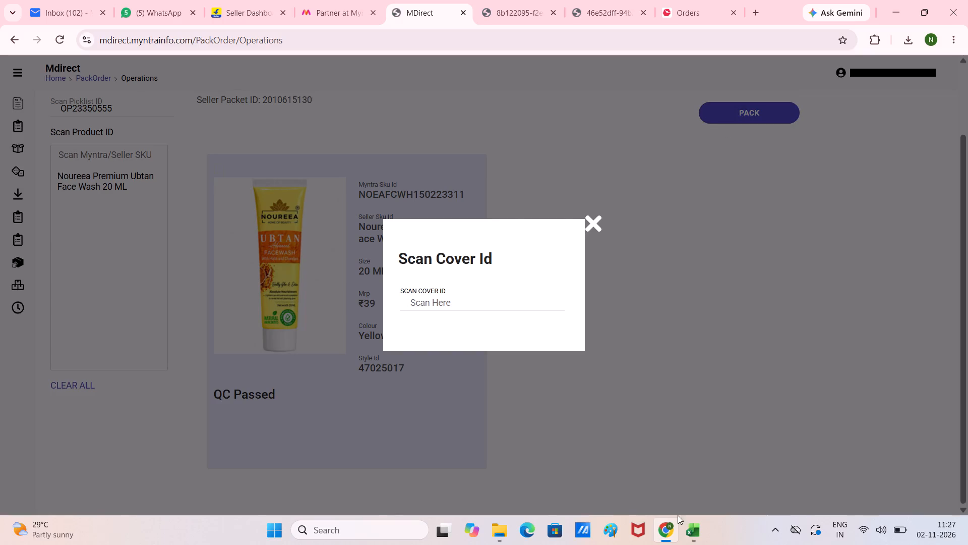
{"action": "left_click", "coordinate": [693, 538]}
{"action": "left_click", "coordinate": [359, 387]}
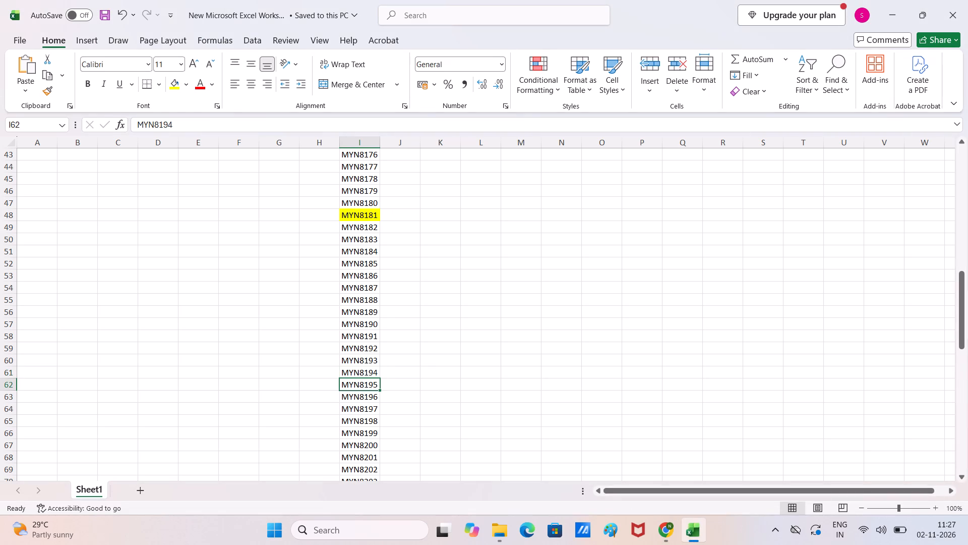
{"action": "key", "text": "ctrl+c"}
{"action": "key", "text": "alt+Tab"}
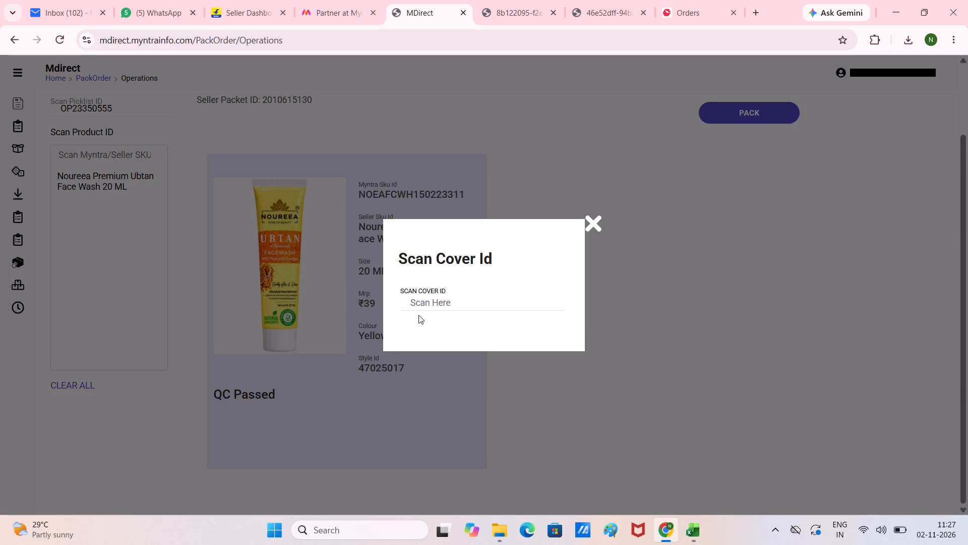
{"action": "left_click", "coordinate": [426, 308]}
{"action": "key", "text": "ctrl+v"}
{"action": "left_click", "coordinate": [426, 308], "text": "ctrl"}
{"action": "key", "text": "Return"}
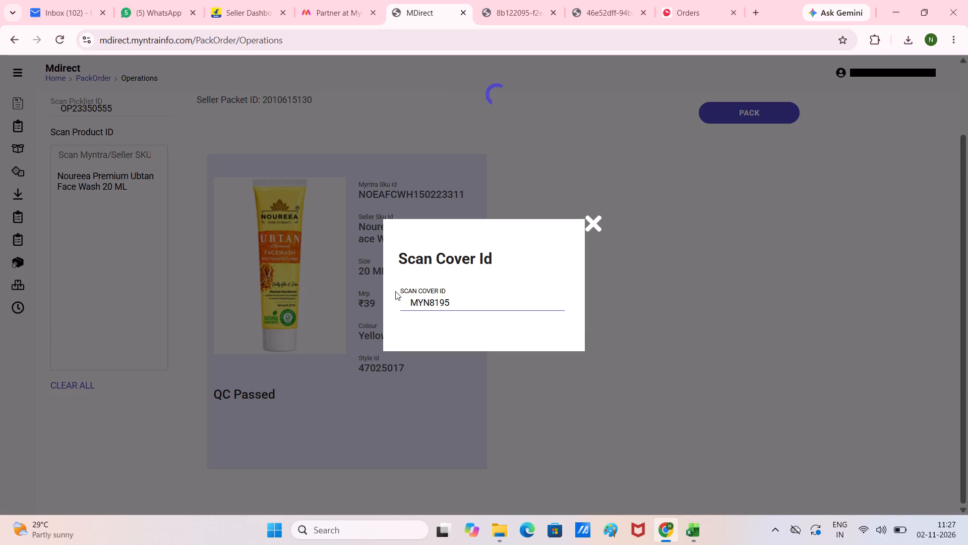
Save the twelfth face wash packet's first print output as PDF MYN8195 in the MYNTRA folder.
{"action": "left_click", "coordinate": [190, 239]}
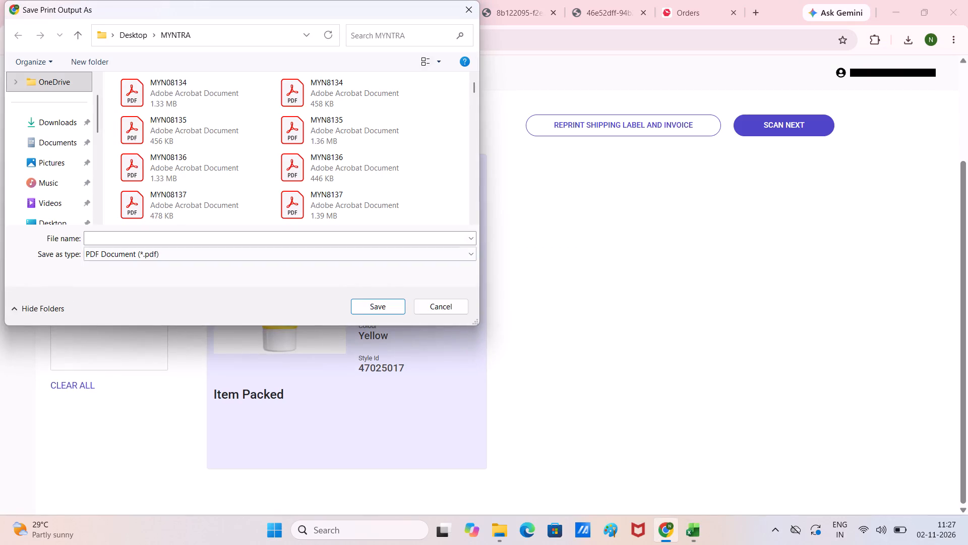
{"action": "key", "text": "ctrl+v"}
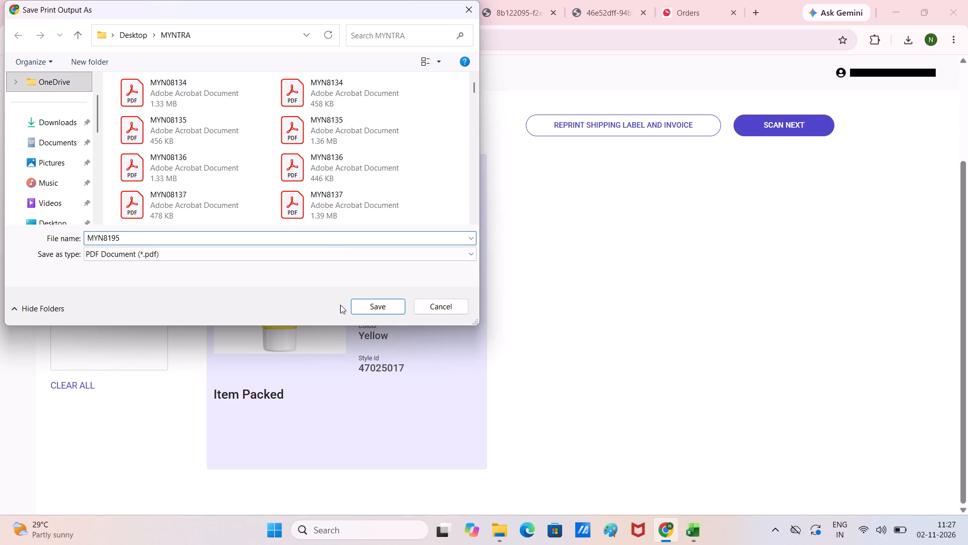
{"action": "left_click_drag", "start_coordinate": [472, 88], "coordinate": [471, 219]}
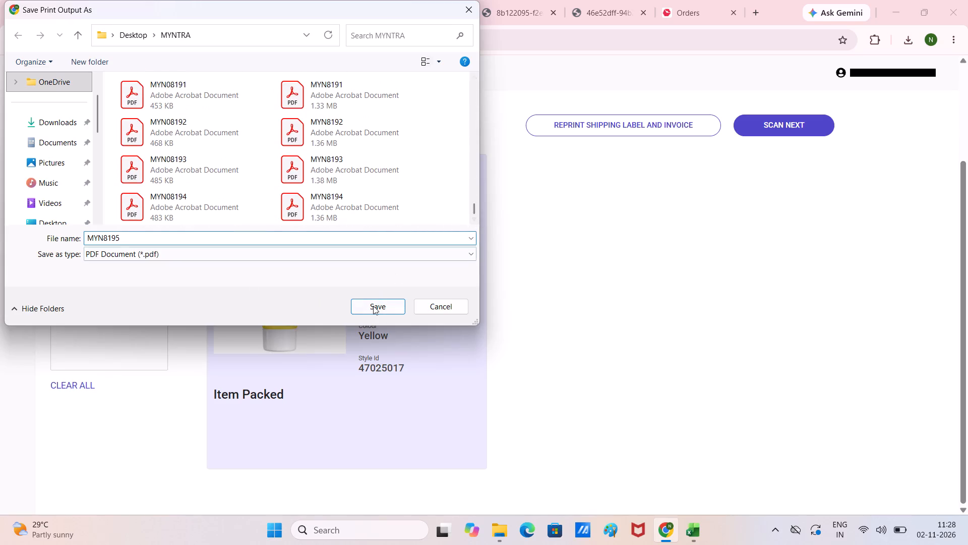
{"action": "left_click", "coordinate": [376, 308]}
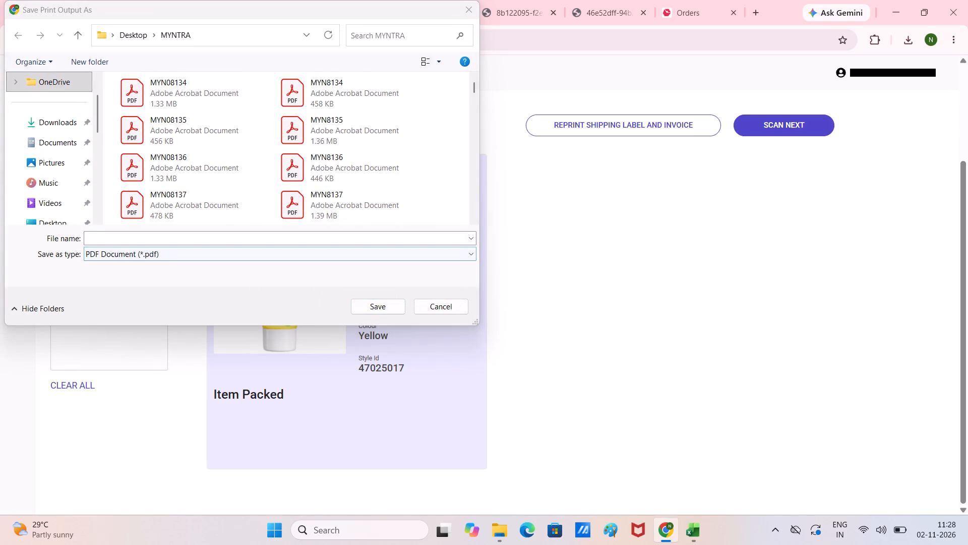
Save the twelfth face wash packet's other print output as PDF MYN08195 in the MYNTRA folder.
{"action": "left_click", "coordinate": [220, 241]}
{"action": "key", "text": "ctrl+v"}
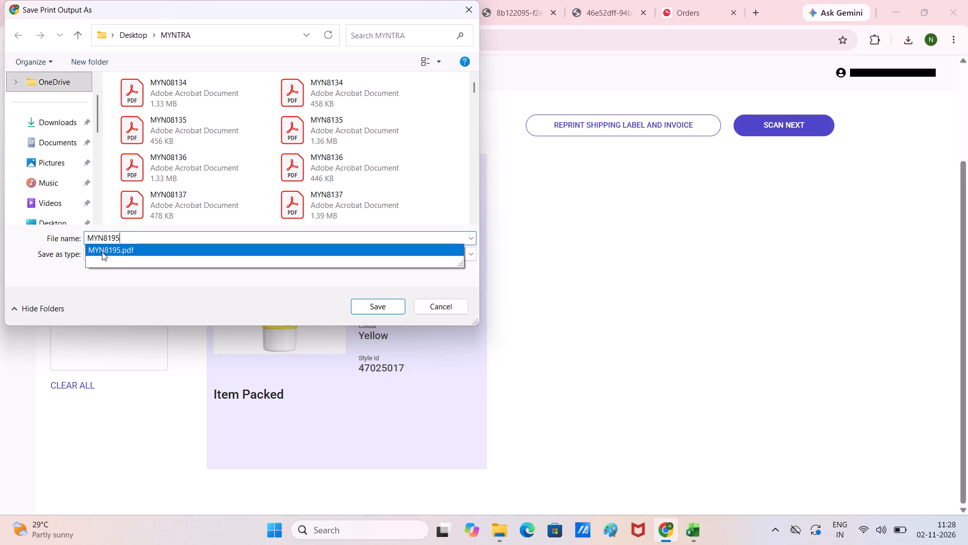
{"action": "left_click", "coordinate": [102, 238]}
{"action": "key", "text": "0"}
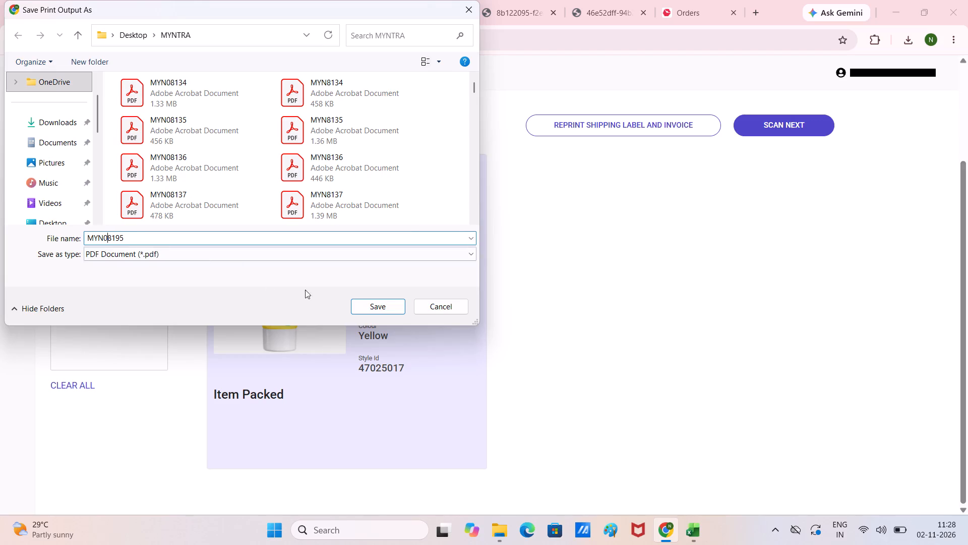
{"action": "left_click", "coordinate": [366, 301]}
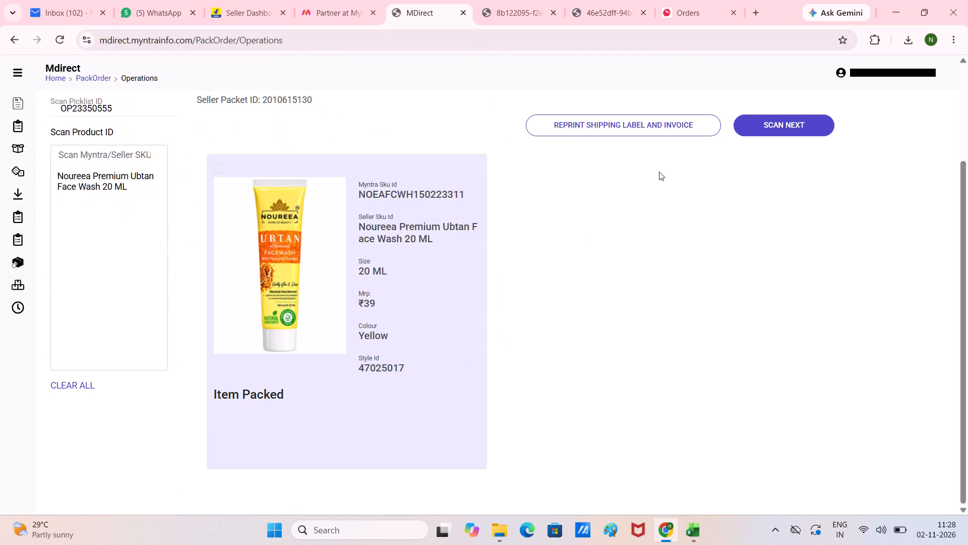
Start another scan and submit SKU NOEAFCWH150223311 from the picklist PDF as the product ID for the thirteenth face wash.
{"action": "left_click", "coordinate": [788, 126]}
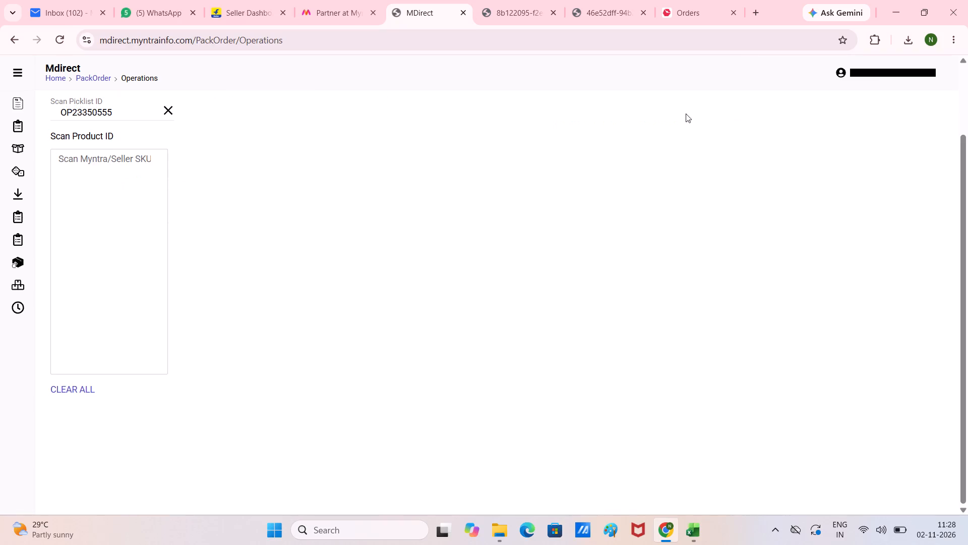
{"action": "left_click", "coordinate": [511, 0]}
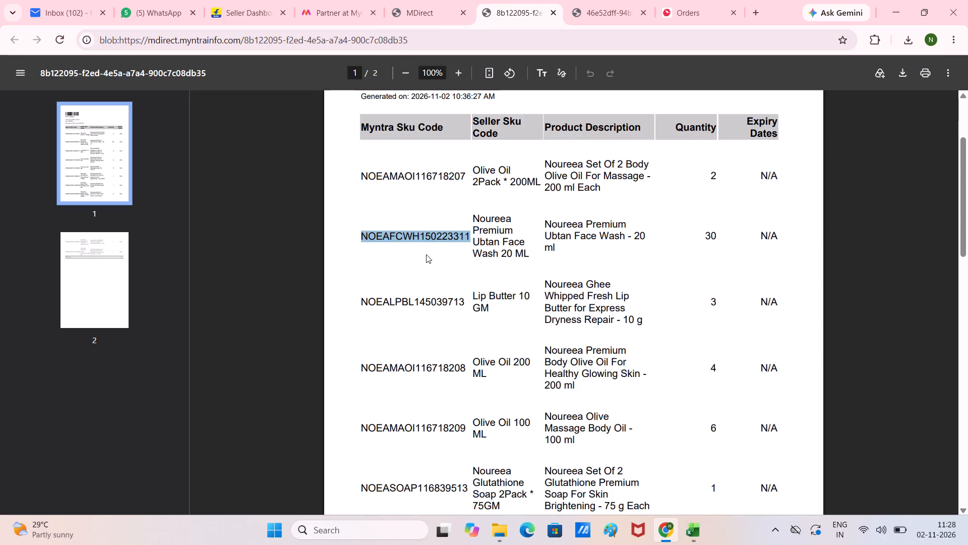
{"action": "key", "text": "ctrl+c"}
{"action": "left_click", "coordinate": [417, 0]}
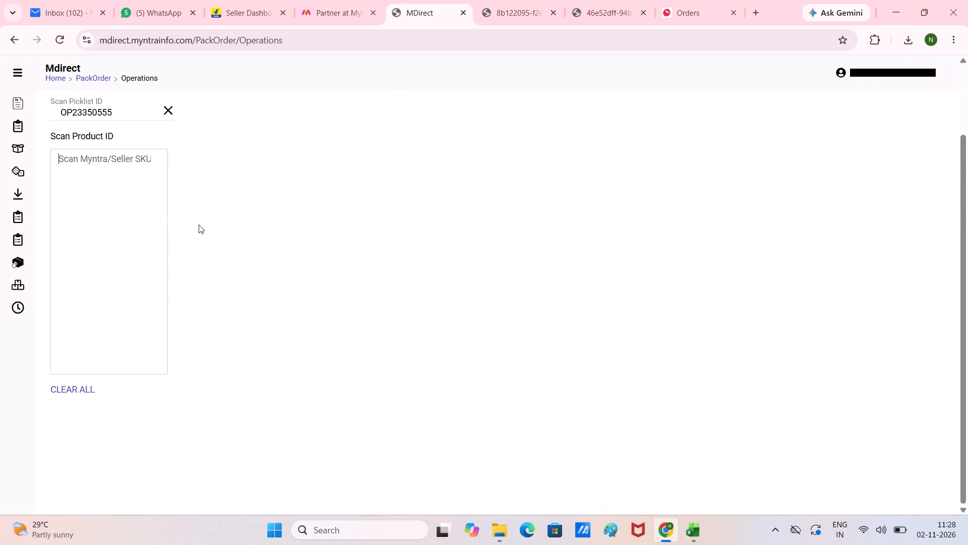
{"action": "key", "text": "ctrl+v"}
{"action": "key", "text": "Return"}
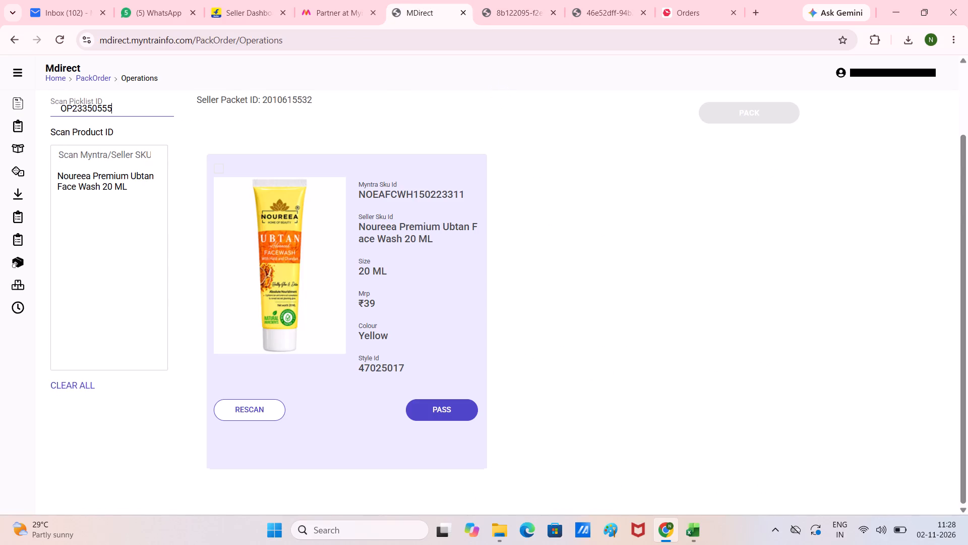
Pass the thirteenth face wash's quality check and pack it with cover ID MYN8196, copied from the Excel workbook.
{"action": "left_click", "coordinate": [436, 406]}
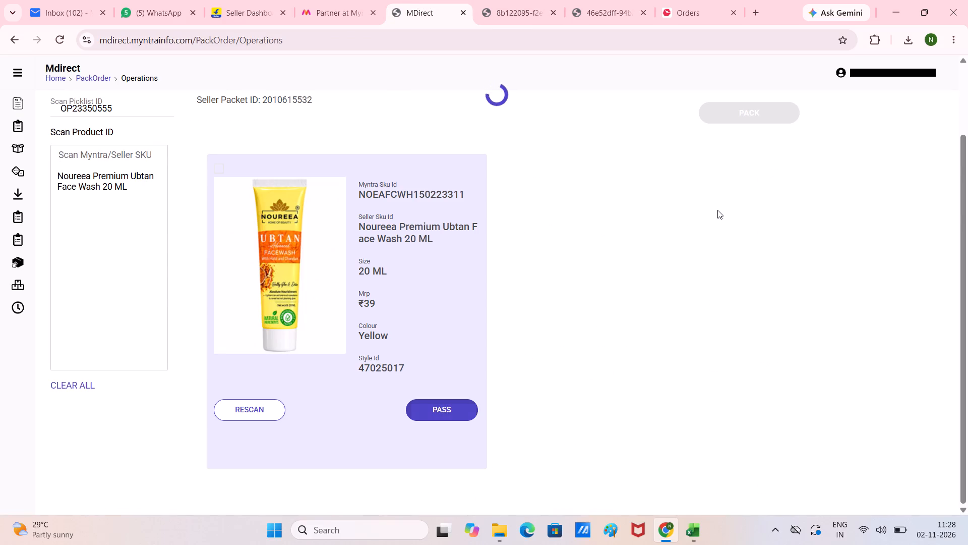
{"action": "left_click", "coordinate": [738, 104]}
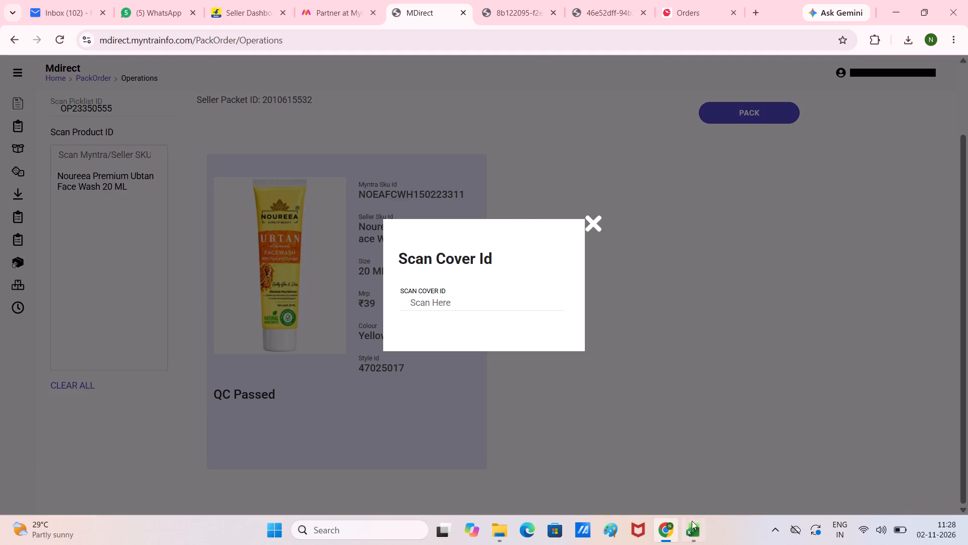
{"action": "left_click", "coordinate": [692, 524]}
{"action": "left_click", "coordinate": [375, 396]}
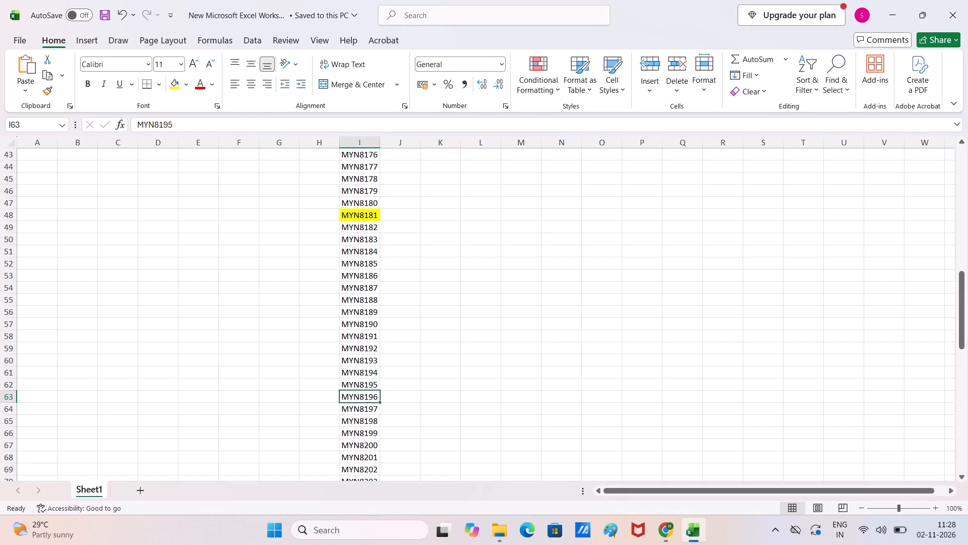
{"action": "key", "text": "ctrl+c"}
{"action": "key", "text": "alt+Tab"}
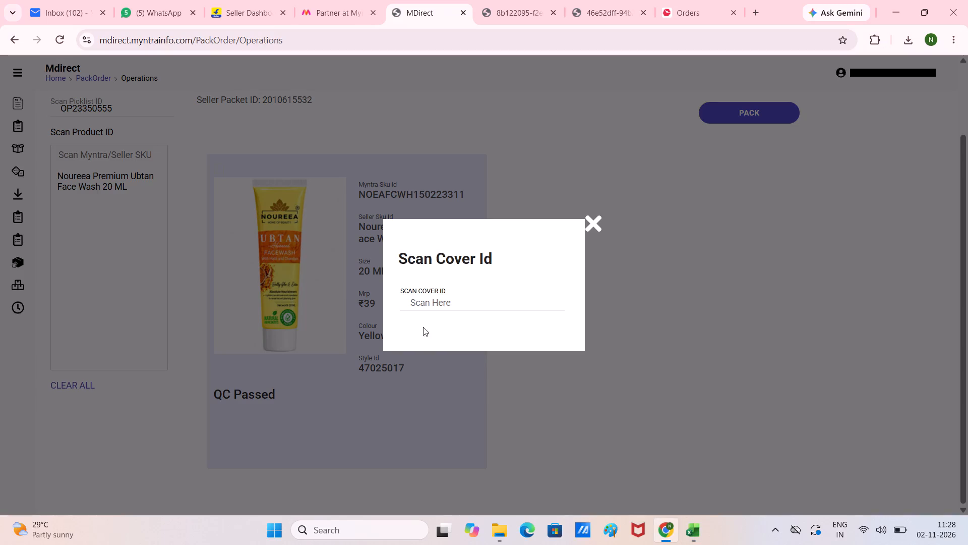
{"action": "left_click", "coordinate": [442, 299]}
{"action": "key", "text": "ctrl+v"}
{"action": "key", "text": "Return"}
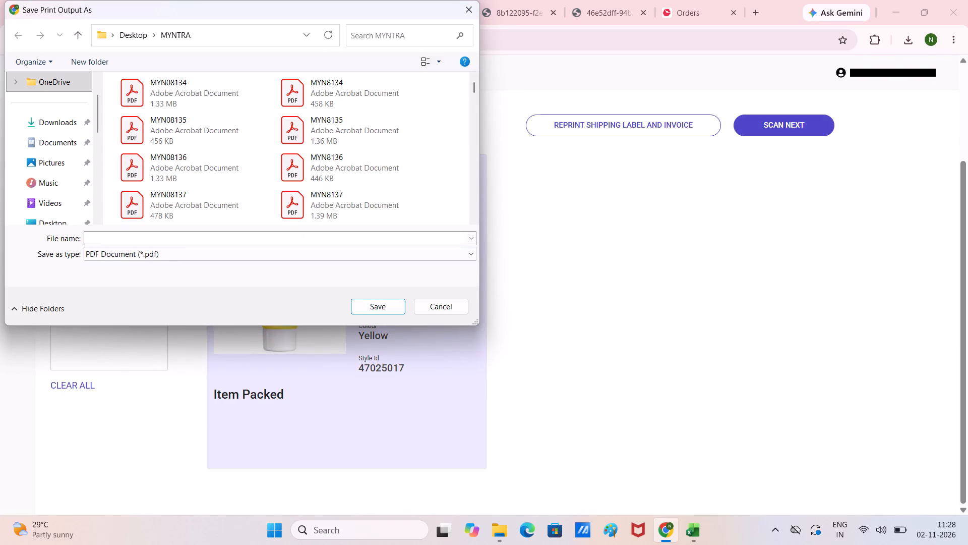
Save the thirteenth face wash packet's first print output as PDF MYN8196 in the MYNTRA folder.
{"action": "left_click", "coordinate": [162, 238]}
{"action": "key", "text": "ctrl+v"}
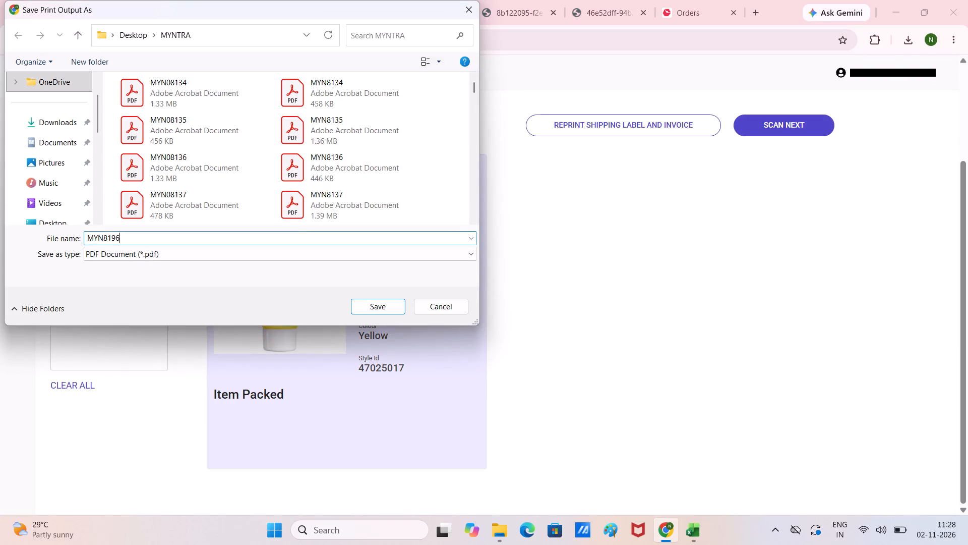
{"action": "key", "text": "Return"}
Save the thirteenth face wash packet's other print output as PDF MYN08196 in the MYNTRA folder.
{"action": "left_click", "coordinate": [161, 238]}
{"action": "key", "text": "ctrl+v"}
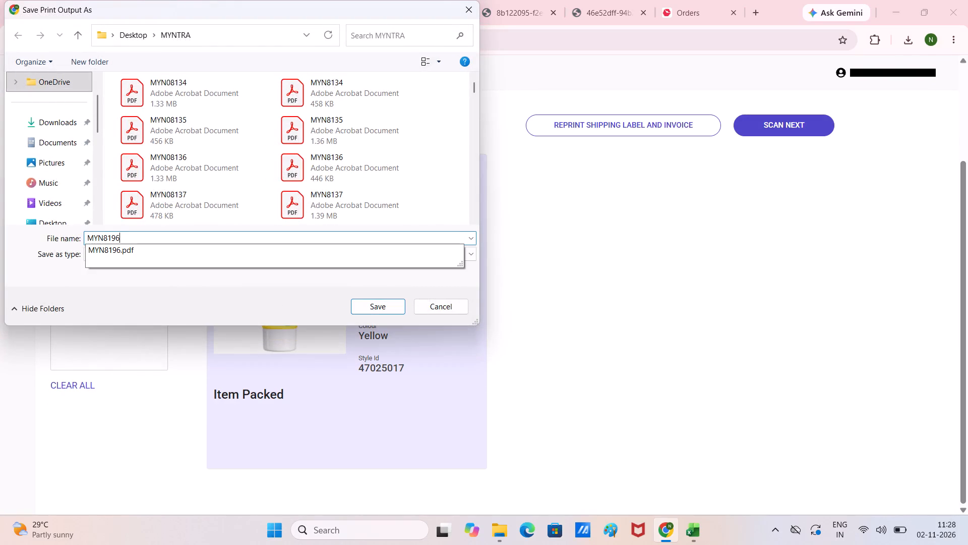
{"action": "left_click", "coordinate": [103, 236]}
{"action": "key", "text": "0"}
{"action": "left_click", "coordinate": [383, 306]}
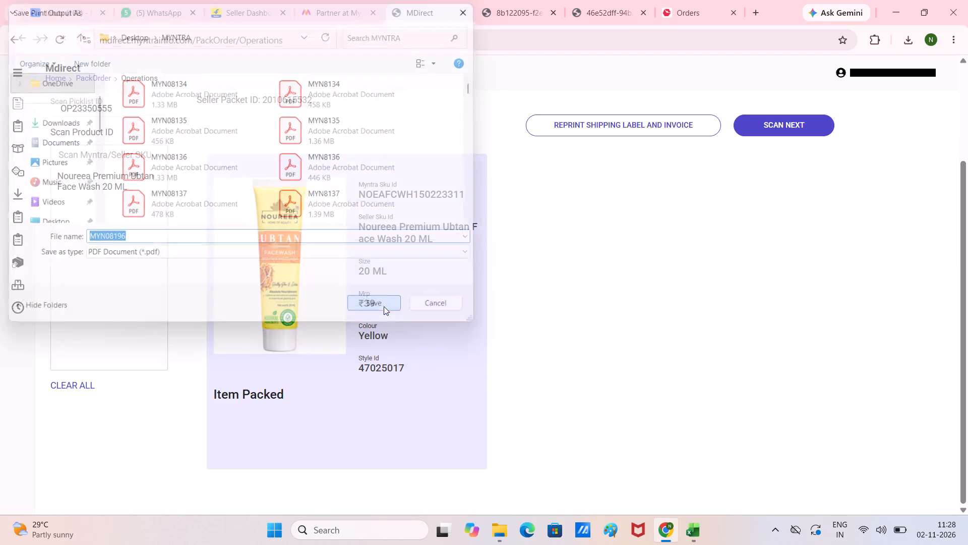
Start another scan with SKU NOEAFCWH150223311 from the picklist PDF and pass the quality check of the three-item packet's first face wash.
{"action": "left_click", "coordinate": [797, 123]}
{"action": "left_click", "coordinate": [516, 10]}
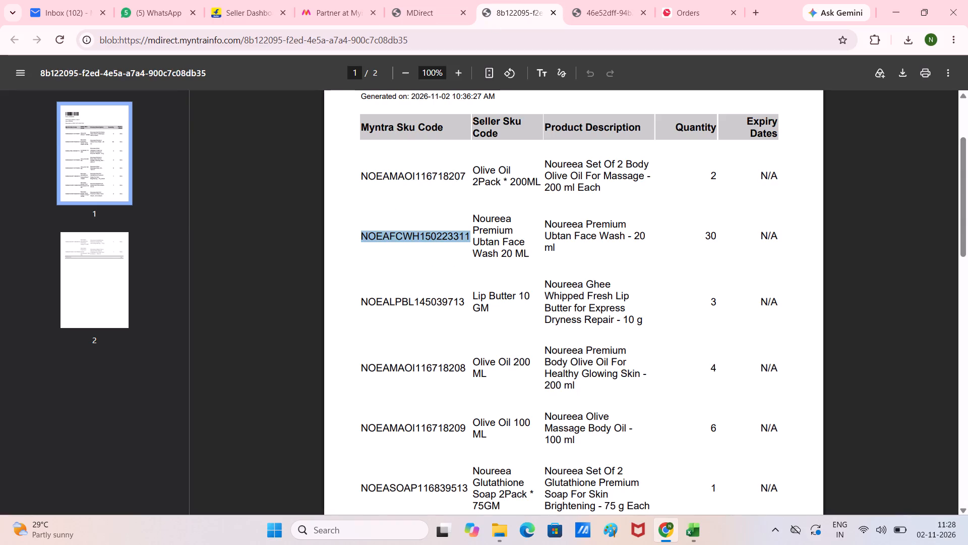
{"action": "key", "text": "ctrl+c"}
{"action": "left_click", "coordinate": [421, 5]}
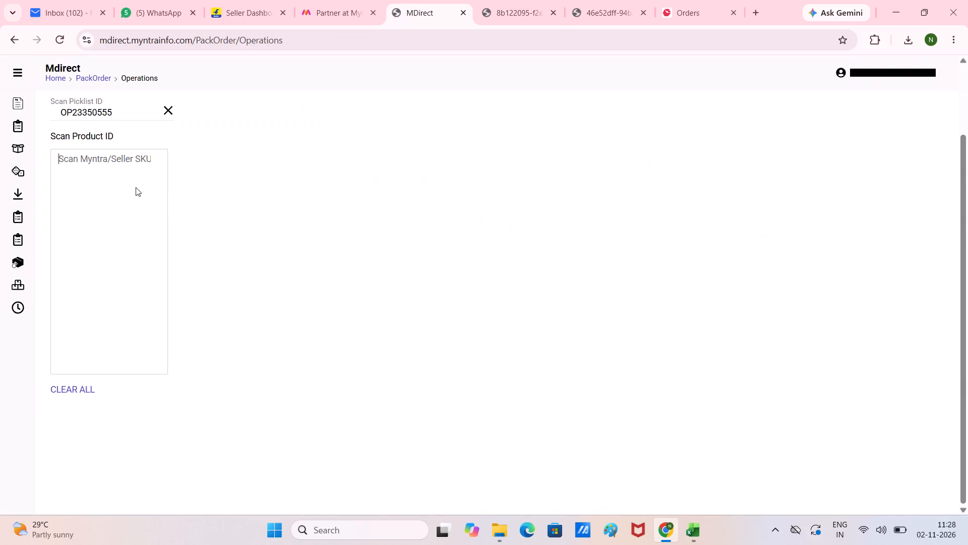
{"action": "key", "text": "ctrl+v"}
{"action": "key", "text": "Return"}
{"action": "left_click", "coordinate": [447, 396]}
{"action": "left_click", "coordinate": [409, 408]}
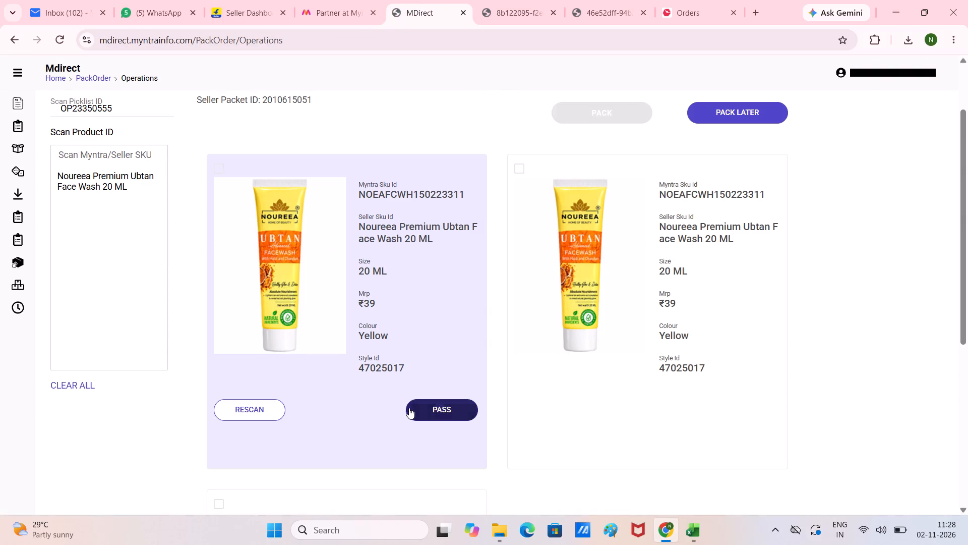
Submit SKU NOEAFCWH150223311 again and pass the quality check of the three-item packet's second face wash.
{"action": "left_click", "coordinate": [137, 155]}
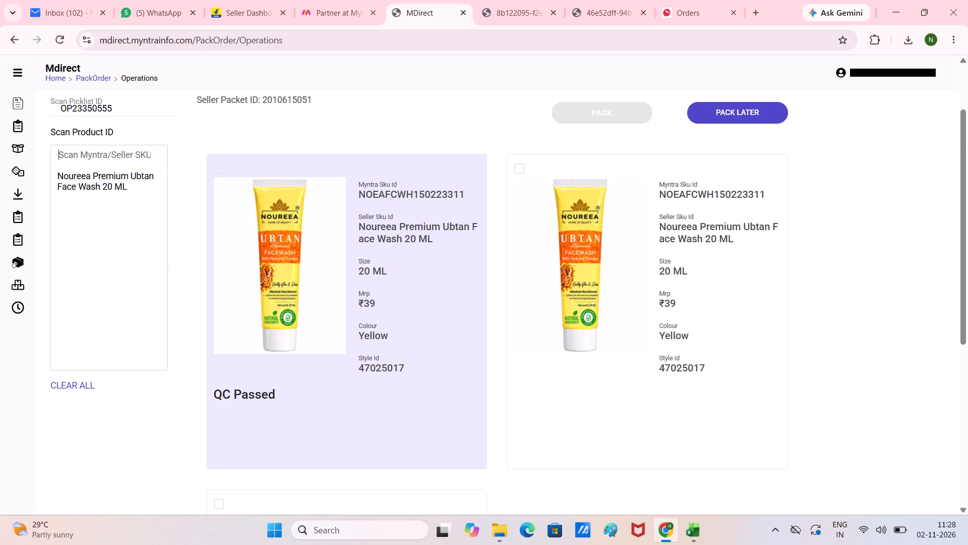
{"action": "key", "text": "ctrl+v"}
{"action": "key", "text": "Return"}
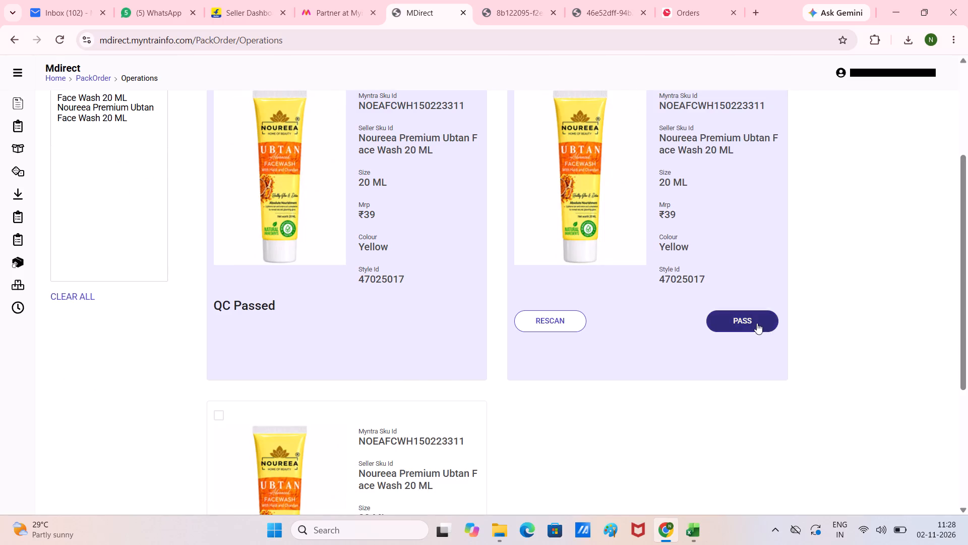
{"action": "left_click", "coordinate": [754, 320]}
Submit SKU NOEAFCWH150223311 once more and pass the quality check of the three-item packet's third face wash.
{"action": "scroll", "coordinate": [290, 224], "scroll_direction": "up", "scroll_amount": 3}
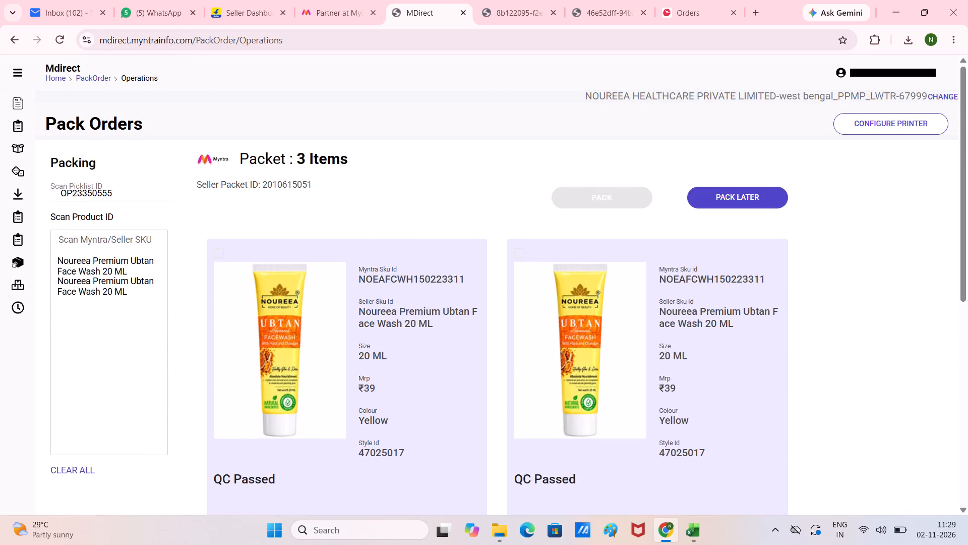
{"action": "left_click", "coordinate": [123, 237]}
{"action": "key", "text": "ctrl+v"}
{"action": "key", "text": "Return"}
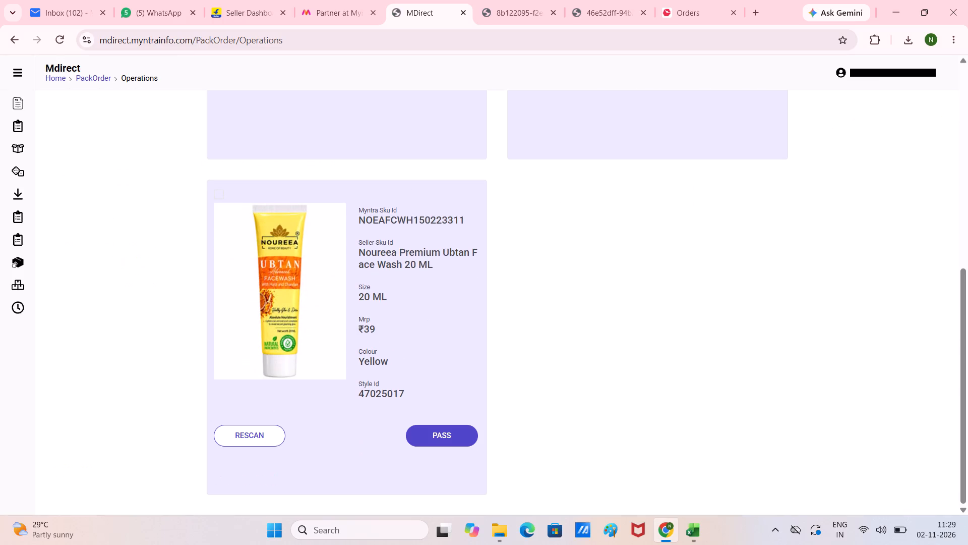
{"action": "left_click", "coordinate": [441, 441]}
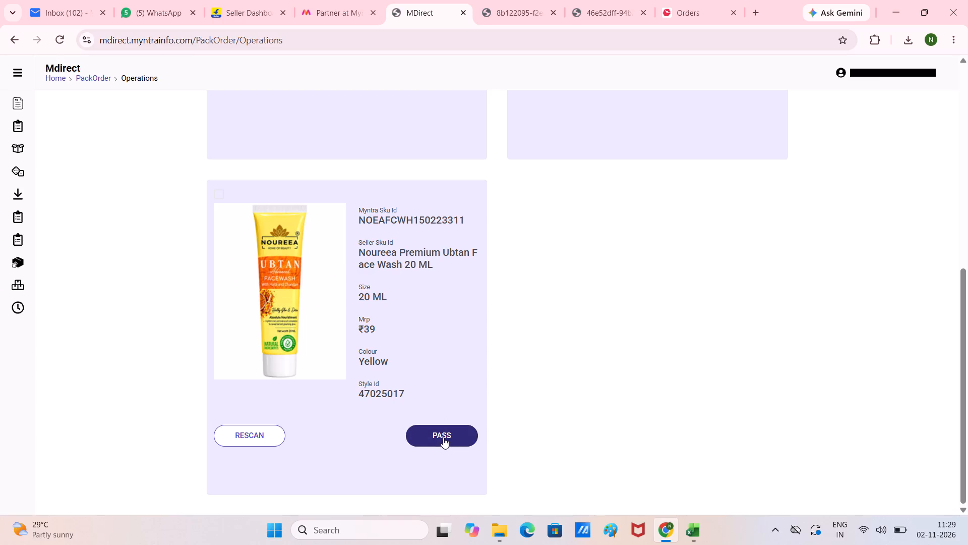
{"action": "scroll", "coordinate": [462, 348], "scroll_direction": "up", "scroll_amount": 7}
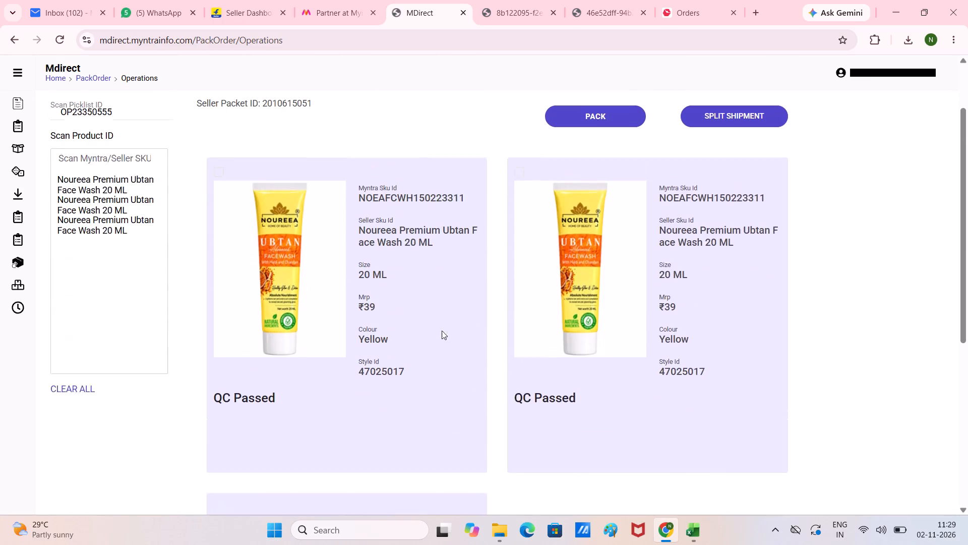
{"action": "left_click", "coordinate": [634, 203]}
{"action": "left_click", "coordinate": [691, 521]}
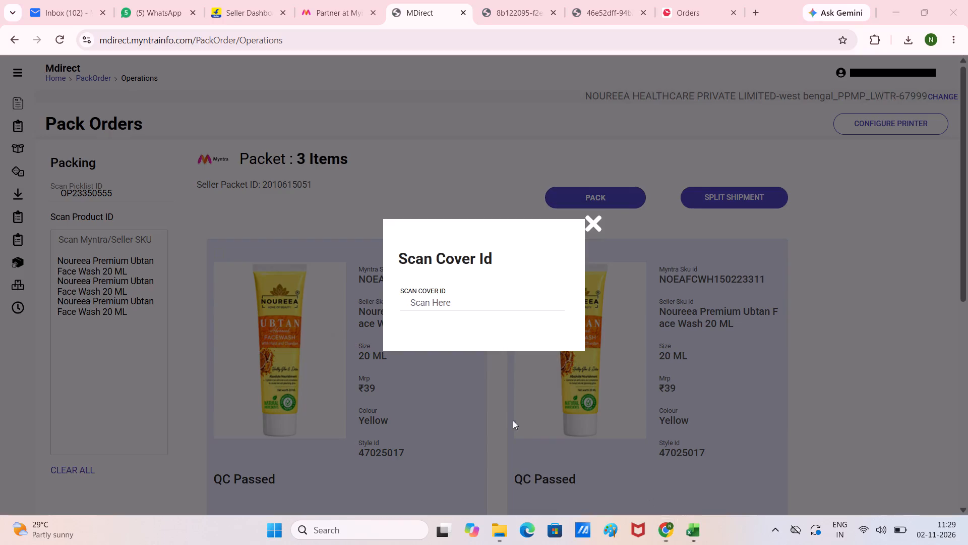
{"action": "left_click", "coordinate": [692, 529]}
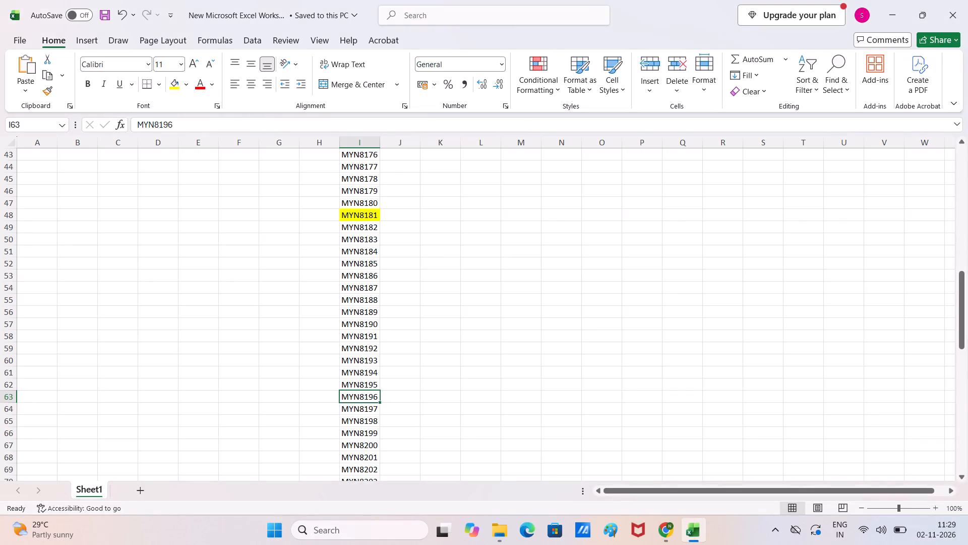
{"action": "left_click", "coordinate": [358, 408]}
{"action": "key", "text": "ctrl+c"}
{"action": "key", "text": "alt+Tab"}
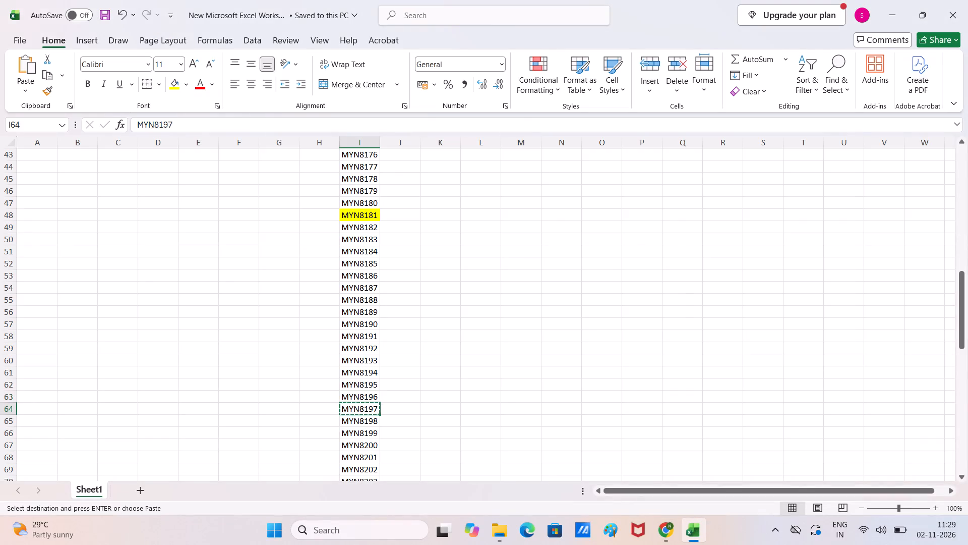
{"action": "left_click", "coordinate": [467, 299]}
{"action": "key", "text": "ctrl+v"}
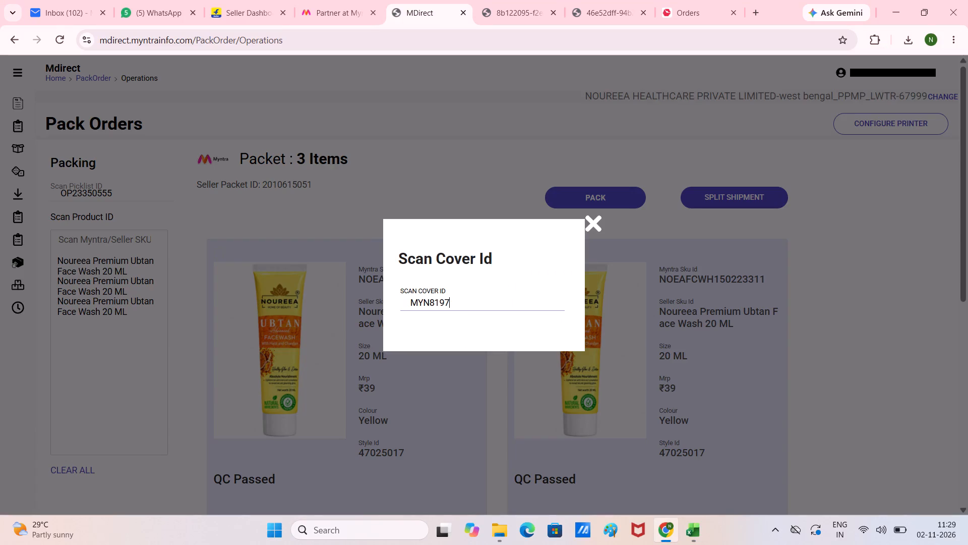
{"action": "key", "text": "Return"}
Reprint the shipping label and invoice of the three-item face wash packet.
{"action": "scroll", "coordinate": [463, 297], "scroll_direction": "down", "scroll_amount": 2}
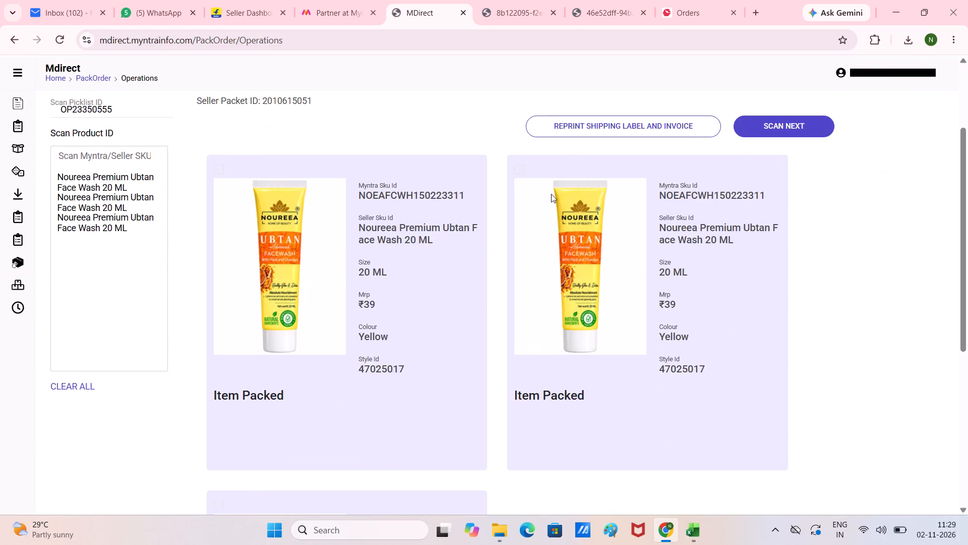
{"action": "left_click", "coordinate": [565, 137]}
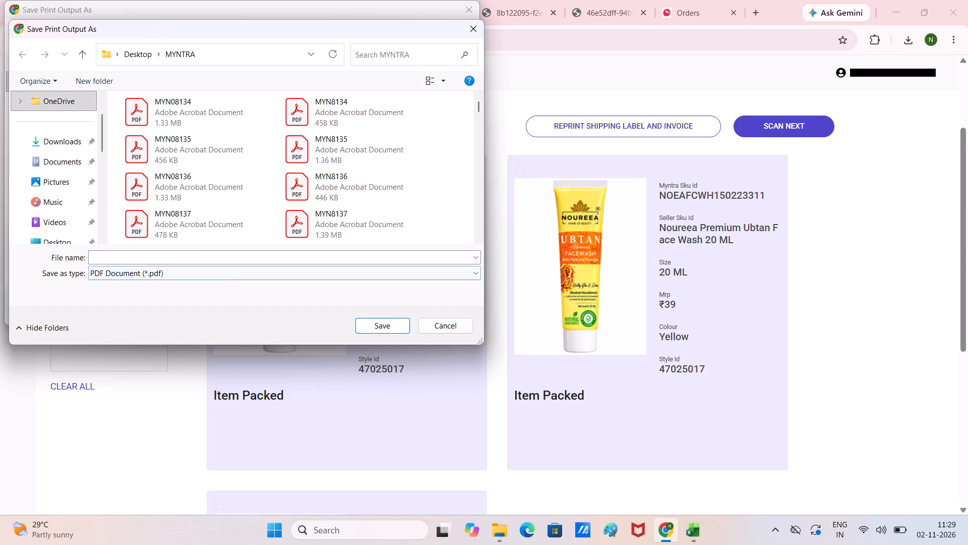
Save the three-item packet's first print output in the MYNTRA folder as PDF MYN8197.
{"action": "left_click", "coordinate": [221, 255]}
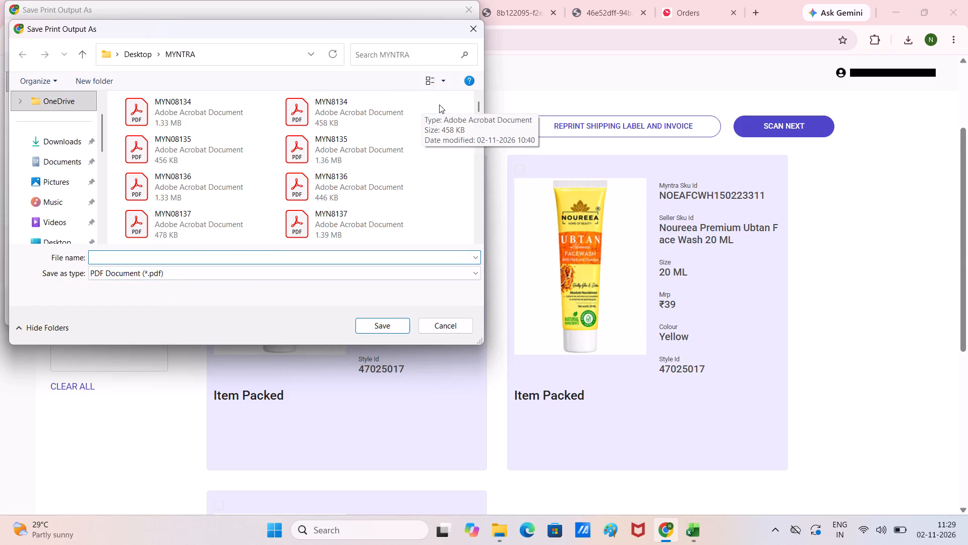
{"action": "left_click_drag", "start_coordinate": [481, 107], "coordinate": [479, 114]}
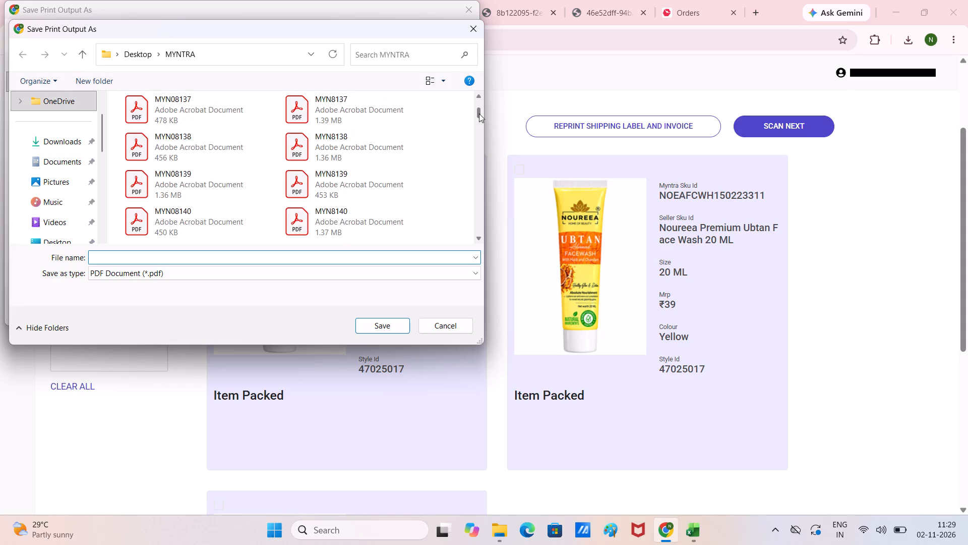
{"action": "left_click_drag", "start_coordinate": [479, 114], "coordinate": [480, 121]}
{"action": "left_click_drag", "start_coordinate": [480, 121], "coordinate": [488, 188]}
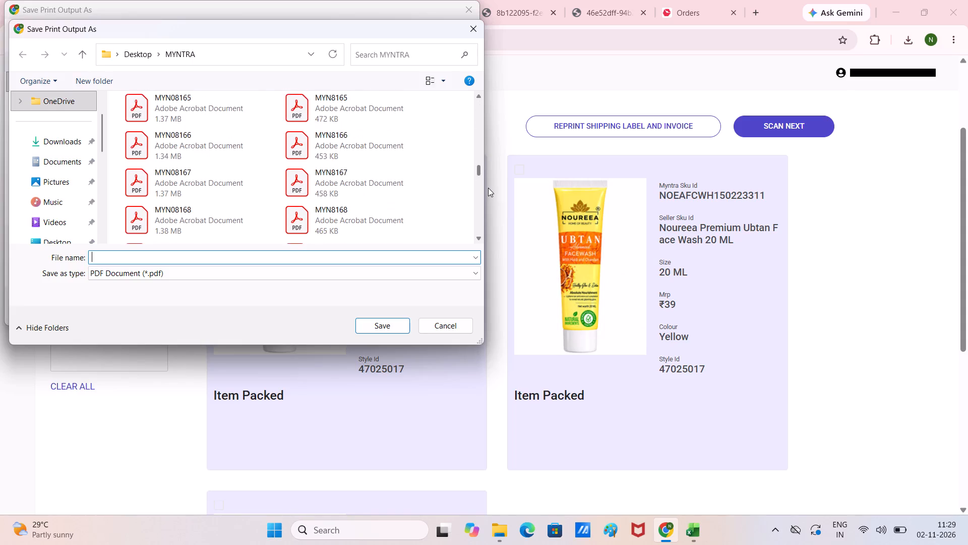
{"action": "left_click_drag", "start_coordinate": [488, 188], "coordinate": [479, 261]}
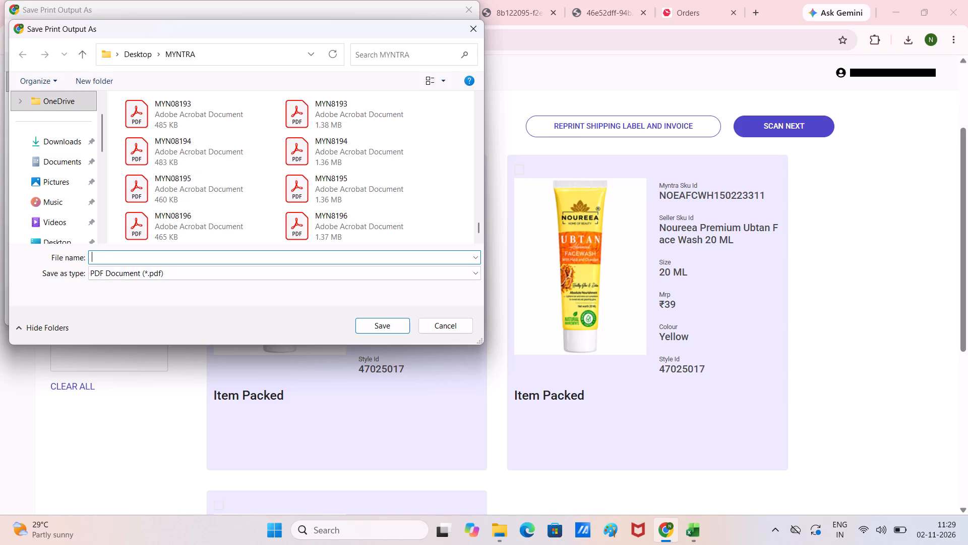
{"action": "key", "text": "ctrl+v"}
{"action": "scroll", "coordinate": [168, 212], "scroll_direction": "down", "scroll_amount": 4}
{"action": "left_click", "coordinate": [387, 326]}
Save the three-item packet's second print output in the MYNTRA folder as PDF MYN08197.
{"action": "left_click", "coordinate": [141, 255]}
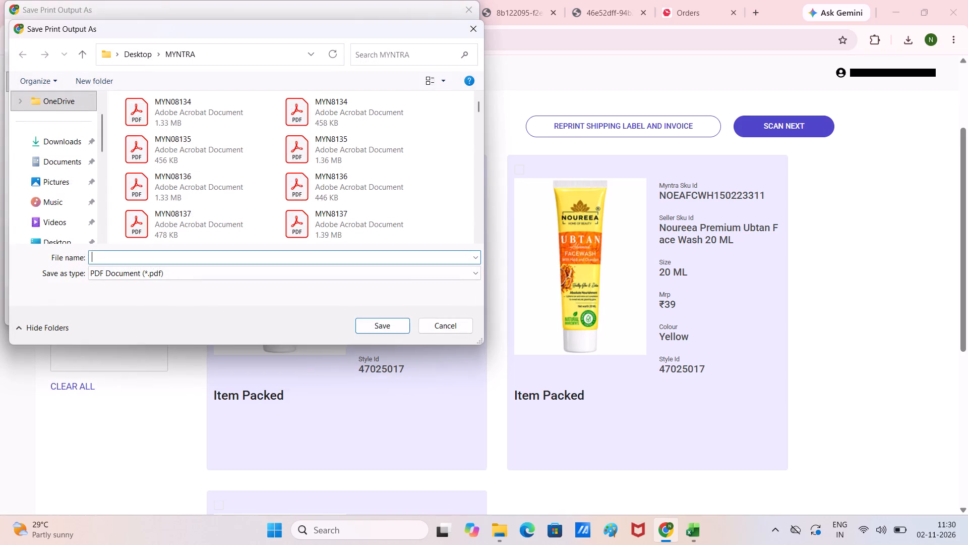
{"action": "key", "text": "ctrl+v"}
{"action": "left_click", "coordinate": [109, 257]}
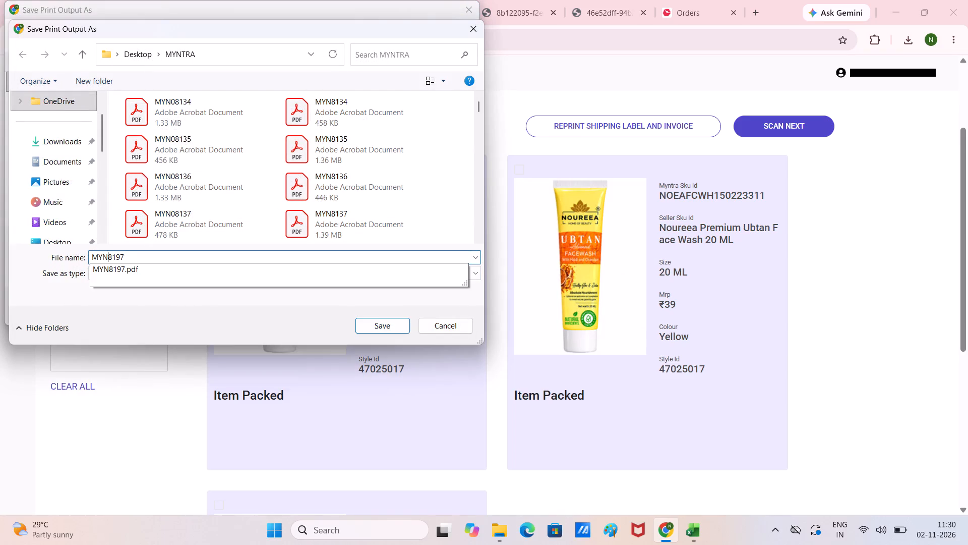
{"action": "key", "text": "0"}
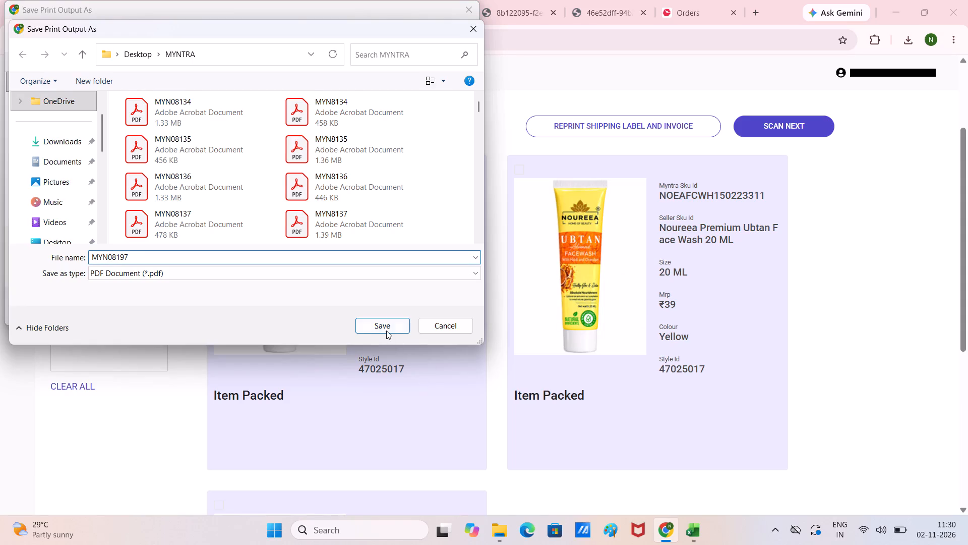
{"action": "left_click", "coordinate": [386, 330]}
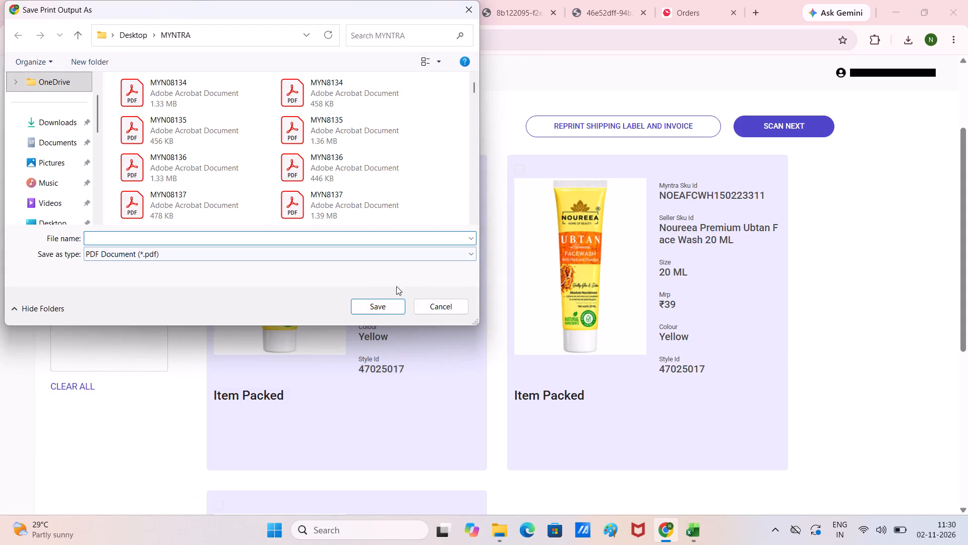
Check the MYNTRA folder's saved PDFs and cancel the two extra print-output saves from the reprint.
{"action": "scroll", "coordinate": [331, 211], "scroll_direction": "down", "scroll_amount": 19}
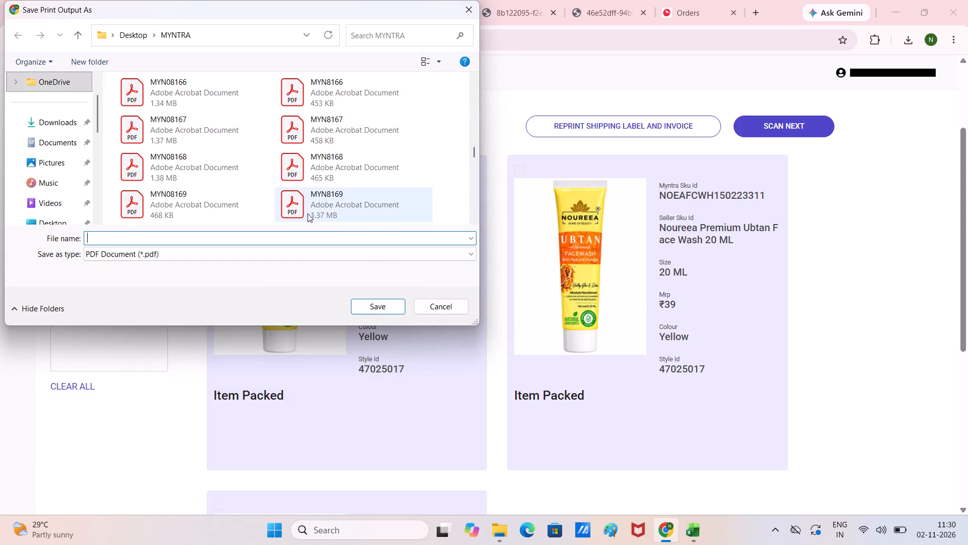
{"action": "scroll", "coordinate": [308, 213], "scroll_direction": "down", "scroll_amount": 3}
{"action": "scroll", "coordinate": [392, 163], "scroll_direction": "down", "scroll_amount": 18}
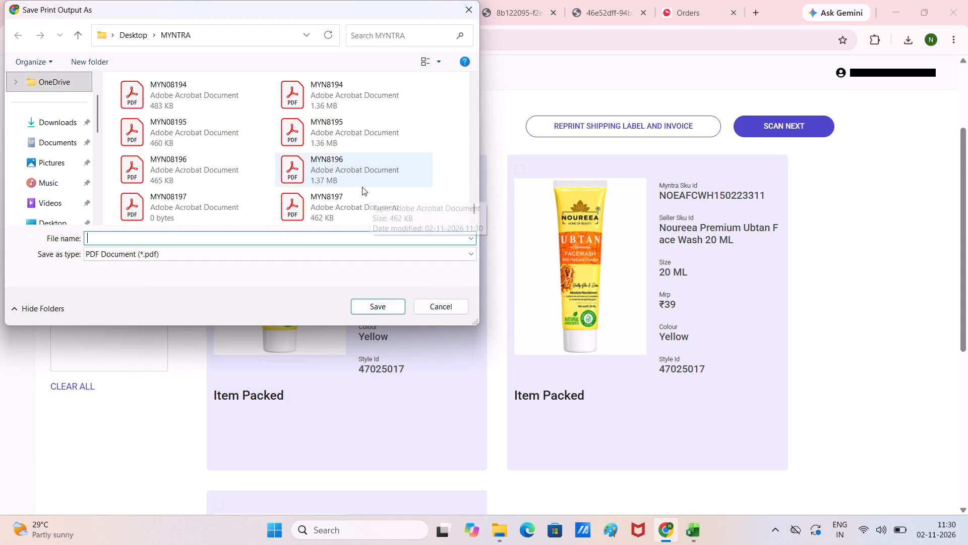
{"action": "scroll", "coordinate": [362, 187], "scroll_direction": "down", "scroll_amount": 8}
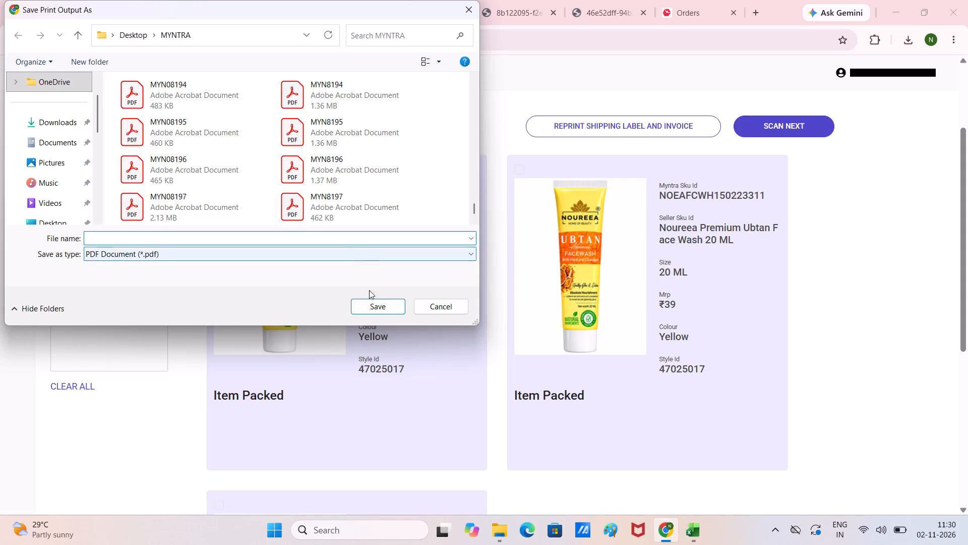
{"action": "left_click", "coordinate": [436, 312]}
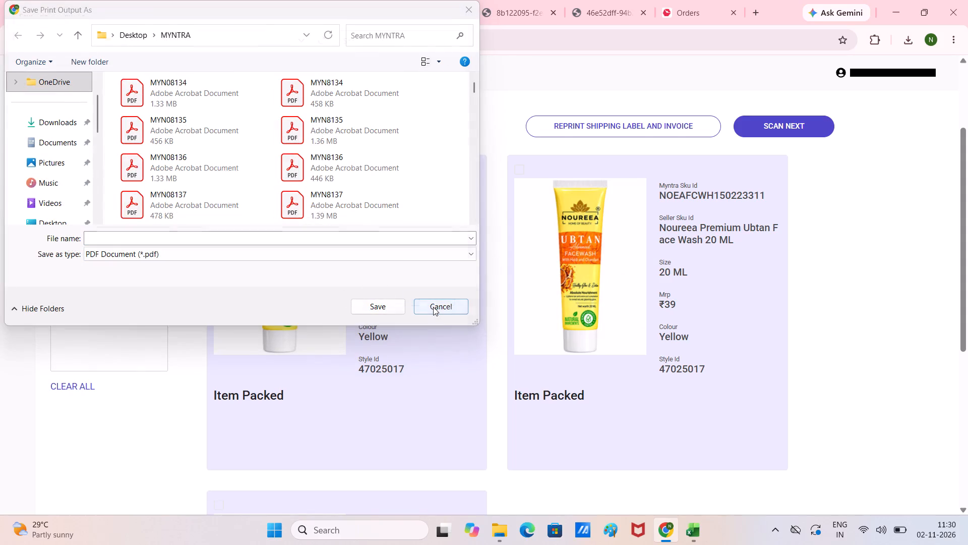
{"action": "left_click", "coordinate": [432, 306]}
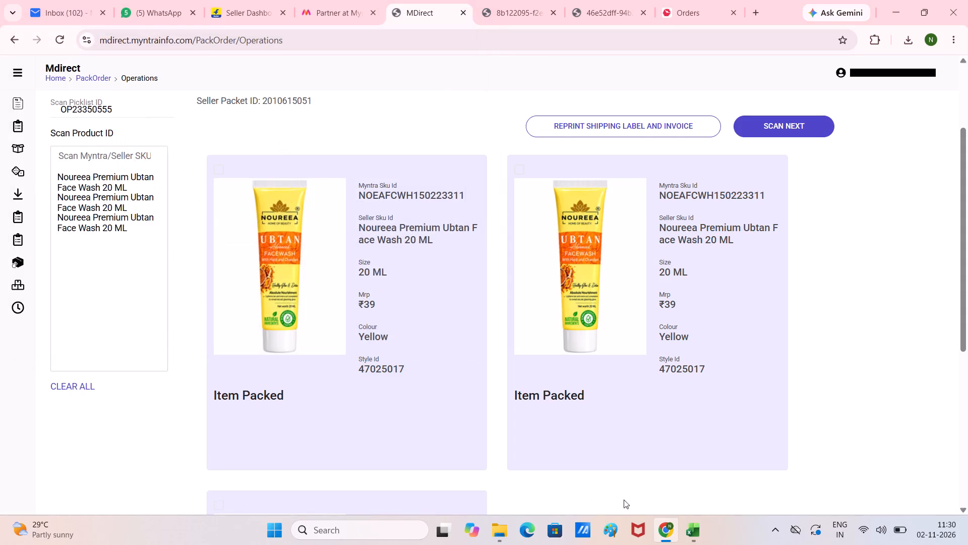
Open MYN08197 from the MYNTRA folder, examine its tax invoice document, and close it.
{"action": "left_click", "coordinate": [695, 537]}
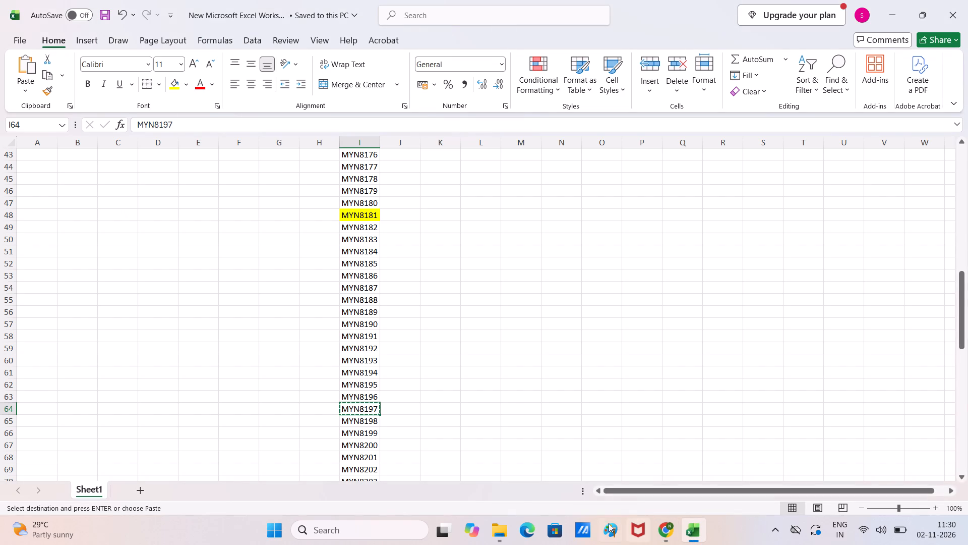
{"action": "left_click", "coordinate": [494, 526]}
{"action": "scroll", "coordinate": [269, 473], "scroll_direction": "down", "scroll_amount": 11}
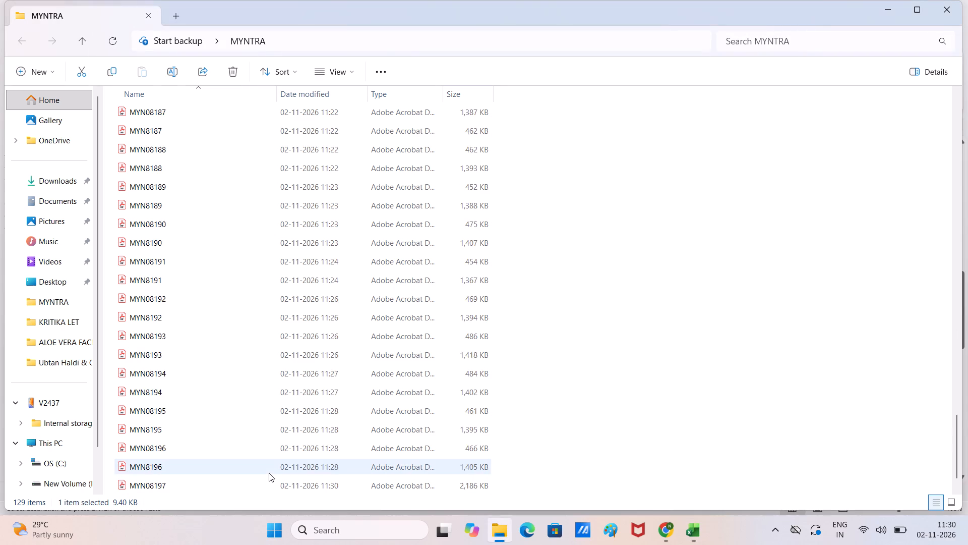
{"action": "scroll", "coordinate": [269, 473], "scroll_direction": "down", "scroll_amount": 4}
{"action": "double_click", "coordinate": [218, 448]}
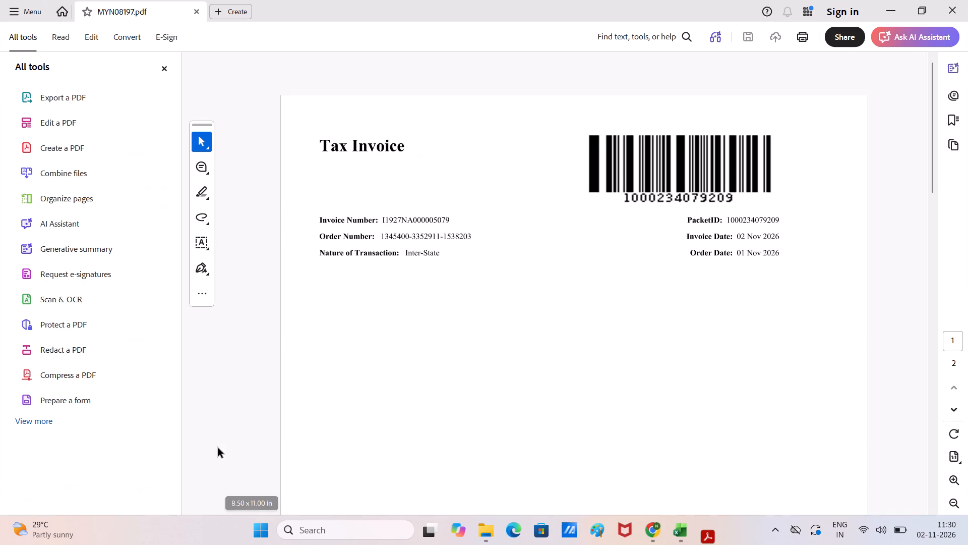
{"action": "scroll", "coordinate": [328, 425], "scroll_direction": "down", "scroll_amount": 7}
{"action": "left_click", "coordinate": [962, 4]}
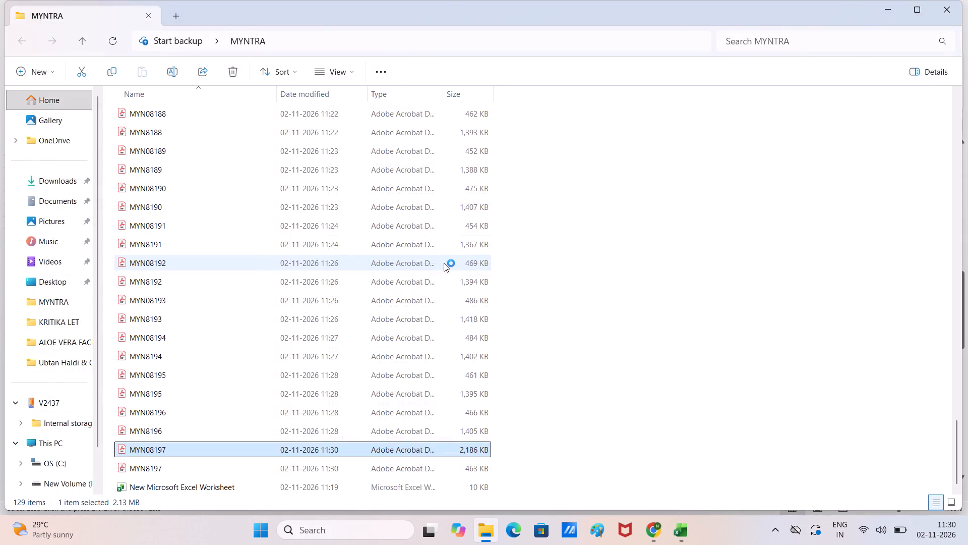
Start the next packet with SKU NOEAFCWH150223311, copied from the picklist PDF, and pass the face wash's quality check.
{"action": "left_click", "coordinate": [660, 528]}
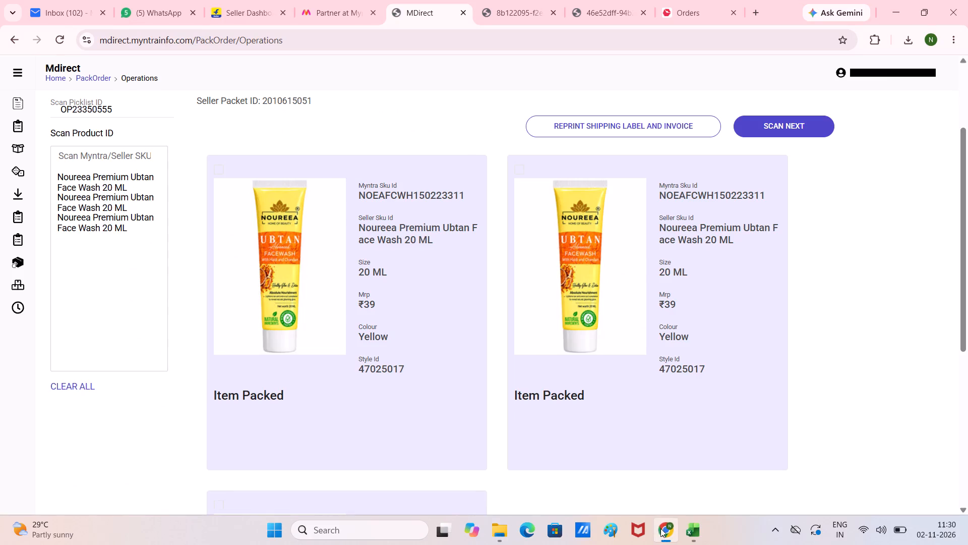
{"action": "left_click", "coordinate": [770, 131]}
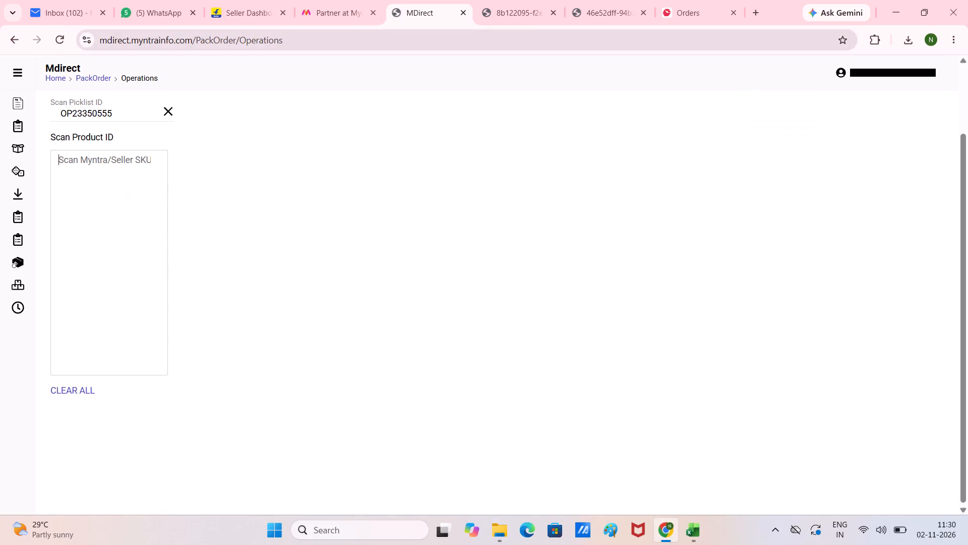
{"action": "left_click", "coordinate": [520, 13]}
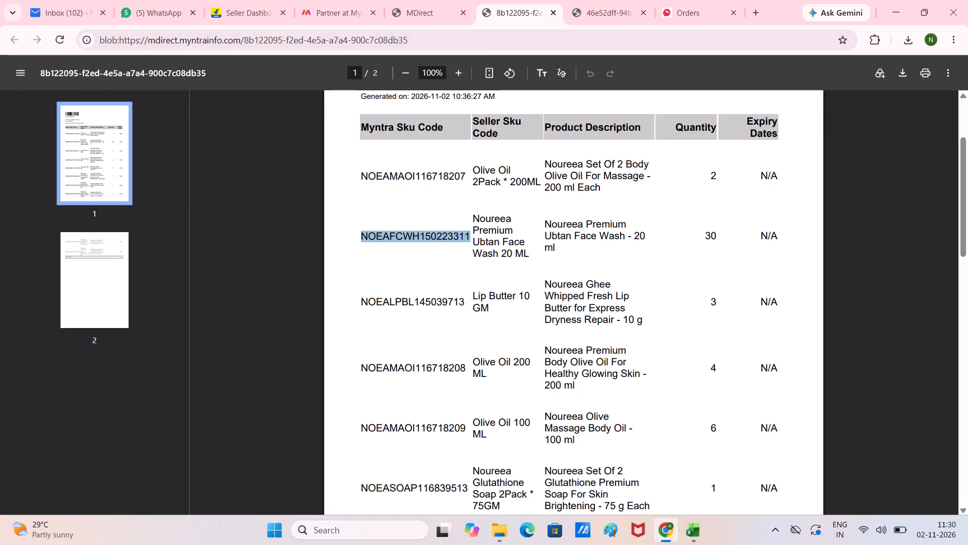
{"action": "key", "text": "ctrl+c"}
{"action": "left_click", "coordinate": [424, 2]}
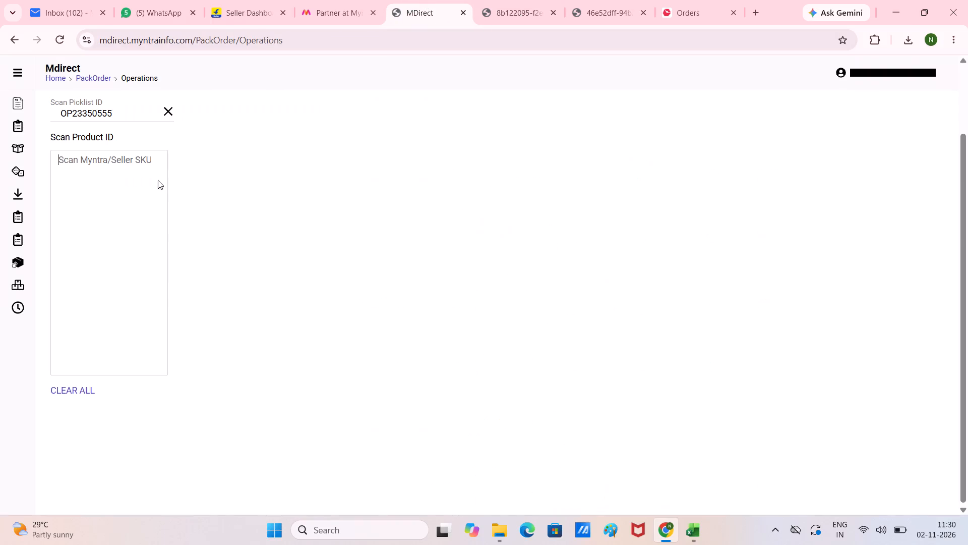
{"action": "key", "text": "ctrl+v"}
{"action": "key", "text": "Return"}
{"action": "left_click", "coordinate": [433, 409]}
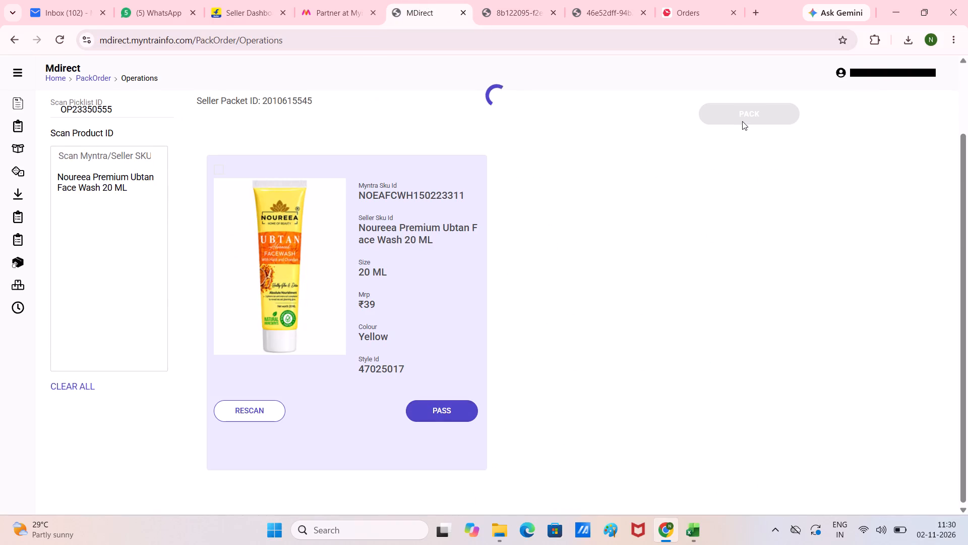
Pack the single face wash packet with cover ID MYN8198, copied from the Excel workbook.
{"action": "left_click", "coordinate": [742, 121]}
{"action": "left_click", "coordinate": [701, 525]}
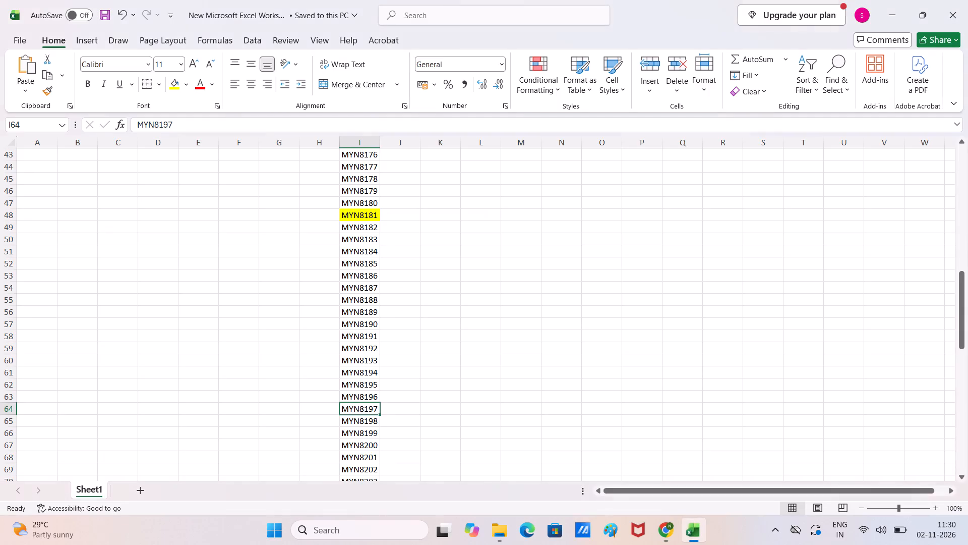
{"action": "left_click", "coordinate": [373, 422]}
{"action": "key", "text": "ctrl+c"}
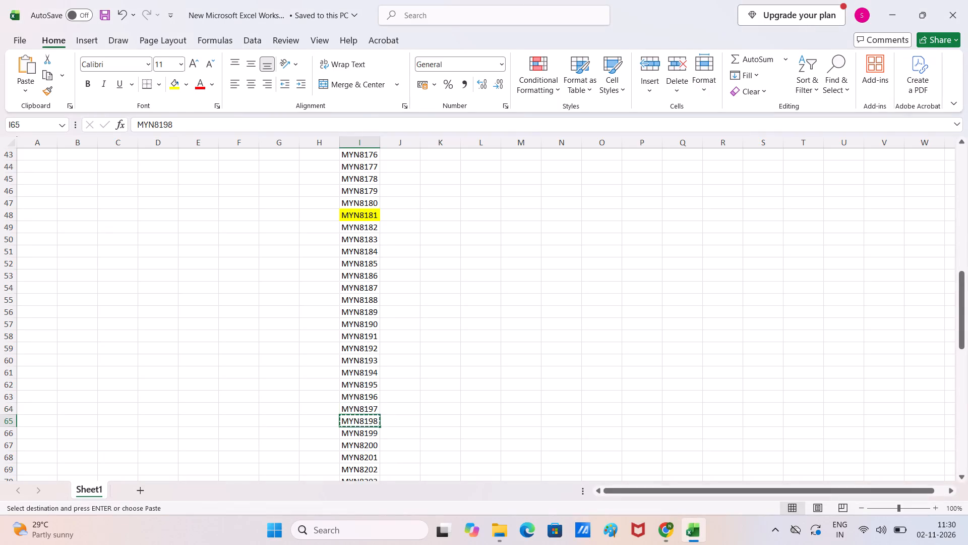
{"action": "key", "text": "alt+Tab"}
{"action": "left_click", "coordinate": [449, 302]}
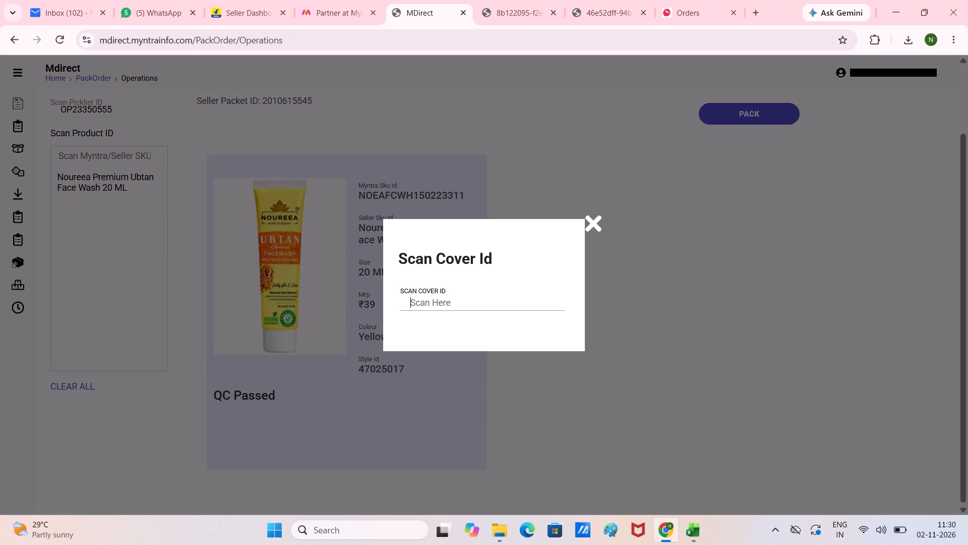
{"action": "key", "text": "ctrl+v"}
{"action": "key", "text": "Return"}
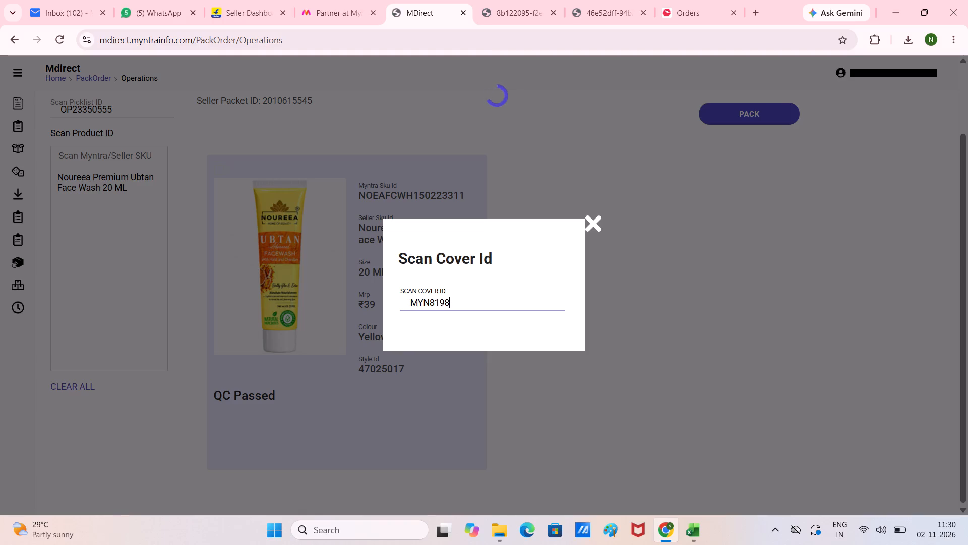
Save the packet's first print output in the MYNTRA folder as PDF MYN8198.
{"action": "scroll", "coordinate": [524, 359], "scroll_direction": "down", "scroll_amount": 3}
{"action": "left_click", "coordinate": [196, 237]}
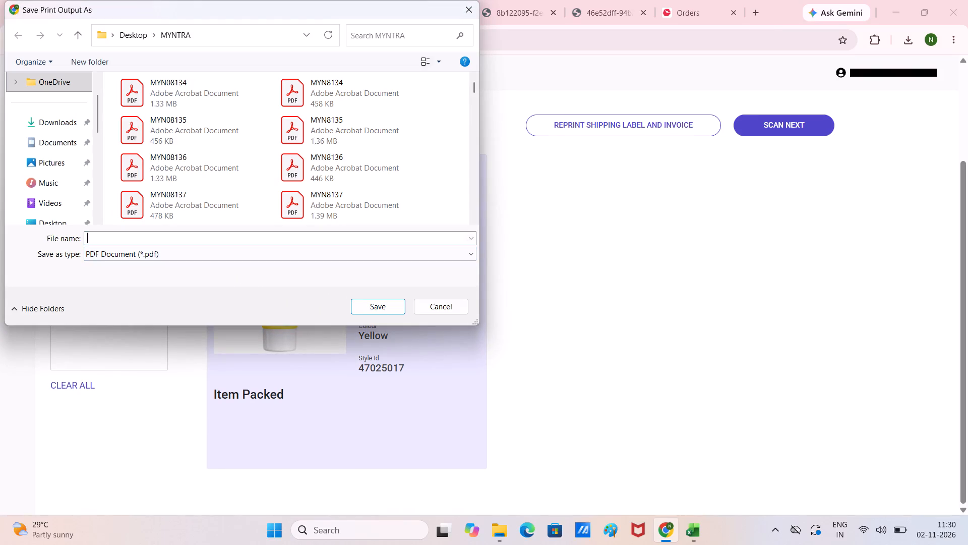
{"action": "key", "text": "ctrl+v"}
{"action": "key", "text": "Return"}
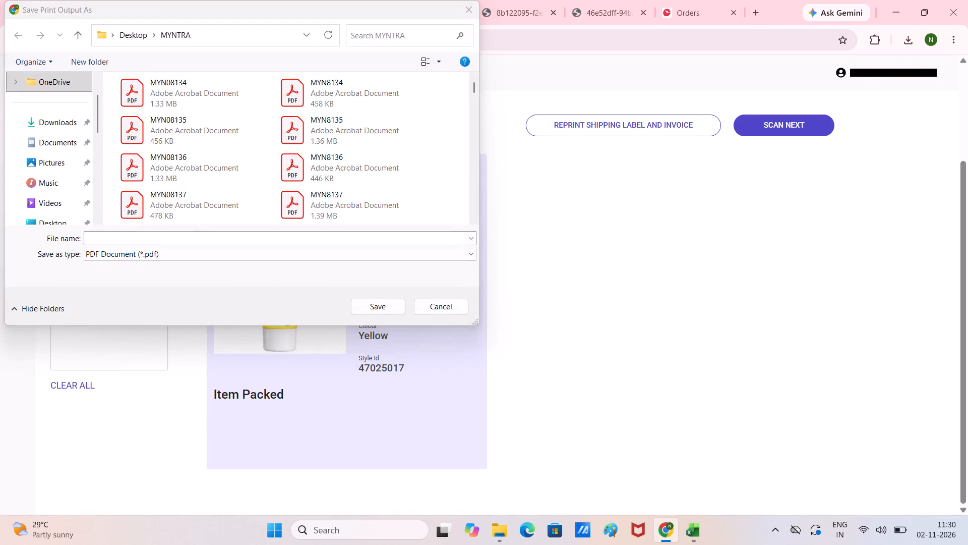
Save the packet's second print output in the MYNTRA folder as PDF MYN08198.
{"action": "left_click", "coordinate": [195, 237]}
{"action": "key", "text": "ctrl+v"}
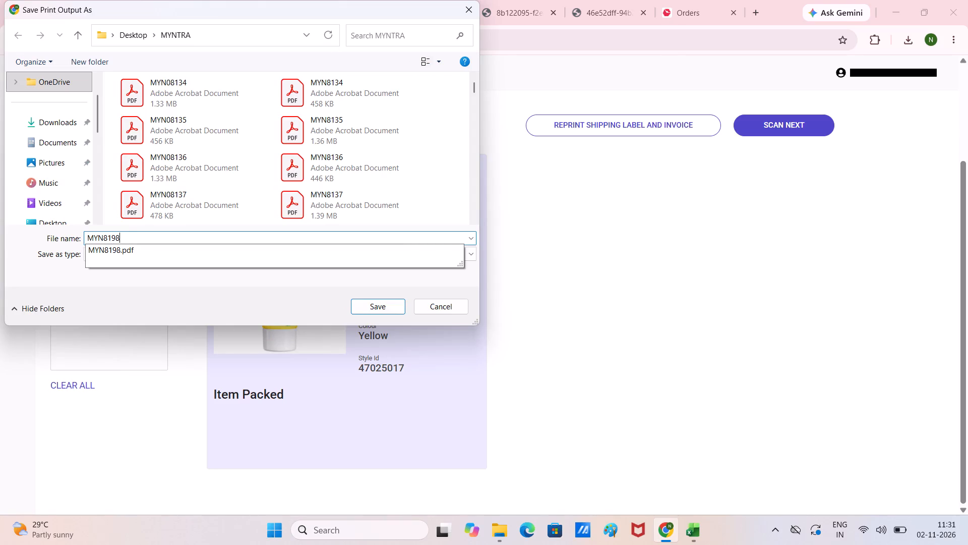
{"action": "left_click", "coordinate": [101, 238]}
{"action": "key", "text": "0"}
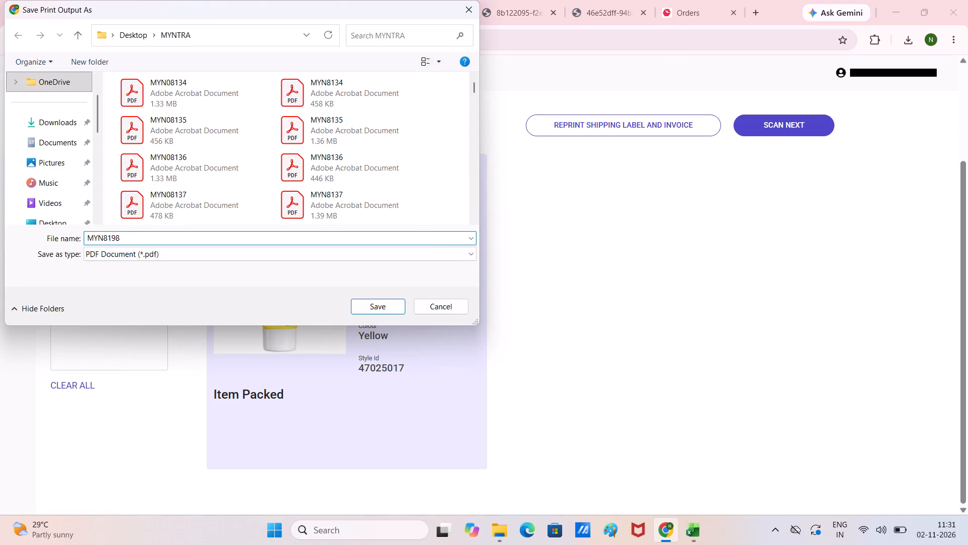
{"action": "key", "text": "Return"}
Start the next packet with SKU NOEAFCWH150223311, copied from the picklist PDF, and pass the face wash's quality check.
{"action": "left_click", "coordinate": [764, 117]}
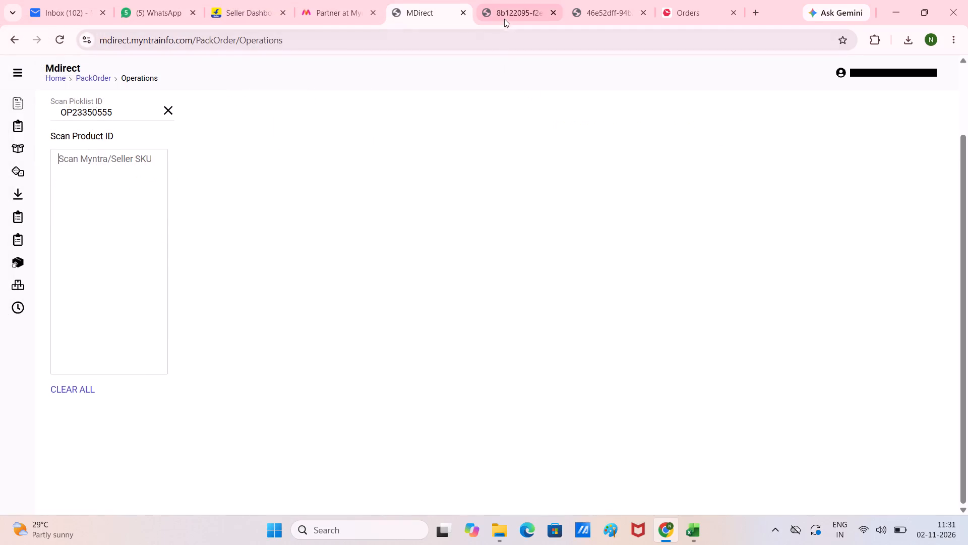
{"action": "left_click", "coordinate": [504, 13]}
{"action": "key", "text": "ctrl+c"}
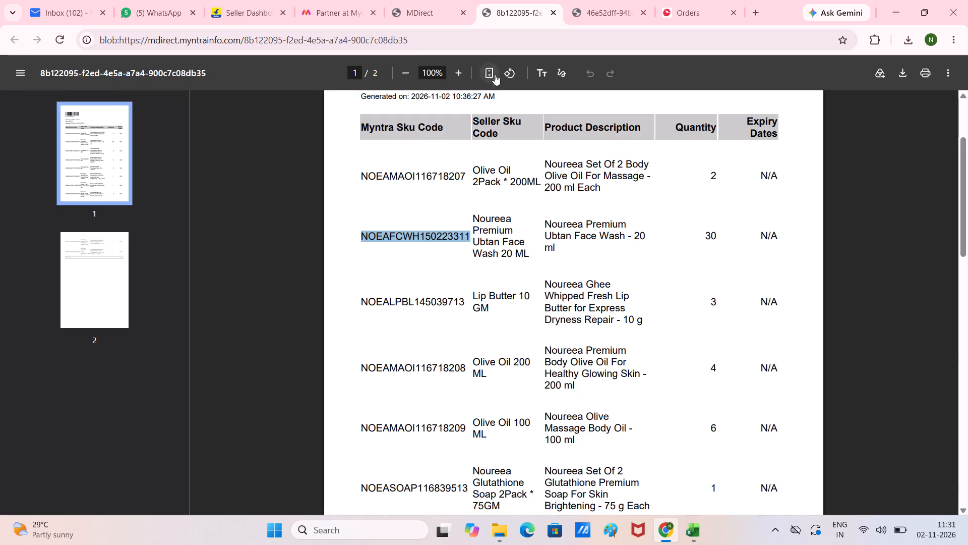
{"action": "left_click", "coordinate": [415, 5]}
{"action": "key", "text": "ctrl+v"}
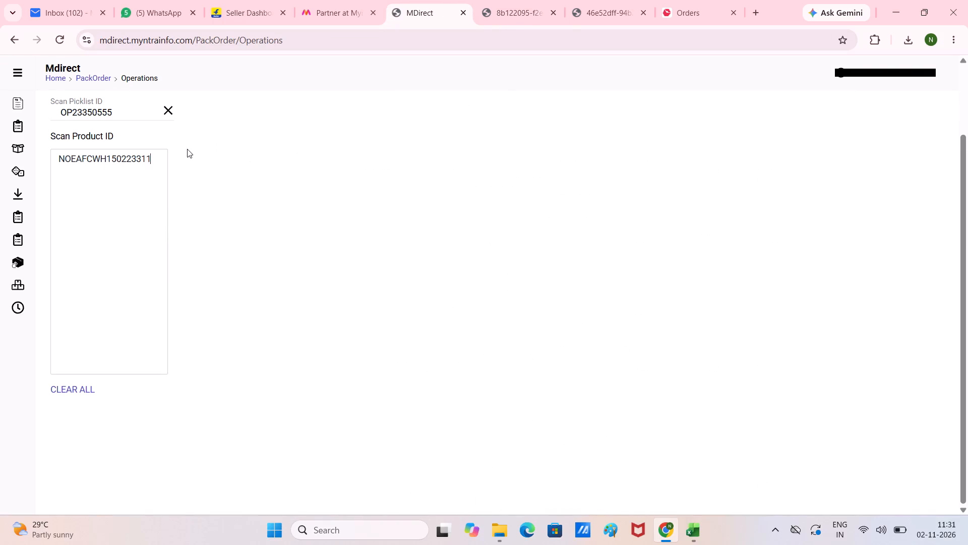
{"action": "key", "text": "Return"}
{"action": "left_click", "coordinate": [456, 404]}
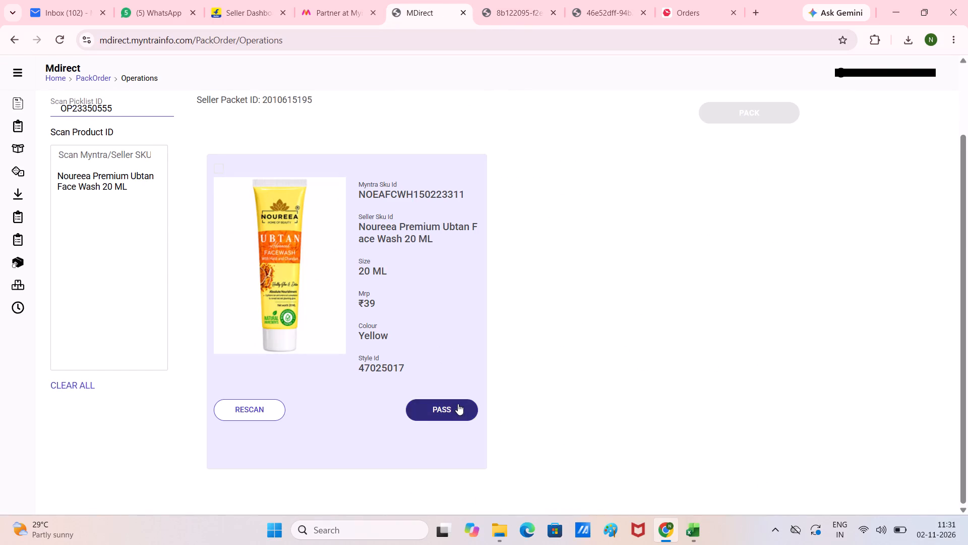
{"action": "left_click", "coordinate": [748, 118]}
{"action": "left_click", "coordinate": [686, 536]}
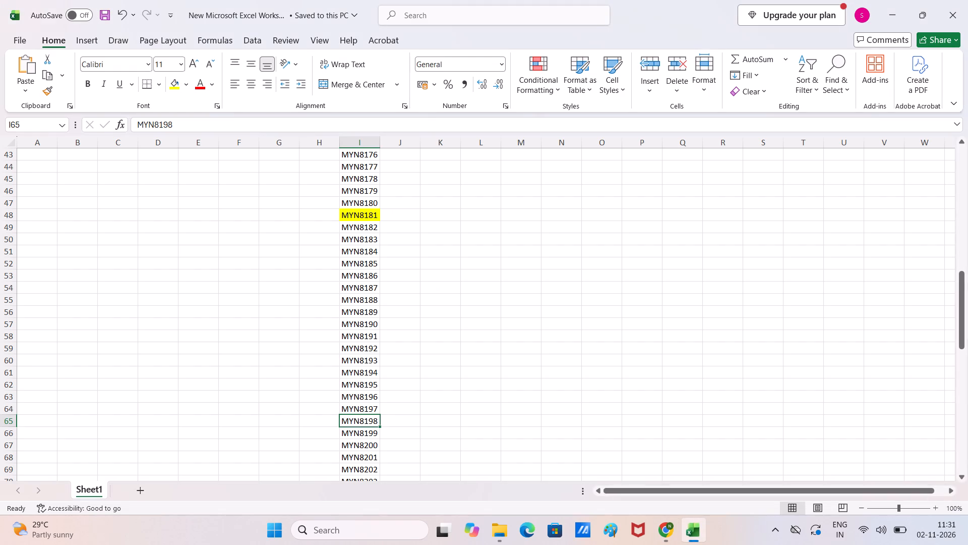
{"action": "left_click", "coordinate": [375, 433]}
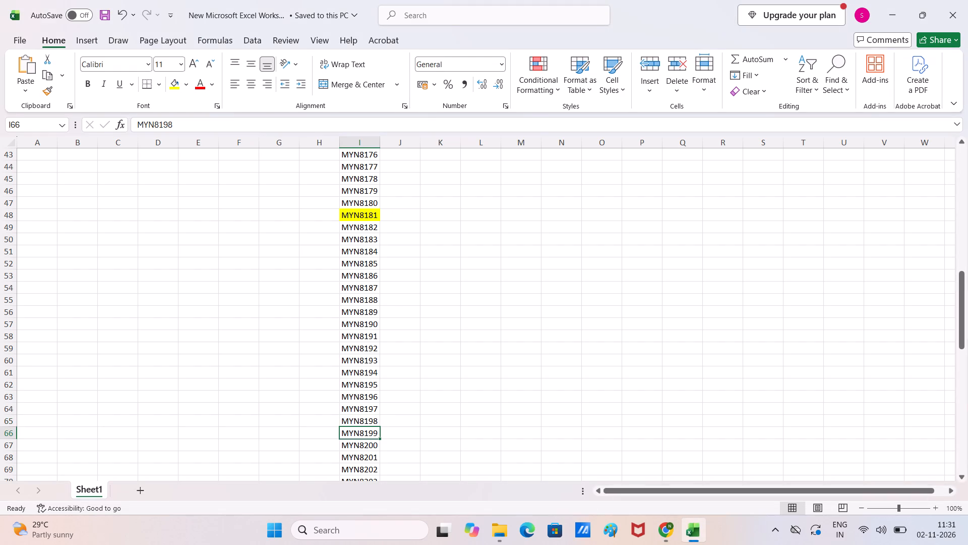
{"action": "key", "text": "ctrl+c"}
{"action": "key", "text": "alt+Tab"}
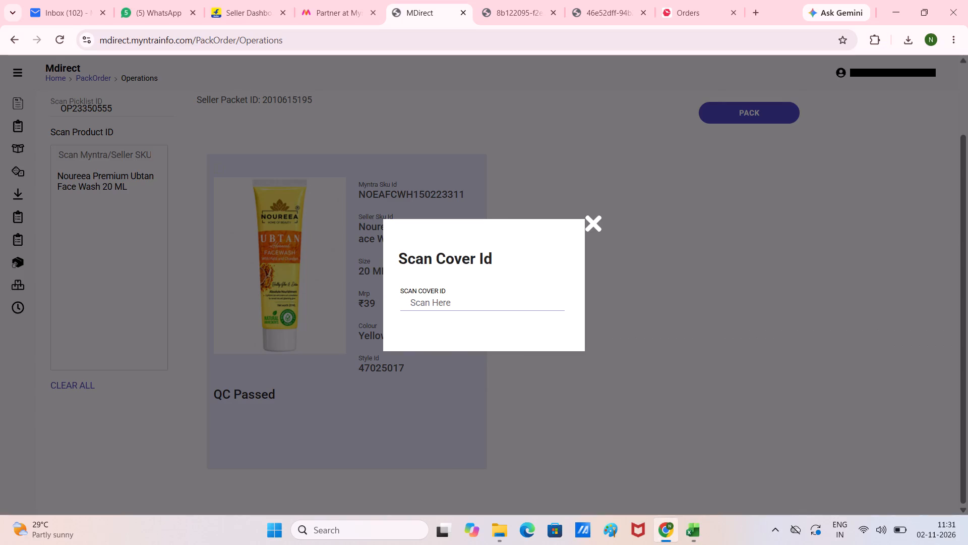
{"action": "left_click", "coordinate": [446, 305]}
{"action": "key", "text": "ctrl+v"}
{"action": "key", "text": "Return"}
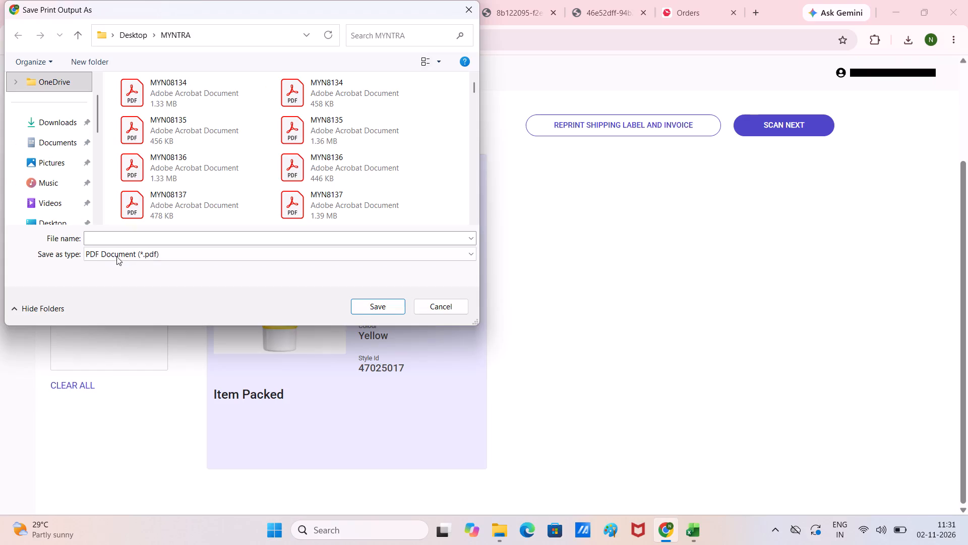
Save the packet's first print output in the MYNTRA folder as PDF MYN8199.
{"action": "left_click", "coordinate": [121, 242]}
{"action": "key", "text": "ctrl+v"}
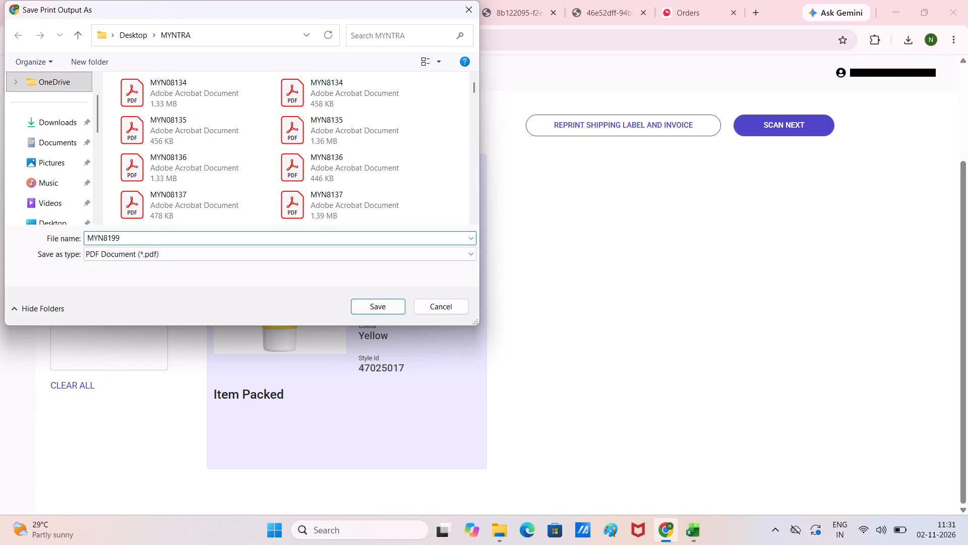
{"action": "key", "text": "Return"}
Save the packet's second print output in the MYNTRA folder as PDF MYN08199.
{"action": "left_click", "coordinate": [126, 239]}
{"action": "key", "text": "ctrl+v"}
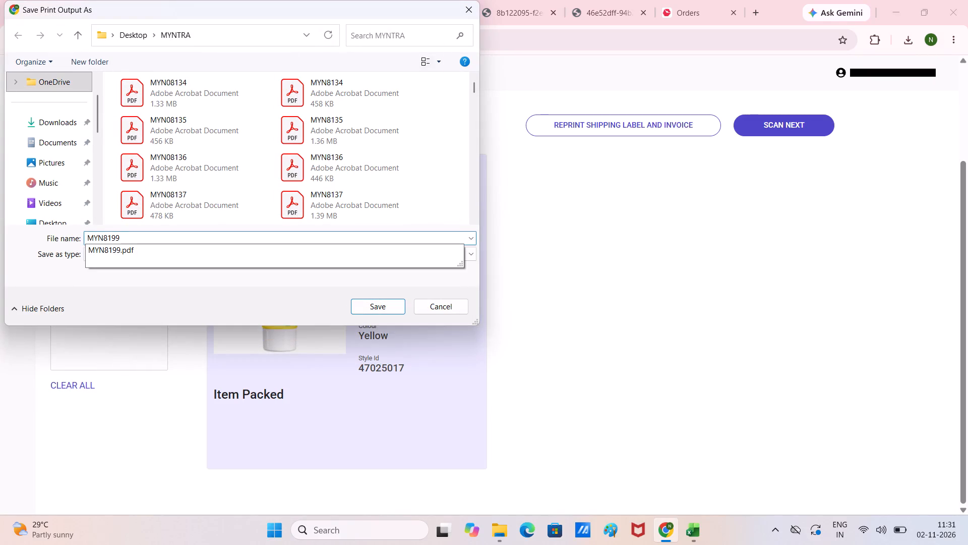
{"action": "left_click", "coordinate": [99, 233]}
{"action": "key", "text": "Right"}
{"action": "key", "text": "0"}
{"action": "left_click", "coordinate": [391, 315]}
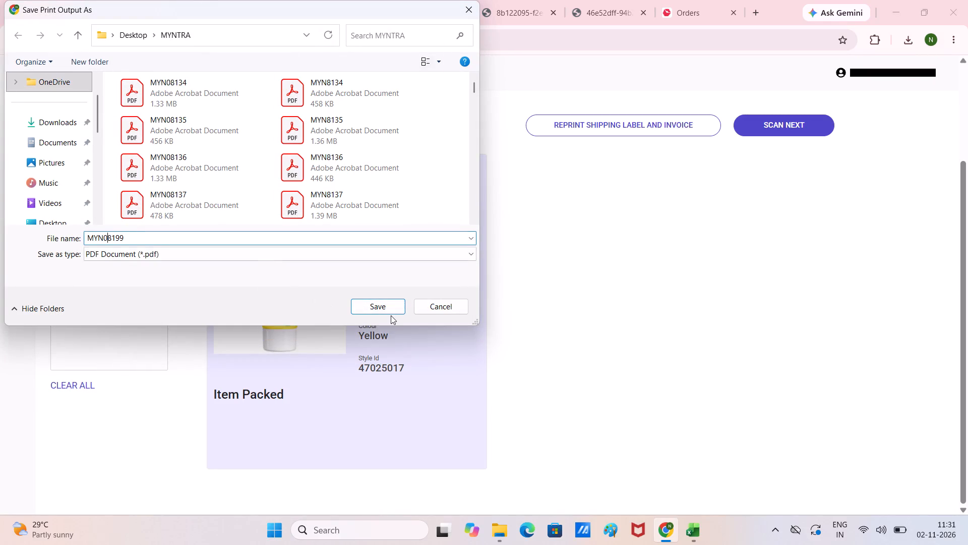
{"action": "left_click", "coordinate": [376, 301]}
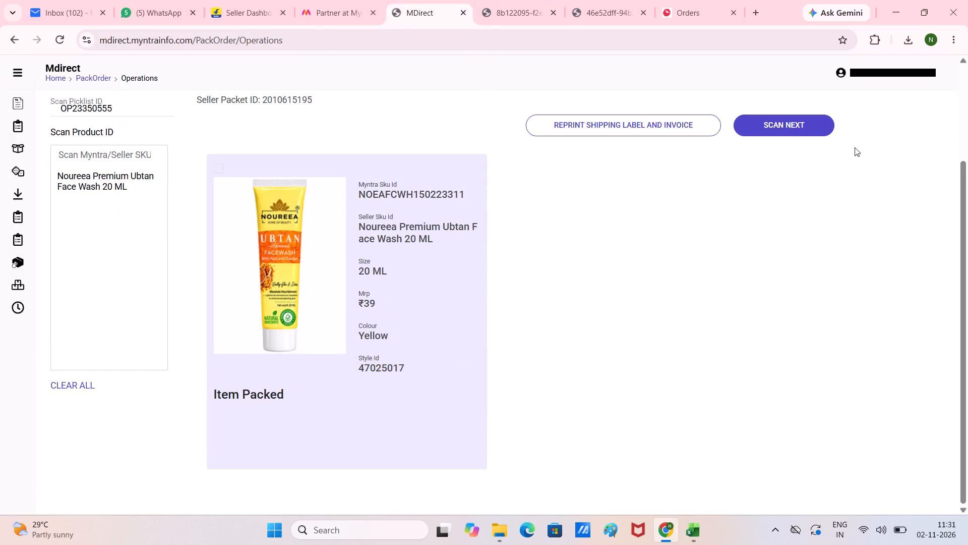
Start scanning the next packet of picklist OP23350555.
{"action": "left_click", "coordinate": [804, 129]}
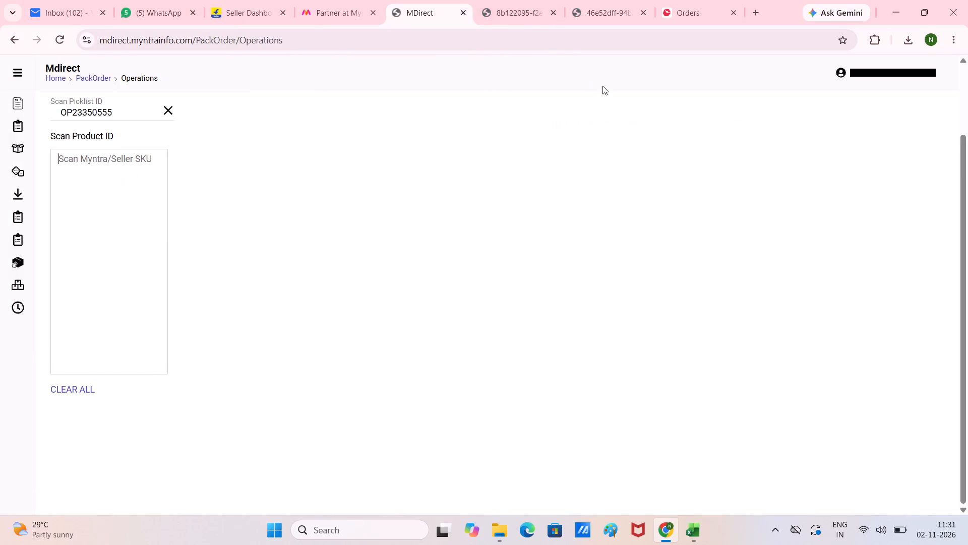
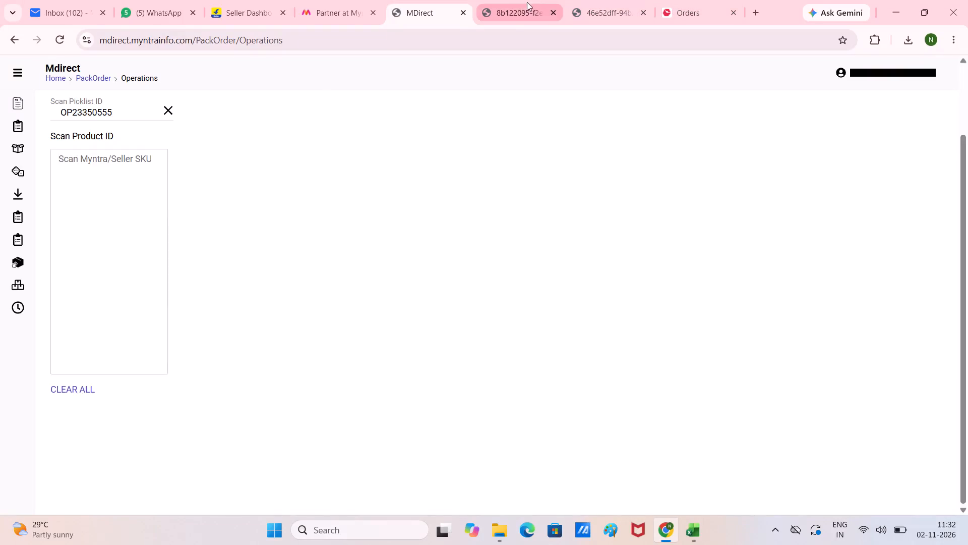
Scan face wash SKU NOEAFCWH150223311, copied from the picklist PDF, into picklist OP23350555 and pass the item's quality check.
{"action": "left_click", "coordinate": [515, 6]}
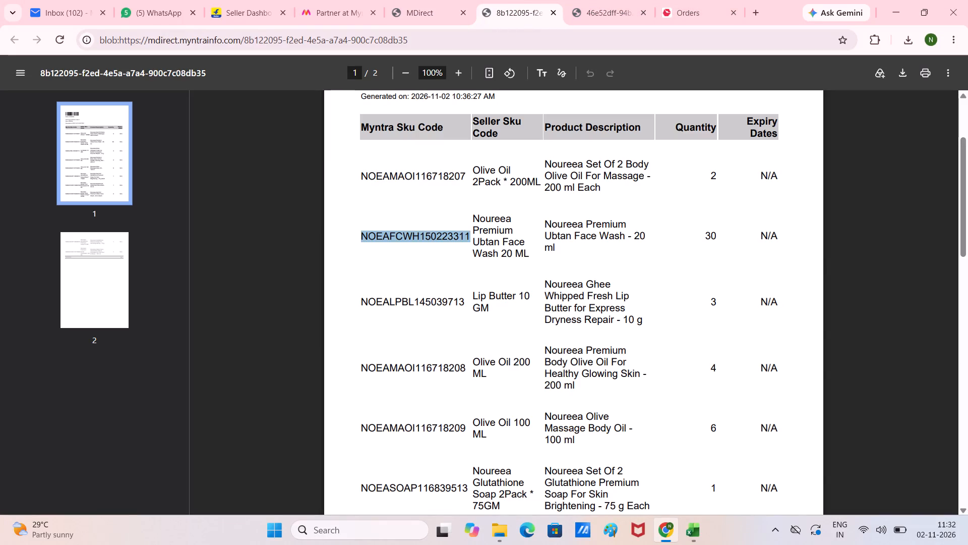
{"action": "key", "text": "ctrl+c"}
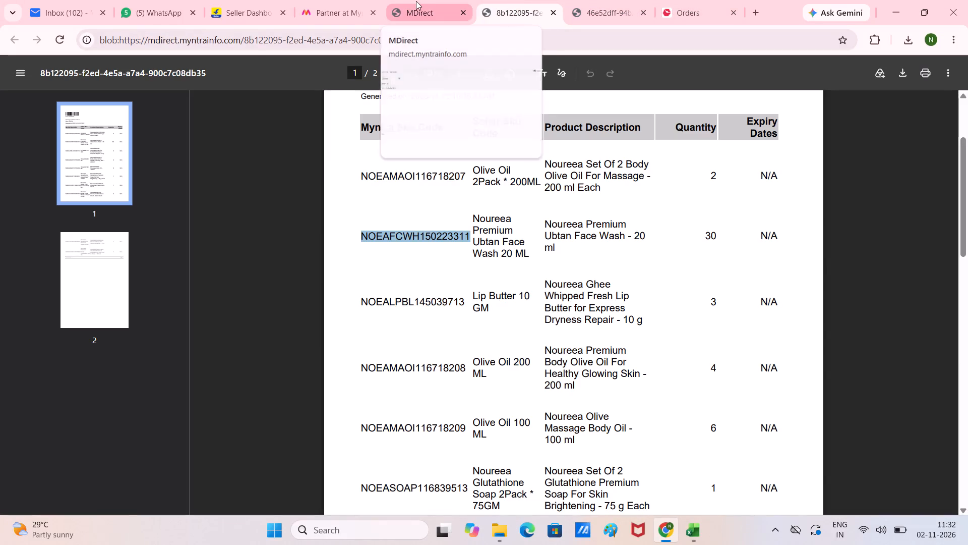
{"action": "left_click", "coordinate": [411, 2]}
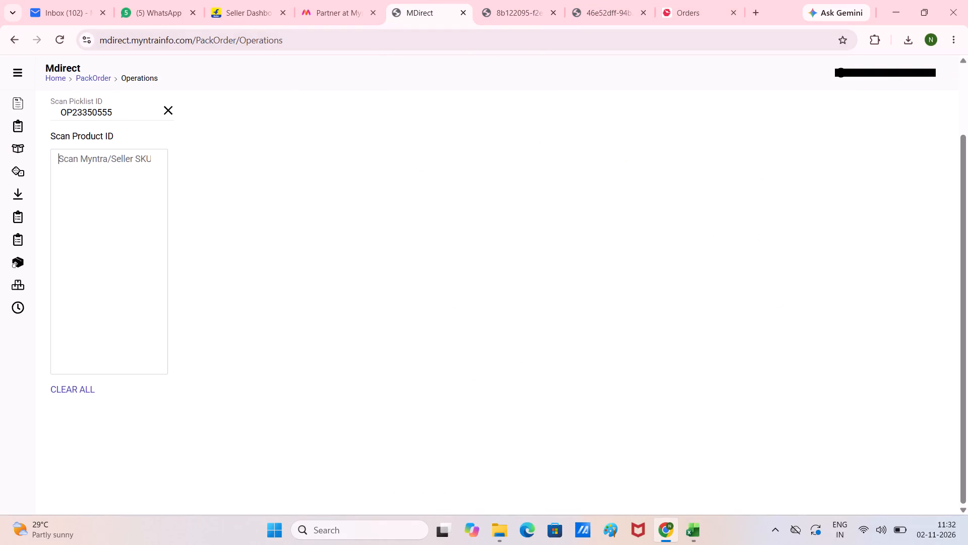
{"action": "key", "text": "ctrl+v"}
{"action": "key", "text": "Return"}
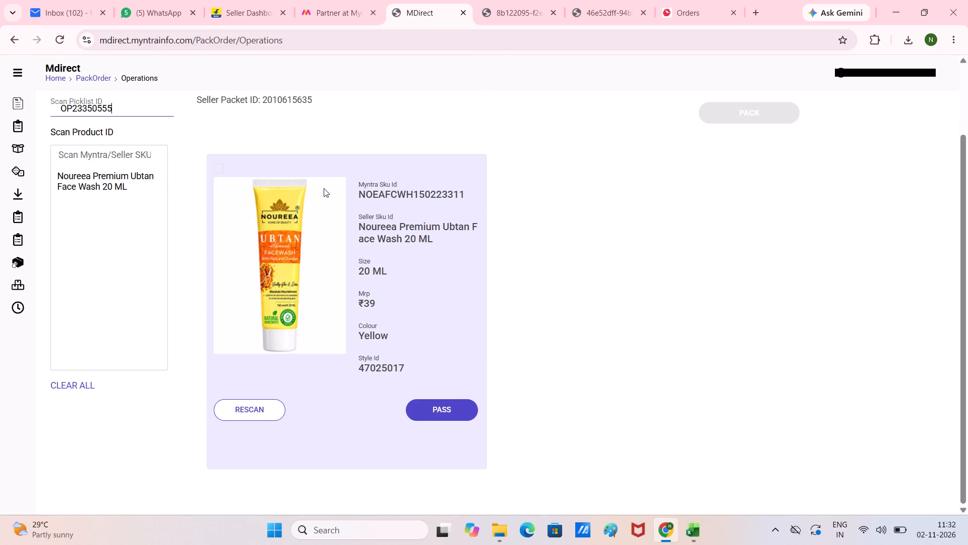
{"action": "left_click", "coordinate": [468, 407]}
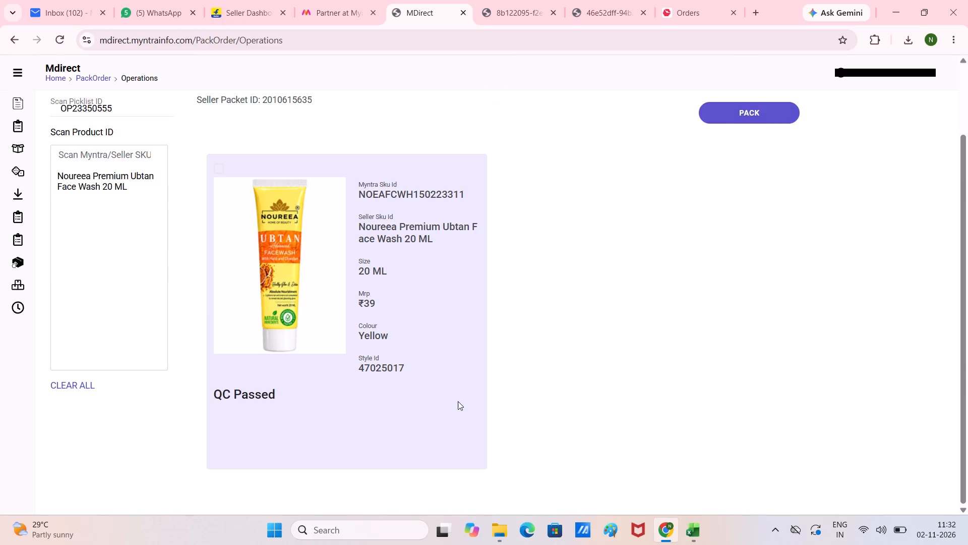
{"action": "left_click", "coordinate": [455, 401]}
Pack the single face wash packet with cover ID MYN8200, copied from the Excel workbook.
{"action": "left_click", "coordinate": [752, 114]}
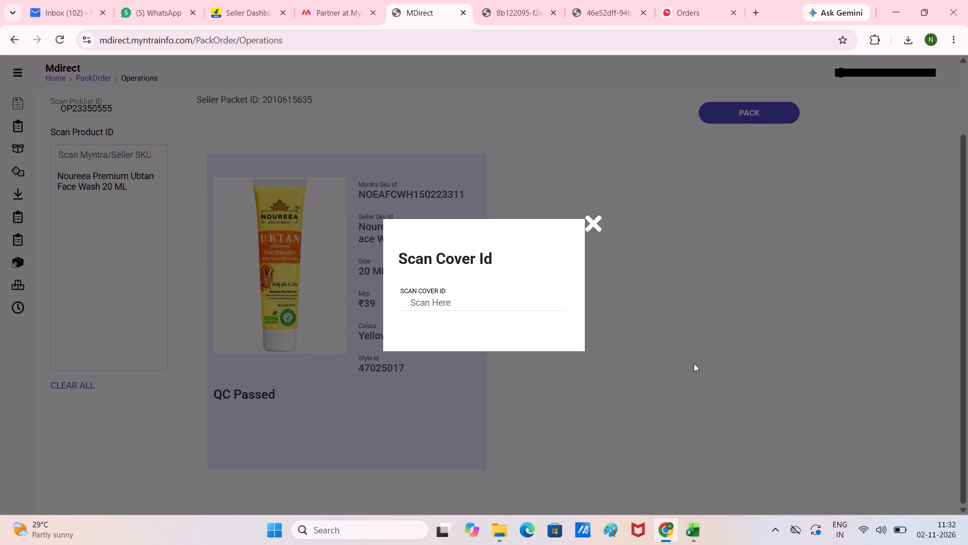
{"action": "left_click", "coordinate": [697, 529]}
{"action": "scroll", "coordinate": [361, 417], "scroll_direction": "down", "scroll_amount": 2}
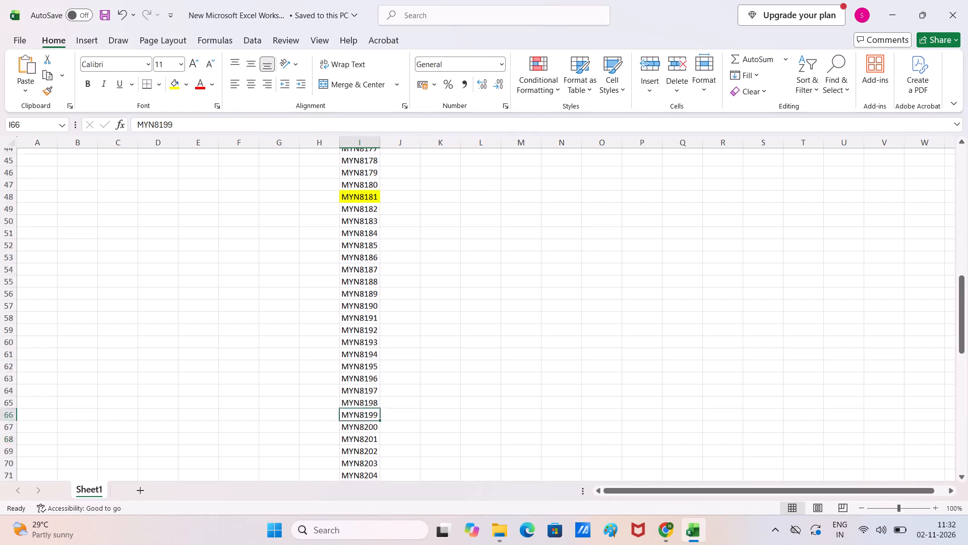
{"action": "left_click", "coordinate": [356, 376]}
{"action": "key", "text": "ctrl+c"}
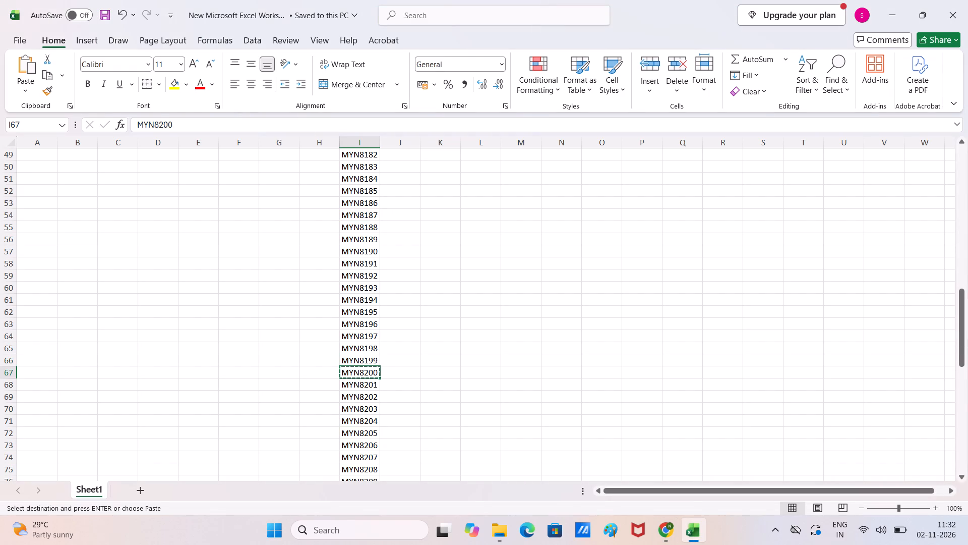
{"action": "key", "text": "alt+Tab"}
{"action": "left_click", "coordinate": [438, 304]}
{"action": "key", "text": "ctrl+v"}
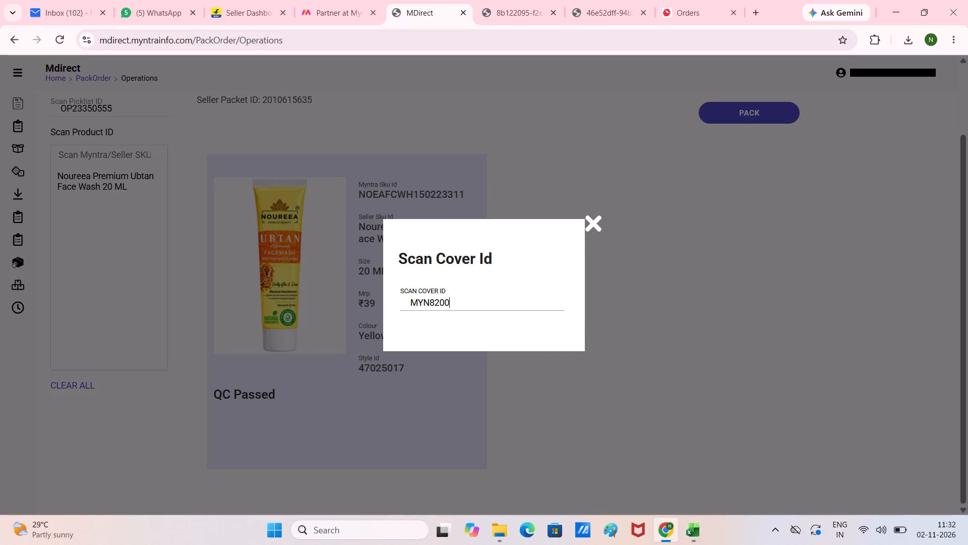
{"action": "key", "text": "Return"}
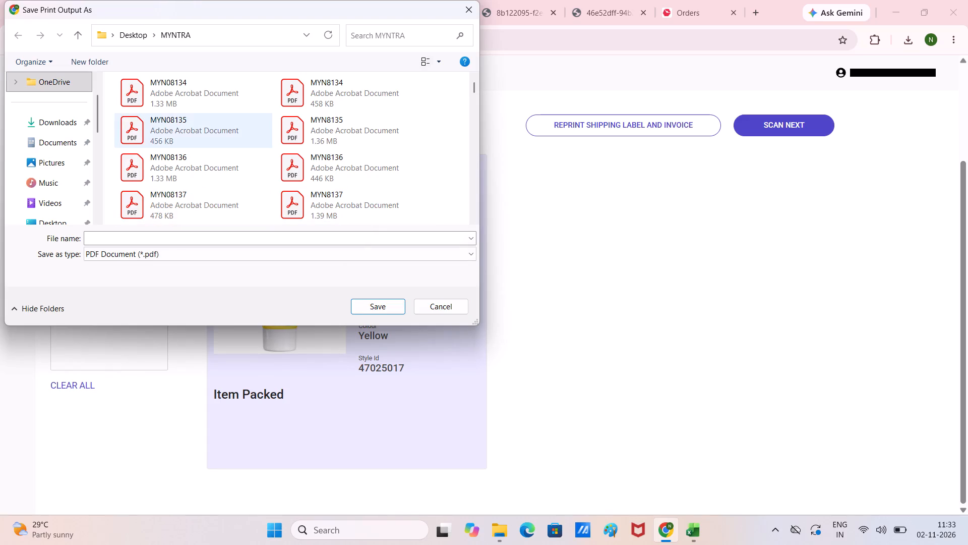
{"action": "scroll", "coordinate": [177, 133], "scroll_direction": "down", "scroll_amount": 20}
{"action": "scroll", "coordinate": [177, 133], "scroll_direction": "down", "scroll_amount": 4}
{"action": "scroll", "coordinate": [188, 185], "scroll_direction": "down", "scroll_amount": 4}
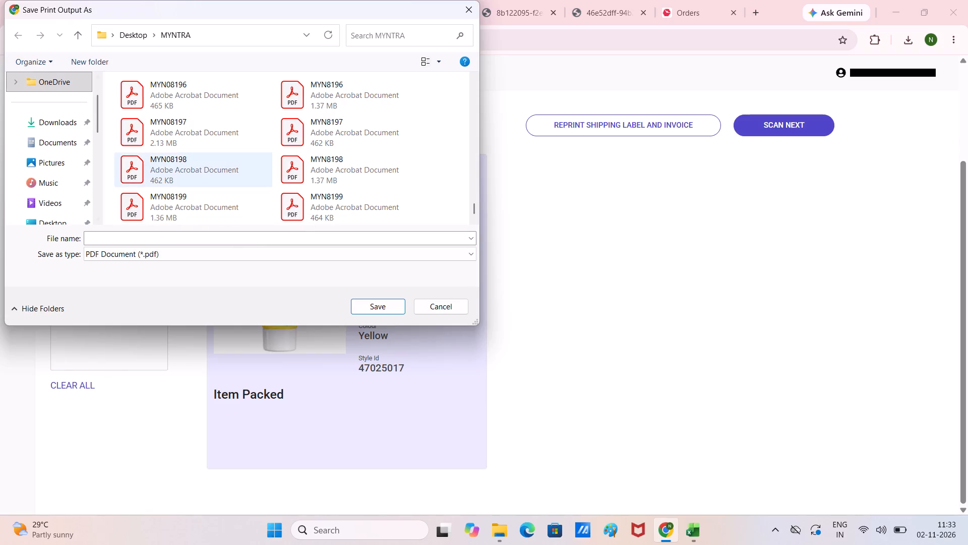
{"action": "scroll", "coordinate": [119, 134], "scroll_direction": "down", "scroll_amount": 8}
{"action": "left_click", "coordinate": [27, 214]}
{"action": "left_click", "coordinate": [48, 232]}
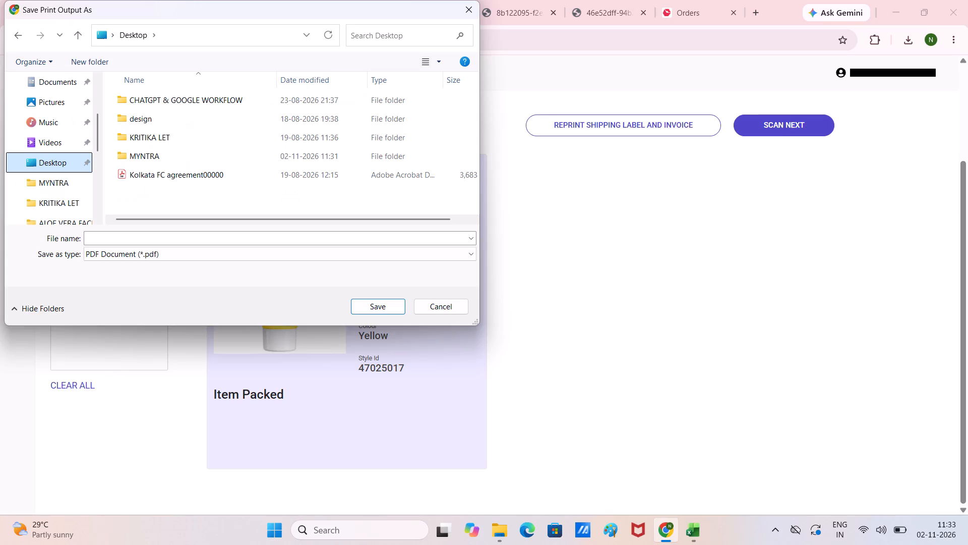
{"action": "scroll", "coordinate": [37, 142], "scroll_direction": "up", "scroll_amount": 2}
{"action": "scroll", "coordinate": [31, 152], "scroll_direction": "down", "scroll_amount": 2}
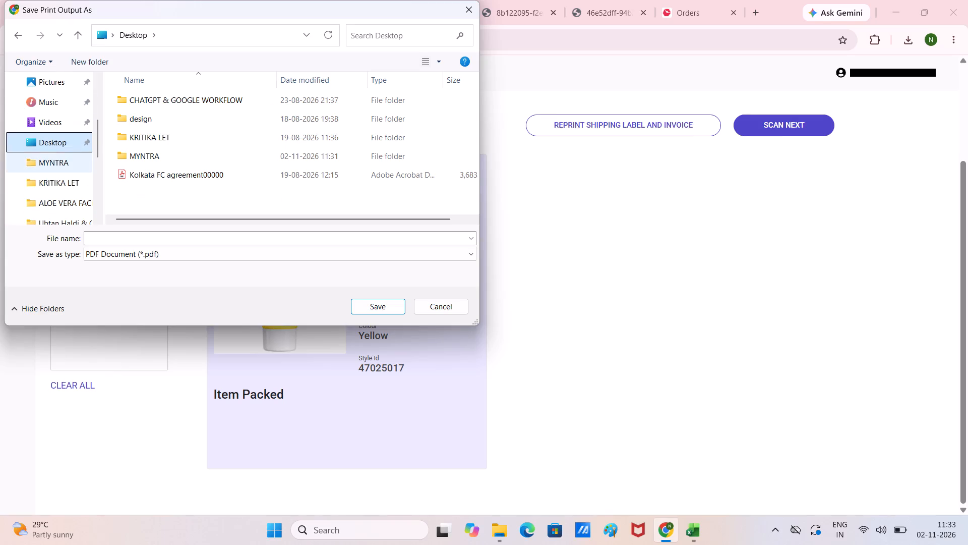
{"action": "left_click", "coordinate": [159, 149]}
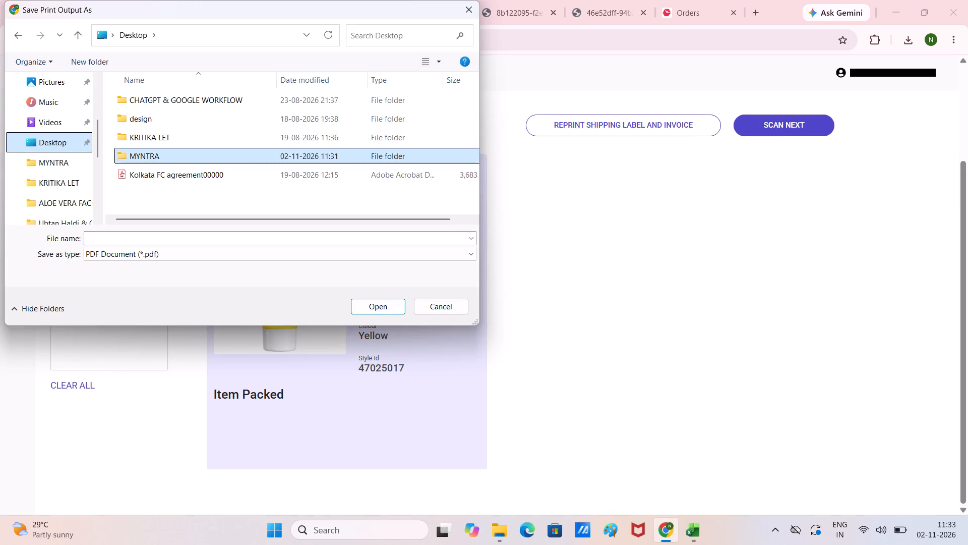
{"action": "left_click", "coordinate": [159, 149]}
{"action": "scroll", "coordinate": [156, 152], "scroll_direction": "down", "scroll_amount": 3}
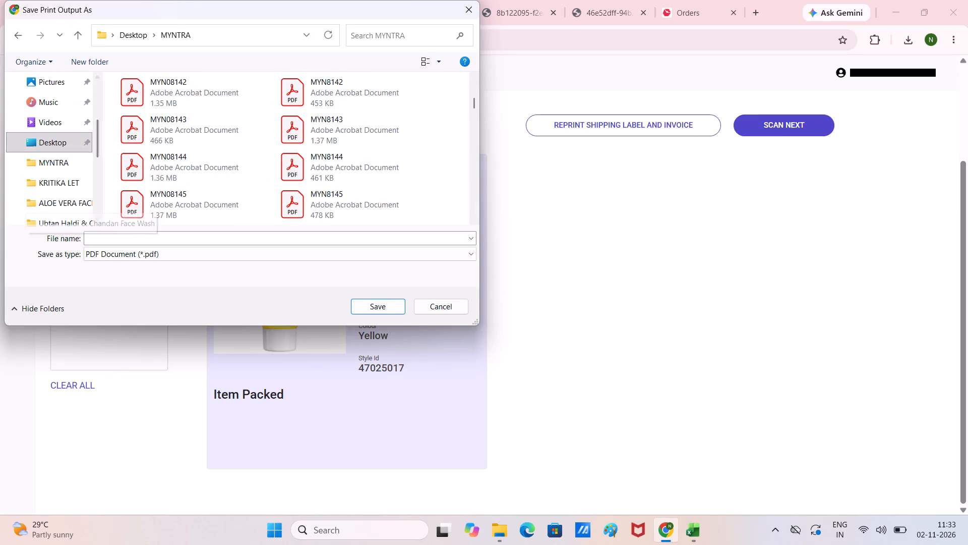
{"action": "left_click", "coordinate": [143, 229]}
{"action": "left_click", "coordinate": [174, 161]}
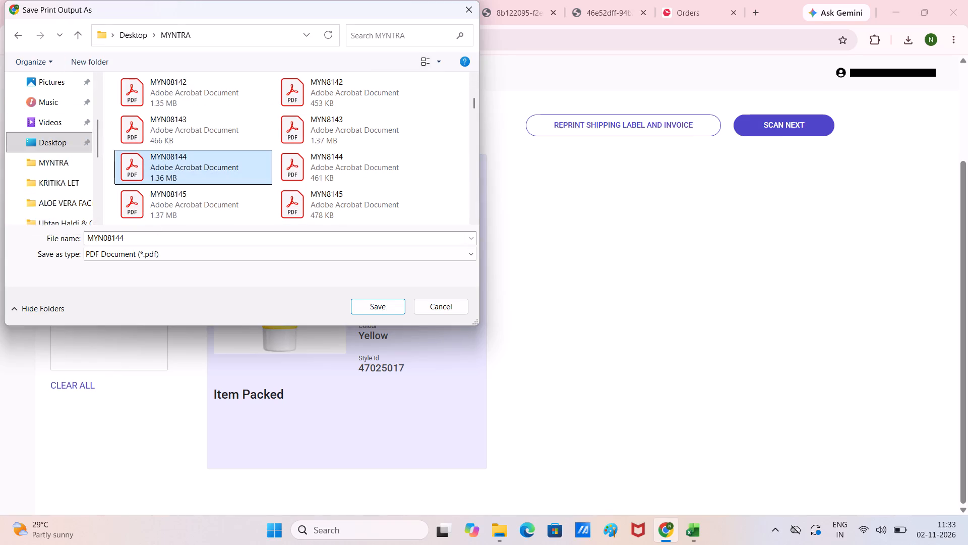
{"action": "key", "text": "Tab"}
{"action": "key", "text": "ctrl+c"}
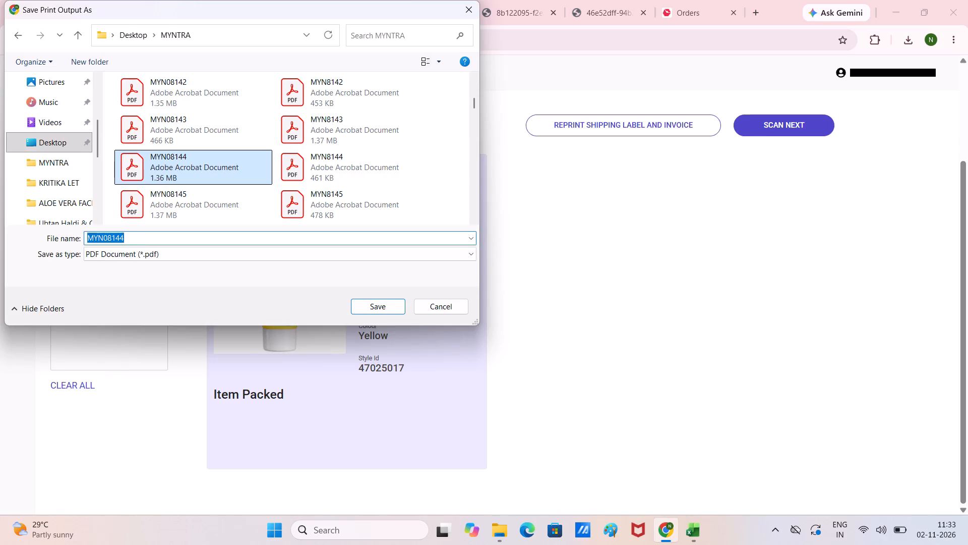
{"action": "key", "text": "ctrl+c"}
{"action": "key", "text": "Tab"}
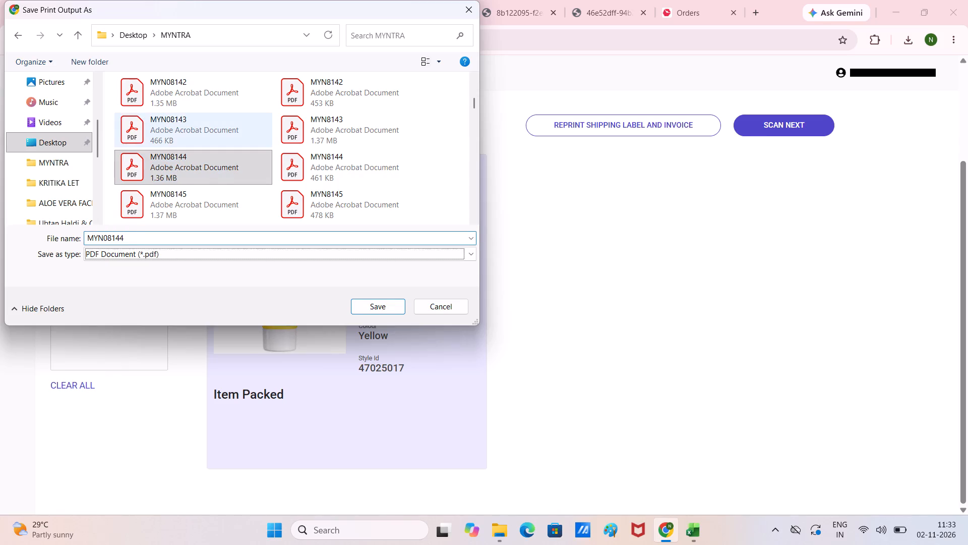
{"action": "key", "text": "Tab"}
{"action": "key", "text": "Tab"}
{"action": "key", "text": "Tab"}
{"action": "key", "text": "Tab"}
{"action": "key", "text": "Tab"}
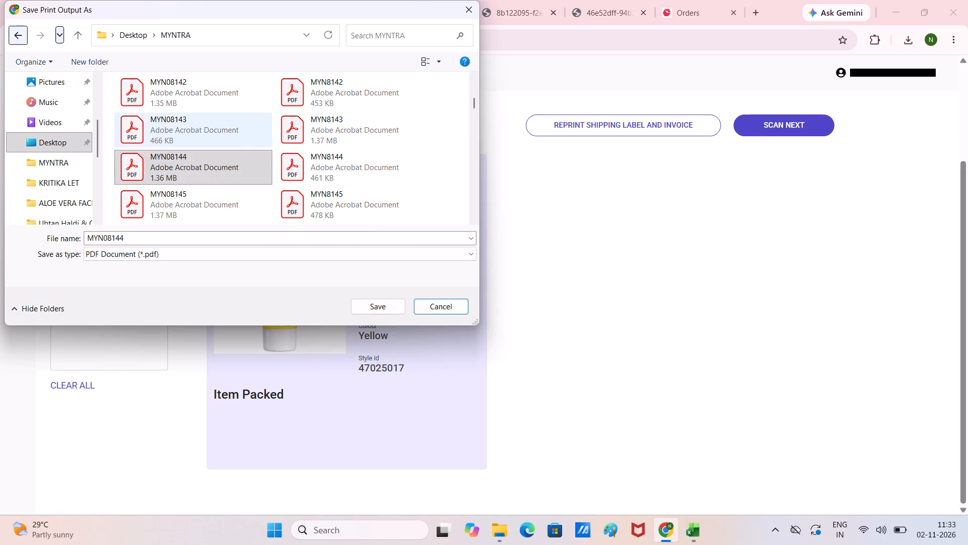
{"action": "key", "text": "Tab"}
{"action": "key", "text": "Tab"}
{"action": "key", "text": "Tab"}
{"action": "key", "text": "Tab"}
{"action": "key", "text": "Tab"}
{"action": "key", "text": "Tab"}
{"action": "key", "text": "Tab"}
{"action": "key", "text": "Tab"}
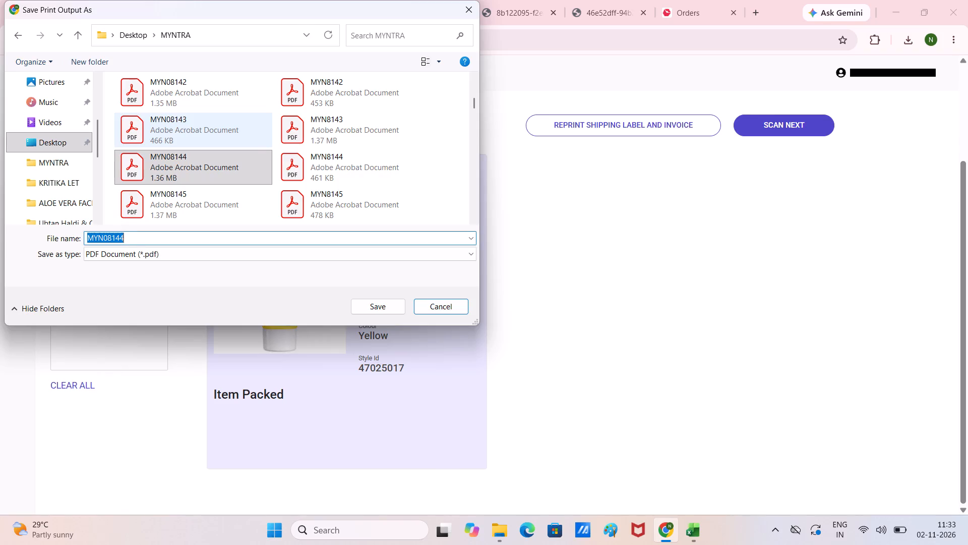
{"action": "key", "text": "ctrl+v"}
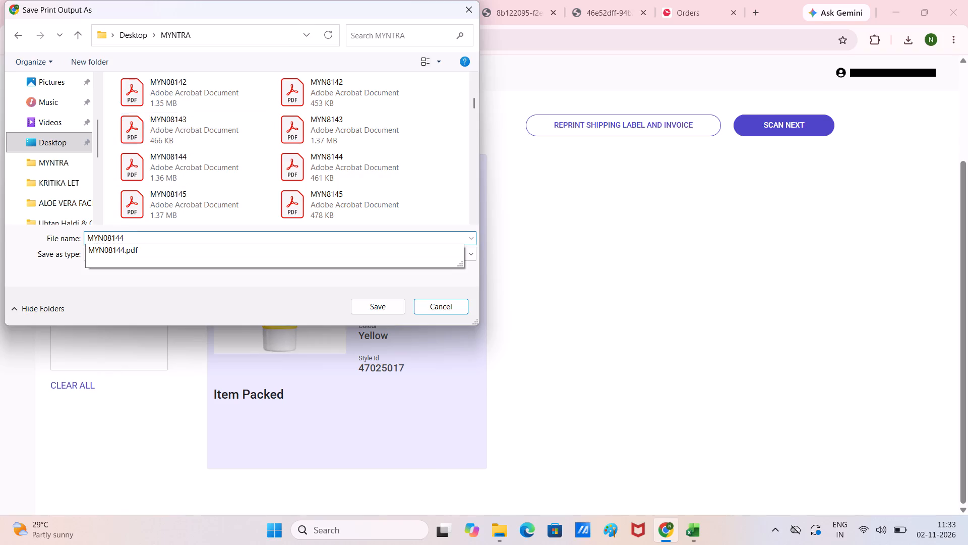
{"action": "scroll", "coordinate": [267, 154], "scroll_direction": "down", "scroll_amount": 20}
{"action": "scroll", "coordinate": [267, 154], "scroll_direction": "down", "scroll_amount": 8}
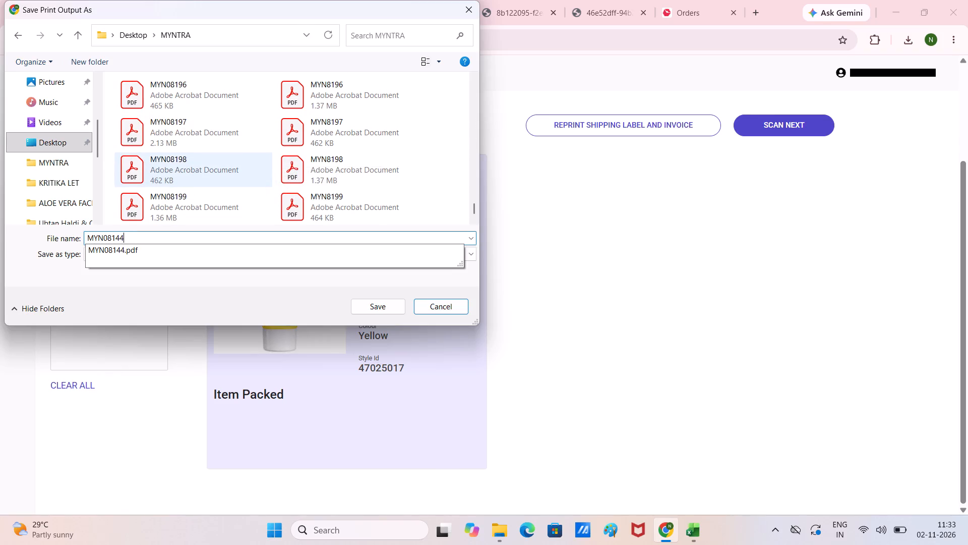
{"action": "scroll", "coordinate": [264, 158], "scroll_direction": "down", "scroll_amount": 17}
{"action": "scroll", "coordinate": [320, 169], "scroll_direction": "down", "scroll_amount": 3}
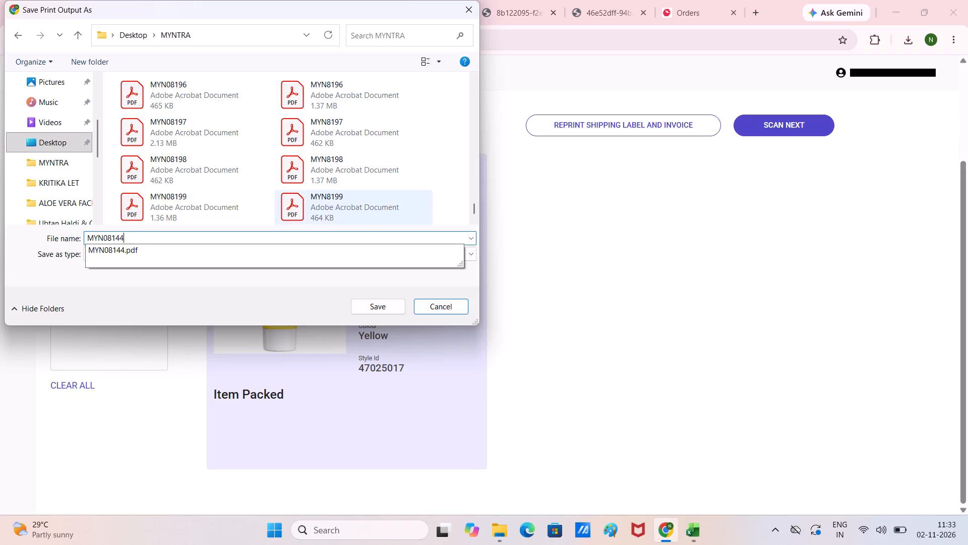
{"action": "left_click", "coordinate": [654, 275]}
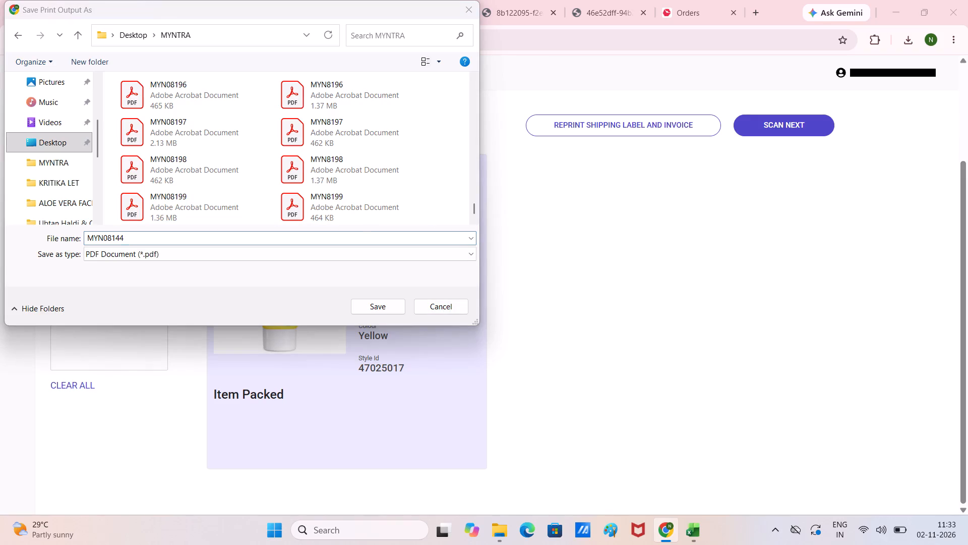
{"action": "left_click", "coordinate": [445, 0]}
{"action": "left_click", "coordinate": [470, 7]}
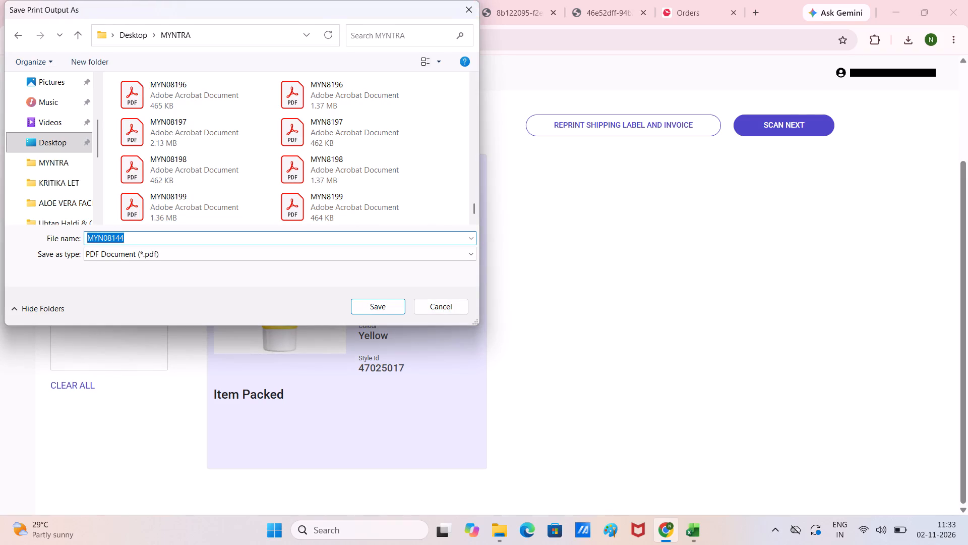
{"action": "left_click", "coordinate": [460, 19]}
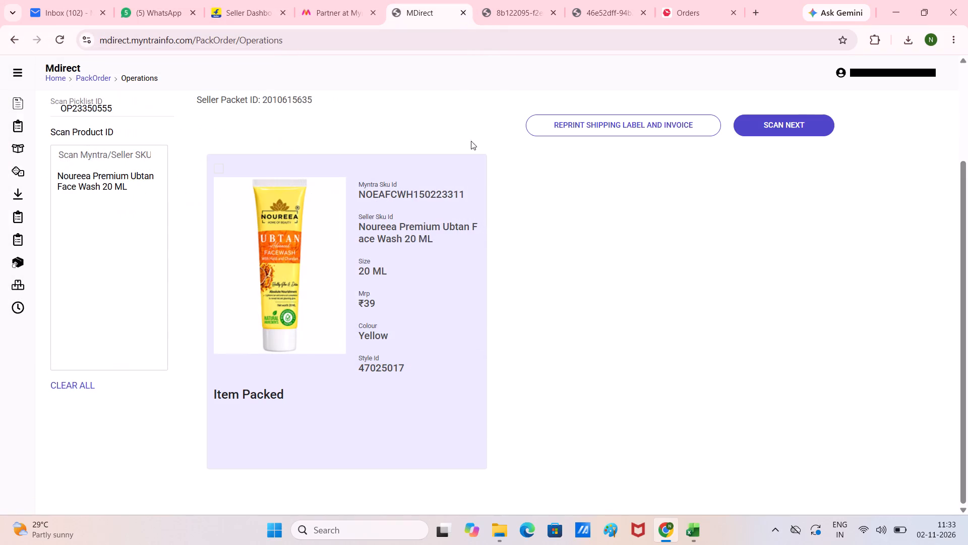
{"action": "left_click", "coordinate": [694, 536]}
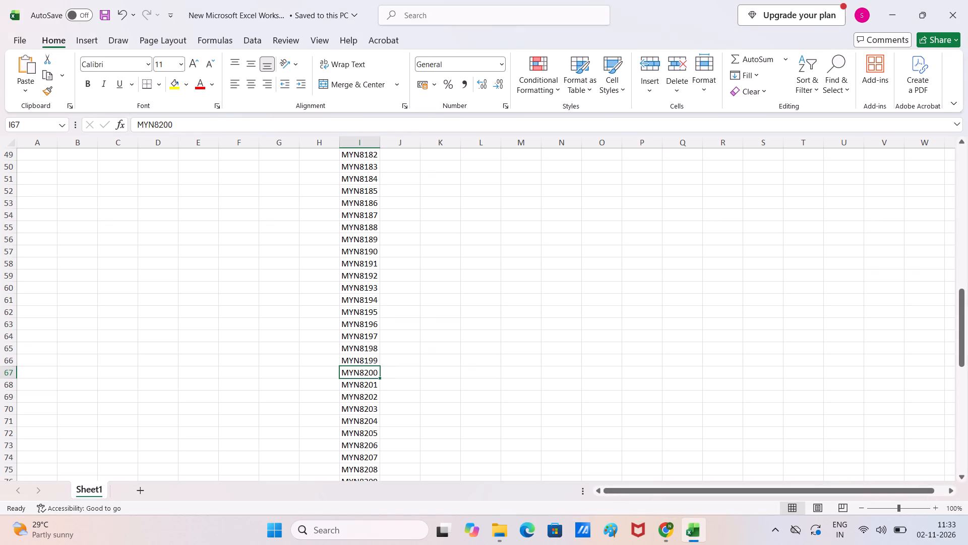
{"action": "left_click", "coordinate": [501, 530]}
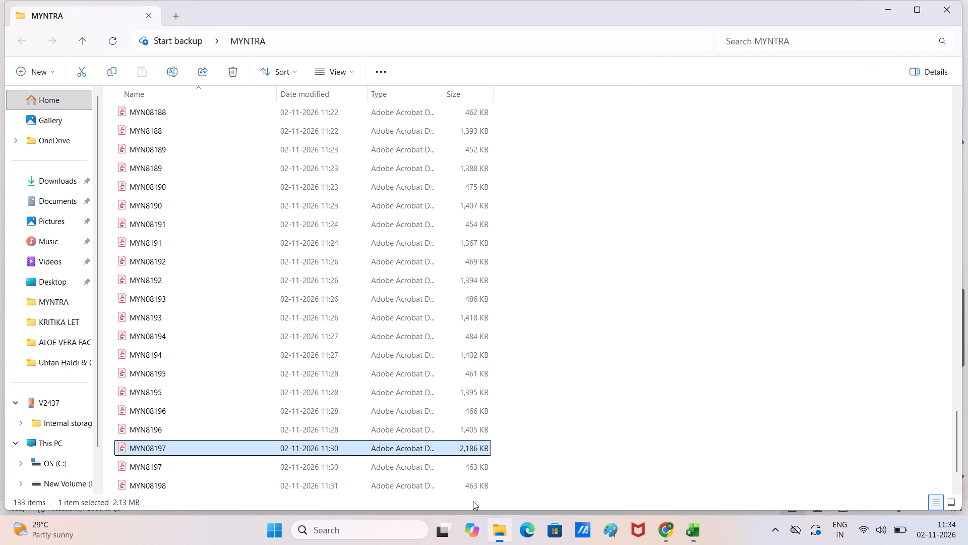
{"action": "scroll", "coordinate": [326, 370], "scroll_direction": "down", "scroll_amount": 9}
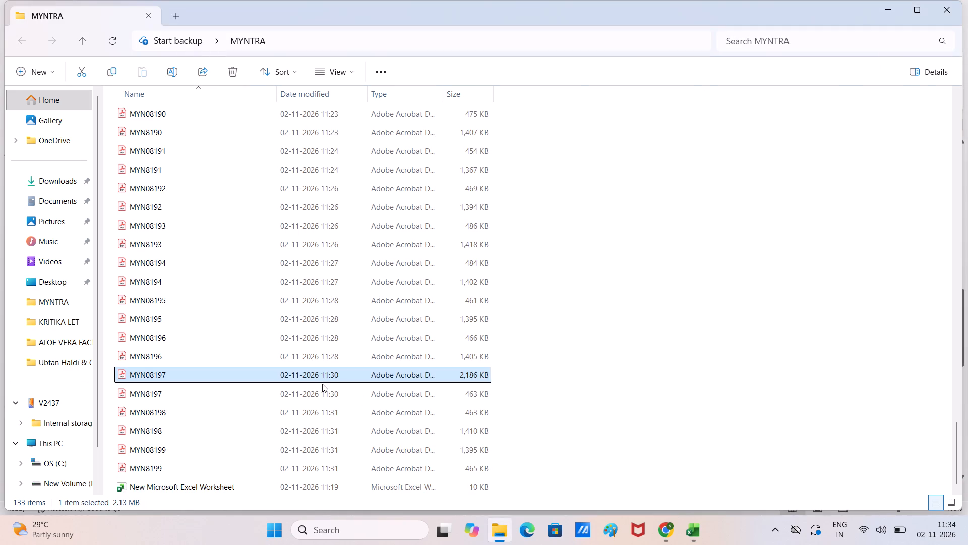
{"action": "key", "text": "alt+Tab"}
{"action": "key", "text": "ctrl+c"}
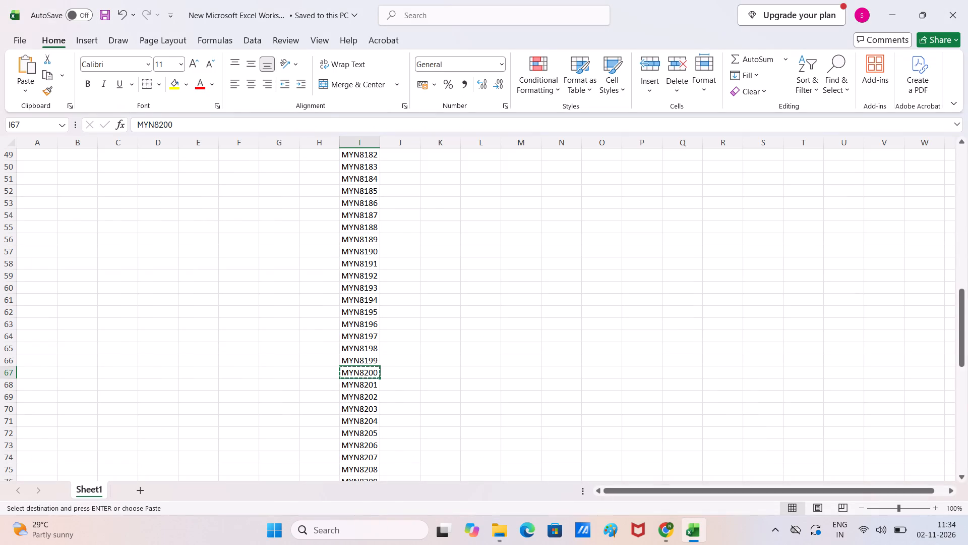
{"action": "key", "text": "alt+Tab"}
{"action": "left_click", "coordinate": [671, 533]}
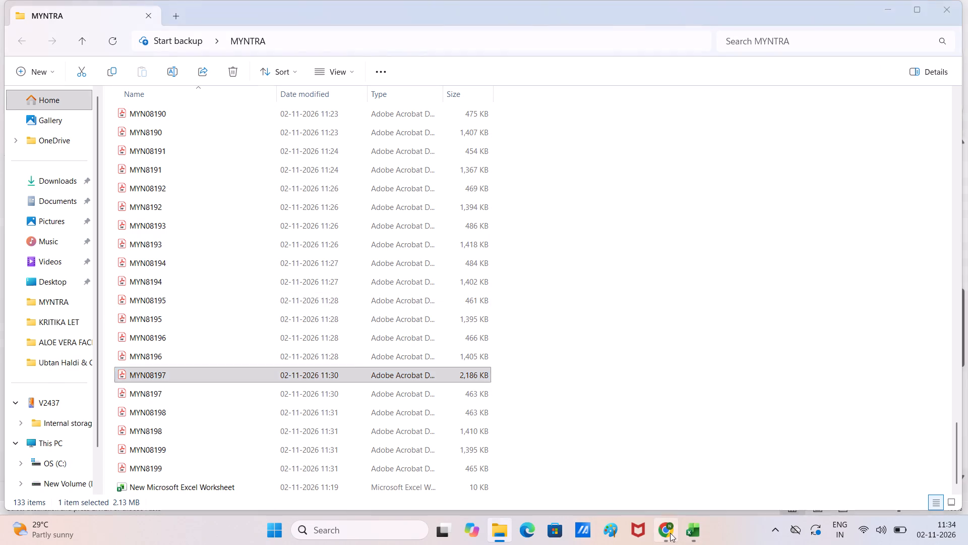
{"action": "left_click", "coordinate": [585, 130]}
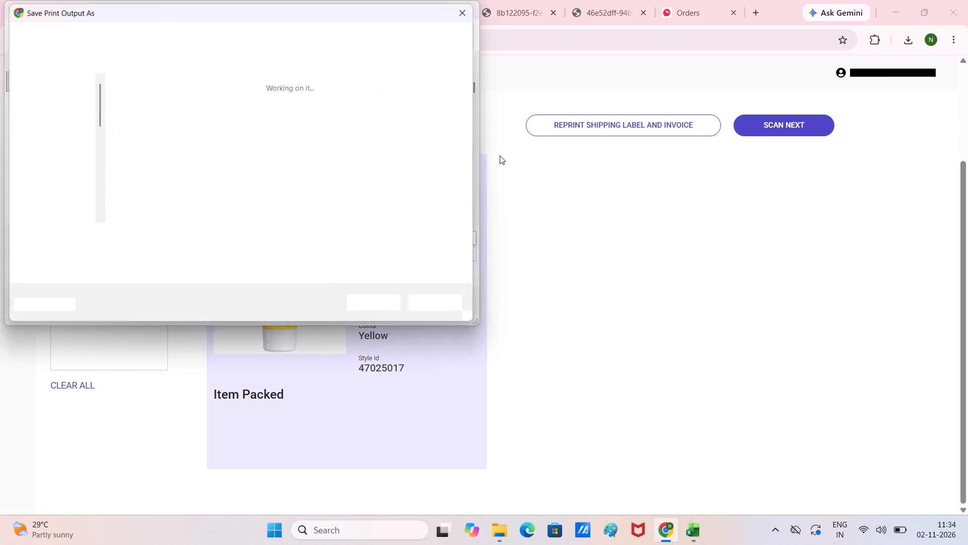
Save the packet's two print outputs in the MYNTRA folder as PDFs named MYN8200 and MYN08200.
{"action": "left_click", "coordinate": [196, 237]}
{"action": "key", "text": "ctrl+v"}
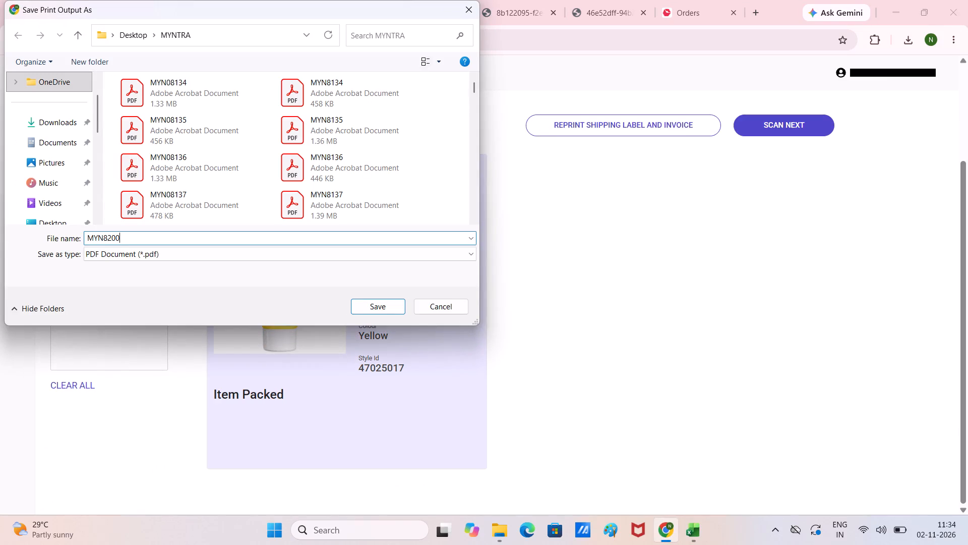
{"action": "key", "text": "Return"}
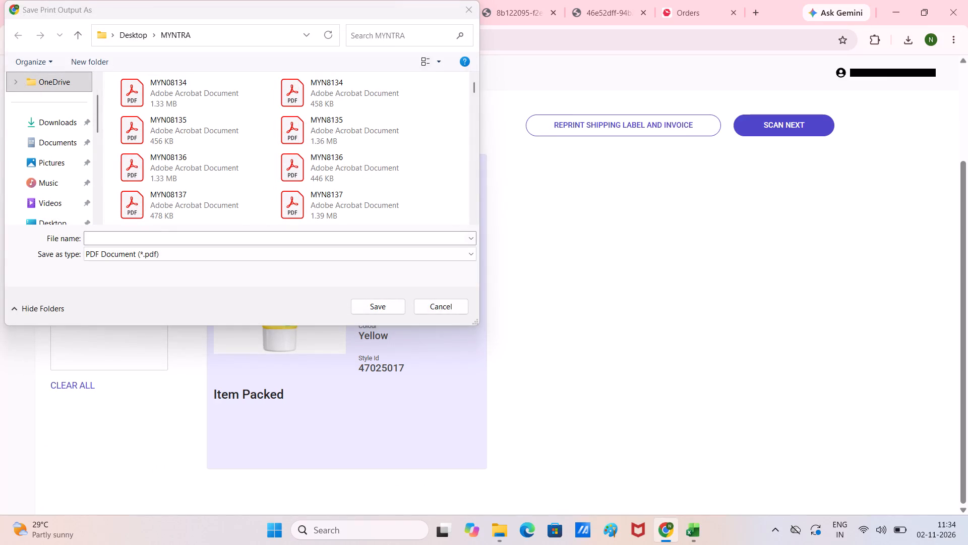
{"action": "left_click", "coordinate": [199, 237]}
{"action": "key", "text": "ctrl+v"}
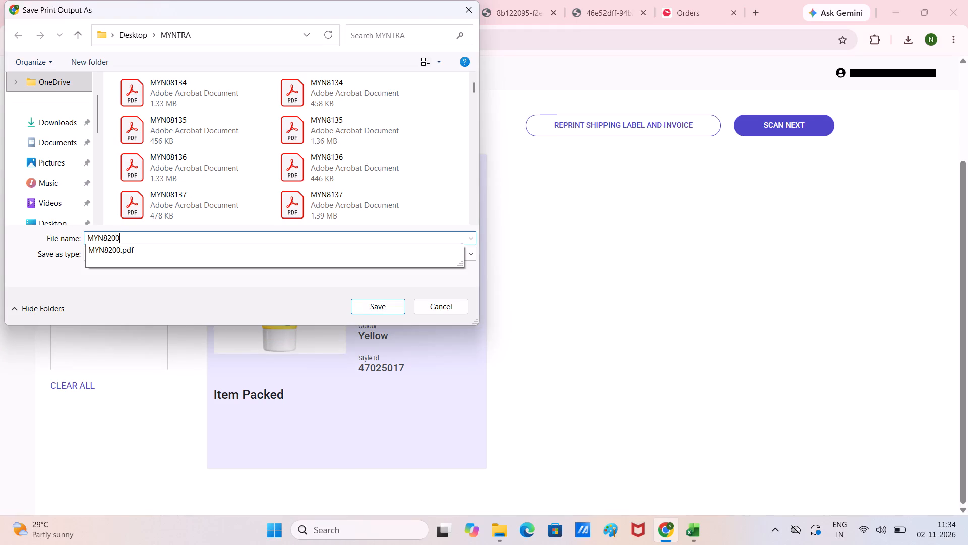
{"action": "left_click", "coordinate": [102, 241]}
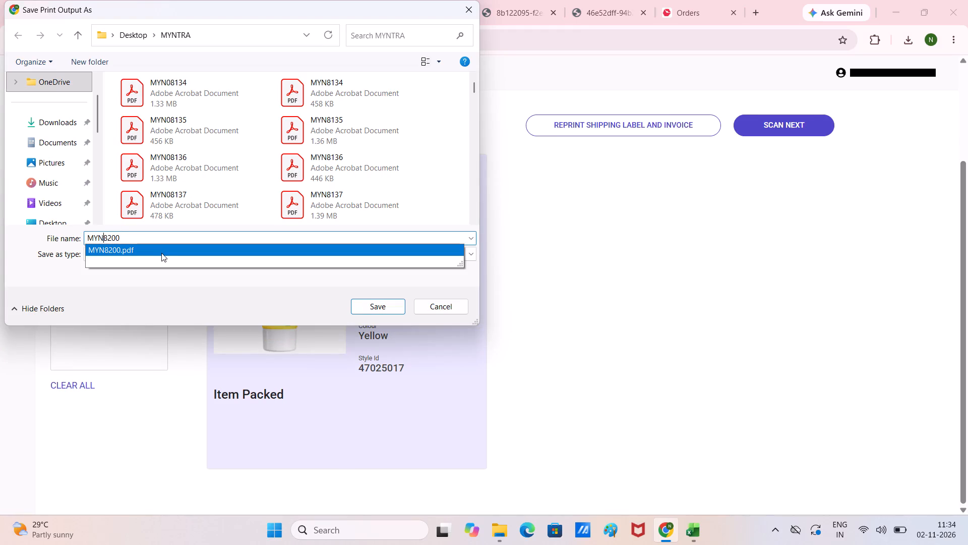
{"action": "key", "text": "0"}
{"action": "left_click", "coordinate": [375, 303]}
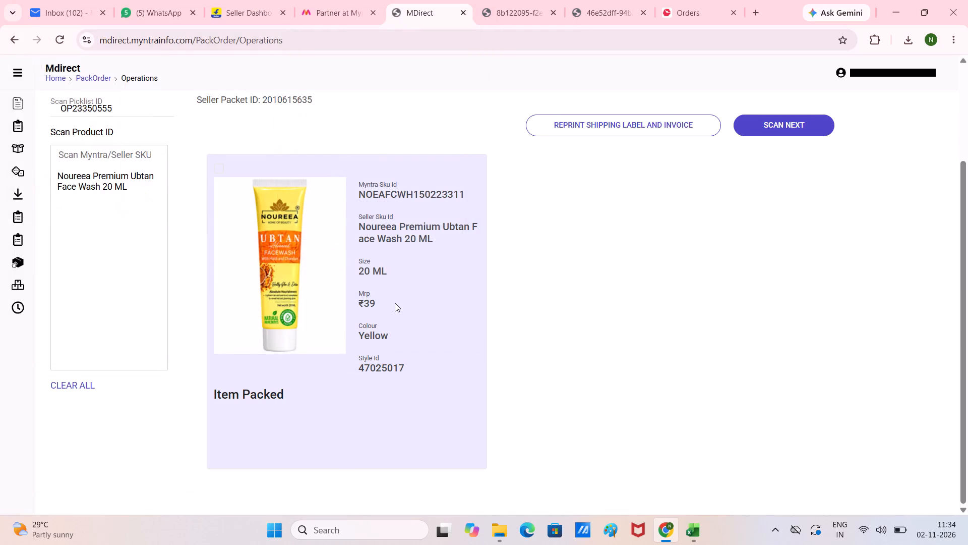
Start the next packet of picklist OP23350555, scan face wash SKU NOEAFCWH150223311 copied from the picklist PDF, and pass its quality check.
{"action": "left_click", "coordinate": [788, 121]}
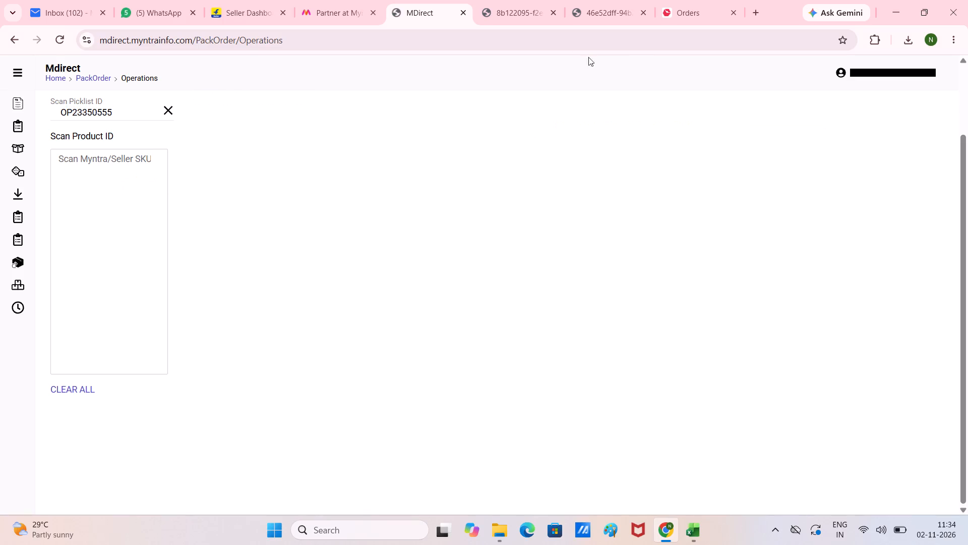
{"action": "left_click", "coordinate": [523, 16]}
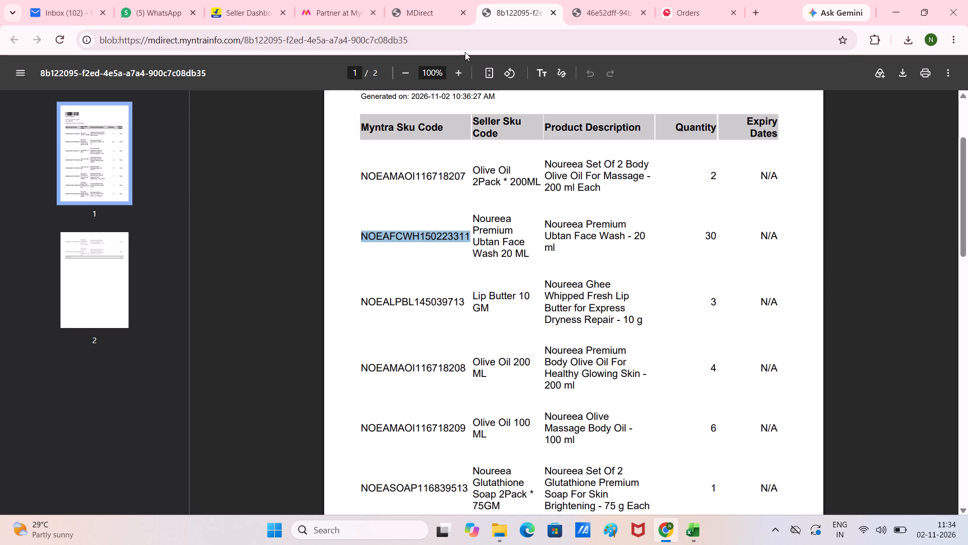
{"action": "key", "text": "ctrl+c"}
{"action": "key", "text": "alt+Tab"}
{"action": "key", "text": "alt+Tab"}
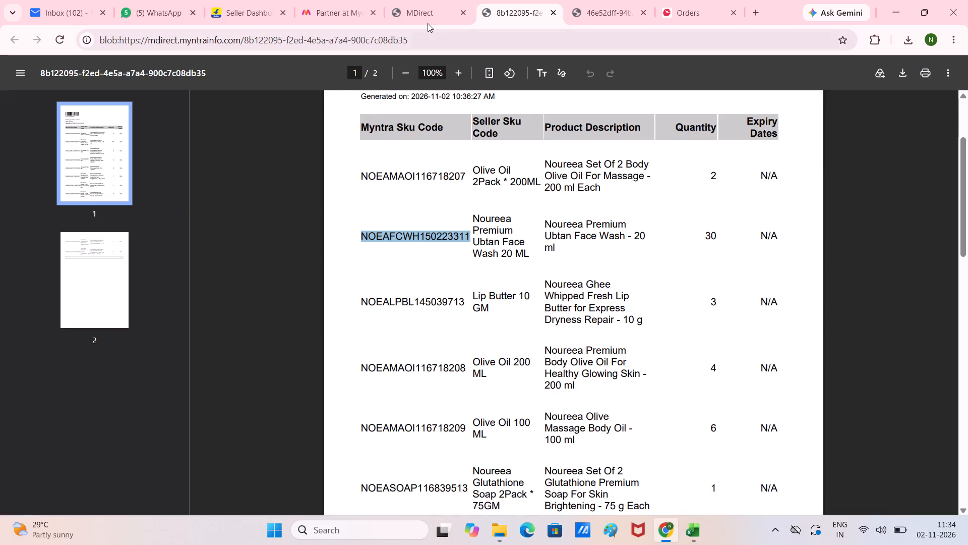
{"action": "left_click", "coordinate": [425, 18]}
{"action": "left_click", "coordinate": [145, 160]}
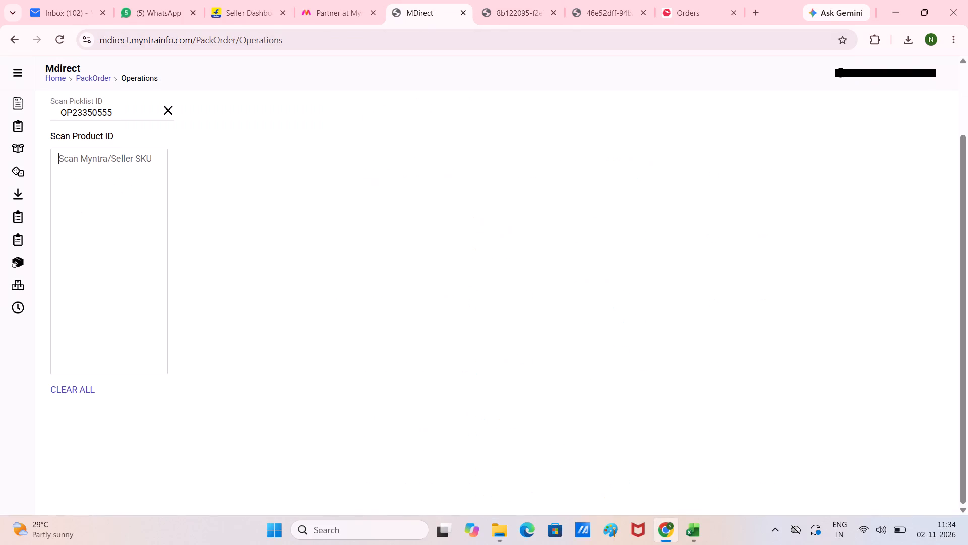
{"action": "key", "text": "ctrl+v"}
{"action": "key", "text": "Return"}
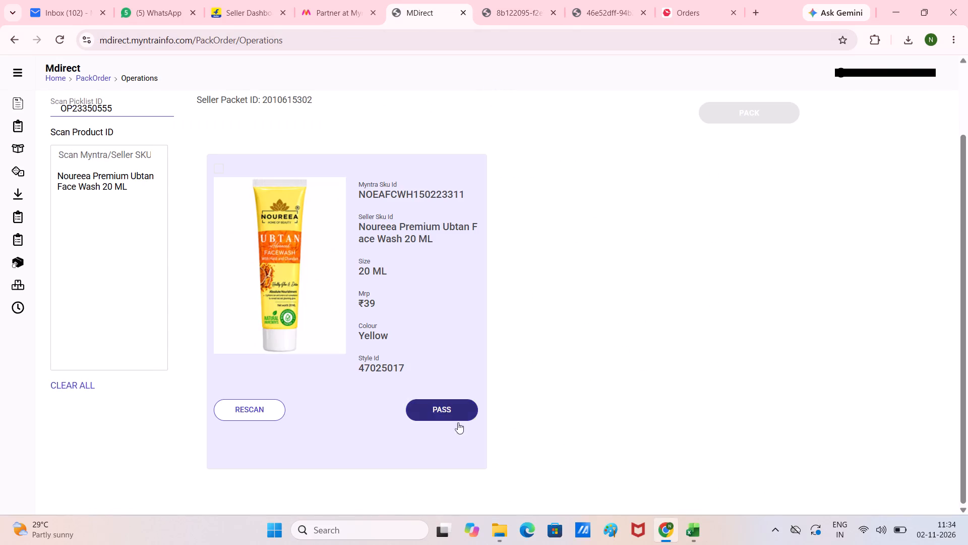
{"action": "left_click", "coordinate": [451, 415]}
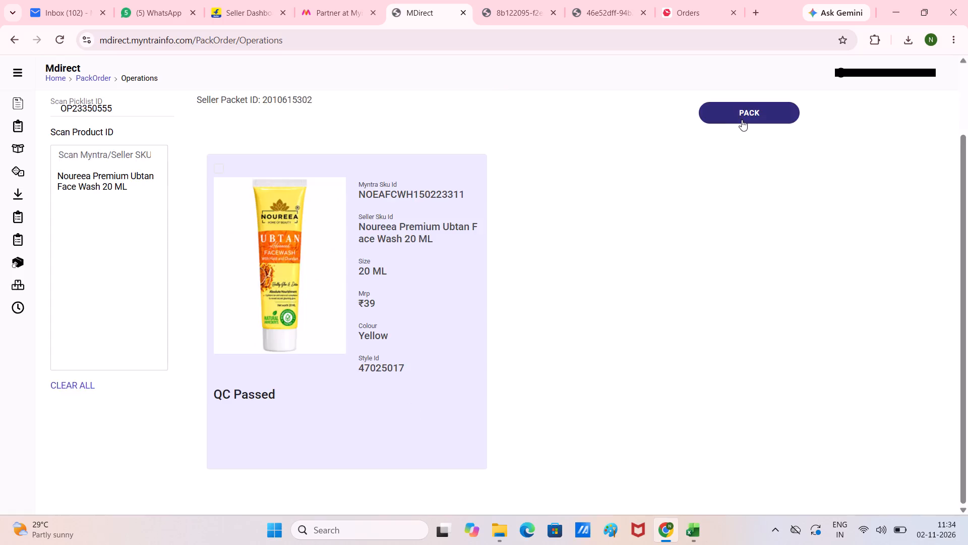
Pack the single face wash packet with cover ID MYN8201, copied from the Excel workbook.
{"action": "left_click", "coordinate": [742, 119]}
{"action": "left_click", "coordinate": [691, 520]}
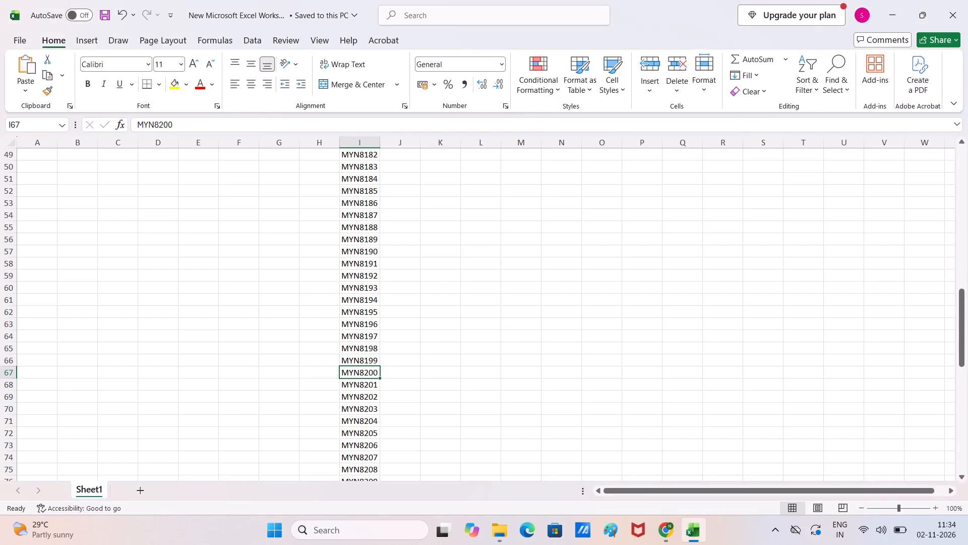
{"action": "left_click", "coordinate": [372, 387]}
{"action": "key", "text": "ctrl+c"}
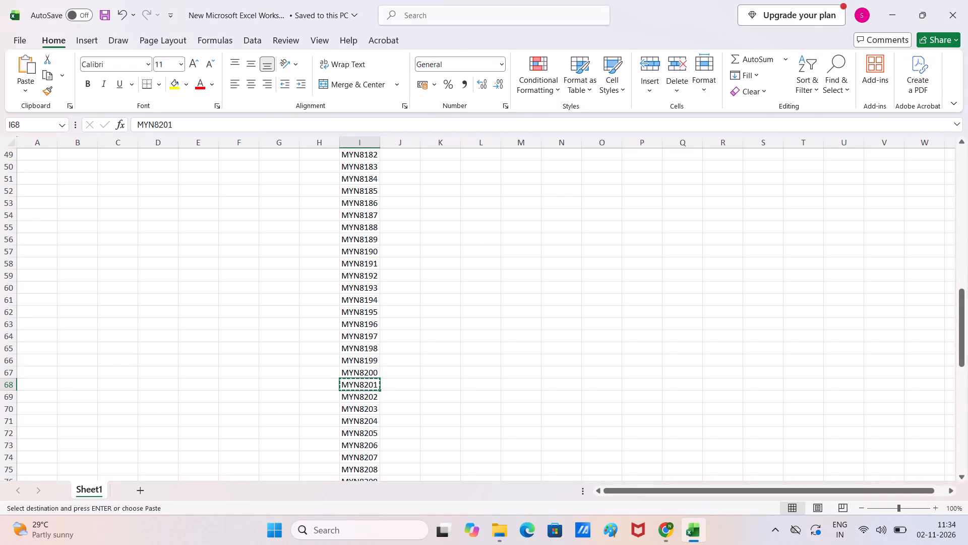
{"action": "key", "text": "alt+Tab"}
{"action": "left_click", "coordinate": [447, 303]}
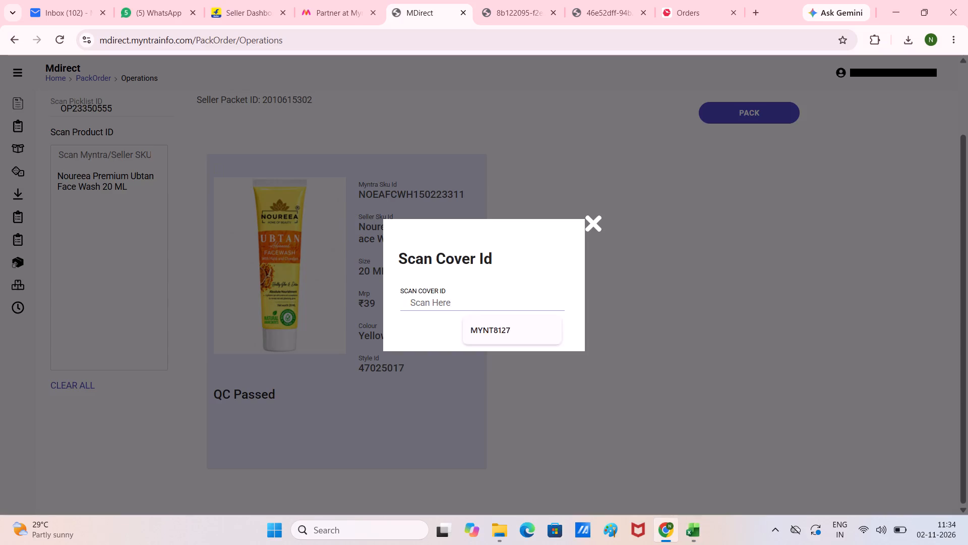
{"action": "key", "text": "ctrl+v"}
{"action": "key", "text": "Return"}
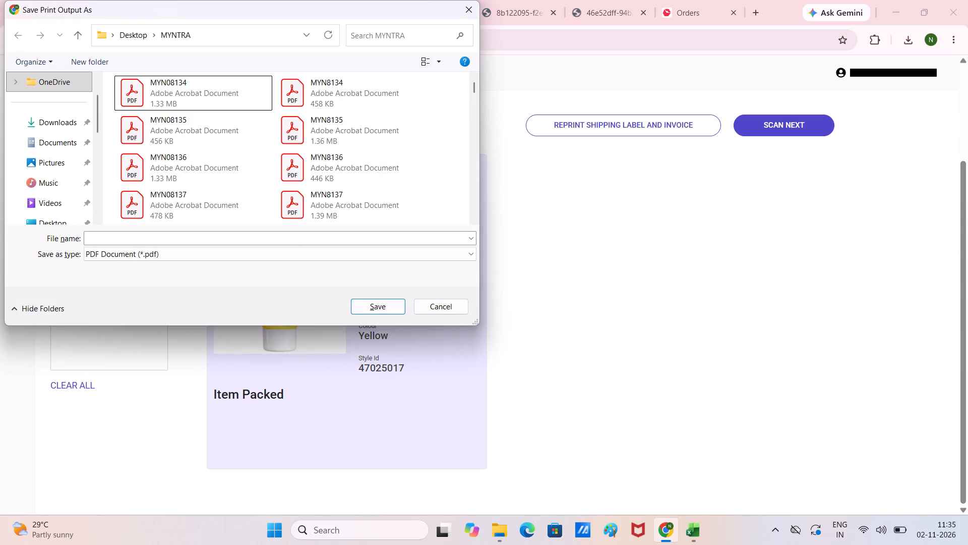
Save the packet's two print outputs in the MYNTRA folder as PDFs named MYN8201 and MYN08201.
{"action": "left_click", "coordinate": [216, 352]}
{"action": "left_click", "coordinate": [144, 332]}
{"action": "key", "text": "Tab"}
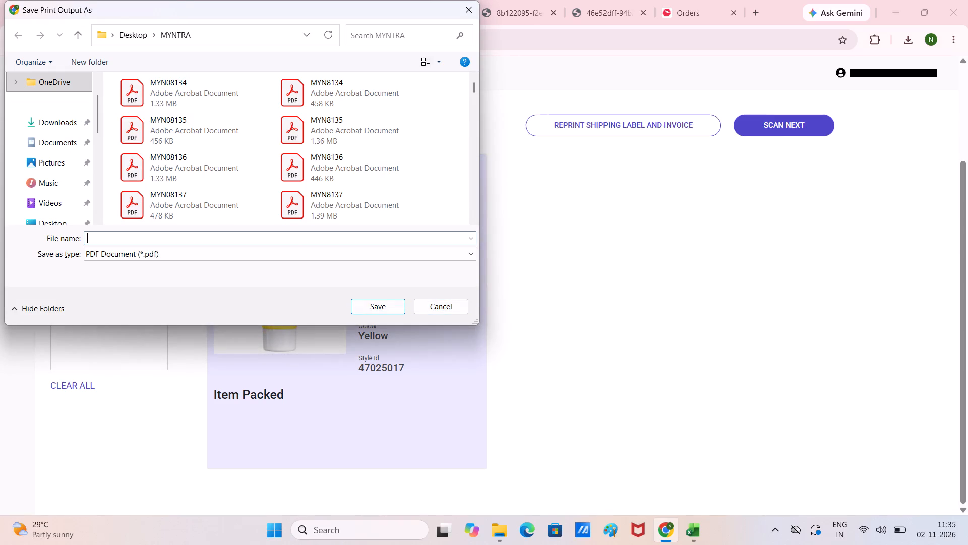
{"action": "key", "text": "ctrl+v"}
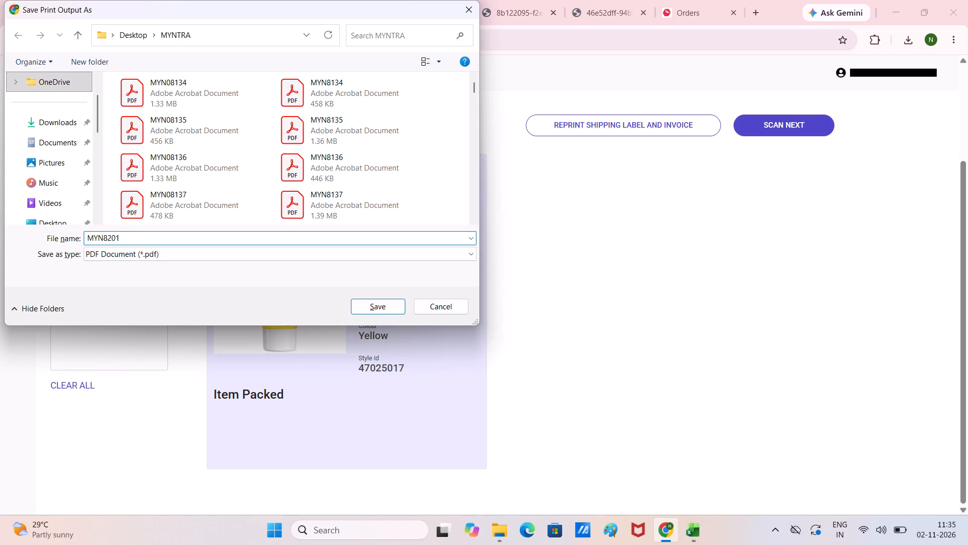
{"action": "key", "text": "Return"}
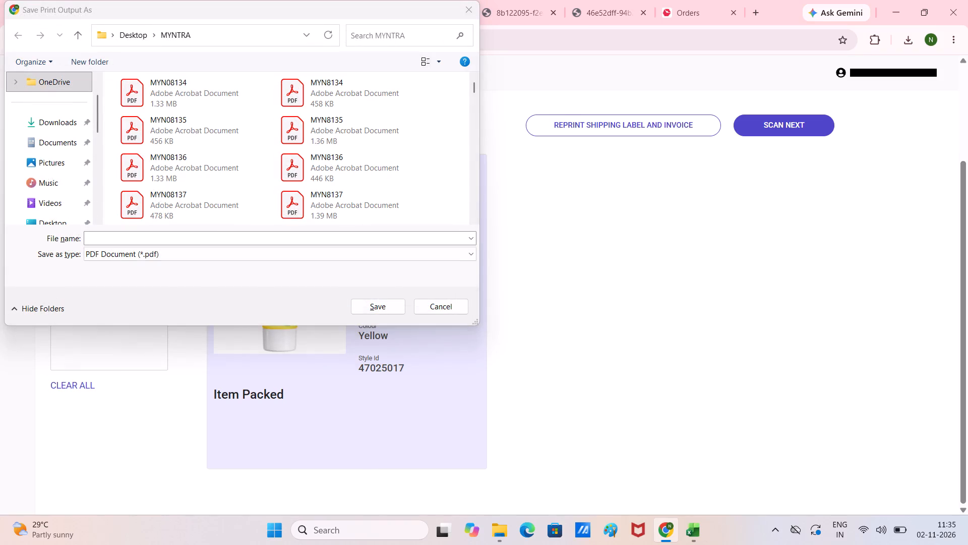
{"action": "left_click", "coordinate": [314, 339]}
{"action": "left_click", "coordinate": [316, 345]}
{"action": "key", "text": "Tab"}
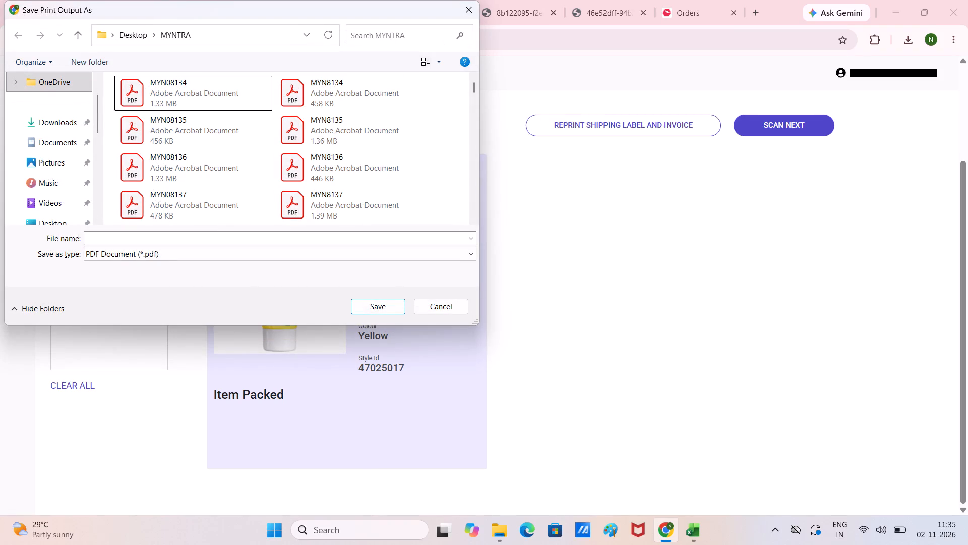
{"action": "key", "text": "ctrl+v"}
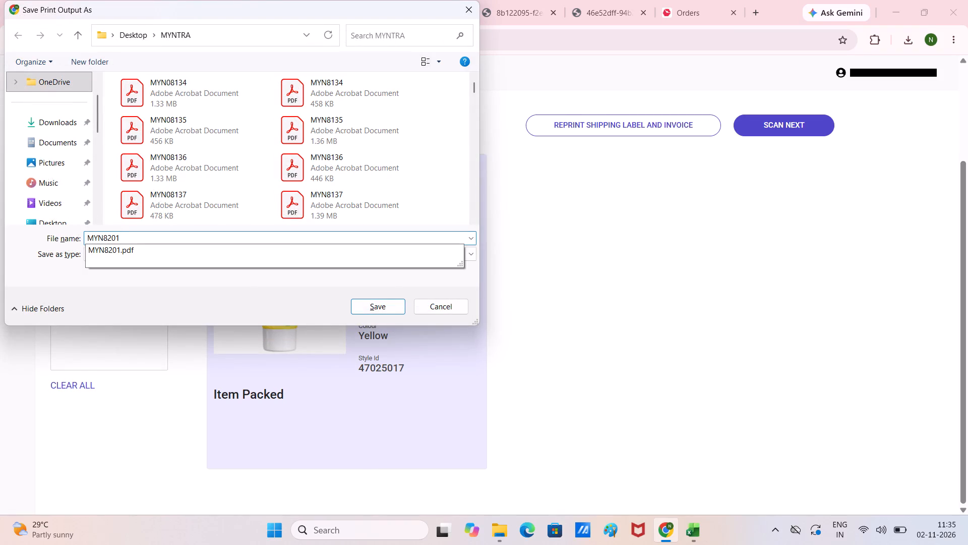
{"action": "key", "text": "Left"}
{"action": "key", "text": "Left"}
{"action": "key", "text": "Left"}
{"action": "key", "text": "Left"}
{"action": "key", "text": "0"}
{"action": "key", "text": "Return"}
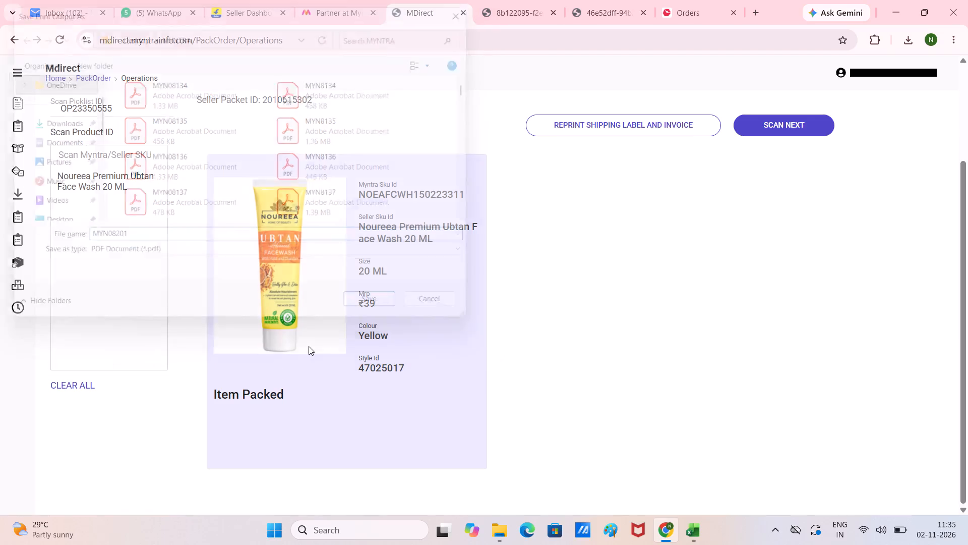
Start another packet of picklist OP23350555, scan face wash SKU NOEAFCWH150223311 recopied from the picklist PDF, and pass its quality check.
{"action": "left_click", "coordinate": [758, 123]}
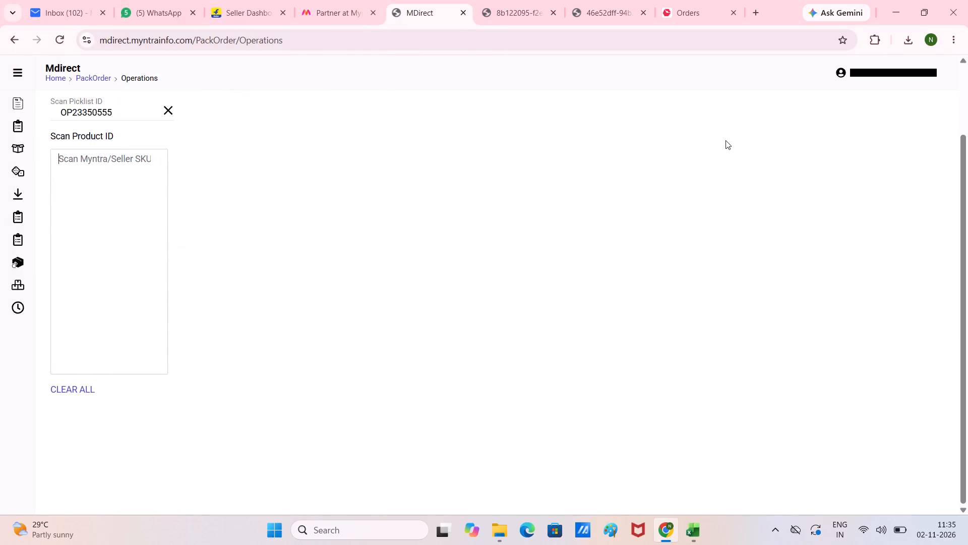
{"action": "left_click", "coordinate": [521, 11]}
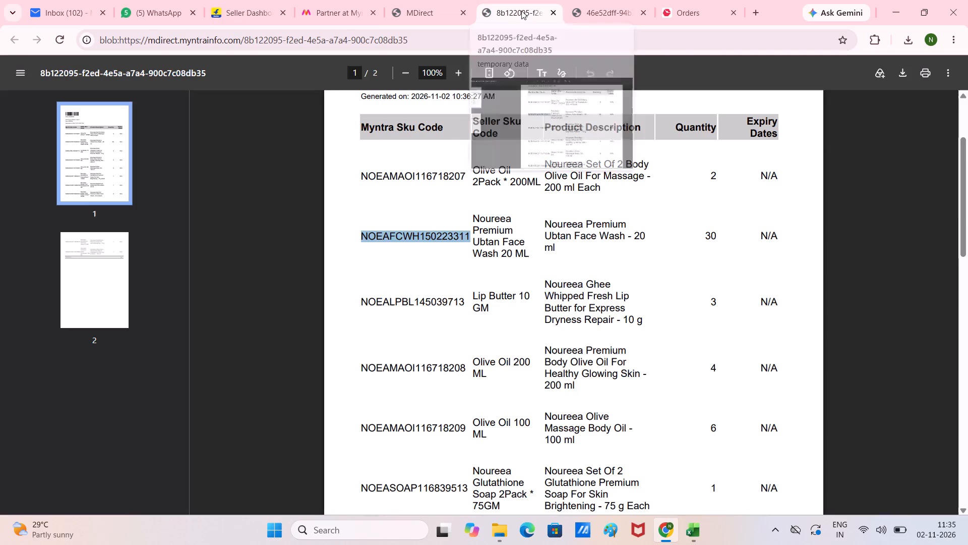
{"action": "key", "text": "ctrl+c"}
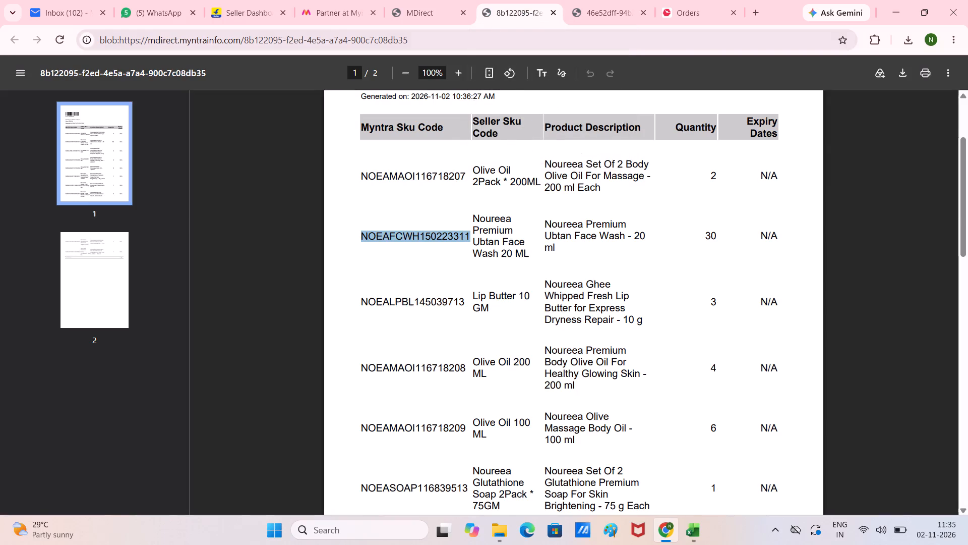
{"action": "left_click", "coordinate": [417, 16]}
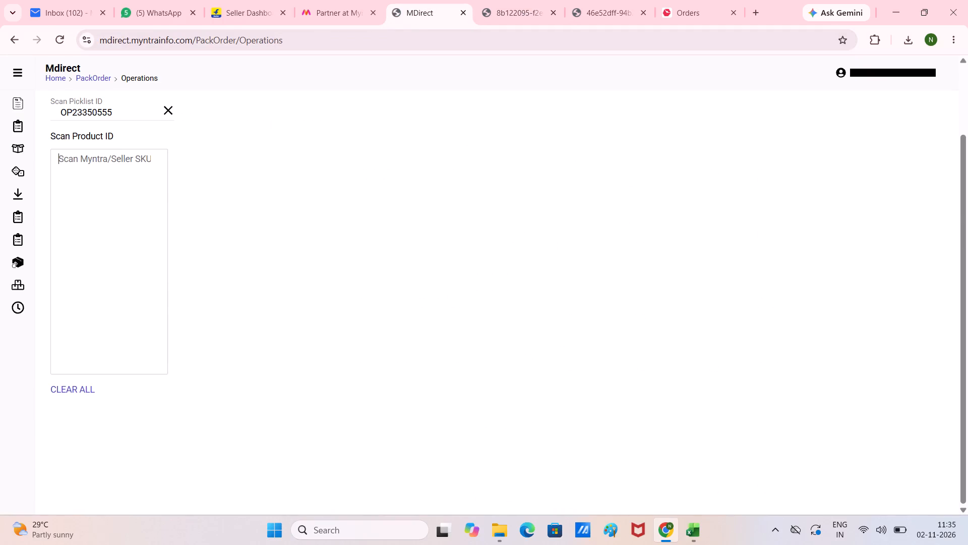
{"action": "key", "text": "ctrl+v"}
{"action": "key", "text": "Return"}
{"action": "left_click", "coordinate": [442, 400]}
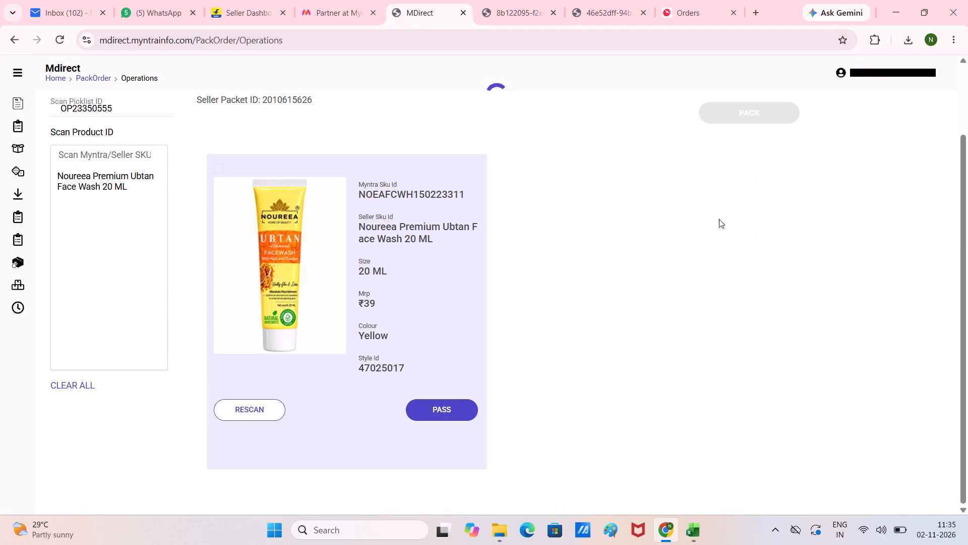
{"action": "left_click", "coordinate": [741, 119]}
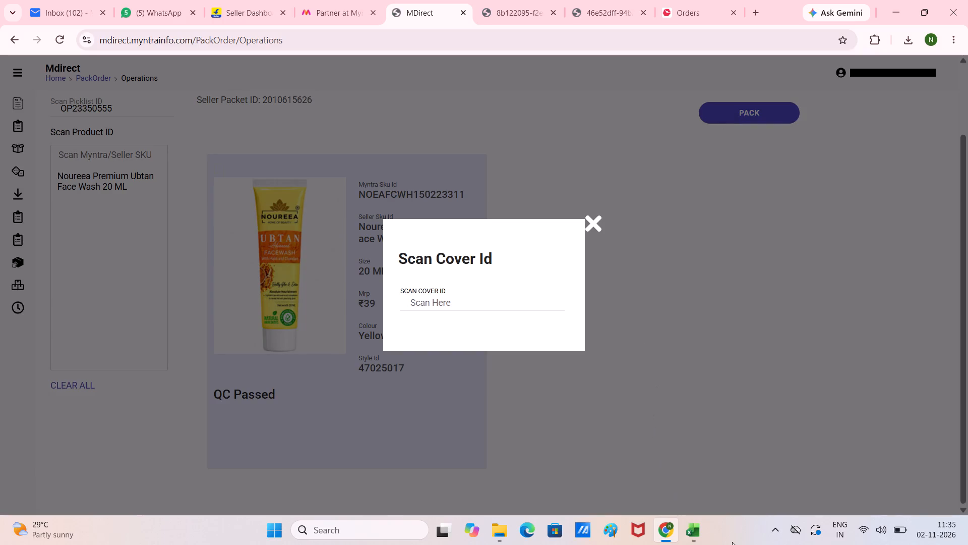
{"action": "left_click", "coordinate": [692, 537]}
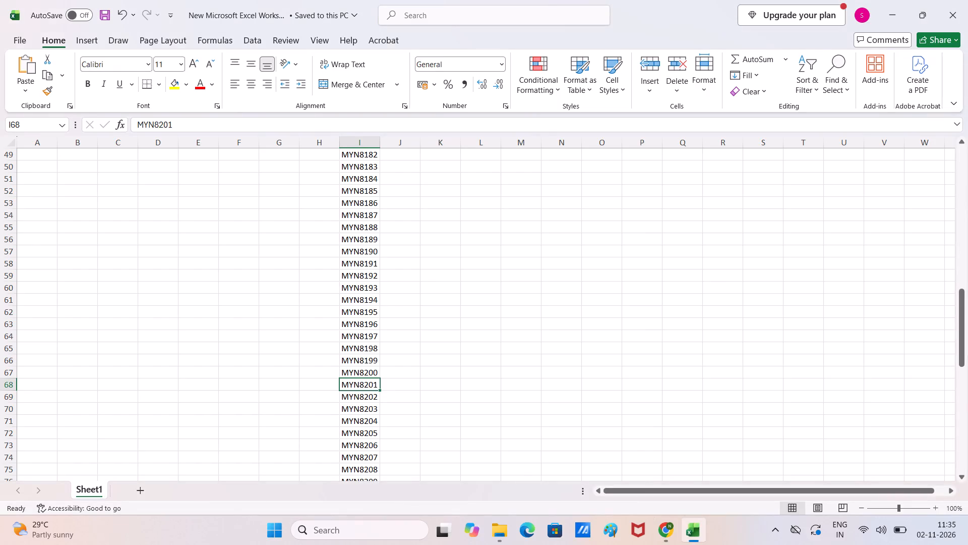
{"action": "left_click", "coordinate": [367, 399]}
{"action": "key", "text": "ctrl+c"}
{"action": "key", "text": "alt+Tab"}
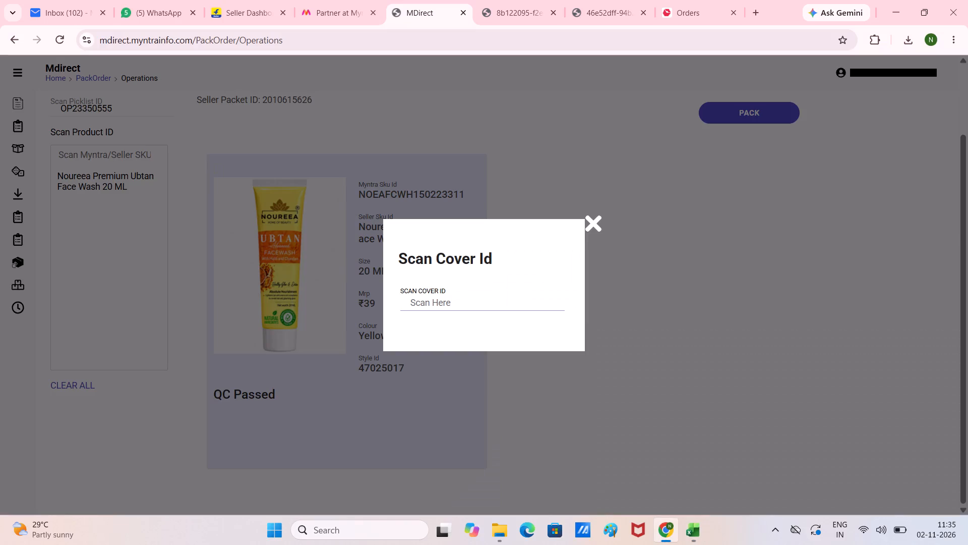
{"action": "left_click", "coordinate": [431, 296]}
{"action": "key", "text": "ctrl+v"}
{"action": "key", "text": "Return"}
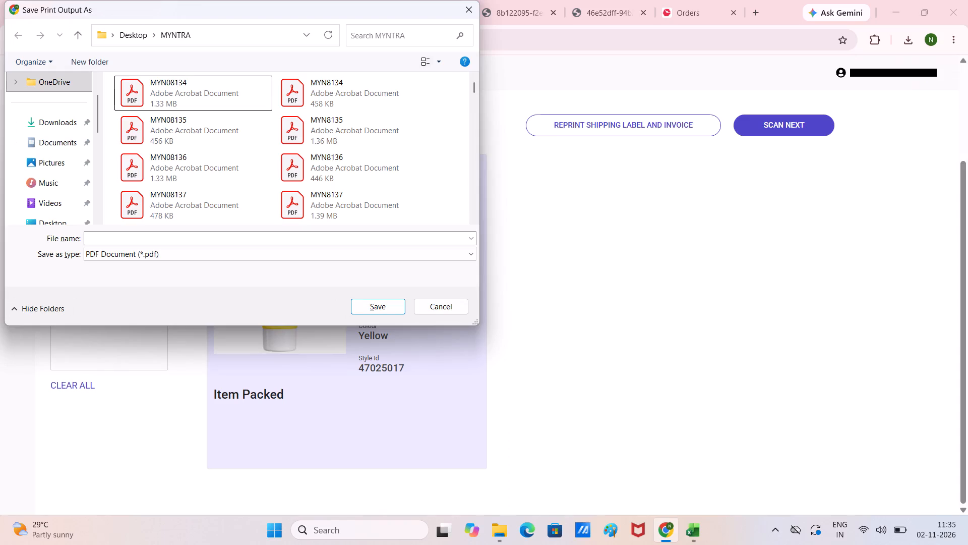
Save the packet's two print outputs in the MYNTRA folder as PDFs named MYN8202 and MYN08202.
{"action": "left_click", "coordinate": [429, 293]}
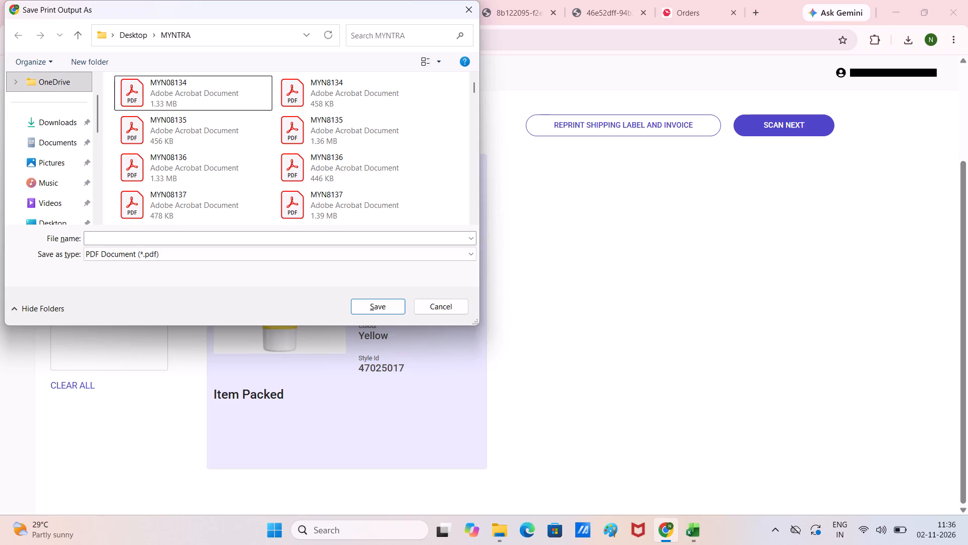
{"action": "left_click", "coordinate": [417, 296]}
{"action": "key", "text": "Tab"}
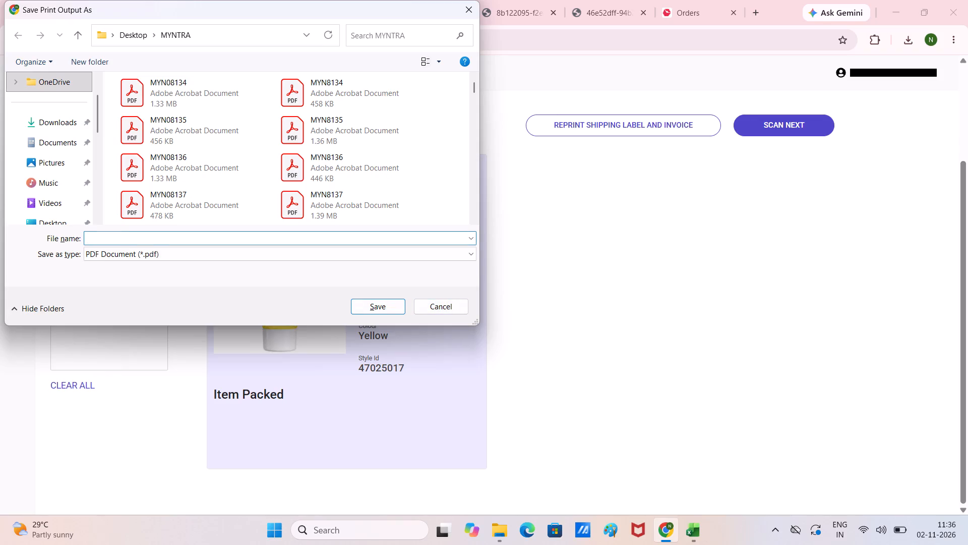
{"action": "key", "text": "ctrl+v"}
{"action": "key", "text": "Return"}
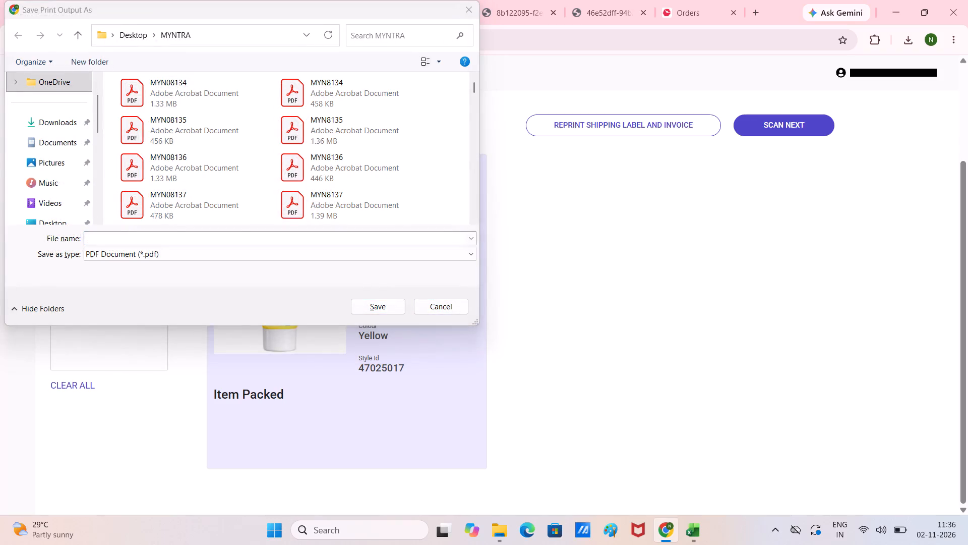
{"action": "left_click", "coordinate": [429, 237]}
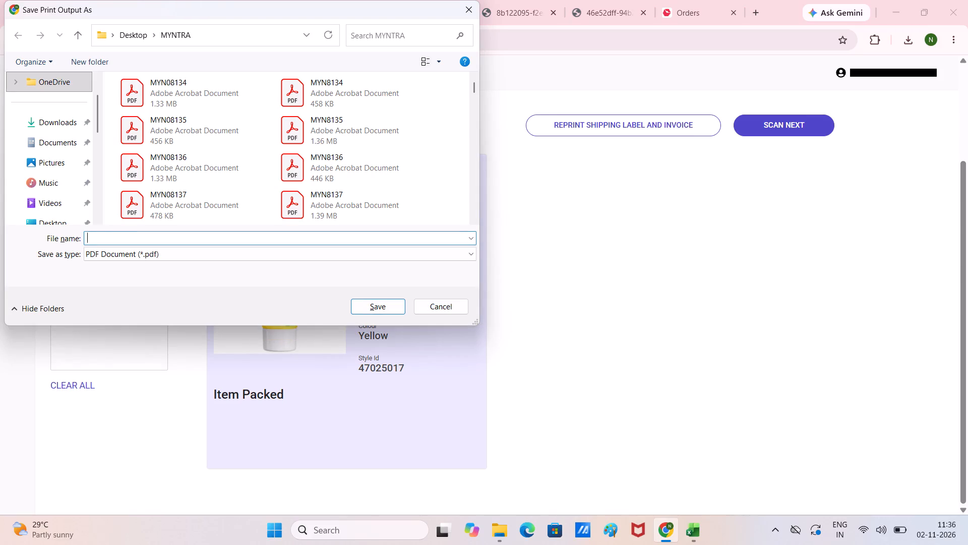
{"action": "key", "text": "ctrl+v"}
{"action": "key", "text": "Left"}
{"action": "key", "text": "Left"}
{"action": "key", "text": "Left"}
{"action": "key", "text": "Left"}
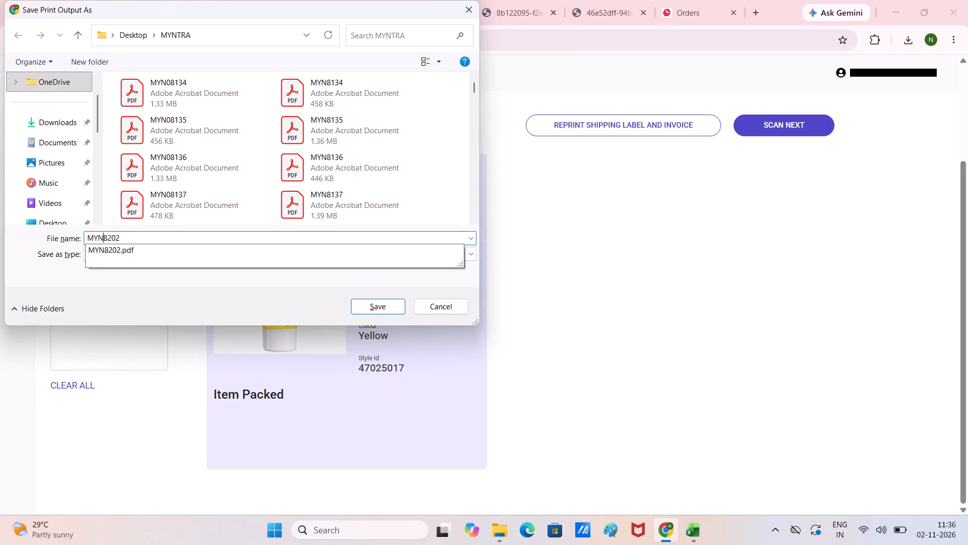
{"action": "key", "text": "0"}
{"action": "key", "text": "Return"}
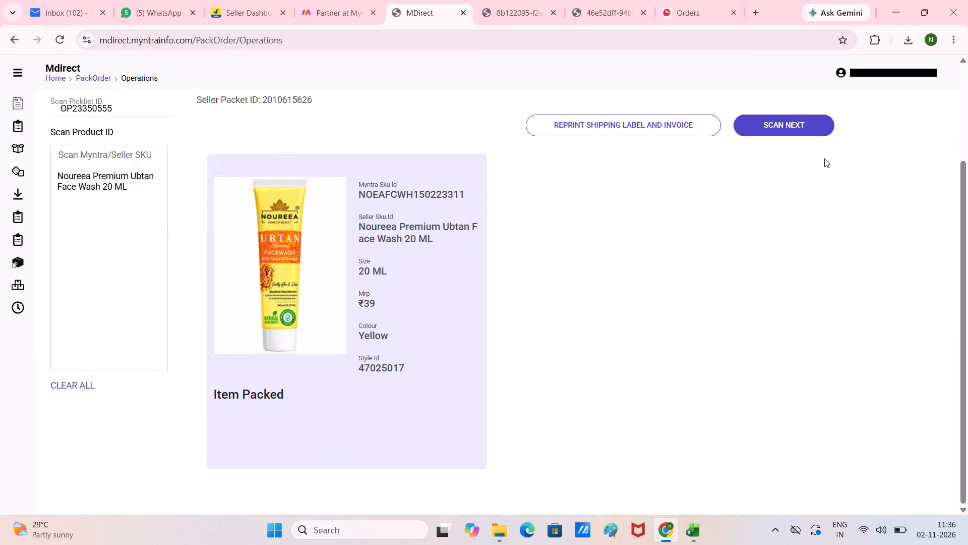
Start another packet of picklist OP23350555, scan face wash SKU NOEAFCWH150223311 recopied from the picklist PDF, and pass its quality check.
{"action": "left_click", "coordinate": [787, 121]}
{"action": "left_click", "coordinate": [516, 9]}
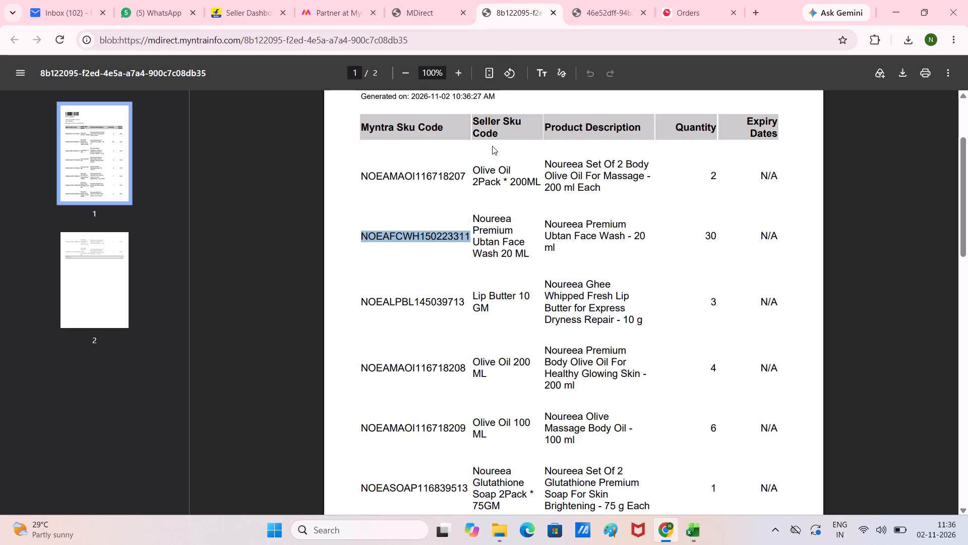
{"action": "key", "text": "ctrl+c"}
{"action": "left_click", "coordinate": [448, 10]}
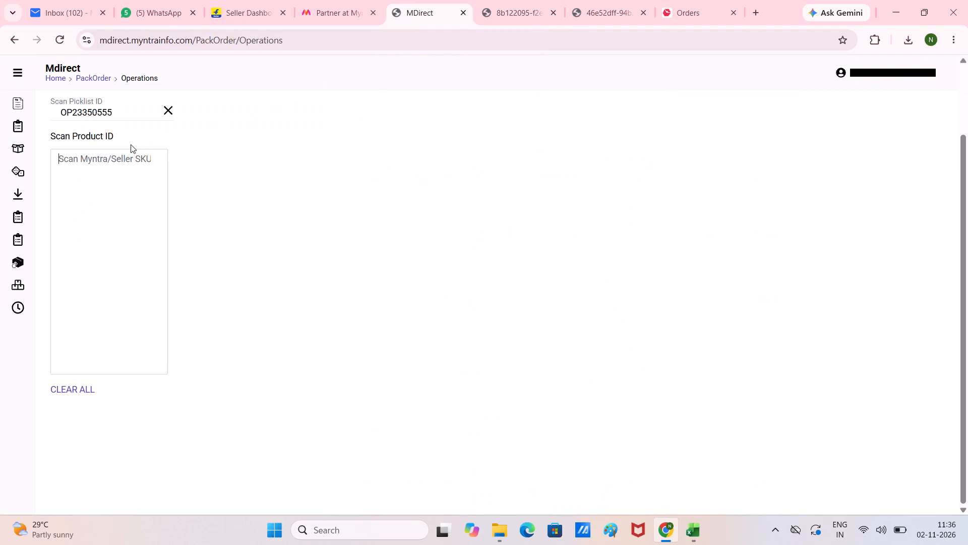
{"action": "key", "text": "ctrl+v"}
{"action": "key", "text": "Return"}
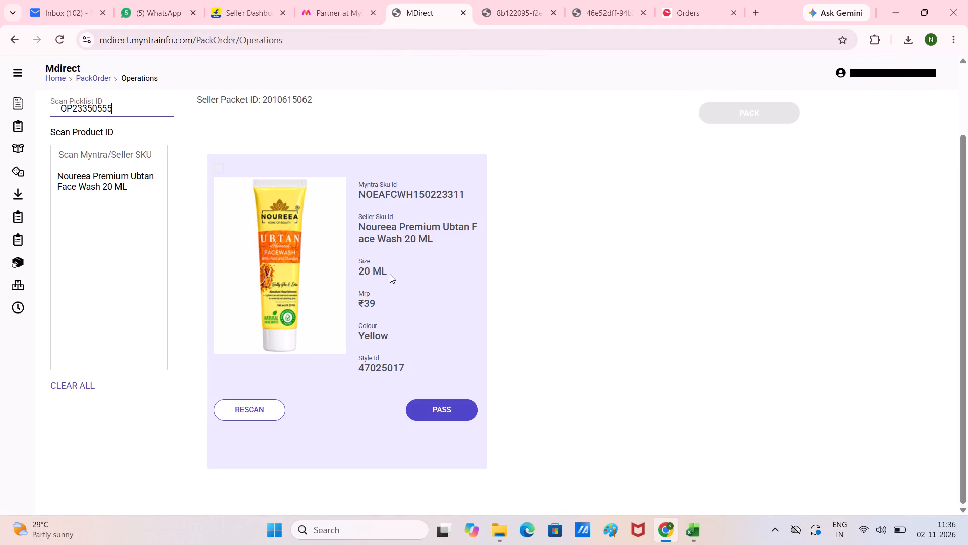
{"action": "left_click", "coordinate": [433, 407]}
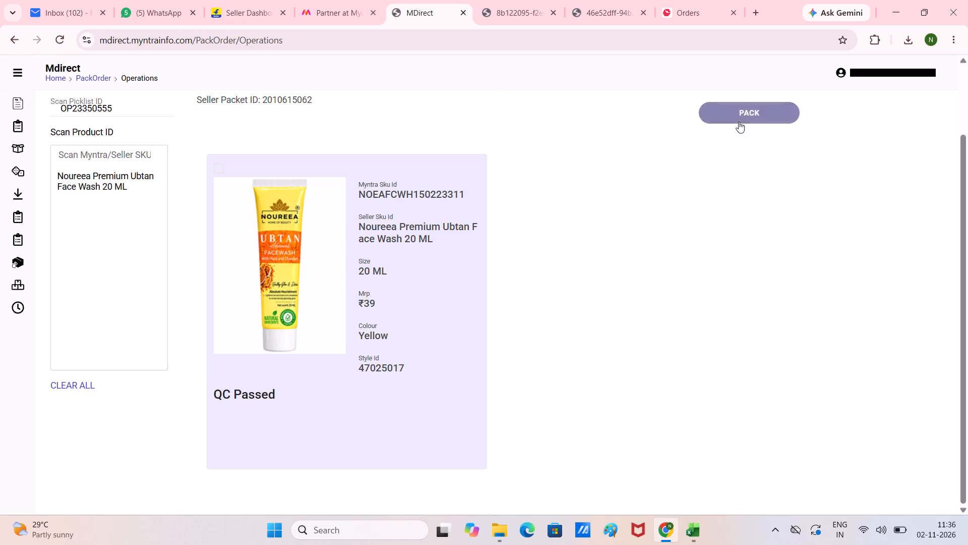
Pack the single face wash packet with cover ID MYN8203, copied from the Excel workbook.
{"action": "left_click", "coordinate": [742, 117]}
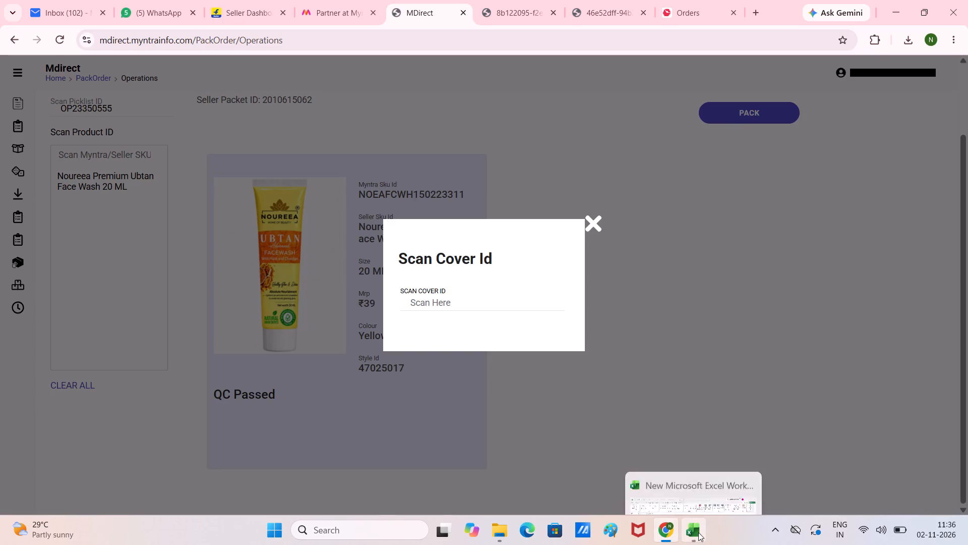
{"action": "left_click", "coordinate": [698, 532]}
{"action": "left_click", "coordinate": [365, 408]}
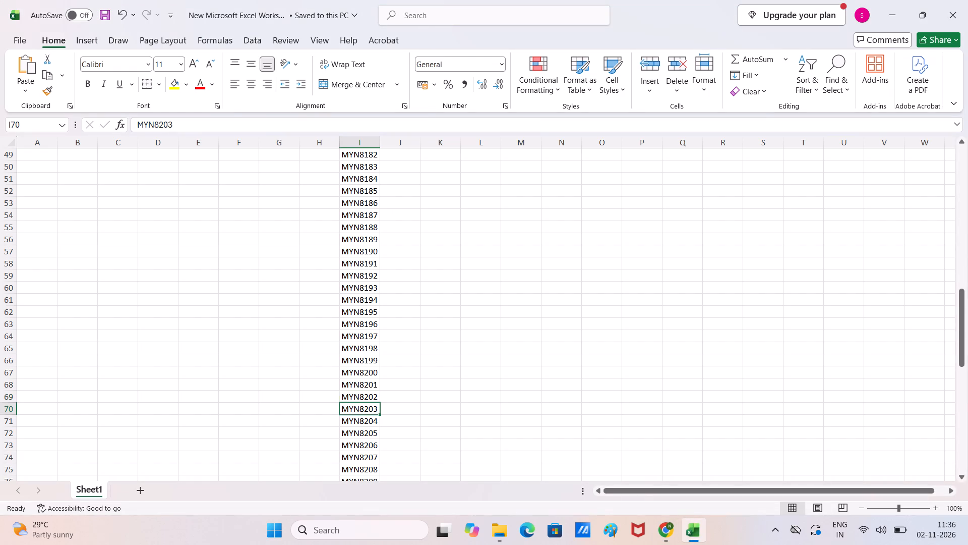
{"action": "key", "text": "ctrl+c"}
{"action": "key", "text": "alt+Tab"}
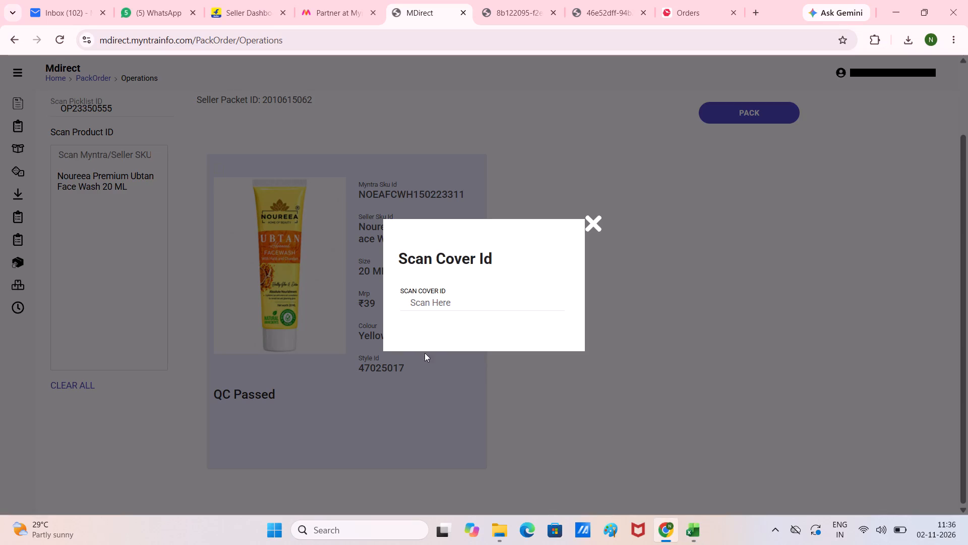
{"action": "left_click", "coordinate": [460, 306]}
{"action": "key", "text": "ctrl+v"}
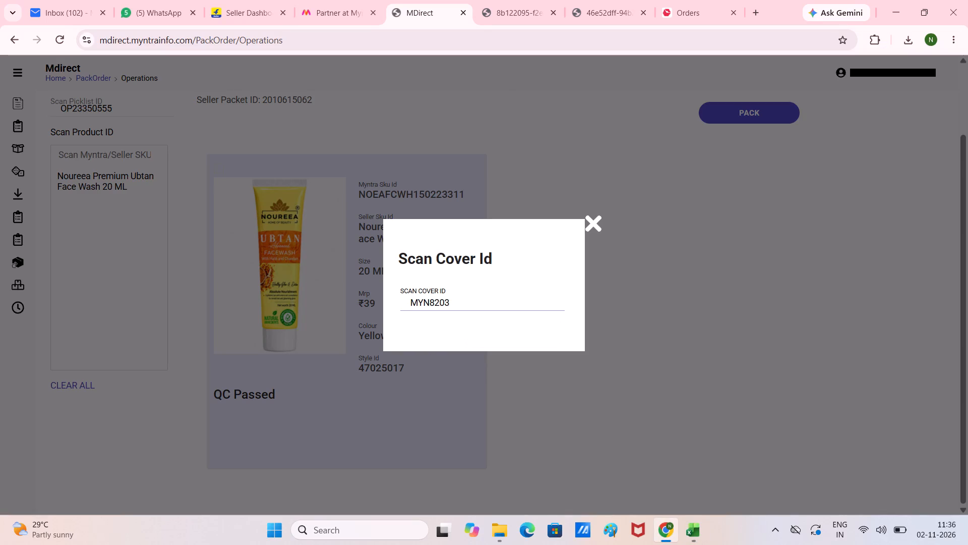
{"action": "key", "text": "Return"}
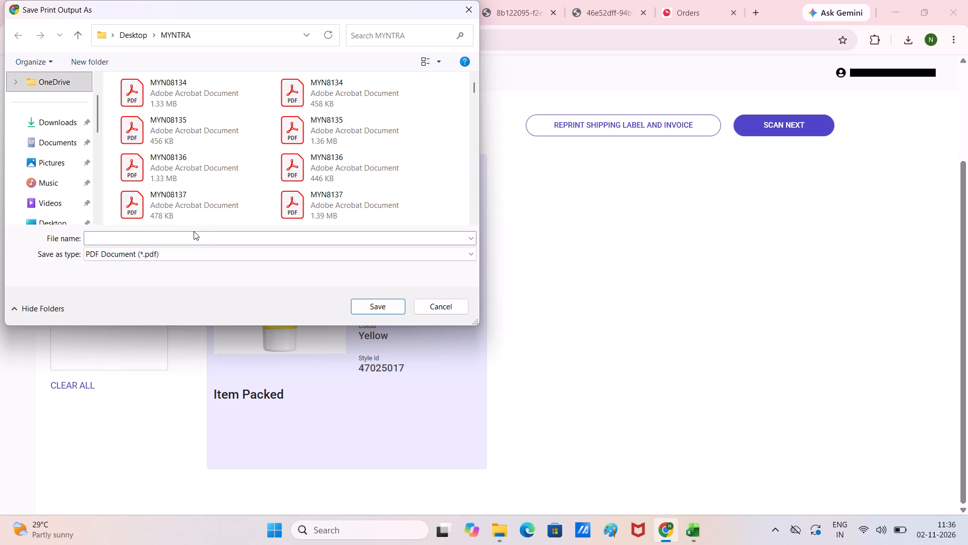
Save the packet's two print outputs in the MYNTRA folder as PDFs named MYN8203 and MYN08203.
{"action": "left_click", "coordinate": [192, 231]}
{"action": "left_click", "coordinate": [190, 238]}
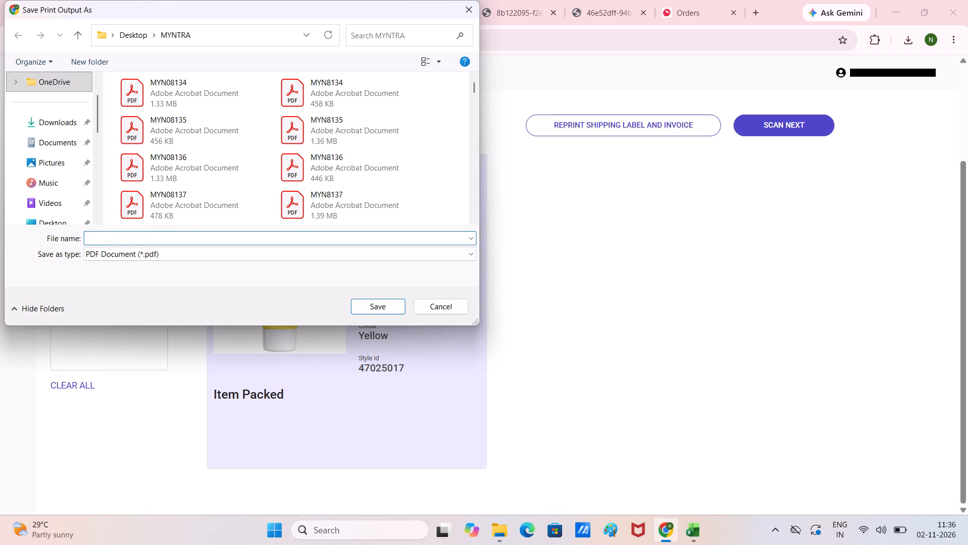
{"action": "key", "text": "ctrl+v"}
{"action": "key", "text": "Return"}
{"action": "left_click", "coordinate": [190, 238]}
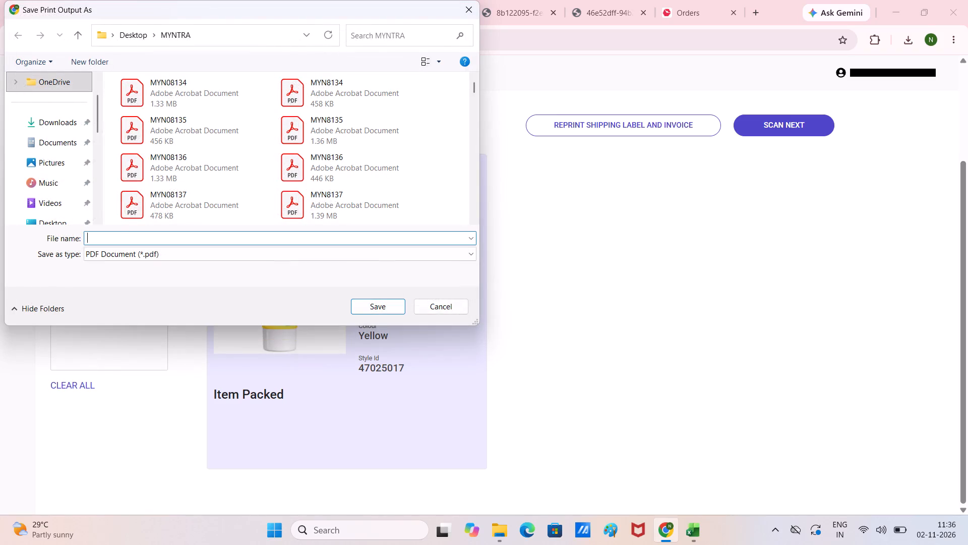
{"action": "key", "text": "ctrl+v"}
{"action": "key", "text": "Left"}
{"action": "key", "text": "Left"}
{"action": "key", "text": "Left"}
{"action": "key", "text": "Left"}
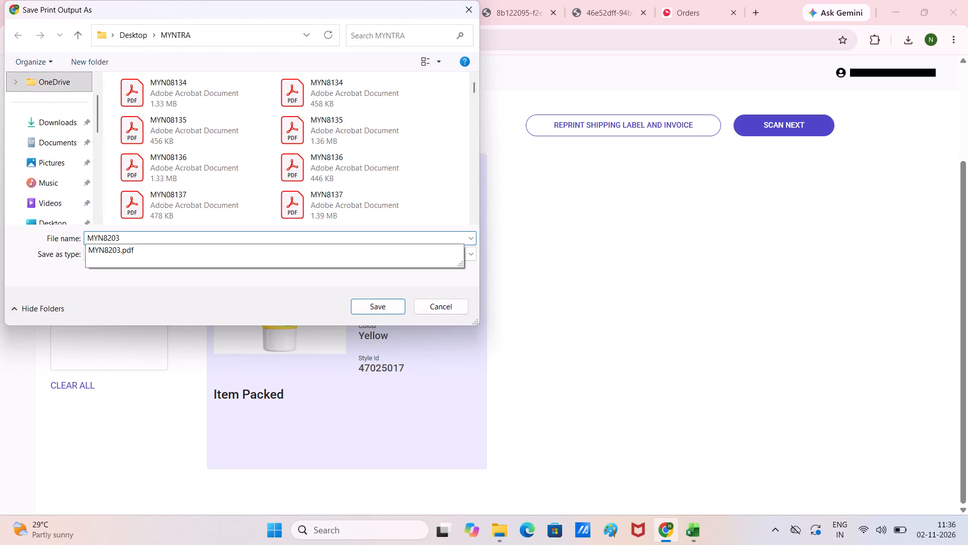
{"action": "key", "text": "0"}
{"action": "key", "text": "Return"}
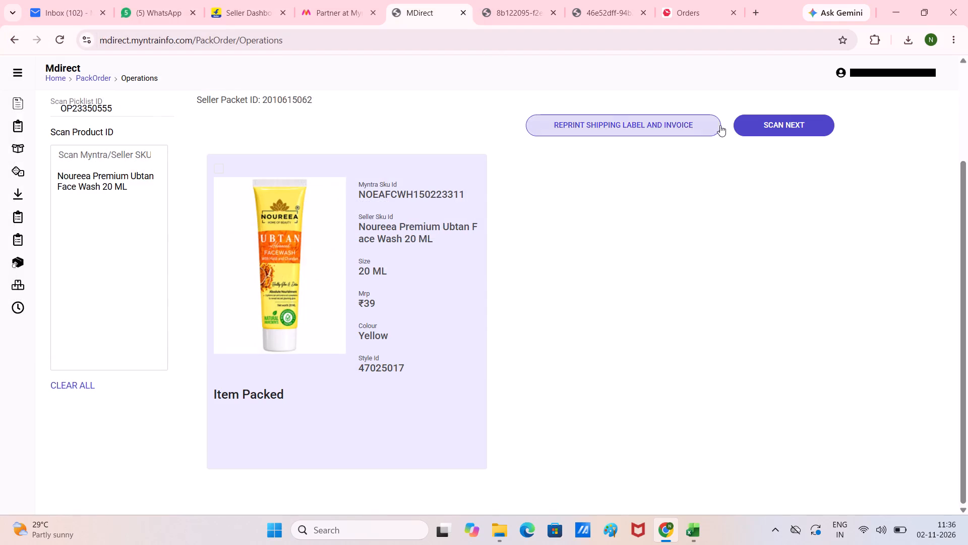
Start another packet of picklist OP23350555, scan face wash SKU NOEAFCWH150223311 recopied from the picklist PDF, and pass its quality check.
{"action": "left_click", "coordinate": [767, 126]}
{"action": "left_click", "coordinate": [516, 17]}
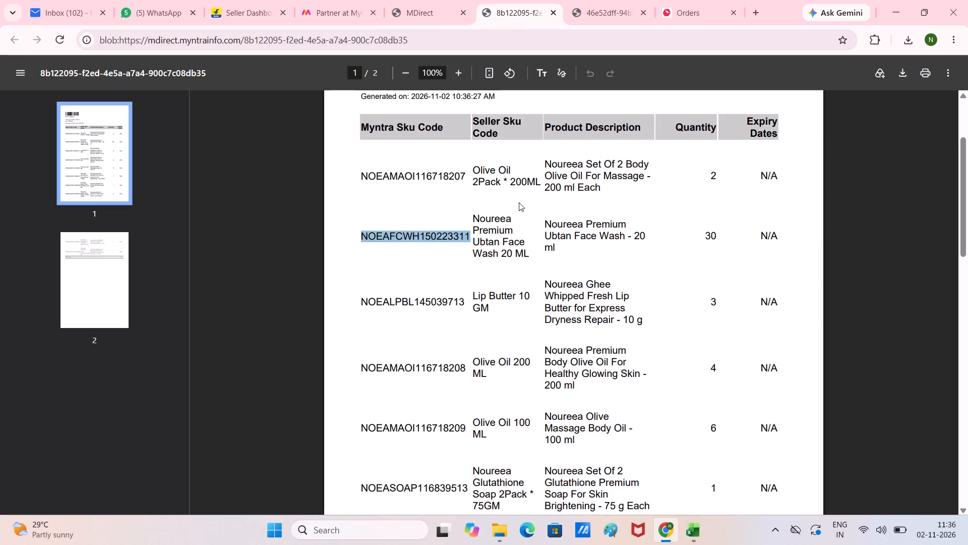
{"action": "key", "text": "ctrl+c"}
{"action": "left_click", "coordinate": [396, 0]}
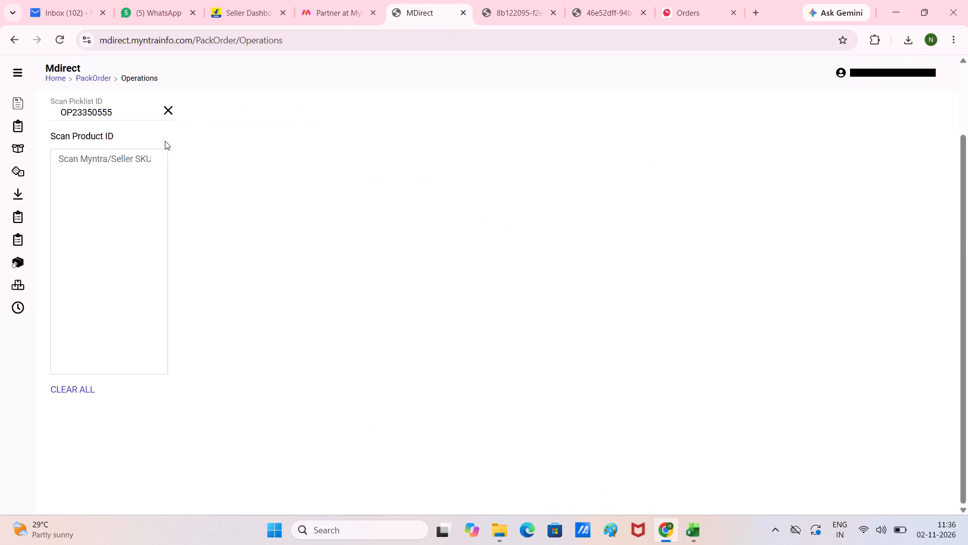
{"action": "key", "text": "ctrl+v"}
{"action": "key", "text": "Return"}
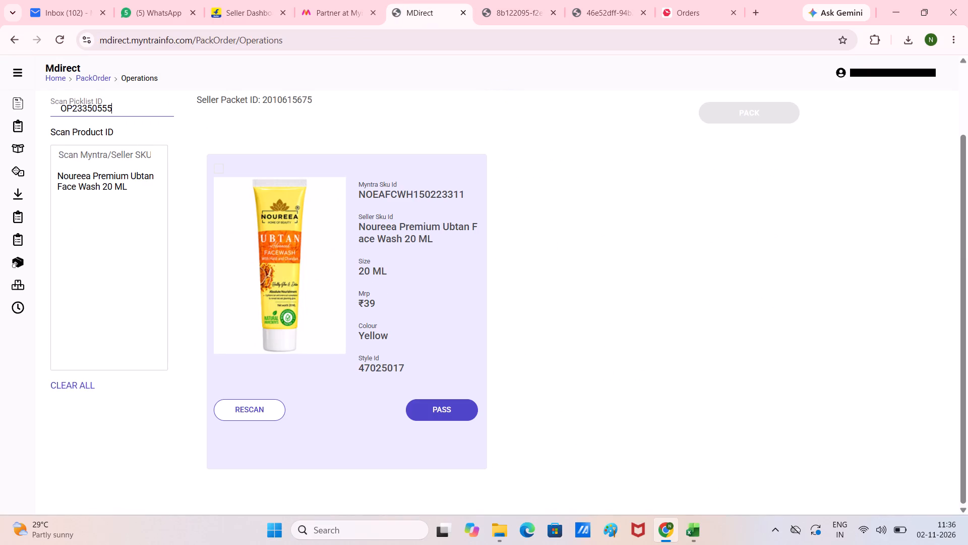
{"action": "left_click", "coordinate": [443, 403]}
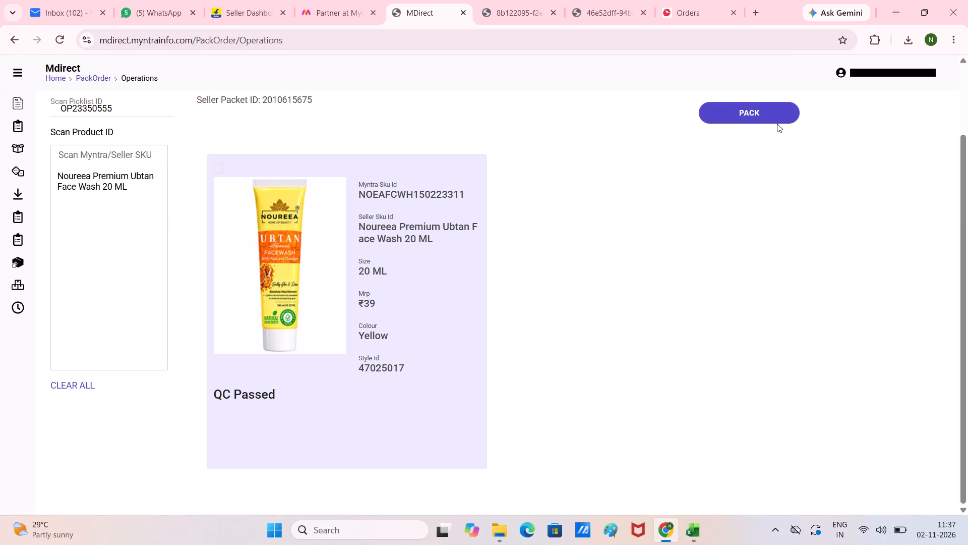
Pack the single face wash packet with cover ID MYN8204, copied from the Excel workbook.
{"action": "left_click", "coordinate": [766, 115]}
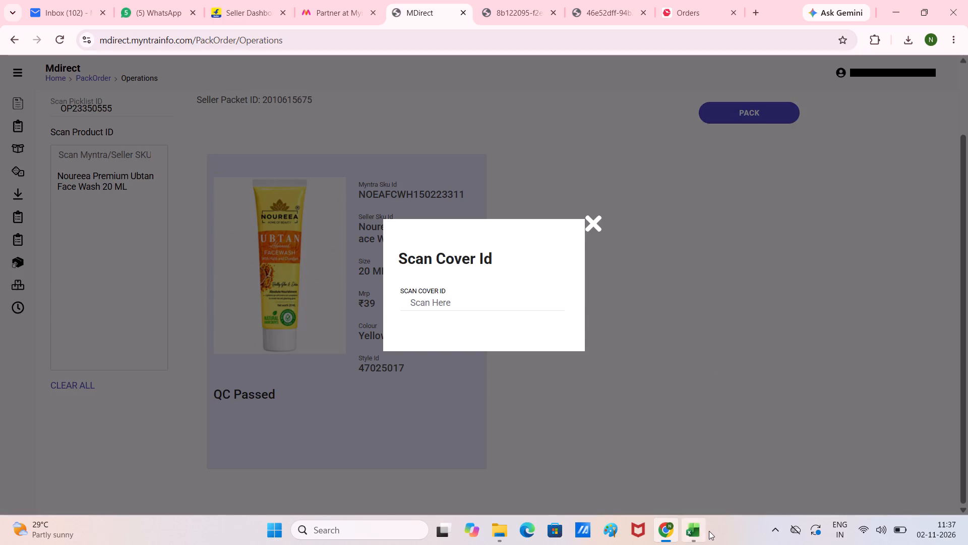
{"action": "left_click", "coordinate": [705, 531]}
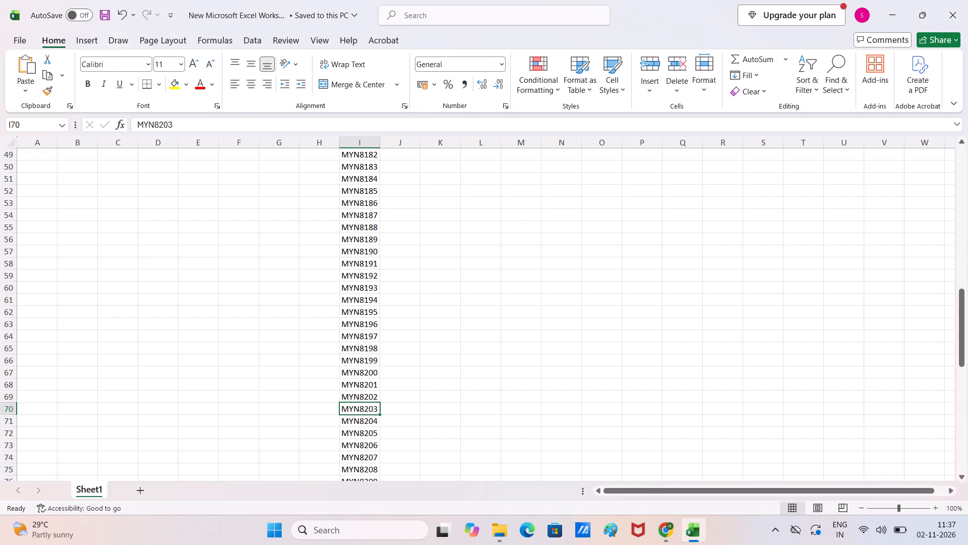
{"action": "left_click", "coordinate": [371, 422]}
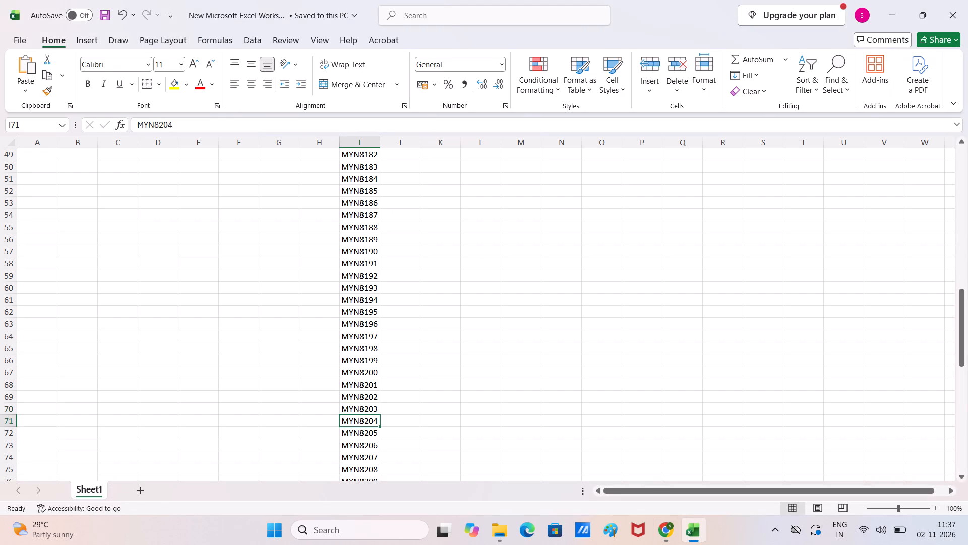
{"action": "key", "text": "ctrl+c"}
{"action": "key", "text": "alt+Tab"}
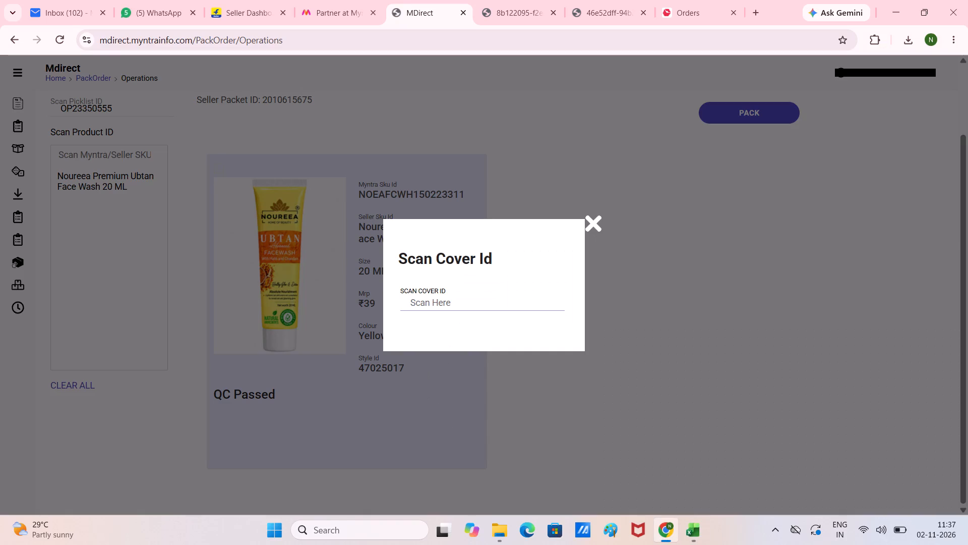
{"action": "left_click", "coordinate": [455, 302]}
{"action": "key", "text": "ctrl+v"}
{"action": "key", "text": "Return"}
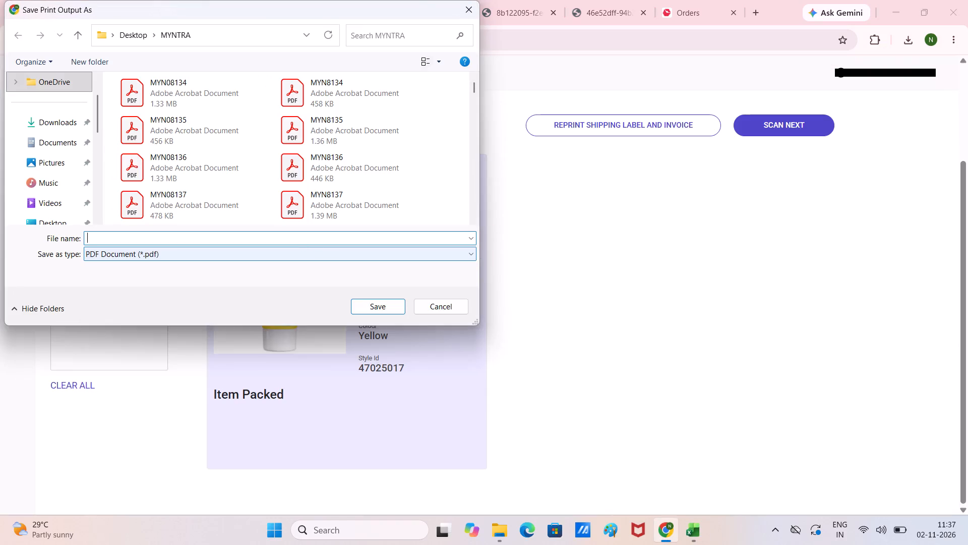
Save the packet's two print outputs in the MYNTRA folder as PDFs named MYN8204 and MYN08204.
{"action": "key", "text": "ctrl+v"}
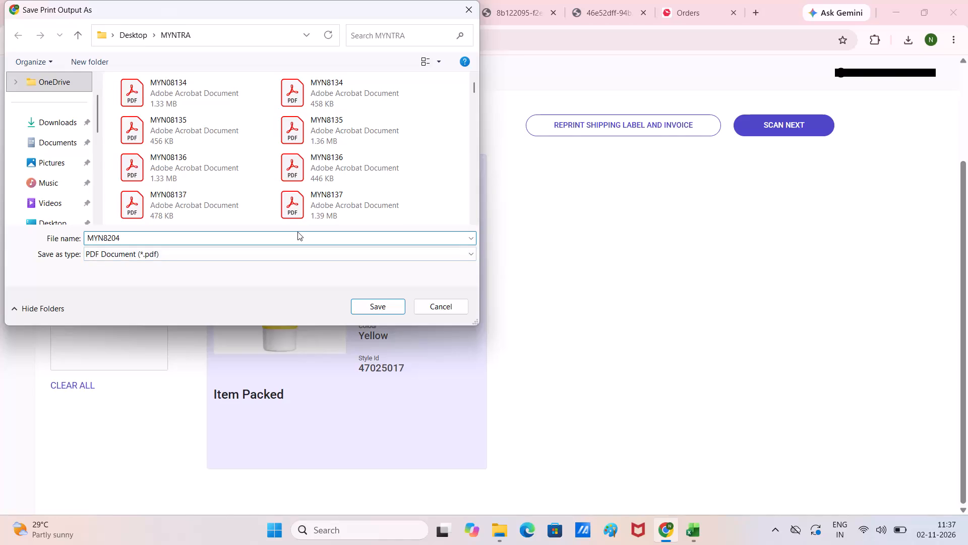
{"action": "key", "text": "Return"}
{"action": "left_click", "coordinate": [291, 233]}
{"action": "key", "text": "ctrl+v"}
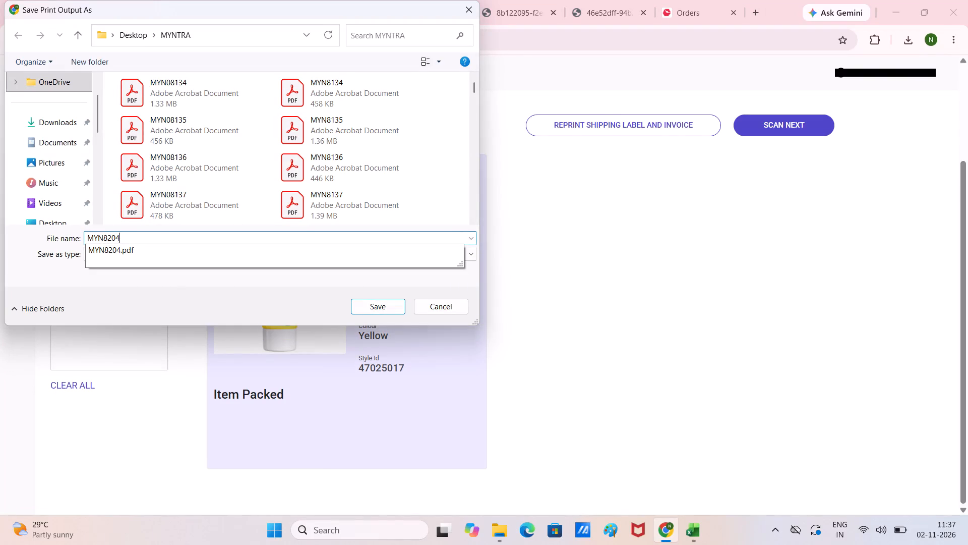
{"action": "left_click", "coordinate": [103, 242]}
{"action": "key", "text": "0"}
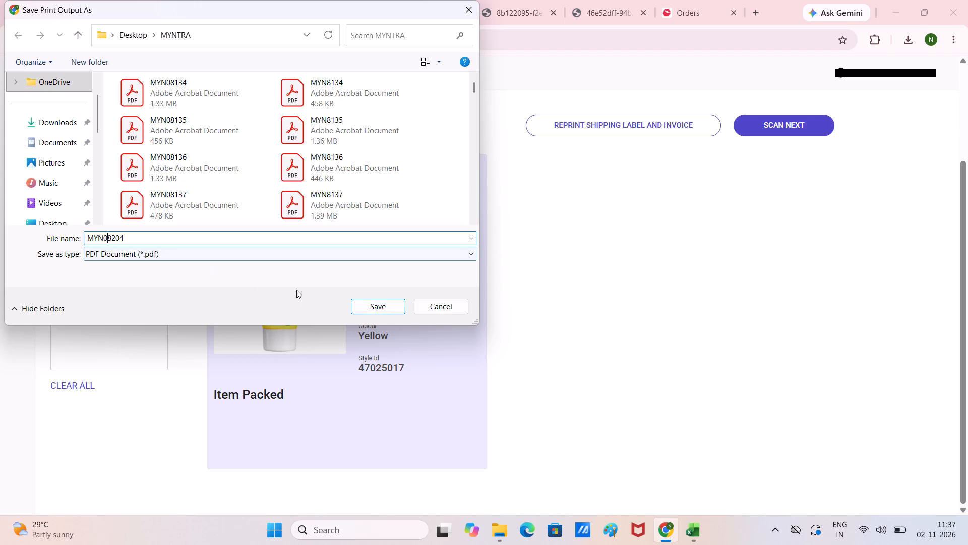
{"action": "left_click", "coordinate": [395, 309]}
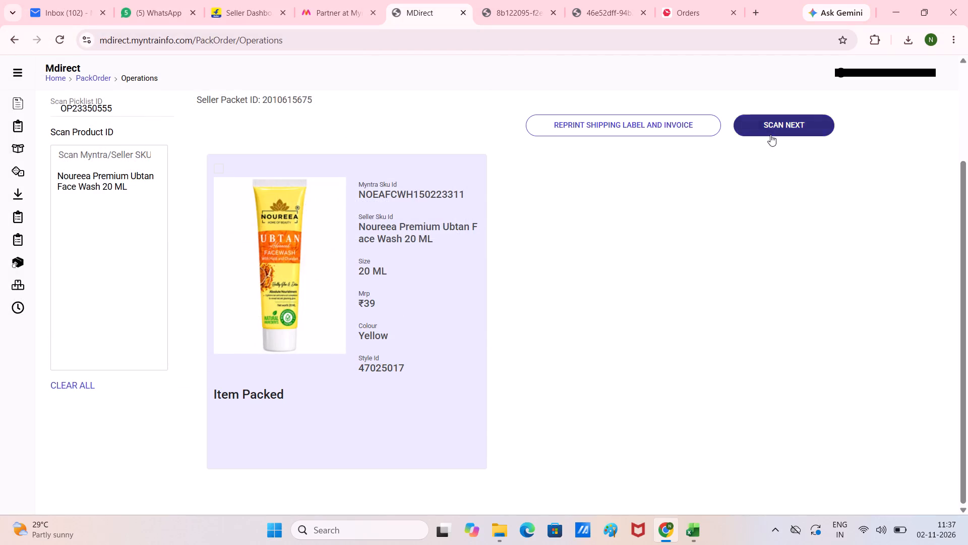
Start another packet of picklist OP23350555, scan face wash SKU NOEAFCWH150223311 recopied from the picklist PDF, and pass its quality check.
{"action": "left_click", "coordinate": [770, 135]}
{"action": "left_click", "coordinate": [516, 8]}
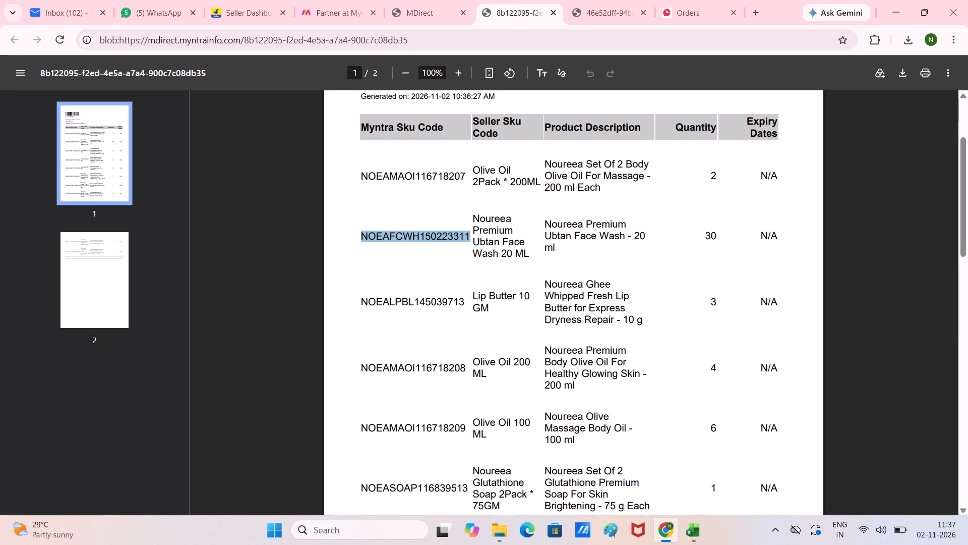
{"action": "key", "text": "ctrl+c"}
{"action": "left_click", "coordinate": [419, 18]}
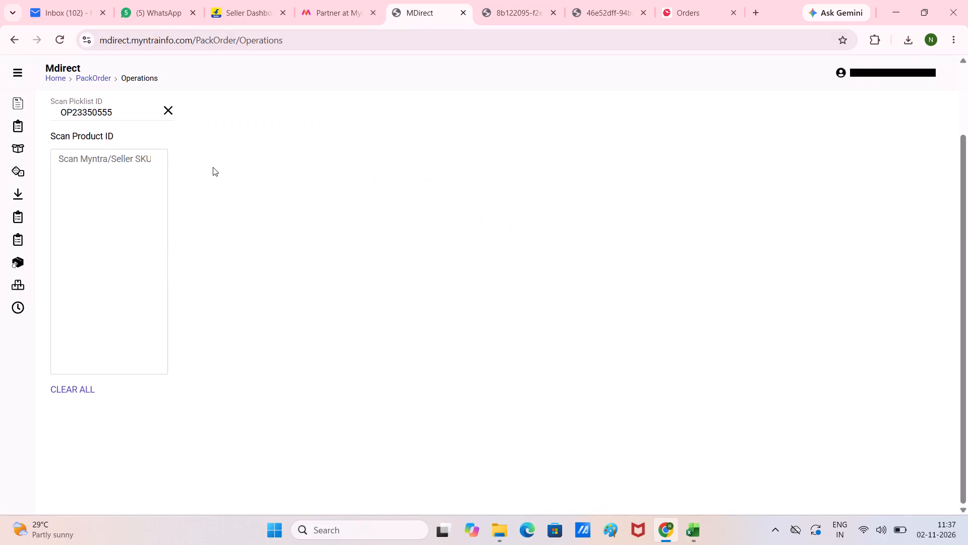
{"action": "key", "text": "ctrl+v"}
{"action": "key", "text": "Return"}
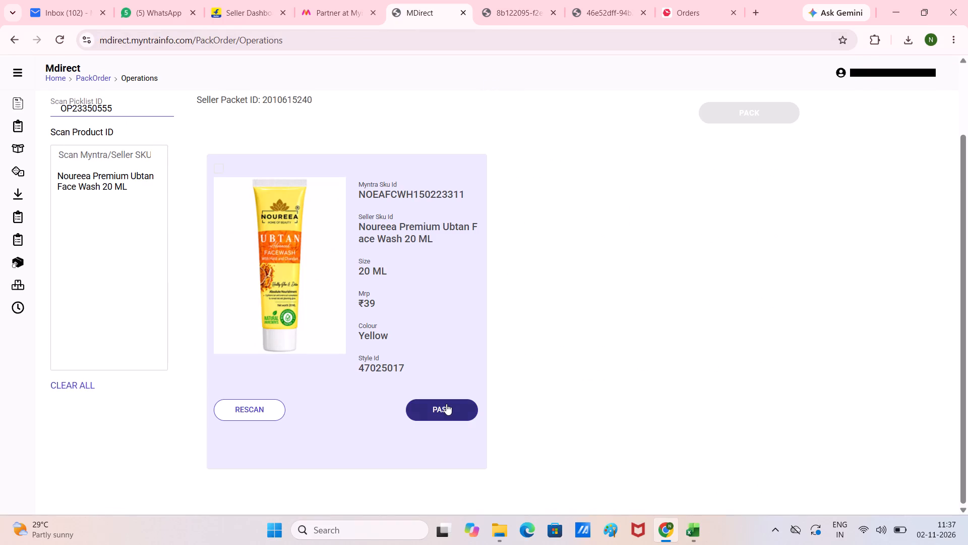
{"action": "left_click", "coordinate": [446, 404]}
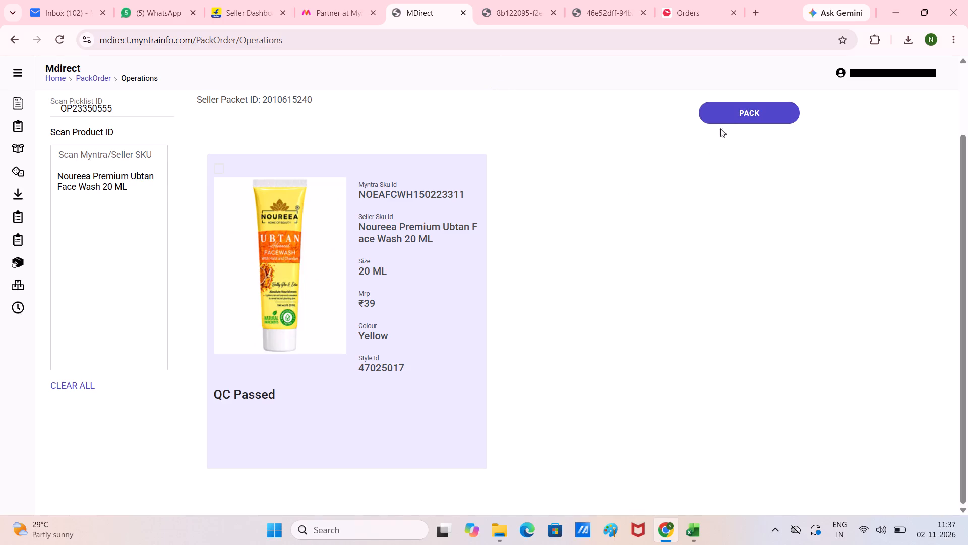
{"action": "left_click", "coordinate": [731, 119]}
{"action": "left_click", "coordinate": [693, 531]}
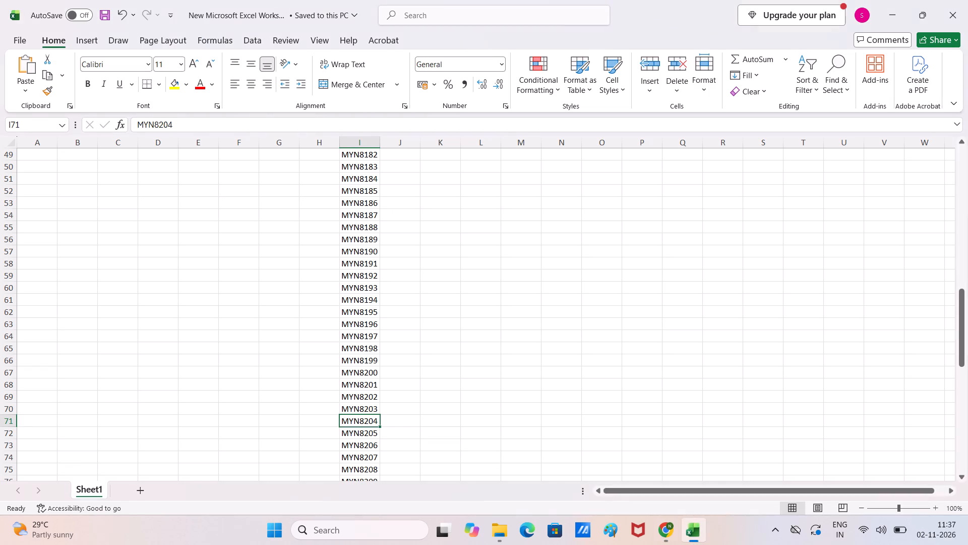
{"action": "left_click", "coordinate": [372, 435]}
{"action": "key", "text": "ctrl+c"}
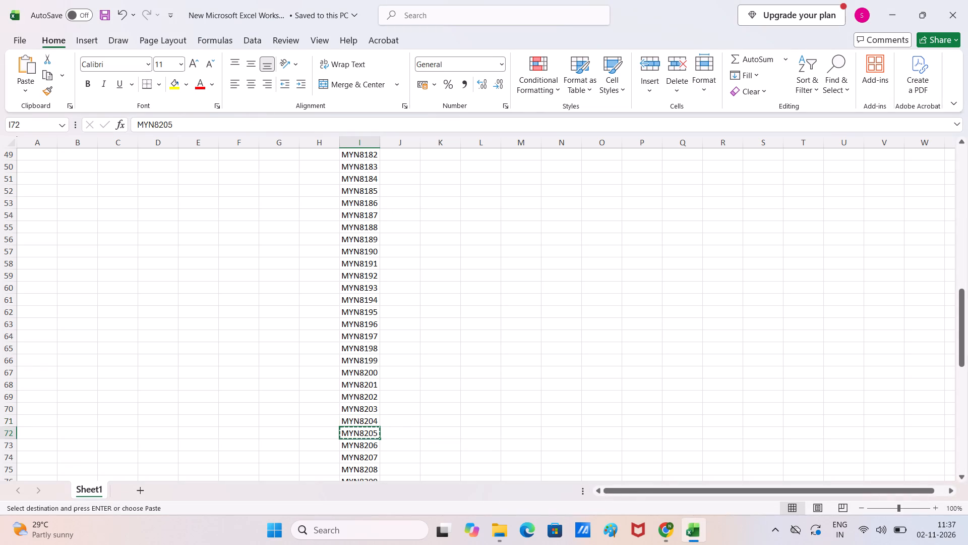
{"action": "key", "text": "alt+Tab"}
{"action": "left_click", "coordinate": [463, 301]}
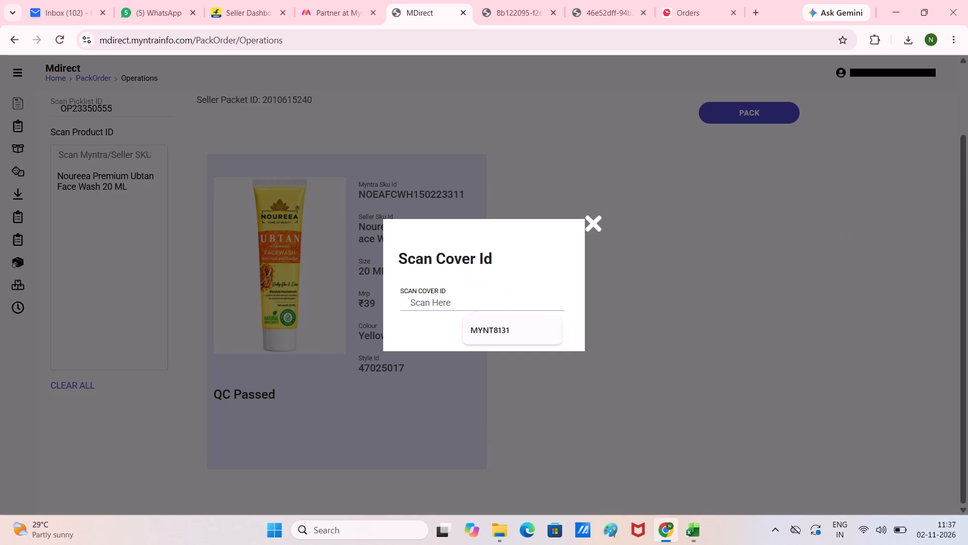
{"action": "key", "text": "ctrl+v"}
{"action": "key", "text": "Return"}
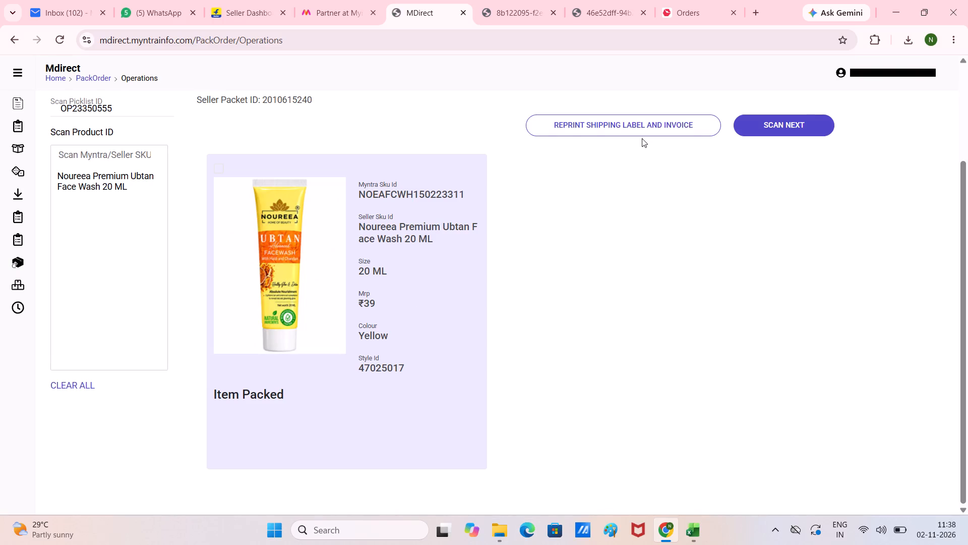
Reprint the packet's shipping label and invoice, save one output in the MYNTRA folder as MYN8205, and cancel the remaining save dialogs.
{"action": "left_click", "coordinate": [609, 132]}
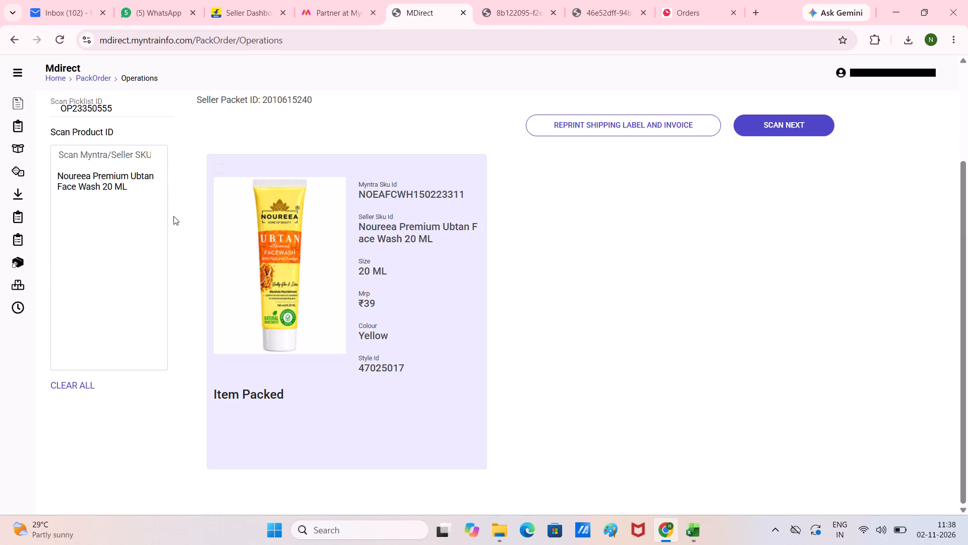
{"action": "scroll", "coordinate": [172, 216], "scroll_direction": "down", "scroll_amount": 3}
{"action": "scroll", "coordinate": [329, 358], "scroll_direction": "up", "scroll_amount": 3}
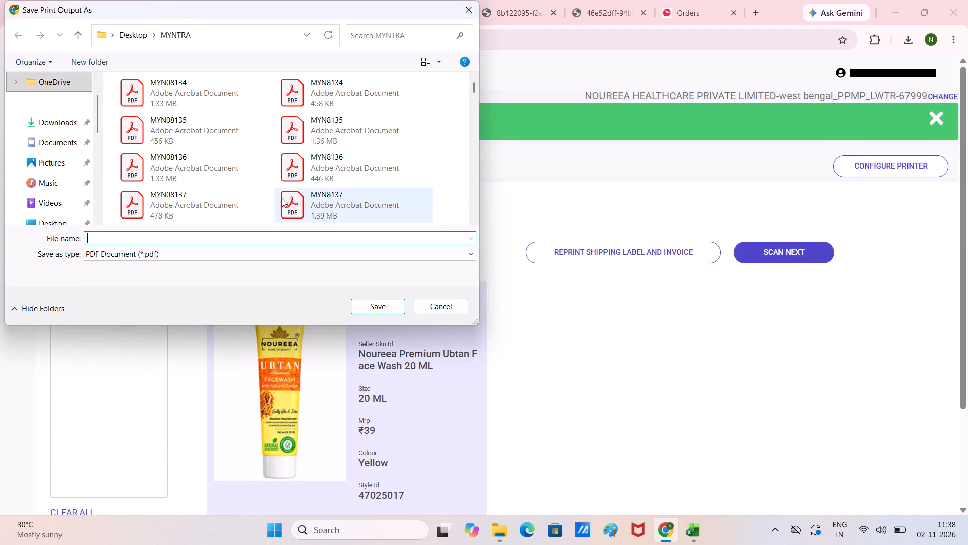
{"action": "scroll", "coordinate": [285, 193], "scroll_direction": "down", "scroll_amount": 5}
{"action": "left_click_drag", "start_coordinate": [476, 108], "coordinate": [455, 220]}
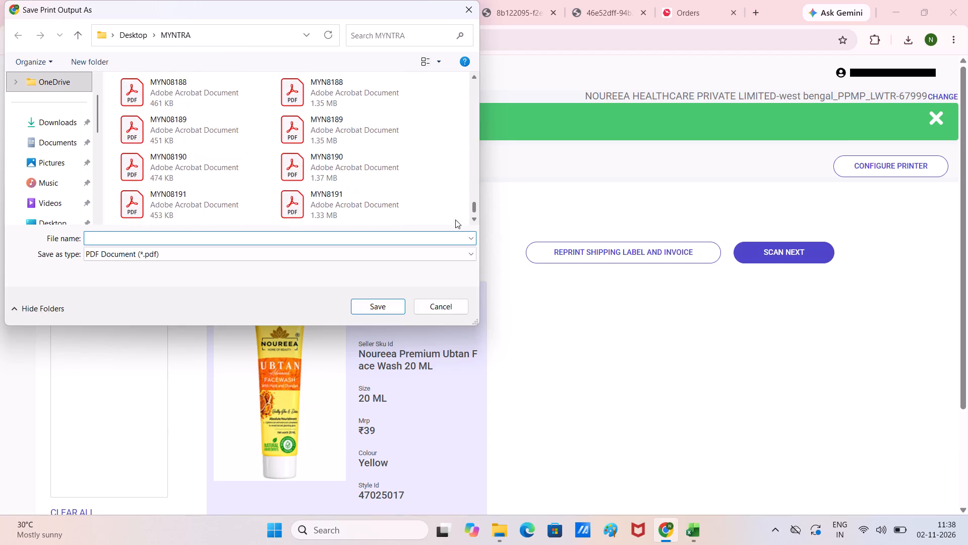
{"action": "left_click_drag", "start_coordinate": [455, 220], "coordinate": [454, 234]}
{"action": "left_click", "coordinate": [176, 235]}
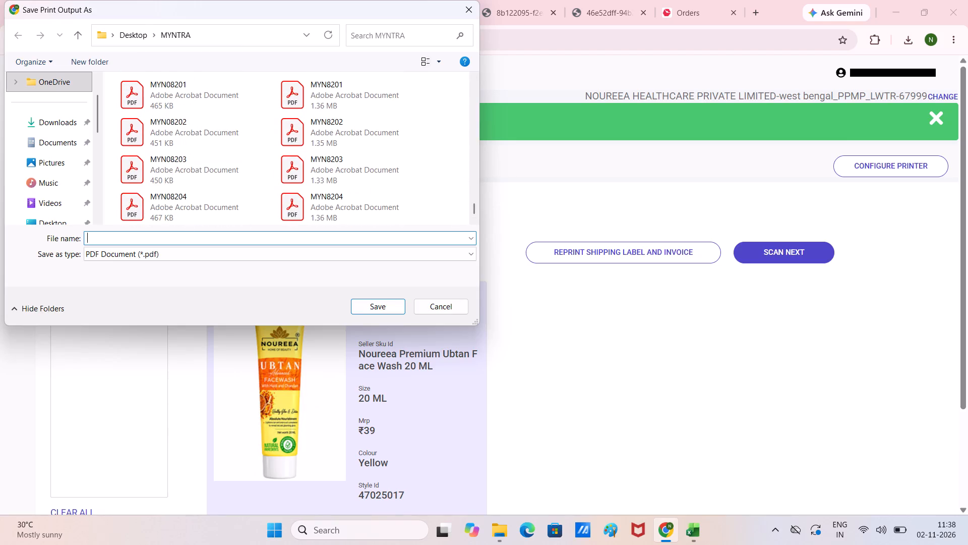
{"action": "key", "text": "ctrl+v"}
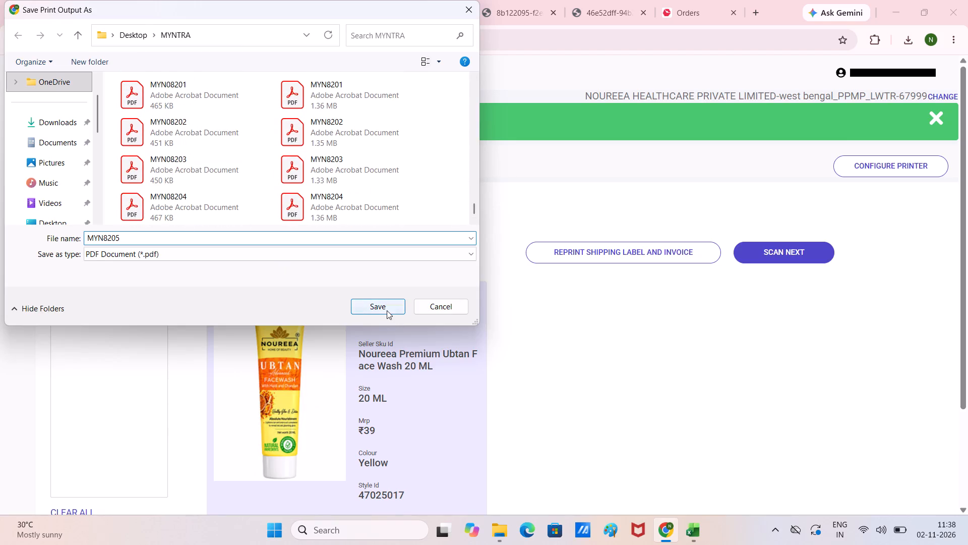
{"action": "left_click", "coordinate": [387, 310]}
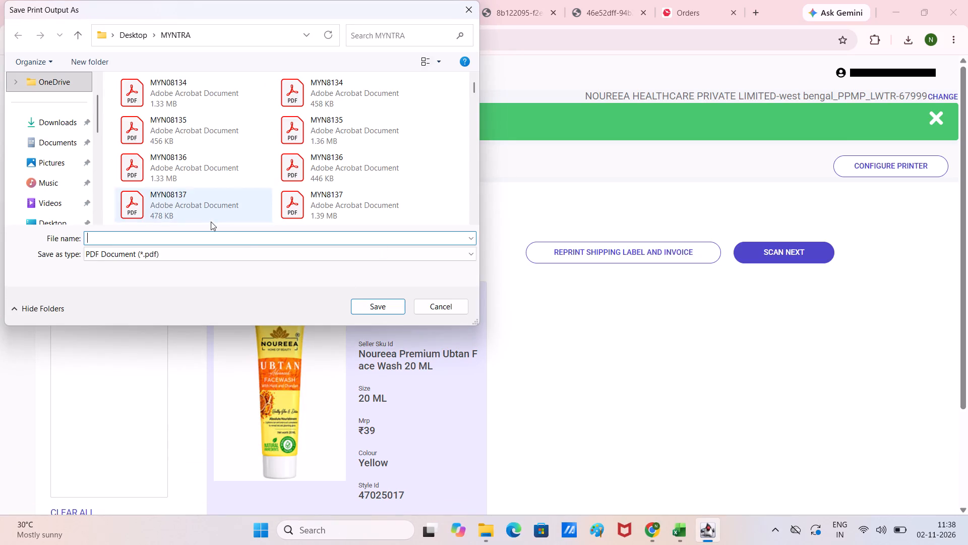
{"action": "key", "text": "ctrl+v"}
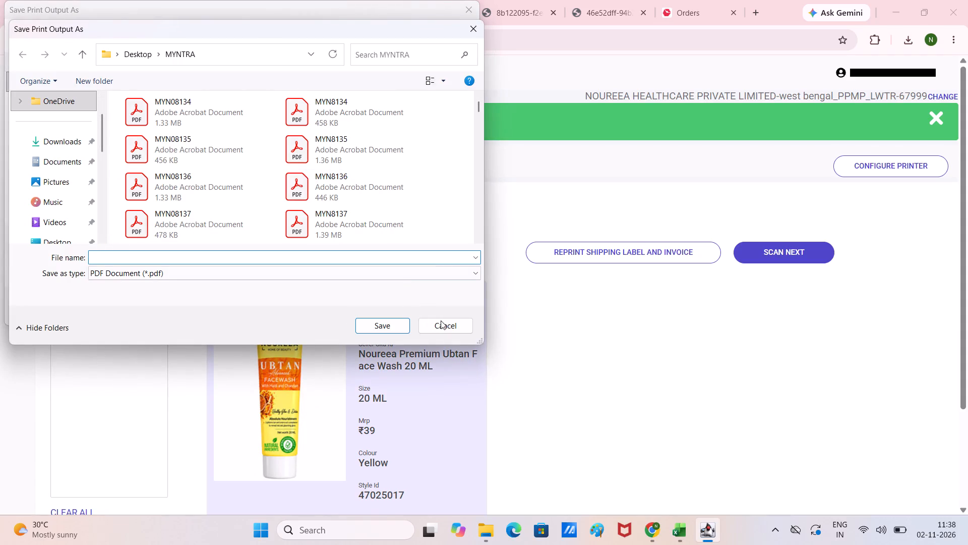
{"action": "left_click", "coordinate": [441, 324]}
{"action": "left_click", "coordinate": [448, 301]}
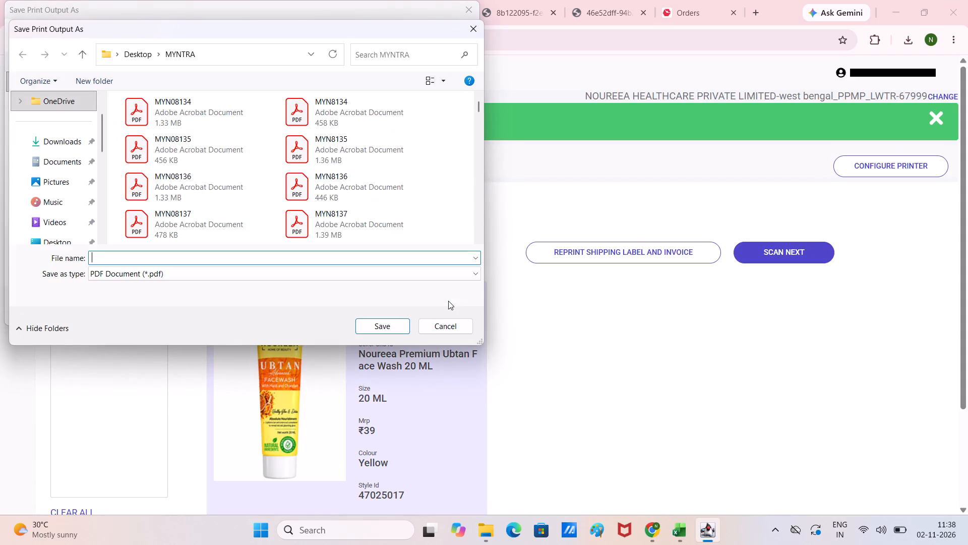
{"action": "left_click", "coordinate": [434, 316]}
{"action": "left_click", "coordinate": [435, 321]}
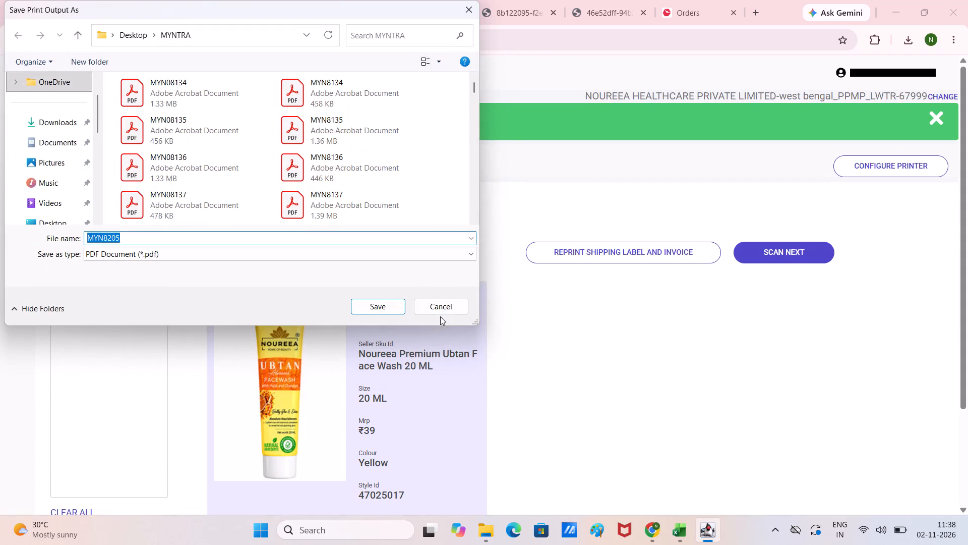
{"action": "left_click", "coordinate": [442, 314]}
Reprint the packet's shipping label and invoice, saving the two outputs in the MYNTRA folder as PDFs named MYN8205 and MYN08205.
{"action": "left_click", "coordinate": [620, 250]}
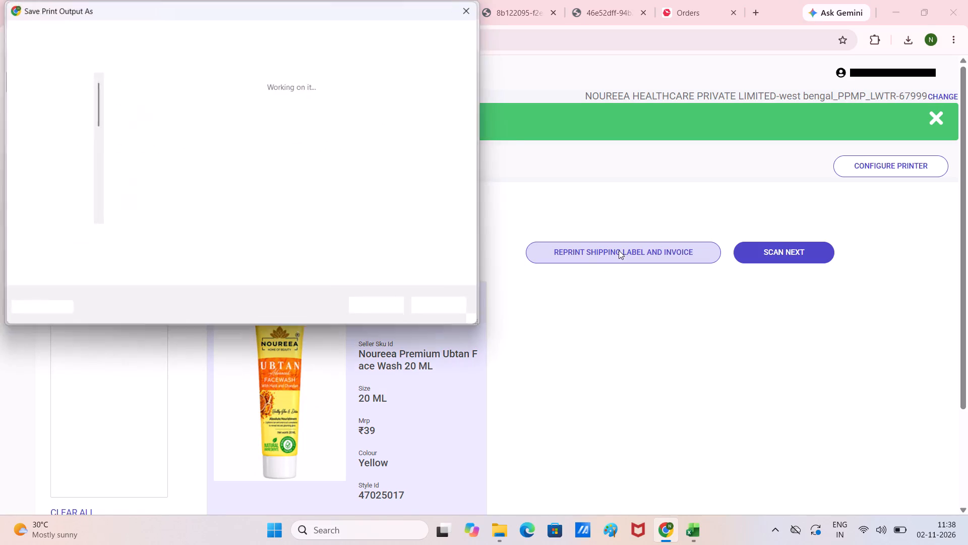
{"action": "left_click", "coordinate": [142, 239]}
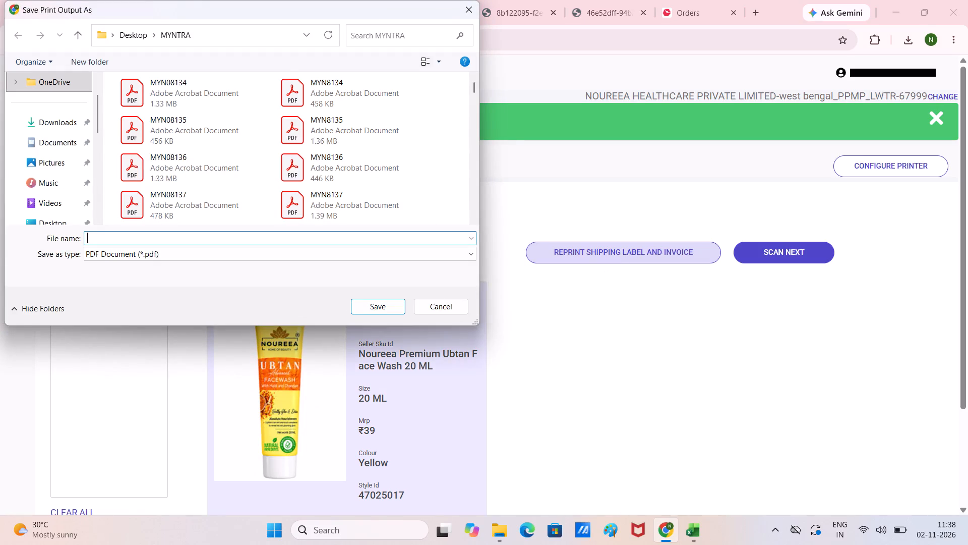
{"action": "key", "text": "ctrl+v"}
{"action": "left_click", "coordinate": [309, 280]}
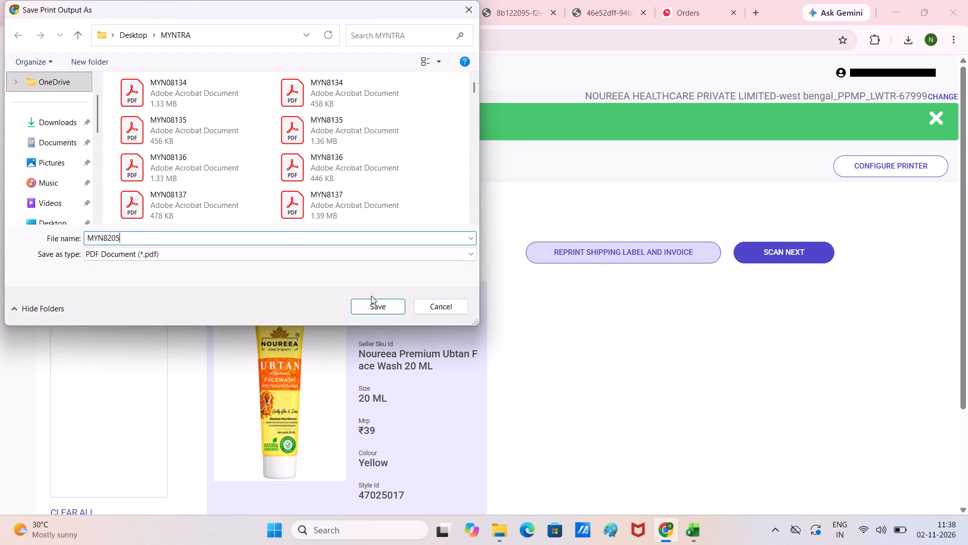
{"action": "left_click", "coordinate": [372, 302]}
{"action": "left_click", "coordinate": [507, 263]}
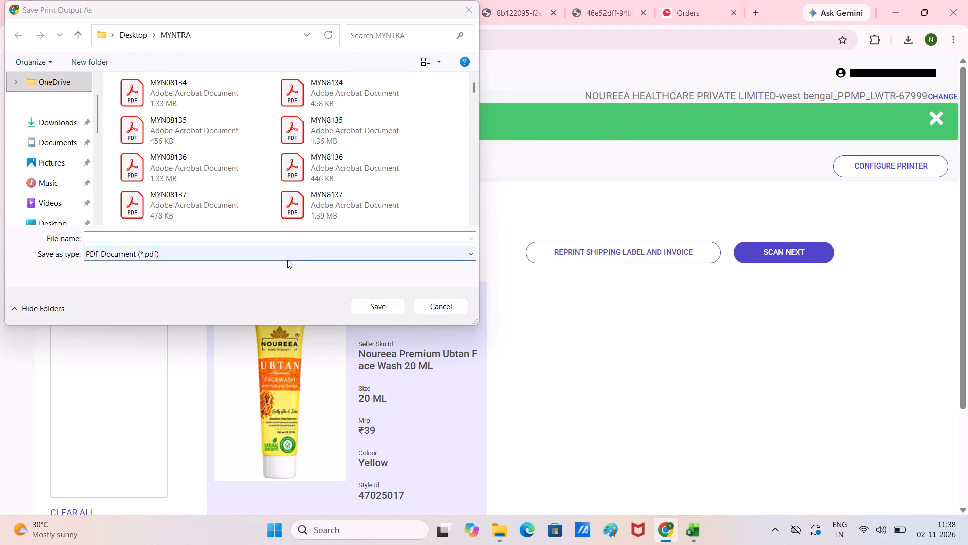
{"action": "left_click", "coordinate": [181, 240]}
{"action": "key", "text": "ctrl+v"}
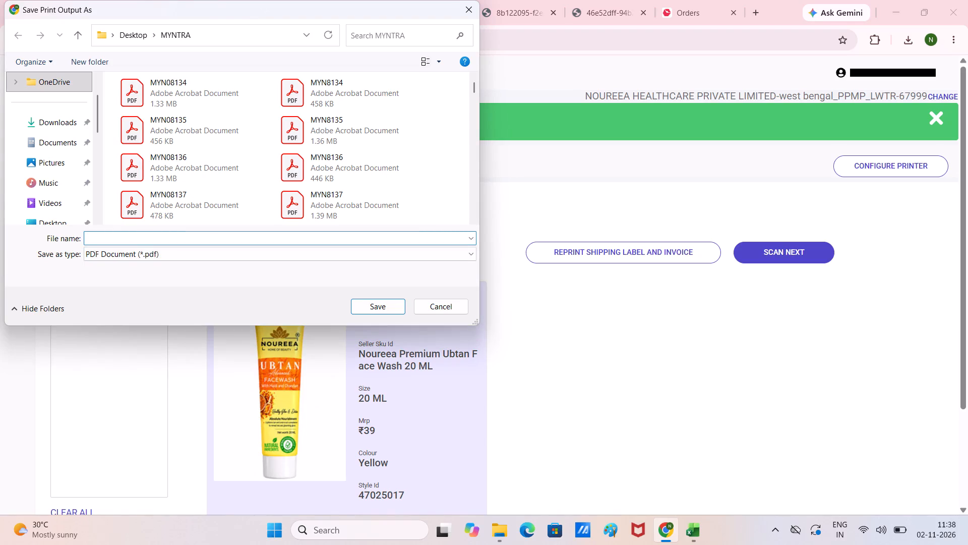
{"action": "left_click", "coordinate": [104, 238]}
{"action": "key", "text": "0"}
{"action": "left_click", "coordinate": [374, 309]}
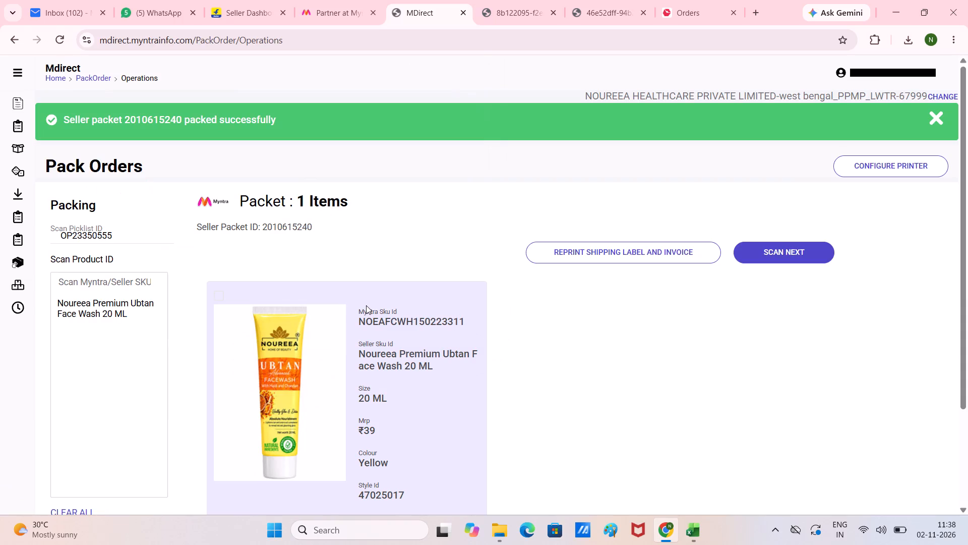
Start another packet of picklist OP23350555 and scan face wash SKU NOEAFCWH150223311, recopied from the picklist PDF.
{"action": "left_click", "coordinate": [780, 248]}
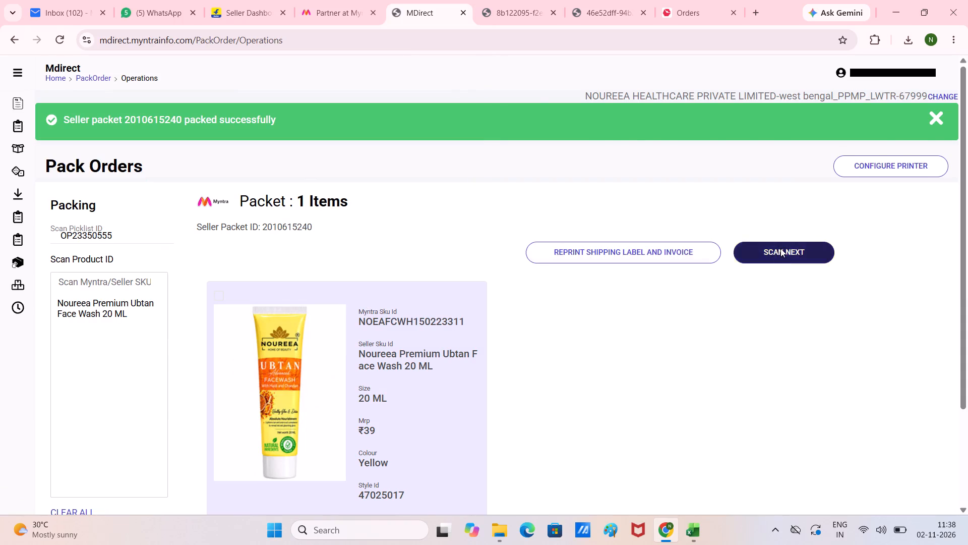
{"action": "left_click", "coordinate": [525, 4]}
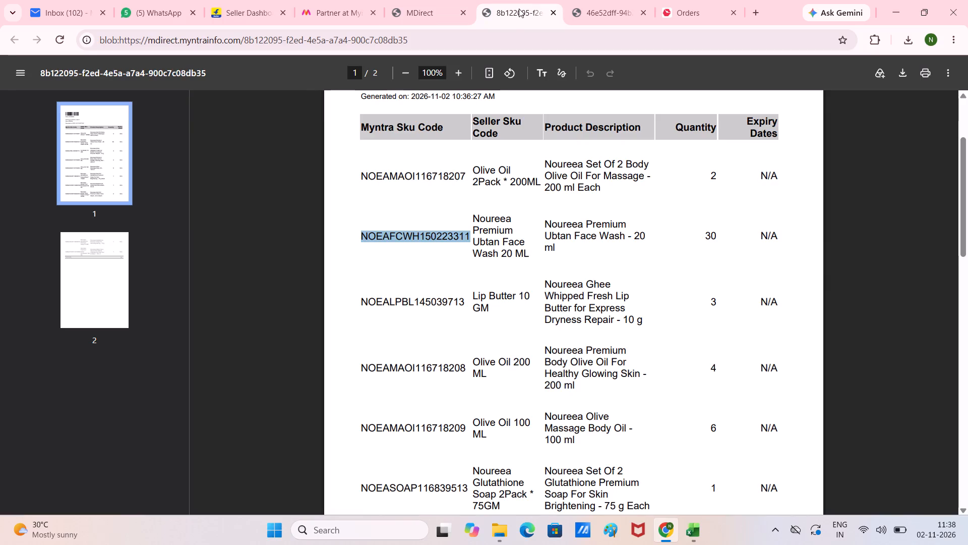
{"action": "key", "text": "ctrl+c"}
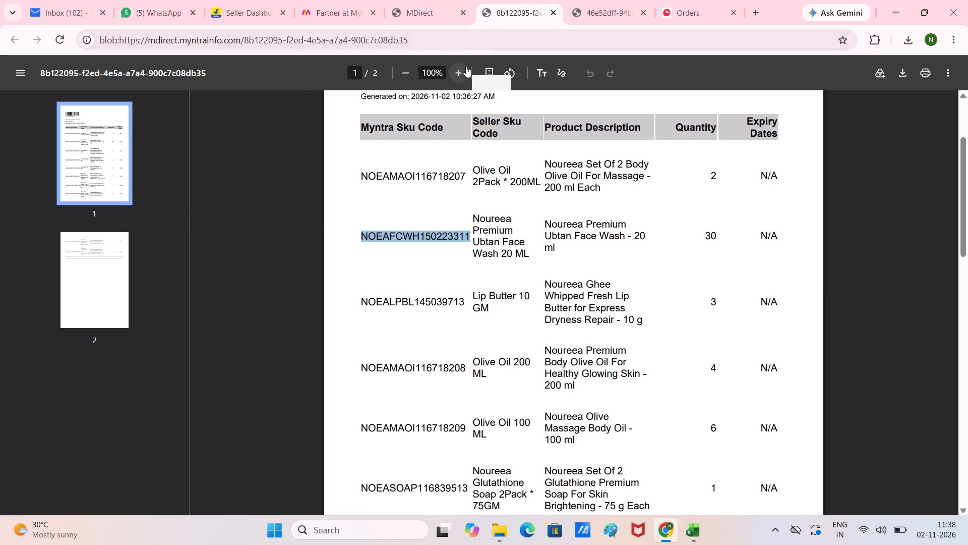
{"action": "left_click_drag", "start_coordinate": [430, 5], "coordinate": [428, 12]}
{"action": "key", "text": "ctrl+v"}
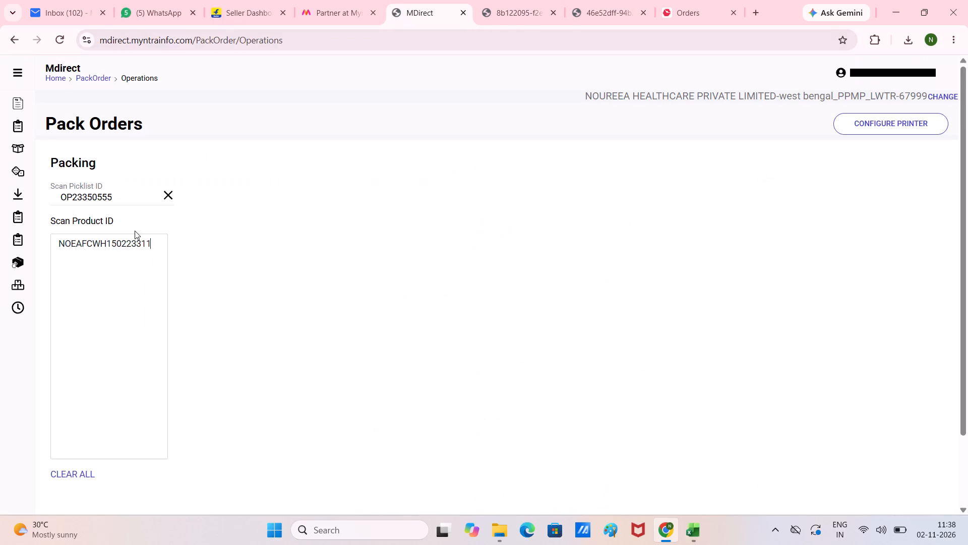
{"action": "key", "text": "Return"}
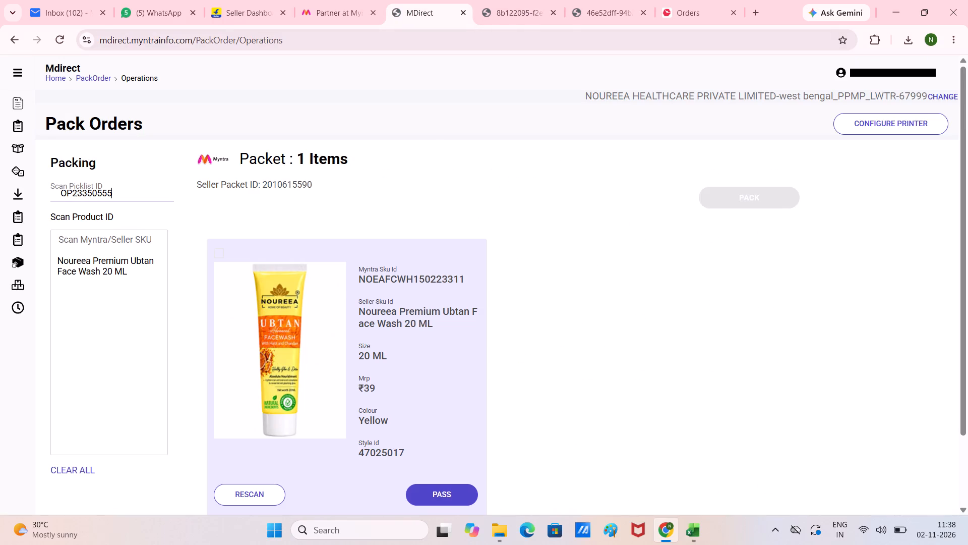